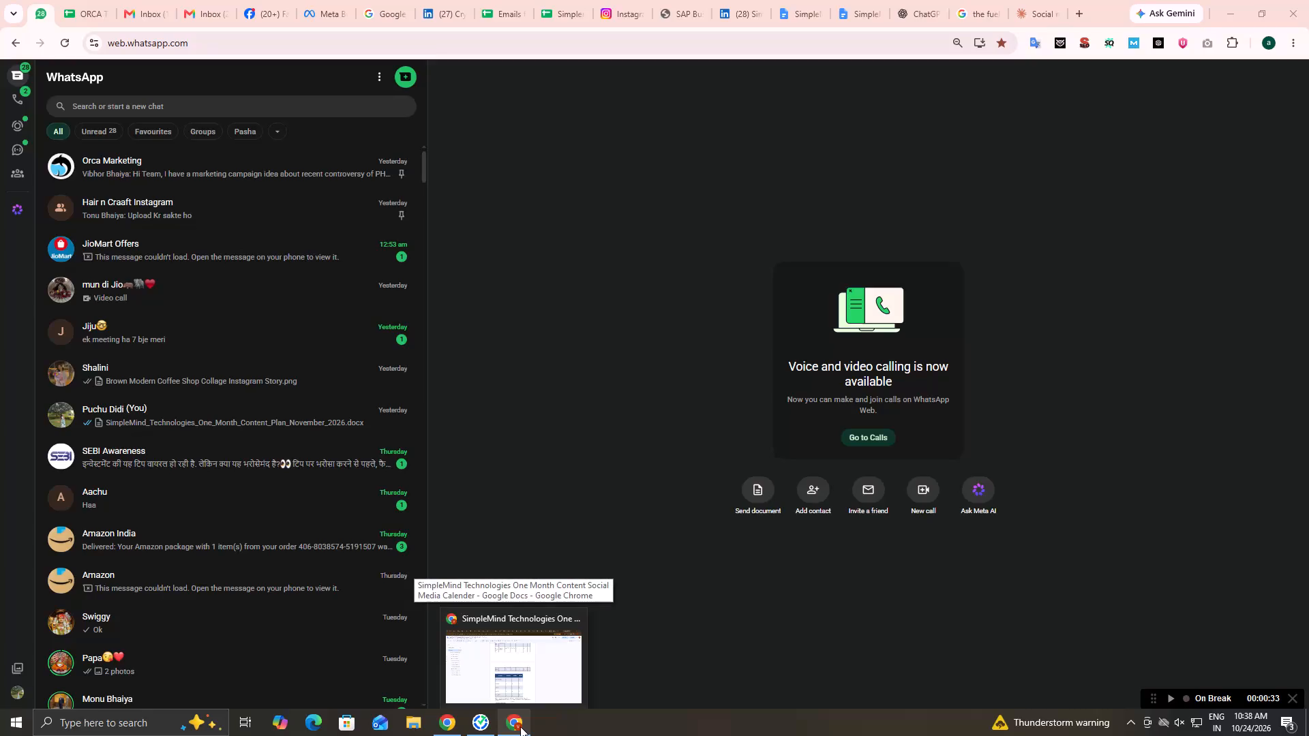
Switch to the SimpleMind Technologies social media calendar document and review it from the monthly distribution through the Week 1 Instagram Reel 1 section.
{"action": "left_click", "coordinate": [520, 726]}
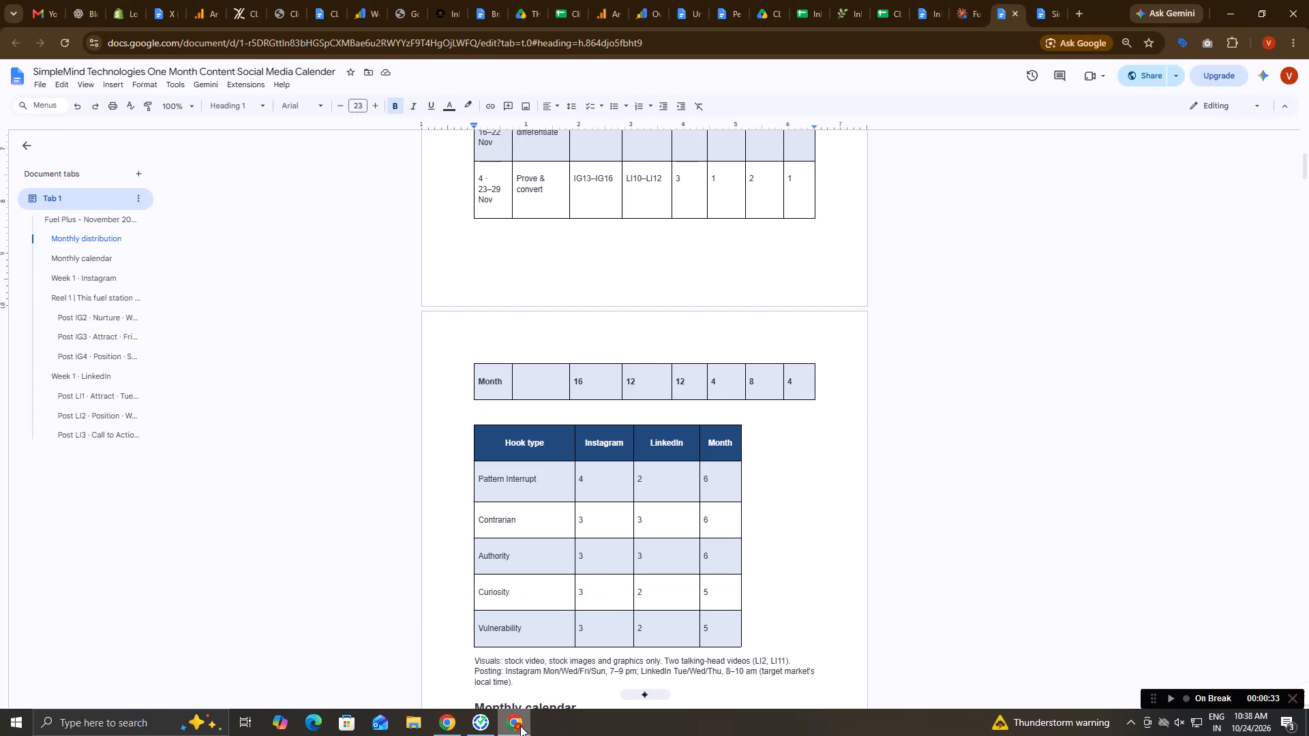
{"action": "scroll", "coordinate": [584, 595], "scroll_direction": "up", "scroll_amount": 1}
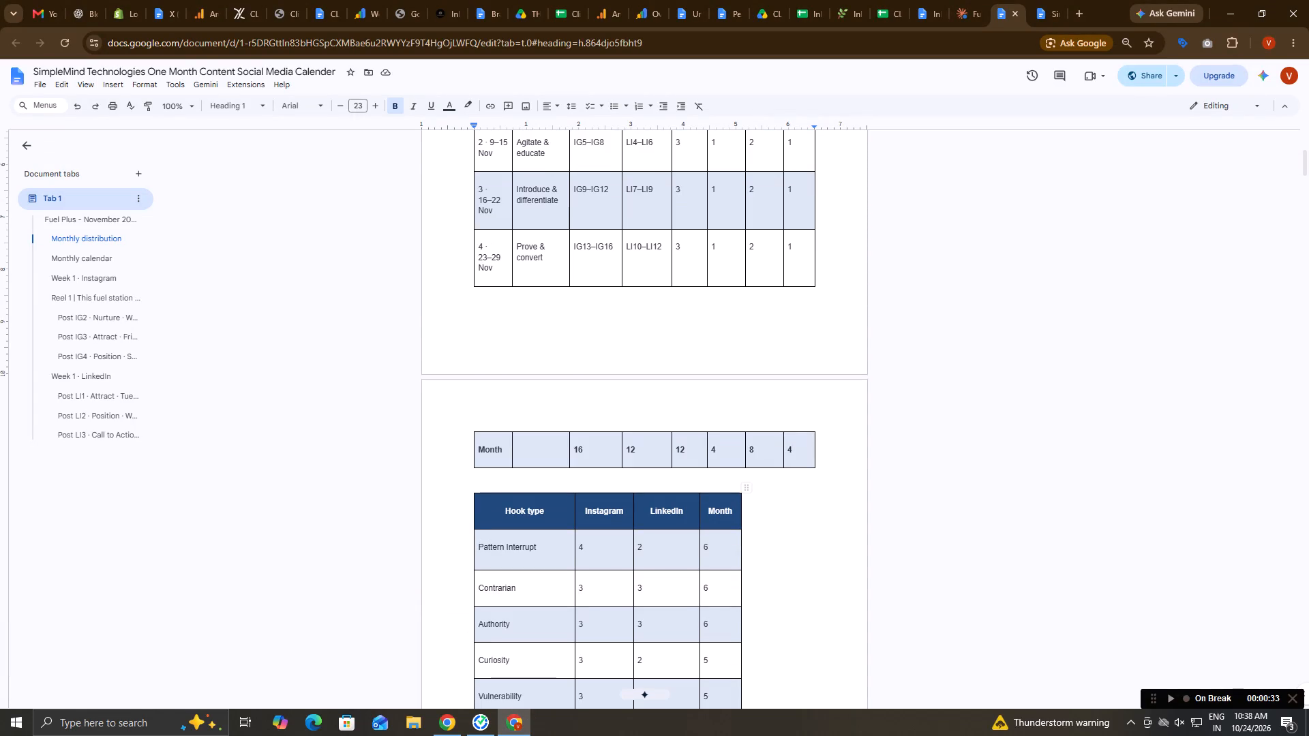
{"action": "scroll", "coordinate": [595, 615], "scroll_direction": "down", "scroll_amount": 4}
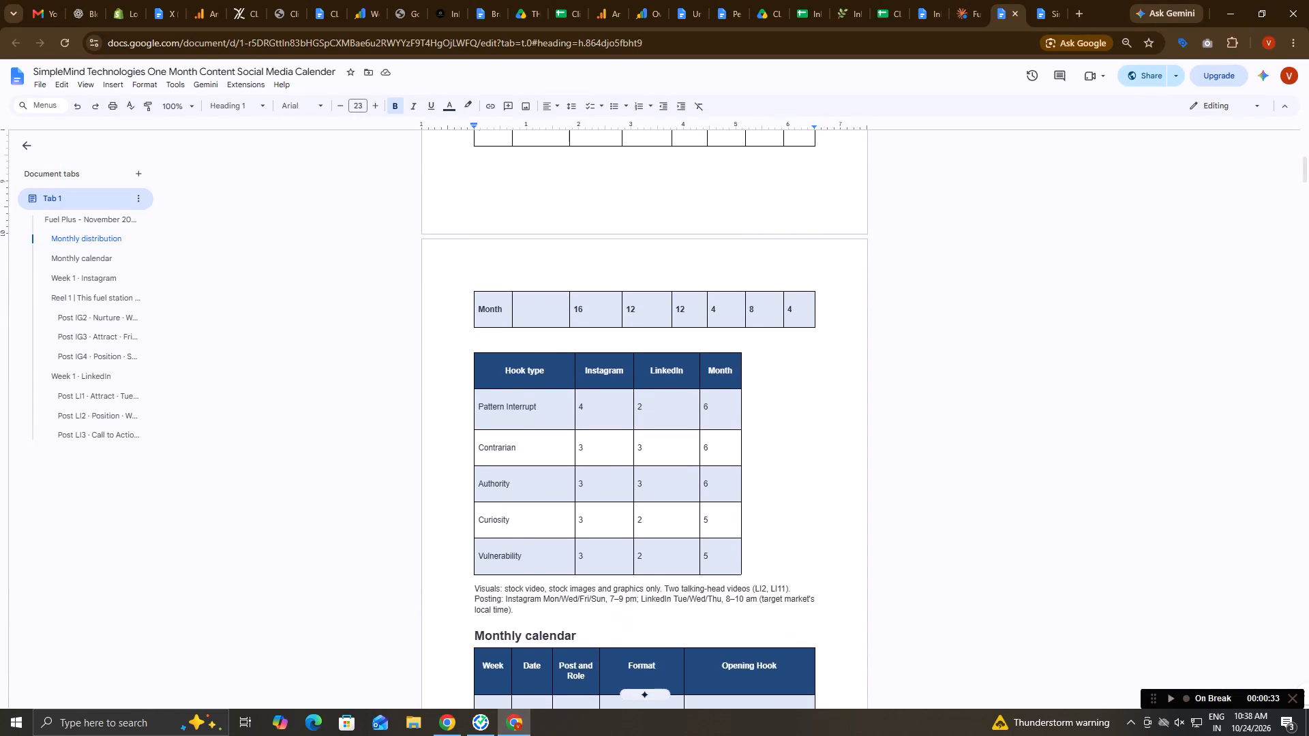
{"action": "scroll", "coordinate": [595, 615], "scroll_direction": "down", "scroll_amount": 11}
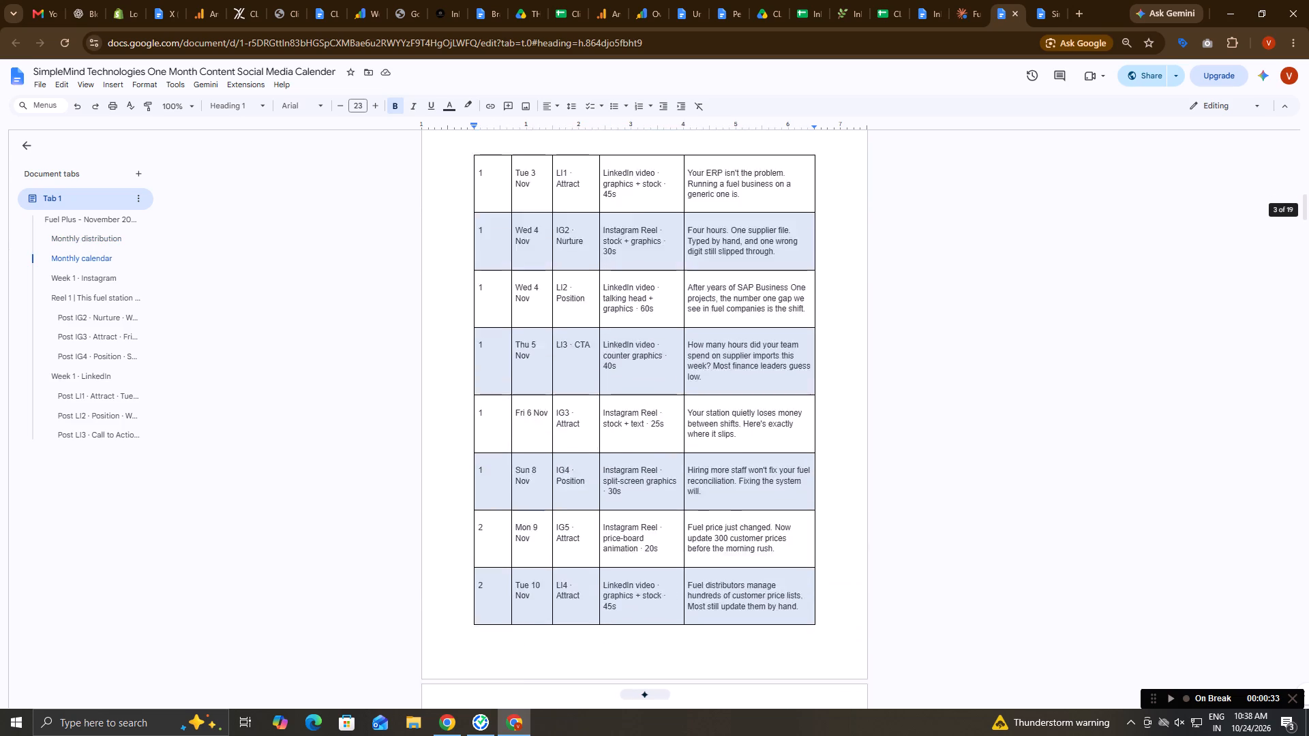
{"action": "scroll", "coordinate": [595, 615], "scroll_direction": "down", "scroll_amount": 9}
{"action": "scroll", "coordinate": [595, 615], "scroll_direction": "up", "scroll_amount": 1}
{"action": "scroll", "coordinate": [595, 615], "scroll_direction": "down", "scroll_amount": 5}
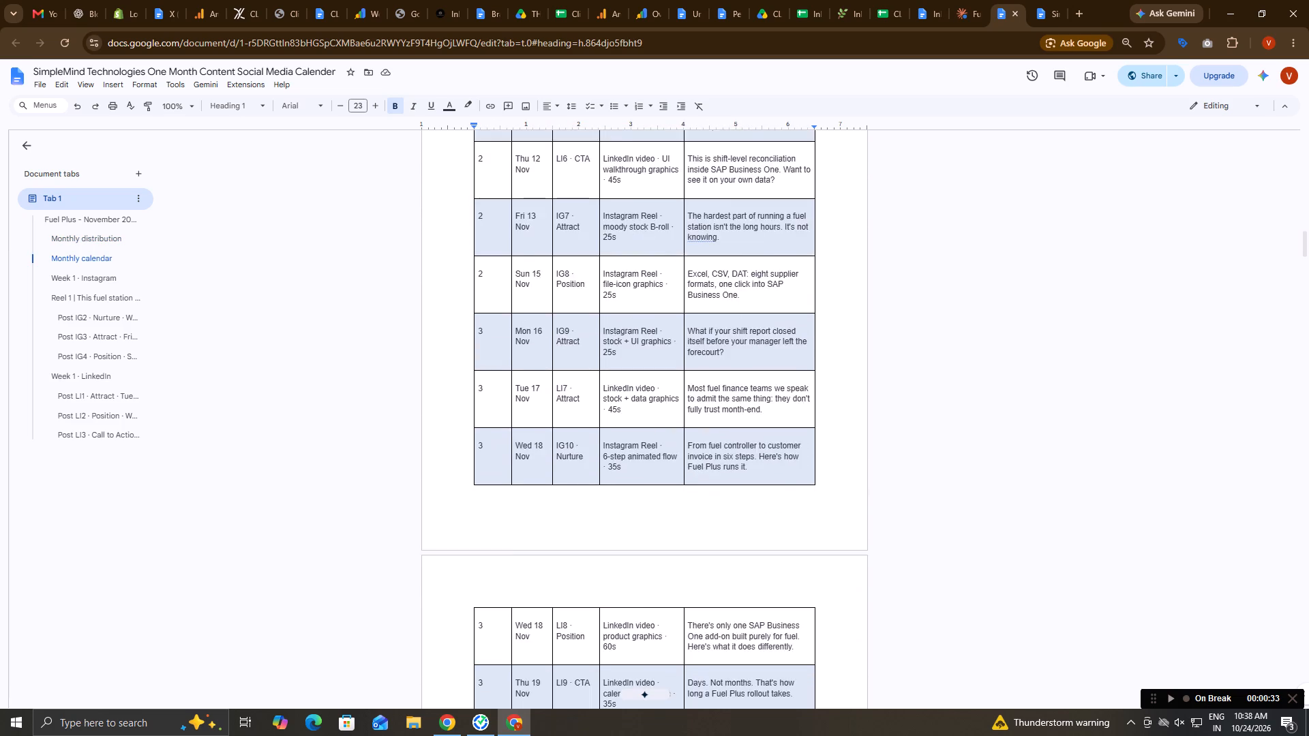
{"action": "scroll", "coordinate": [595, 615], "scroll_direction": "down", "scroll_amount": 3}
{"action": "scroll", "coordinate": [595, 615], "scroll_direction": "up", "scroll_amount": 1}
{"action": "scroll", "coordinate": [595, 615], "scroll_direction": "down", "scroll_amount": 5}
{"action": "scroll", "coordinate": [595, 615], "scroll_direction": "up", "scroll_amount": 1}
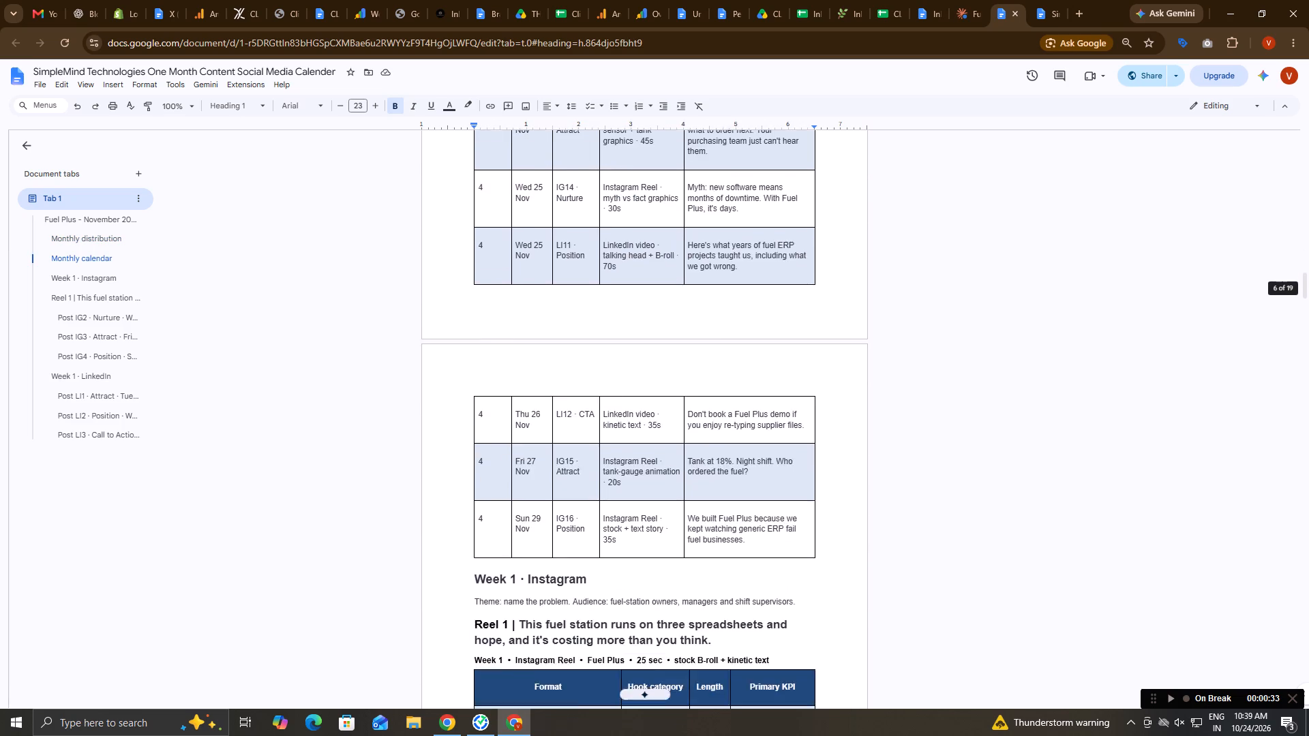
{"action": "scroll", "coordinate": [595, 615], "scroll_direction": "down", "scroll_amount": 3}
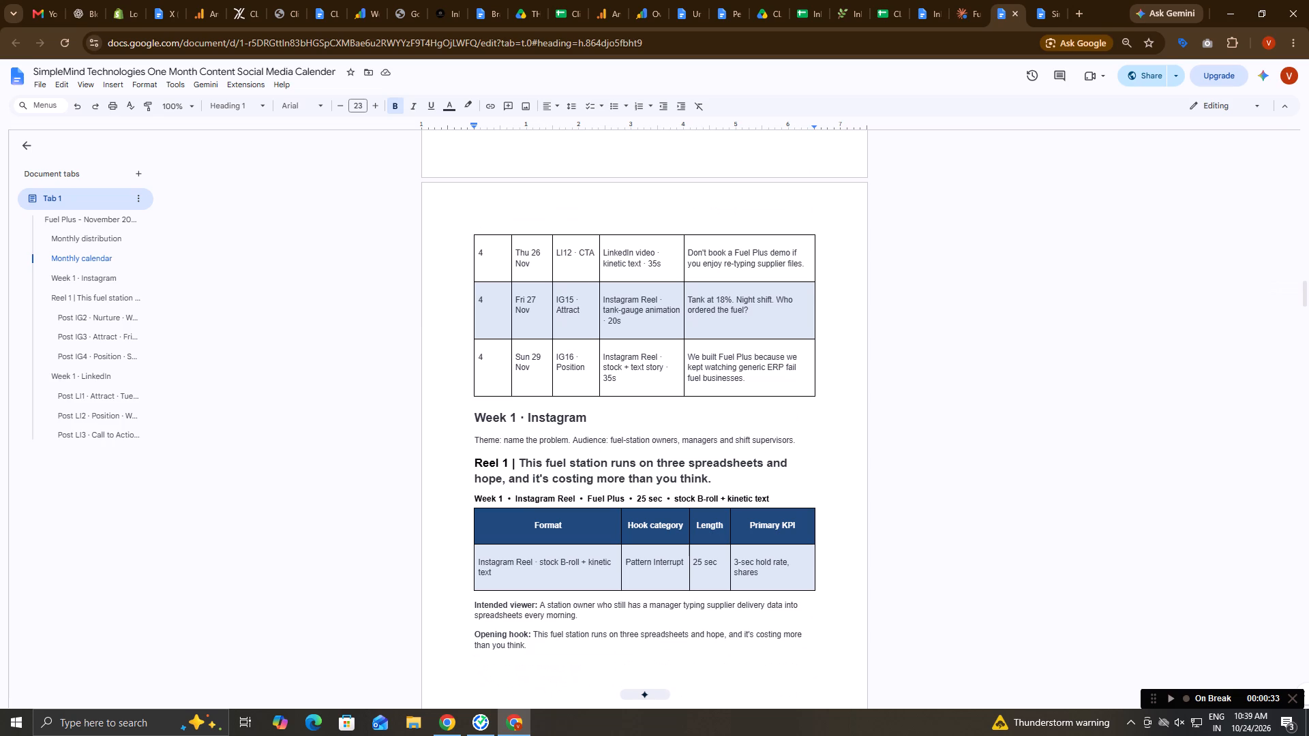
{"action": "scroll", "coordinate": [595, 615], "scroll_direction": "up", "scroll_amount": 1}
{"action": "scroll", "coordinate": [595, 615], "scroll_direction": "down", "scroll_amount": 3}
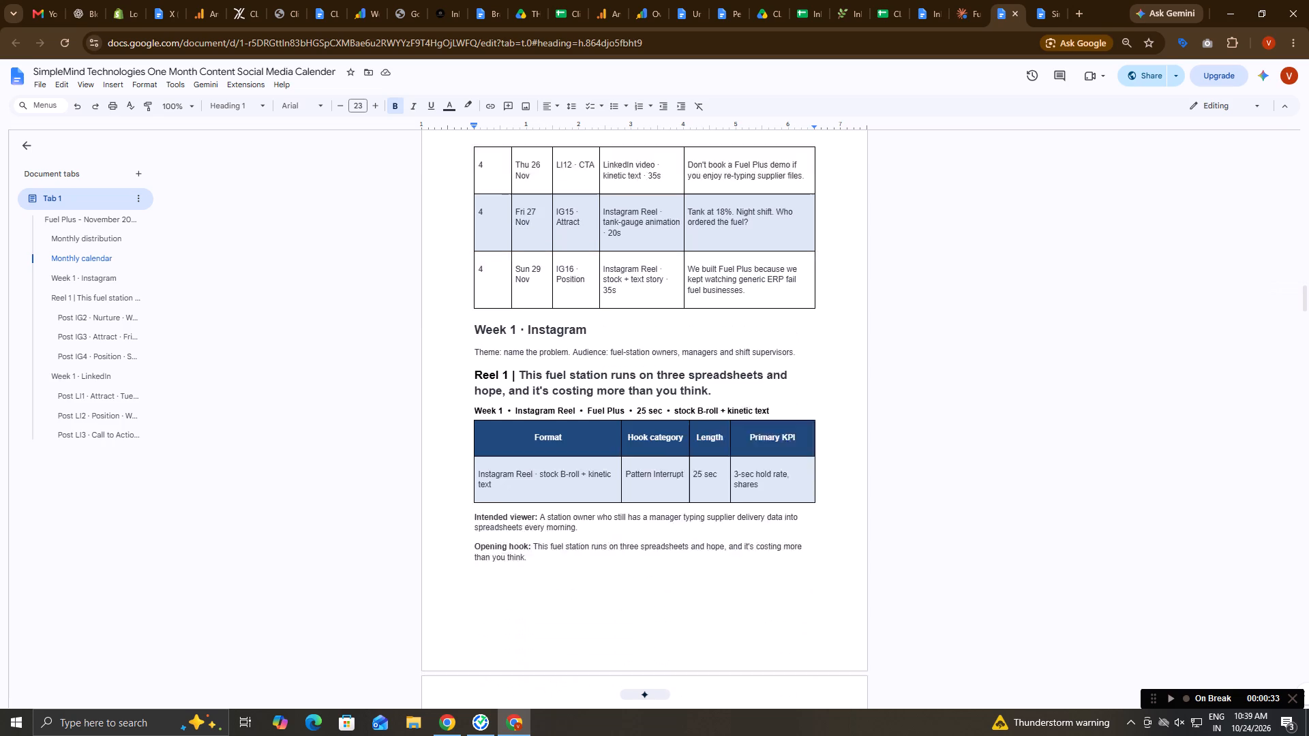
{"action": "scroll", "coordinate": [595, 615], "scroll_direction": "down", "scroll_amount": 2}
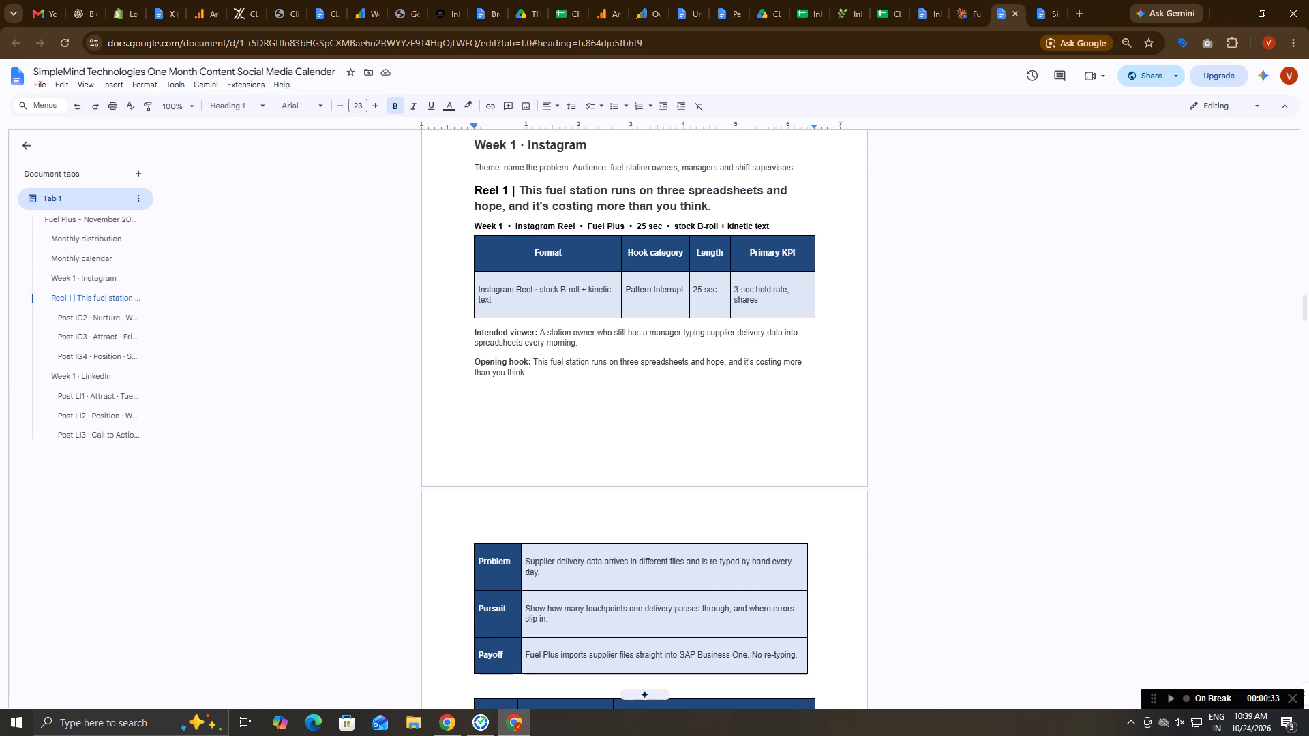
{"action": "scroll", "coordinate": [830, 305], "scroll_direction": "up", "scroll_amount": 3}
{"action": "scroll", "coordinate": [830, 305], "scroll_direction": "down", "scroll_amount": 1}
{"action": "scroll", "coordinate": [830, 305], "scroll_direction": "up", "scroll_amount": 4}
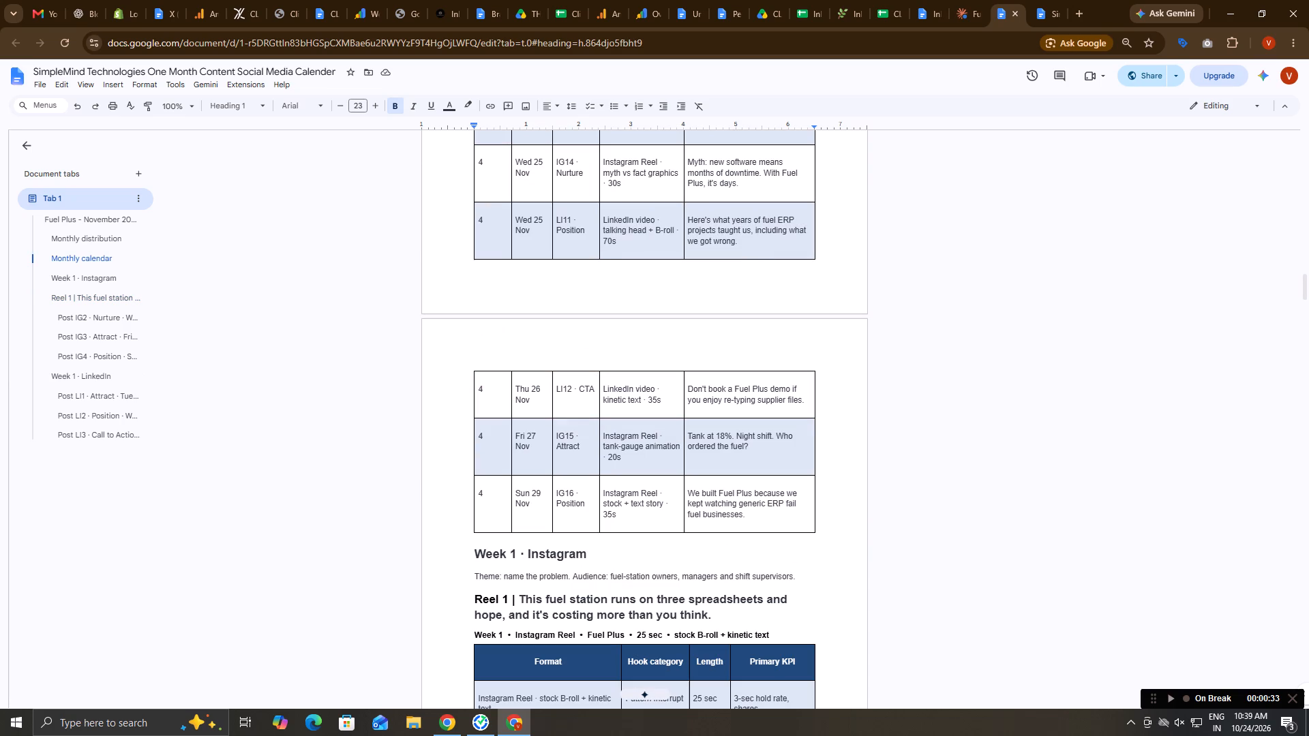
{"action": "scroll", "coordinate": [830, 305], "scroll_direction": "down", "scroll_amount": 4}
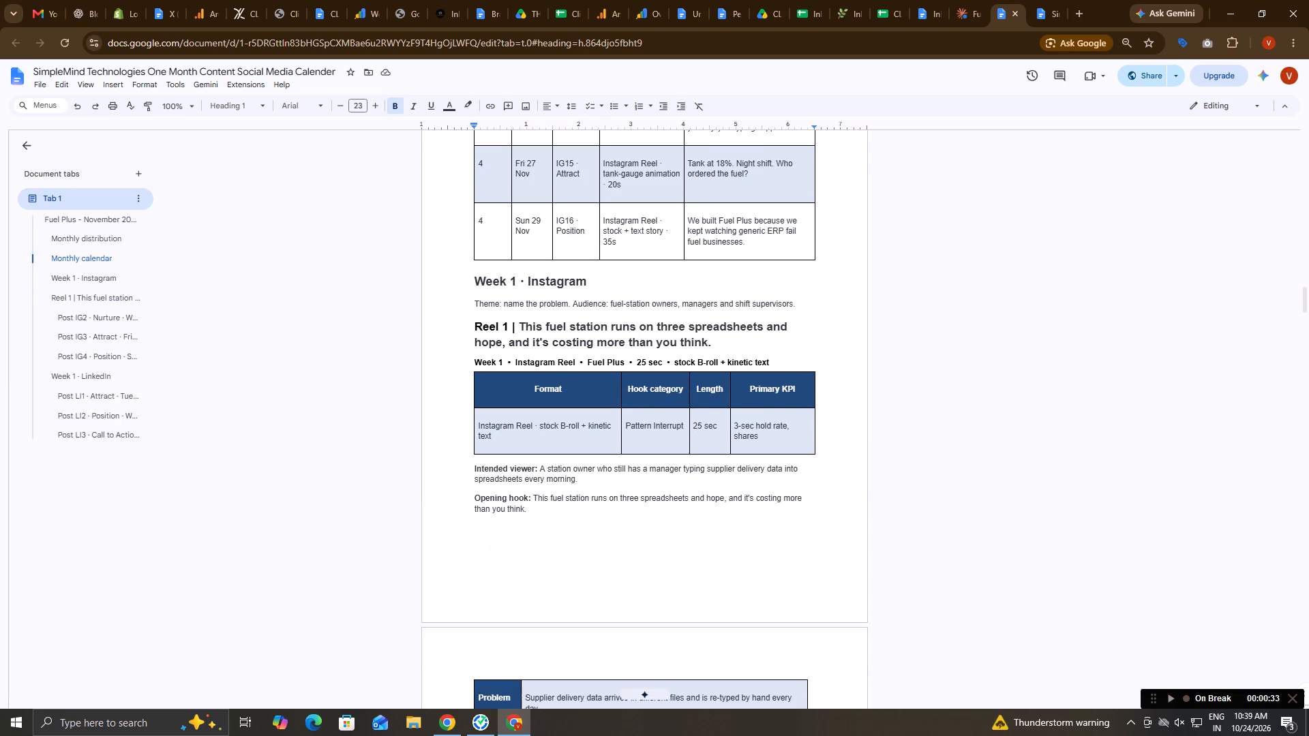
{"action": "scroll", "coordinate": [830, 305], "scroll_direction": "down", "scroll_amount": 2}
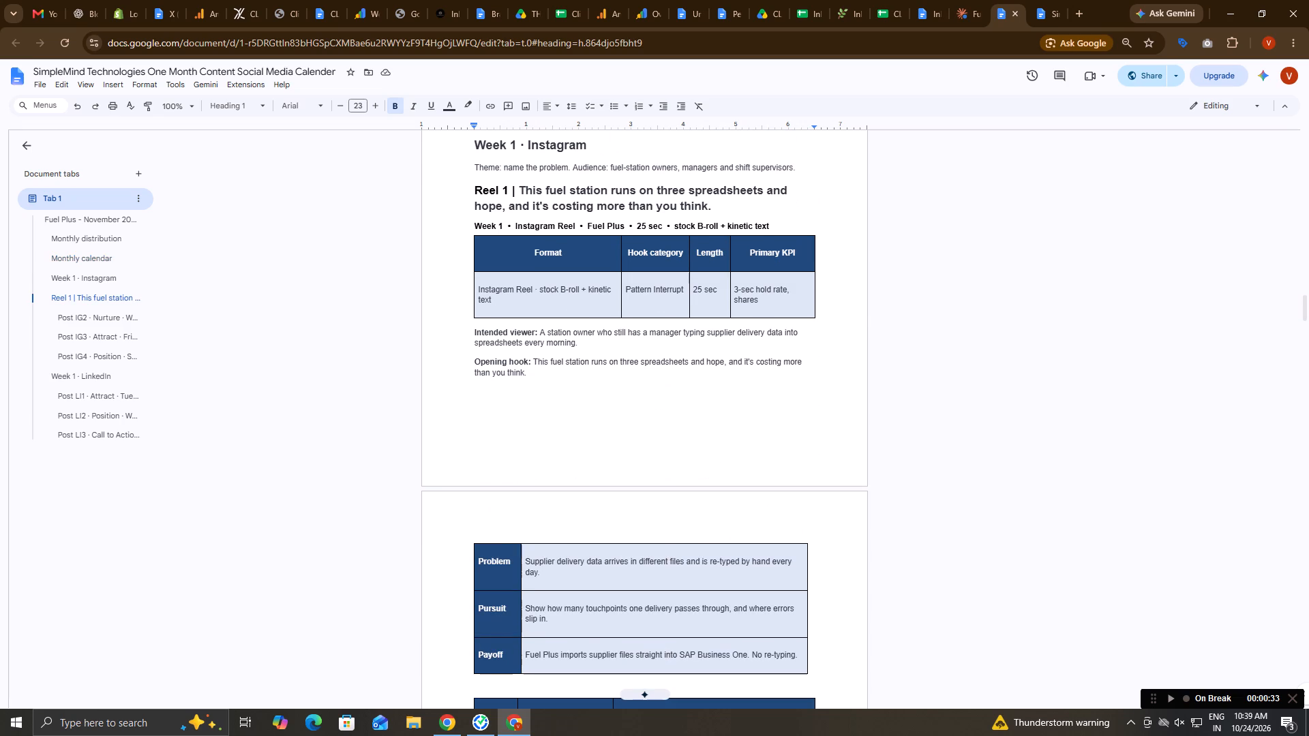
Delete the Format, Hook category, Length and Primary KPI table under the Reel 1 heading.
{"action": "left_click_drag", "start_coordinate": [824, 311], "coordinate": [419, 240]}
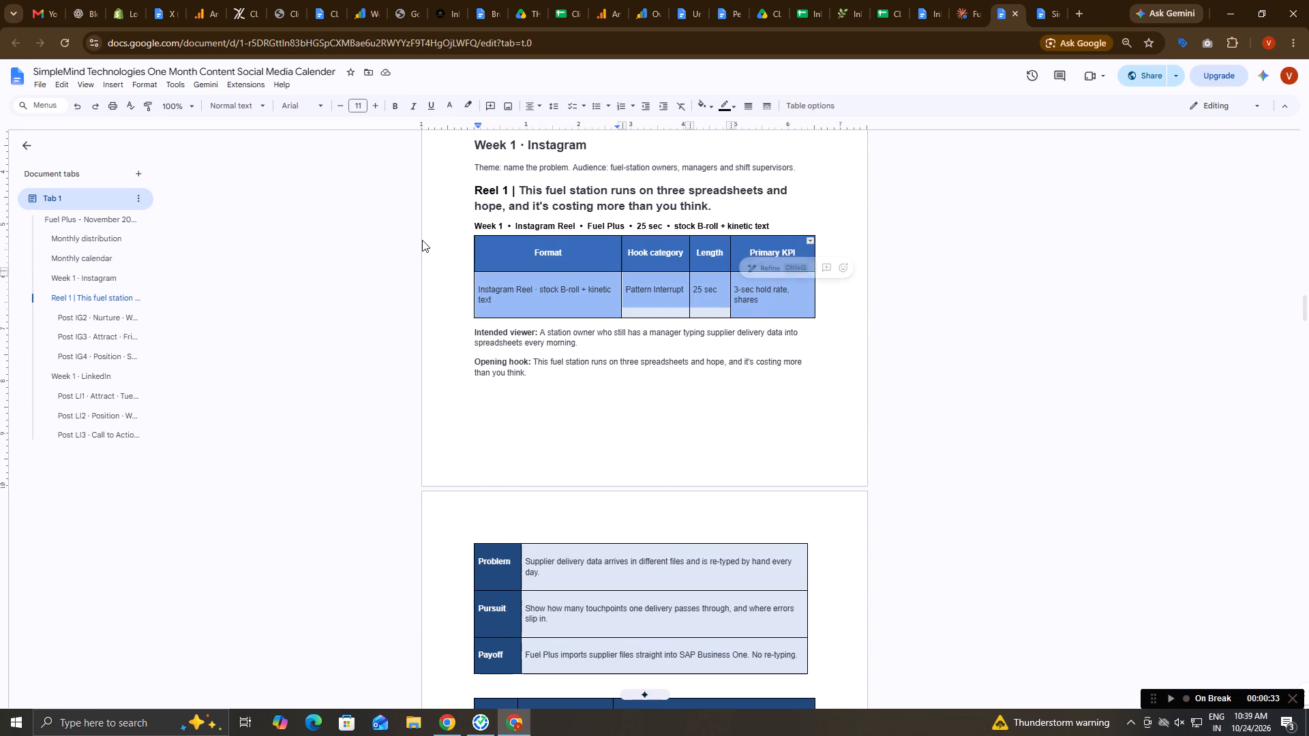
{"action": "key", "text": "BackSpace"}
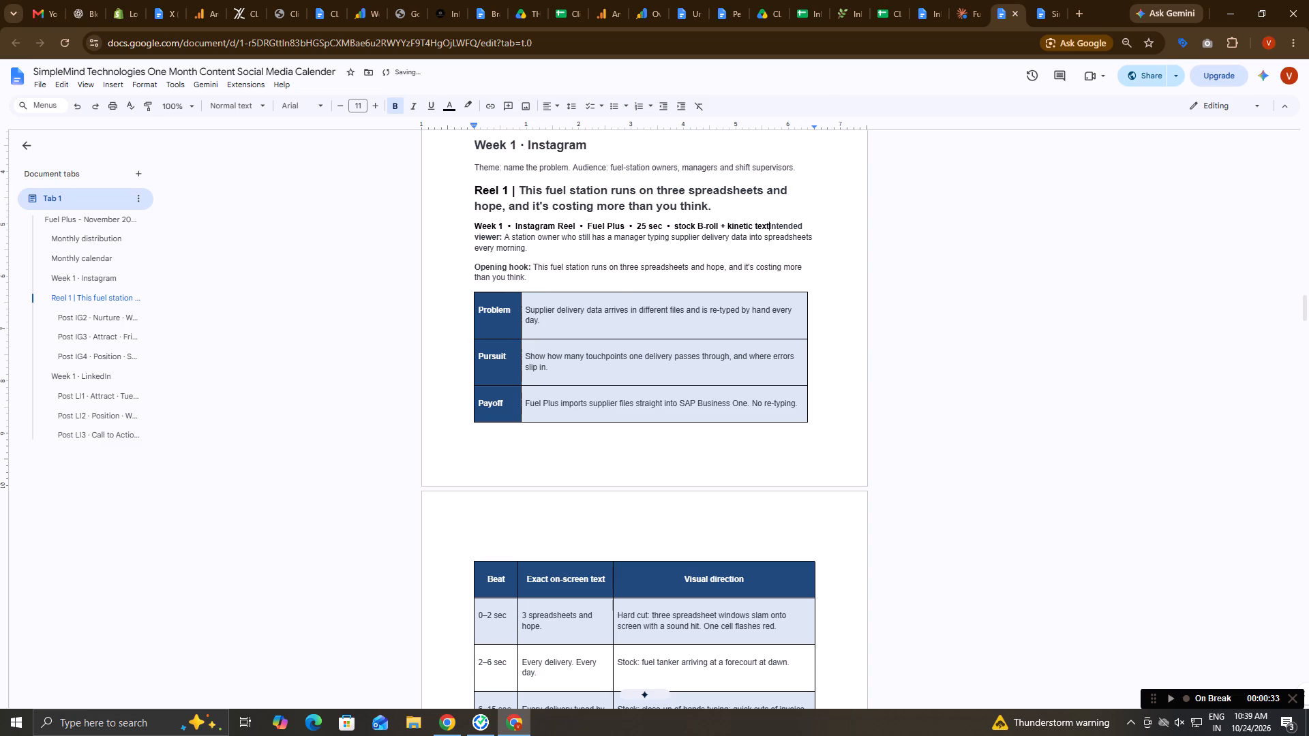
Set the text colour of Reel 1's title, "This fuel station runs on three spreadsheets and hope...", to black.
{"action": "left_click_drag", "start_coordinate": [718, 204], "coordinate": [541, 175]}
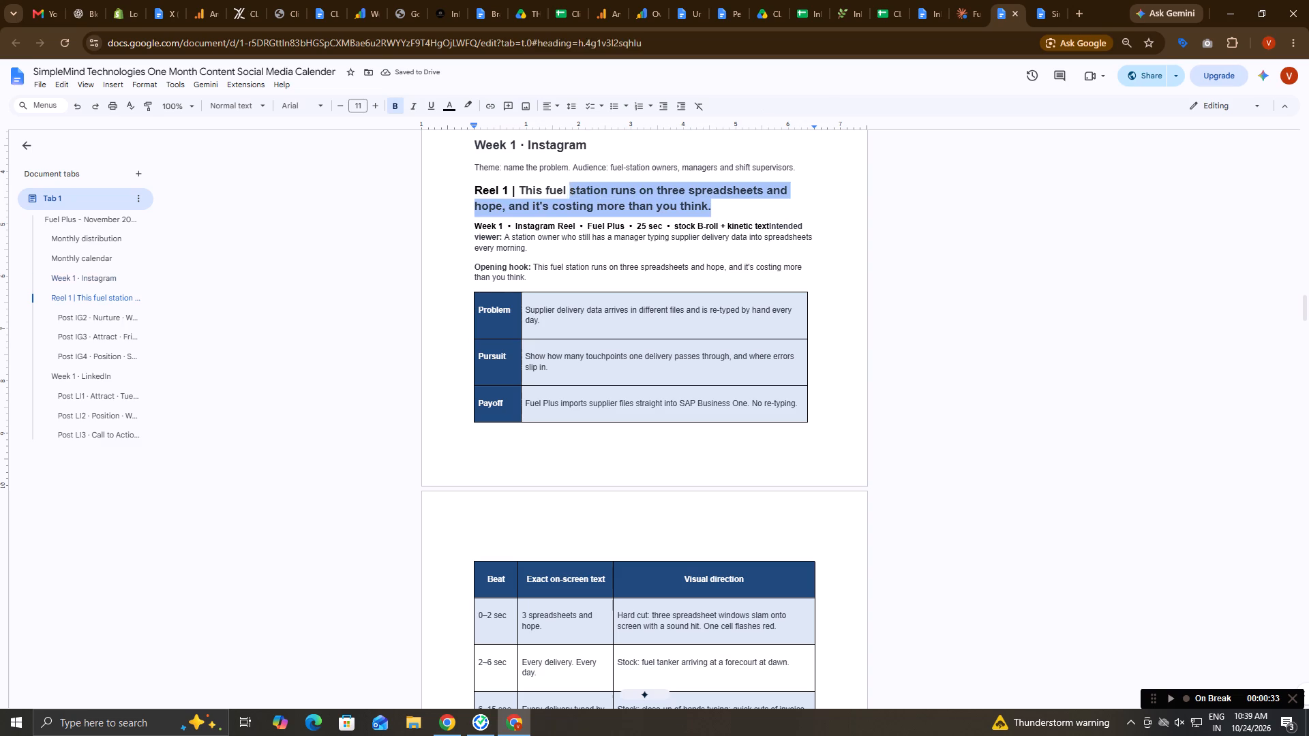
{"action": "left_click_drag", "start_coordinate": [541, 175], "coordinate": [520, 190]}
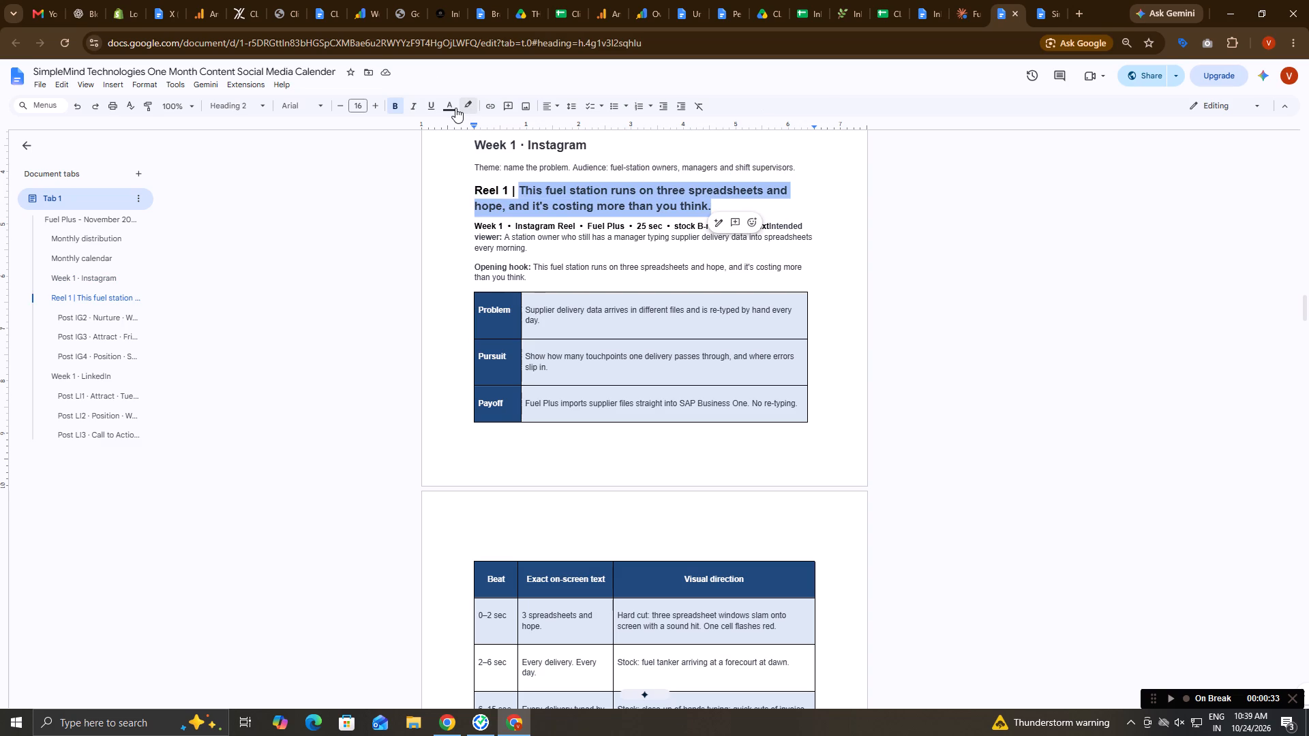
{"action": "left_click", "coordinate": [455, 108]}
{"action": "left_click", "coordinate": [453, 124]}
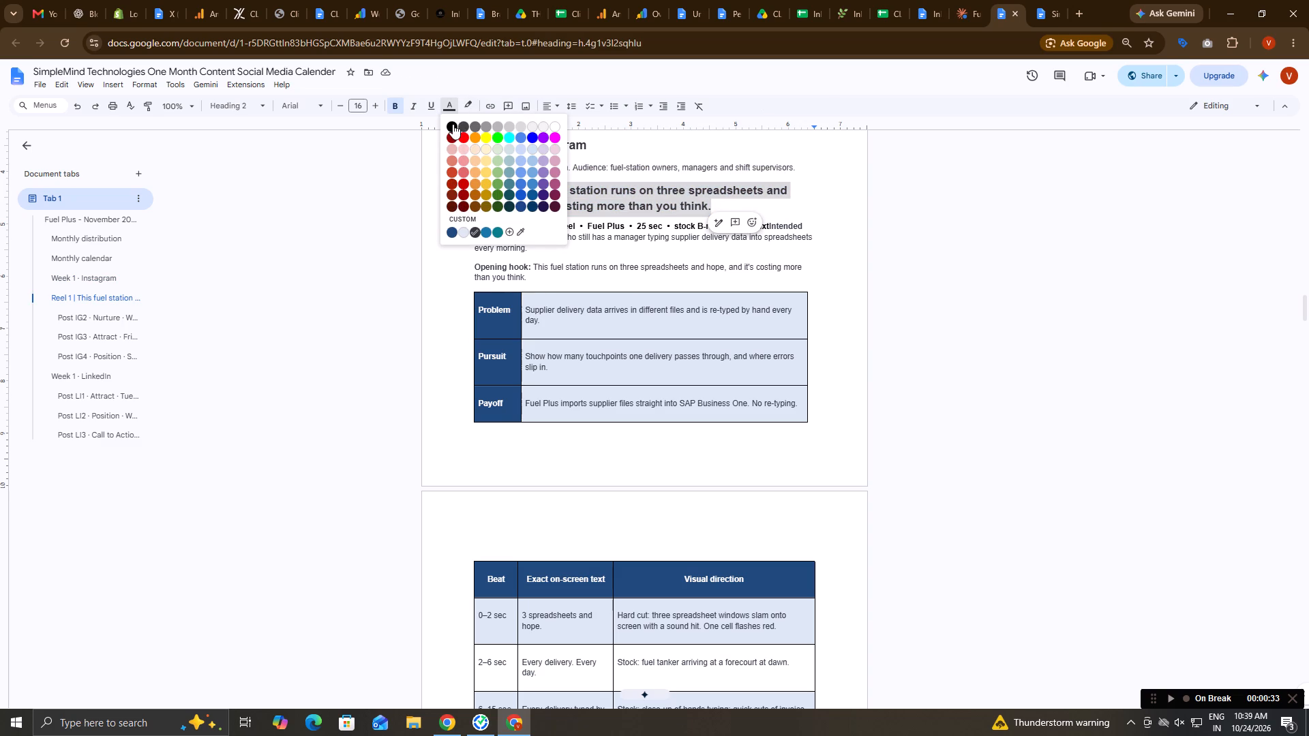
{"action": "left_click", "coordinate": [701, 255]}
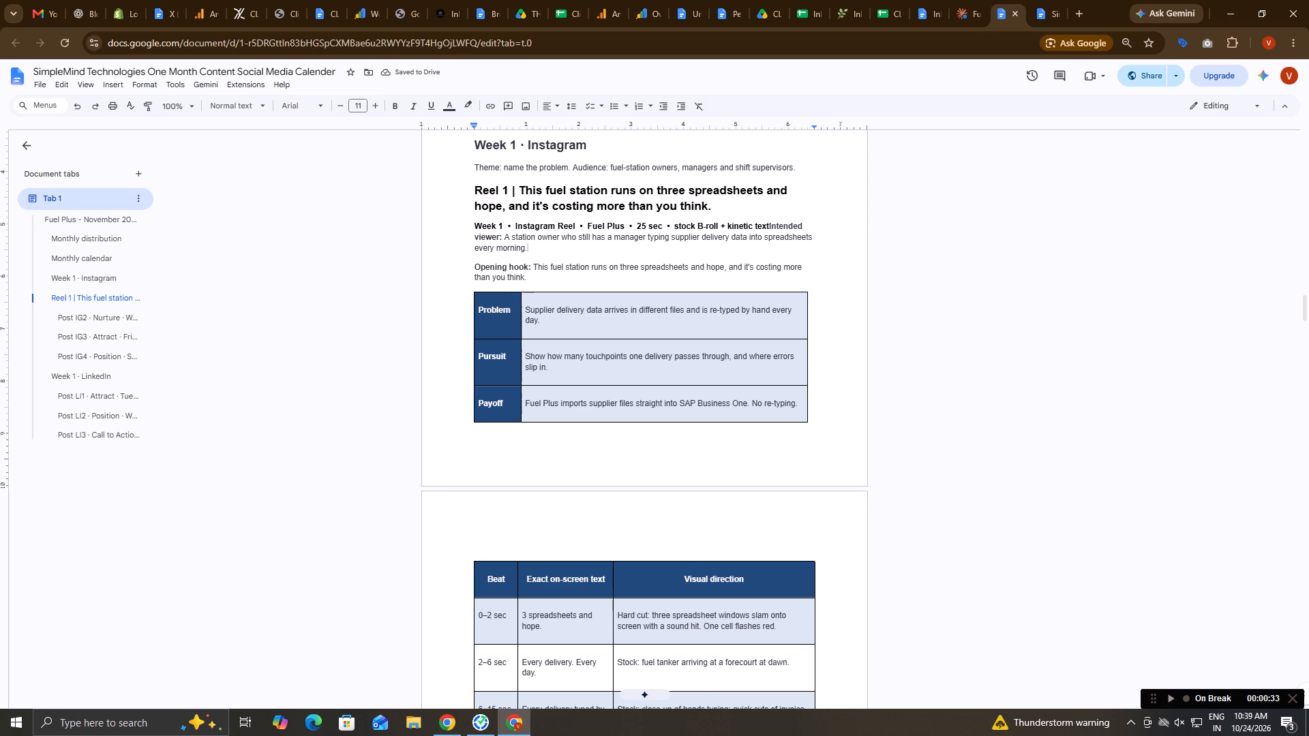
Separate "Intended viewer:" from the end of Reel 1's Week 1 details line, leaving a blank line between them.
{"action": "left_click", "coordinate": [767, 228]}
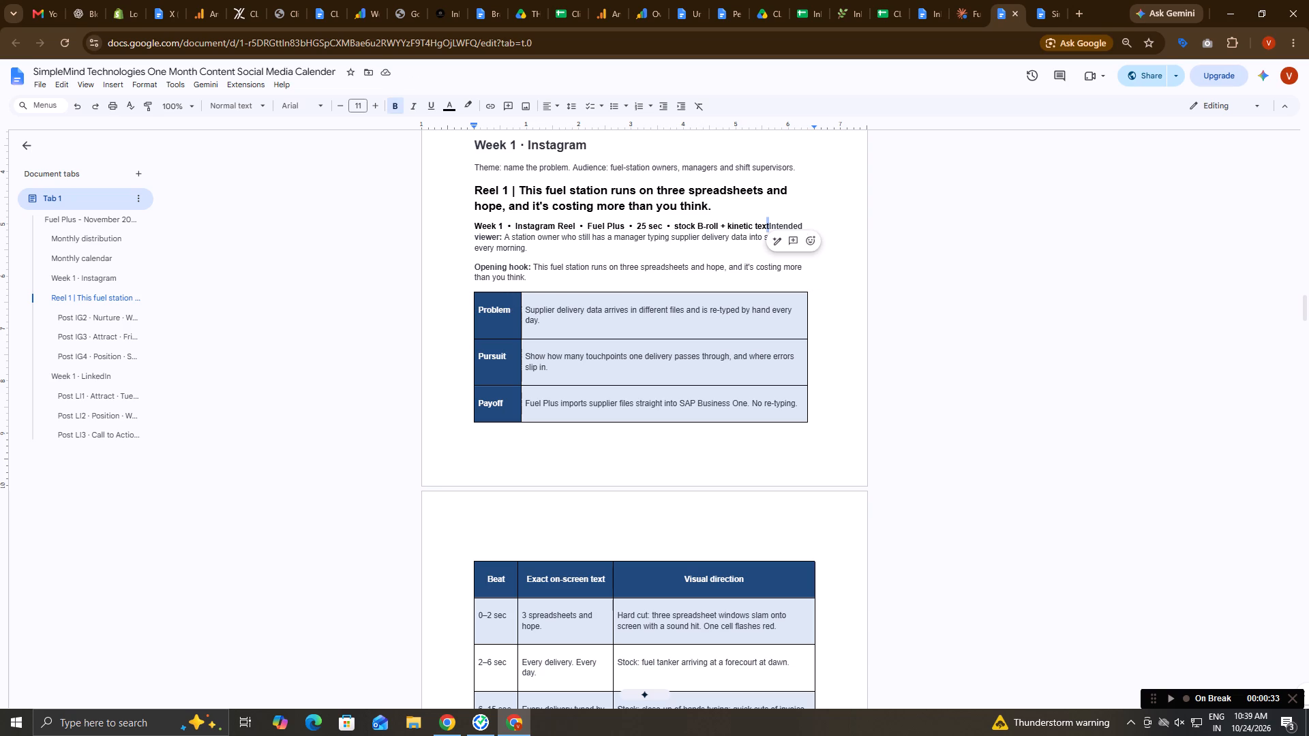
{"action": "key", "text": "Right"}
{"action": "key", "text": "shift+Return"}
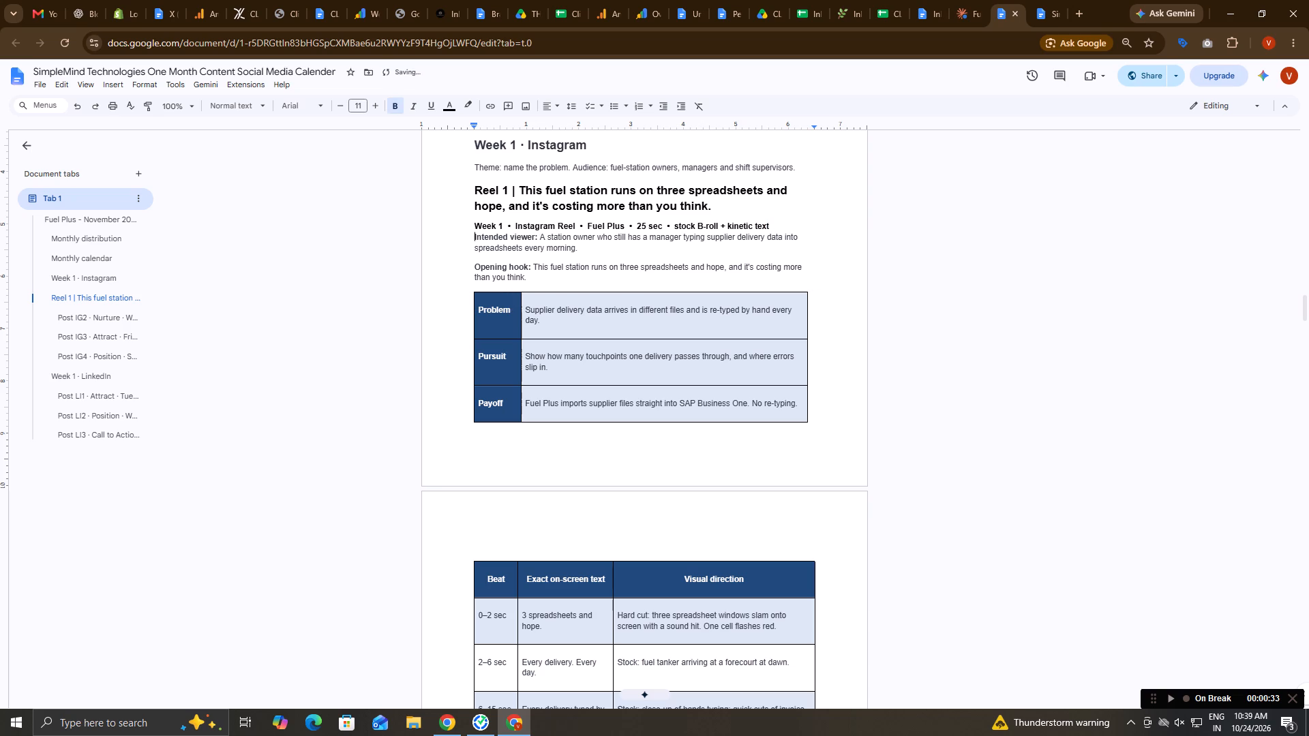
{"action": "key", "text": "Return"}
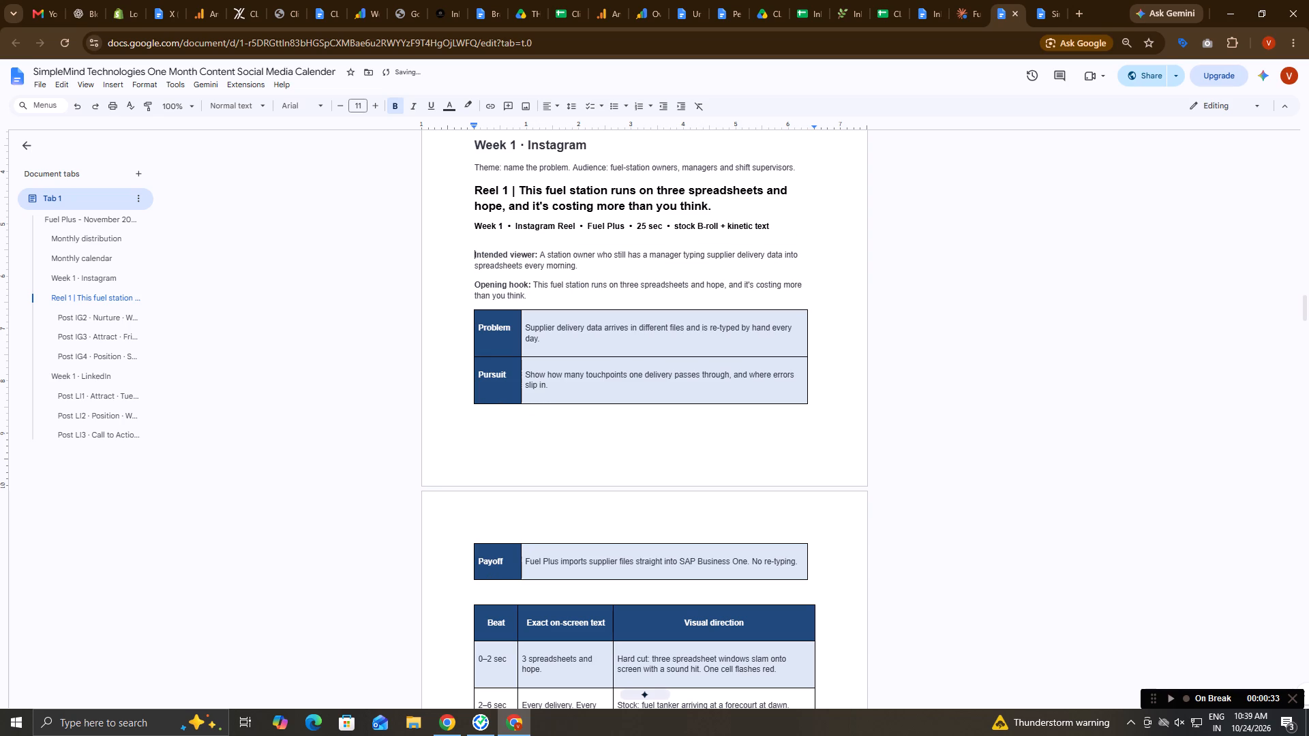
Set the text colour of Reel 1's Intended viewer and Opening hook paragraphs to black.
{"action": "left_click_drag", "start_coordinate": [539, 249], "coordinate": [472, 253]}
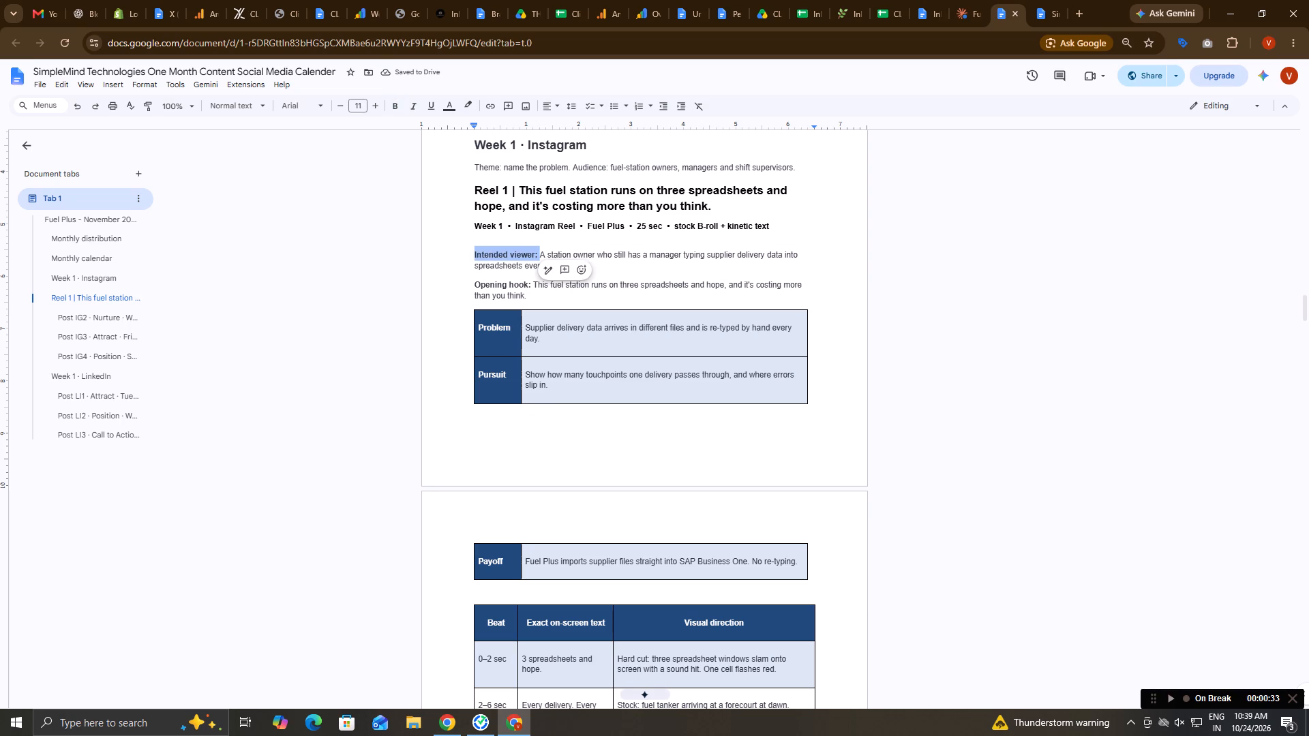
{"action": "left_click_drag", "start_coordinate": [528, 292], "coordinate": [457, 258]}
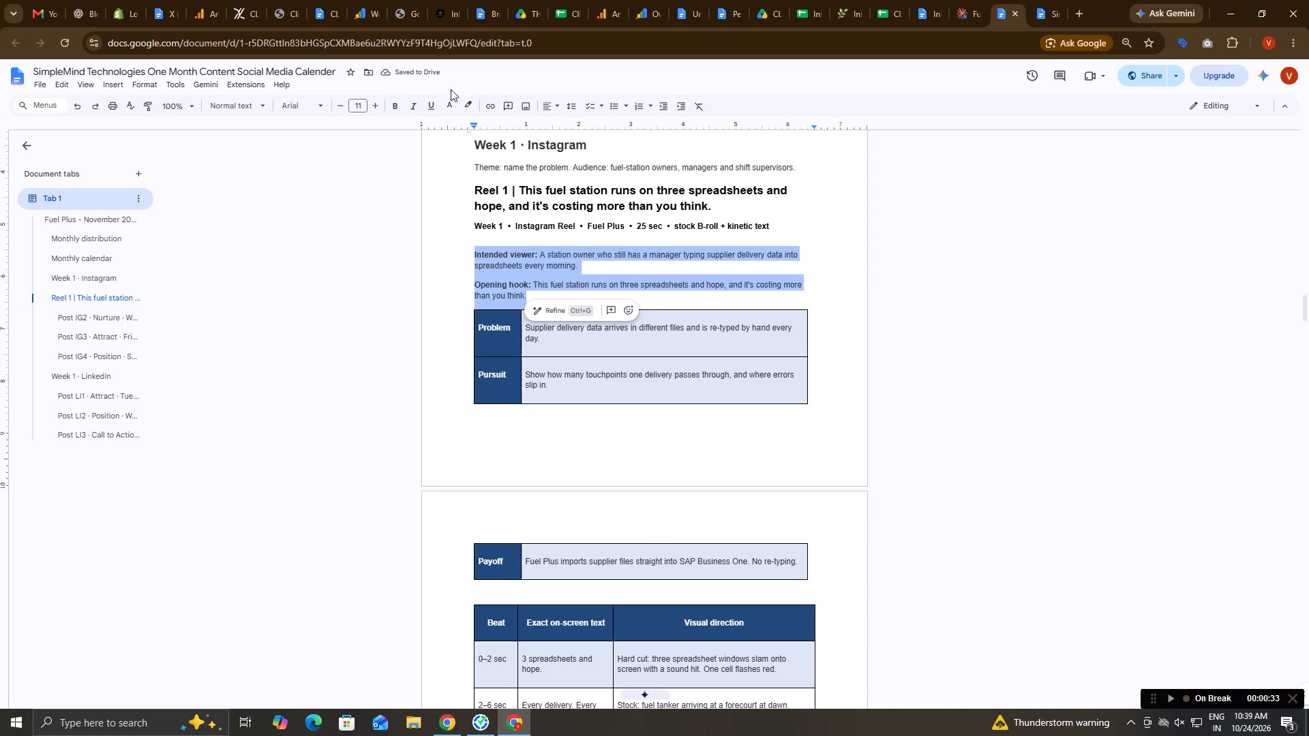
{"action": "left_click", "coordinate": [446, 104]}
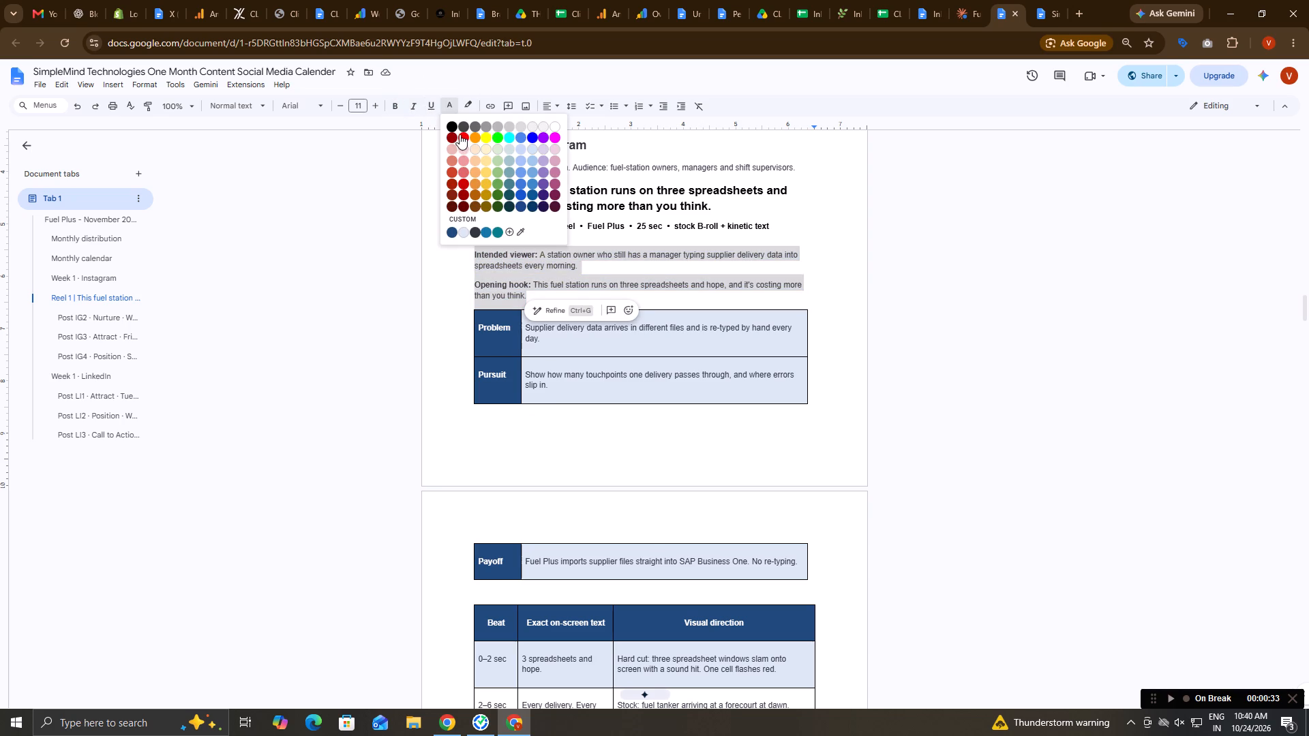
{"action": "left_click", "coordinate": [450, 126]}
{"action": "left_click", "coordinate": [665, 295]}
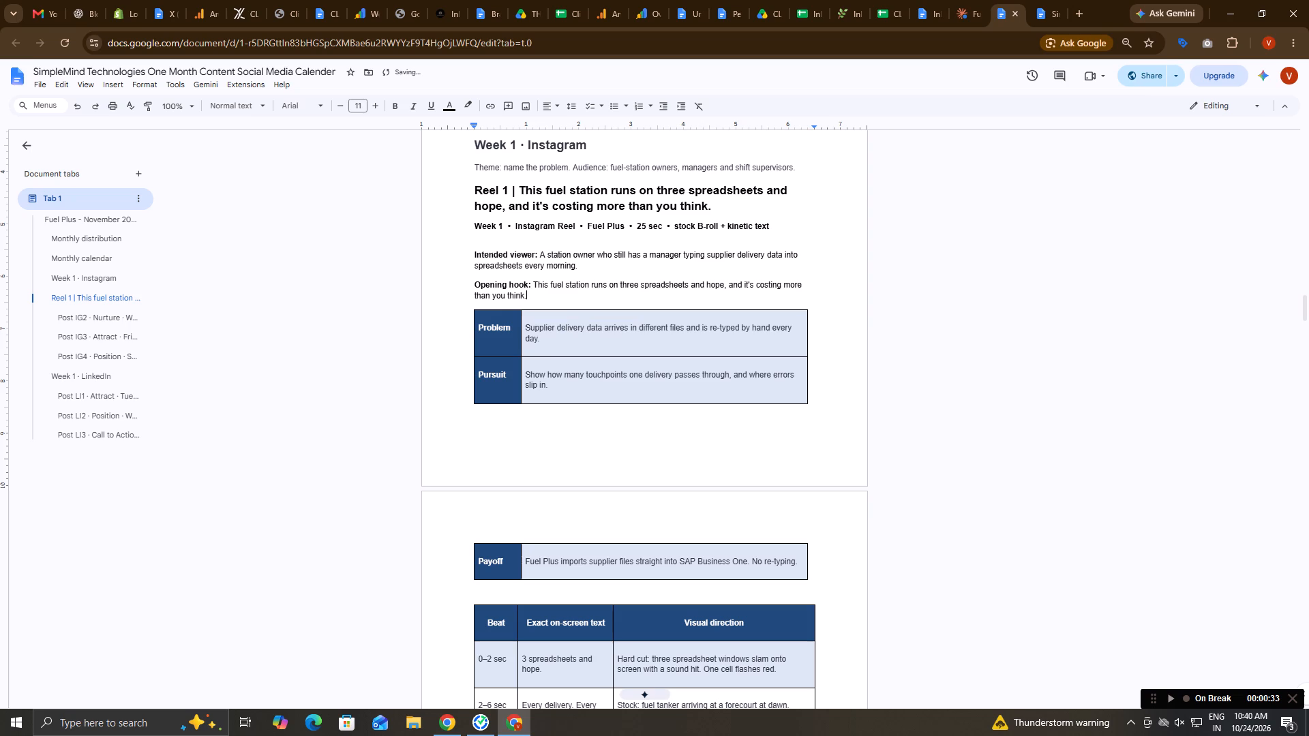
Examine the Problem, Pursuit, Payoff table and the Beat table that follow Reel 1's opening hook.
{"action": "scroll", "coordinate": [592, 464], "scroll_direction": "down", "scroll_amount": 3}
{"action": "scroll", "coordinate": [601, 467], "scroll_direction": "up", "scroll_amount": 2}
{"action": "scroll", "coordinate": [601, 467], "scroll_direction": "down", "scroll_amount": 1}
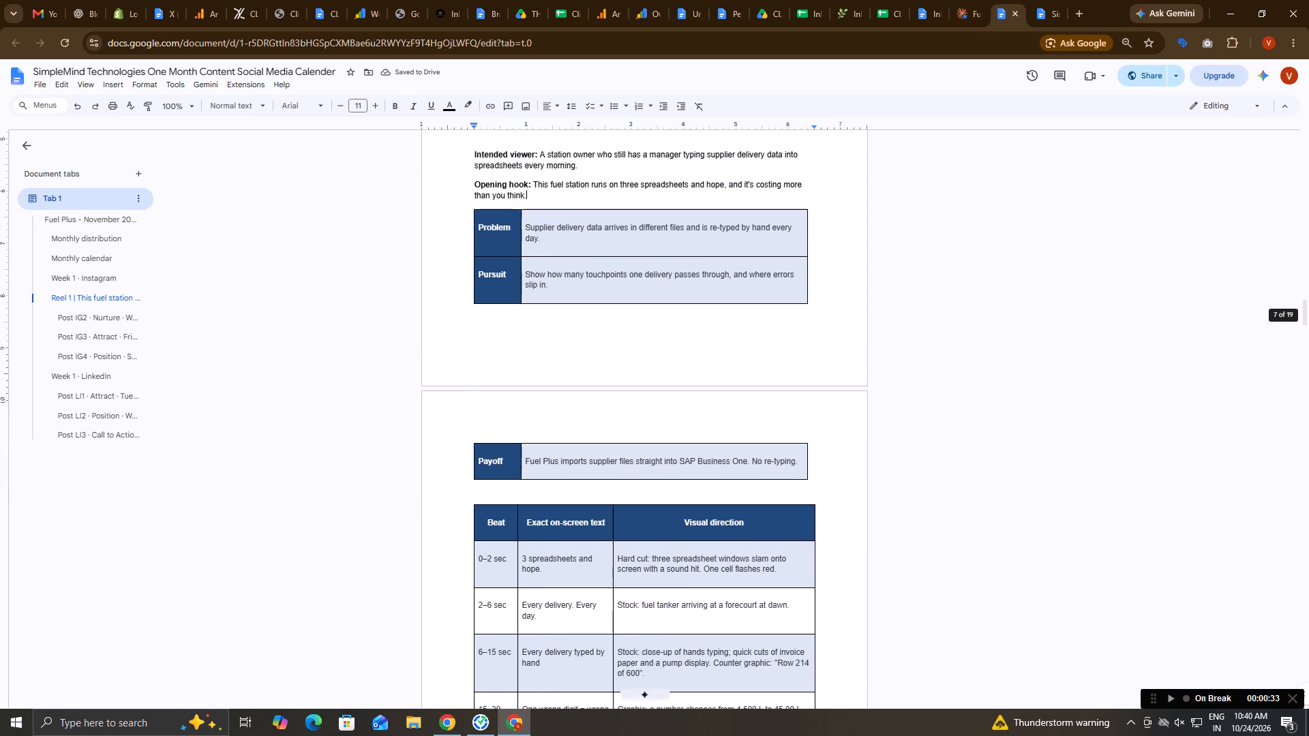
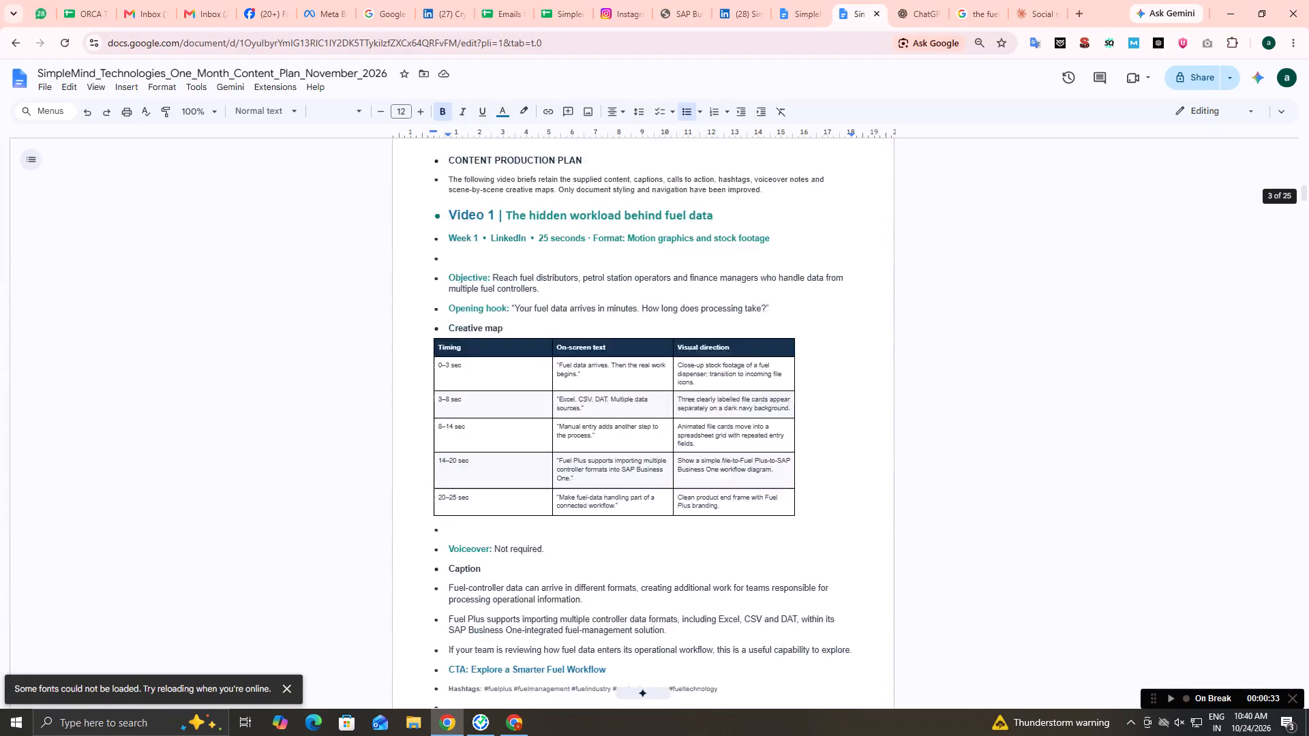
Switch to the SimpleMind Technologies One Month Content Social Media Calender document and look over Reel 1's Problem, Pursuit and Payoff table.
{"action": "scroll", "coordinate": [781, 446], "scroll_direction": "down", "scroll_amount": 1}
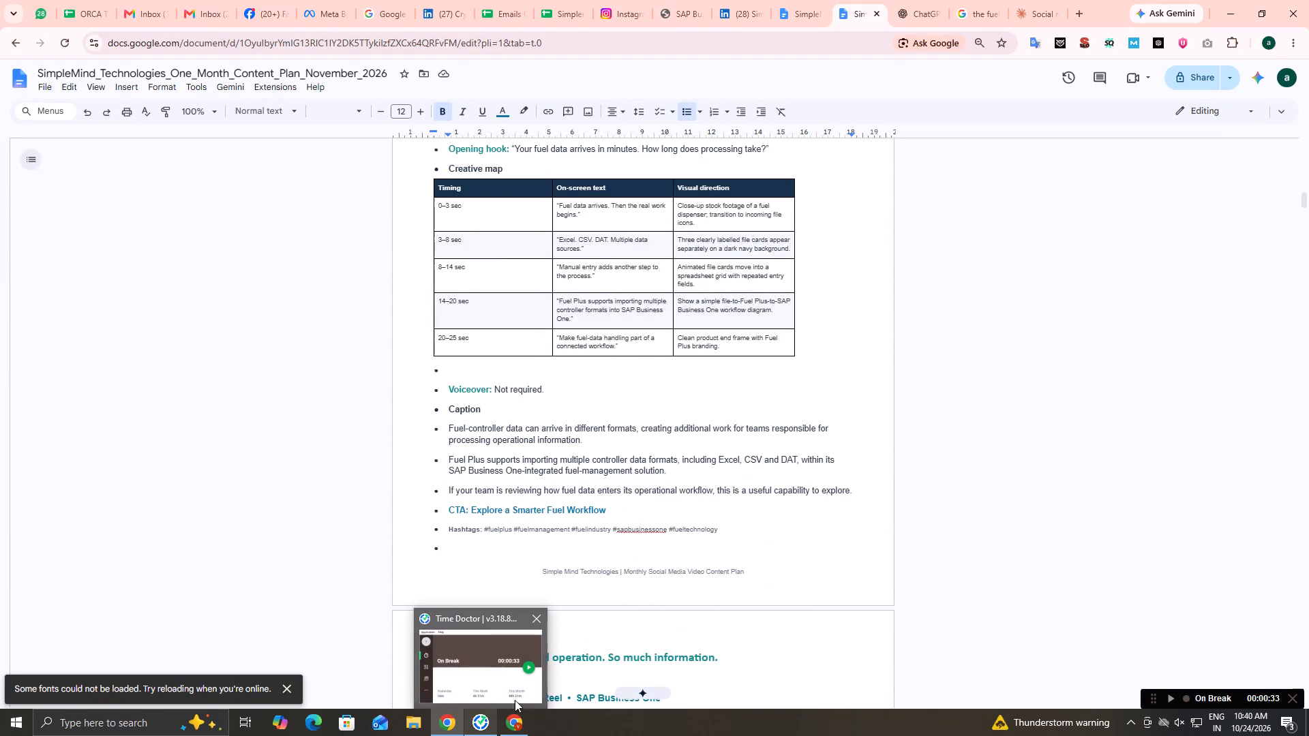
{"action": "left_click", "coordinate": [521, 726]}
{"action": "scroll", "coordinate": [603, 372], "scroll_direction": "up", "scroll_amount": 1}
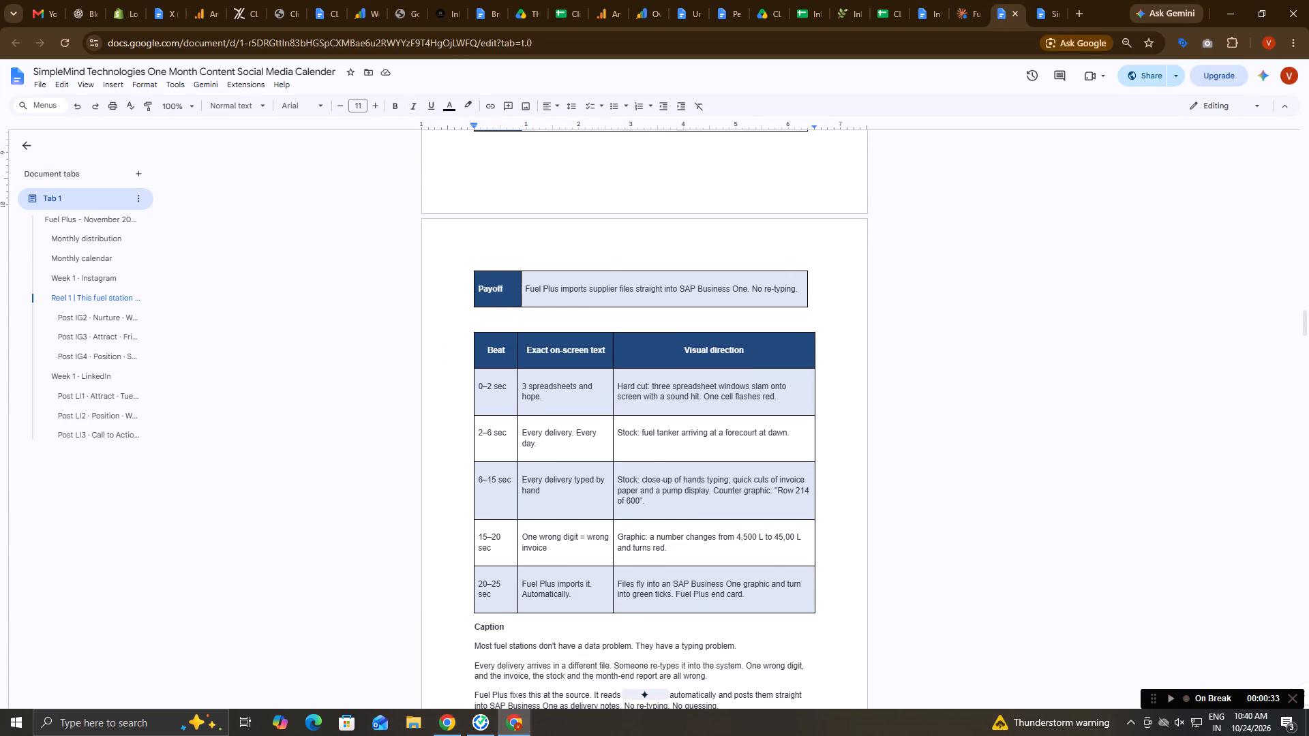
{"action": "scroll", "coordinate": [603, 372], "scroll_direction": "up", "scroll_amount": 2}
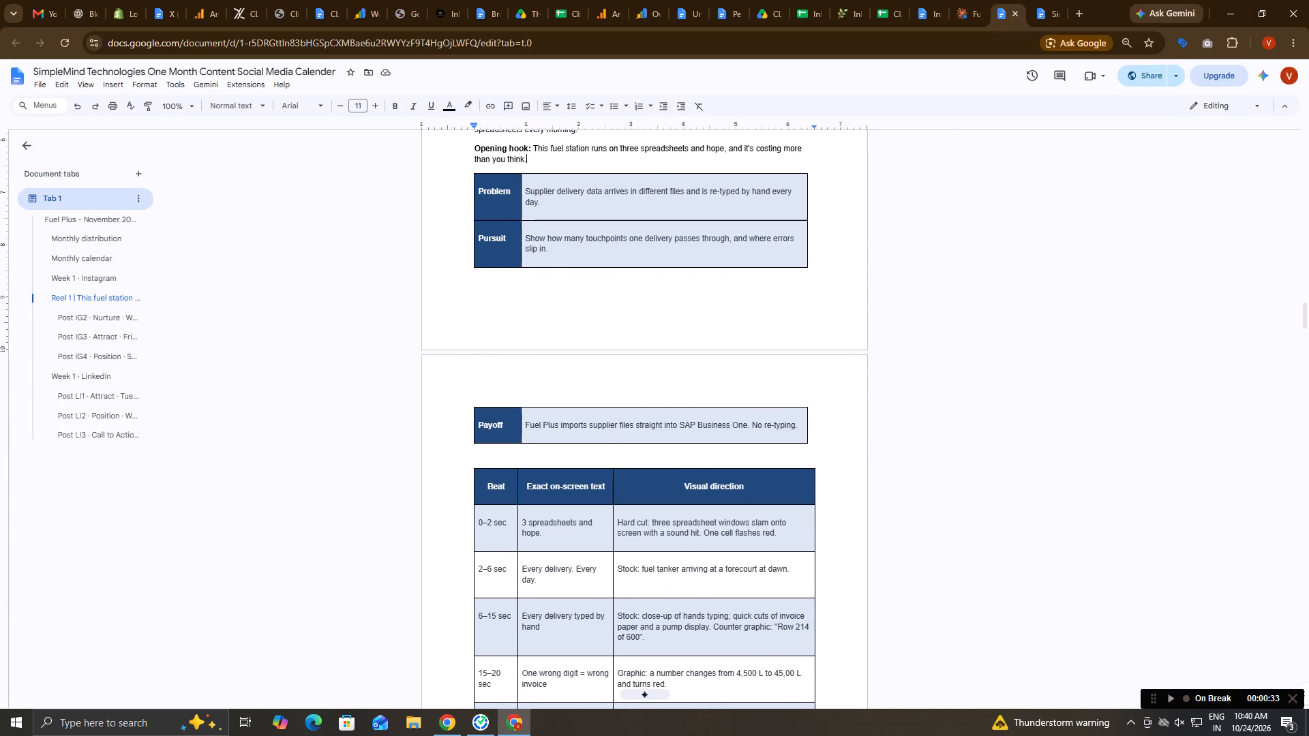
{"action": "left_click_drag", "start_coordinate": [820, 435], "coordinate": [462, 188]}
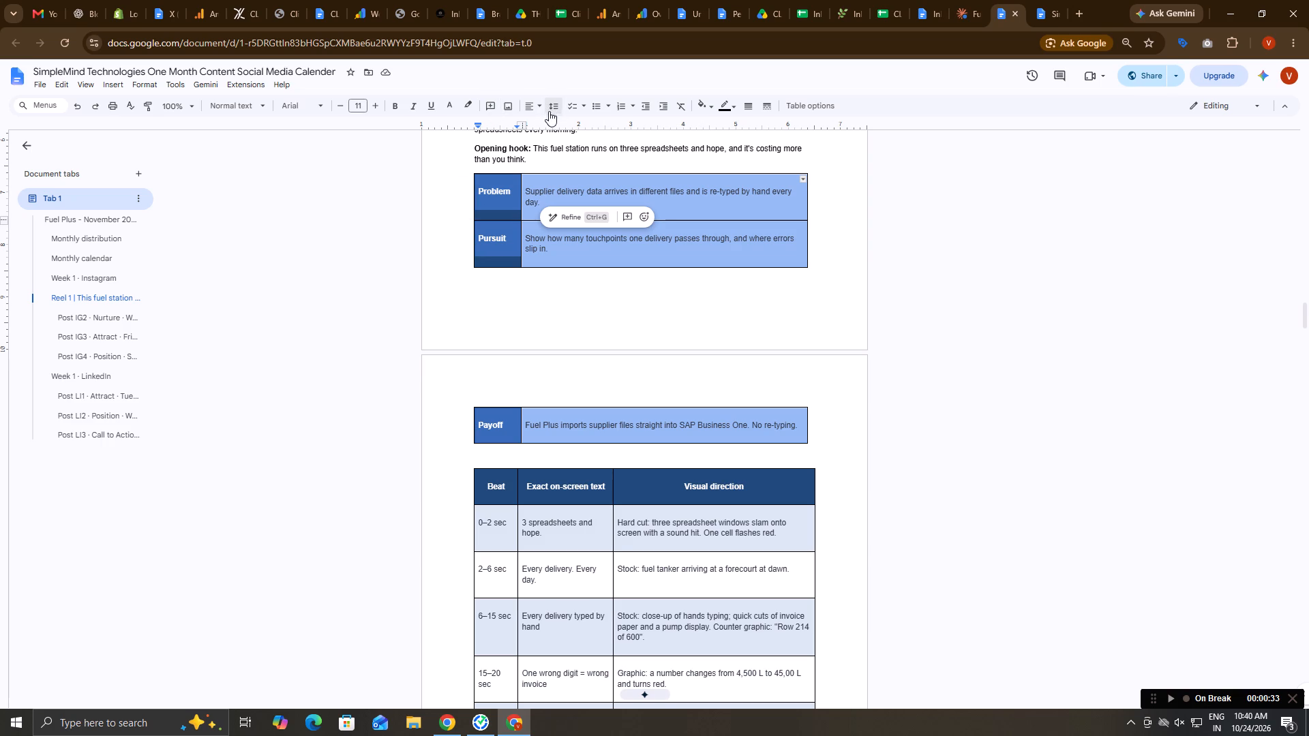
{"action": "left_click", "coordinate": [702, 313]}
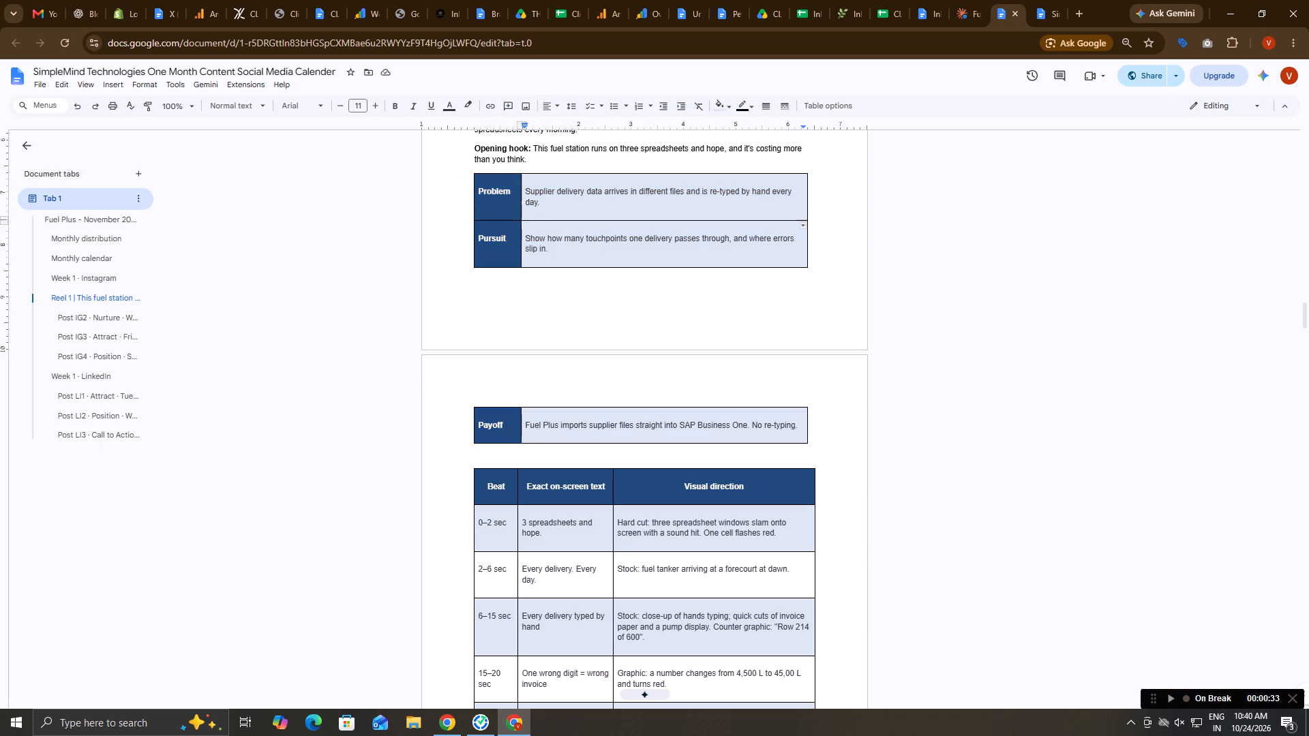
Increase the font size of Reel 1's "Caption" heading below the beat table to 13.
{"action": "scroll", "coordinate": [702, 313], "scroll_direction": "down", "scroll_amount": 4}
{"action": "scroll", "coordinate": [702, 313], "scroll_direction": "up", "scroll_amount": 1}
{"action": "scroll", "coordinate": [702, 313], "scroll_direction": "down", "scroll_amount": 2}
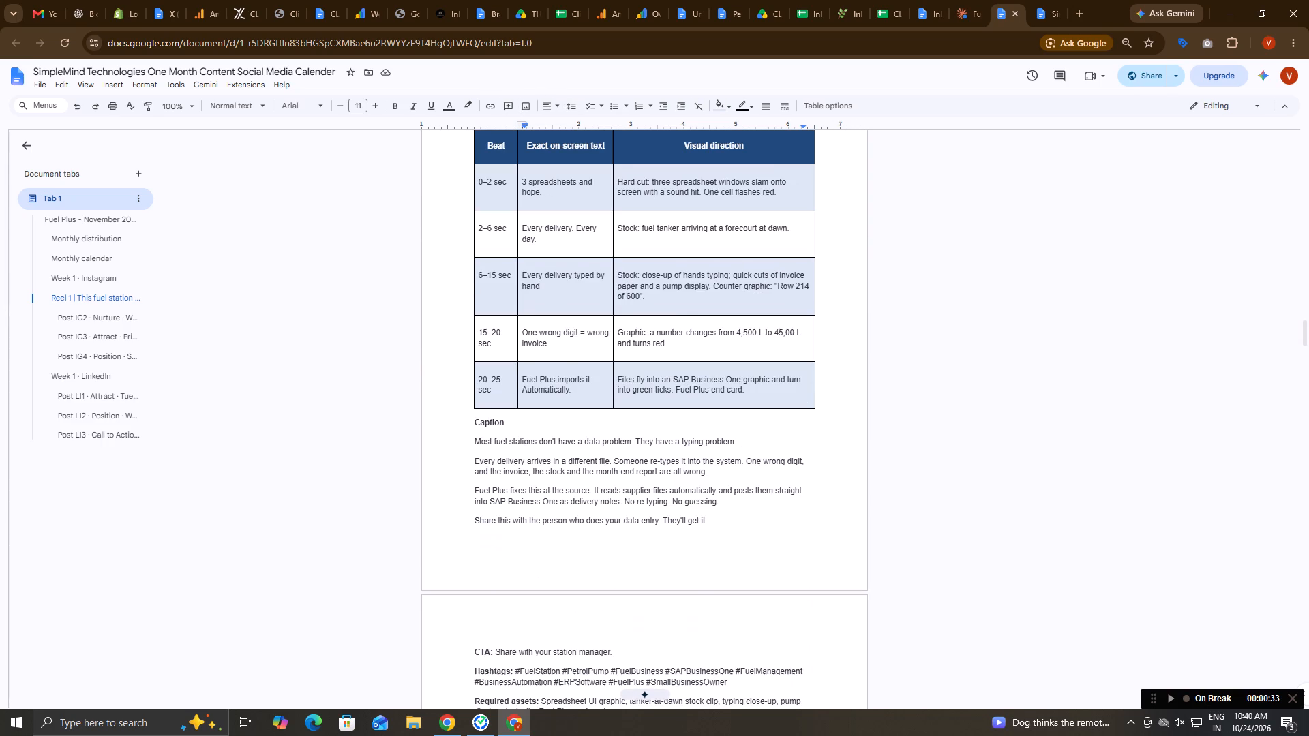
{"action": "left_click_drag", "start_coordinate": [513, 424], "coordinate": [475, 425]}
{"action": "left_click", "coordinate": [374, 105]}
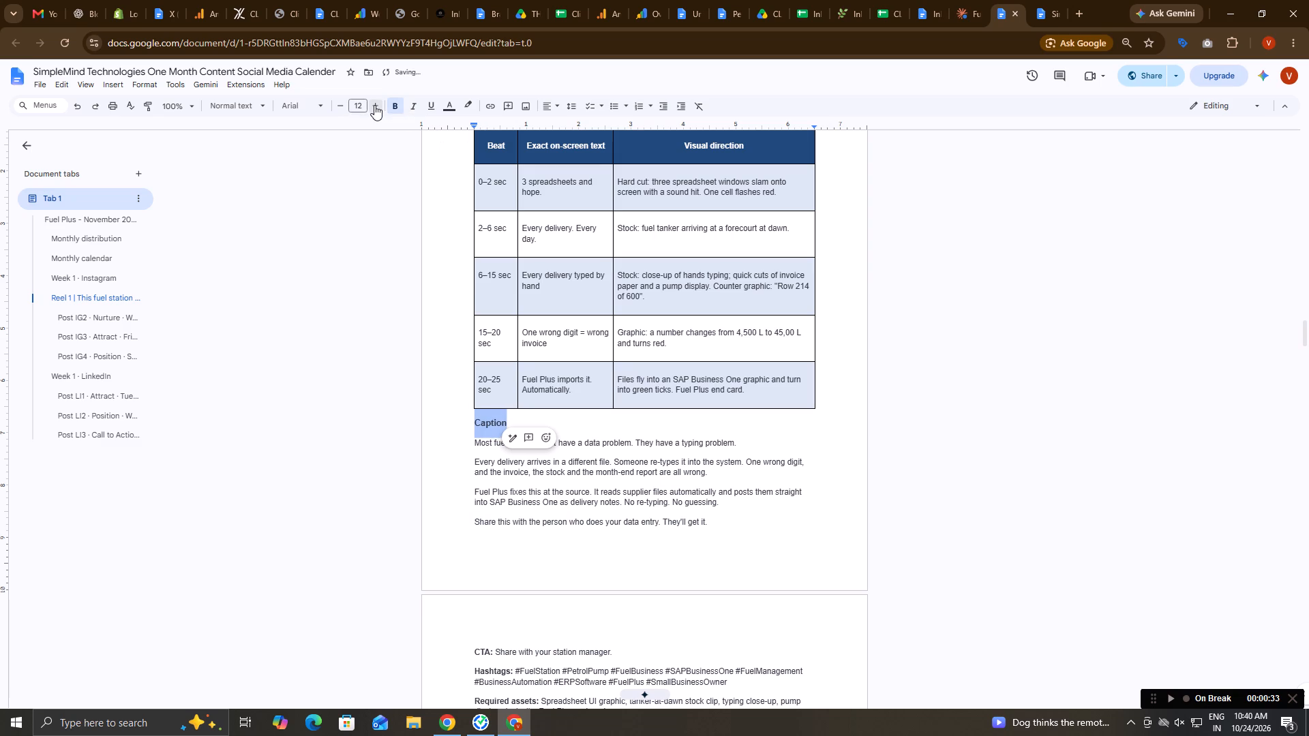
{"action": "left_click", "coordinate": [374, 105]}
{"action": "left_click", "coordinate": [591, 480]}
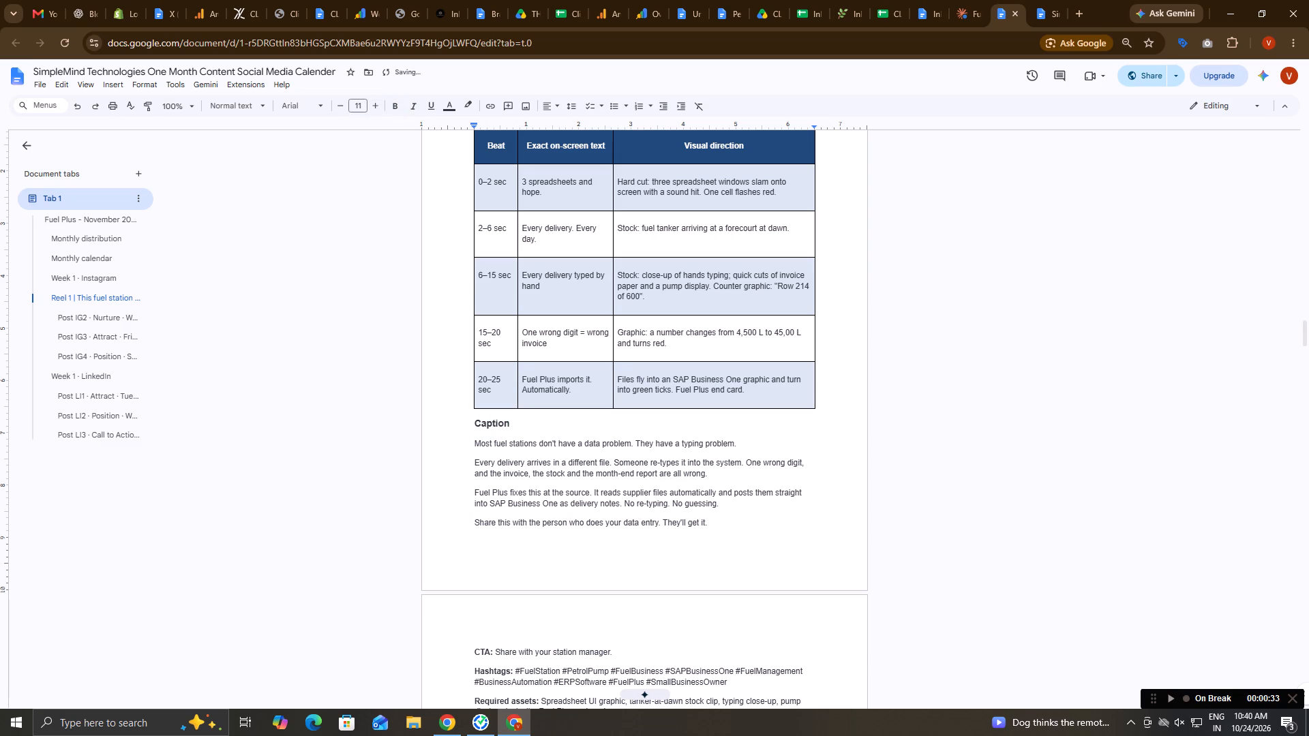
Increase the font size of the "CTA:" label below Reel 1's caption to 12.
{"action": "left_click_drag", "start_coordinate": [492, 651], "coordinate": [481, 651]}
{"action": "left_click_drag", "start_coordinate": [481, 651], "coordinate": [476, 651]}
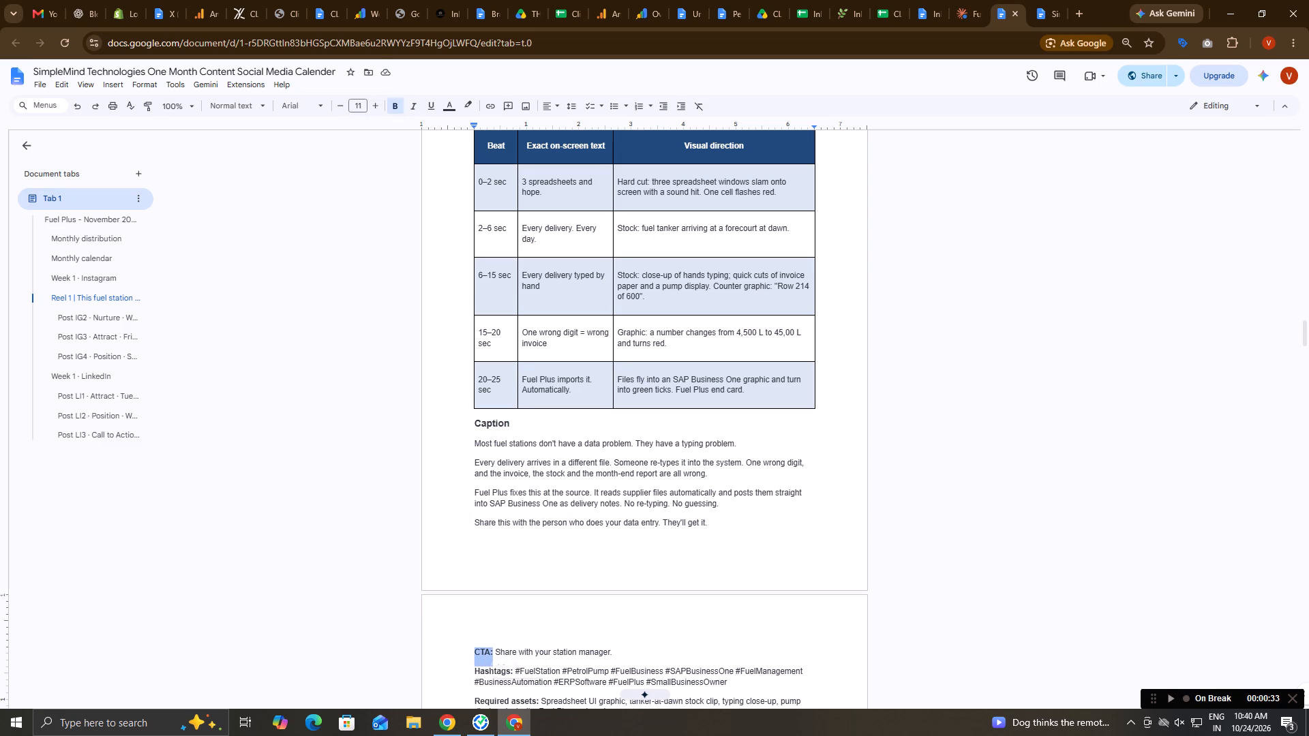
{"action": "scroll", "coordinate": [477, 650], "scroll_direction": "down", "scroll_amount": 2}
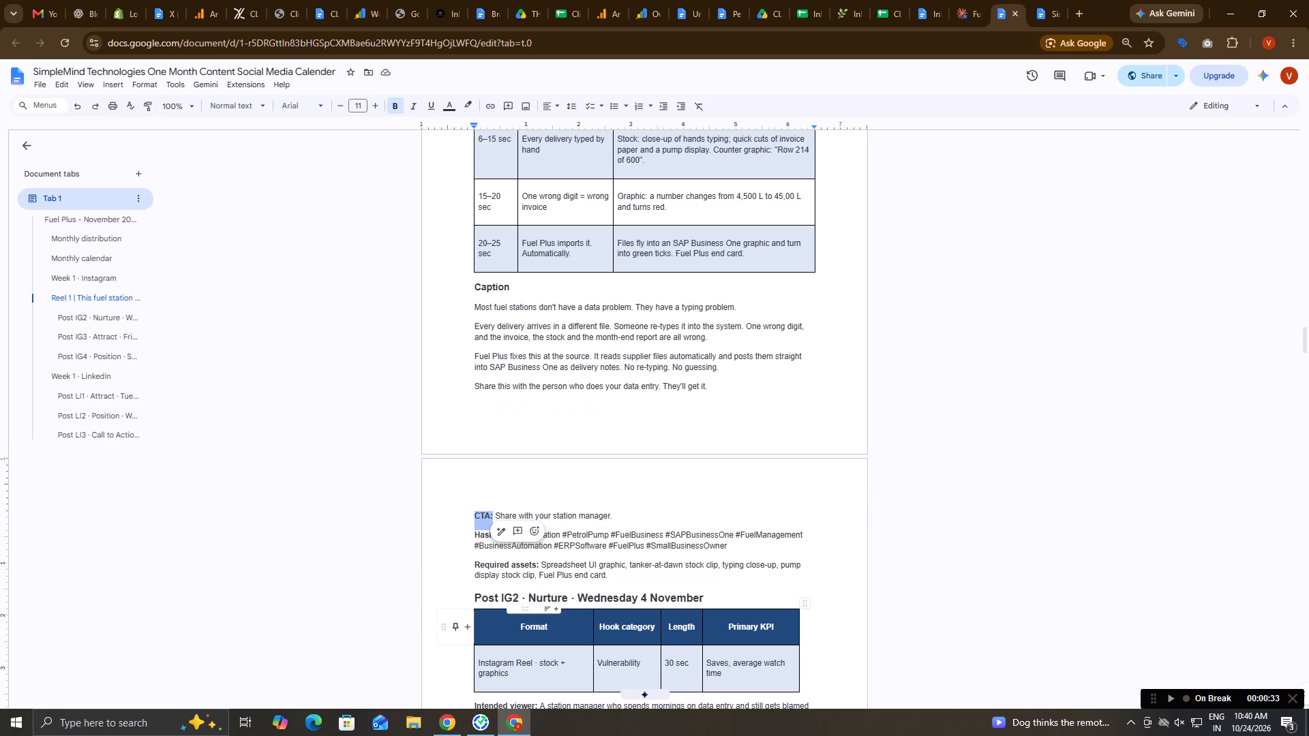
{"action": "left_click", "coordinate": [374, 108]}
{"action": "left_click", "coordinate": [689, 442]}
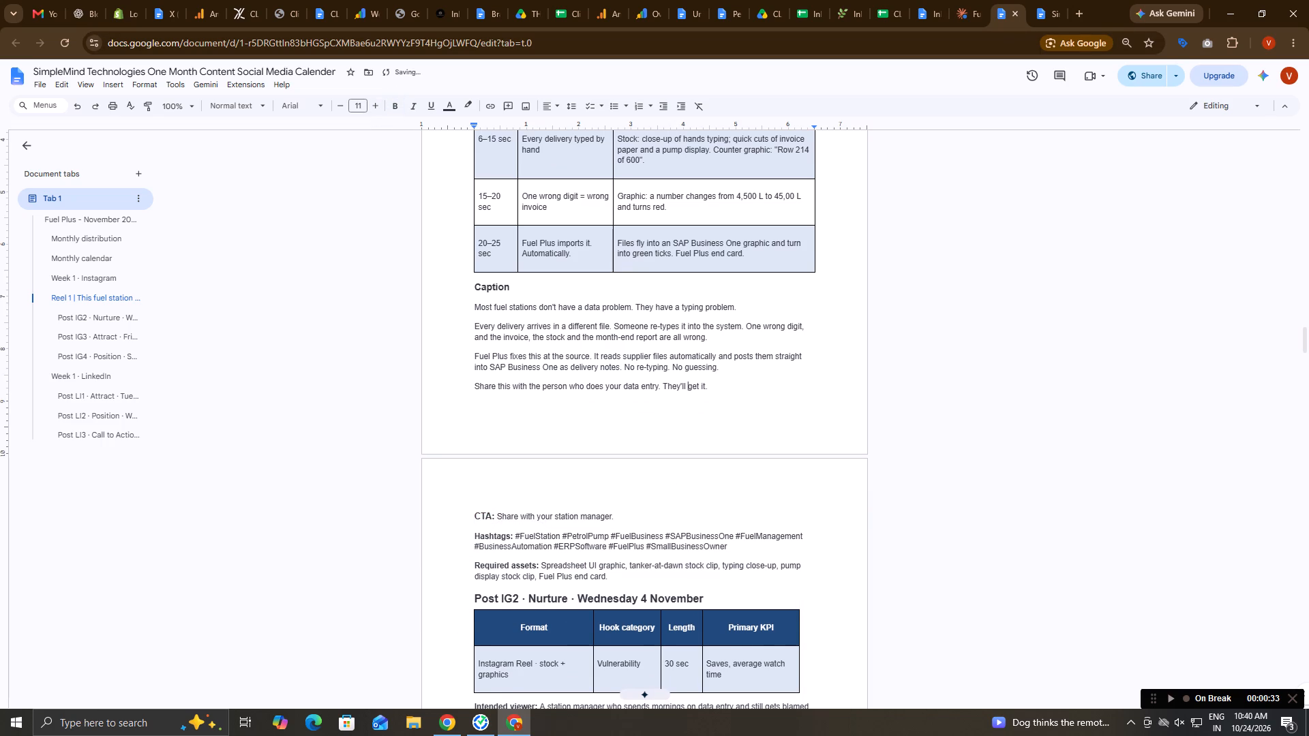
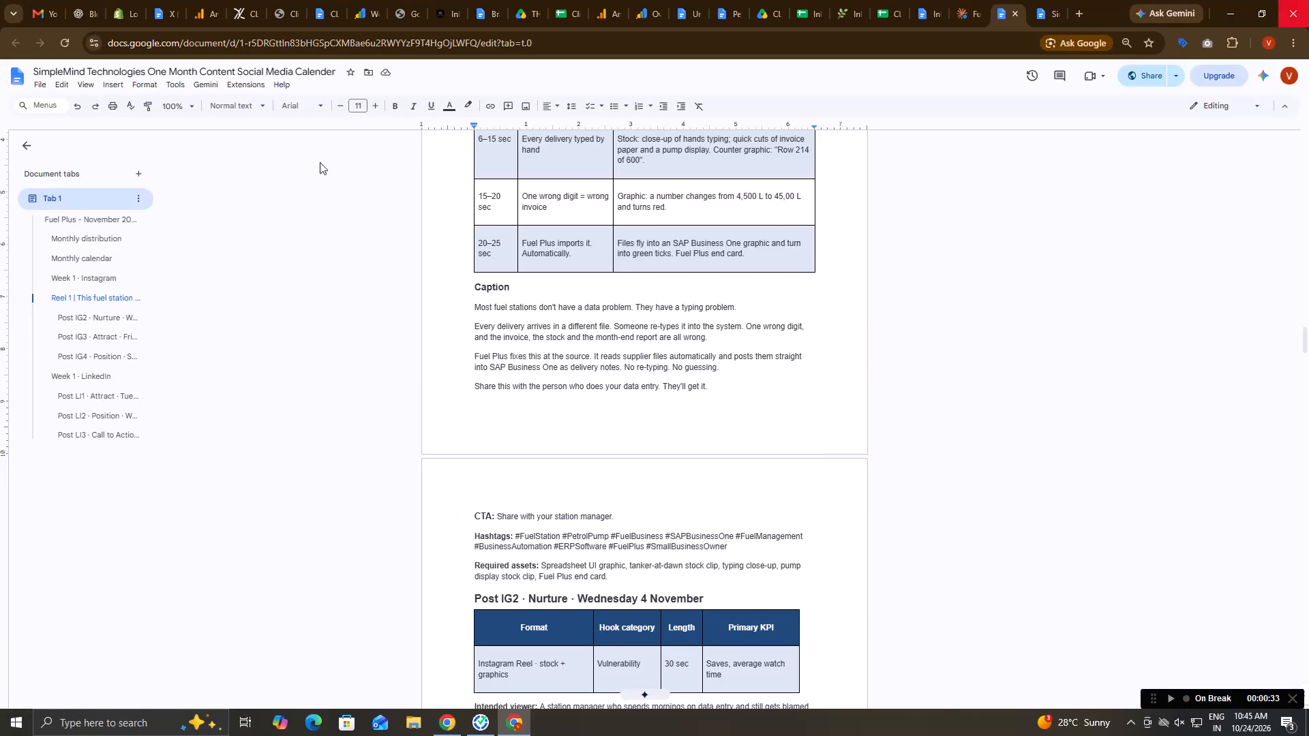
Select all the cells of Reel 1's Problem, Pursuit and Payoff table and open the border selection choices for them.
{"action": "scroll", "coordinate": [688, 322], "scroll_direction": "up", "scroll_amount": 4}
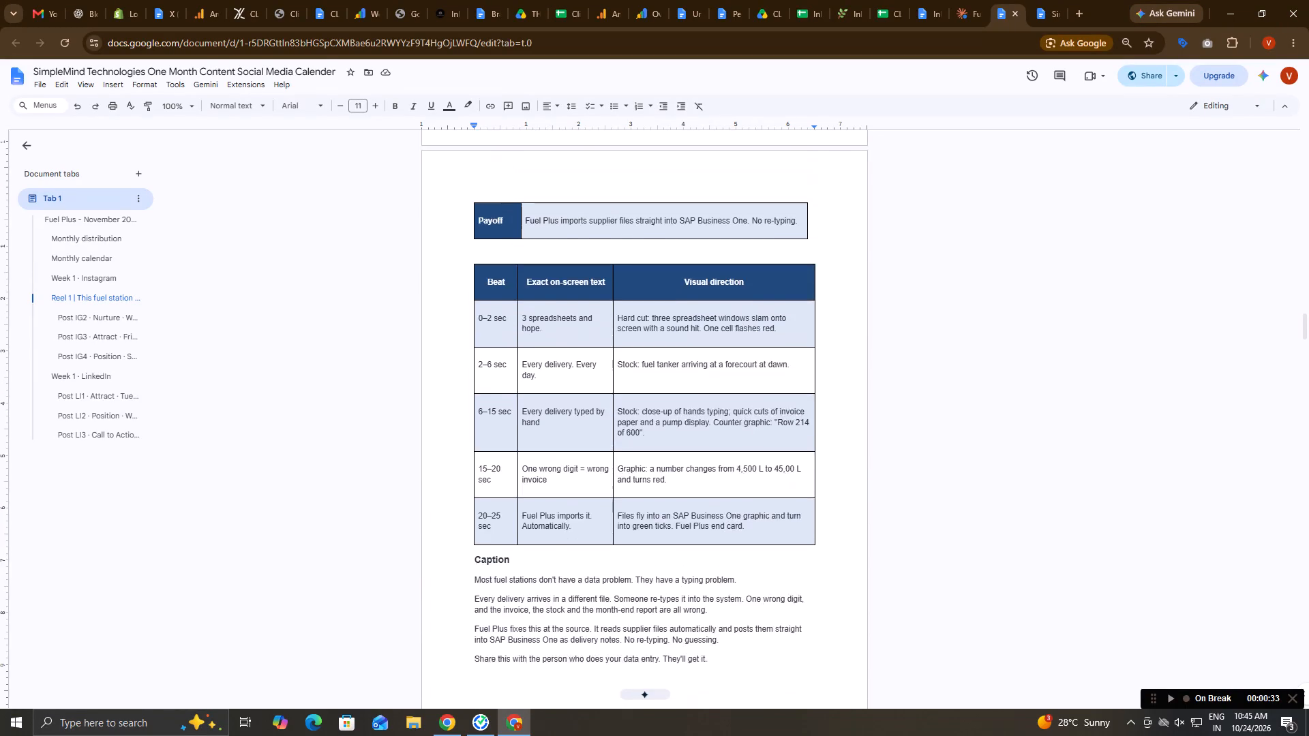
{"action": "scroll", "coordinate": [682, 327], "scroll_direction": "up", "scroll_amount": 4}
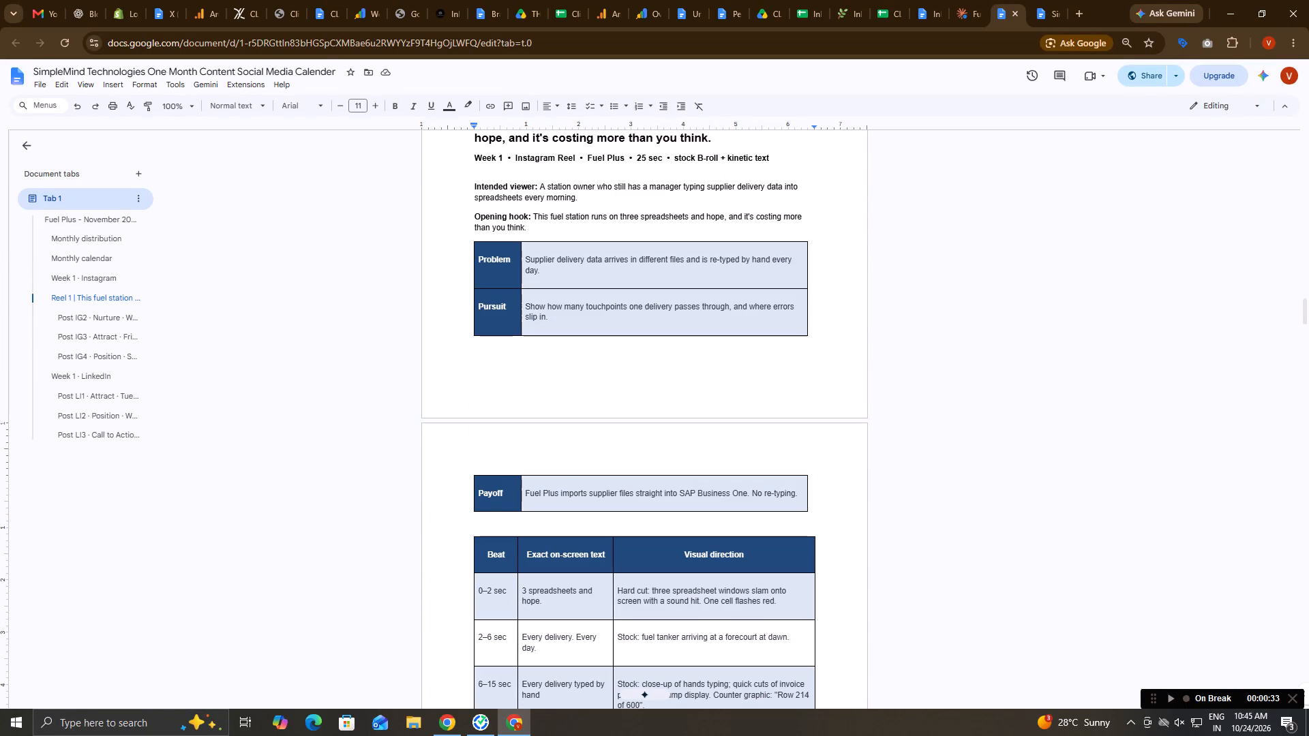
{"action": "left_click_drag", "start_coordinate": [813, 503], "coordinate": [427, 275]}
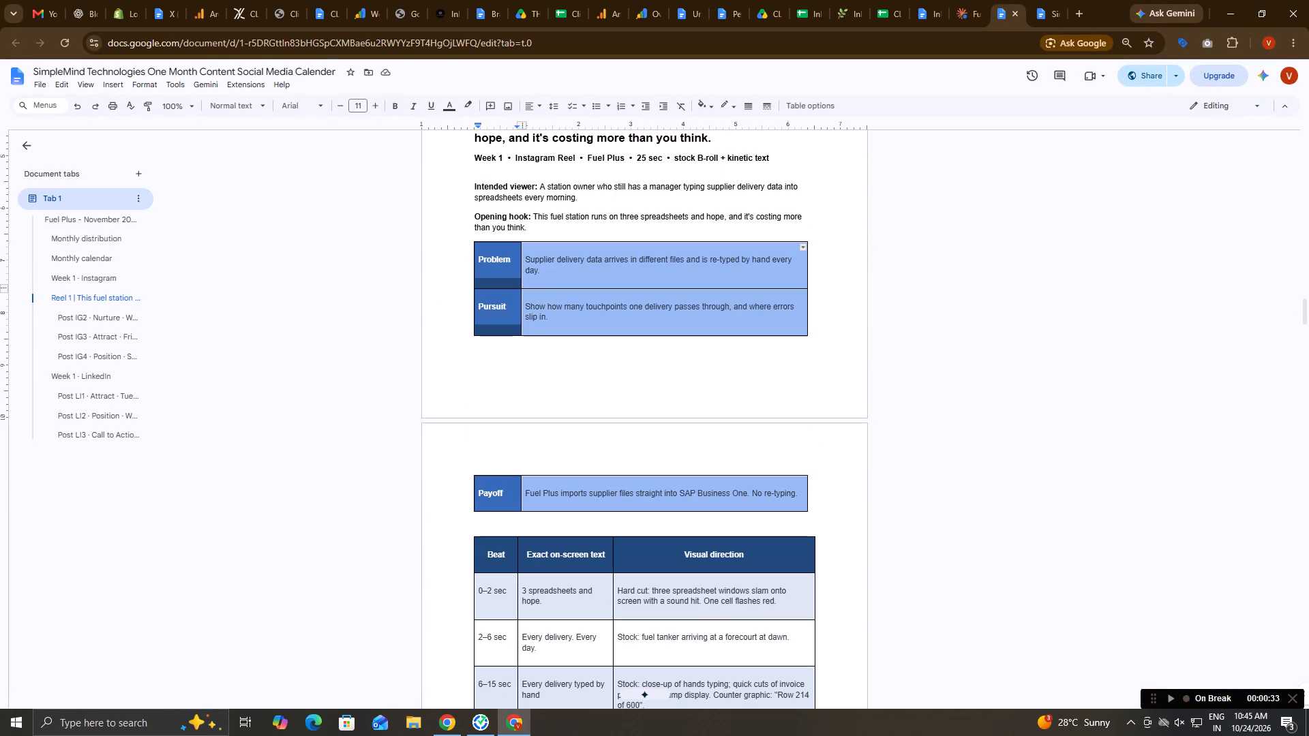
{"action": "left_click_drag", "start_coordinate": [427, 275], "coordinate": [432, 271]}
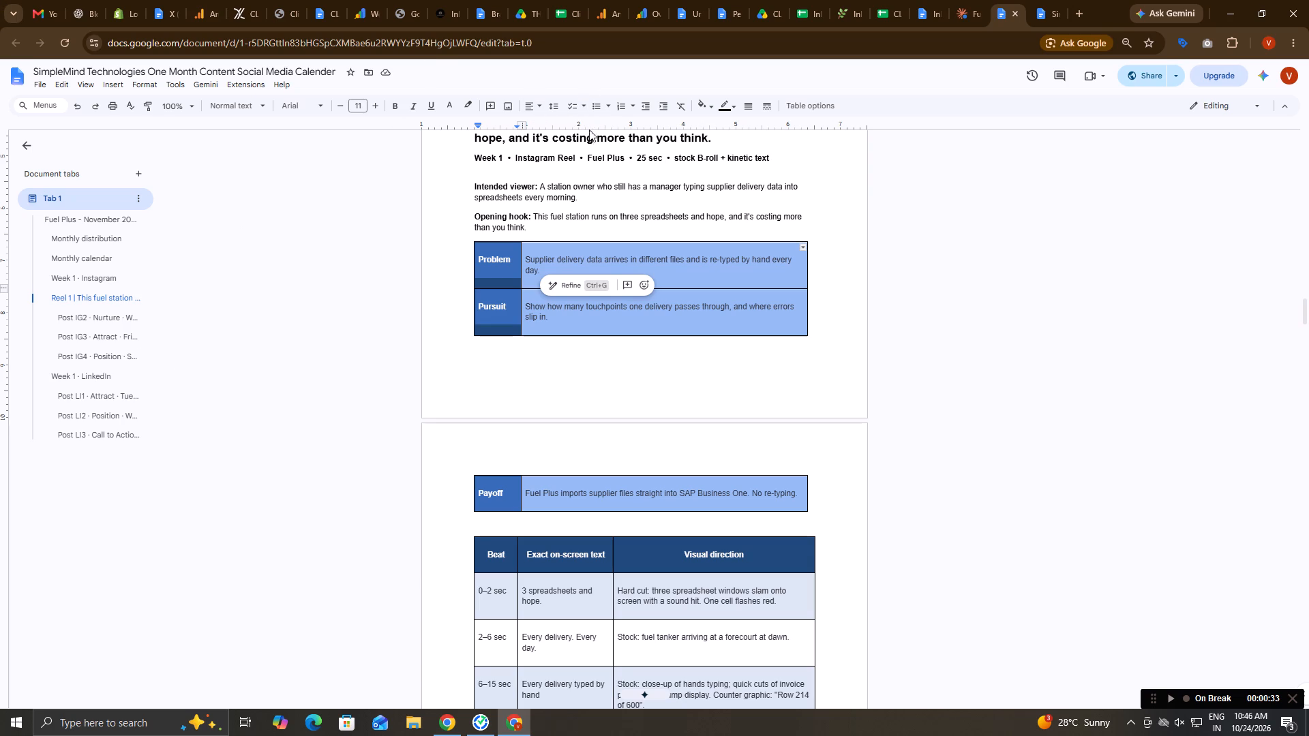
{"action": "left_click", "coordinate": [804, 250]}
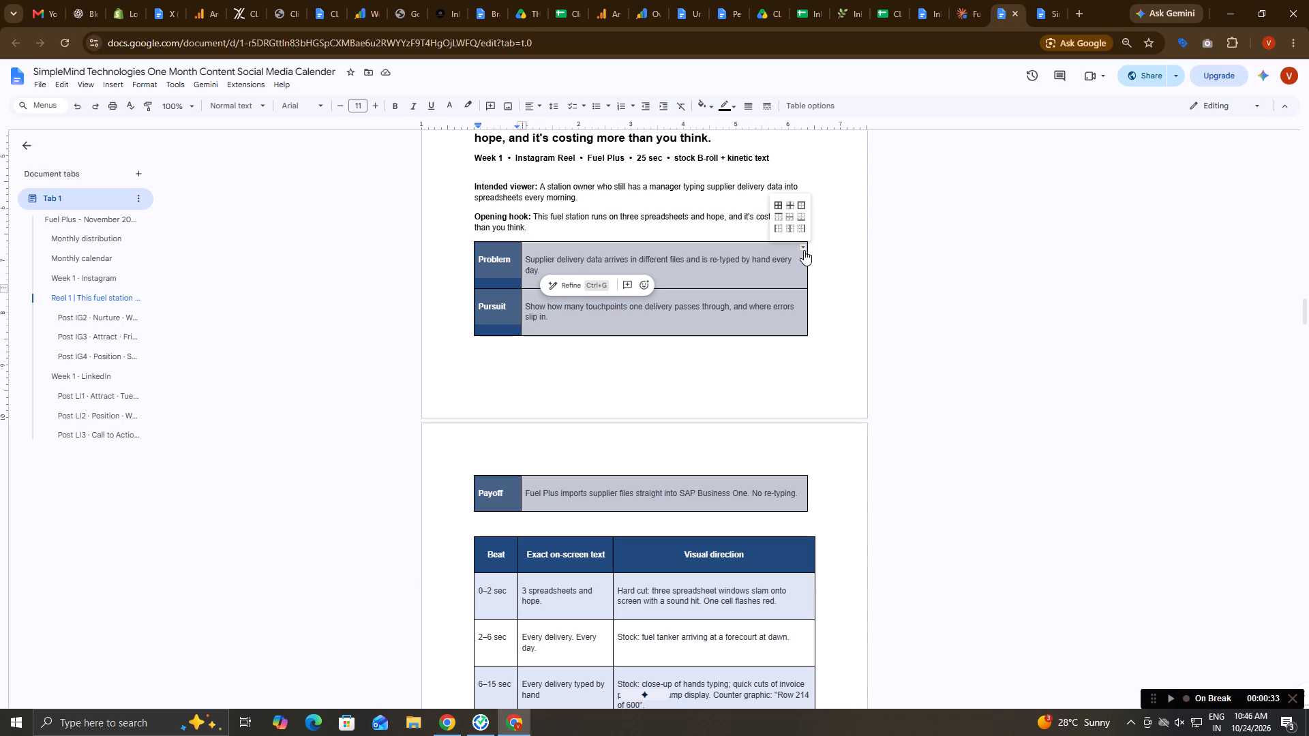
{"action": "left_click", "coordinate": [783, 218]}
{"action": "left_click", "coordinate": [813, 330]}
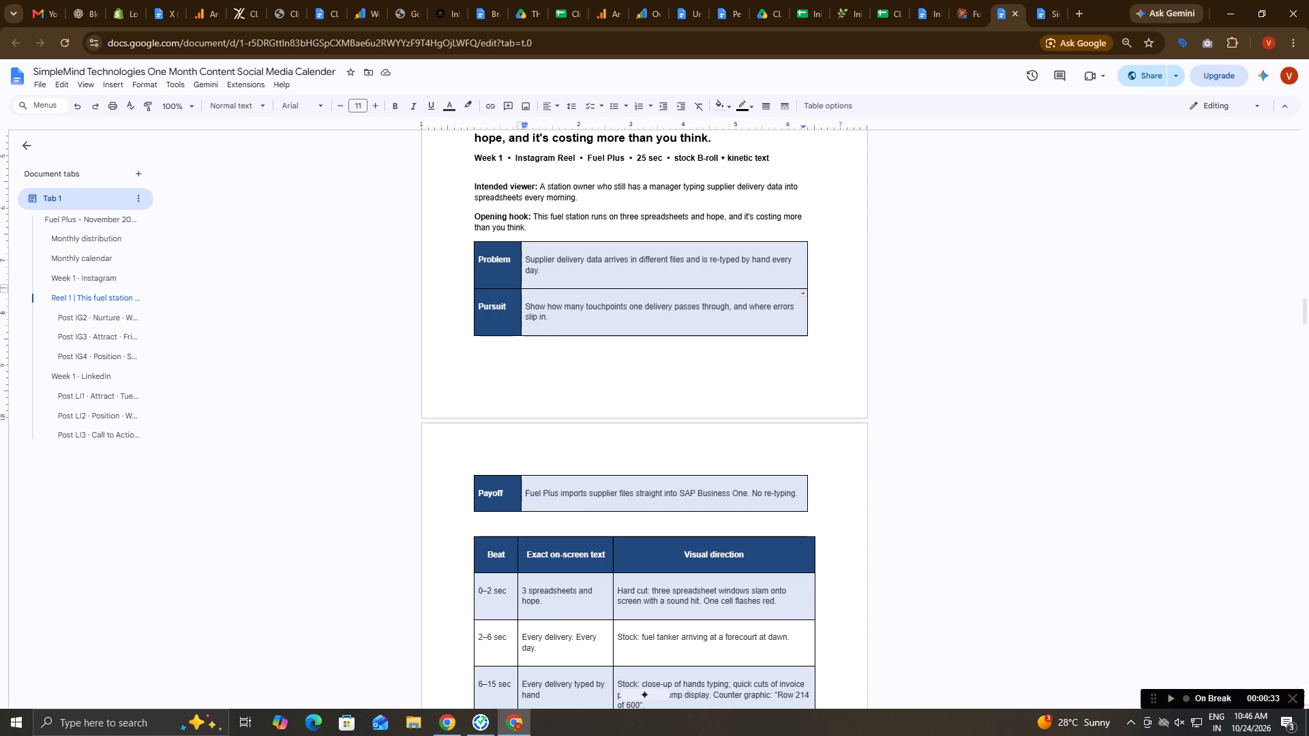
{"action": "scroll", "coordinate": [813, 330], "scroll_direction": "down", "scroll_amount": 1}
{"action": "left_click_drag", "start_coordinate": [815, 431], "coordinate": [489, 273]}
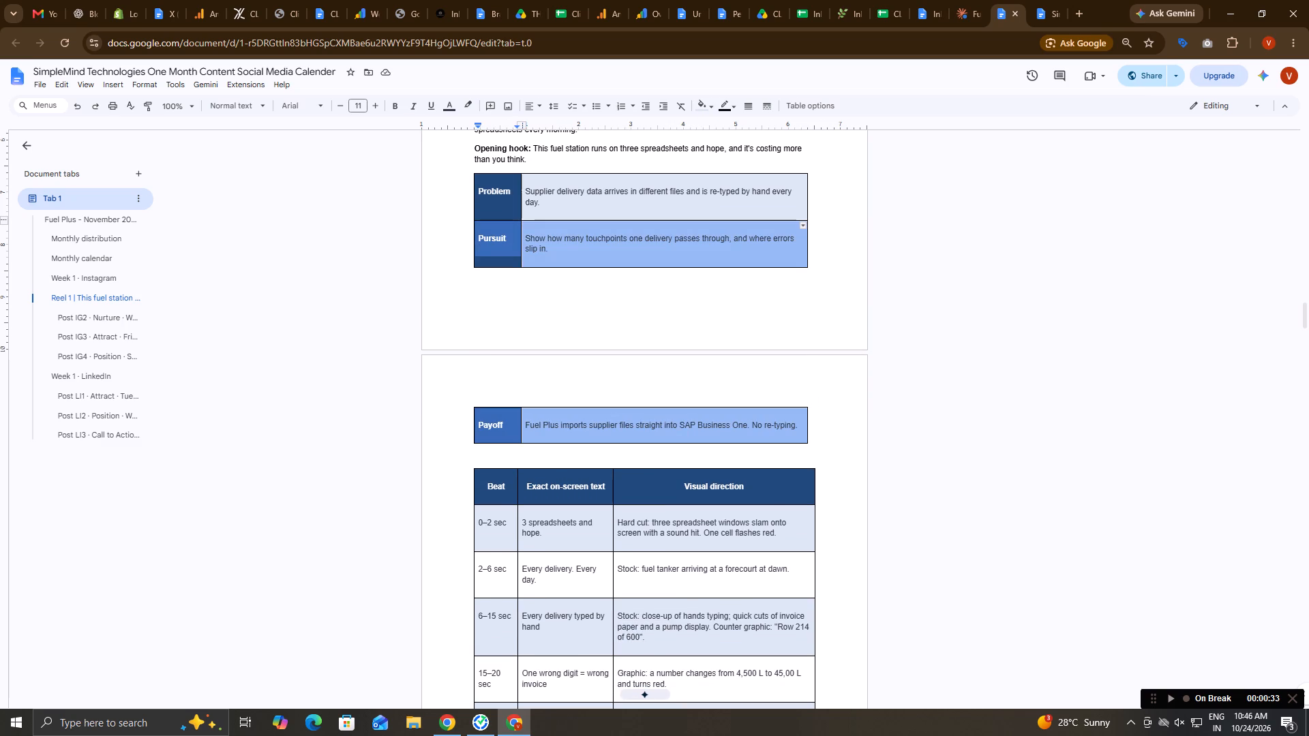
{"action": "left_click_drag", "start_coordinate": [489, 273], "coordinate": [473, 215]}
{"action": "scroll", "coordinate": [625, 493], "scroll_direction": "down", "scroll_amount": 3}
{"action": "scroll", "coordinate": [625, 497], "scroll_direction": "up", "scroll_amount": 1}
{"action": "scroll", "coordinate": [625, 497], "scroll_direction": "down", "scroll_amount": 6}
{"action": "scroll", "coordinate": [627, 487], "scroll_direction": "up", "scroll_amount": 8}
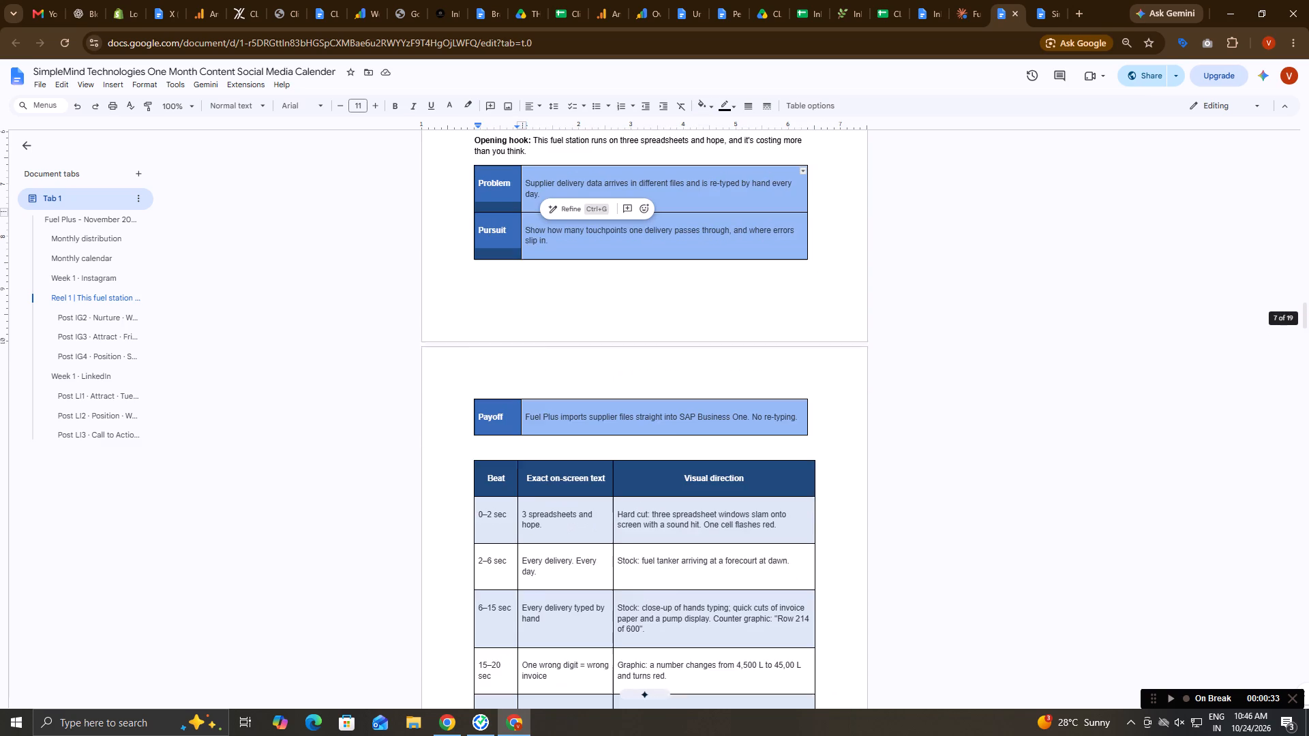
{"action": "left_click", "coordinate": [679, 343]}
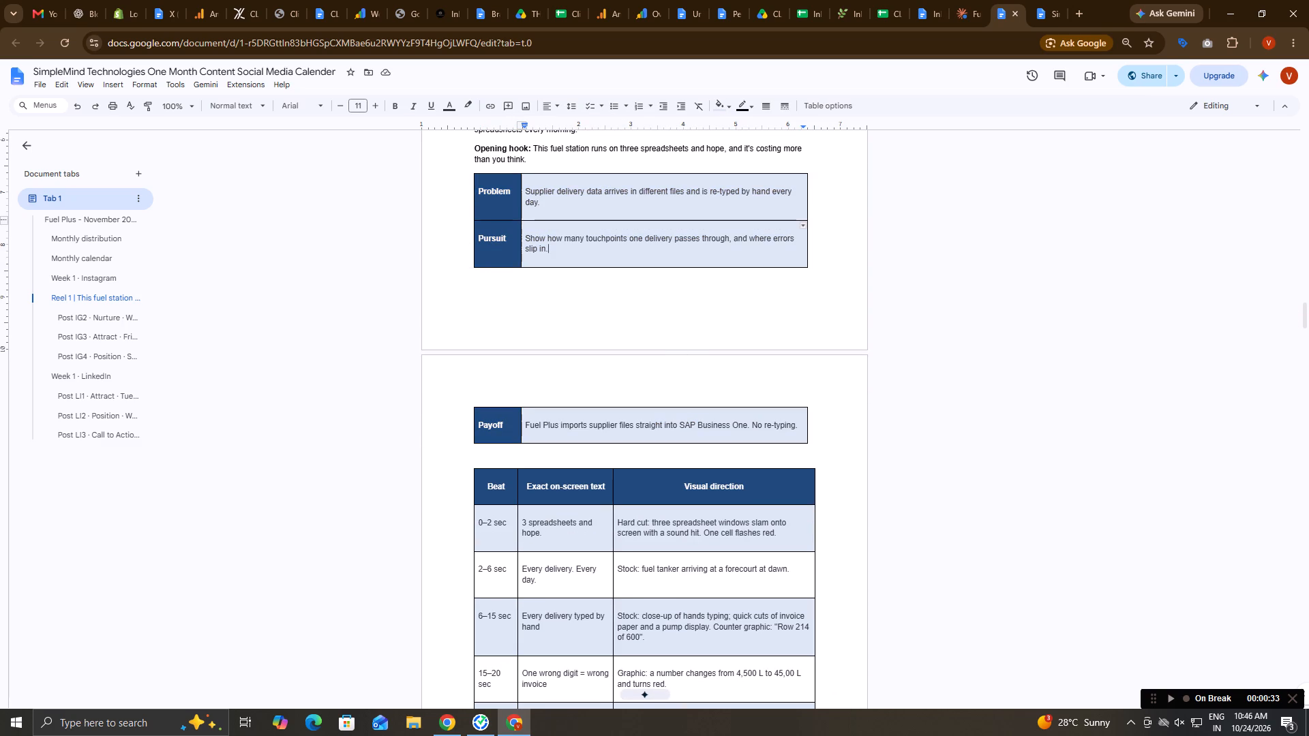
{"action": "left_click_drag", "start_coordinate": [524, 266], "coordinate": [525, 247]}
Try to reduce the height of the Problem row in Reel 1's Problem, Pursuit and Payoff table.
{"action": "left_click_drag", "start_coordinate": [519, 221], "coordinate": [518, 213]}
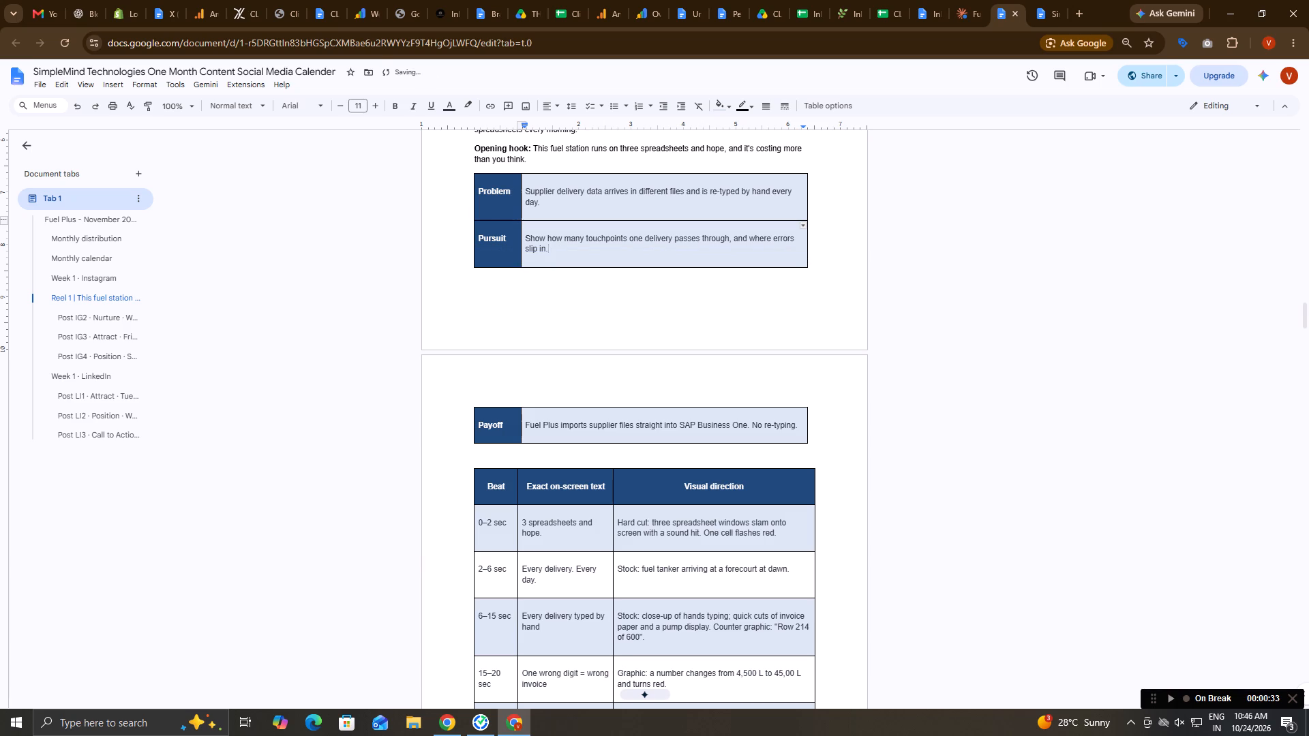
Delete the blank line between Reel 1's bold details line and its "Intended viewer:" paragraph.
{"action": "scroll", "coordinate": [790, 358], "scroll_direction": "down", "scroll_amount": 4}
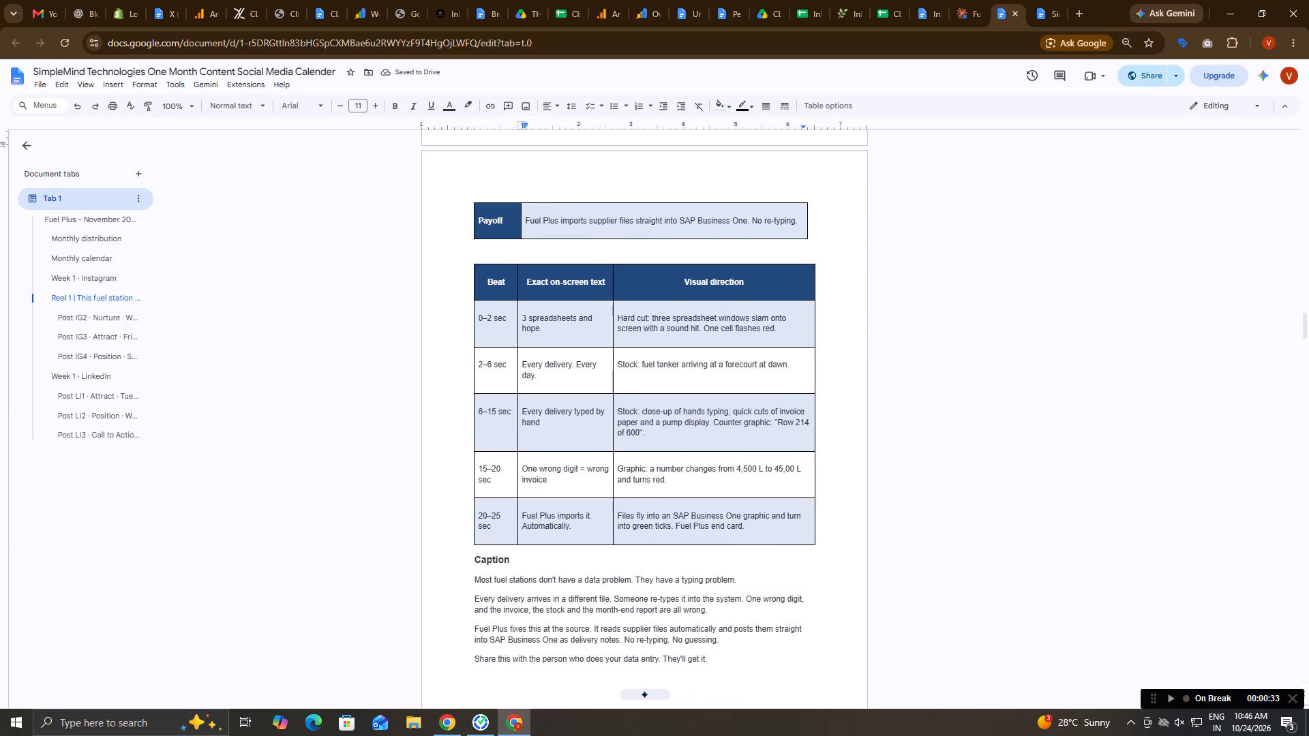
{"action": "scroll", "coordinate": [790, 390], "scroll_direction": "down", "scroll_amount": 4}
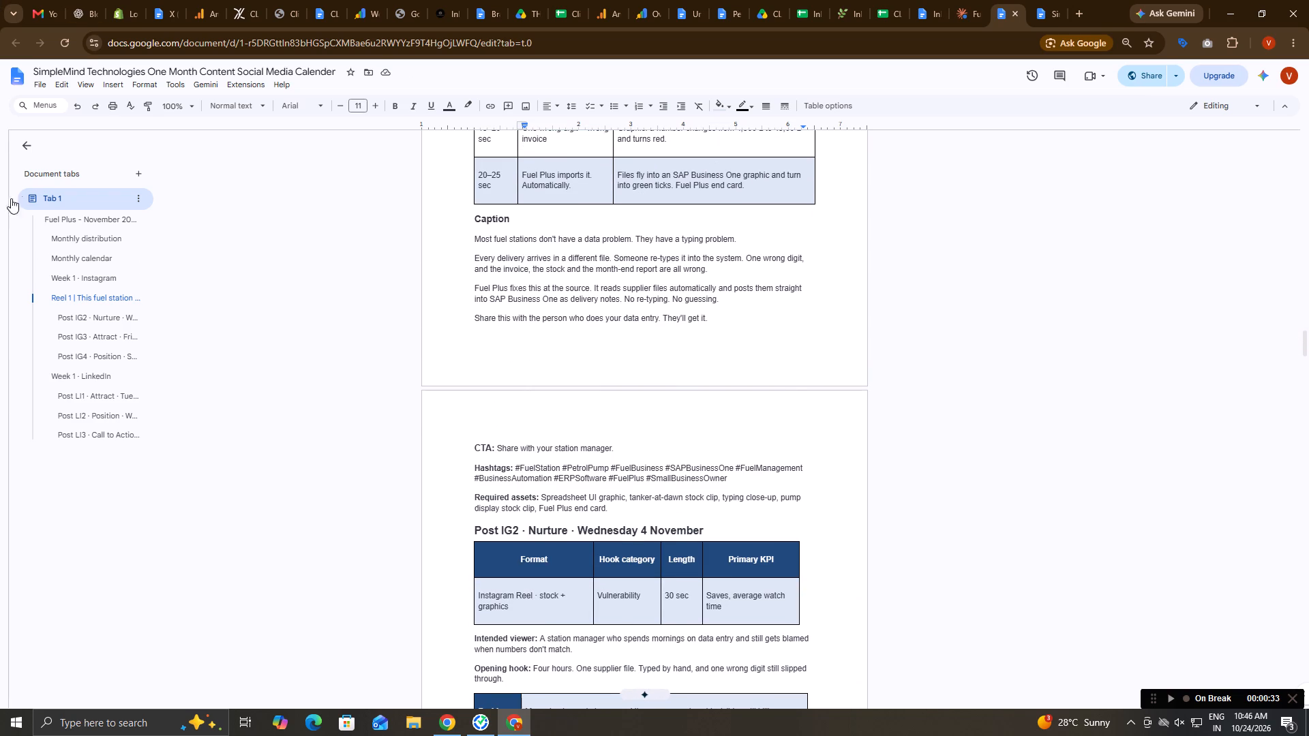
{"action": "scroll", "coordinate": [383, 324], "scroll_direction": "up", "scroll_amount": 7}
{"action": "scroll", "coordinate": [580, 300], "scroll_direction": "up", "scroll_amount": 2}
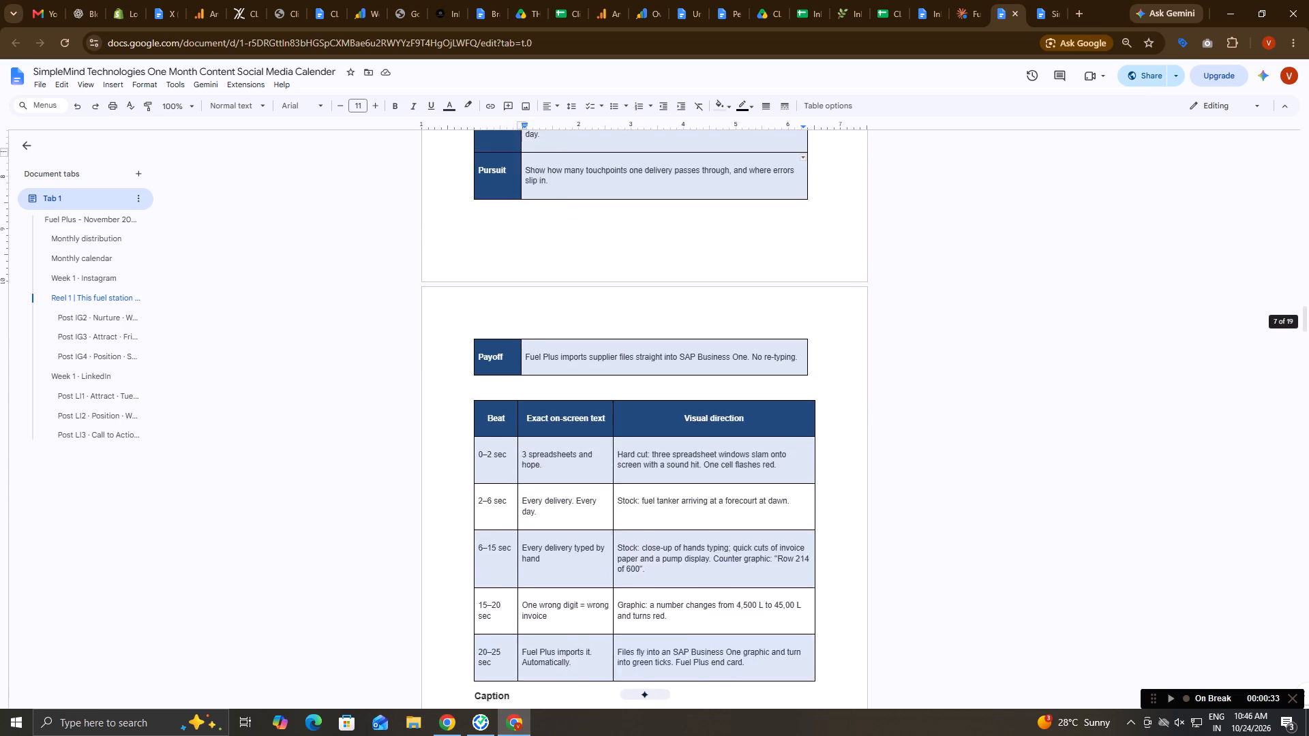
{"action": "scroll", "coordinate": [580, 300], "scroll_direction": "up", "scroll_amount": 2}
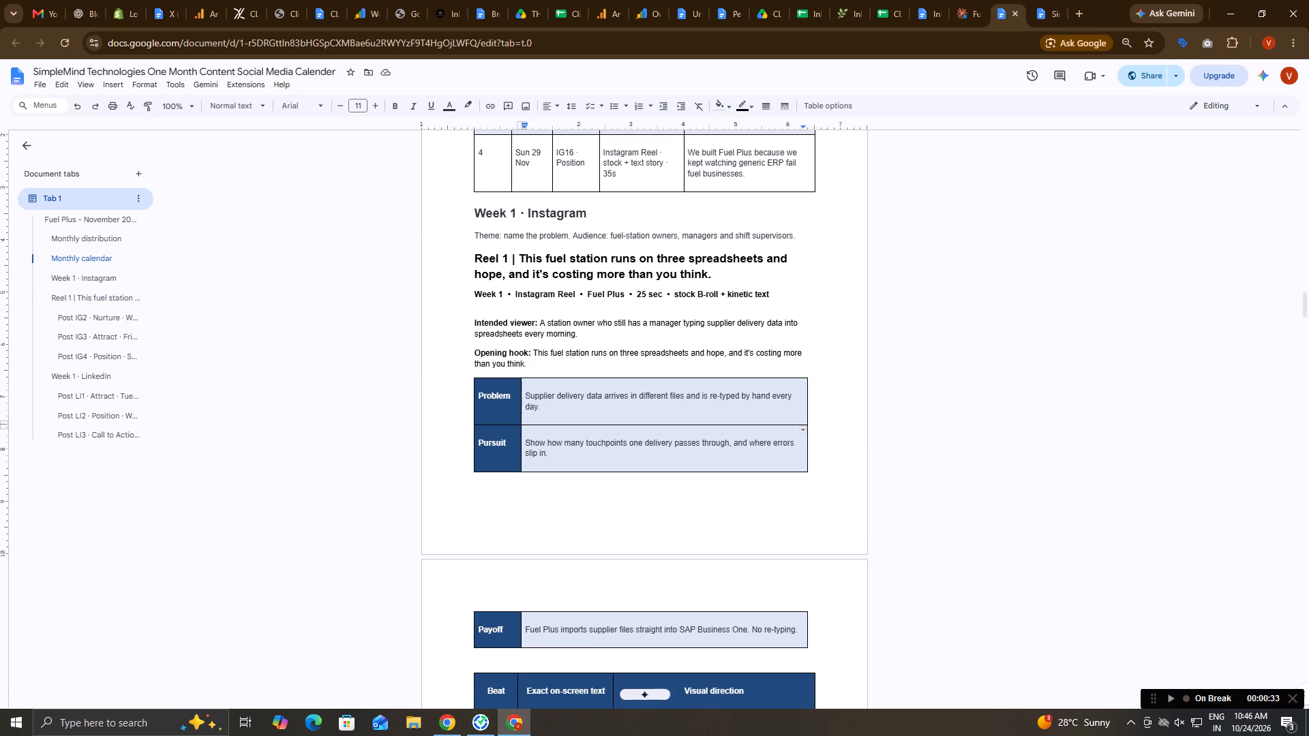
{"action": "left_click", "coordinate": [483, 308]}
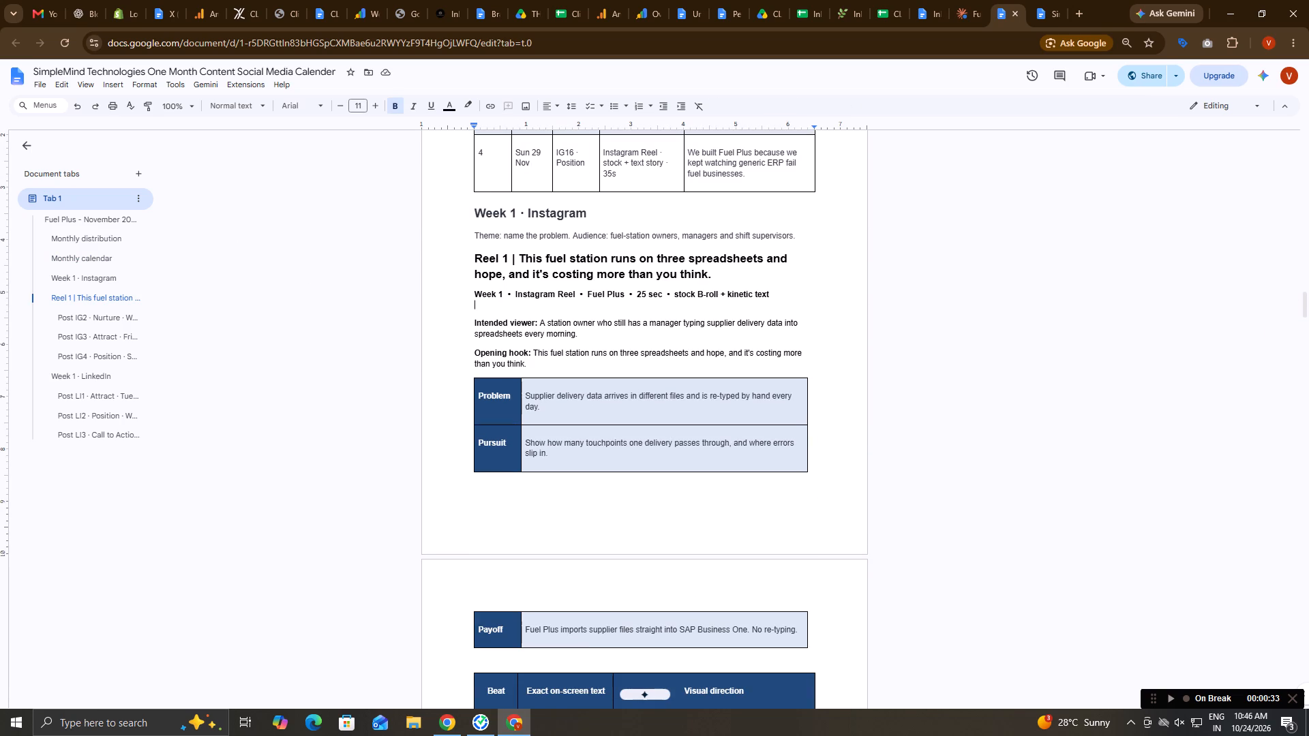
{"action": "key", "text": "BackSpace"}
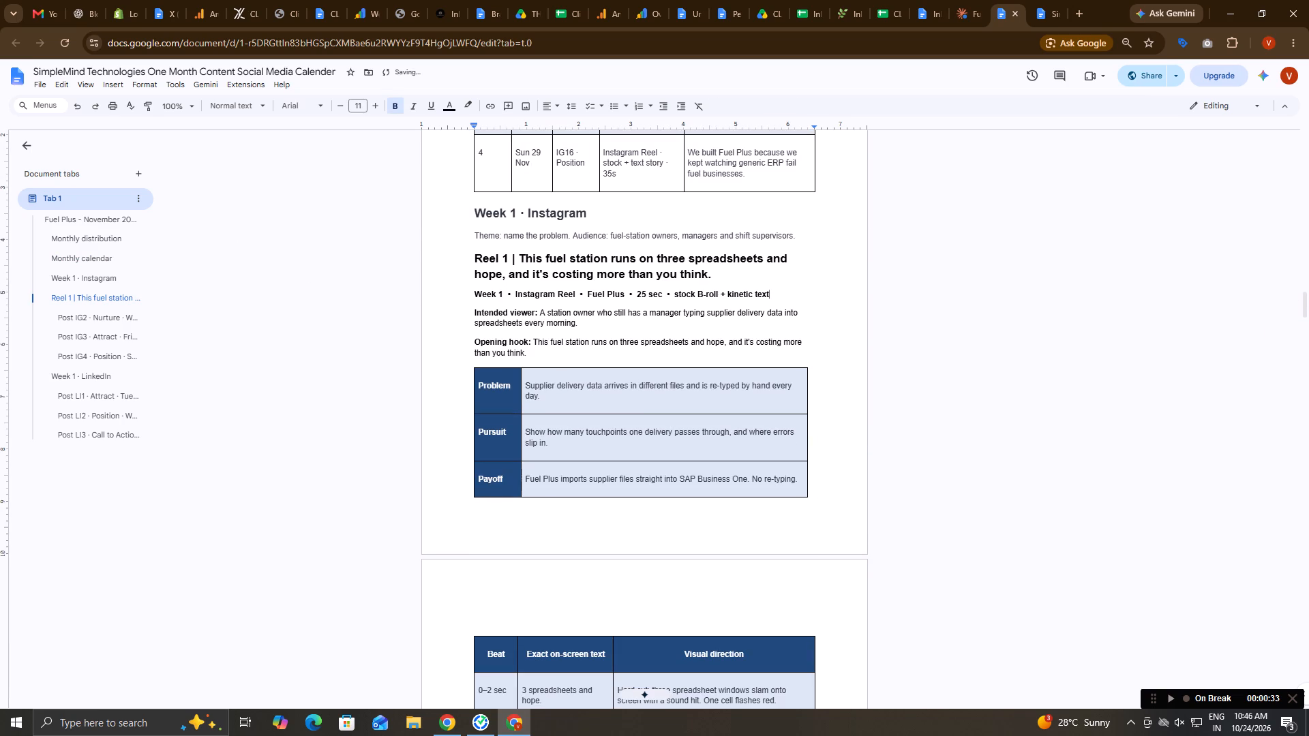
Compare the layout of Reel 1 and Post IG2 with Video 1 in the SimpleMind_Technologies_One_Month_Content_Plan_November_2026 document.
{"action": "left_click", "coordinate": [450, 723]}
{"action": "scroll", "coordinate": [565, 654], "scroll_direction": "up", "scroll_amount": 3}
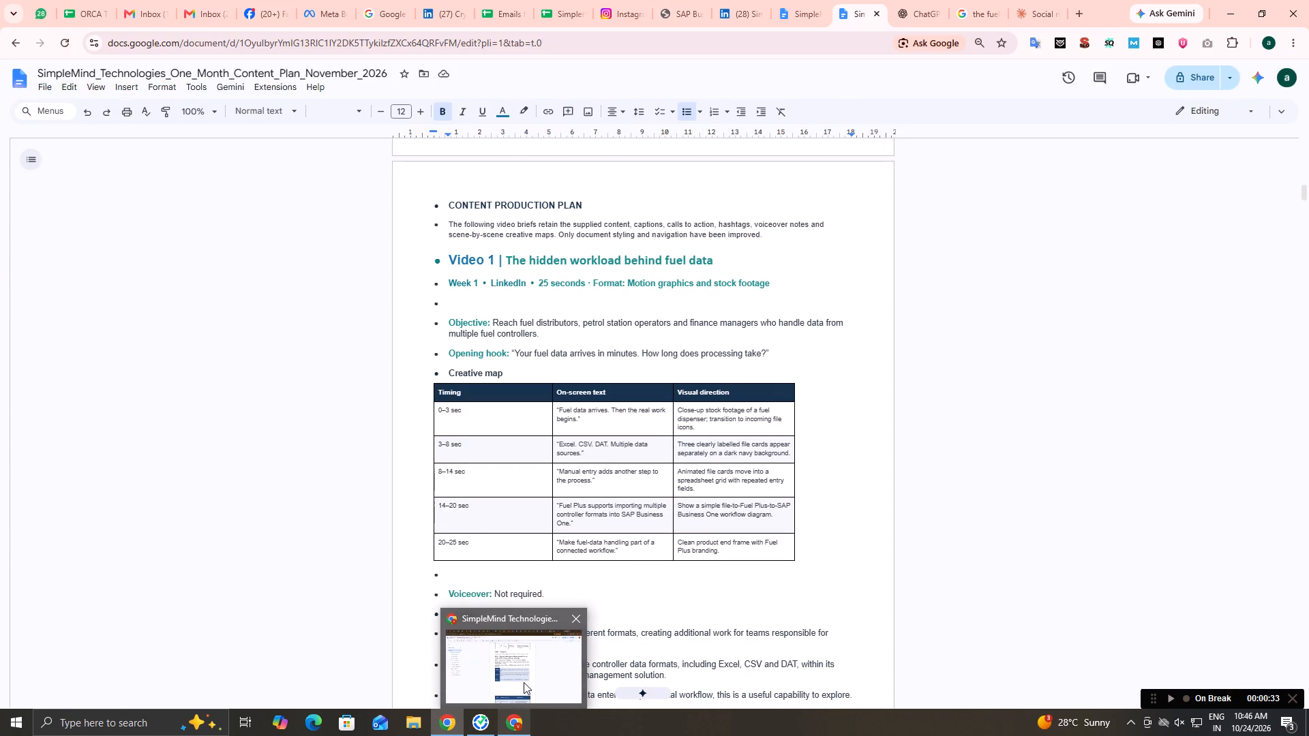
{"action": "left_click", "coordinate": [524, 682]}
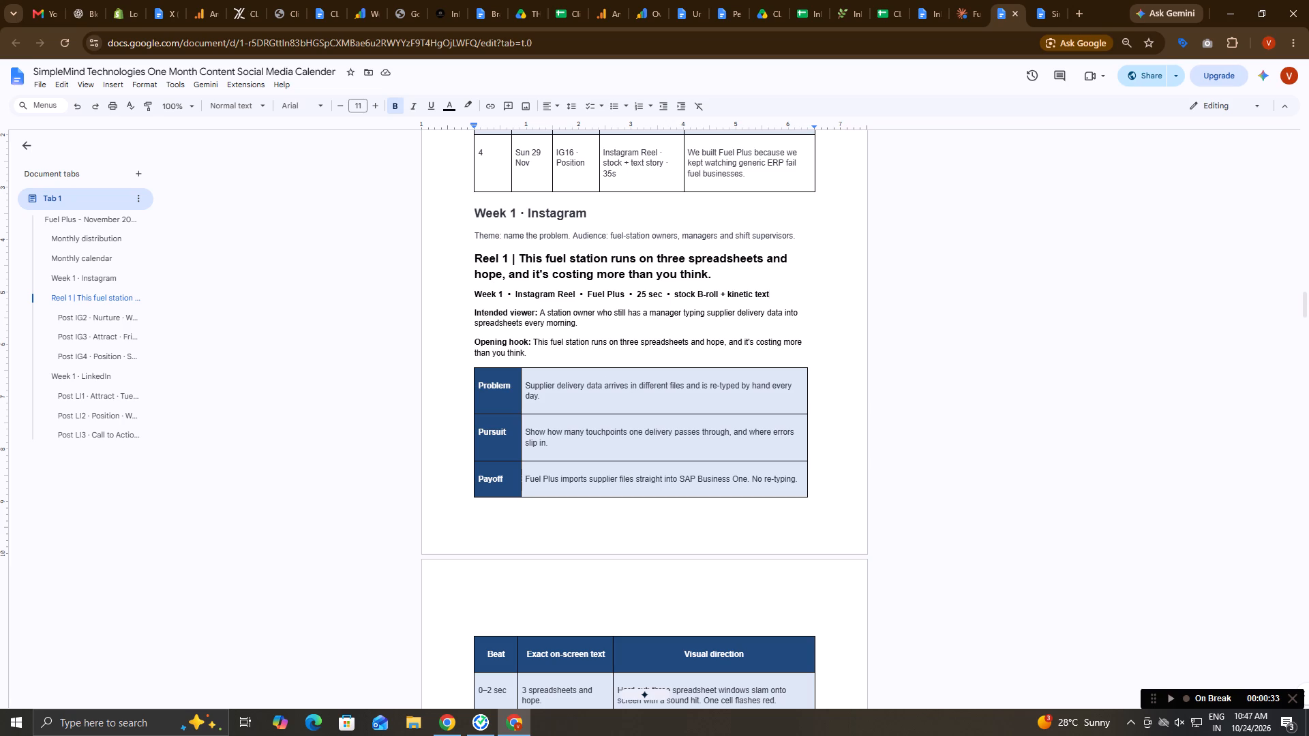
{"action": "scroll", "coordinate": [569, 628], "scroll_direction": "down", "scroll_amount": 1}
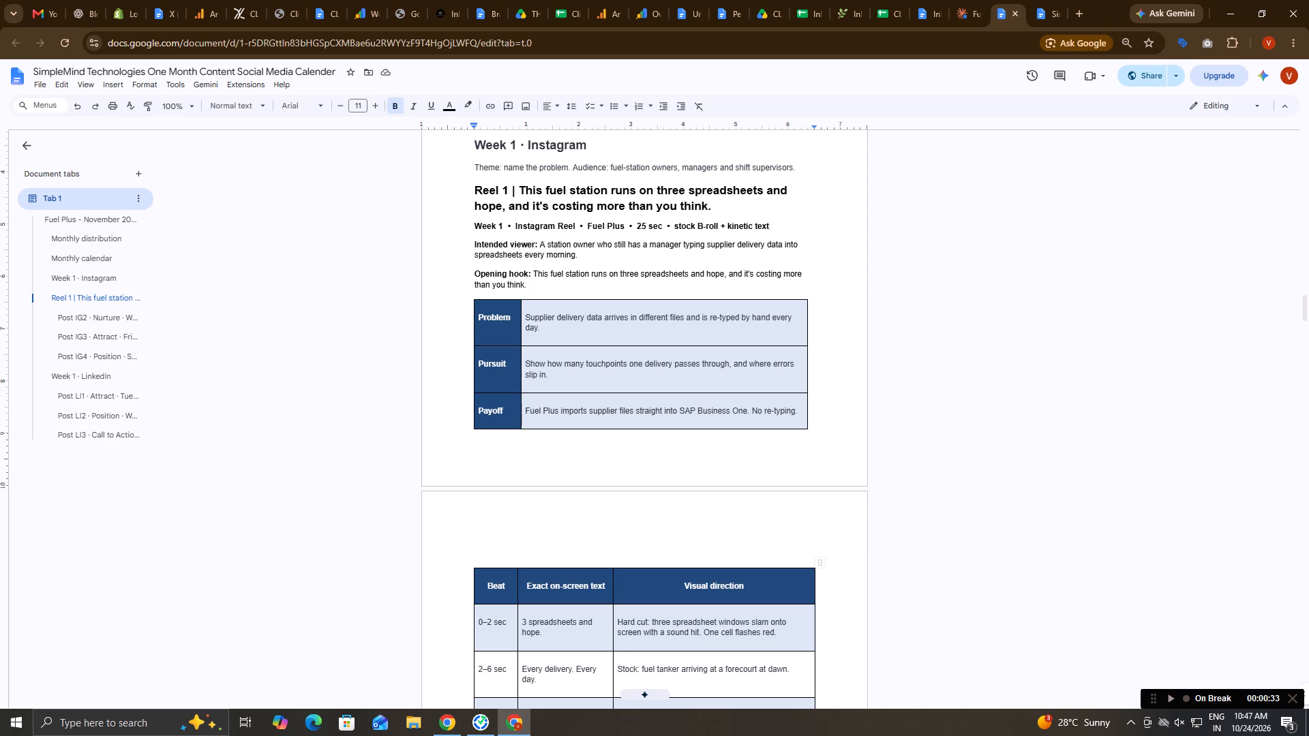
{"action": "scroll", "coordinate": [585, 622], "scroll_direction": "down", "scroll_amount": 3}
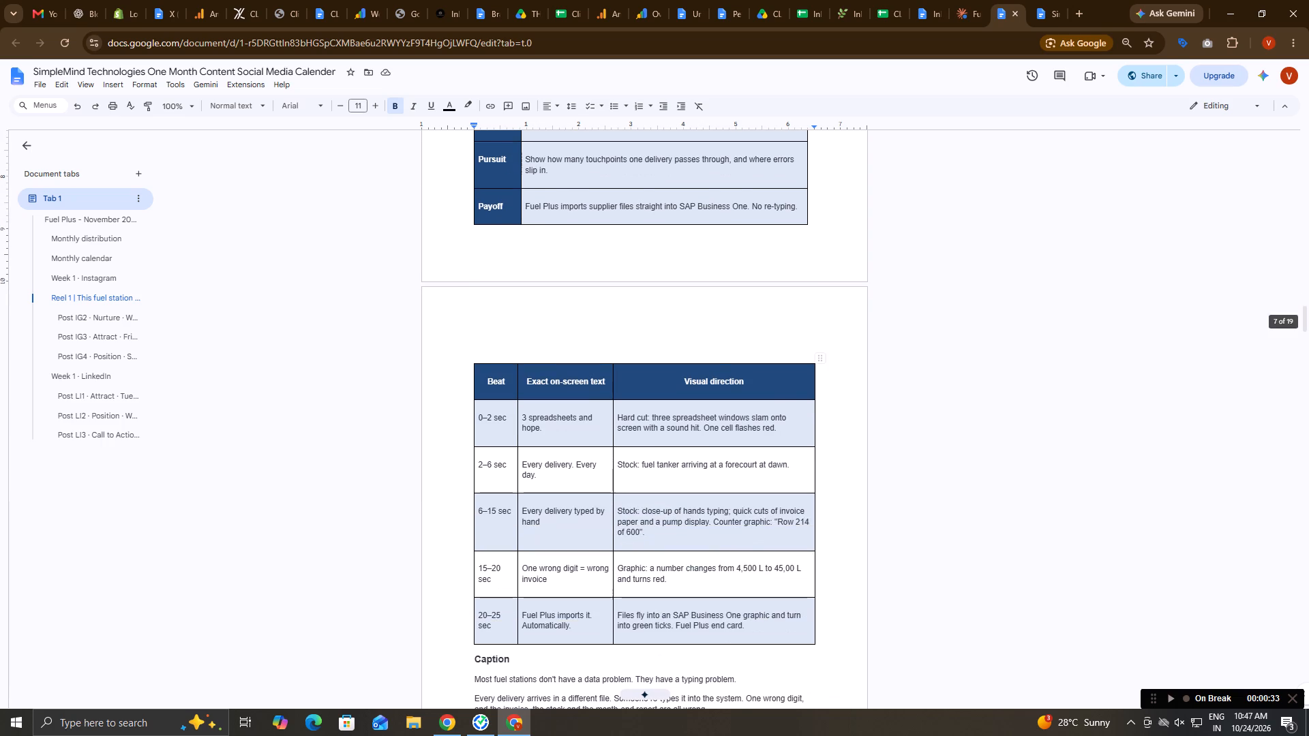
{"action": "scroll", "coordinate": [585, 622], "scroll_direction": "down", "scroll_amount": 8}
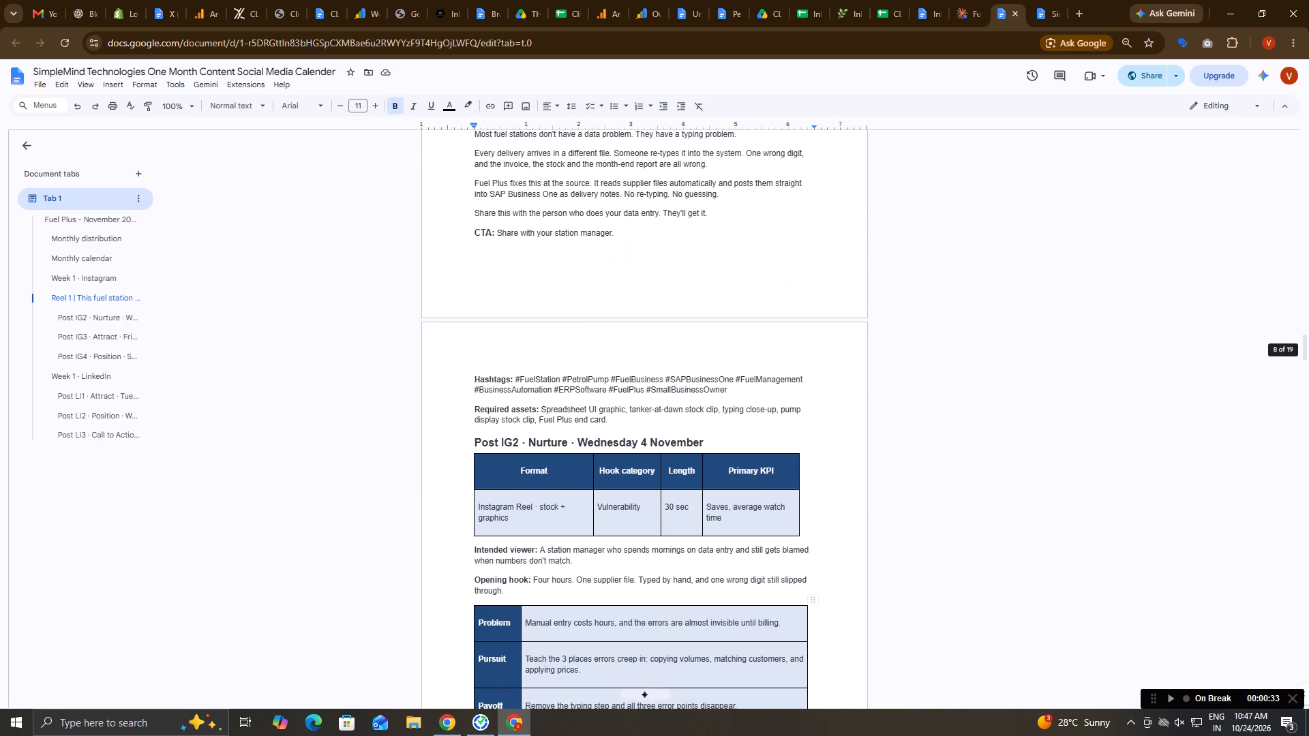
{"action": "scroll", "coordinate": [585, 622], "scroll_direction": "up", "scroll_amount": 16}
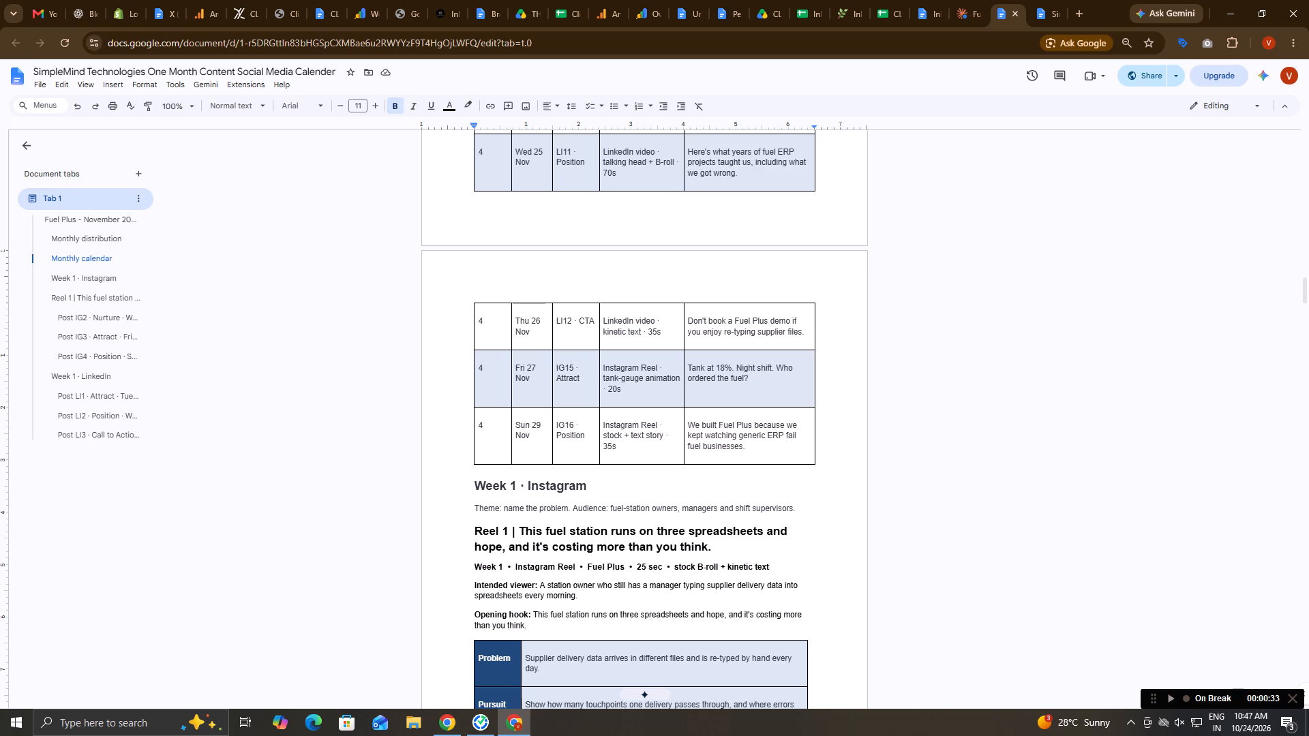
{"action": "scroll", "coordinate": [585, 622], "scroll_direction": "down", "scroll_amount": 4}
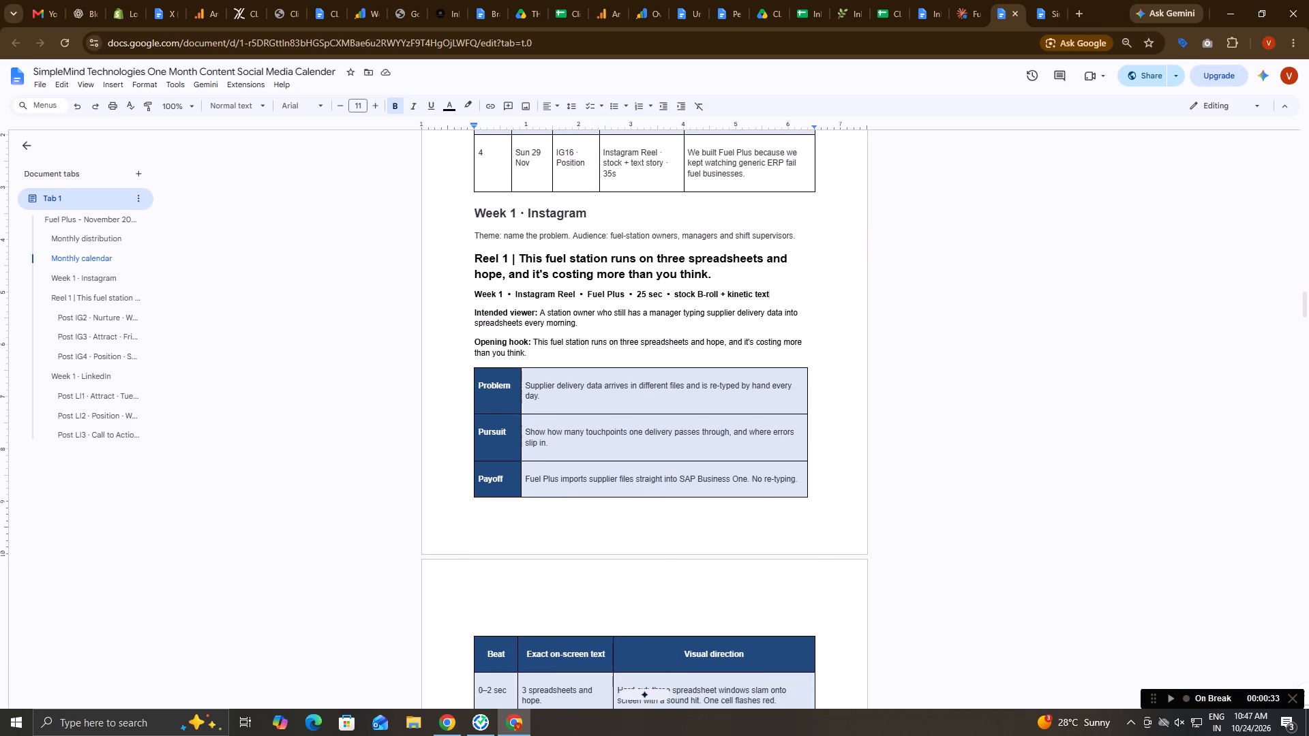
{"action": "scroll", "coordinate": [585, 622], "scroll_direction": "down", "scroll_amount": 7}
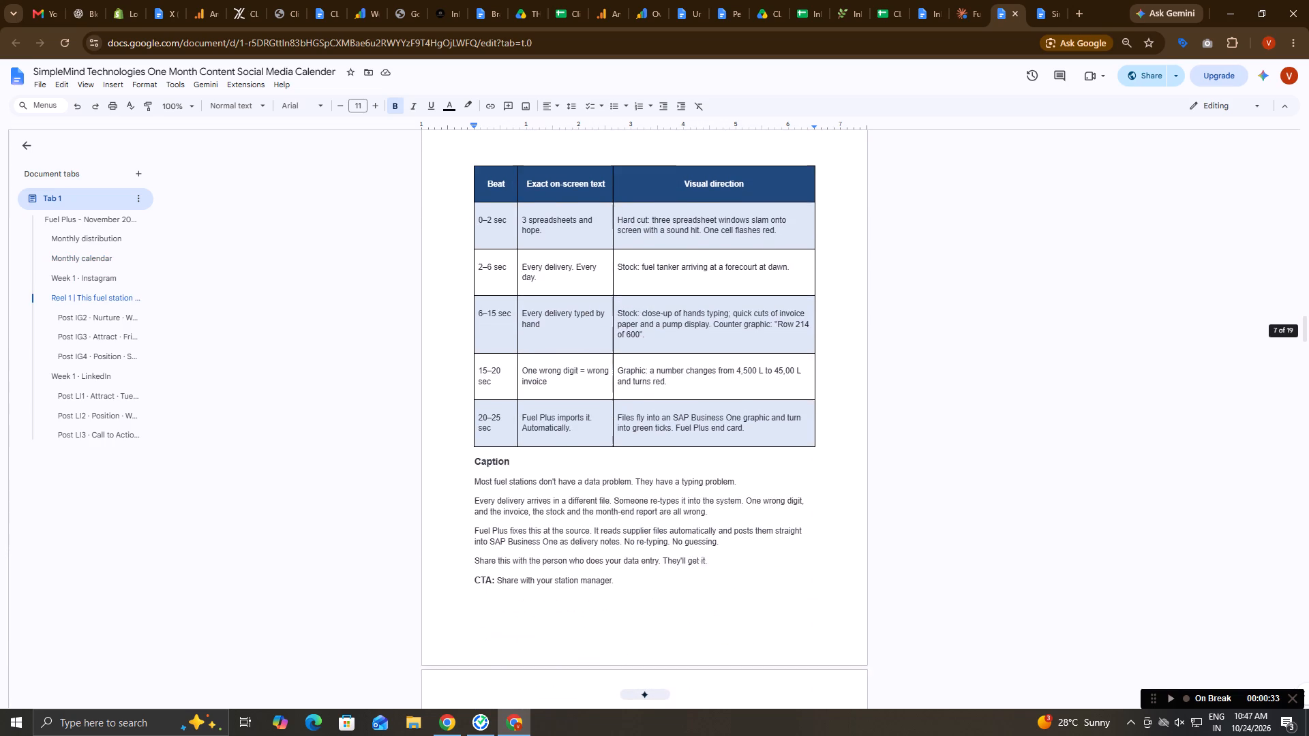
{"action": "scroll", "coordinate": [585, 622], "scroll_direction": "down", "scroll_amount": 1}
{"action": "scroll", "coordinate": [585, 622], "scroll_direction": "up", "scroll_amount": 1}
{"action": "scroll", "coordinate": [585, 622], "scroll_direction": "down", "scroll_amount": 6}
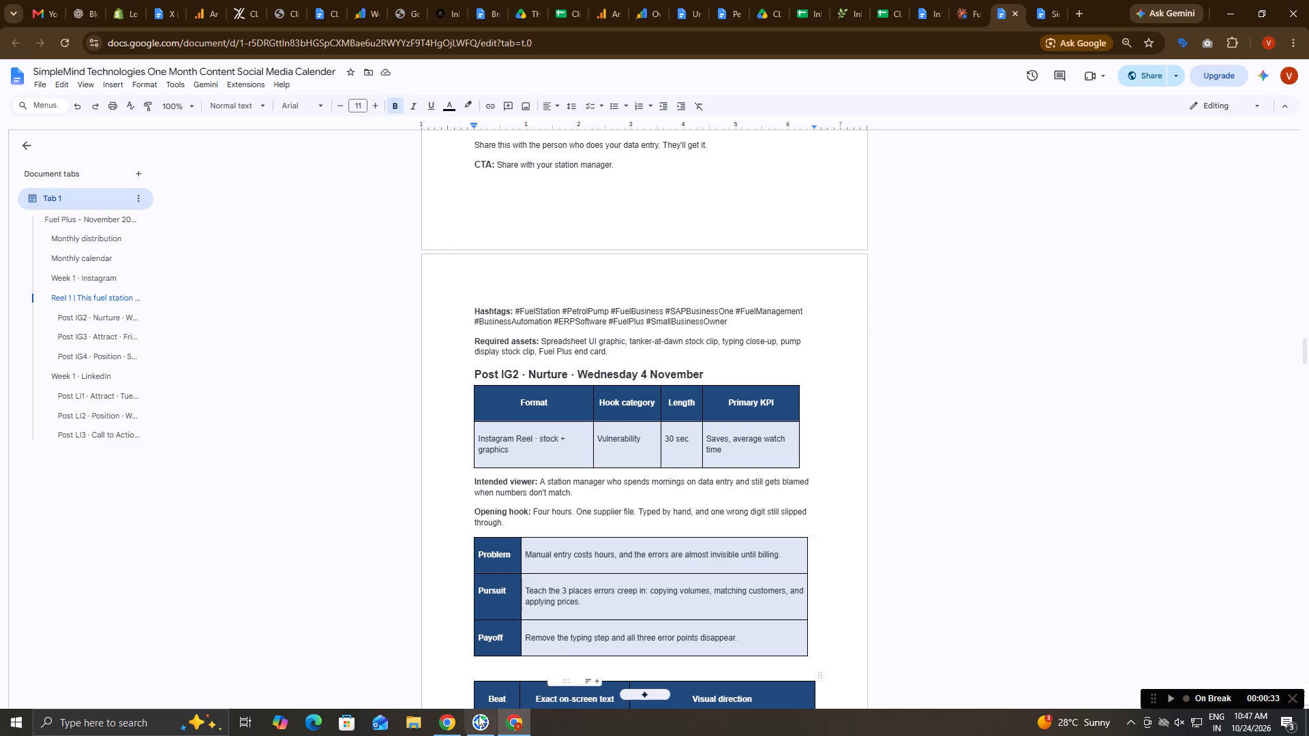
{"action": "left_click", "coordinate": [449, 729]}
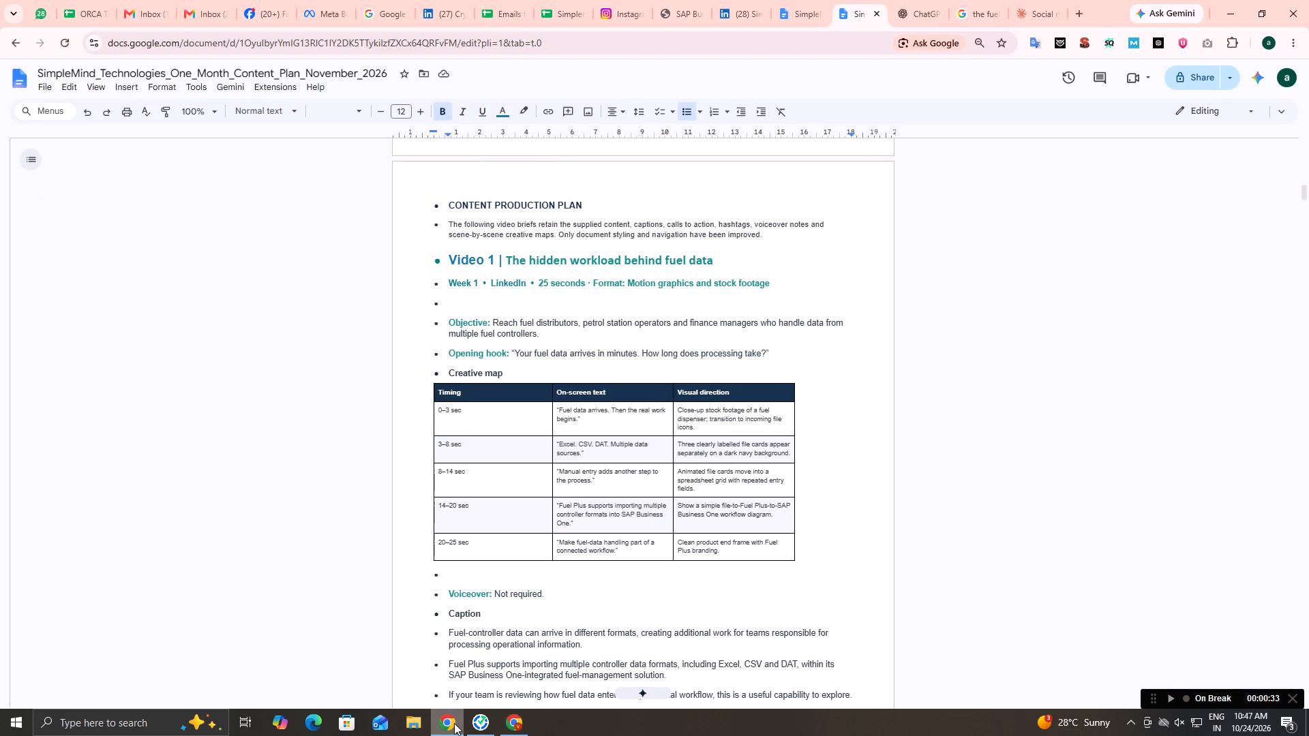
{"action": "left_click", "coordinate": [519, 719]}
Replace the heading "Post IG2 · Nurture · Wednesday 4 November" with a copy of Reel 1's title and its "Week 1 • Instagram Reel" details line.
{"action": "scroll", "coordinate": [532, 551], "scroll_direction": "up", "scroll_amount": 5}
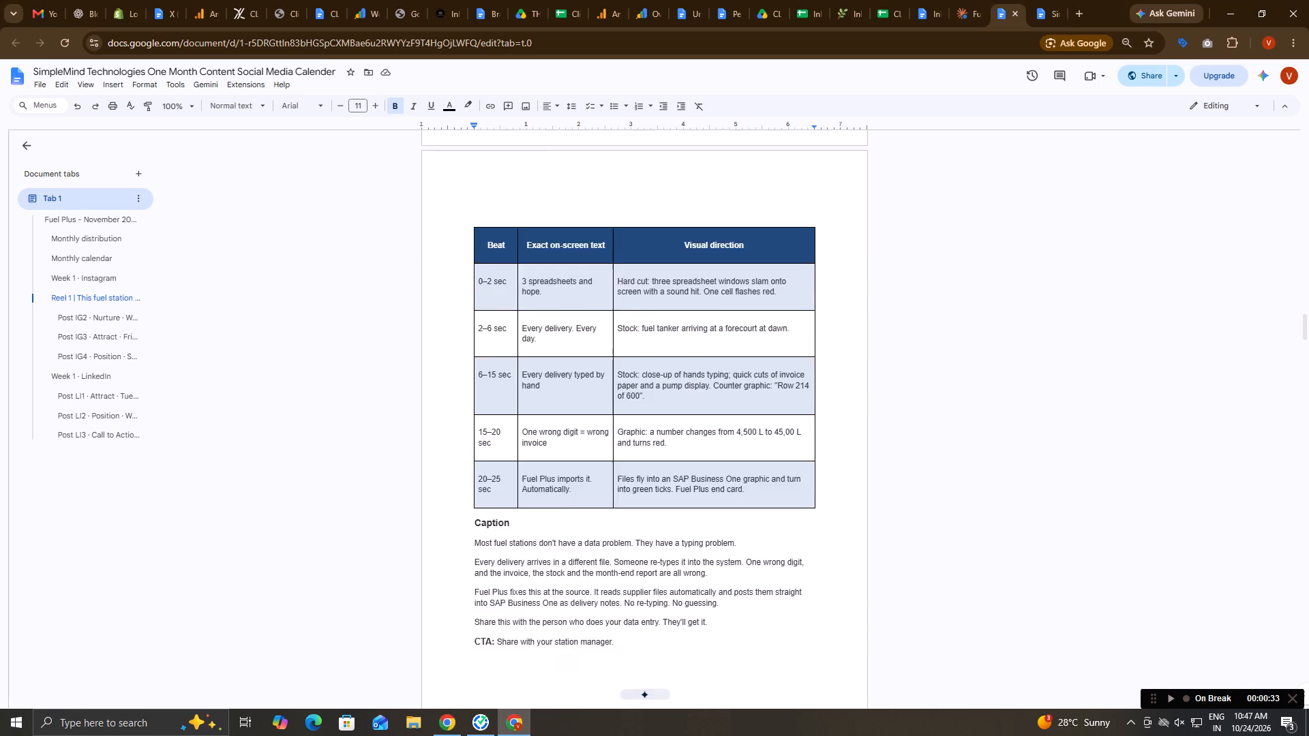
{"action": "scroll", "coordinate": [532, 551], "scroll_direction": "up", "scroll_amount": 12}
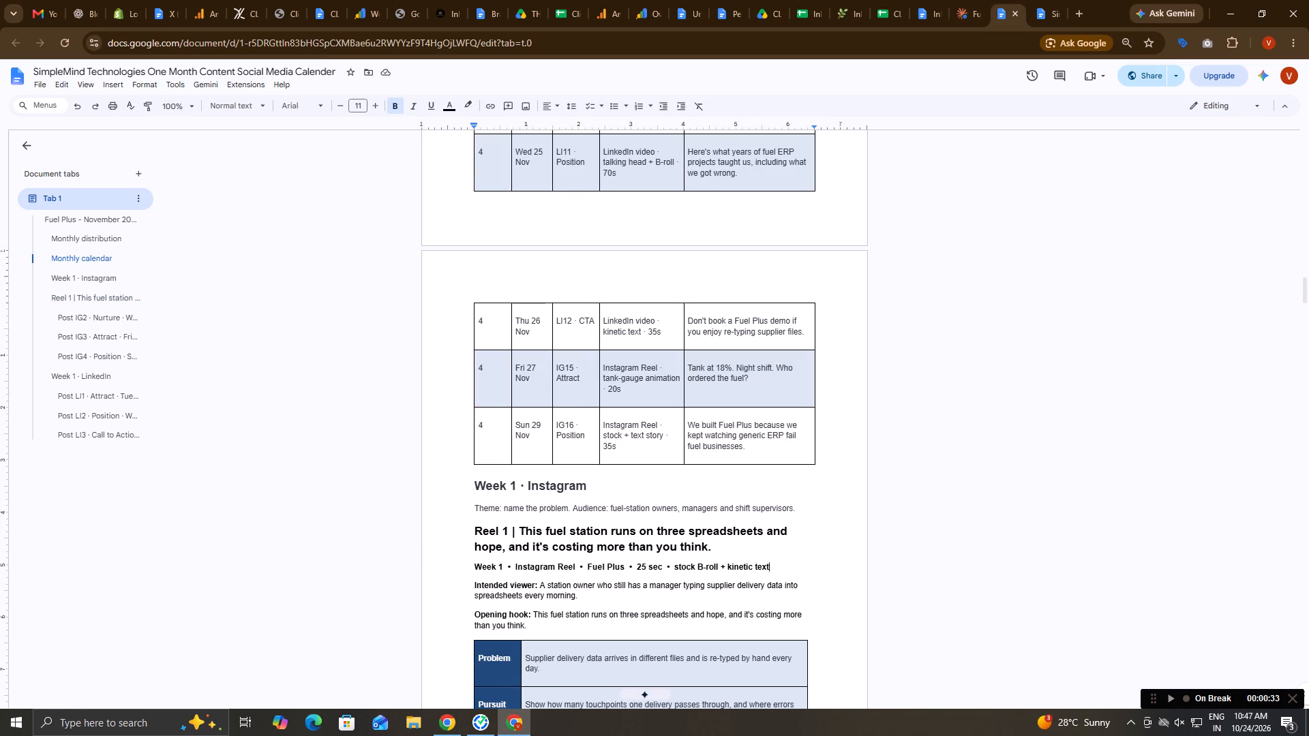
{"action": "left_click_drag", "start_coordinate": [518, 532], "coordinate": [475, 531]}
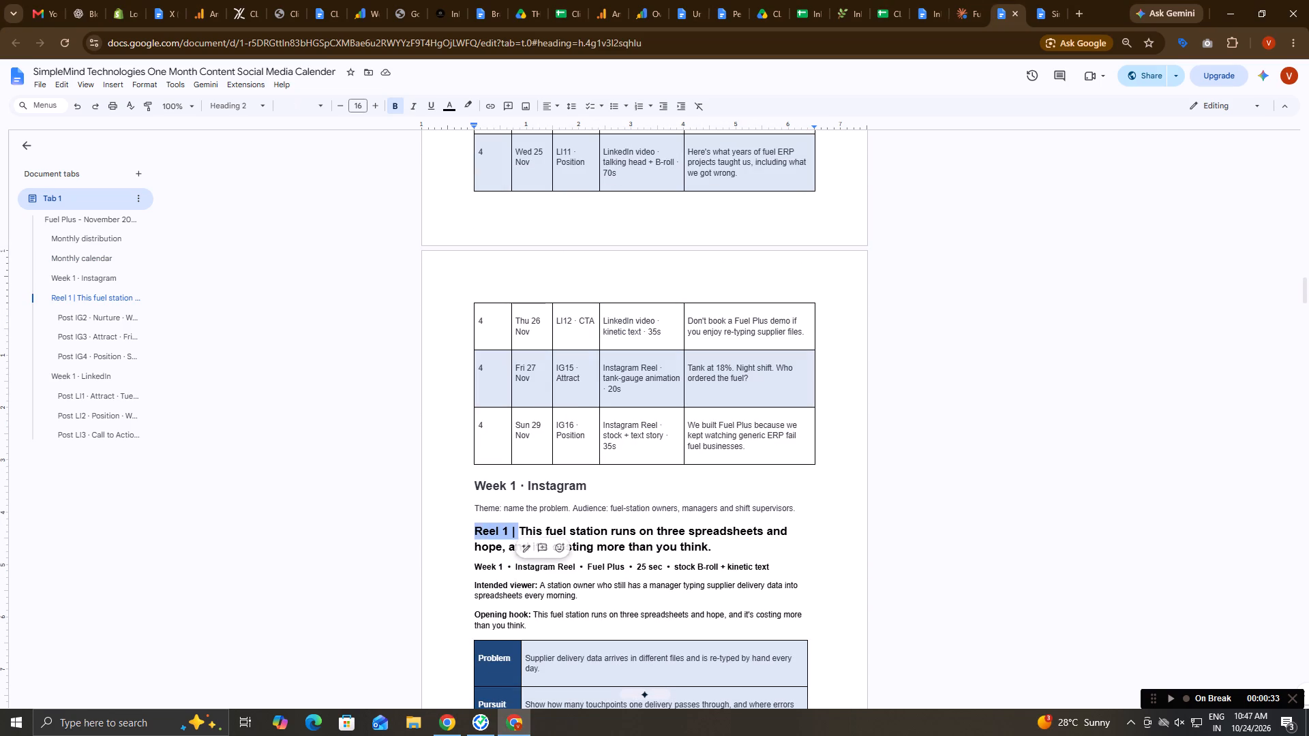
{"action": "left_click_drag", "start_coordinate": [783, 558], "coordinate": [466, 532]}
{"action": "key", "text": "ctrl+c"}
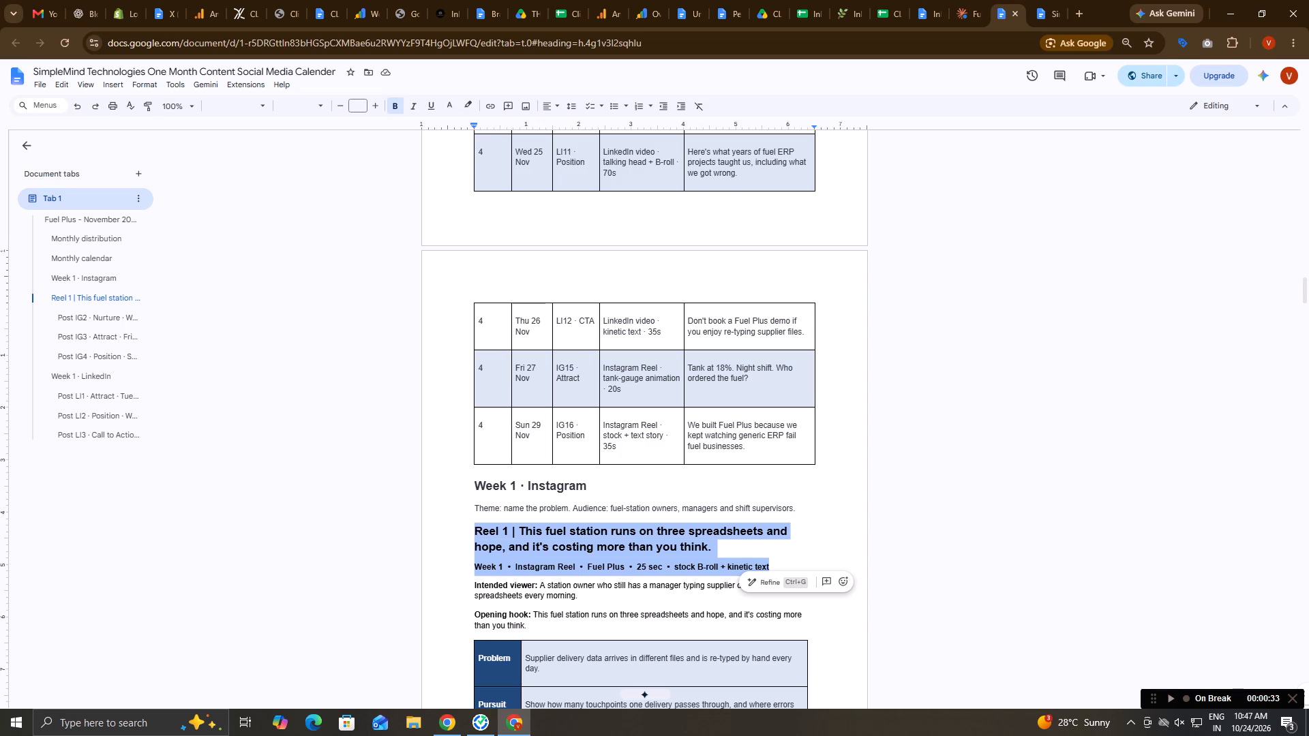
{"action": "scroll", "coordinate": [589, 656], "scroll_direction": "down", "scroll_amount": 10}
{"action": "scroll", "coordinate": [610, 649], "scroll_direction": "up", "scroll_amount": 1}
{"action": "scroll", "coordinate": [611, 649], "scroll_direction": "down", "scroll_amount": 1}
{"action": "scroll", "coordinate": [509, 639], "scroll_direction": "down", "scroll_amount": 5}
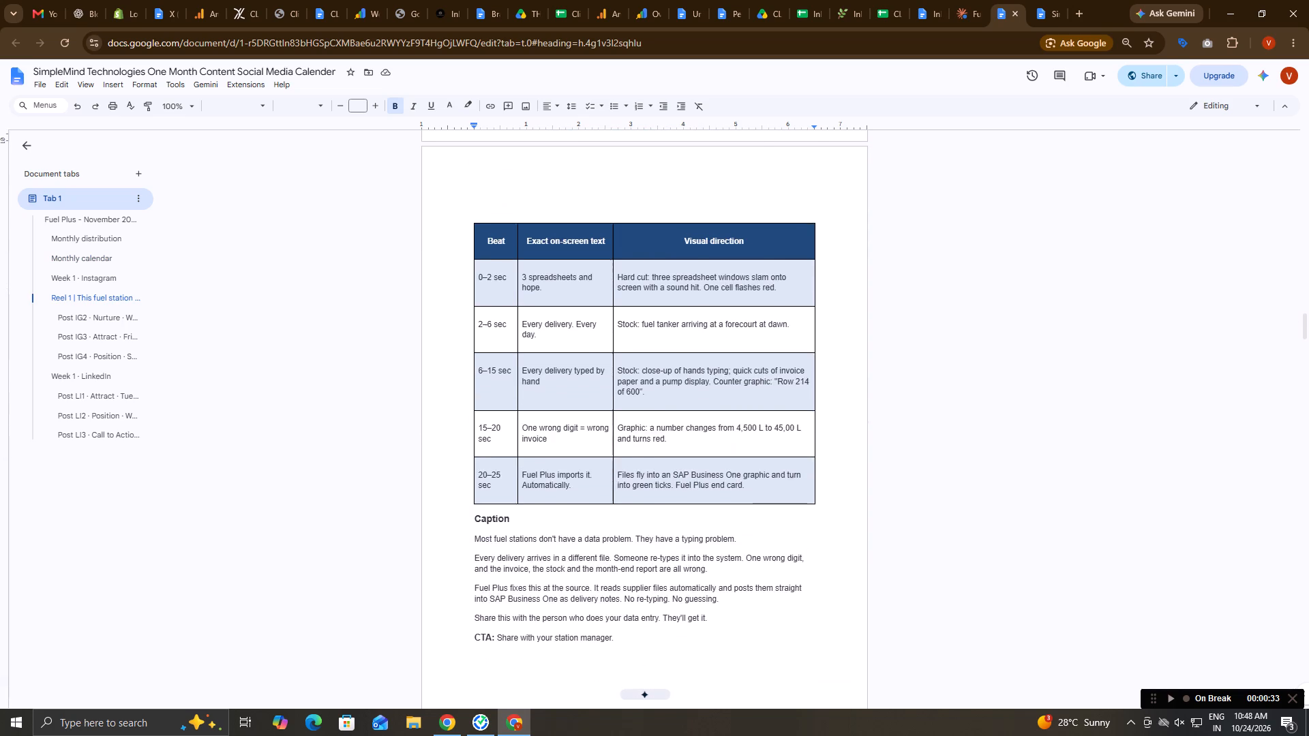
{"action": "left_click_drag", "start_coordinate": [710, 510], "coordinate": [431, 506]}
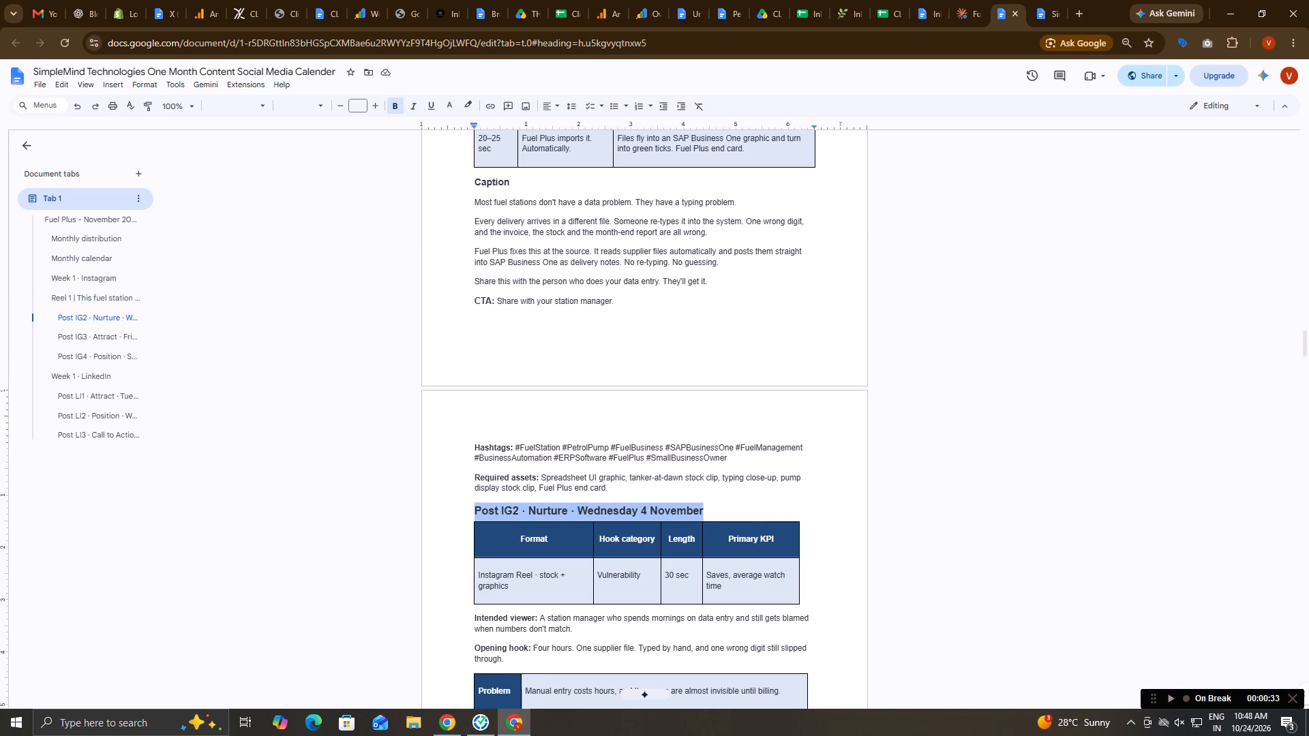
{"action": "left_click_drag", "start_coordinate": [431, 506], "coordinate": [429, 506]}
{"action": "key", "text": "ctrl+v"}
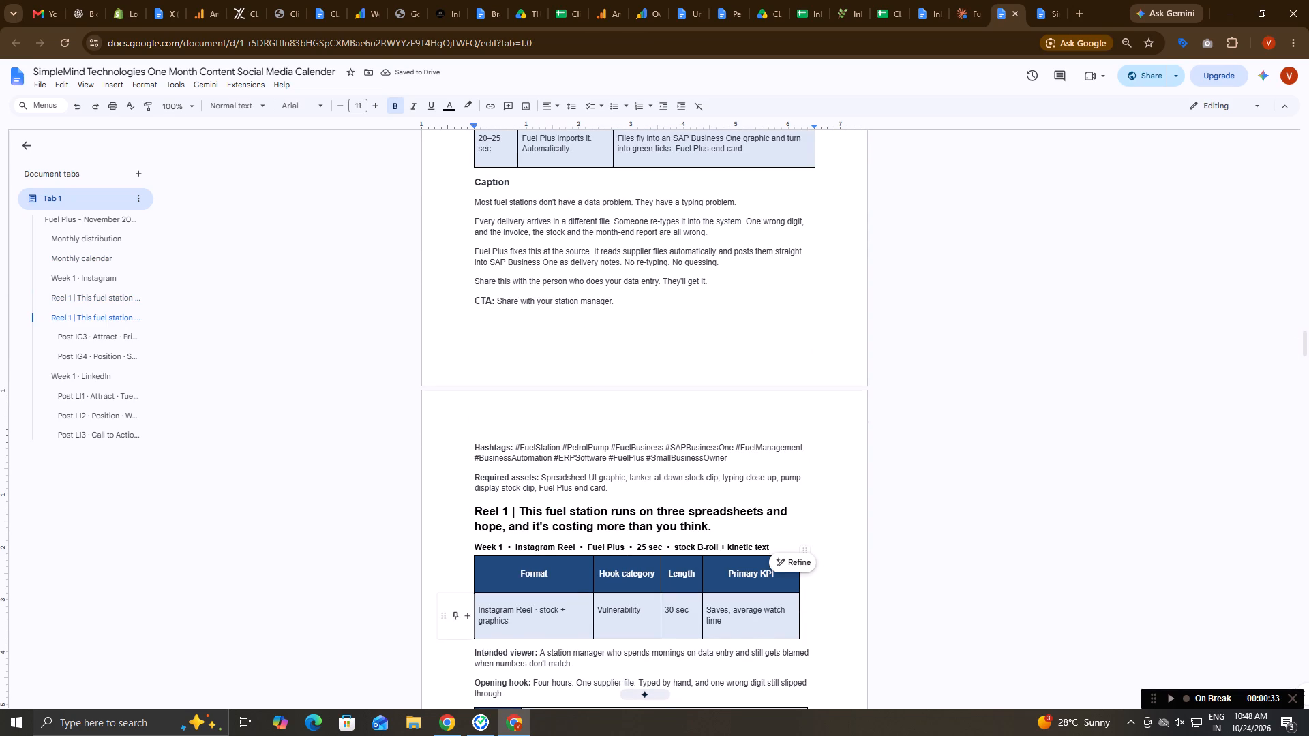
Look over the Problem, Pursuit and Payoff table and the beat table below the pasted reel heading.
{"action": "scroll", "coordinate": [516, 654], "scroll_direction": "down", "scroll_amount": 2}
{"action": "scroll", "coordinate": [584, 607], "scroll_direction": "down", "scroll_amount": 5}
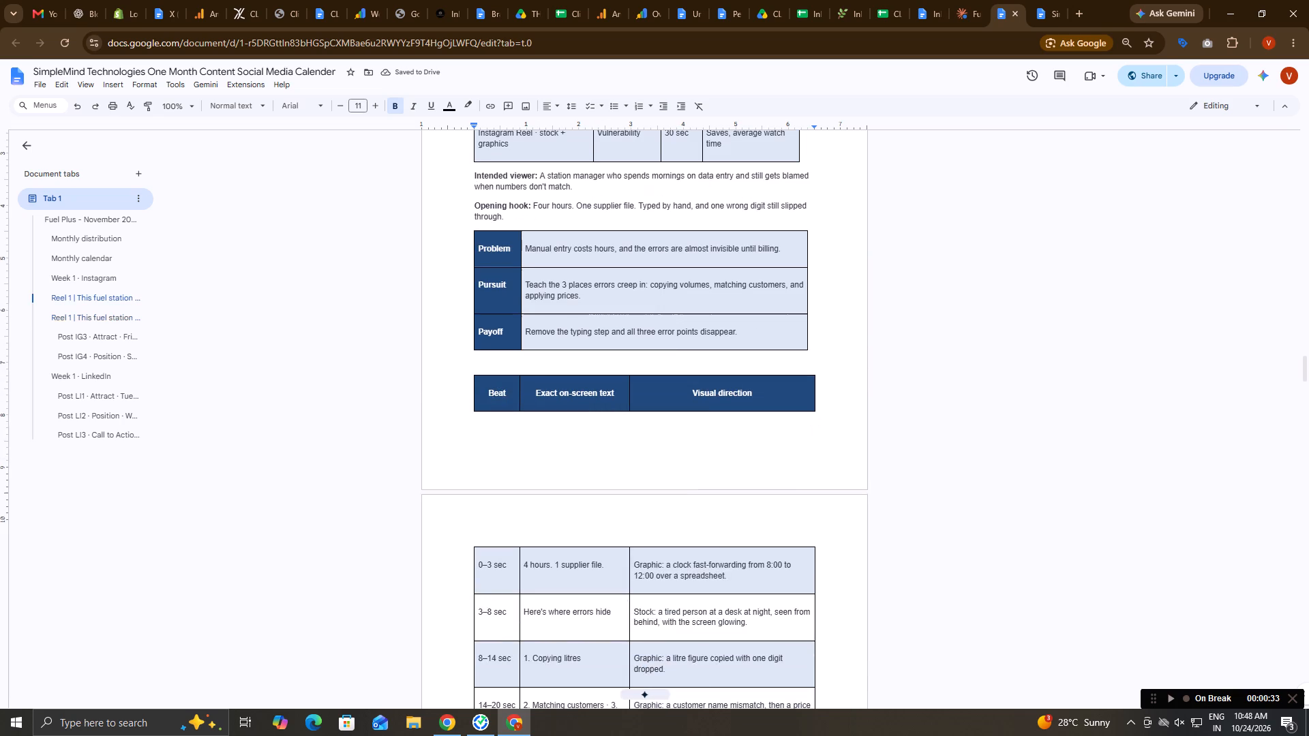
{"action": "scroll", "coordinate": [584, 607], "scroll_direction": "up", "scroll_amount": 3}
{"action": "scroll", "coordinate": [584, 607], "scroll_direction": "down", "scroll_amount": 4}
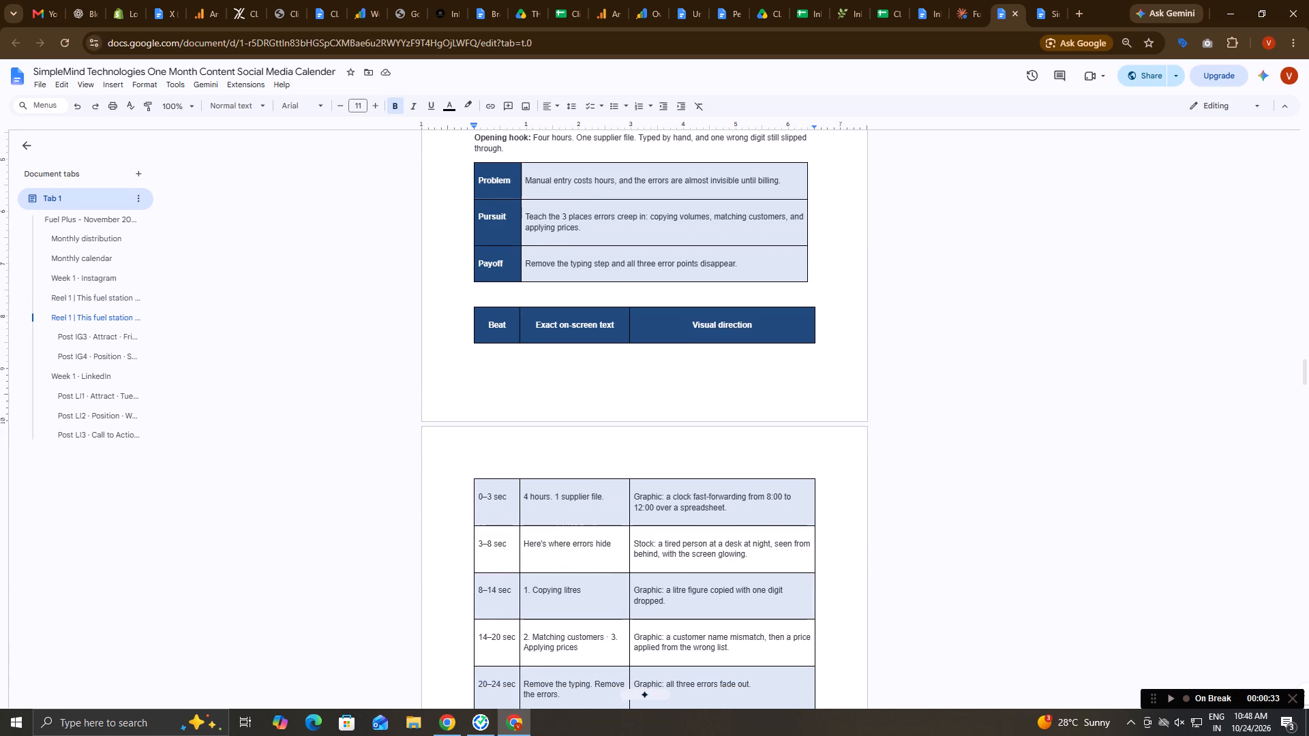
Replace the second "Reel 1 |" heading's title with a copy of its opening hook, "Four hours. One supplier file. Typed by hand, and one wrong digit still slipped through.".
{"action": "scroll", "coordinate": [584, 607], "scroll_direction": "up", "scroll_amount": 2}
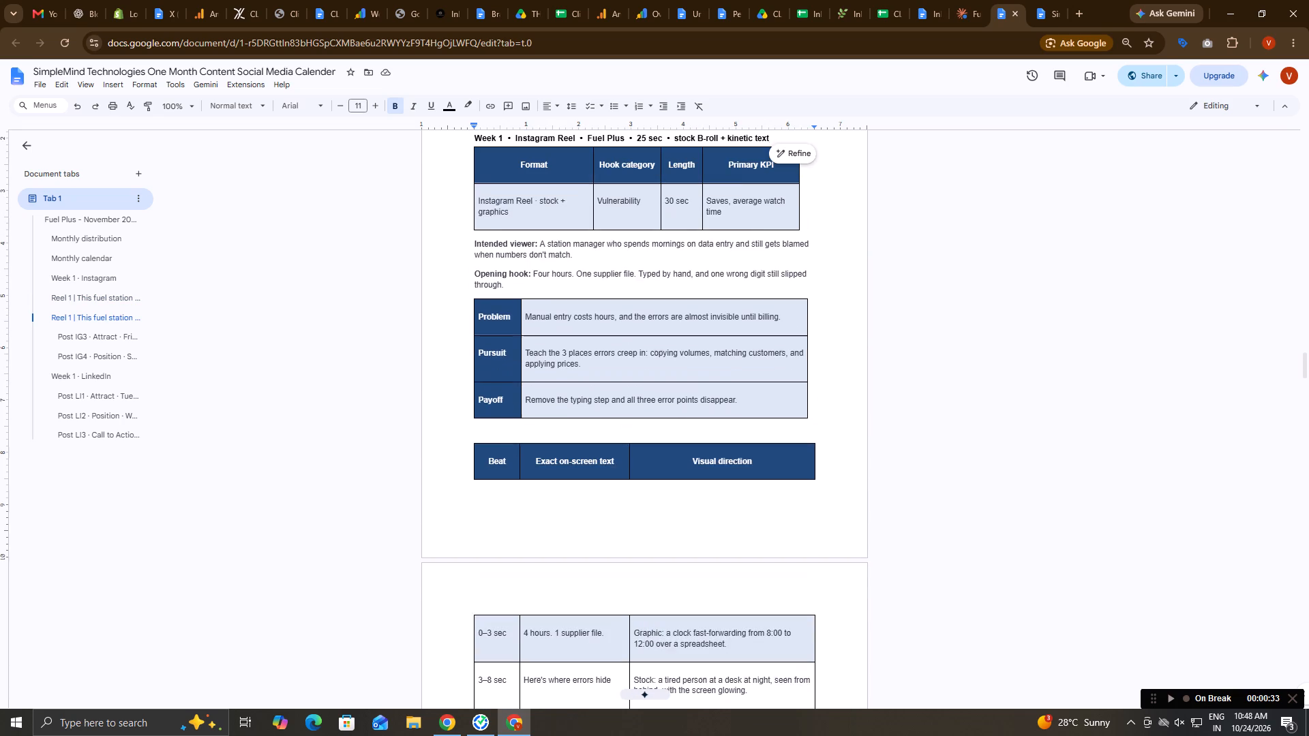
{"action": "scroll", "coordinate": [584, 607], "scroll_direction": "up", "scroll_amount": 3}
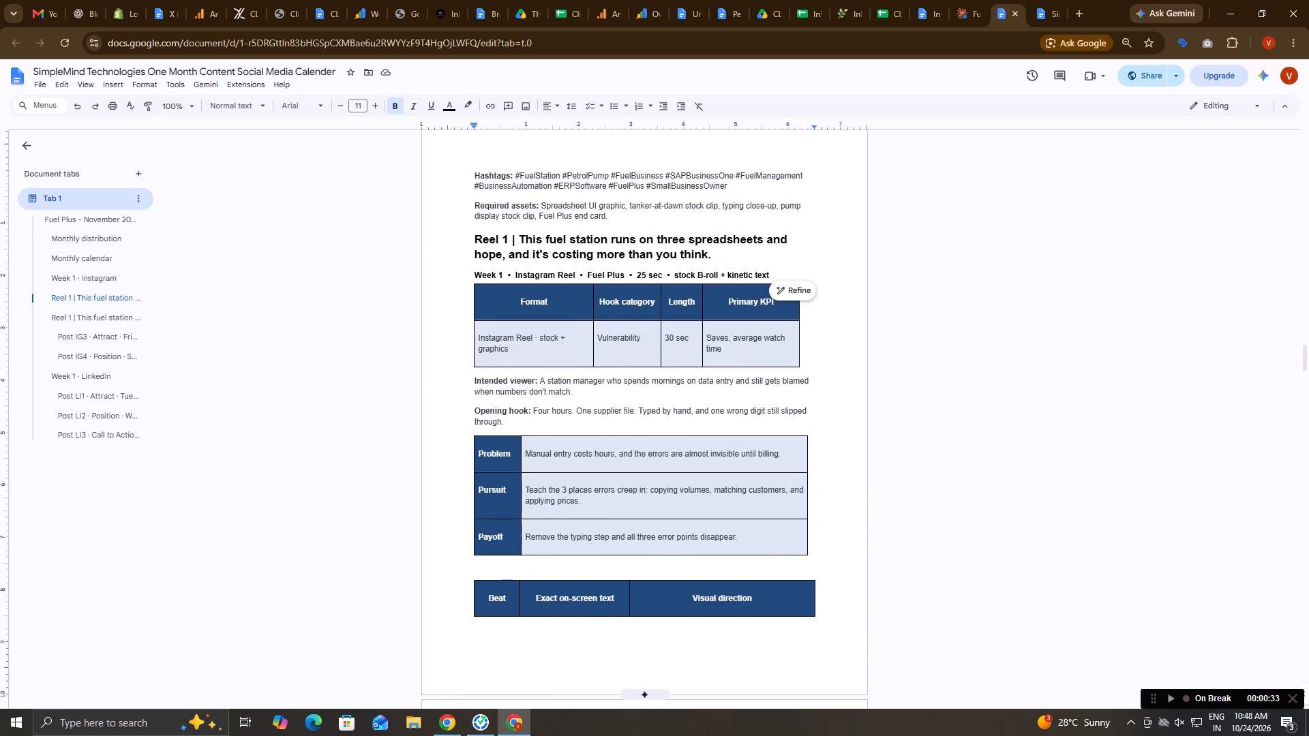
{"action": "left_click_drag", "start_coordinate": [532, 480], "coordinate": [532, 480]}
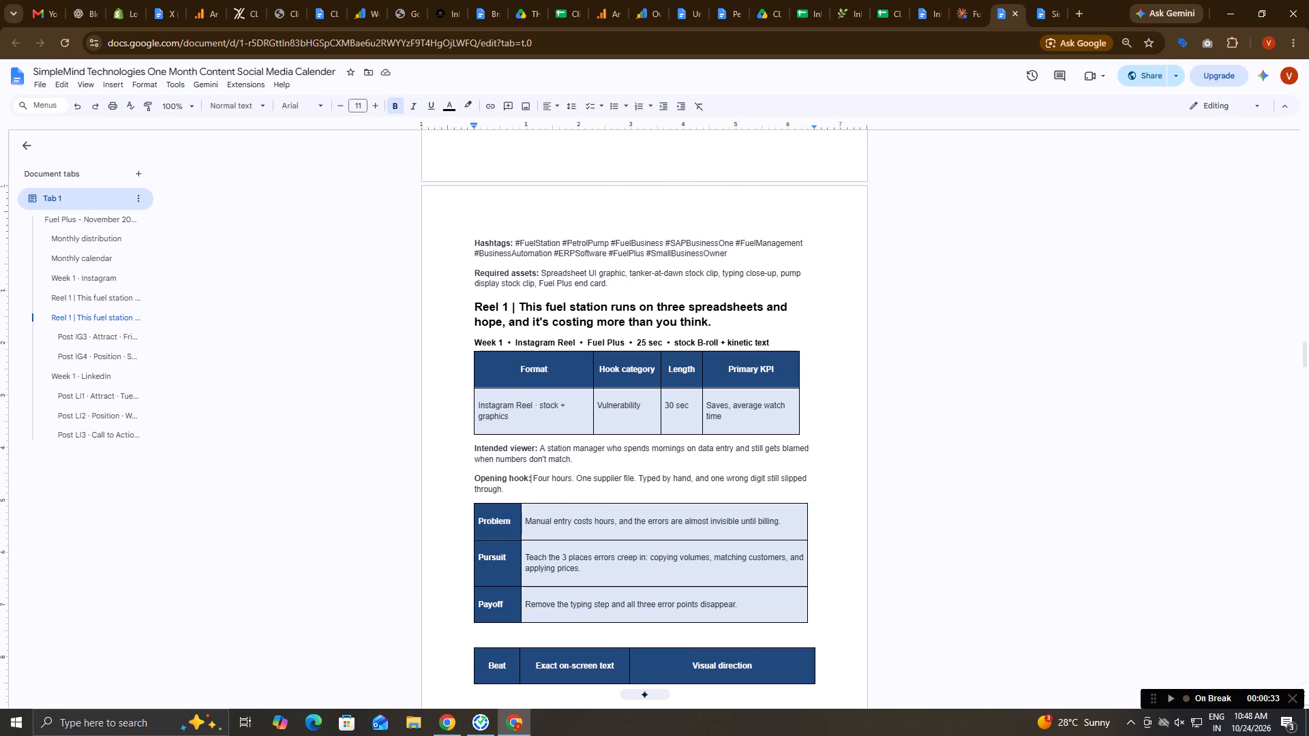
{"action": "left_click_drag", "start_coordinate": [532, 480], "coordinate": [538, 491]}
{"action": "key", "text": "ctrl+c"}
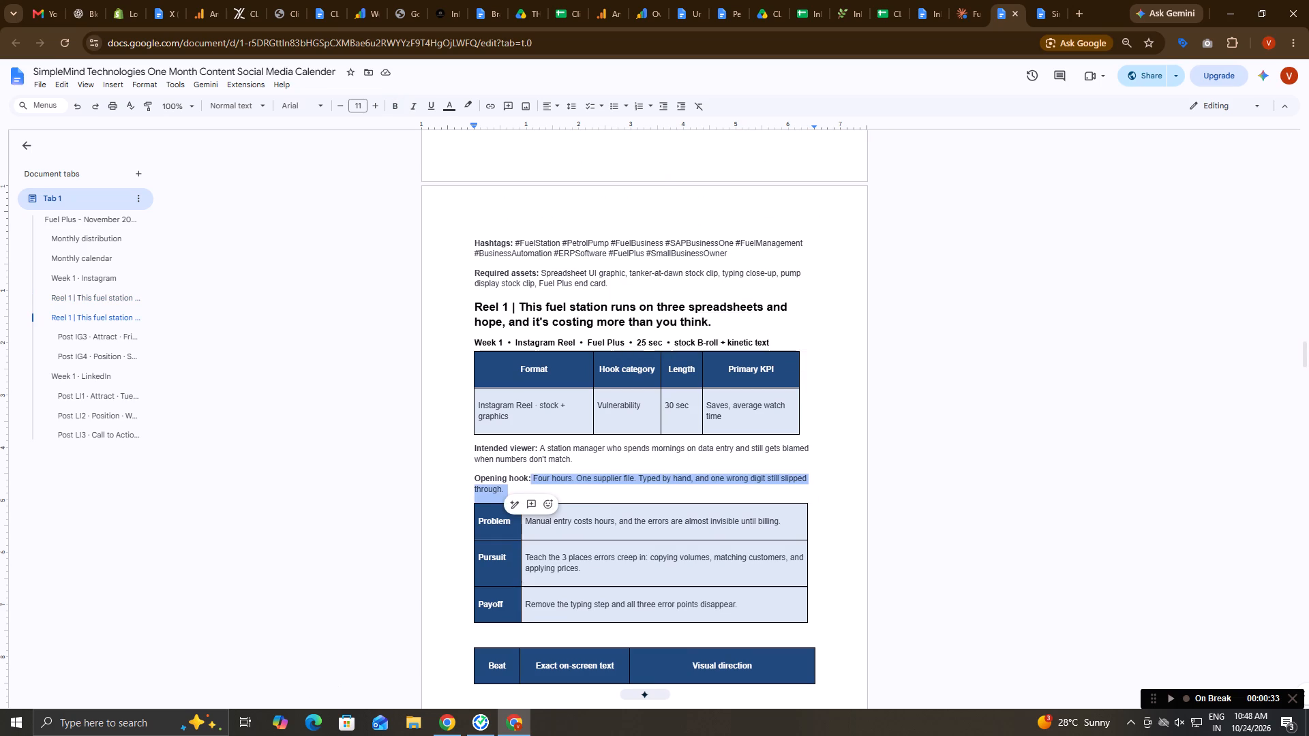
{"action": "left_click_drag", "start_coordinate": [720, 324], "coordinate": [513, 307]}
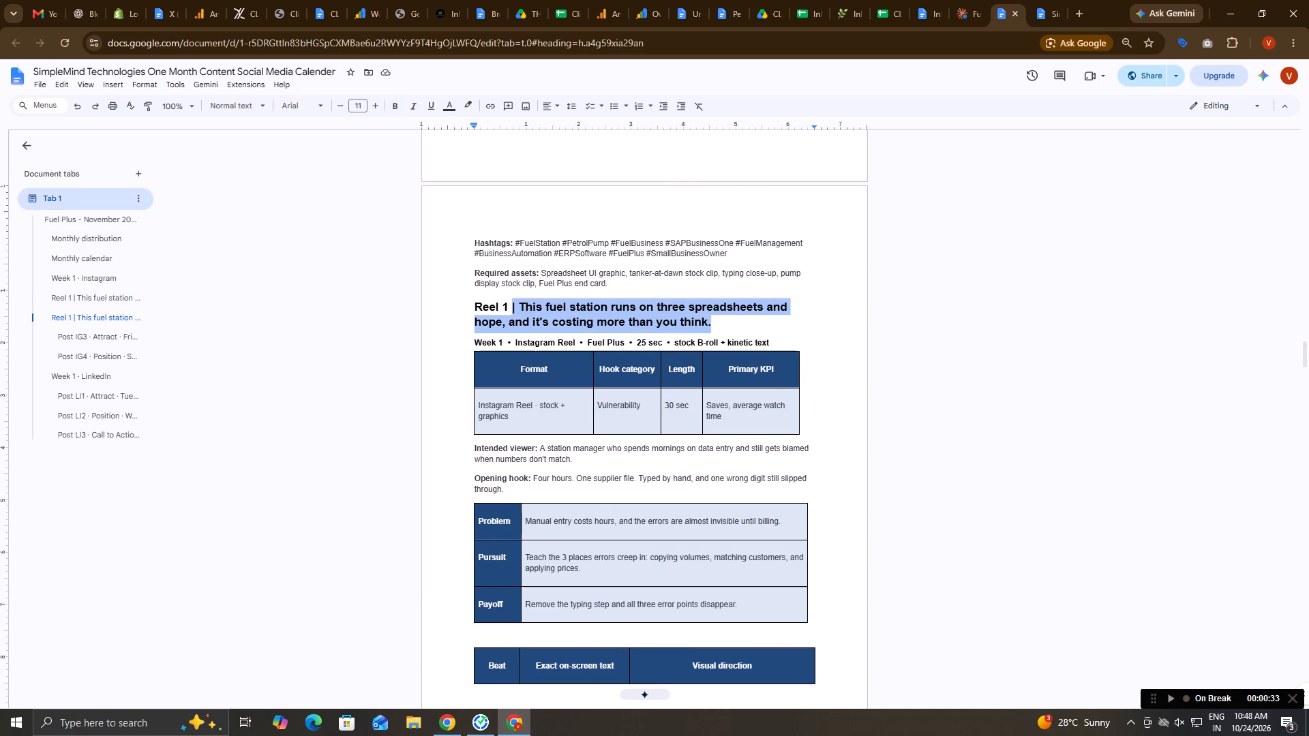
{"action": "left_click_drag", "start_coordinate": [513, 307], "coordinate": [522, 306]}
{"action": "key", "text": "ctrl+v"}
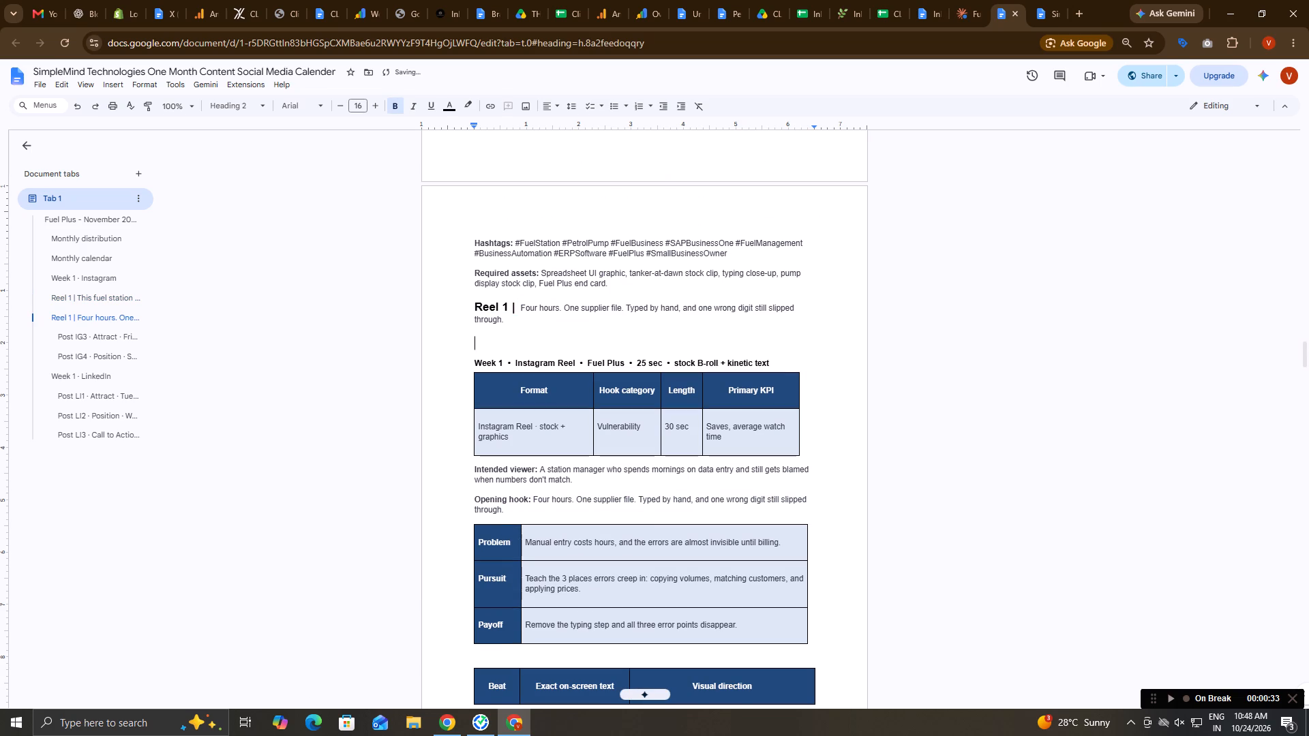
Make the pasted "Four hours. One supplier file…" heading title bold at size 14 and delete the empty line beneath it.
{"action": "left_click_drag", "start_coordinate": [518, 309], "coordinate": [526, 318]}
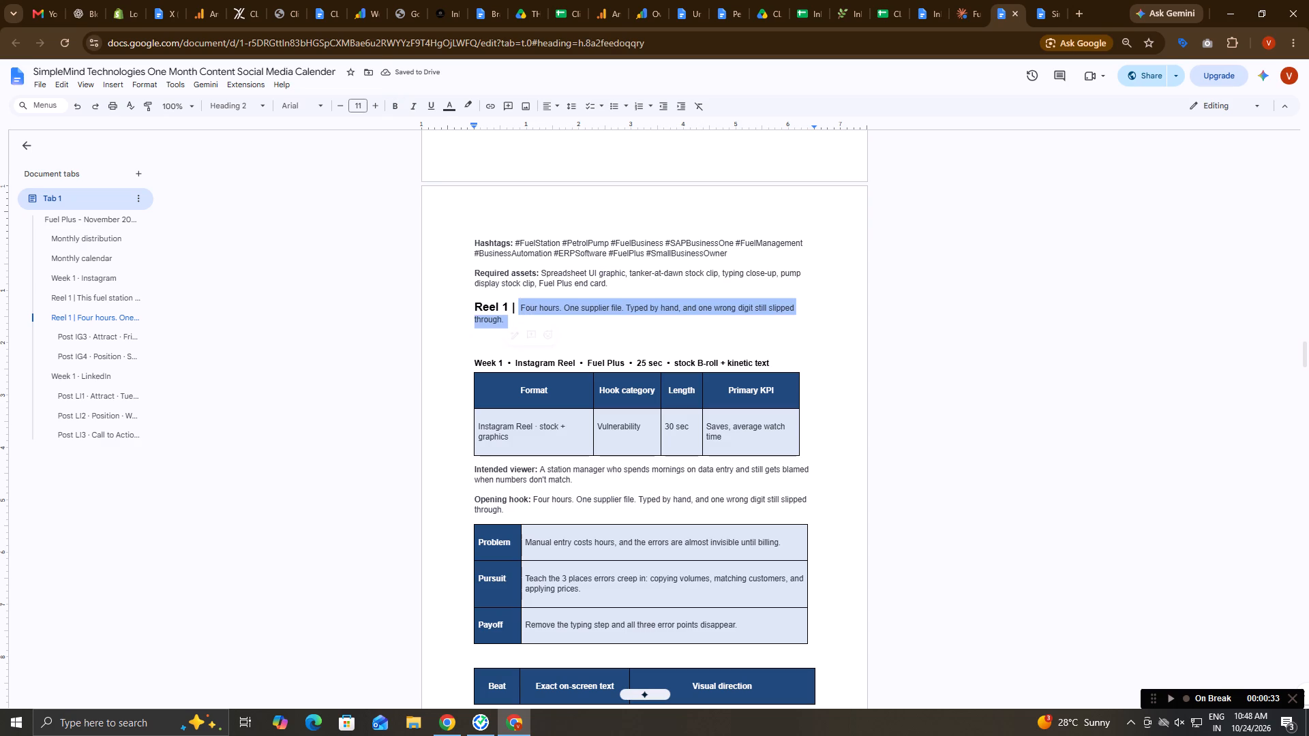
{"action": "left_click", "coordinate": [390, 106]}
{"action": "triple_click", "coordinate": [375, 104]}
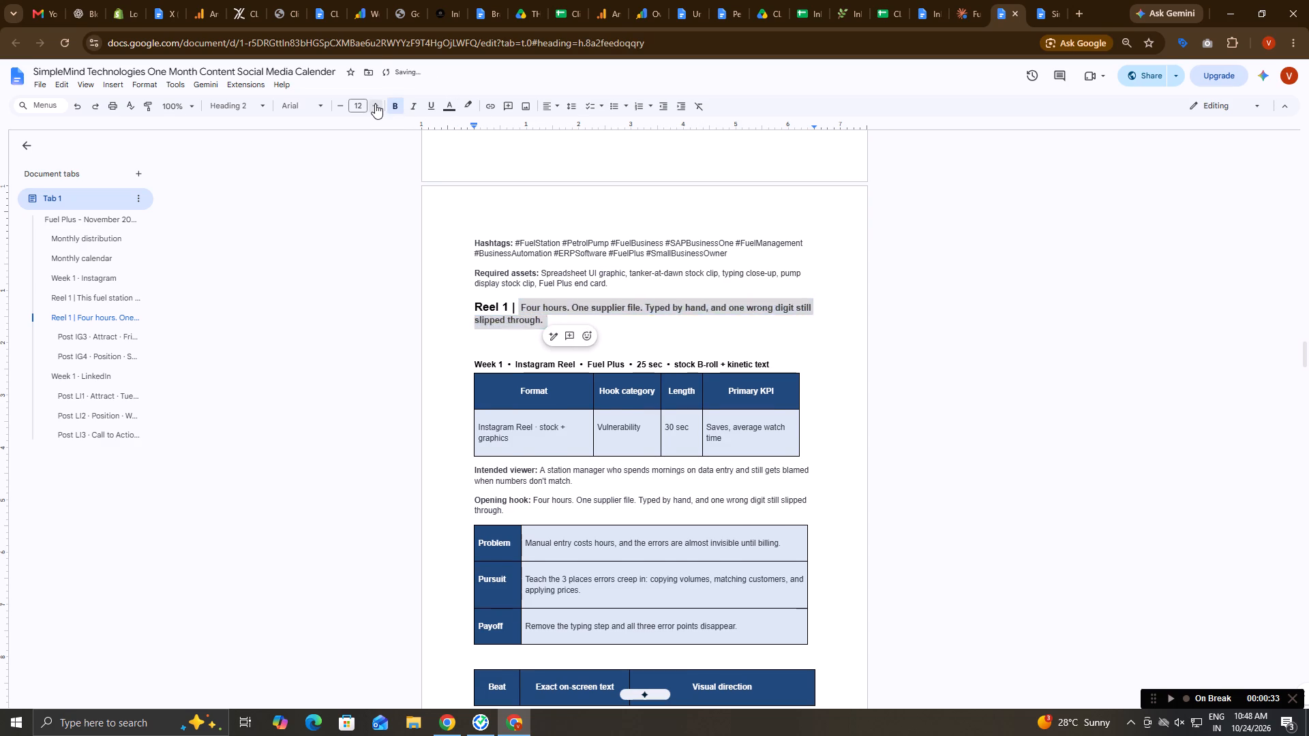
{"action": "left_click", "coordinate": [497, 342]}
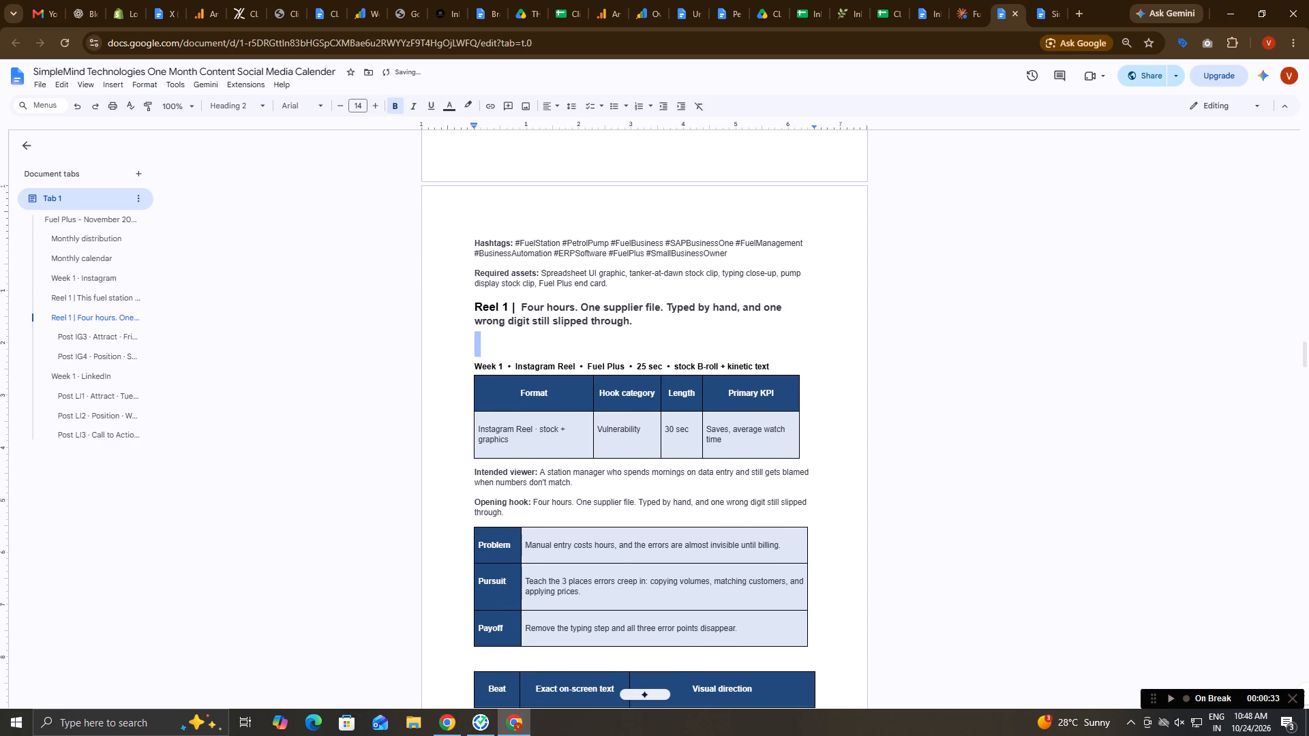
{"action": "key", "text": "BackSpace"}
Change the text colour of the "Four hours. One supplier file…" heading title to black.
{"action": "left_click_drag", "start_coordinate": [642, 324], "coordinate": [523, 303]}
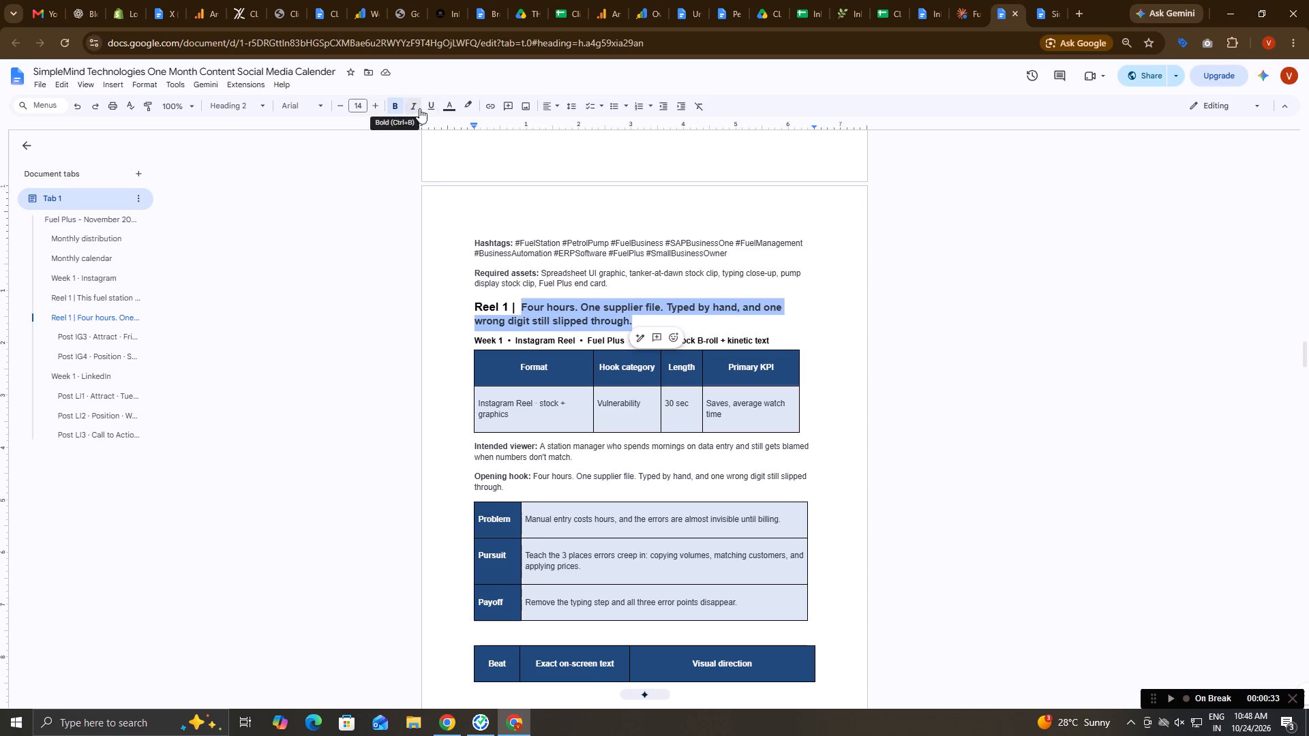
{"action": "left_click", "coordinate": [447, 107]}
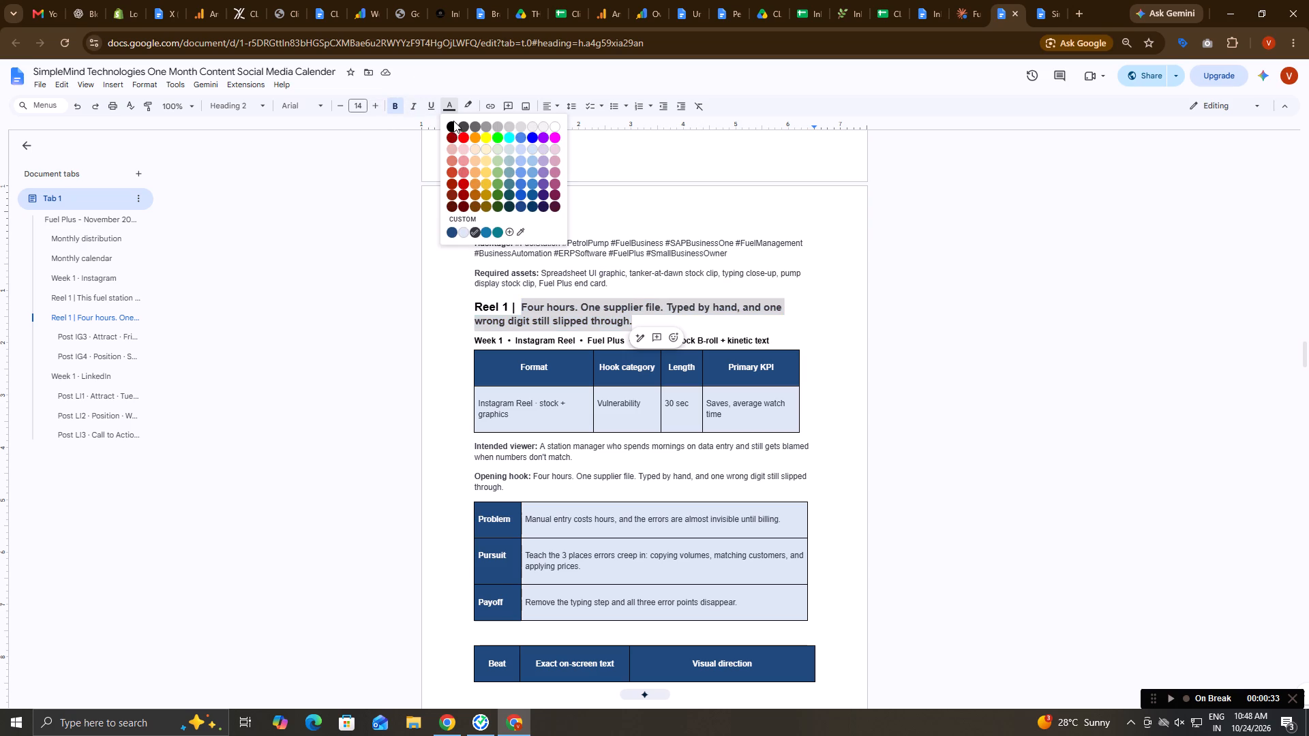
{"action": "left_click", "coordinate": [453, 120]}
{"action": "left_click", "coordinate": [547, 256]}
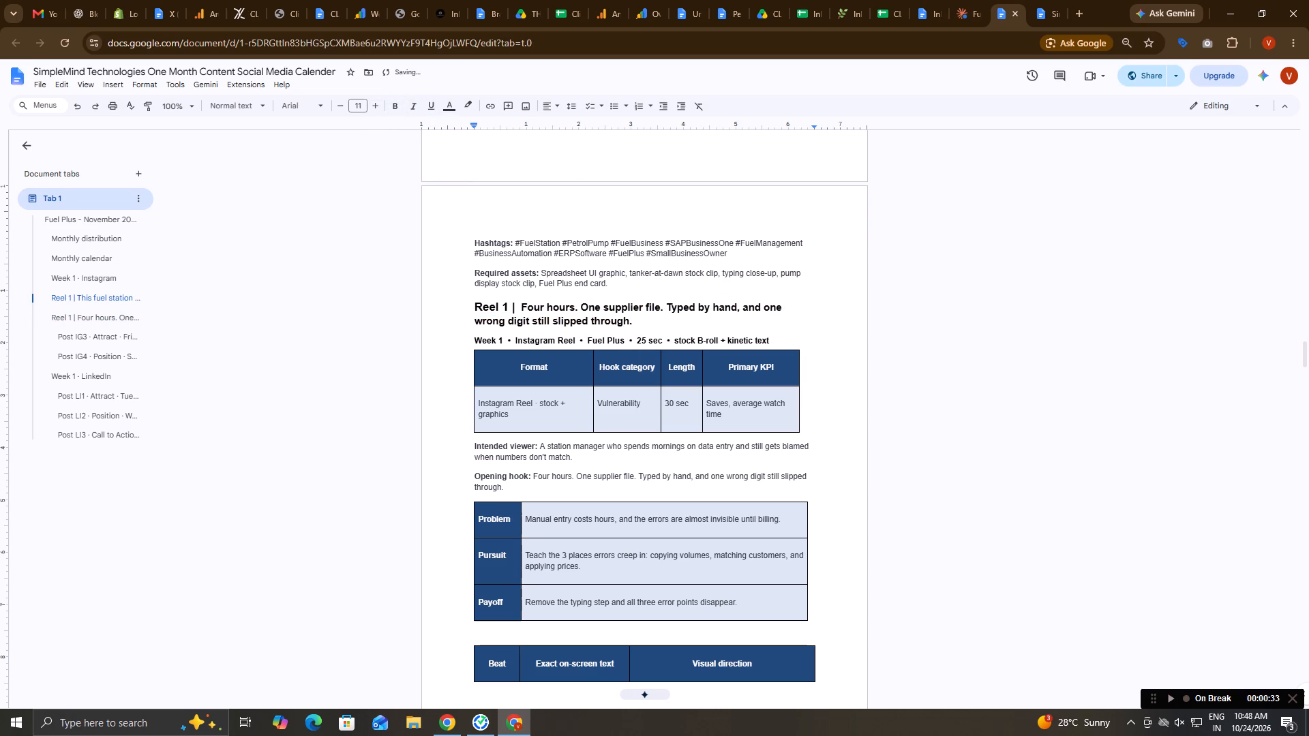
Renumber the "Four hours. One supplier file…" heading as Reel 2.
{"action": "left_click", "coordinate": [507, 310]}
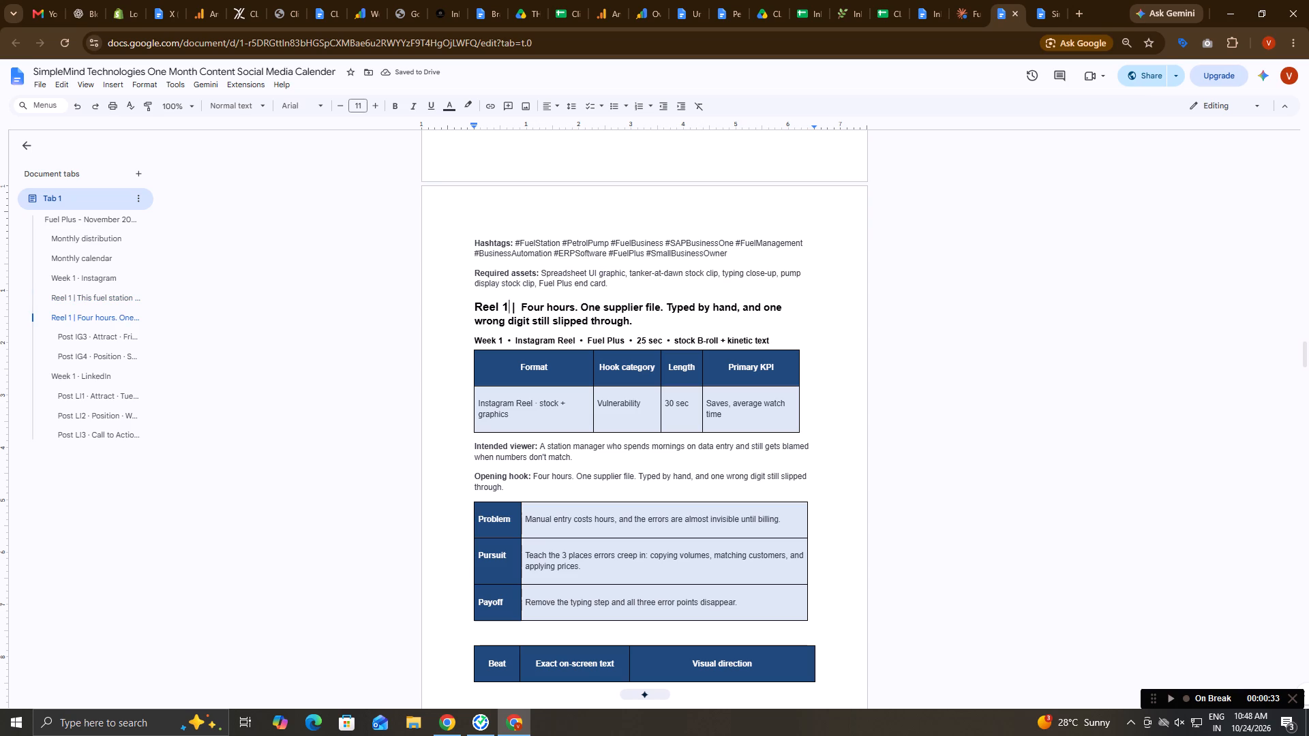
{"action": "key", "text": "BackSpace"}
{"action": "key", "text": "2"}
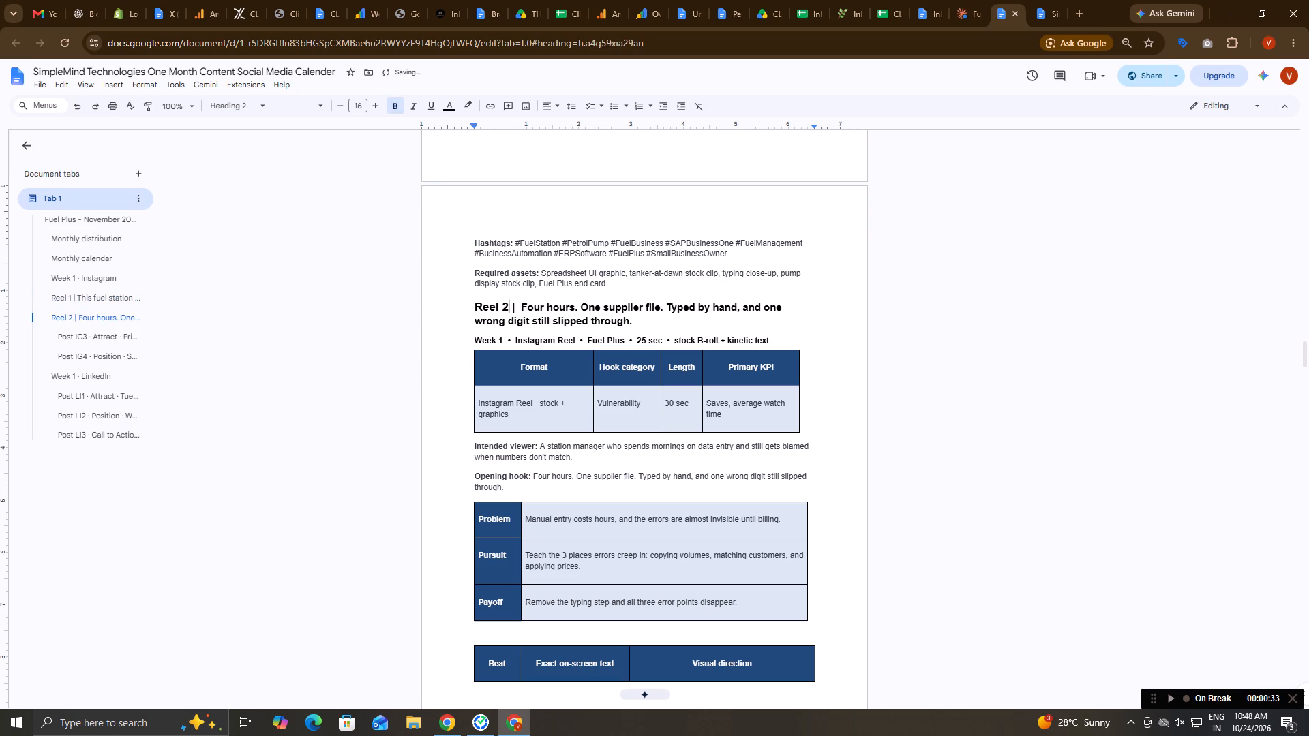
Set the duration in the "Week 1 • Instagram Reel" line under the Reel 2 heading to 30 sec.
{"action": "left_click", "coordinate": [642, 339]}
{"action": "left_click", "coordinate": [646, 341]}
{"action": "key", "text": "BackSpace"}
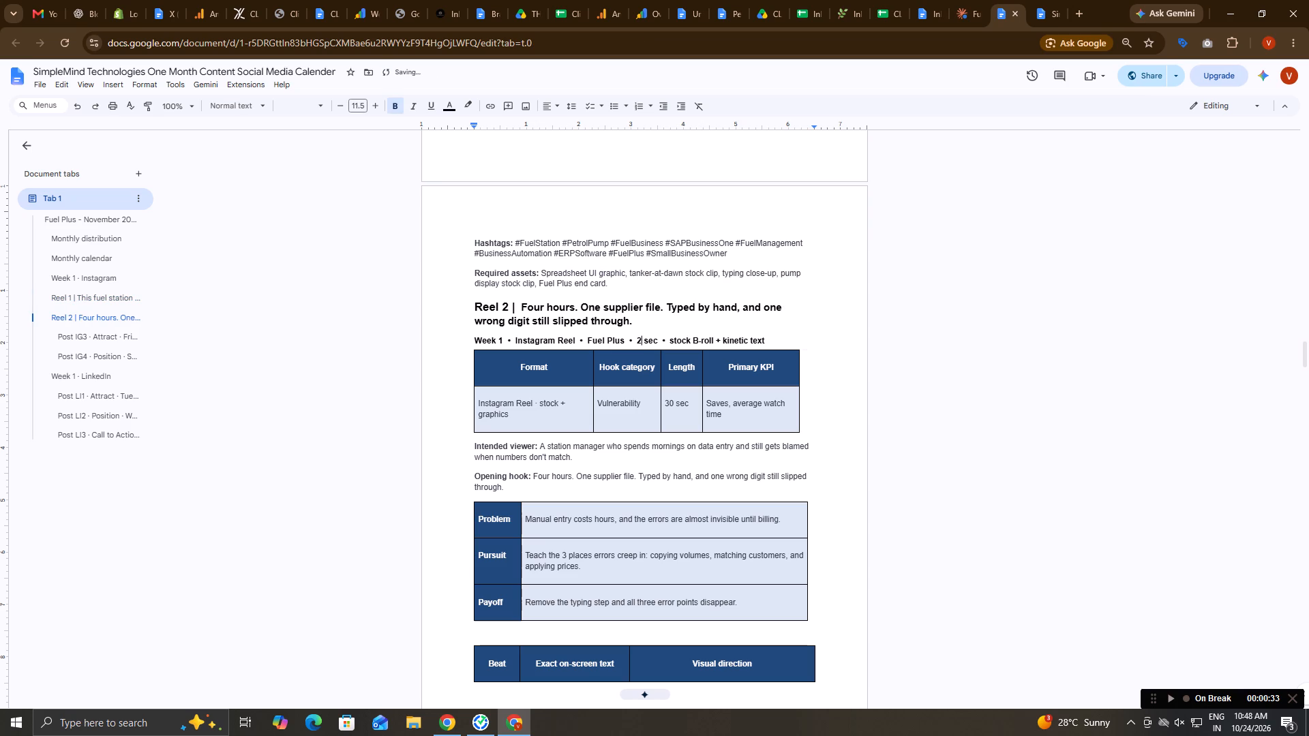
{"action": "key", "text": "BackSpace"}
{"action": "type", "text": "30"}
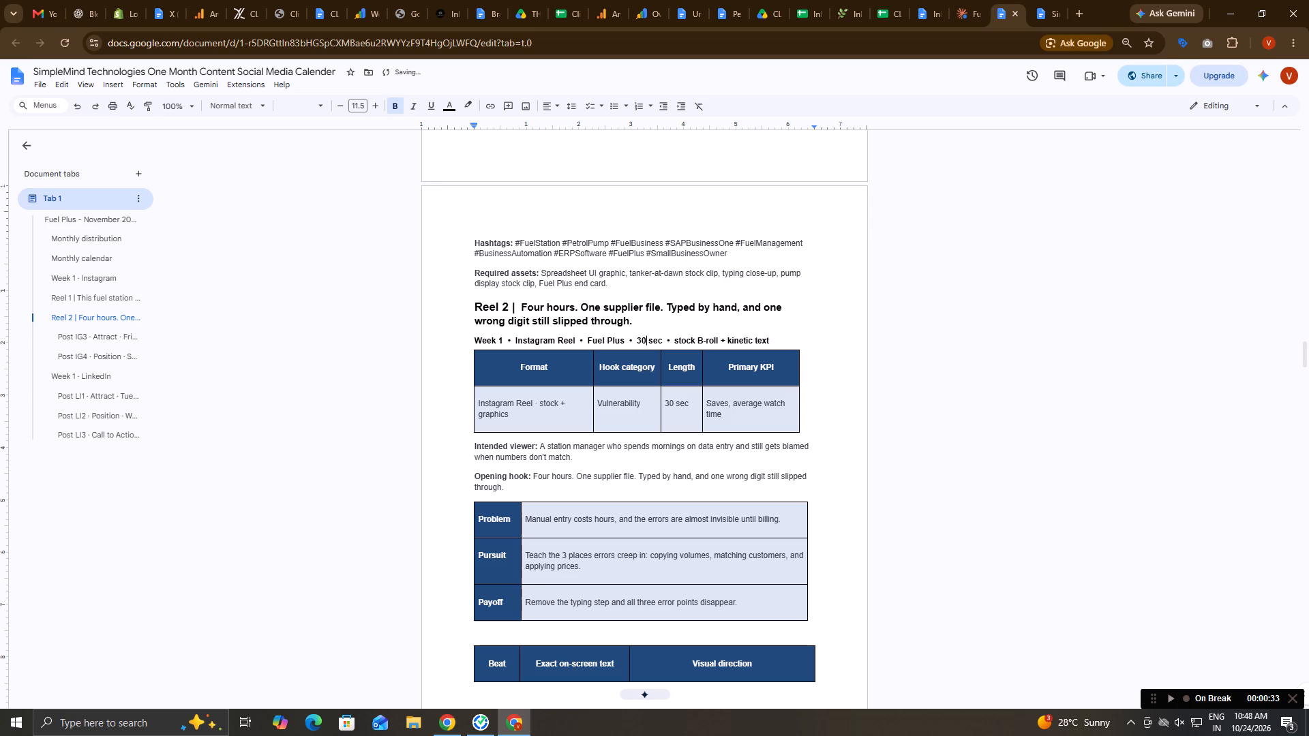
Replace "stock B-roll + kinetic text" in Reel 2's detail line with "stock + graphics" copied from the Format cell of the table below.
{"action": "left_click_drag", "start_coordinate": [512, 416], "coordinate": [556, 410]}
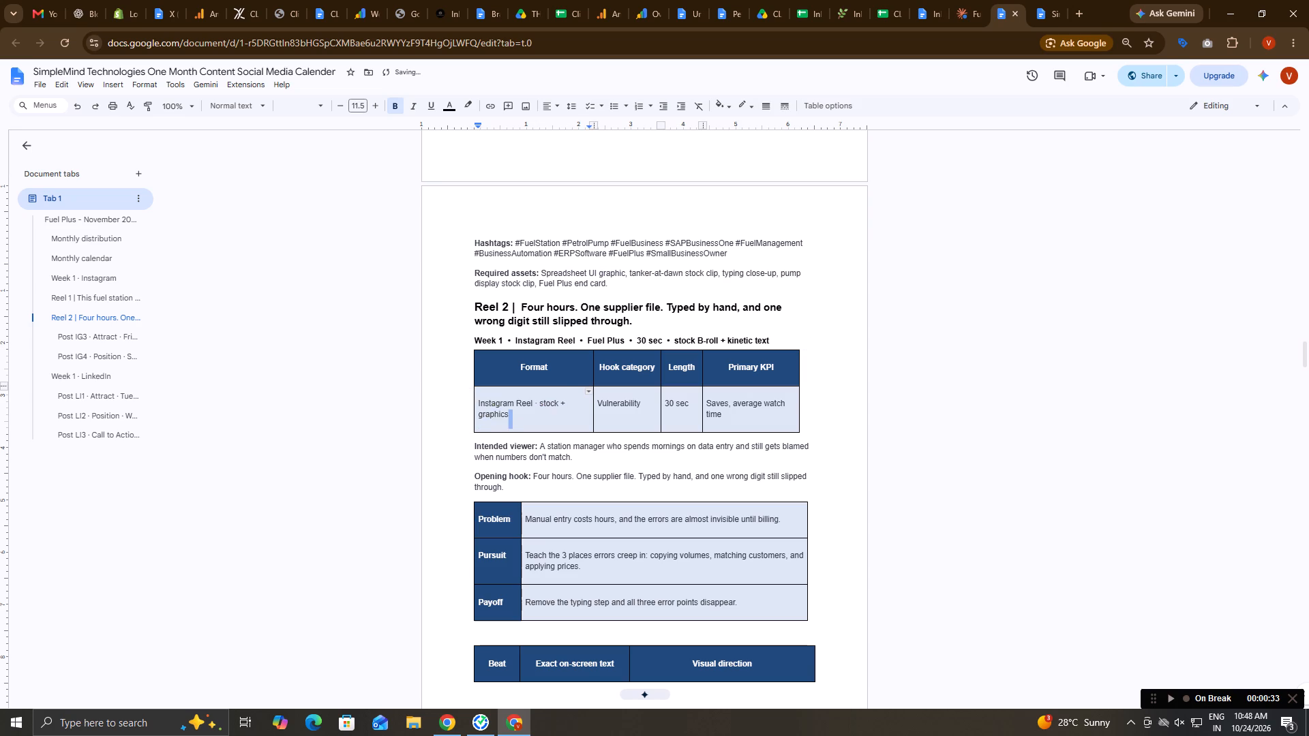
{"action": "left_click_drag", "start_coordinate": [556, 410], "coordinate": [542, 406]}
{"action": "key", "text": "ctrl+c"}
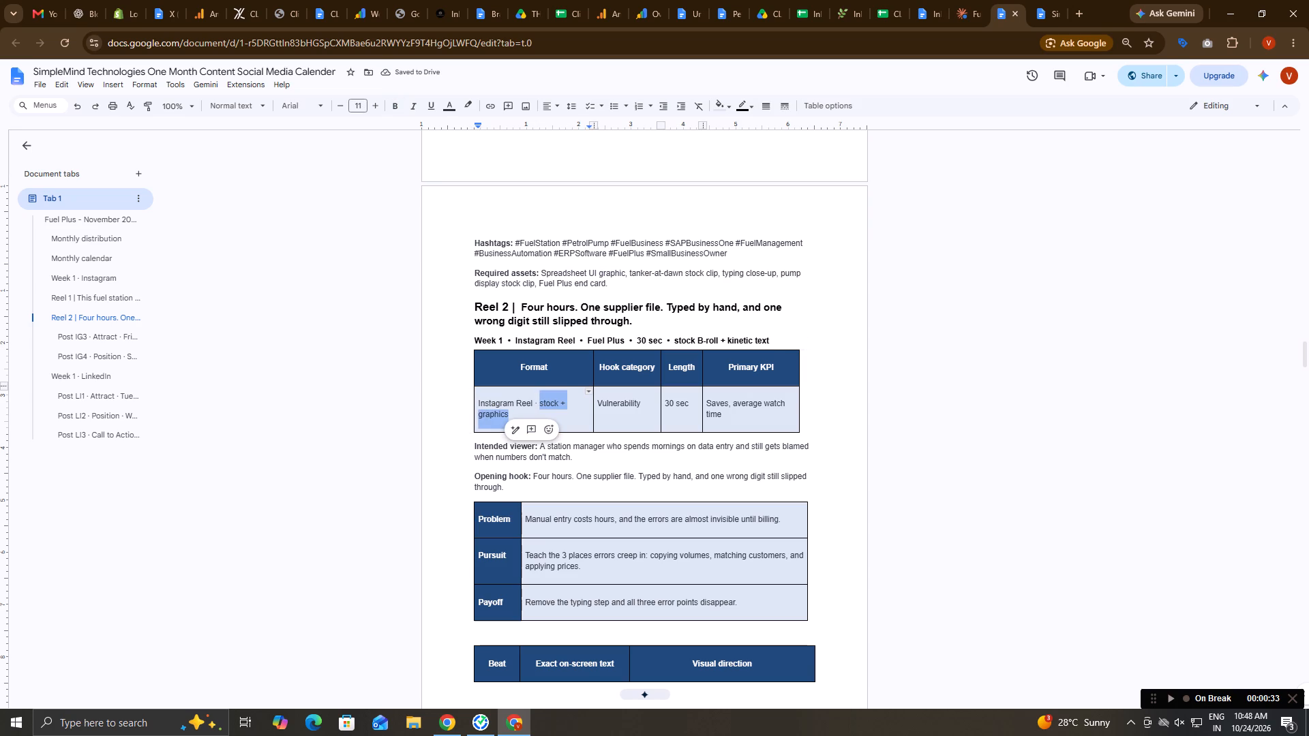
{"action": "left_click_drag", "start_coordinate": [772, 339], "coordinate": [676, 341]}
{"action": "double_click", "coordinate": [676, 341]}
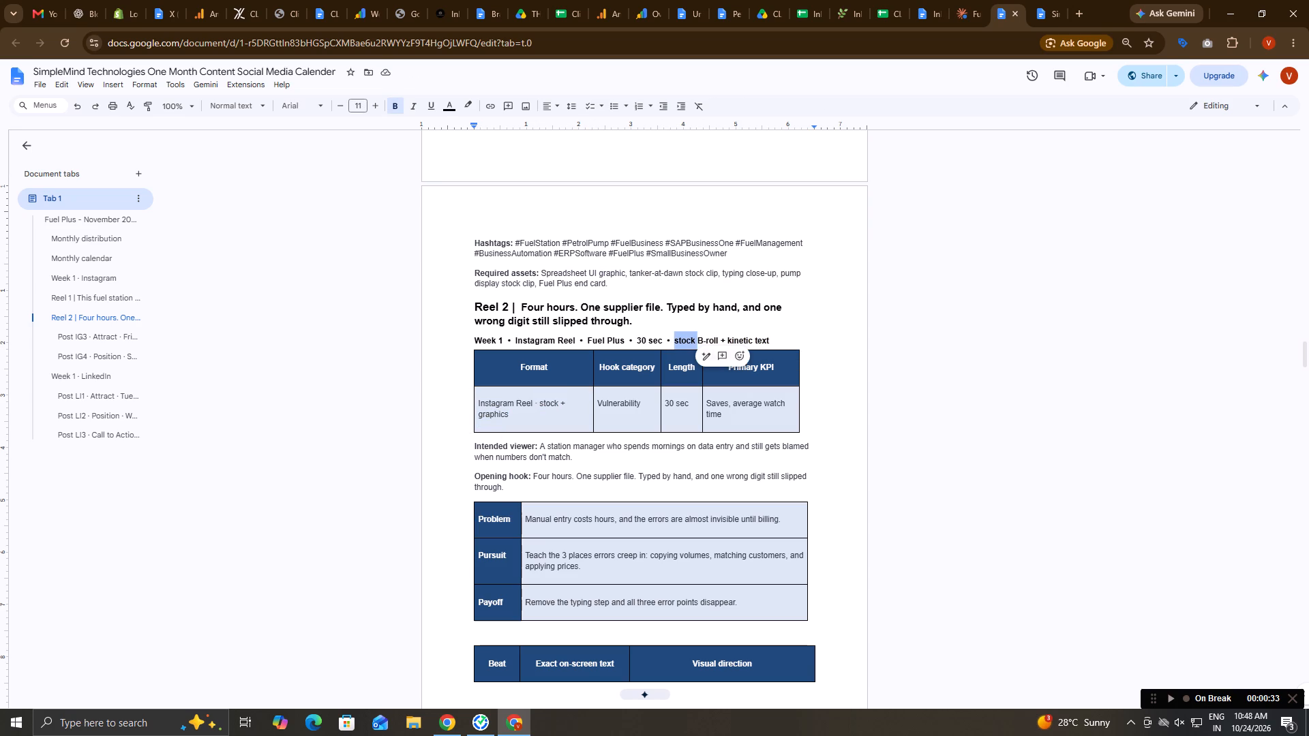
{"action": "triple_click", "coordinate": [676, 341]}
{"action": "left_click", "coordinate": [689, 343]}
{"action": "left_click", "coordinate": [763, 341]}
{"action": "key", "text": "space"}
{"action": "key", "text": "ctrl+v"}
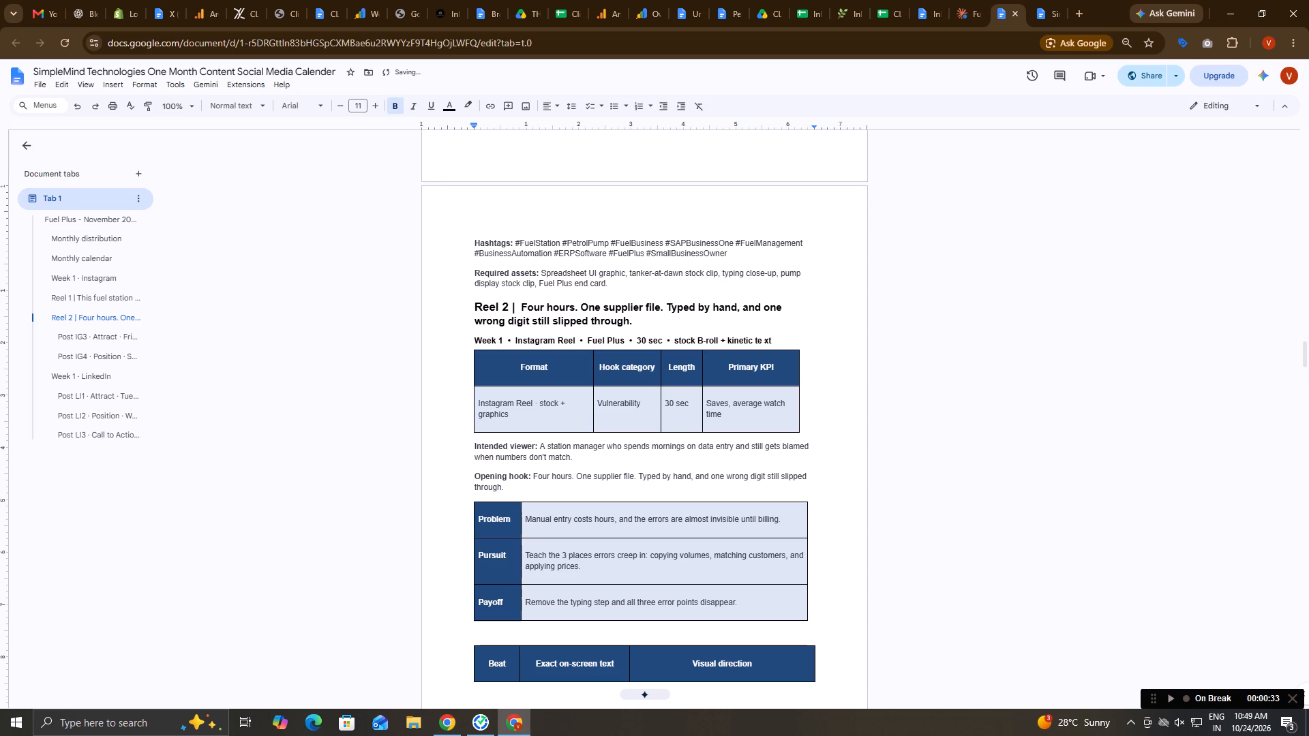
{"action": "key", "text": "ctrl+z"}
{"action": "left_click_drag", "start_coordinate": [777, 343], "coordinate": [678, 347]}
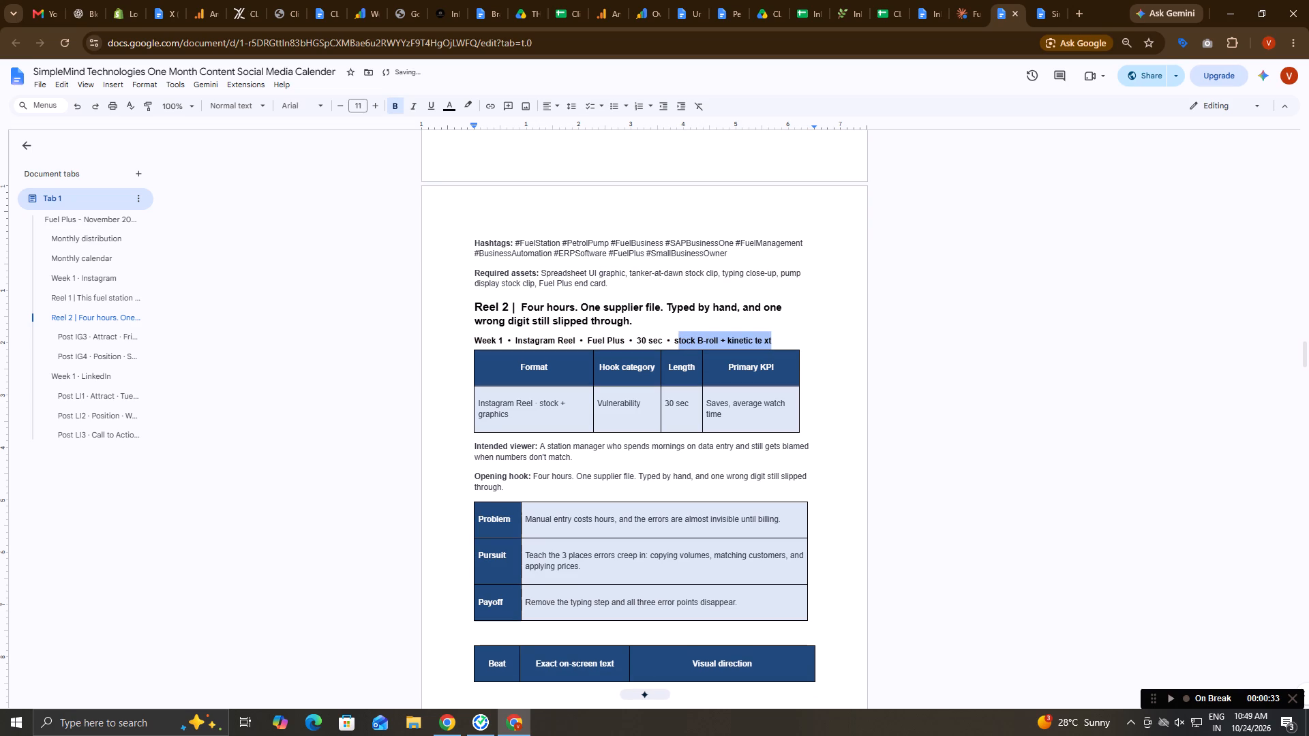
{"action": "left_click_drag", "start_coordinate": [678, 347], "coordinate": [675, 346]}
{"action": "key", "text": "ctrl+v"}
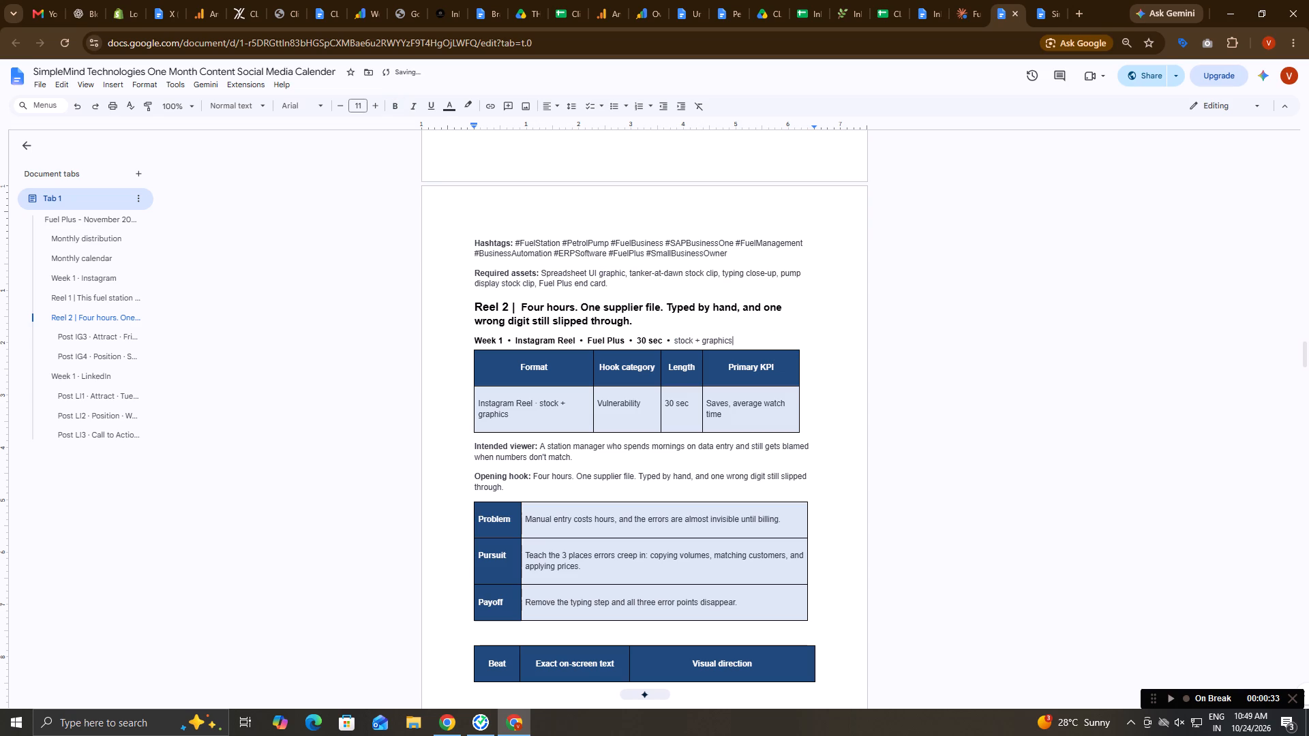
Make the pasted "stock + graphics" text in Reel 2's detail line bold and black.
{"action": "left_click_drag", "start_coordinate": [736, 340], "coordinate": [674, 338]}
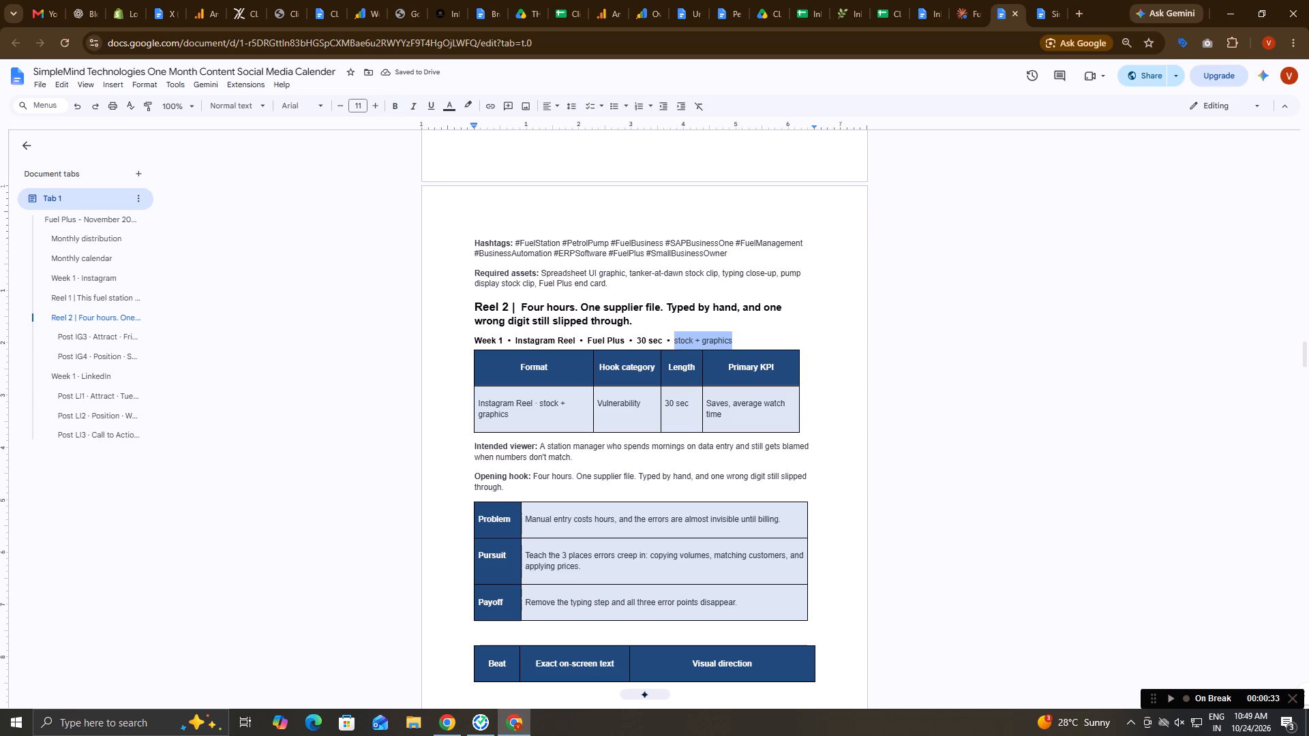
{"action": "left_click", "coordinate": [392, 104]}
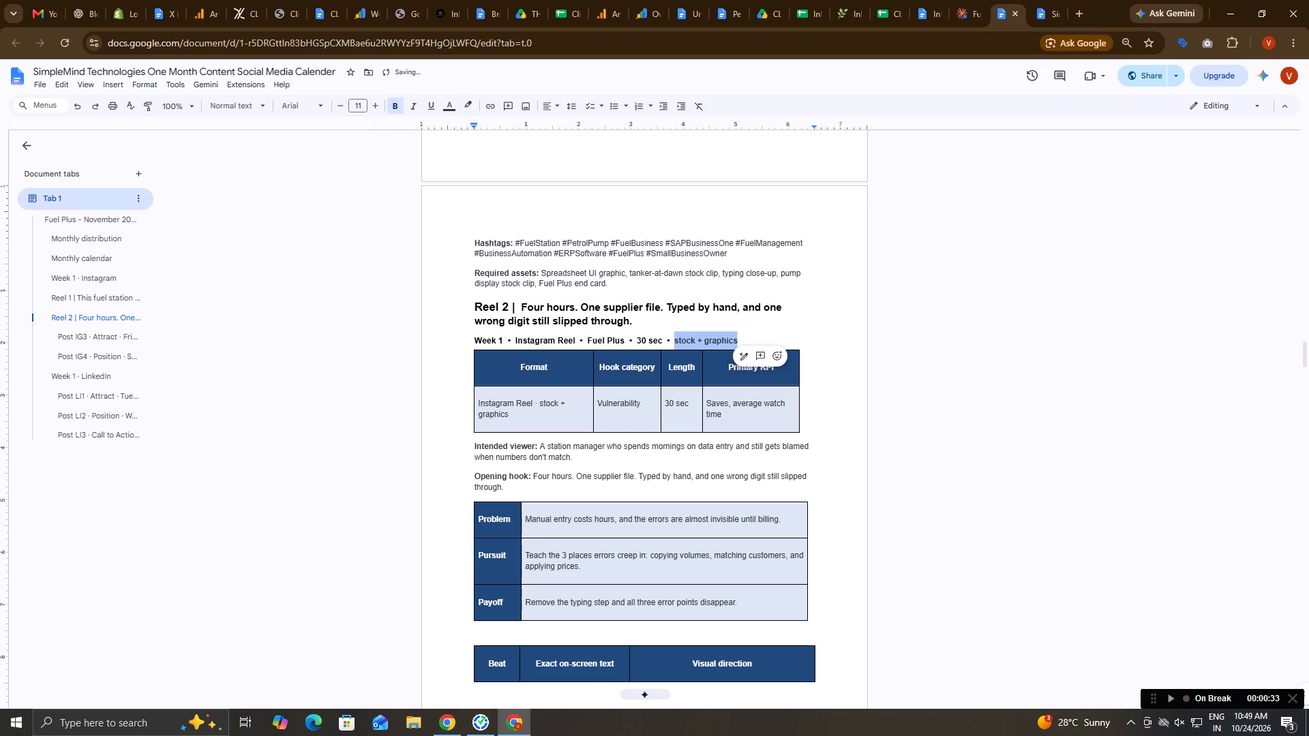
{"action": "left_click", "coordinate": [450, 108]}
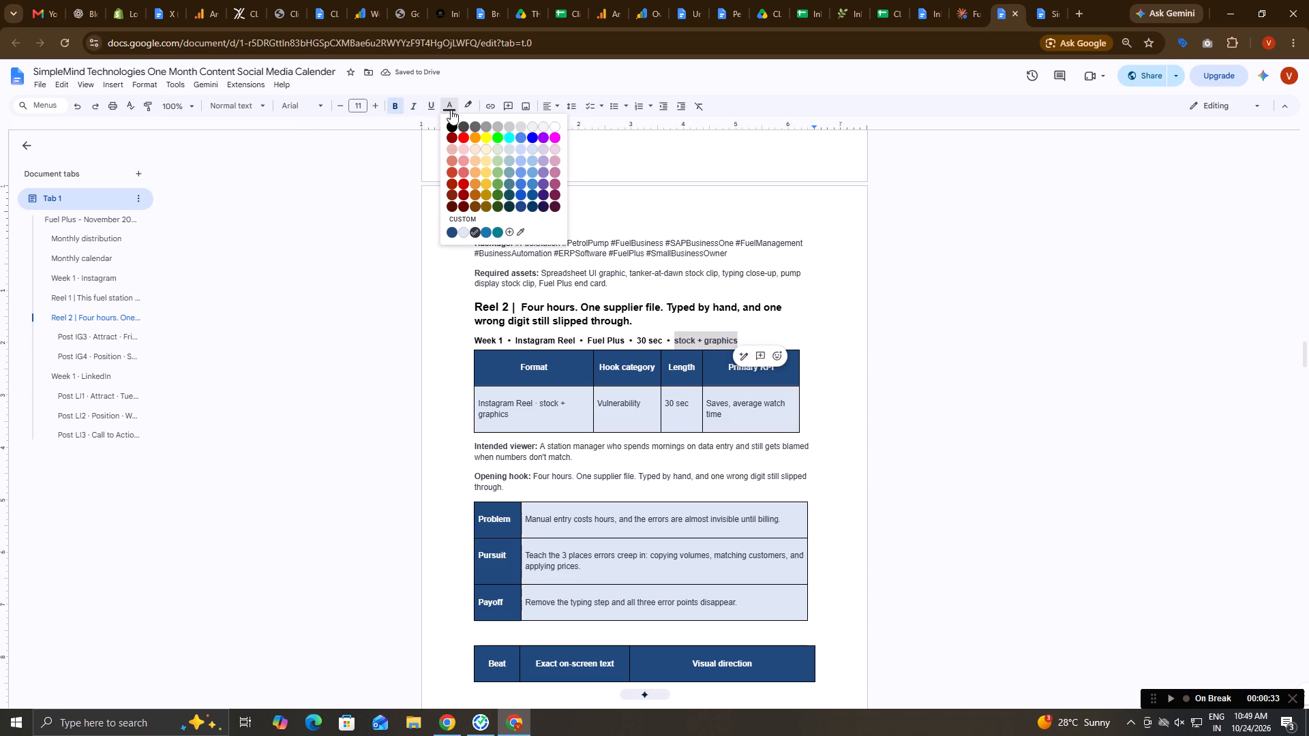
{"action": "left_click", "coordinate": [451, 126]}
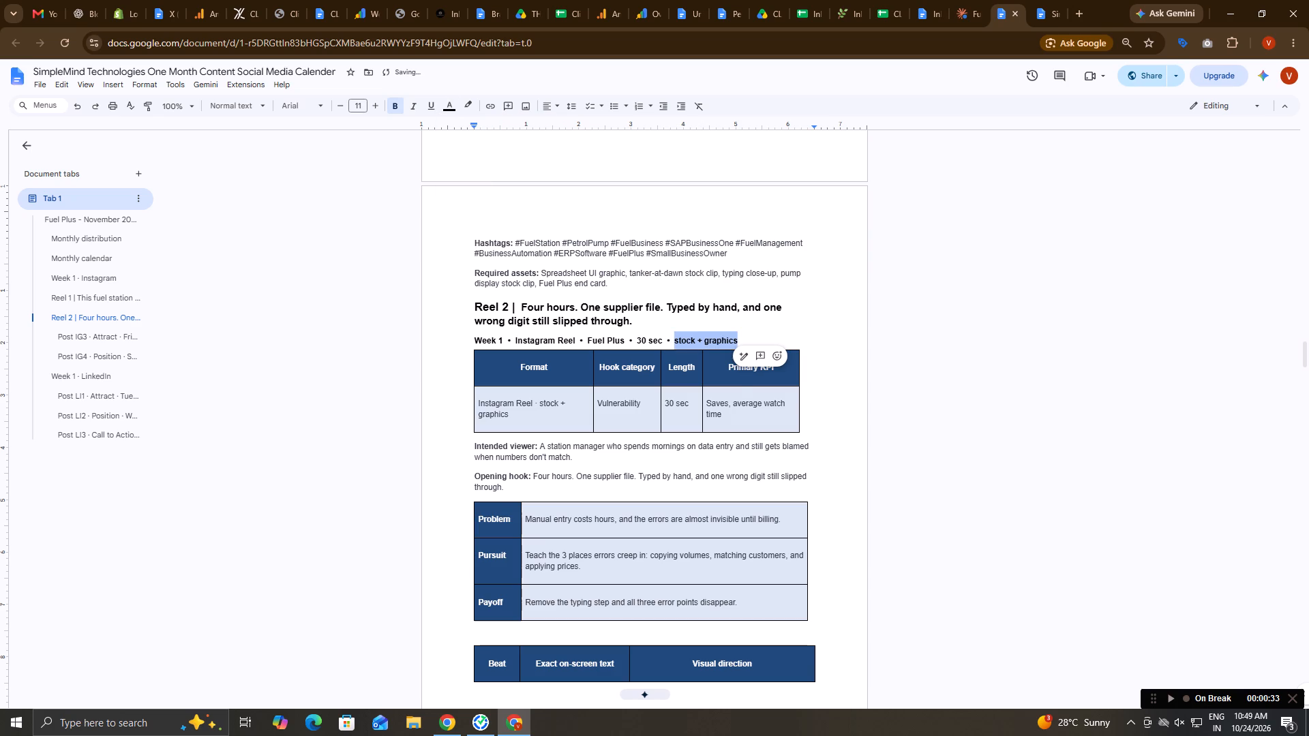
{"action": "left_click", "coordinate": [743, 328]}
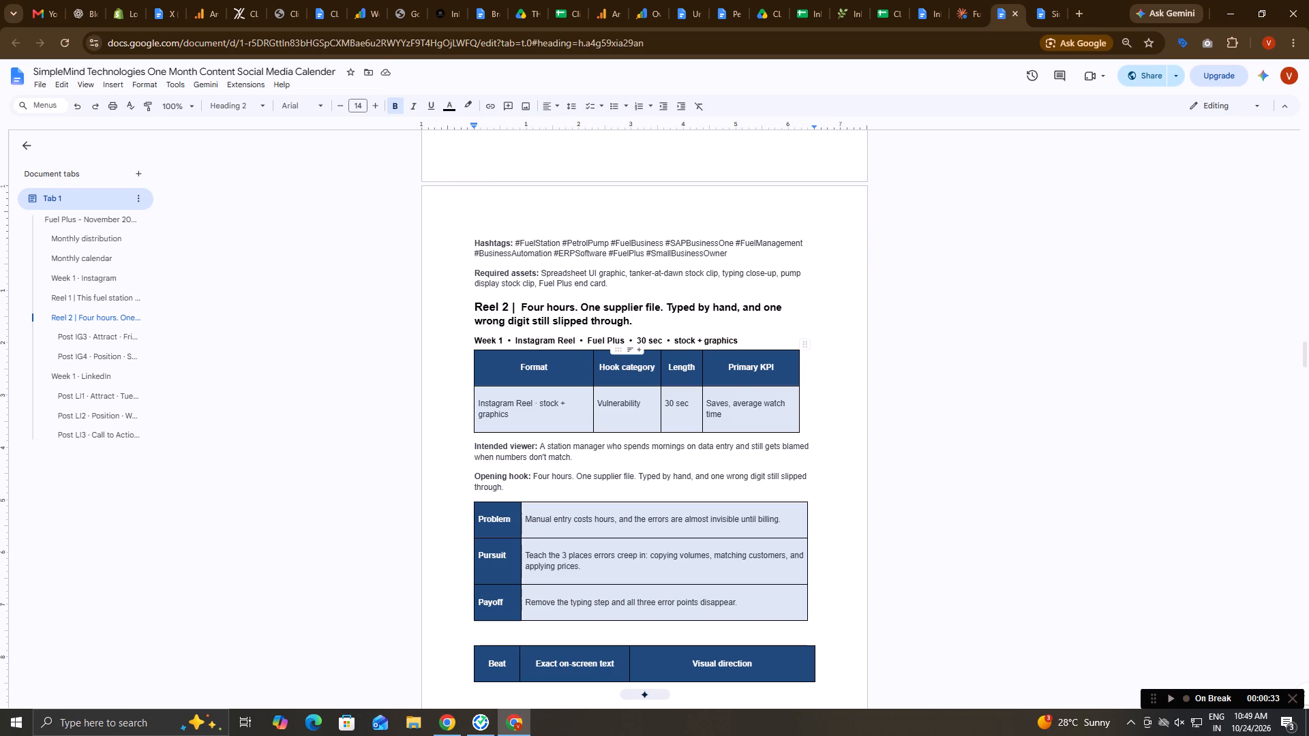
Look over Reel 2's tables and compare them with the layout of Reel 1's beat table, caption and CTA.
{"action": "scroll", "coordinate": [625, 356], "scroll_direction": "down", "scroll_amount": 3}
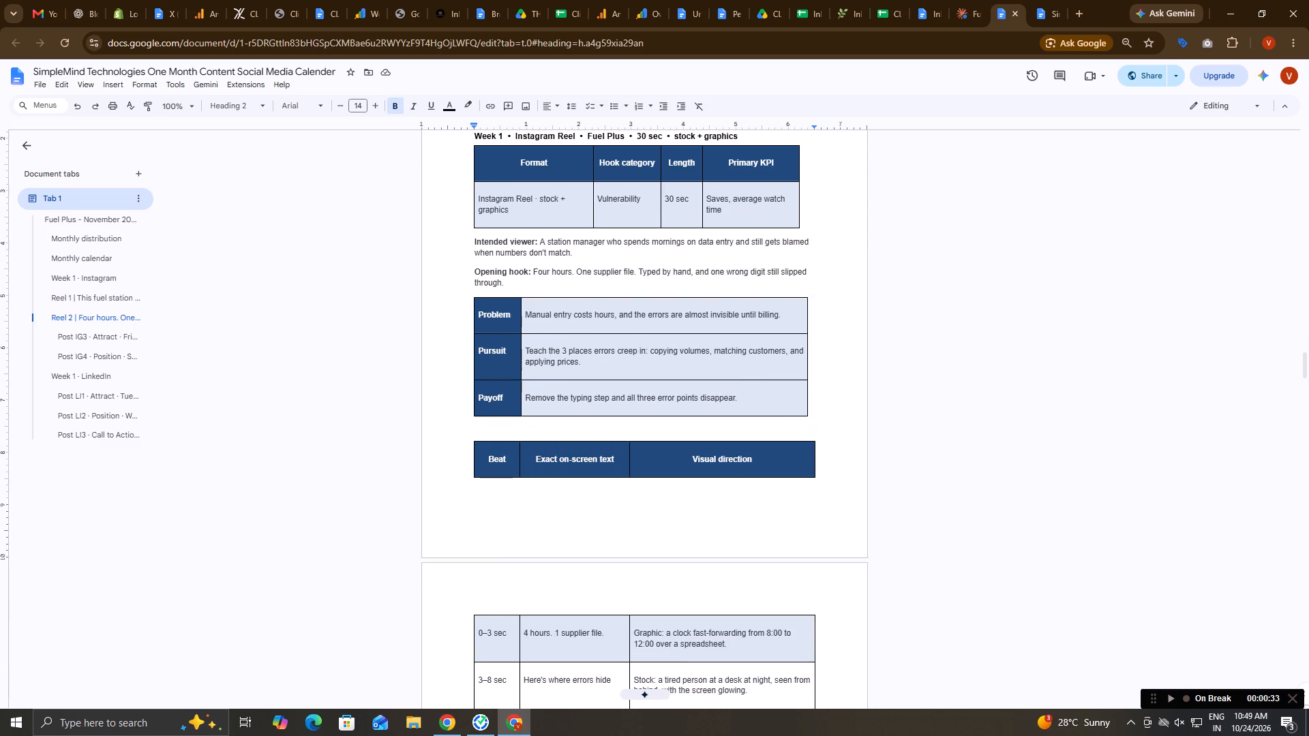
{"action": "scroll", "coordinate": [625, 356], "scroll_direction": "down", "scroll_amount": 3}
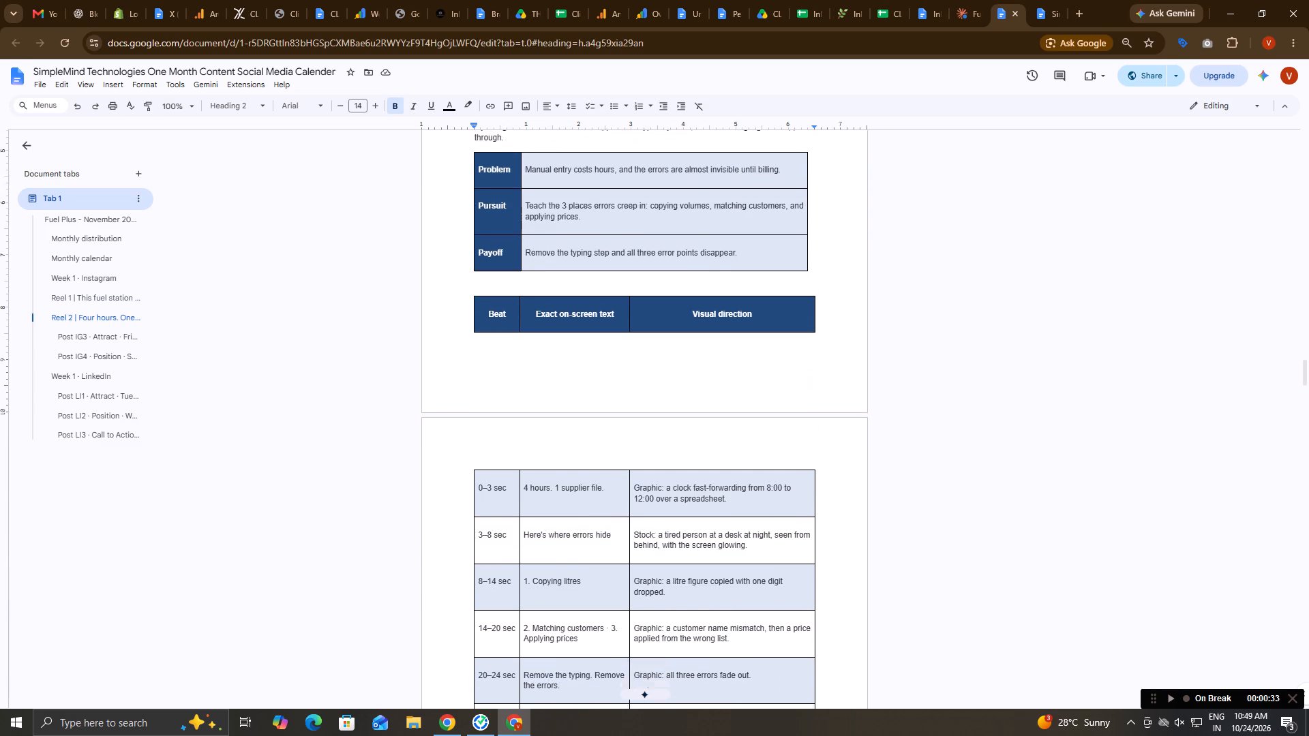
{"action": "scroll", "coordinate": [625, 356], "scroll_direction": "up", "scroll_amount": 1}
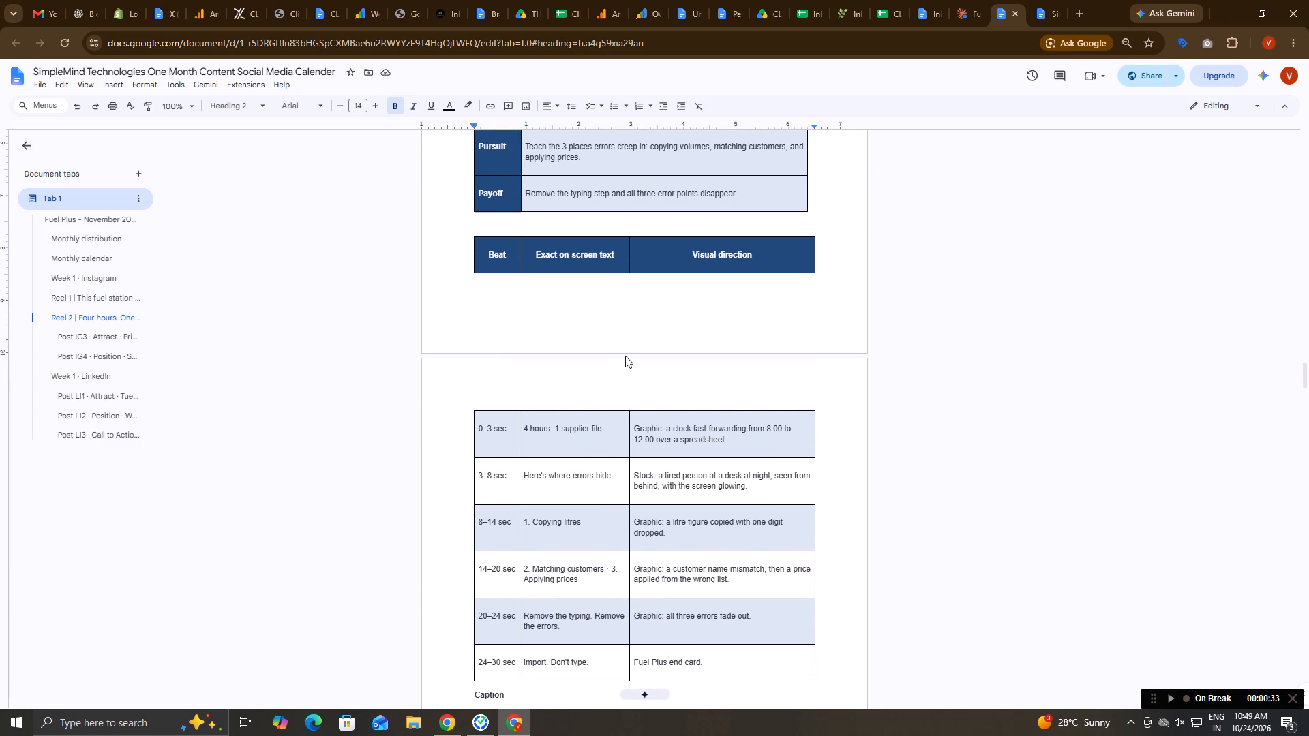
{"action": "scroll", "coordinate": [625, 356], "scroll_direction": "up", "scroll_amount": 5}
{"action": "scroll", "coordinate": [625, 356], "scroll_direction": "down", "scroll_amount": 1}
{"action": "scroll", "coordinate": [625, 356], "scroll_direction": "up", "scroll_amount": 10}
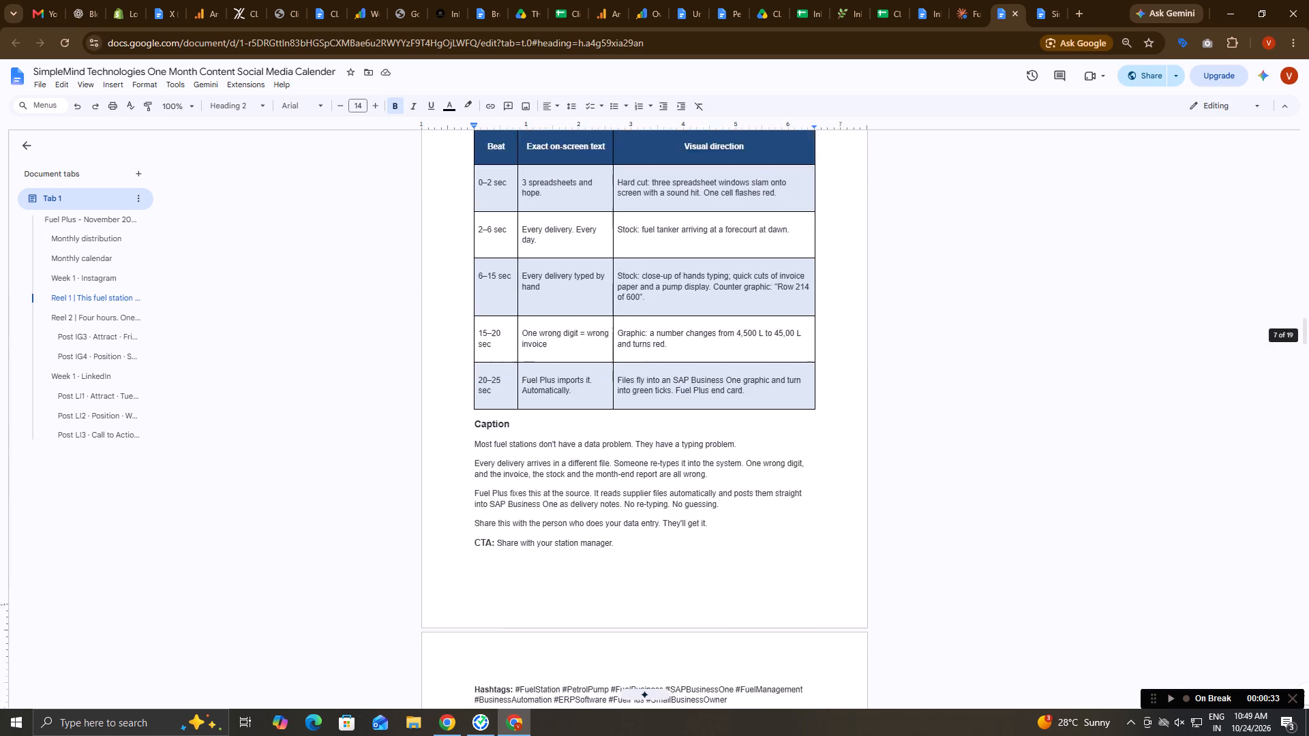
{"action": "scroll", "coordinate": [625, 356], "scroll_direction": "up", "scroll_amount": 18}
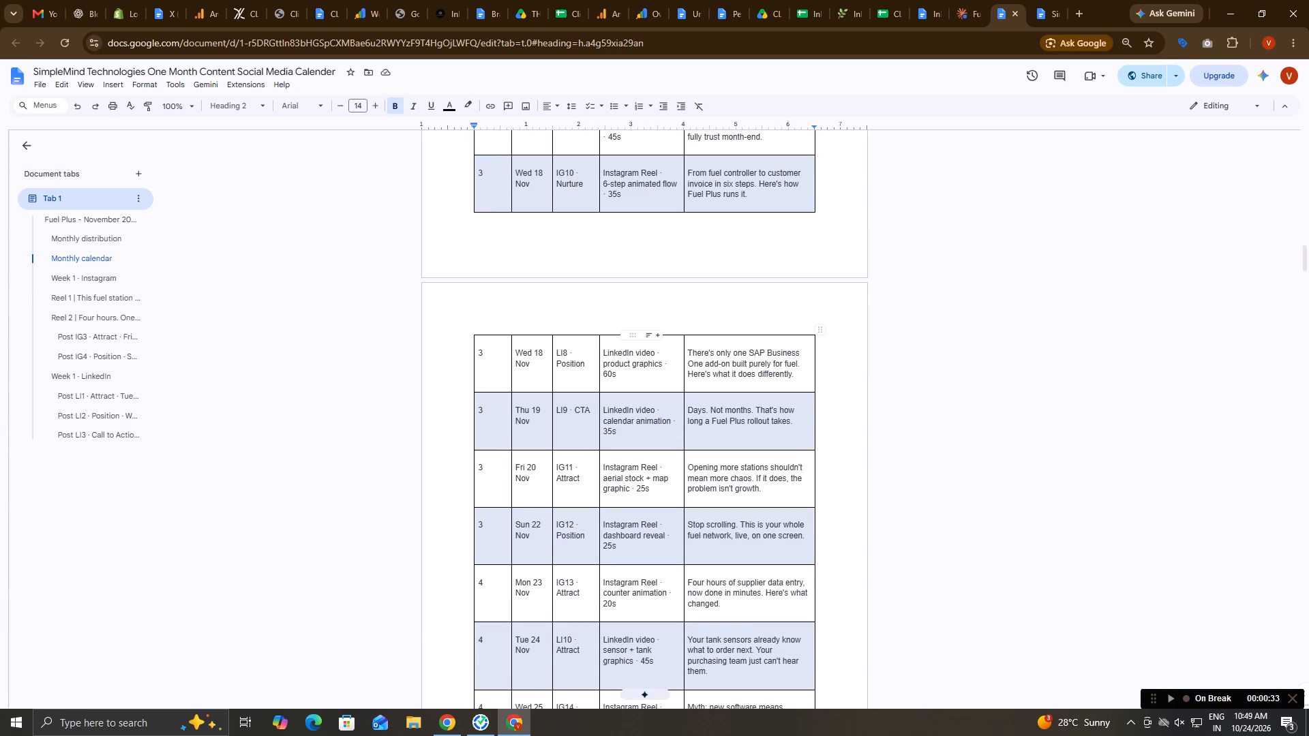
Delete Reel 2's Format, Hook category, Length and Primary KPI table, keeping "Intended viewer:" on its own line below the details line.
{"action": "scroll", "coordinate": [625, 356], "scroll_direction": "down", "scroll_amount": 3}
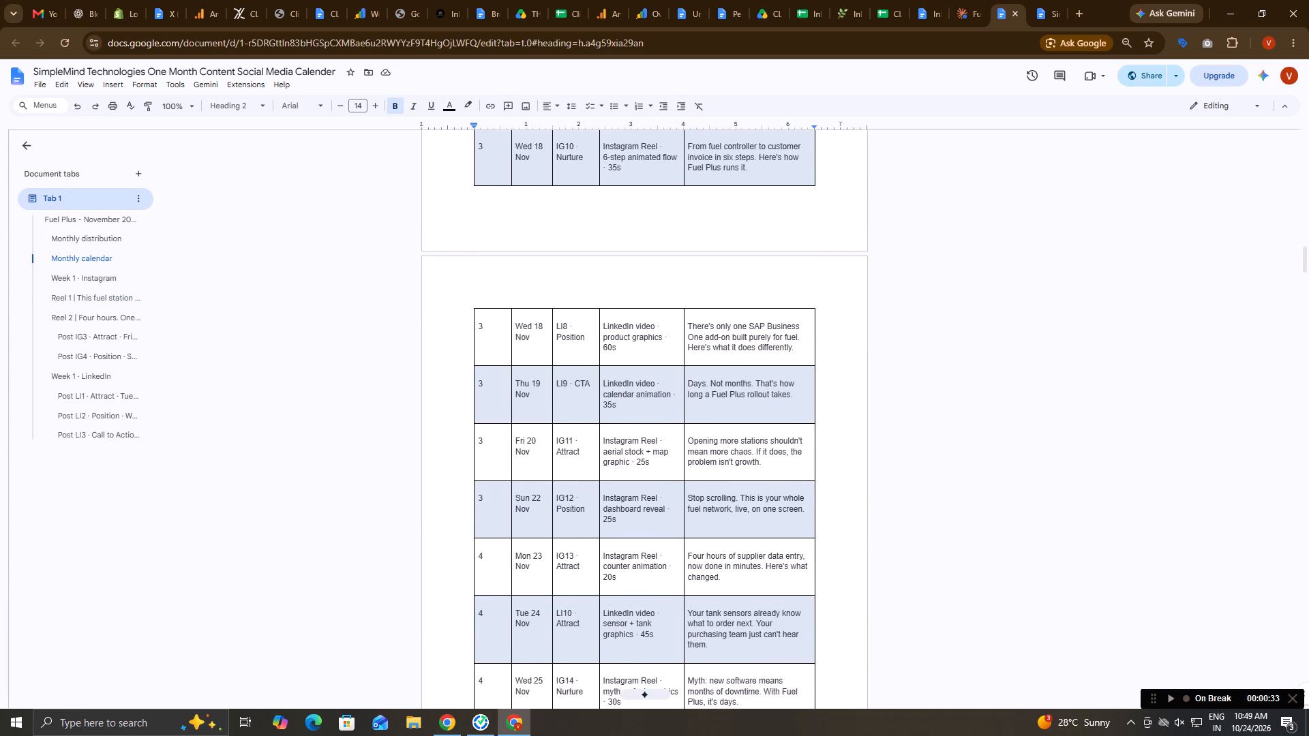
{"action": "scroll", "coordinate": [625, 356], "scroll_direction": "down", "scroll_amount": 13}
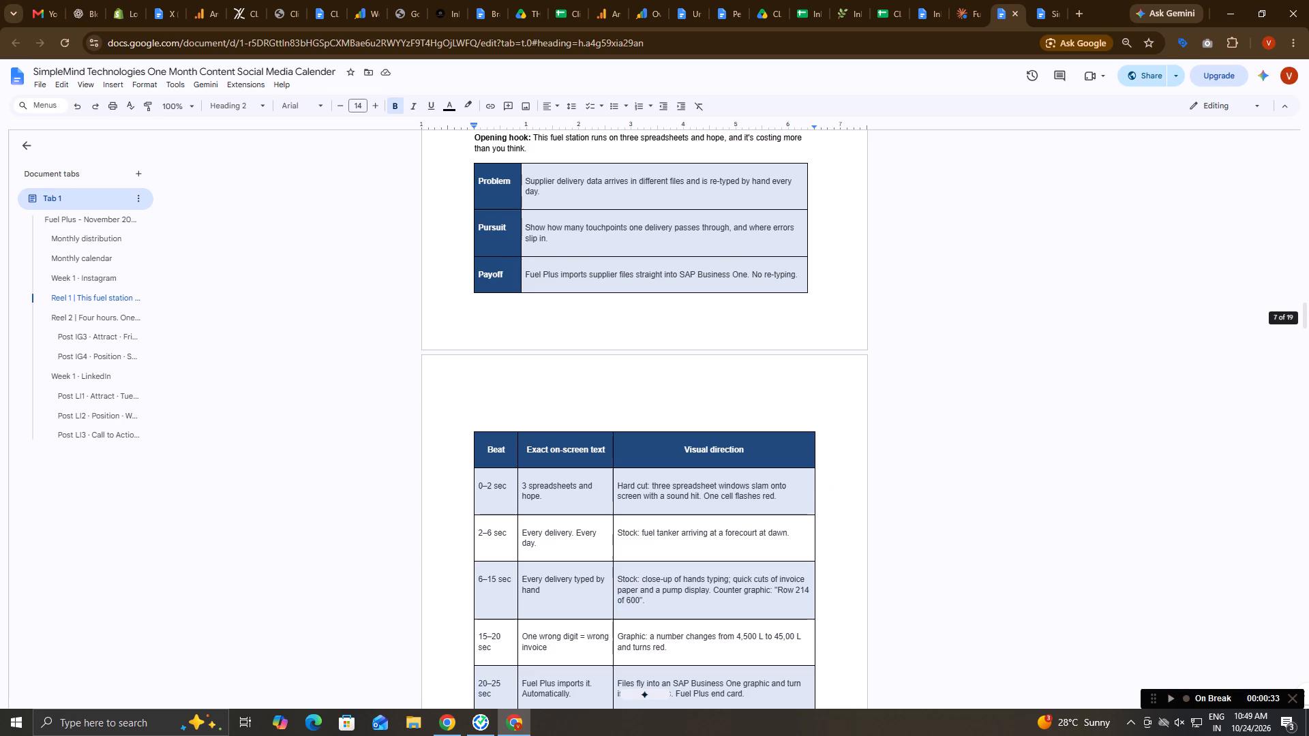
{"action": "scroll", "coordinate": [625, 356], "scroll_direction": "down", "scroll_amount": 9}
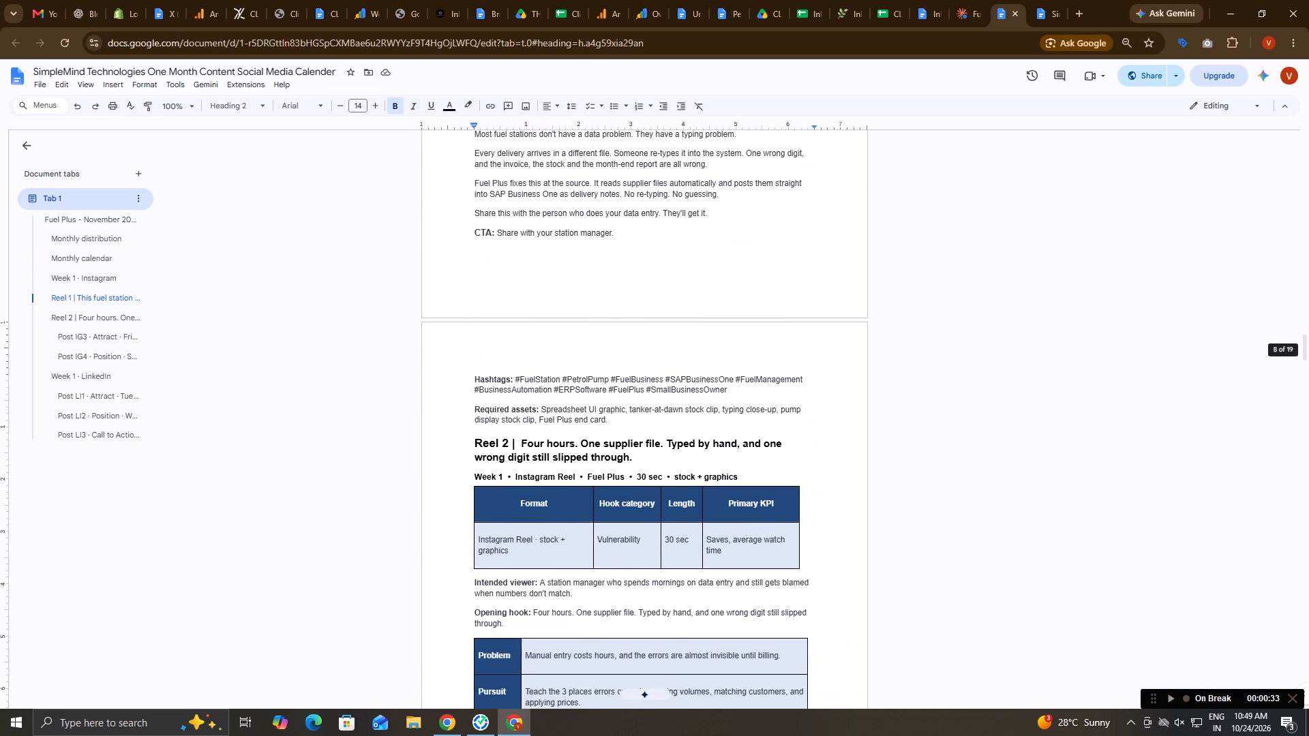
{"action": "scroll", "coordinate": [625, 356], "scroll_direction": "down", "scroll_amount": 1}
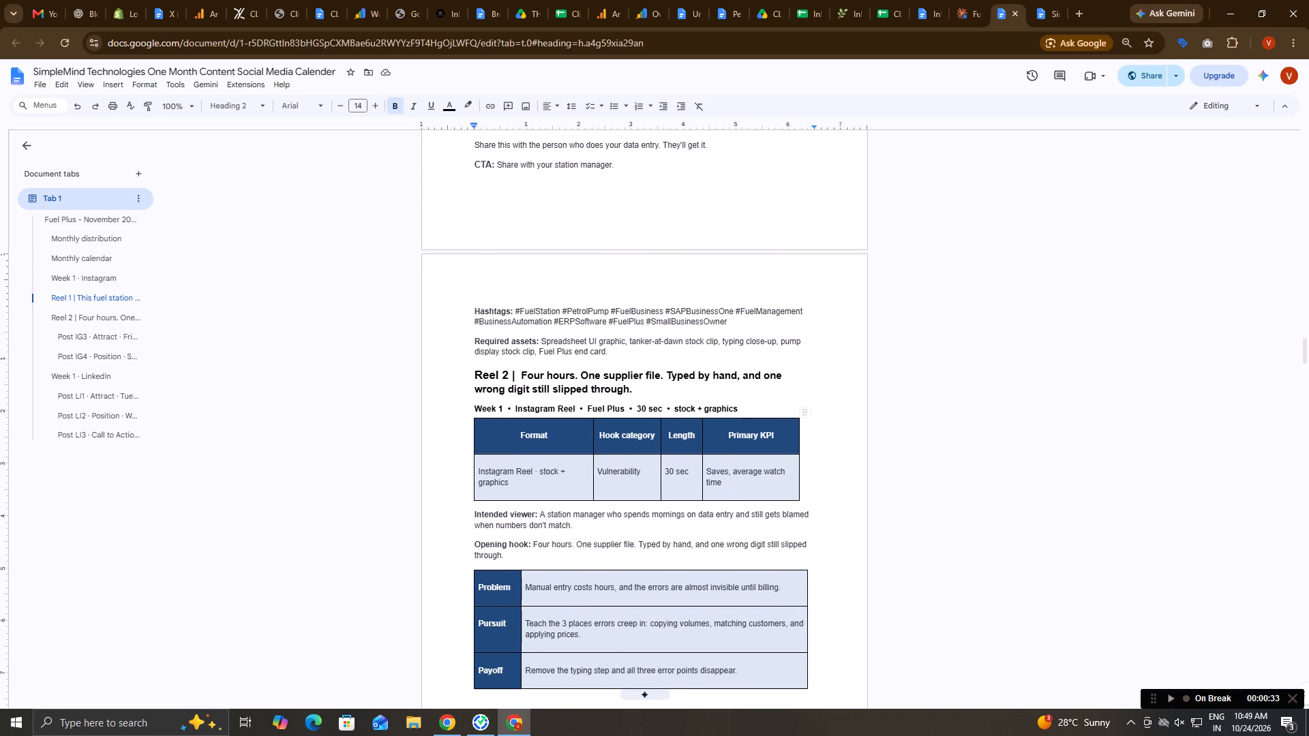
{"action": "left_click_drag", "start_coordinate": [809, 486], "coordinate": [515, 455]}
{"action": "key", "text": "BackSpace"}
{"action": "key", "text": "BackSpace"}
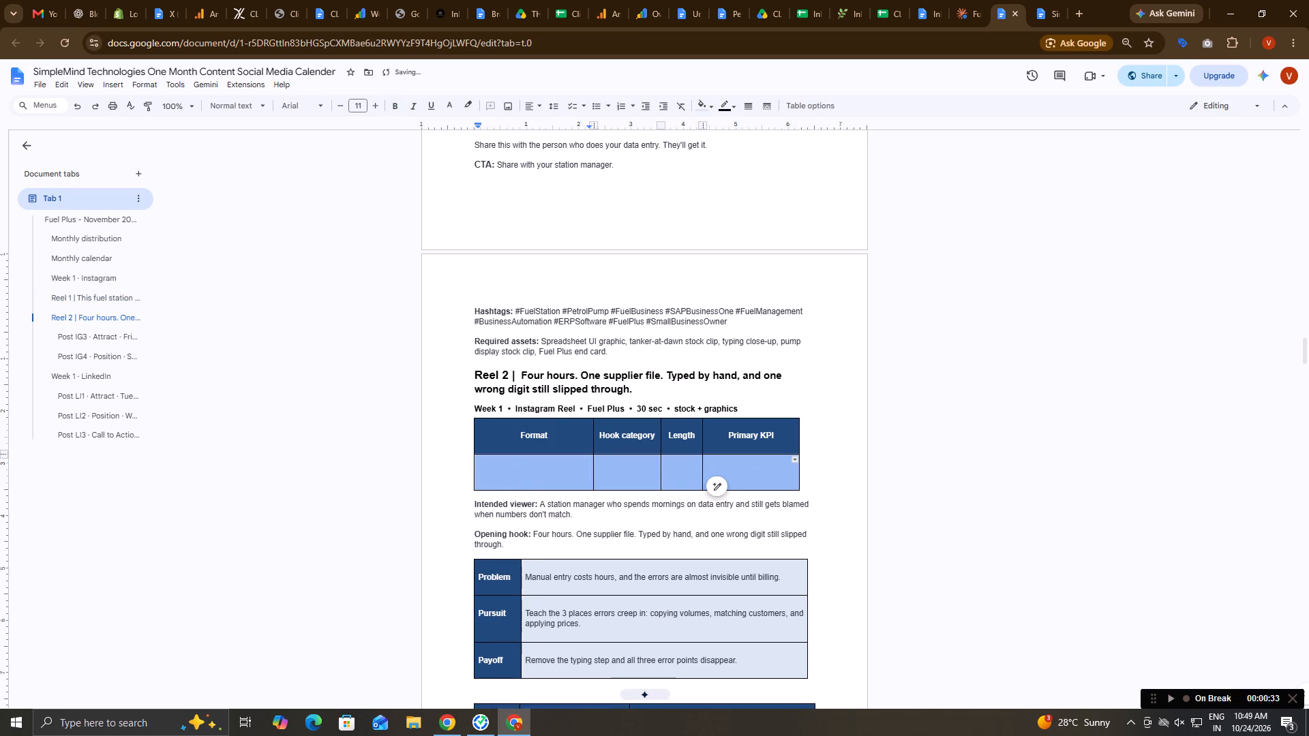
{"action": "left_click", "coordinate": [828, 480]}
{"action": "left_click_drag", "start_coordinate": [821, 479], "coordinate": [565, 449]}
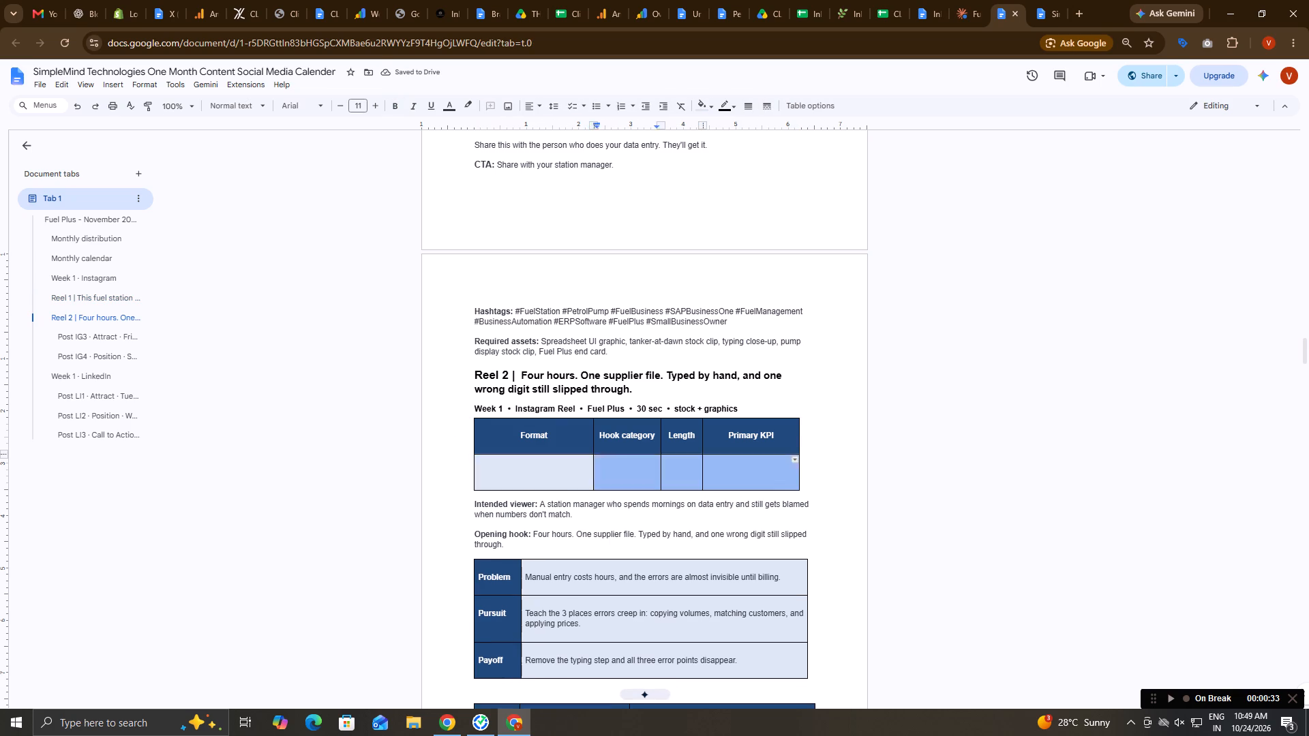
{"action": "left_click_drag", "start_coordinate": [565, 449], "coordinate": [505, 438]}
{"action": "key", "text": "BackSpace"}
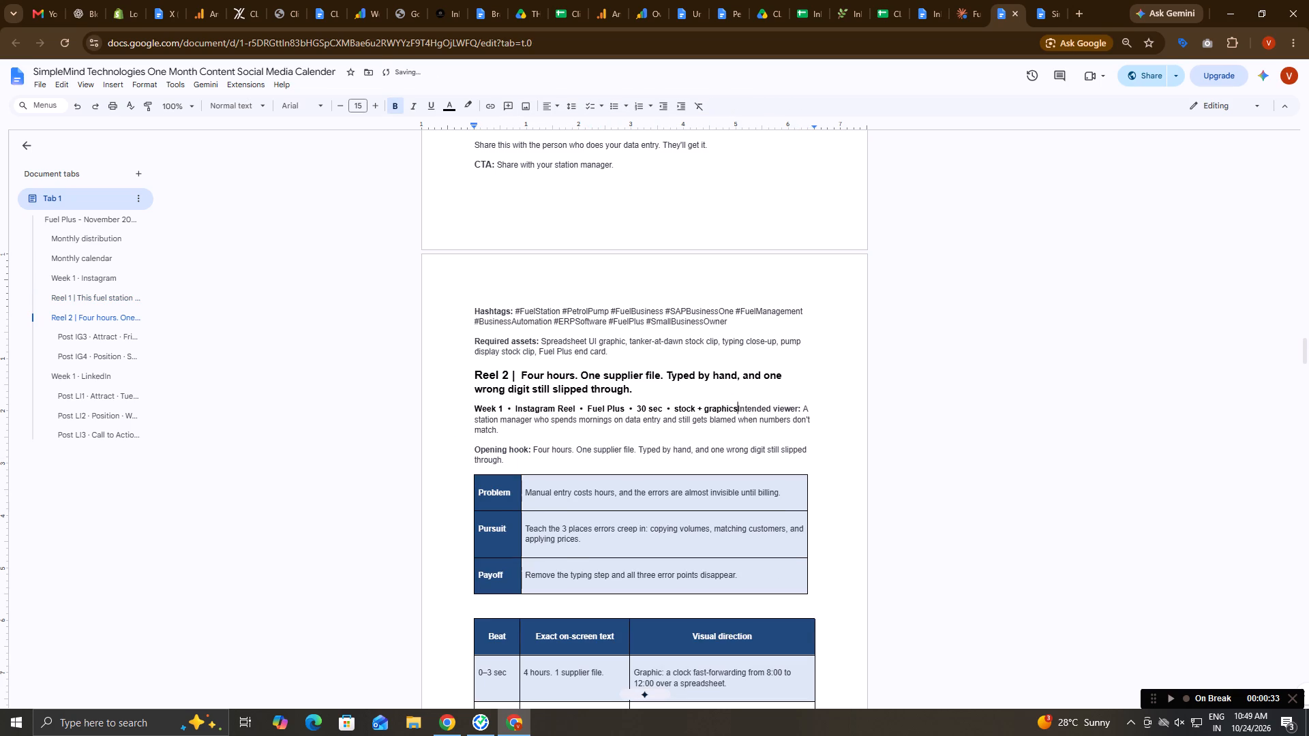
{"action": "key", "text": "Return"}
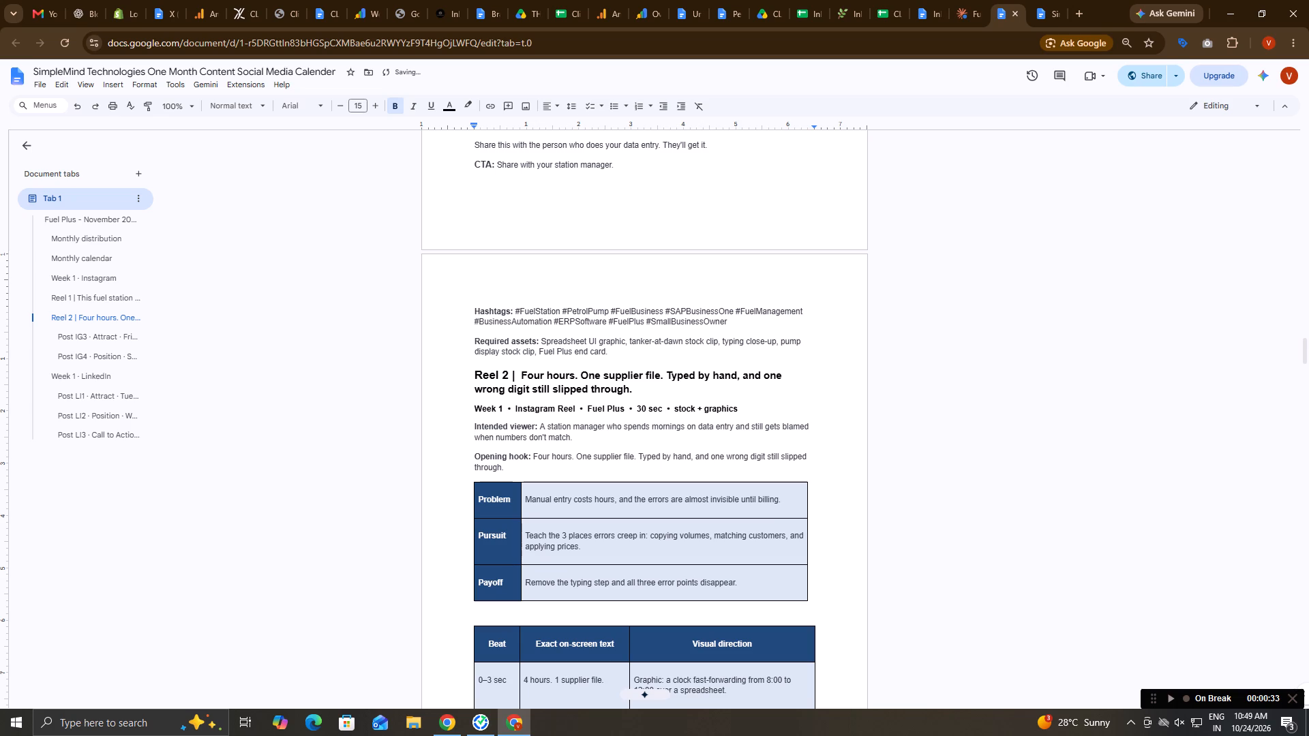
Compare the layout of Reel 2's opening section with Reel 1's.
{"action": "scroll", "coordinate": [516, 443], "scroll_direction": "up", "scroll_amount": 11}
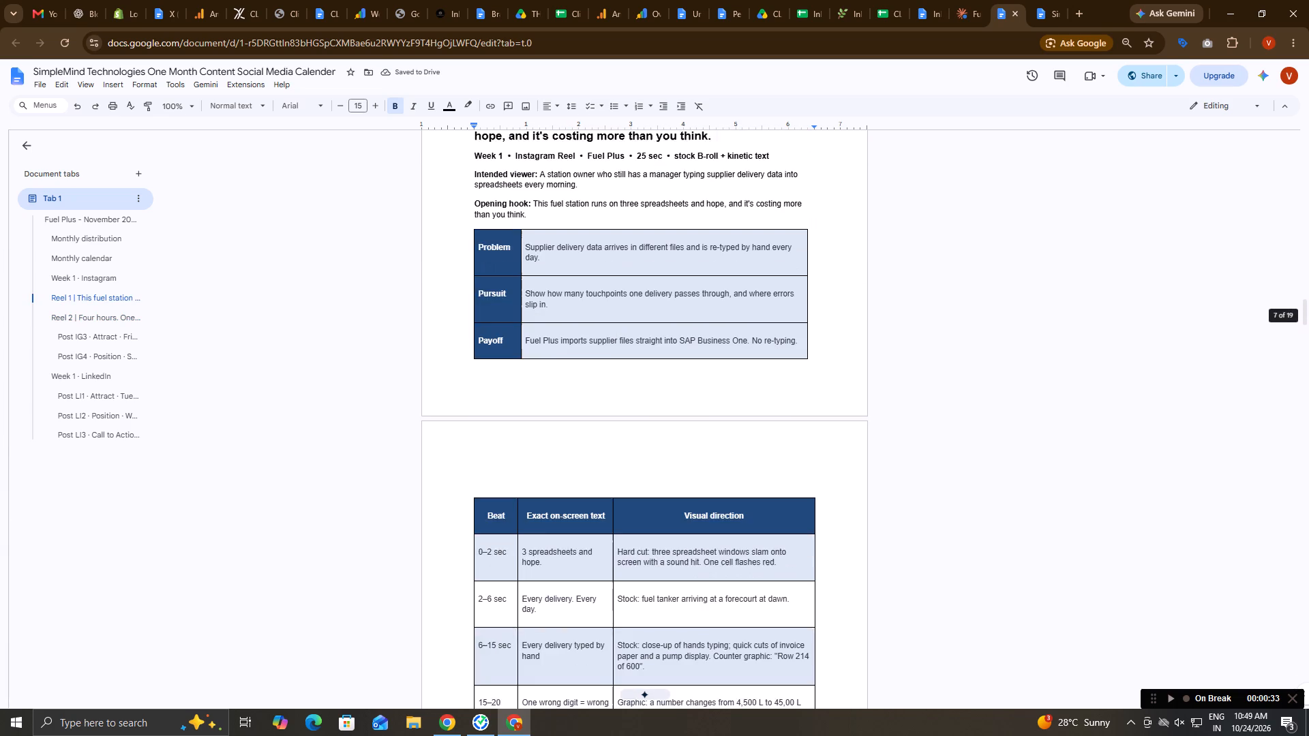
{"action": "scroll", "coordinate": [517, 442], "scroll_direction": "up", "scroll_amount": 1}
{"action": "scroll", "coordinate": [517, 442], "scroll_direction": "down", "scroll_amount": 10}
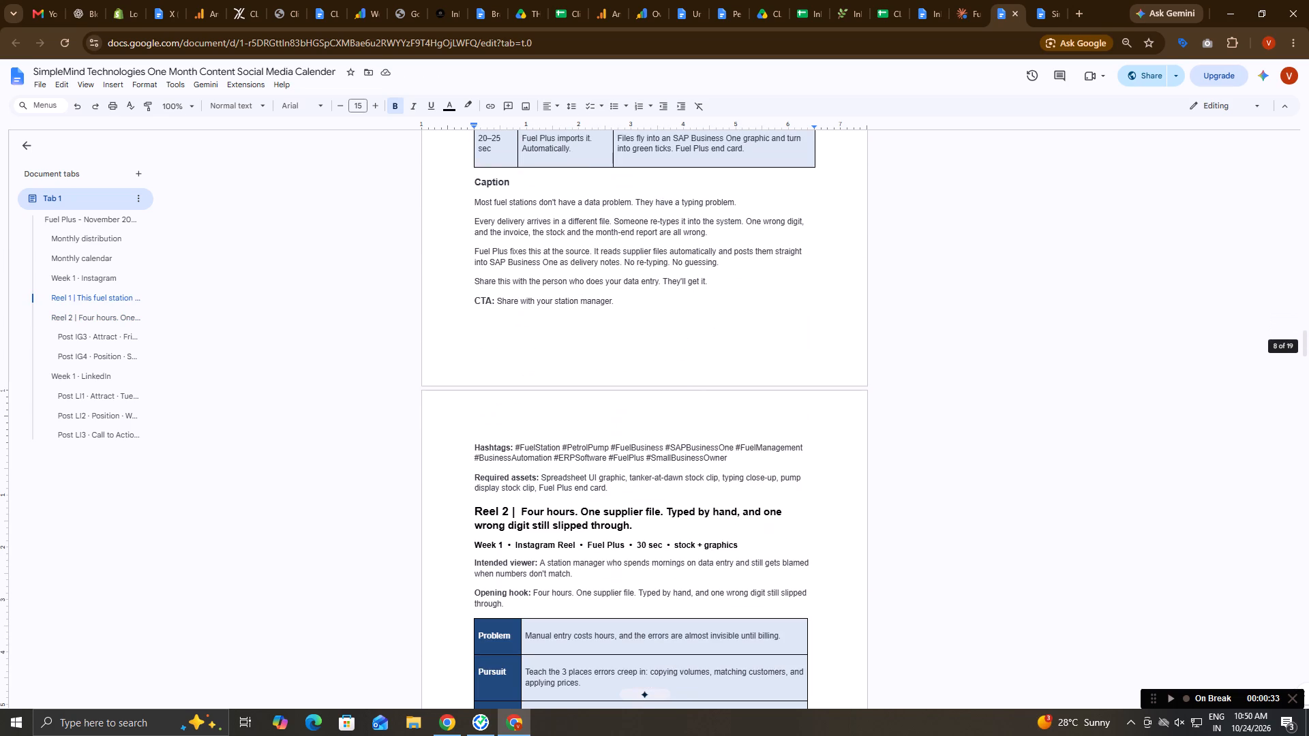
Set Reel 2's Intended viewer and Opening hook paragraphs to non-bold black text.
{"action": "left_click_drag", "start_coordinate": [511, 610], "coordinate": [470, 566]}
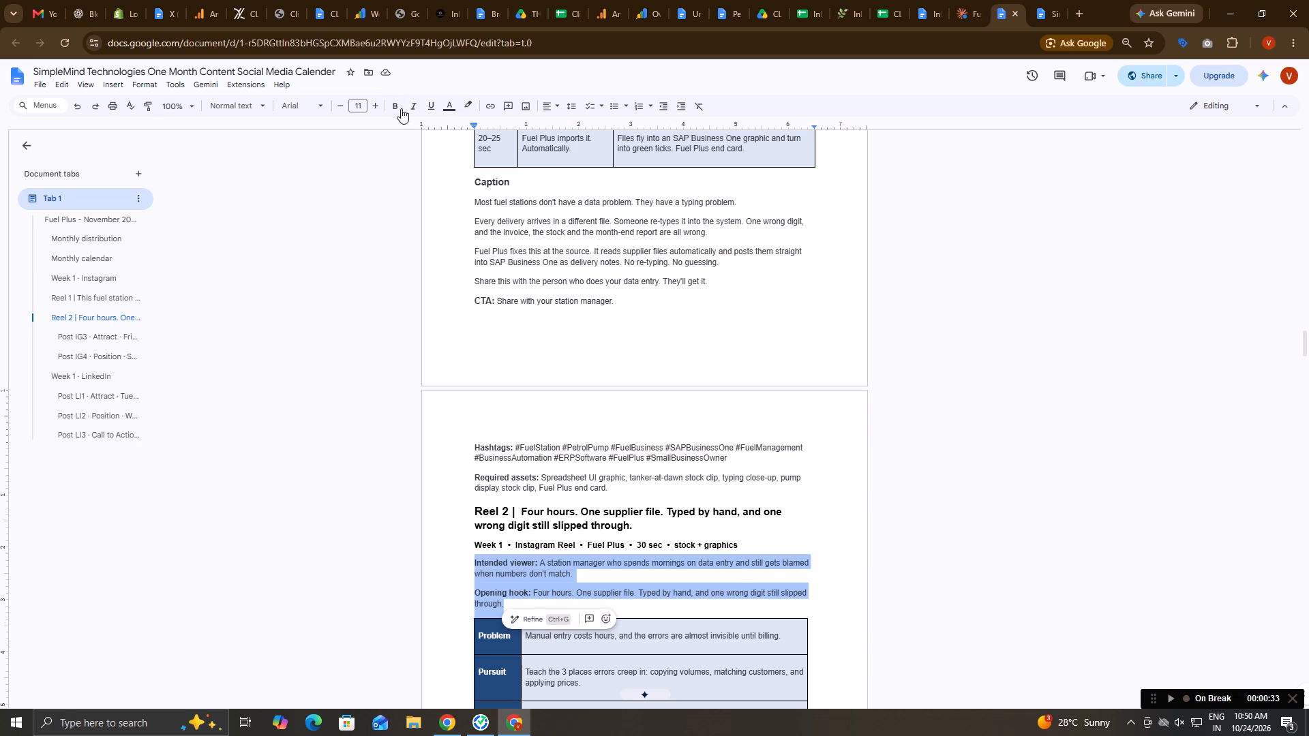
{"action": "left_click", "coordinate": [396, 105]}
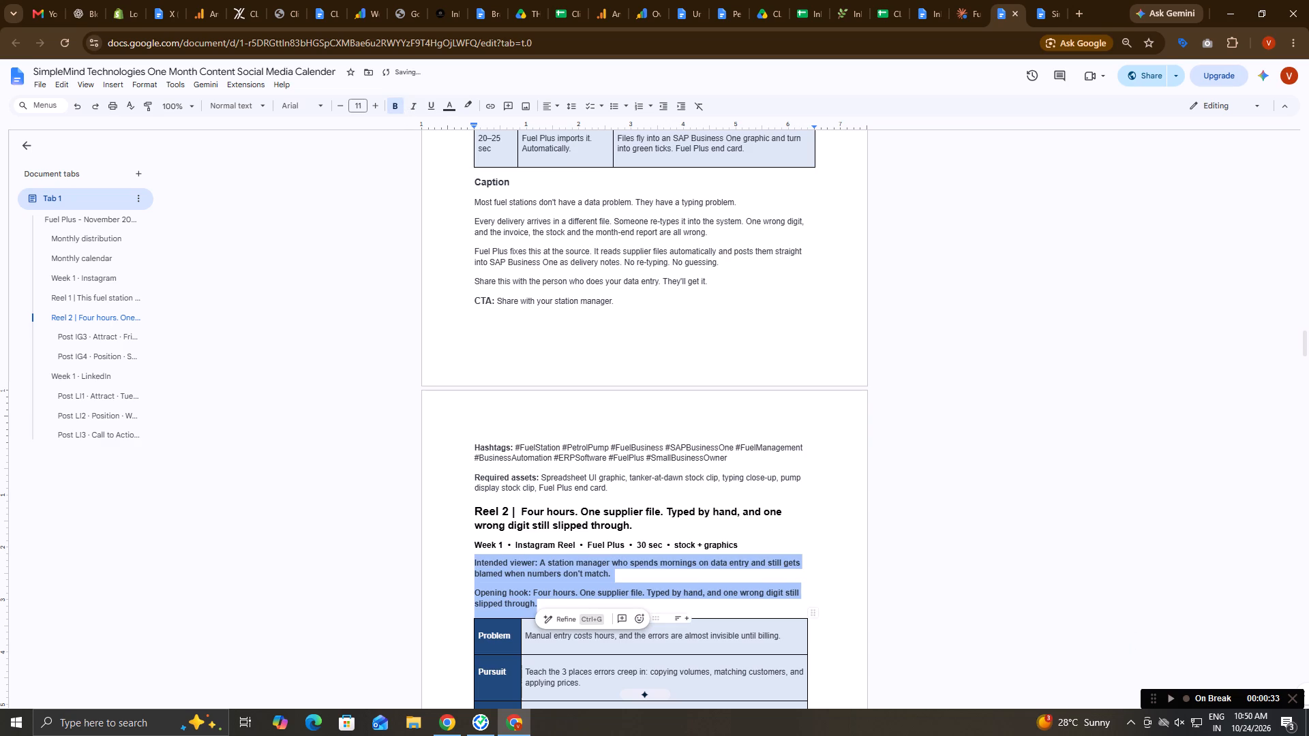
{"action": "left_click", "coordinate": [393, 110]}
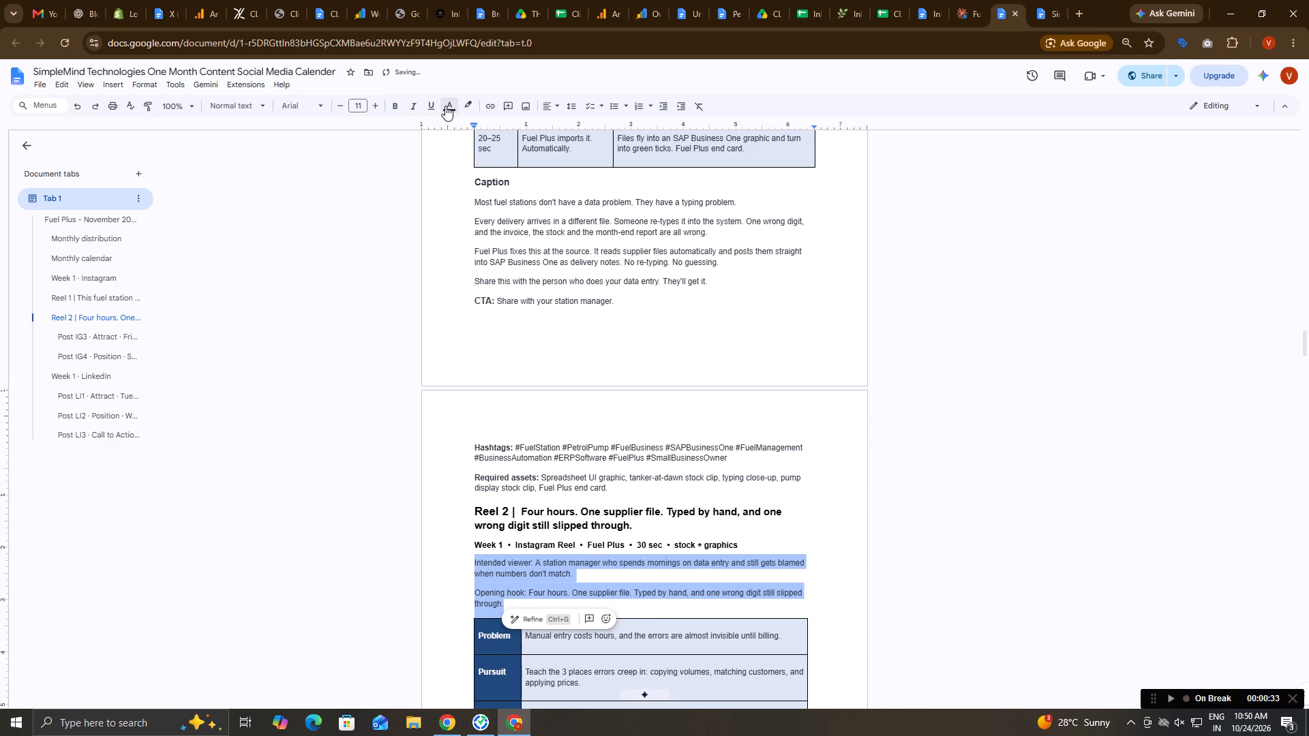
{"action": "left_click", "coordinate": [445, 106]}
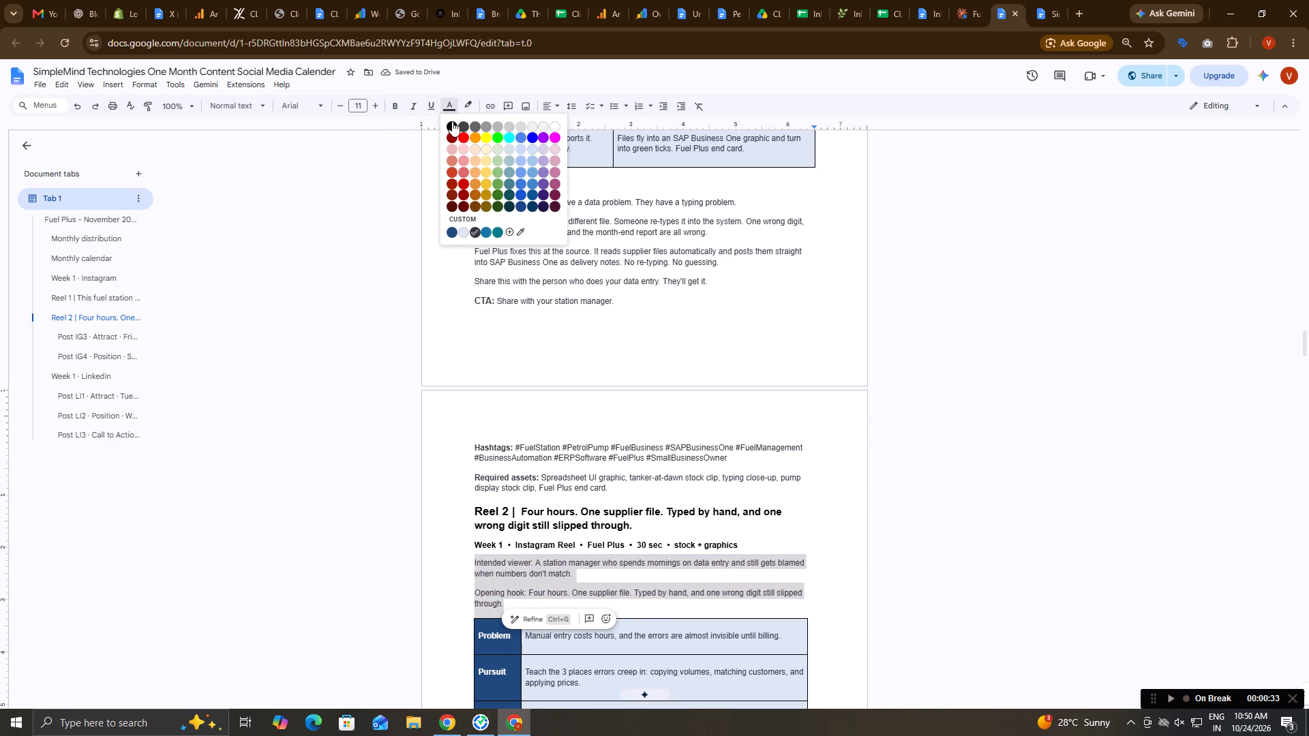
{"action": "left_click", "coordinate": [452, 121]}
{"action": "left_click", "coordinate": [739, 574]}
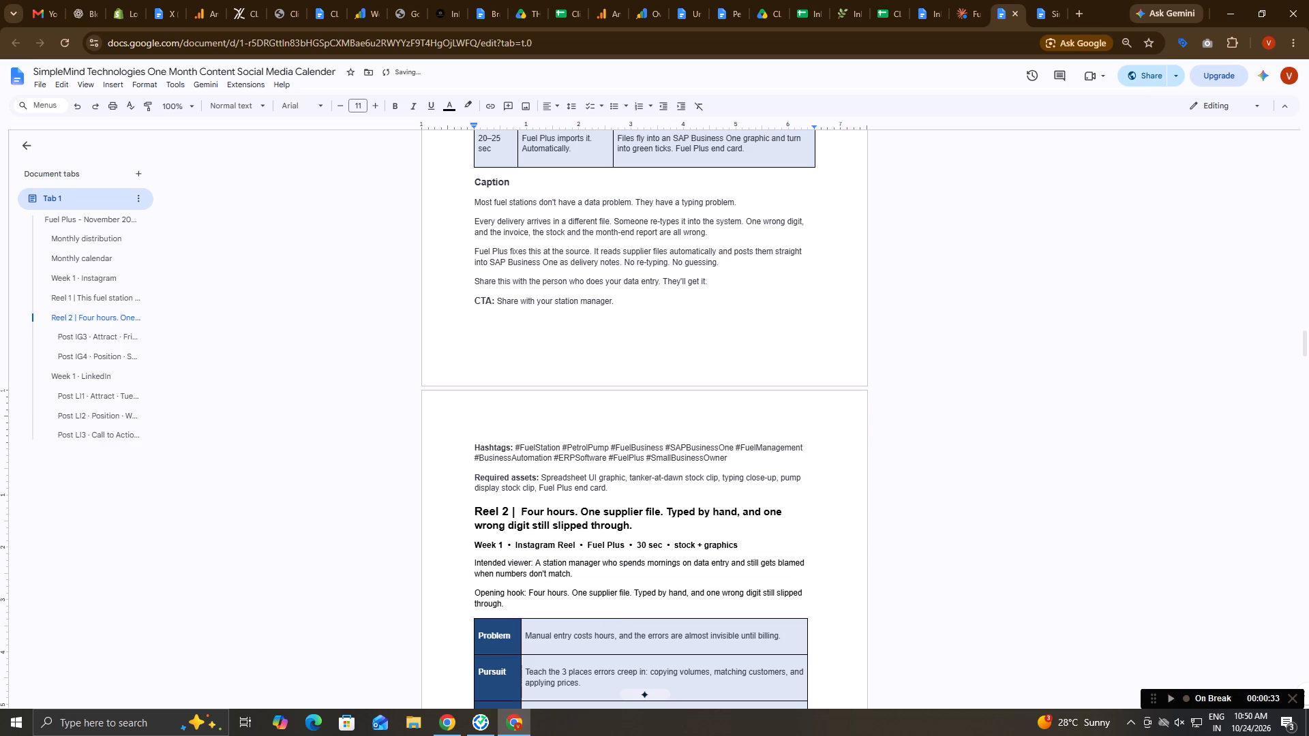
Bold the "Intended viewer:" and "Opening hook:" labels in Reel 2's brief.
{"action": "left_click_drag", "start_coordinate": [533, 563], "coordinate": [472, 558]}
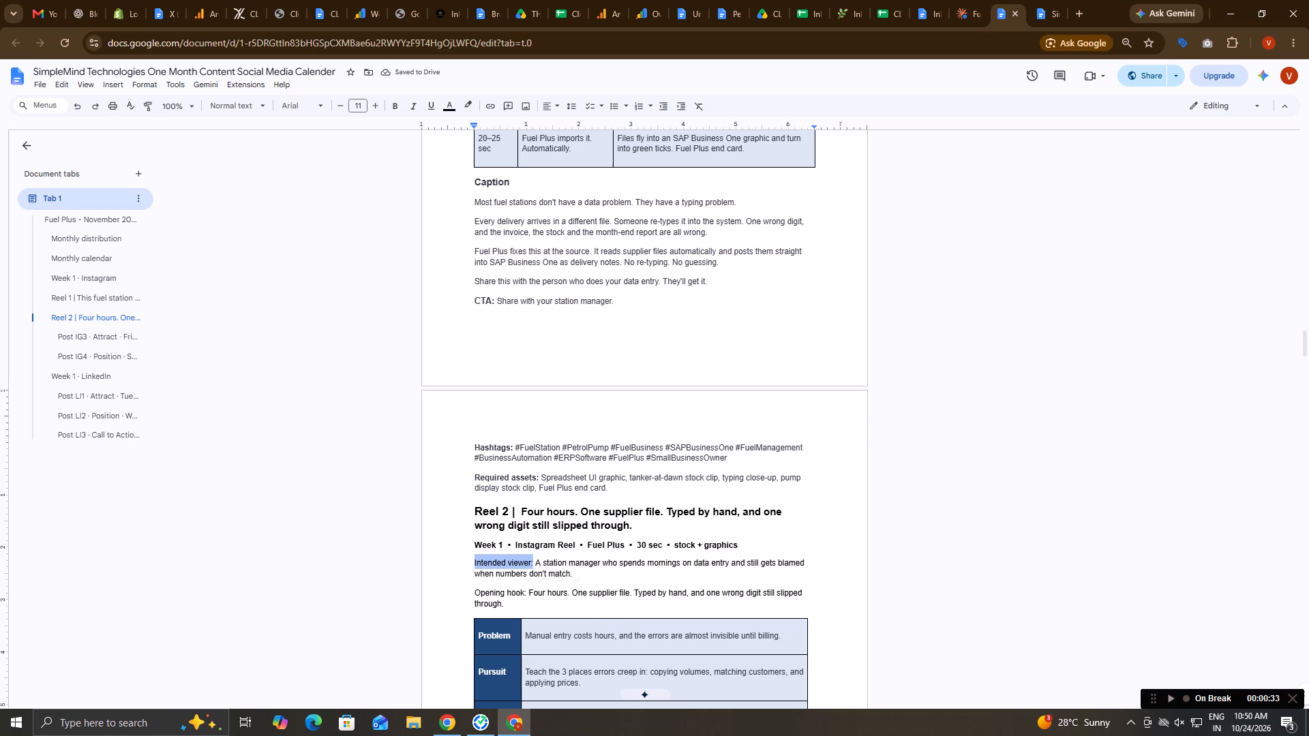
{"action": "left_click", "coordinate": [397, 108]}
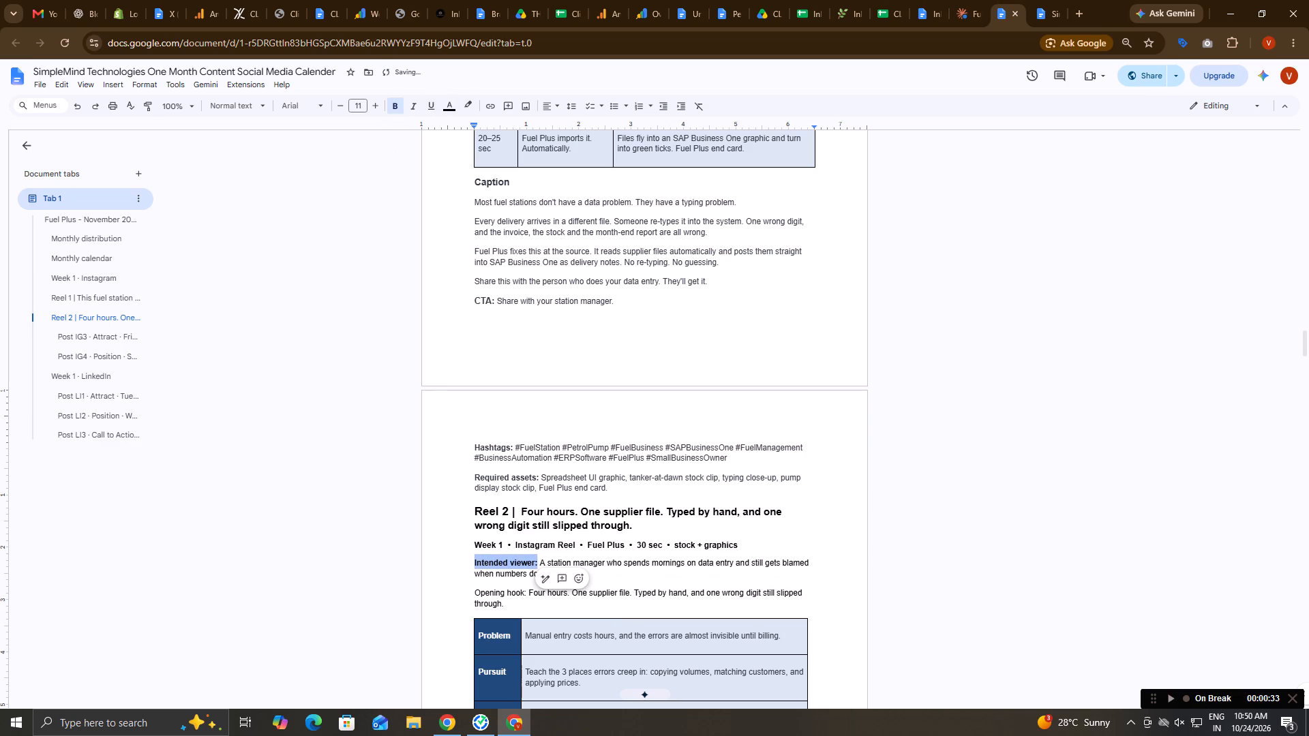
{"action": "left_click_drag", "start_coordinate": [528, 594], "coordinate": [475, 591]}
{"action": "left_click", "coordinate": [449, 99]}
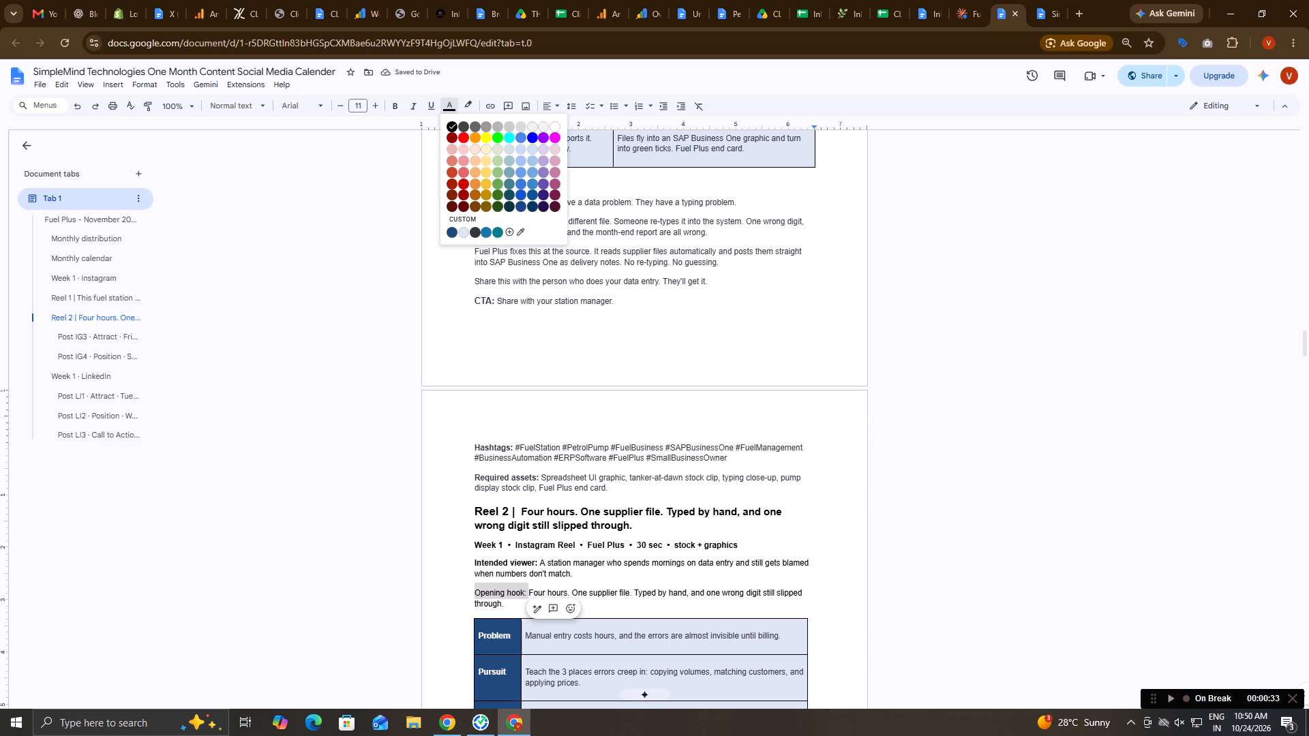
{"action": "left_click", "coordinate": [393, 108]}
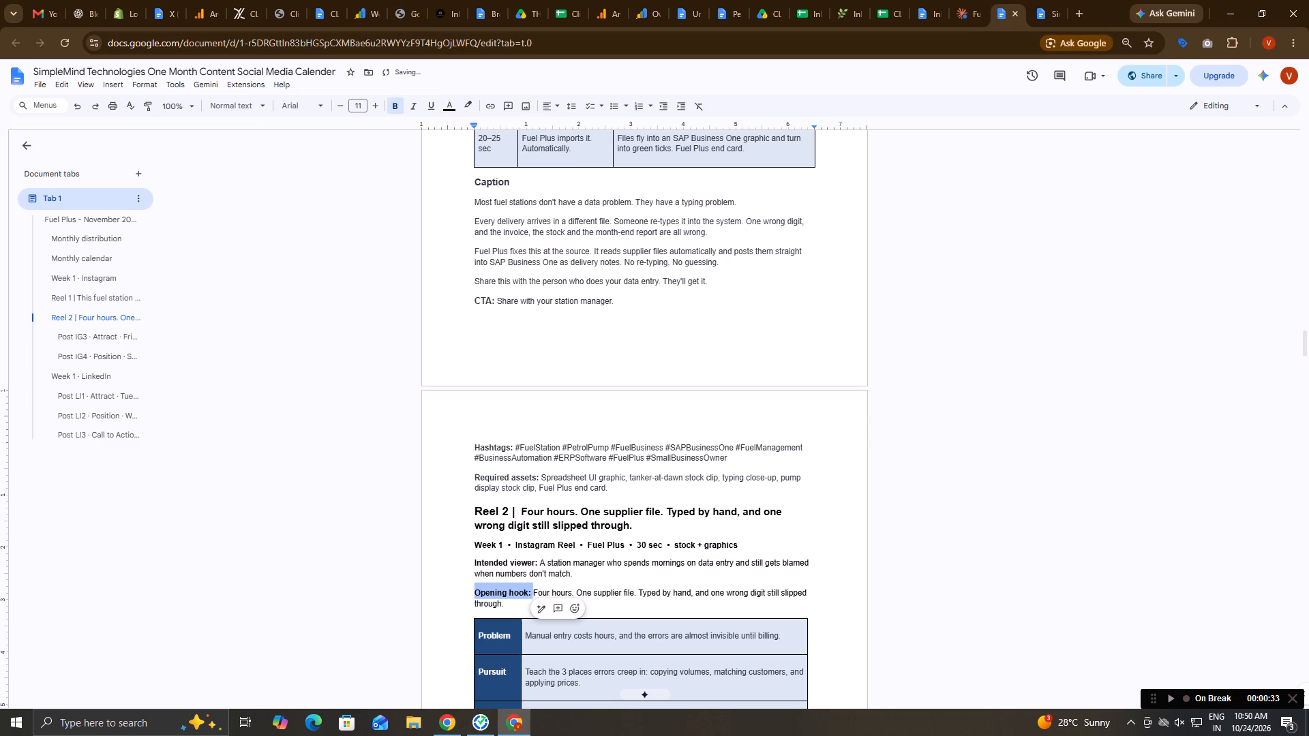
{"action": "left_click", "coordinate": [667, 571]}
Review Reel 2's brief from its heading through the beat table, caption and required assets against the end of Reel 1's brief.
{"action": "scroll", "coordinate": [667, 571], "scroll_direction": "down", "scroll_amount": 2}
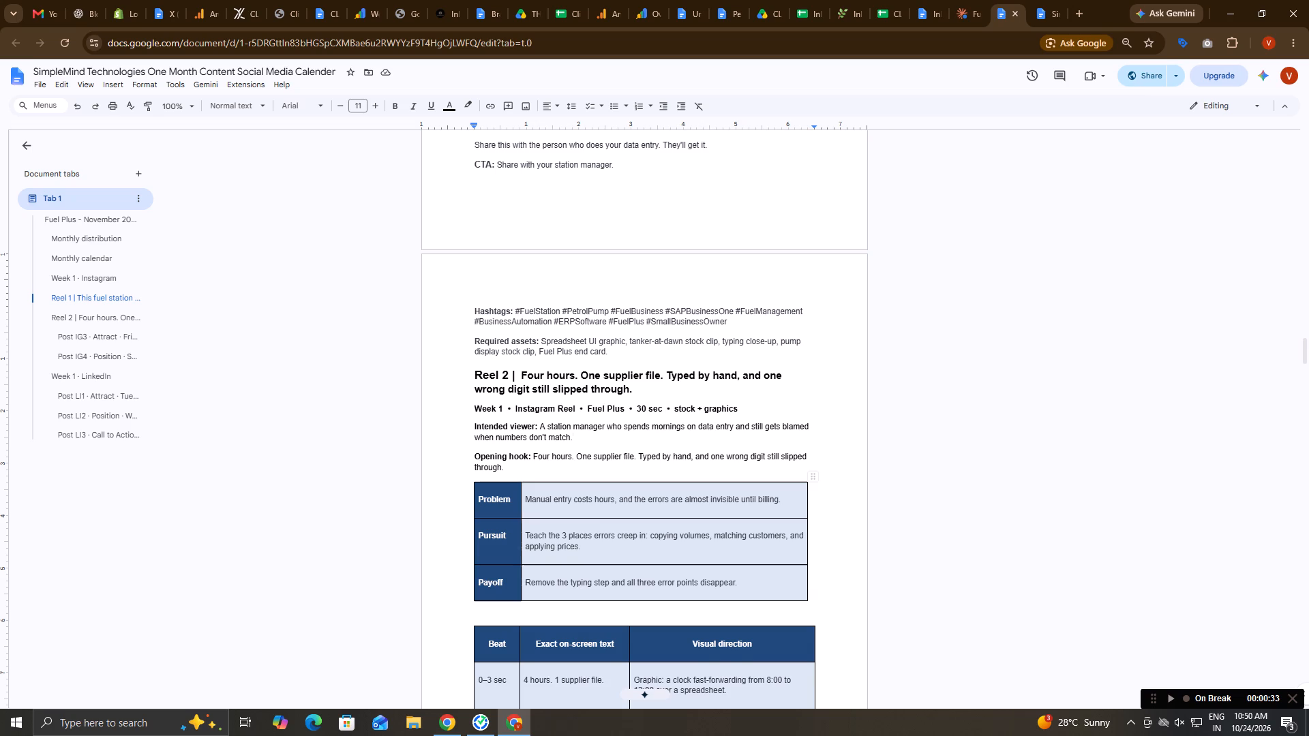
{"action": "scroll", "coordinate": [665, 572], "scroll_direction": "down", "scroll_amount": 3}
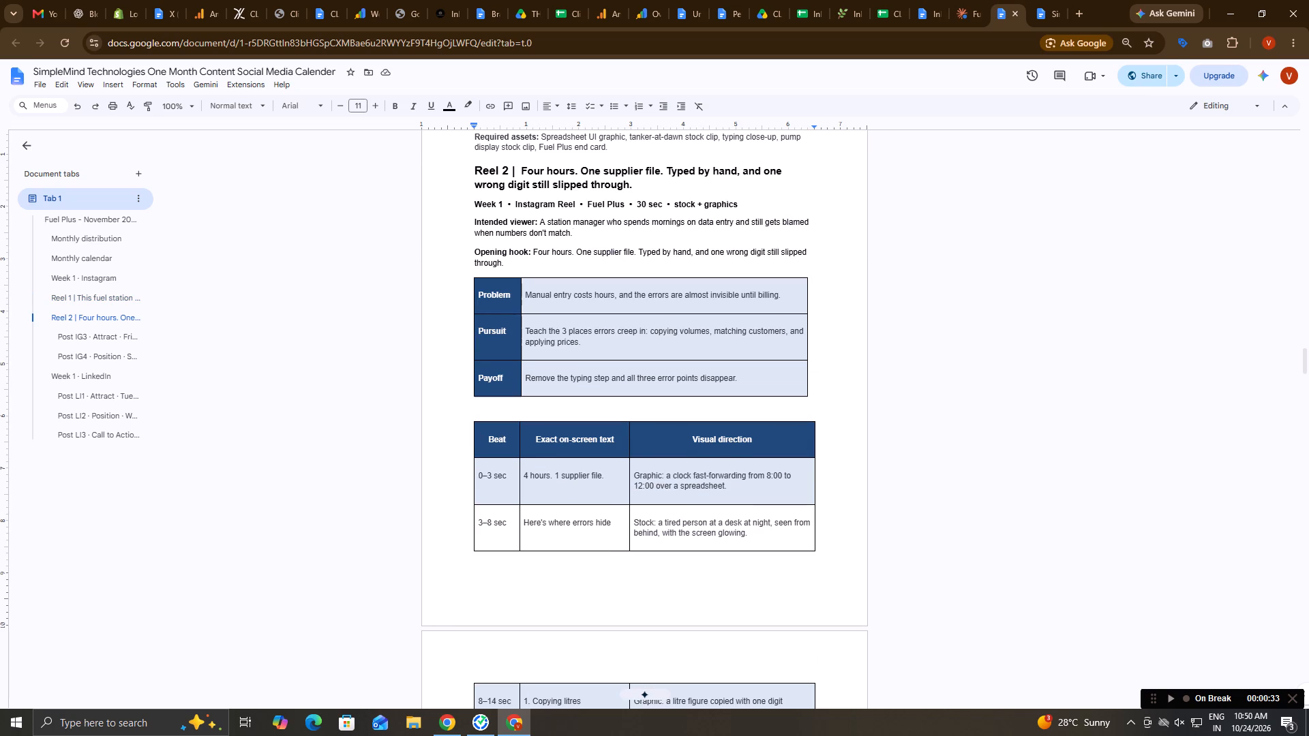
{"action": "scroll", "coordinate": [664, 573], "scroll_direction": "down", "scroll_amount": 3}
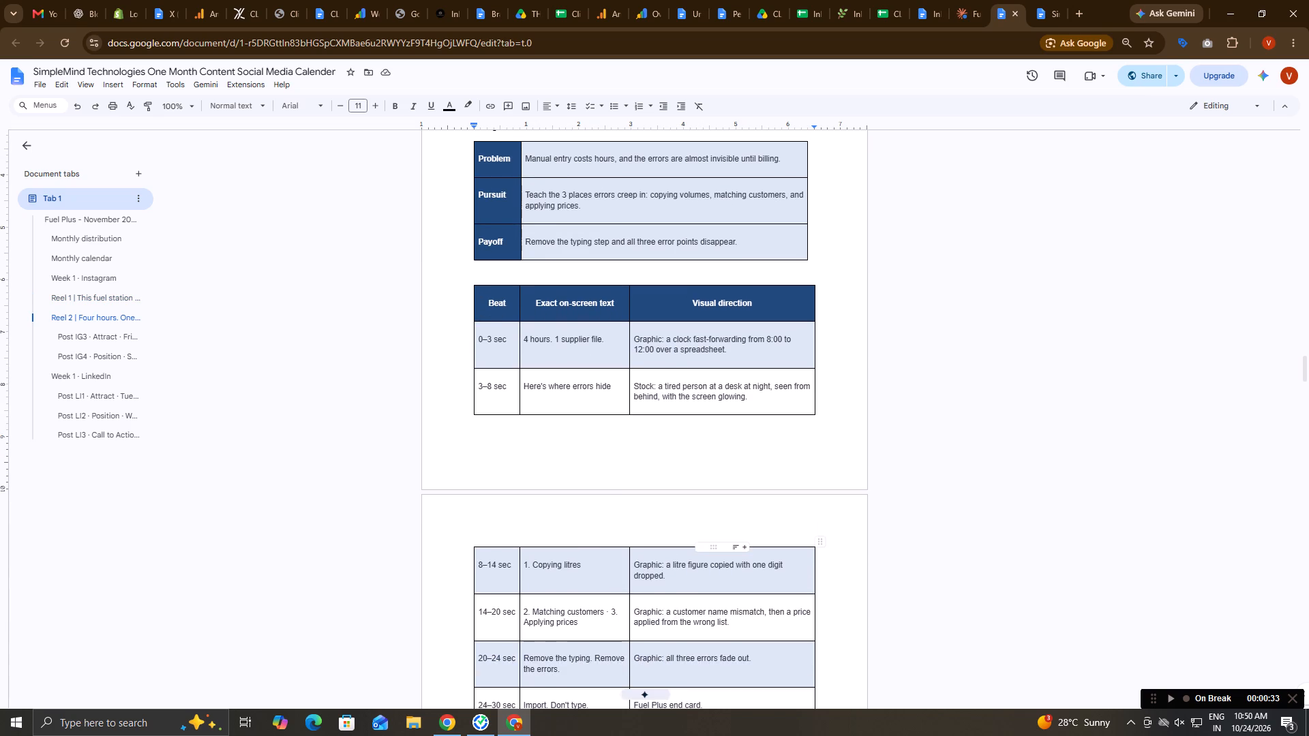
{"action": "scroll", "coordinate": [664, 573], "scroll_direction": "down", "scroll_amount": 1}
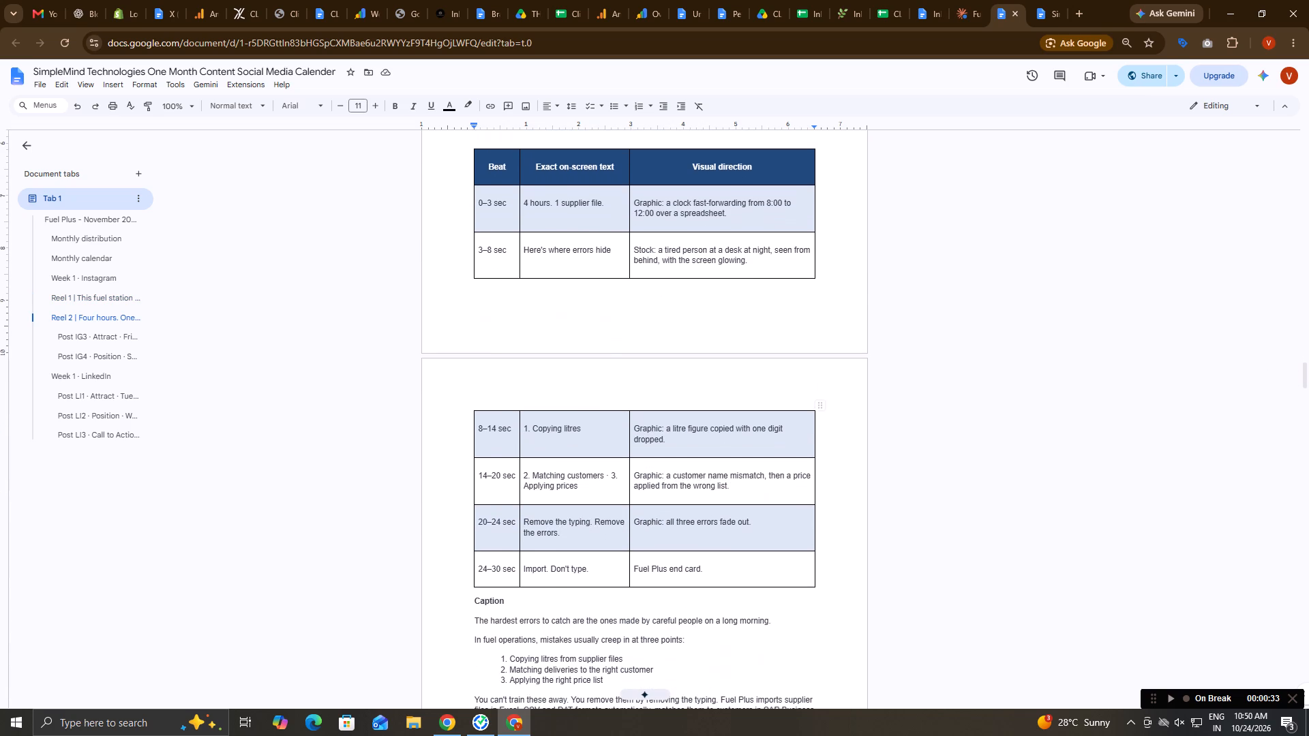
{"action": "scroll", "coordinate": [664, 573], "scroll_direction": "down", "scroll_amount": 3}
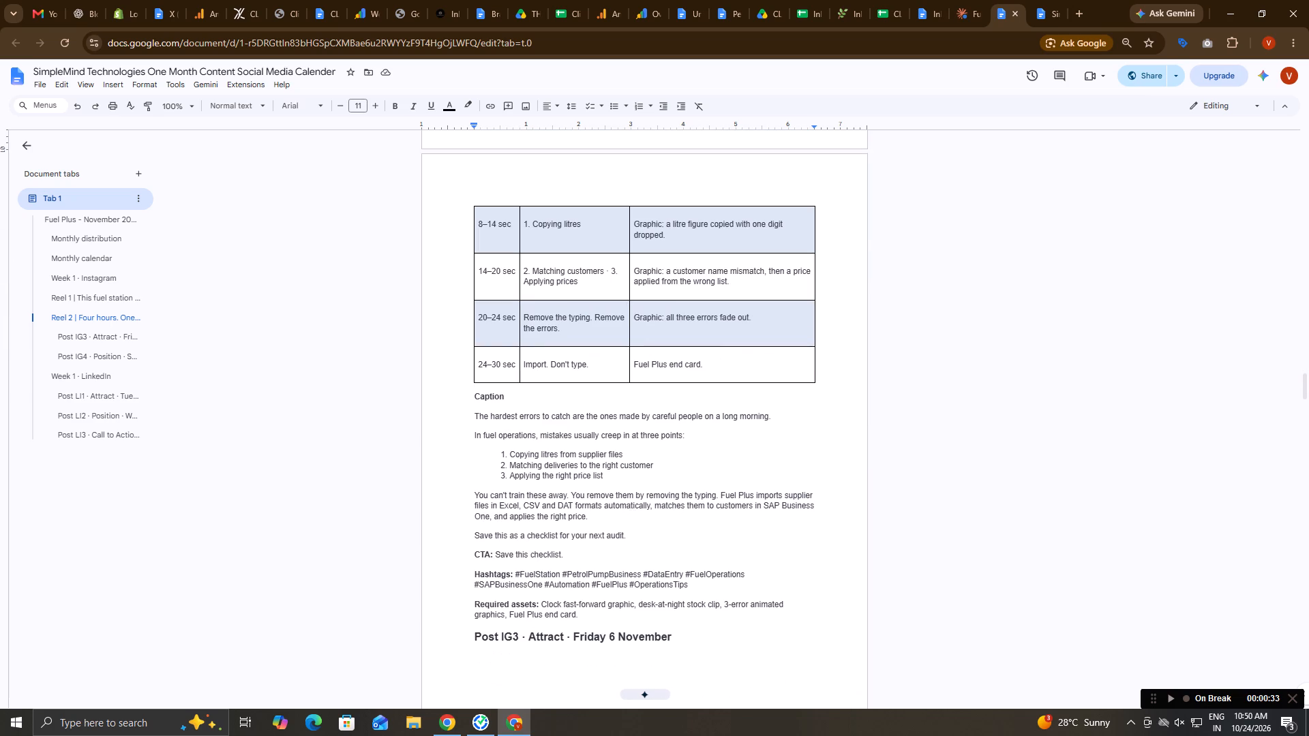
{"action": "scroll", "coordinate": [664, 573], "scroll_direction": "up", "scroll_amount": 9}
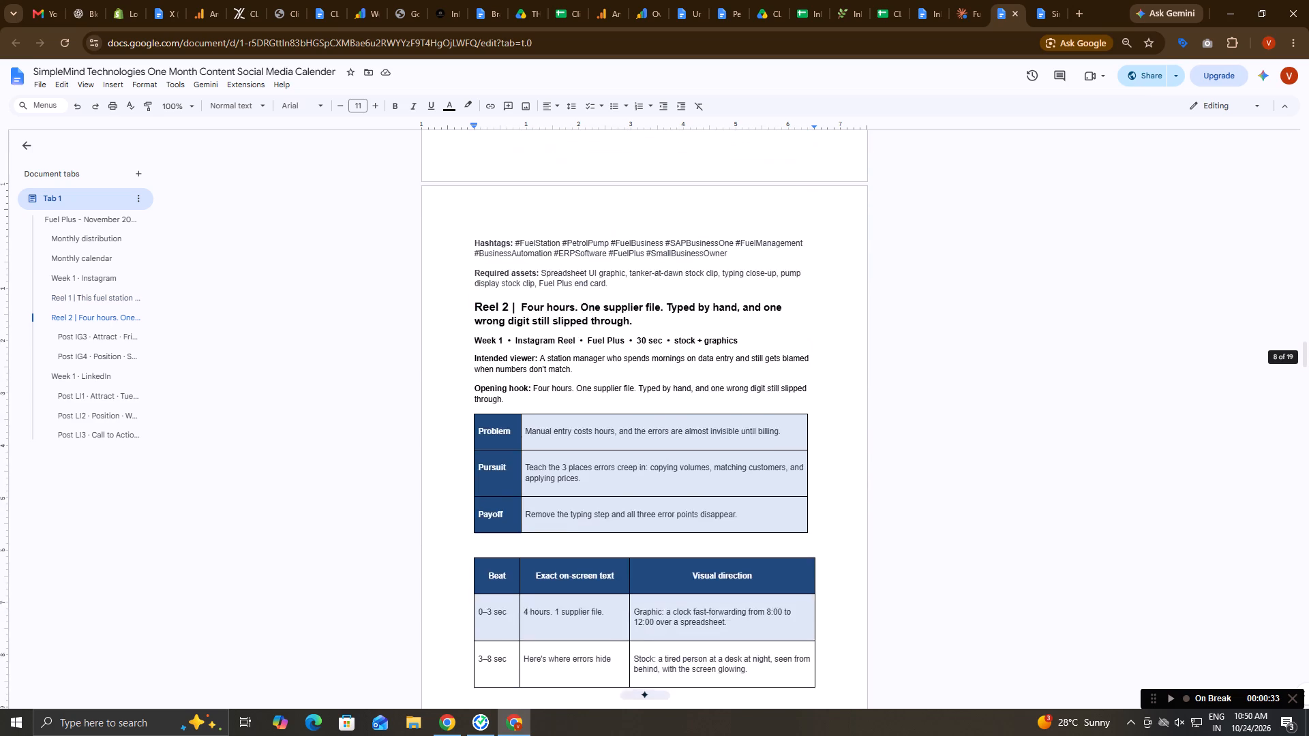
{"action": "scroll", "coordinate": [664, 573], "scroll_direction": "up", "scroll_amount": 4}
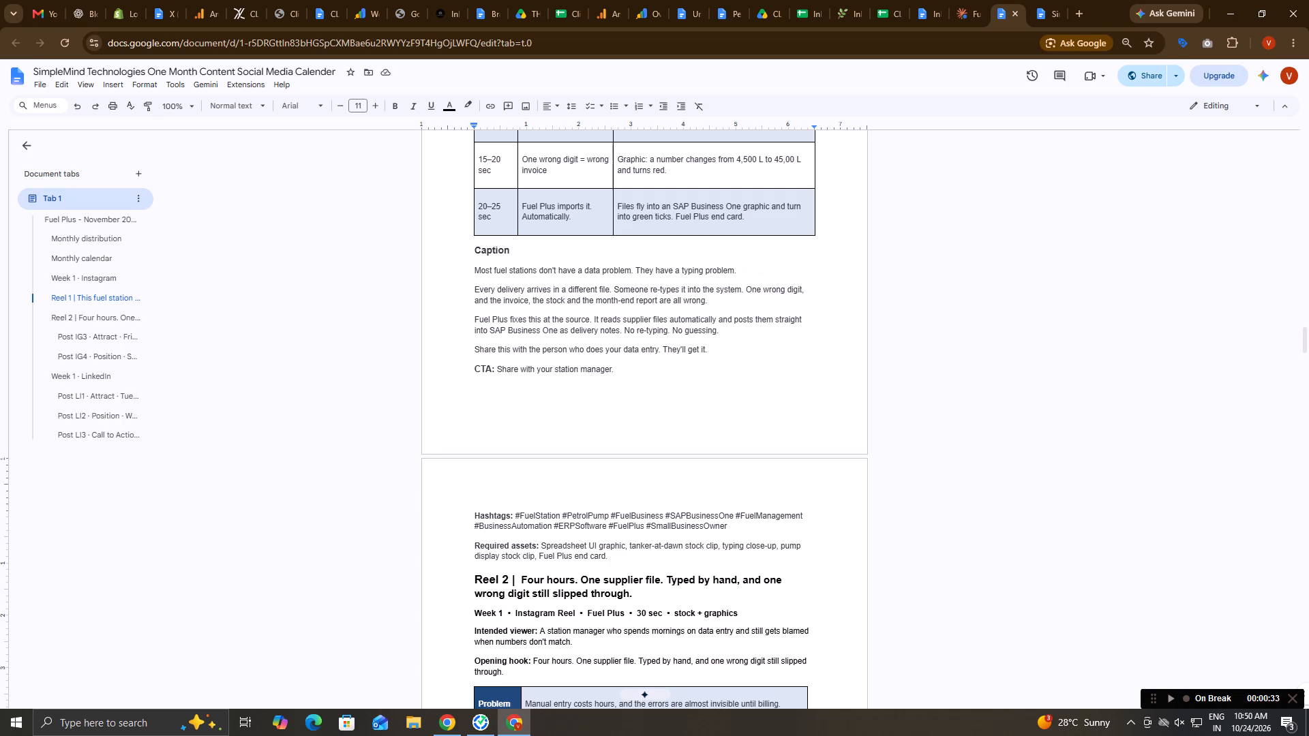
{"action": "scroll", "coordinate": [664, 573], "scroll_direction": "down", "scroll_amount": 8}
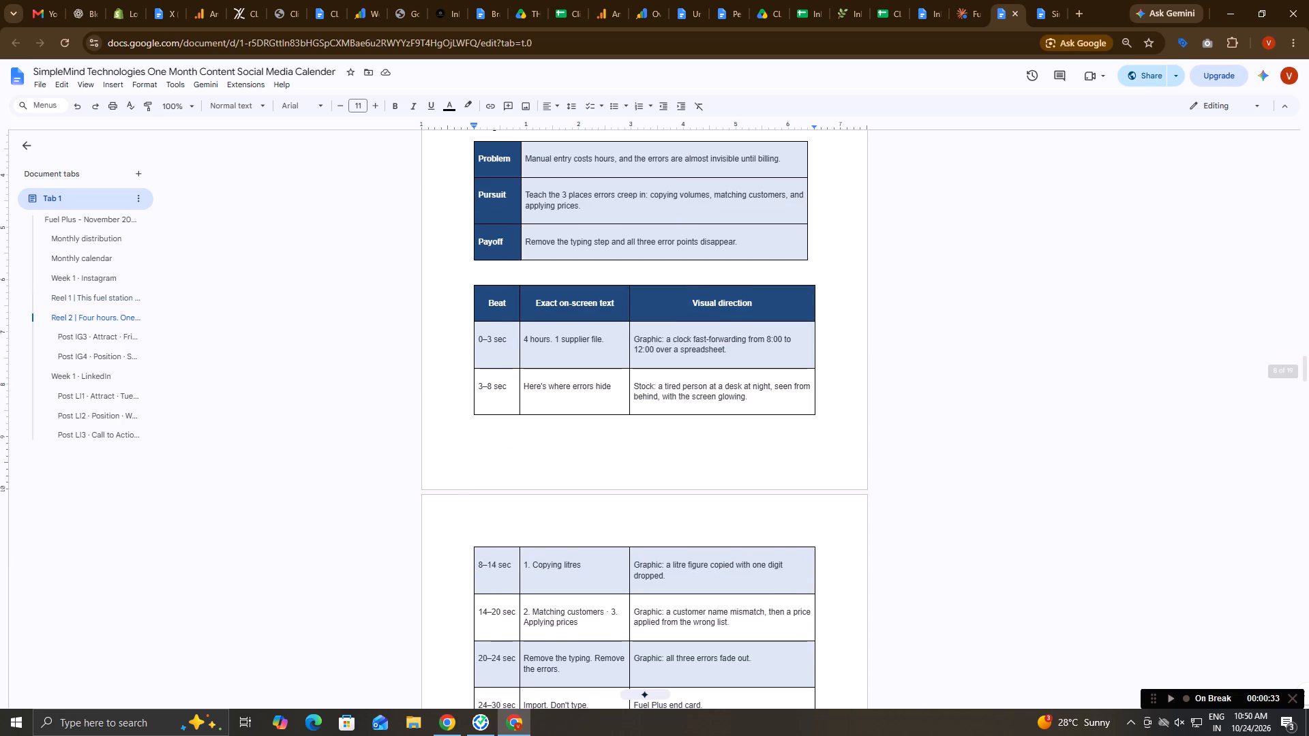
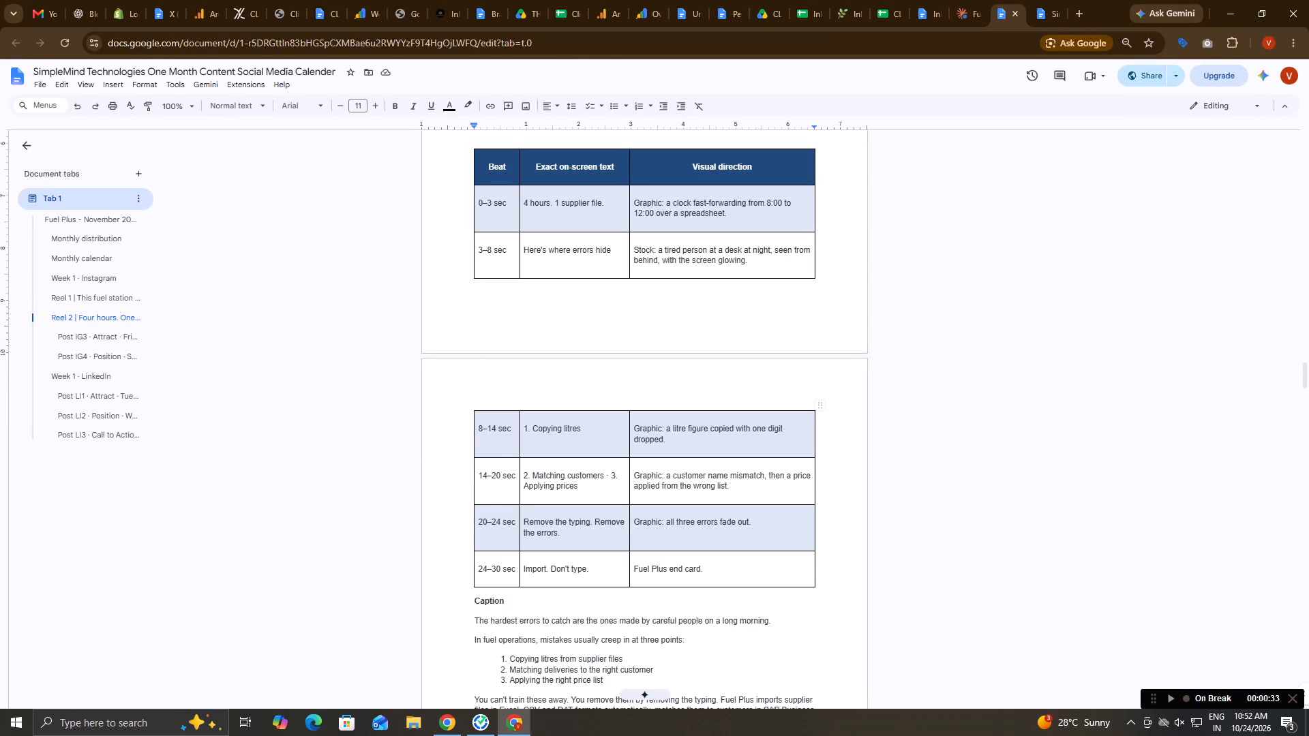
Review Reel 2's brief from its heading through the tables, caption, CTA, hashtags and required assets.
{"action": "scroll", "coordinate": [721, 545], "scroll_direction": "down", "scroll_amount": 4}
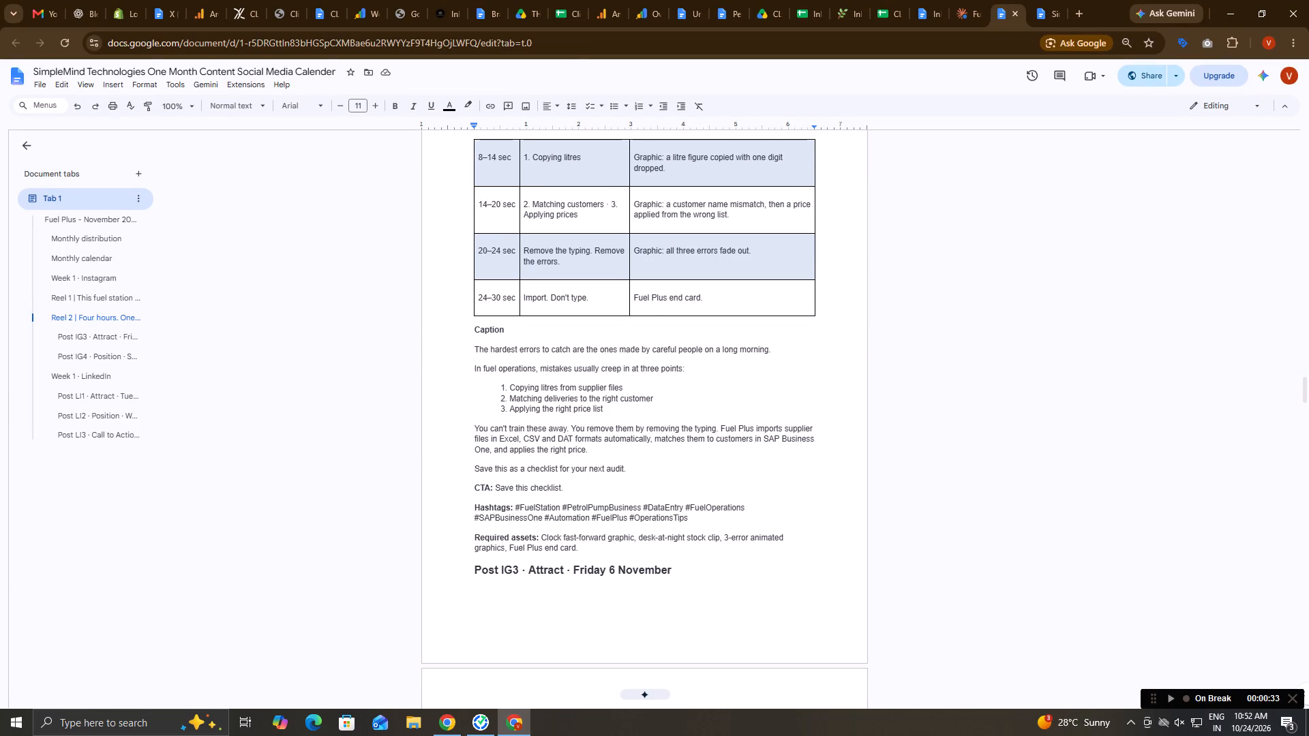
{"action": "scroll", "coordinate": [727, 519], "scroll_direction": "up", "scroll_amount": 7}
{"action": "scroll", "coordinate": [607, 482], "scroll_direction": "up", "scroll_amount": 3}
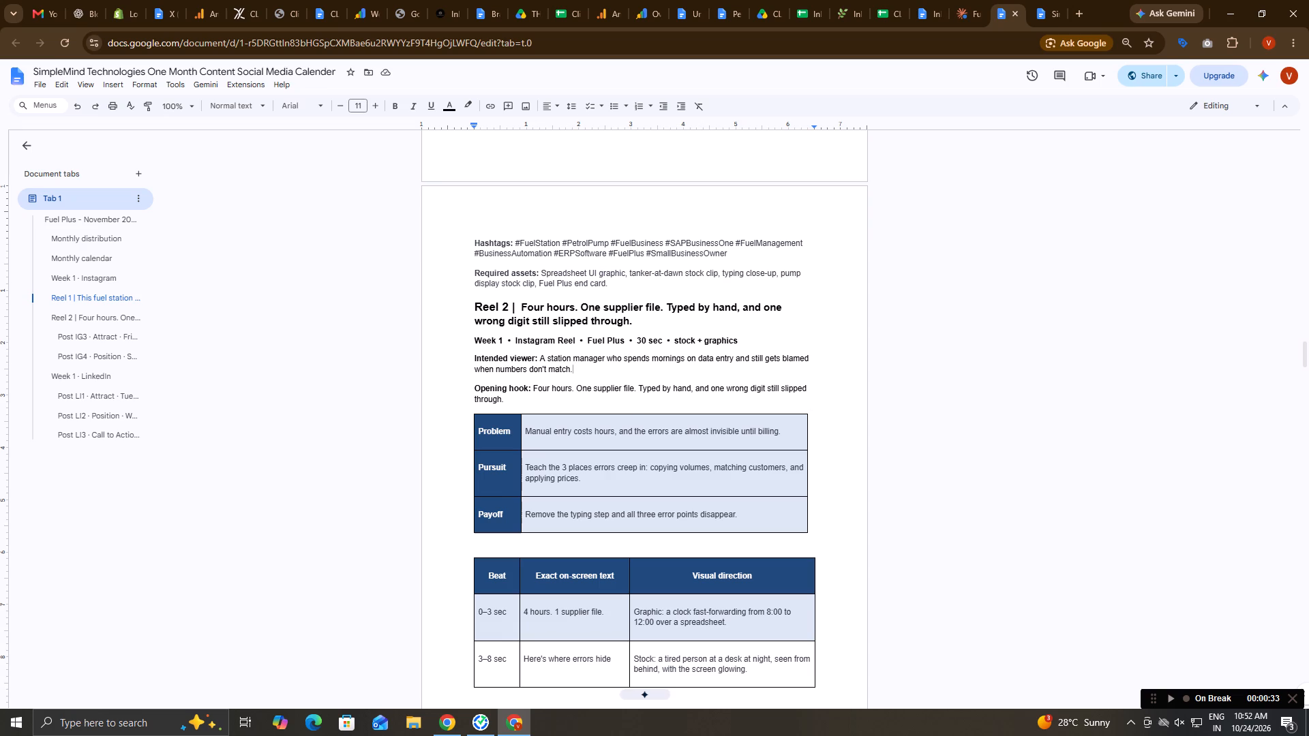
{"action": "scroll", "coordinate": [765, 451], "scroll_direction": "down", "scroll_amount": 1}
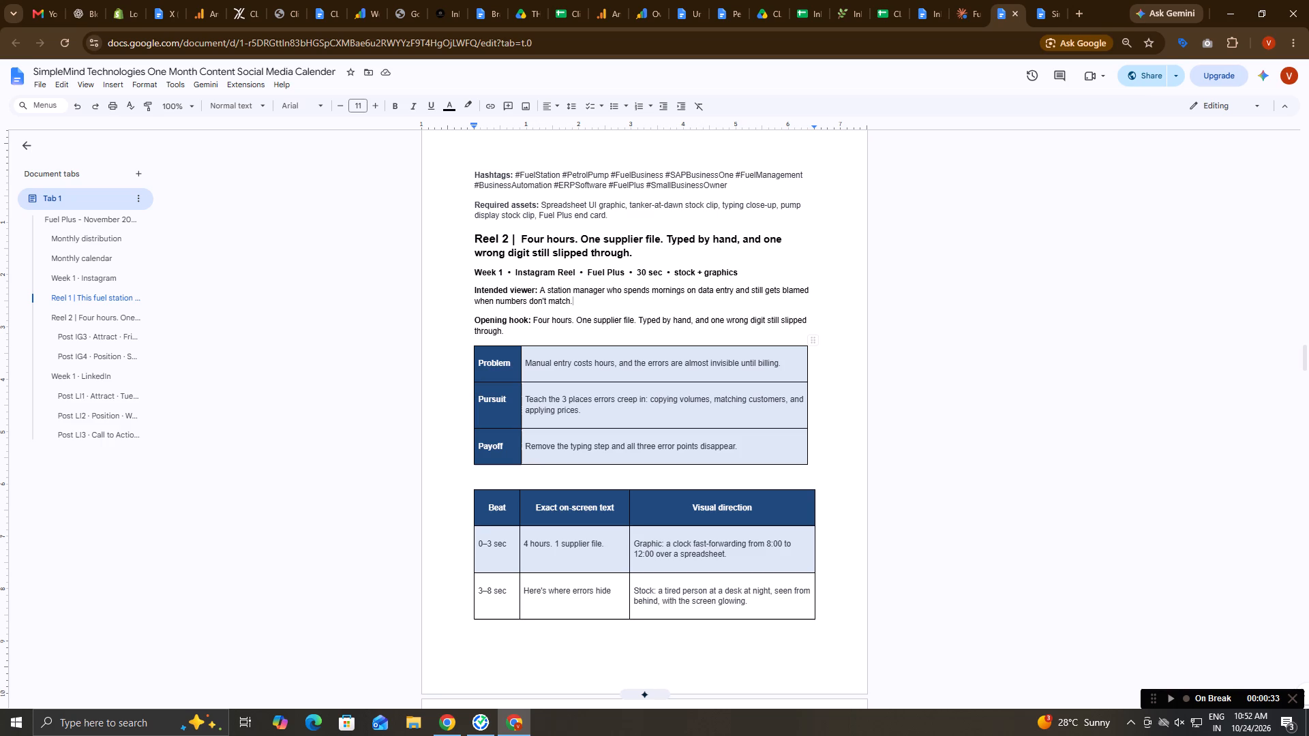
{"action": "scroll", "coordinate": [769, 465], "scroll_direction": "up", "scroll_amount": 1}
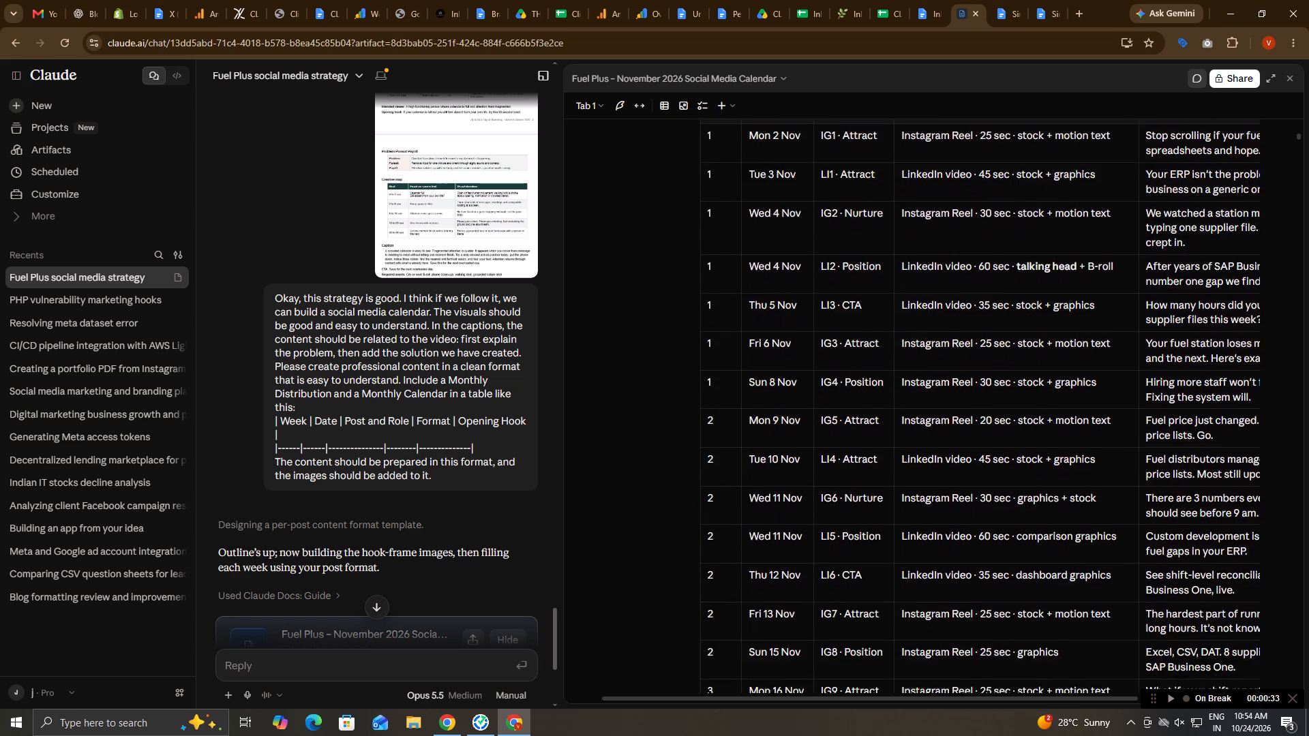
Review the November calendar table in Claude's document against the opening tables of the SimpleMind Technologies One Month Content Plan document.
{"action": "scroll", "coordinate": [963, 482], "scroll_direction": "down", "scroll_amount": 7}
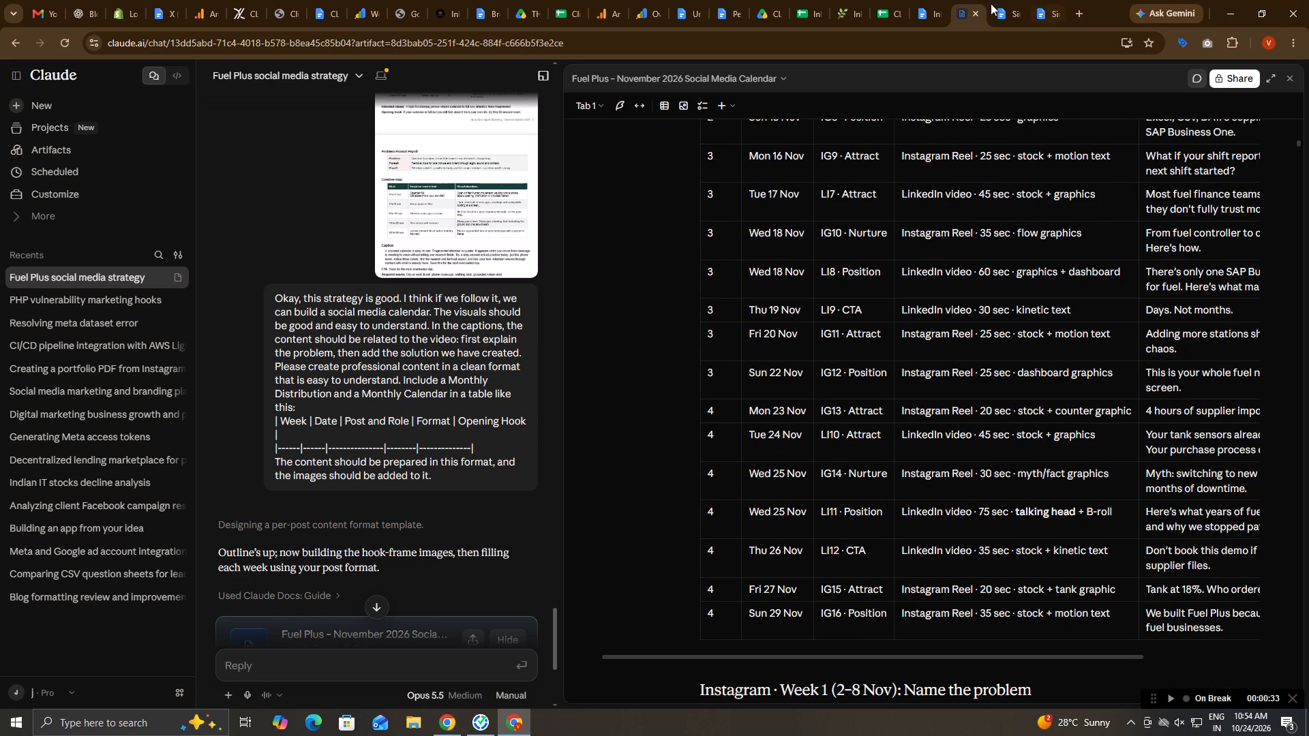
{"action": "left_click", "coordinate": [1005, 10]}
{"action": "left_click", "coordinate": [1039, 0]}
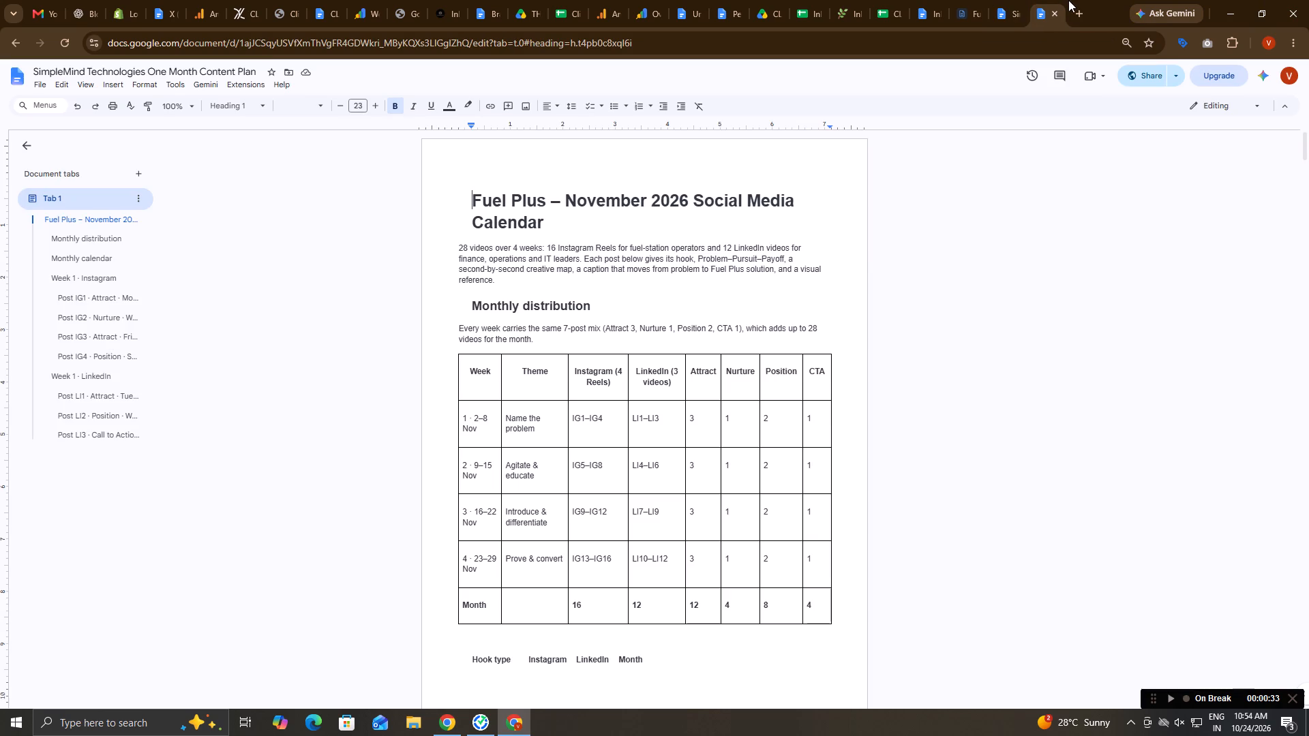
{"action": "scroll", "coordinate": [866, 425], "scroll_direction": "down", "scroll_amount": 3}
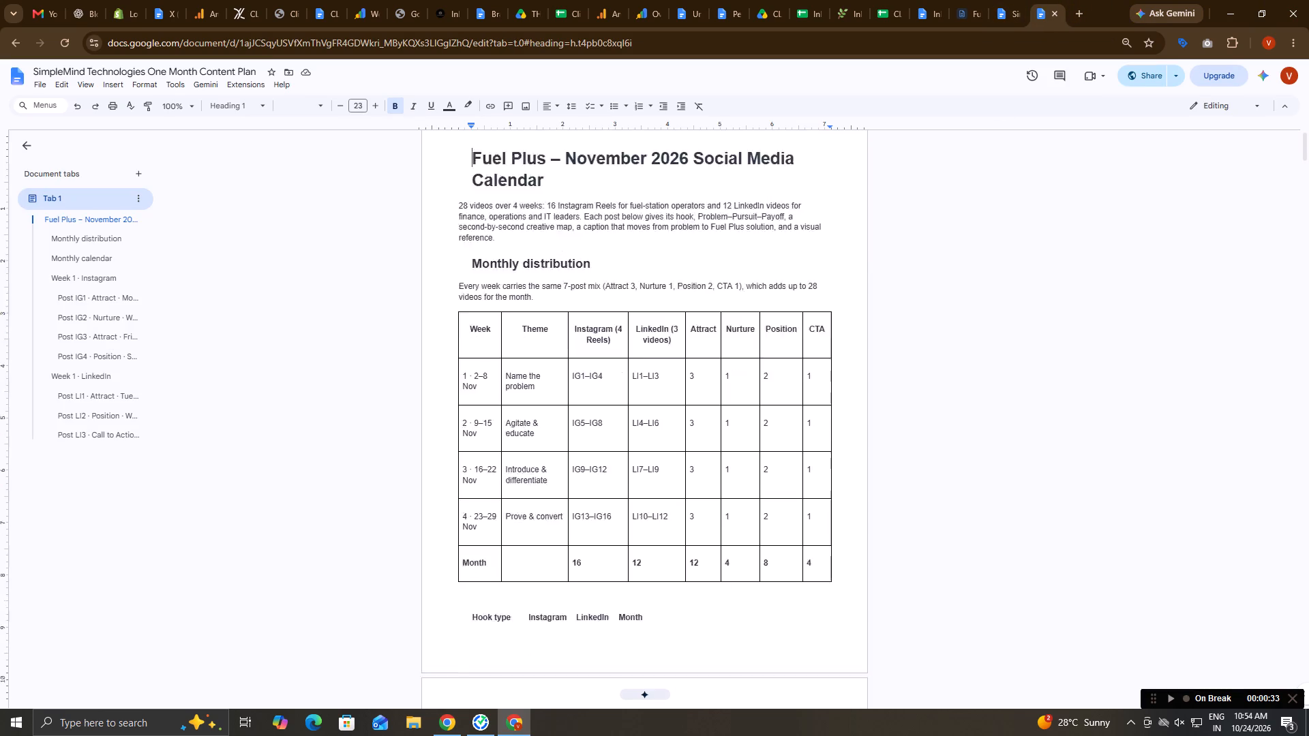
{"action": "scroll", "coordinate": [861, 433], "scroll_direction": "down", "scroll_amount": 7}
{"action": "left_click", "coordinate": [1014, 0]}
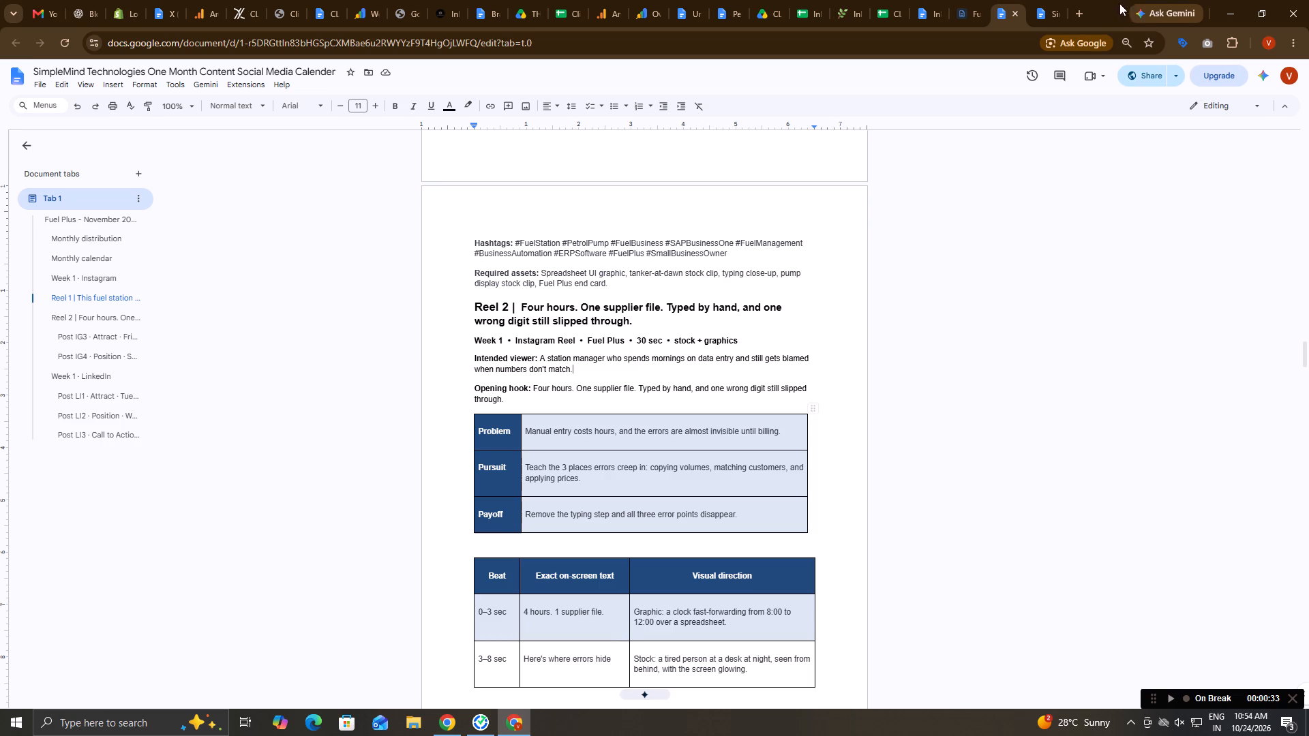
Copy Post IG1's Problem, Pursuit and Payoff table from the SimpleMind Technologies One Month Content Plan document.
{"action": "left_click", "coordinate": [1041, 1]}
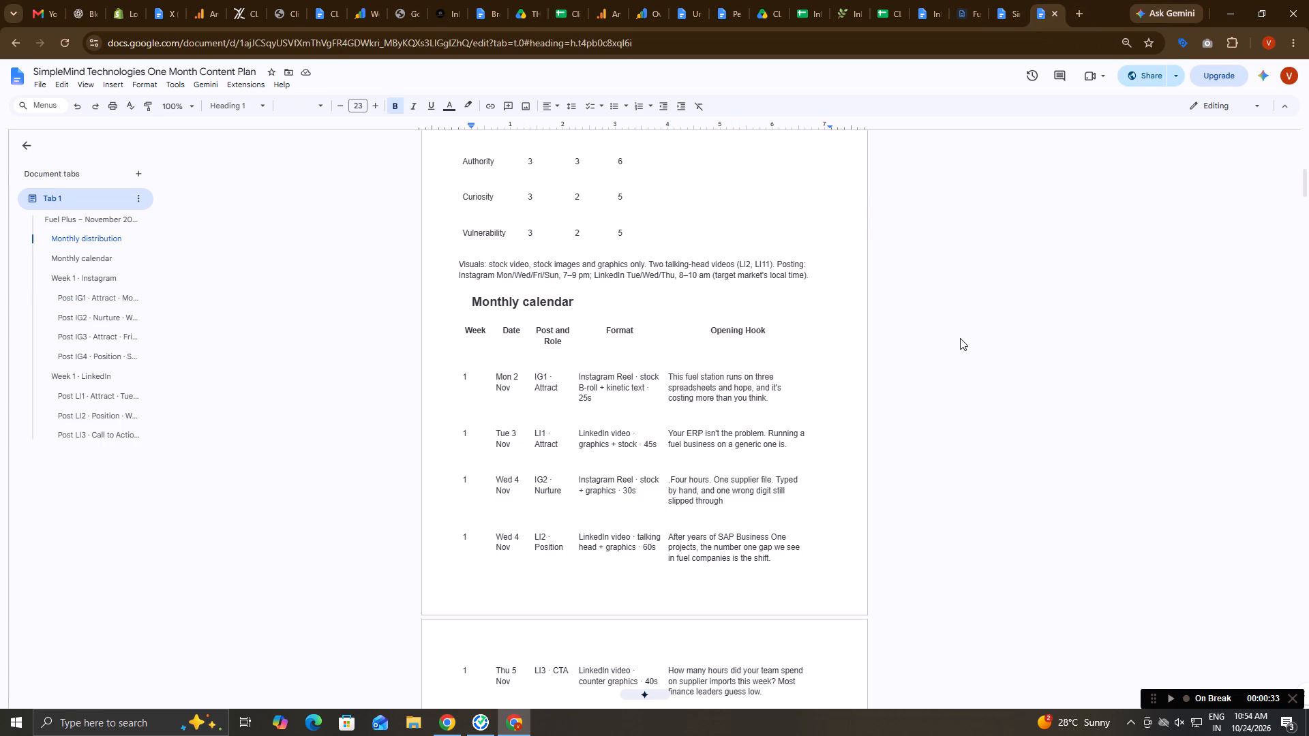
{"action": "scroll", "coordinate": [684, 346], "scroll_direction": "down", "scroll_amount": 1}
{"action": "scroll", "coordinate": [684, 346], "scroll_direction": "up", "scroll_amount": 2}
{"action": "scroll", "coordinate": [684, 346], "scroll_direction": "down", "scroll_amount": 7}
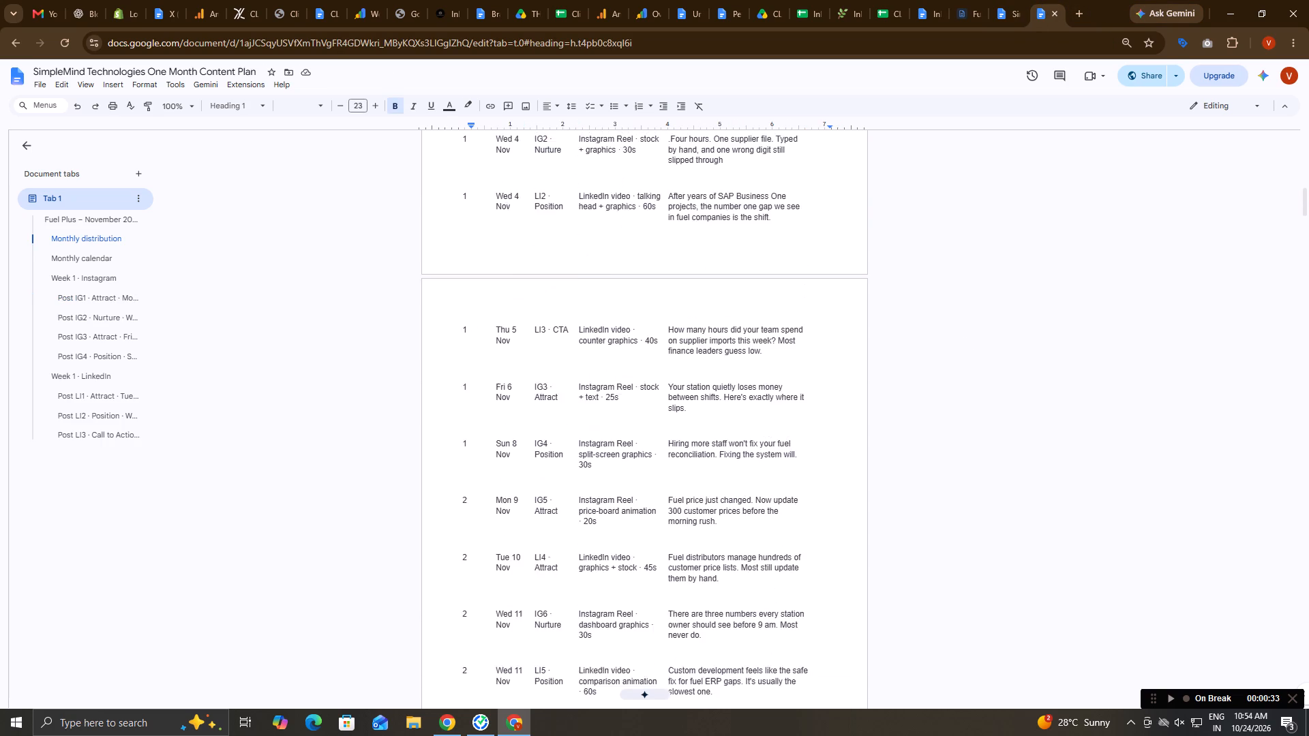
{"action": "scroll", "coordinate": [684, 346], "scroll_direction": "down", "scroll_amount": 4}
{"action": "scroll", "coordinate": [684, 346], "scroll_direction": "up", "scroll_amount": 1}
{"action": "scroll", "coordinate": [684, 346], "scroll_direction": "down", "scroll_amount": 10}
{"action": "scroll", "coordinate": [684, 346], "scroll_direction": "up", "scroll_amount": 1}
{"action": "scroll", "coordinate": [684, 346], "scroll_direction": "down", "scroll_amount": 9}
{"action": "scroll", "coordinate": [687, 356], "scroll_direction": "up", "scroll_amount": 1}
{"action": "scroll", "coordinate": [689, 356], "scroll_direction": "down", "scroll_amount": 3}
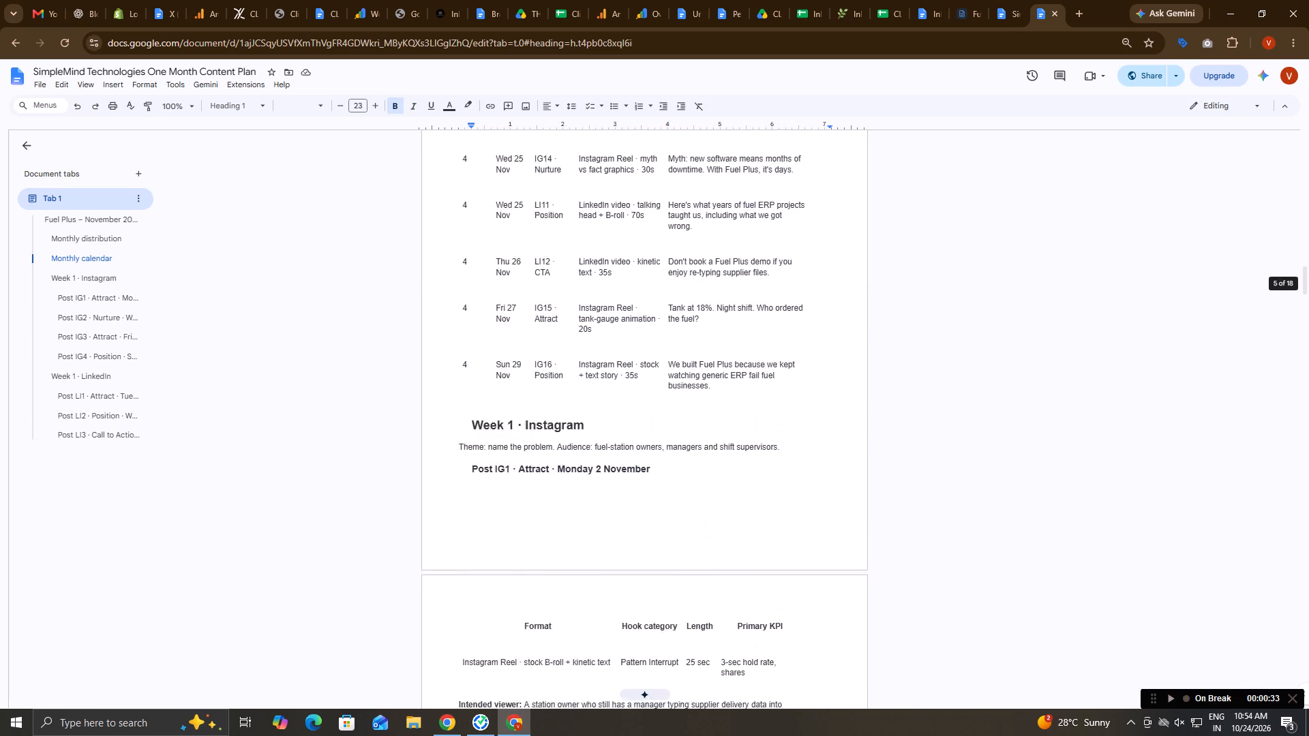
{"action": "scroll", "coordinate": [691, 362], "scroll_direction": "down", "scroll_amount": 6}
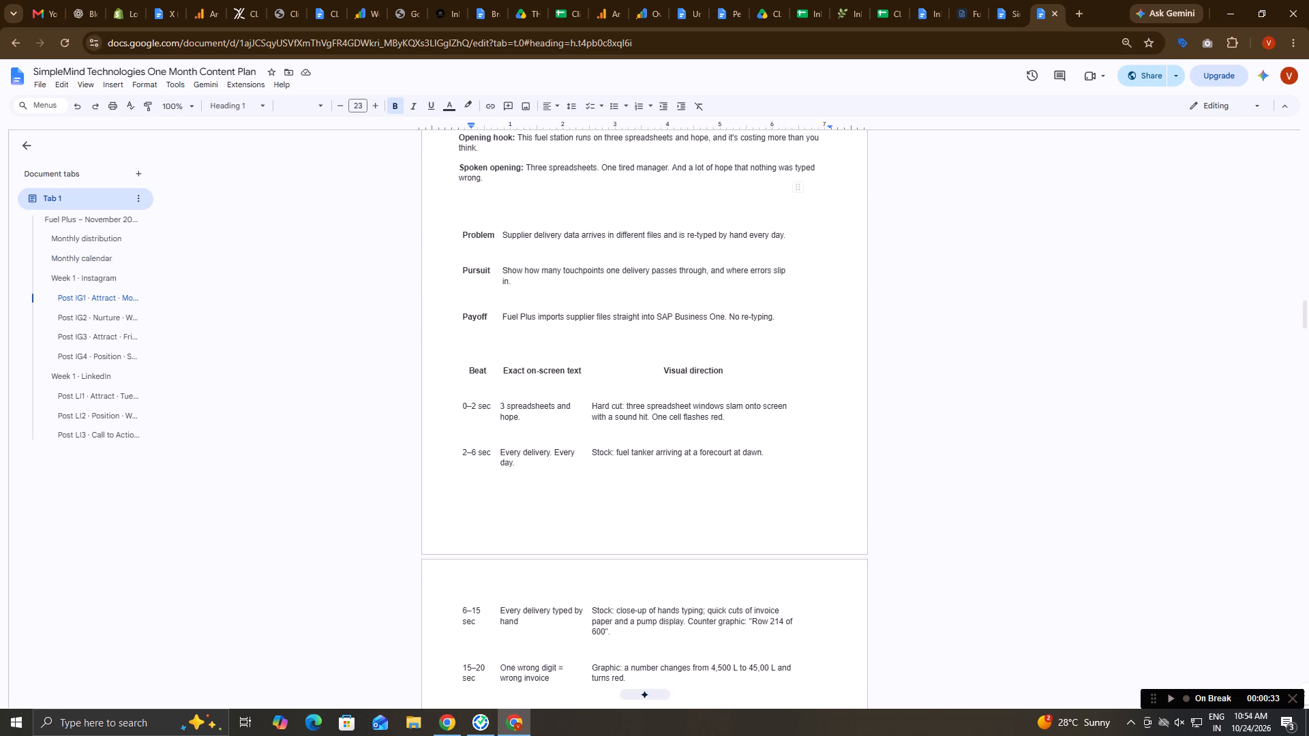
{"action": "left_click_drag", "start_coordinate": [781, 316], "coordinate": [445, 241]}
{"action": "scroll", "coordinate": [585, 428], "scroll_direction": "up", "scroll_amount": 4}
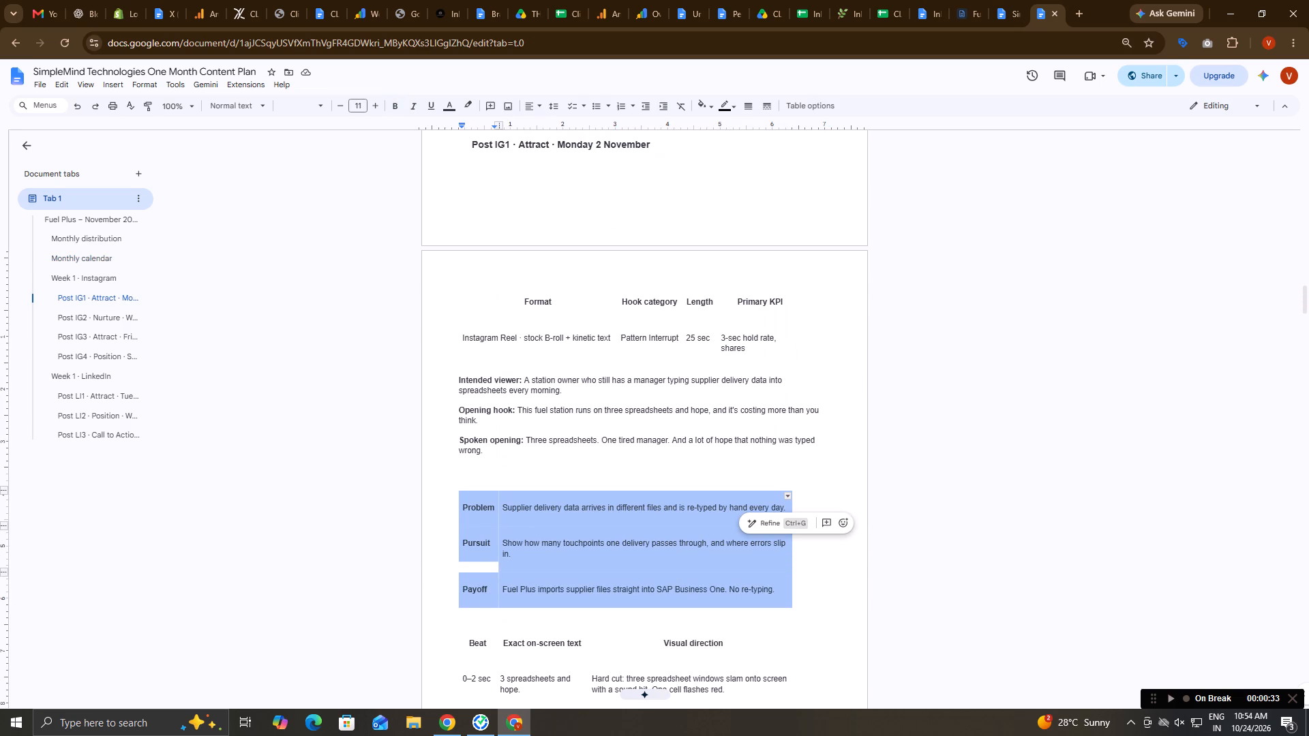
{"action": "scroll", "coordinate": [599, 551], "scroll_direction": "up", "scroll_amount": 3}
{"action": "scroll", "coordinate": [601, 551], "scroll_direction": "down", "scroll_amount": 2}
{"action": "key", "text": "ctrl+c"}
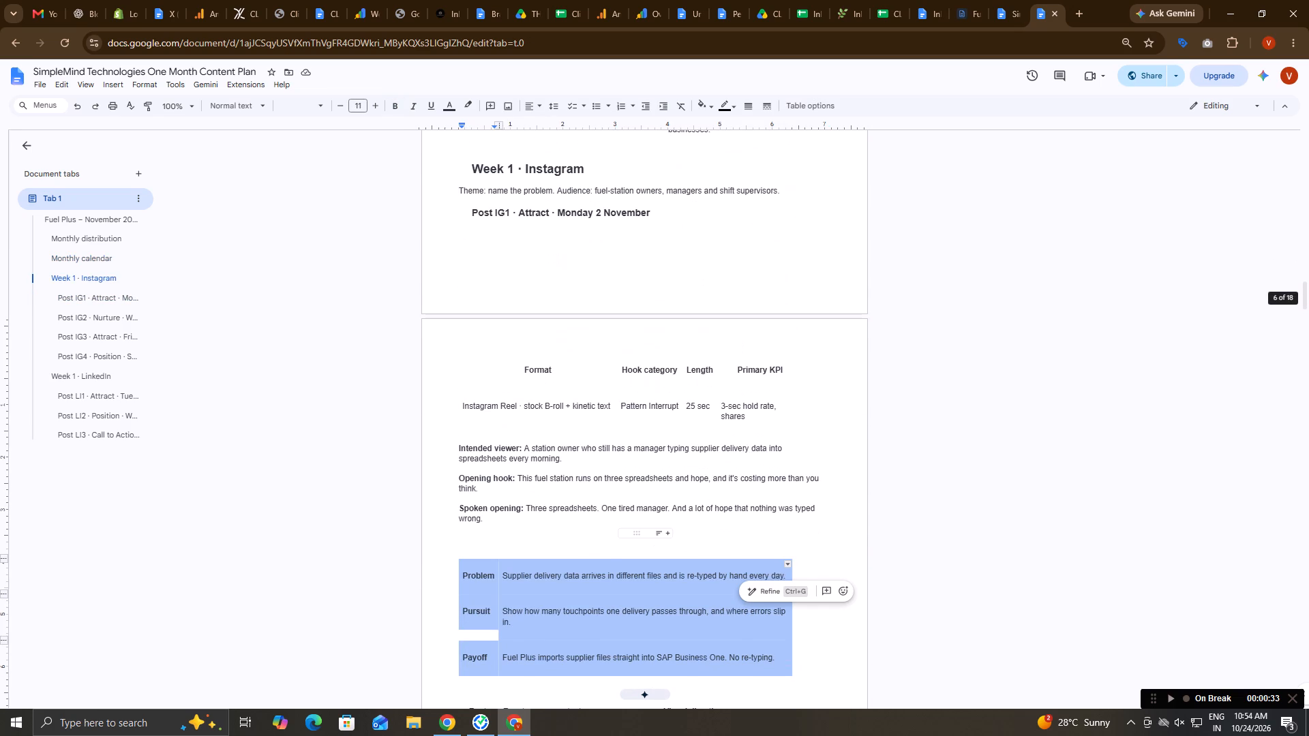
Replace Reel 1's Problem, Pursuit and Payoff table in the One Month Content Social Media Calendar document with the copied plain version.
{"action": "key", "text": "ctrl+shift+Tab"}
{"action": "scroll", "coordinate": [608, 461], "scroll_direction": "up", "scroll_amount": 10}
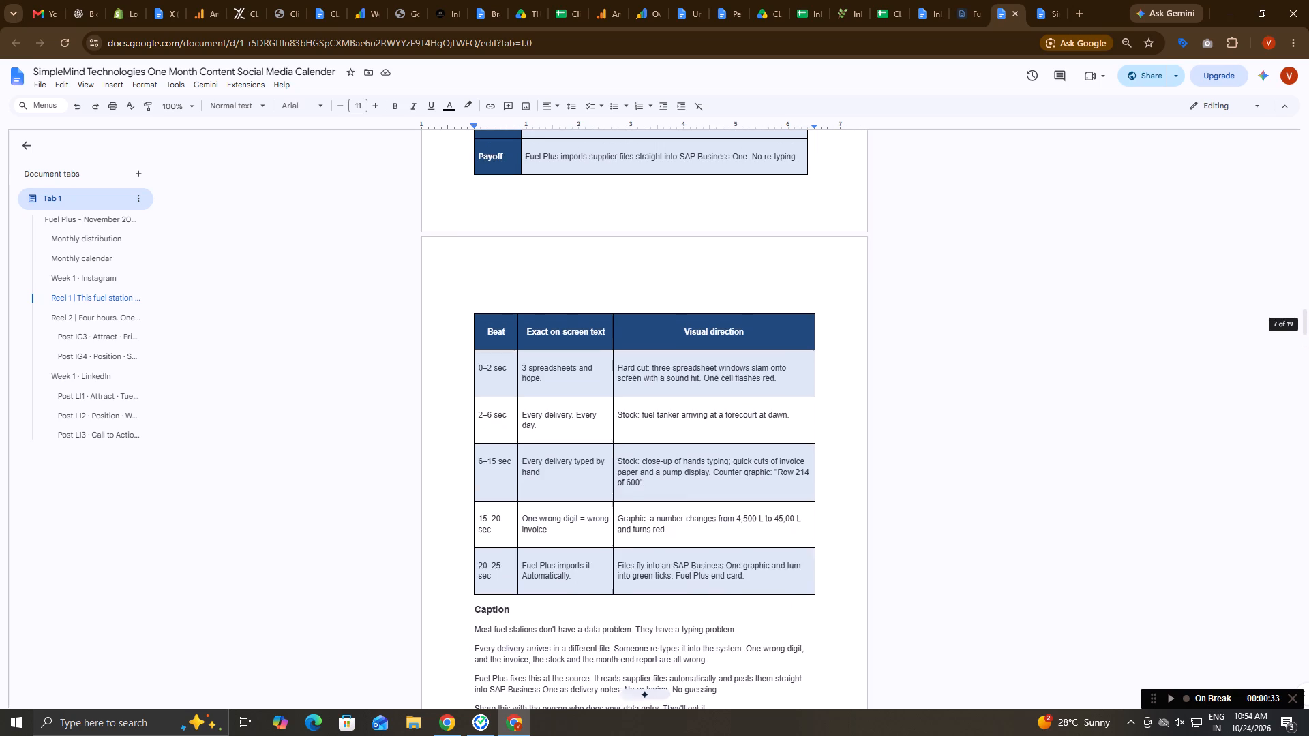
{"action": "scroll", "coordinate": [607, 444], "scroll_direction": "down", "scroll_amount": 6}
{"action": "scroll", "coordinate": [607, 445], "scroll_direction": "up", "scroll_amount": 2}
{"action": "scroll", "coordinate": [607, 445], "scroll_direction": "down", "scroll_amount": 8}
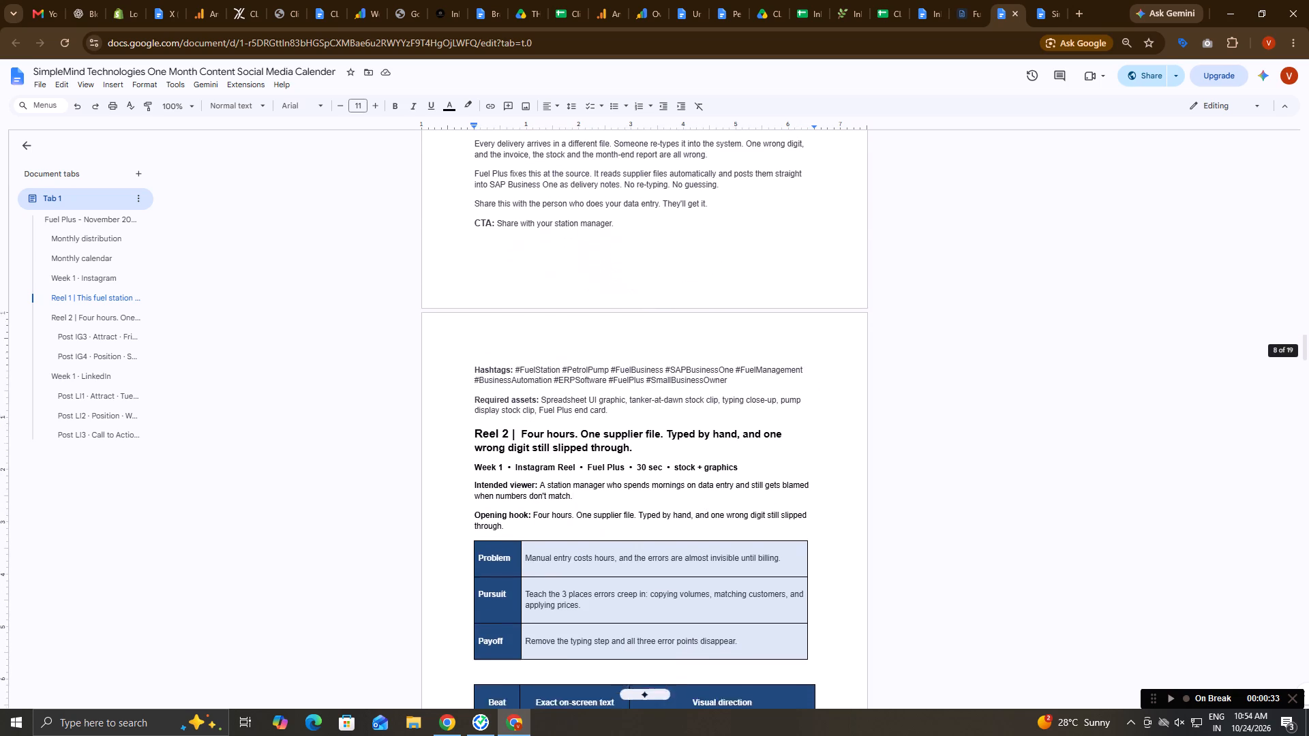
{"action": "scroll", "coordinate": [604, 470], "scroll_direction": "up", "scroll_amount": 16}
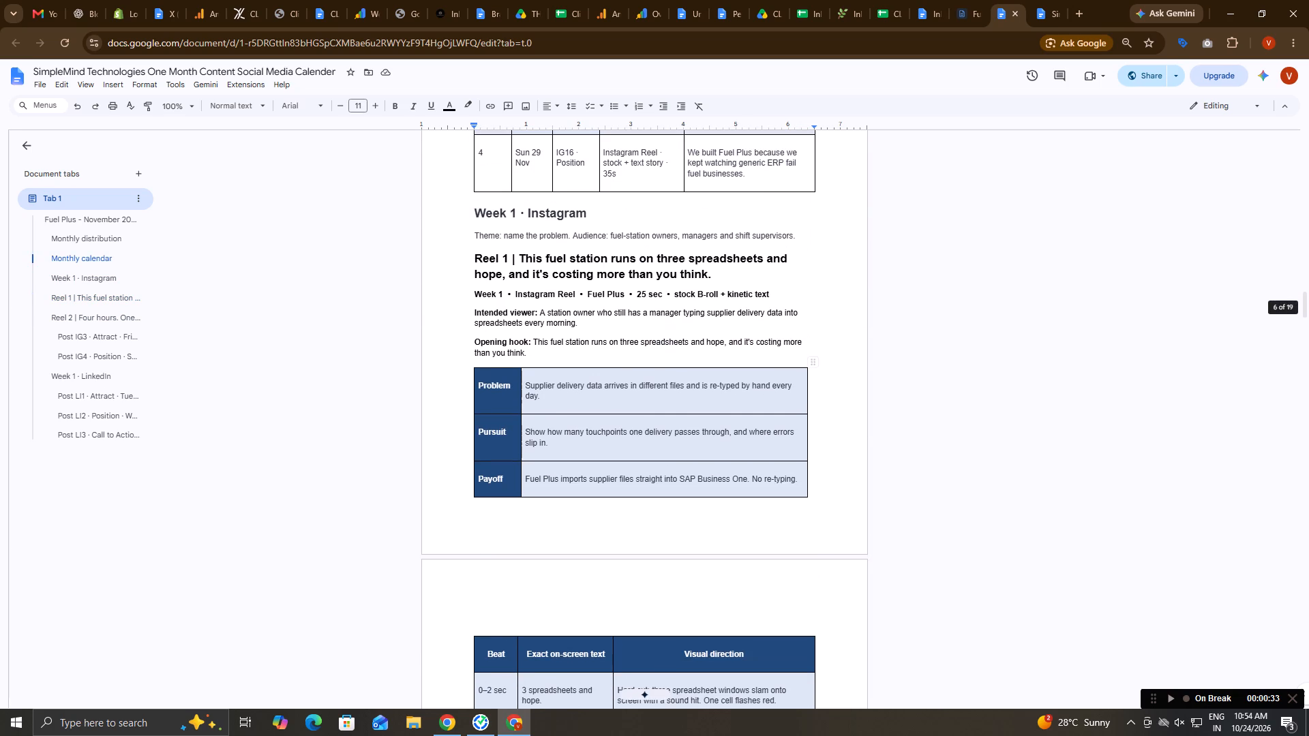
{"action": "left_click_drag", "start_coordinate": [797, 486], "coordinate": [432, 382]}
{"action": "key", "text": "BackSpace"}
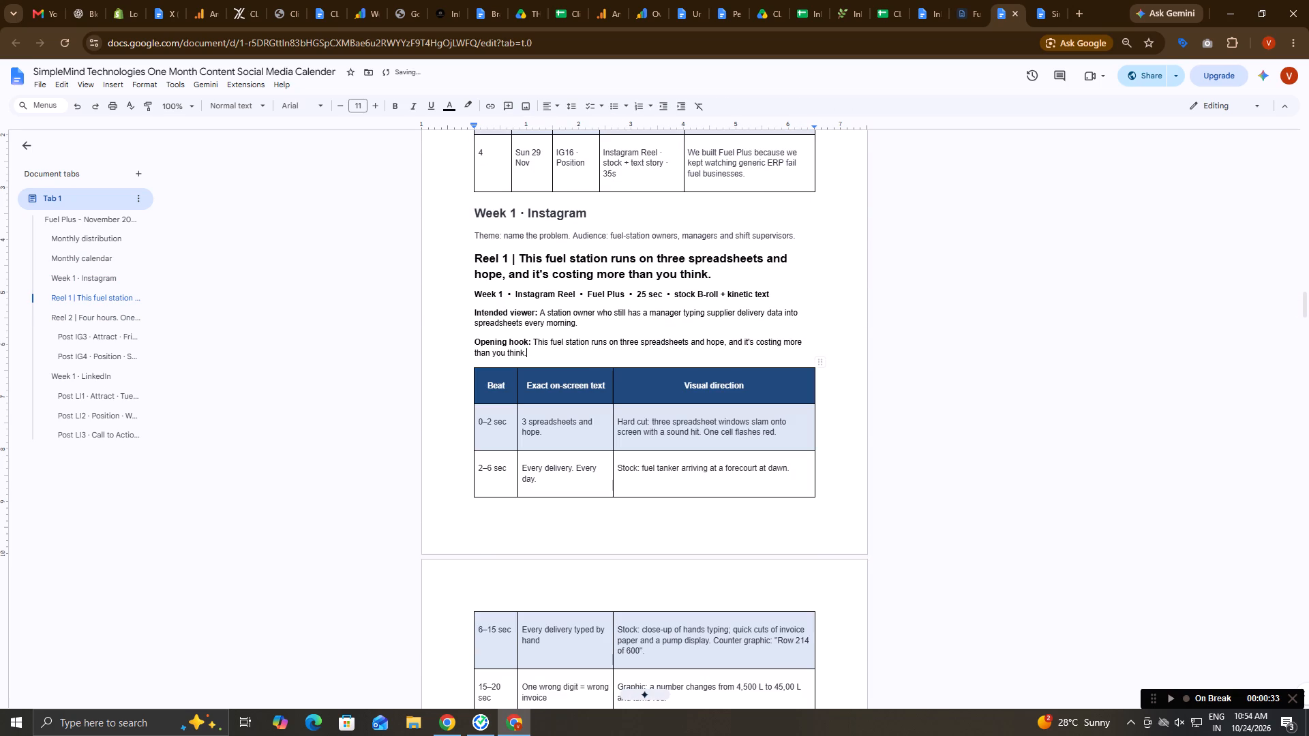
{"action": "key", "text": "Return"}
{"action": "key", "text": "ctrl+v"}
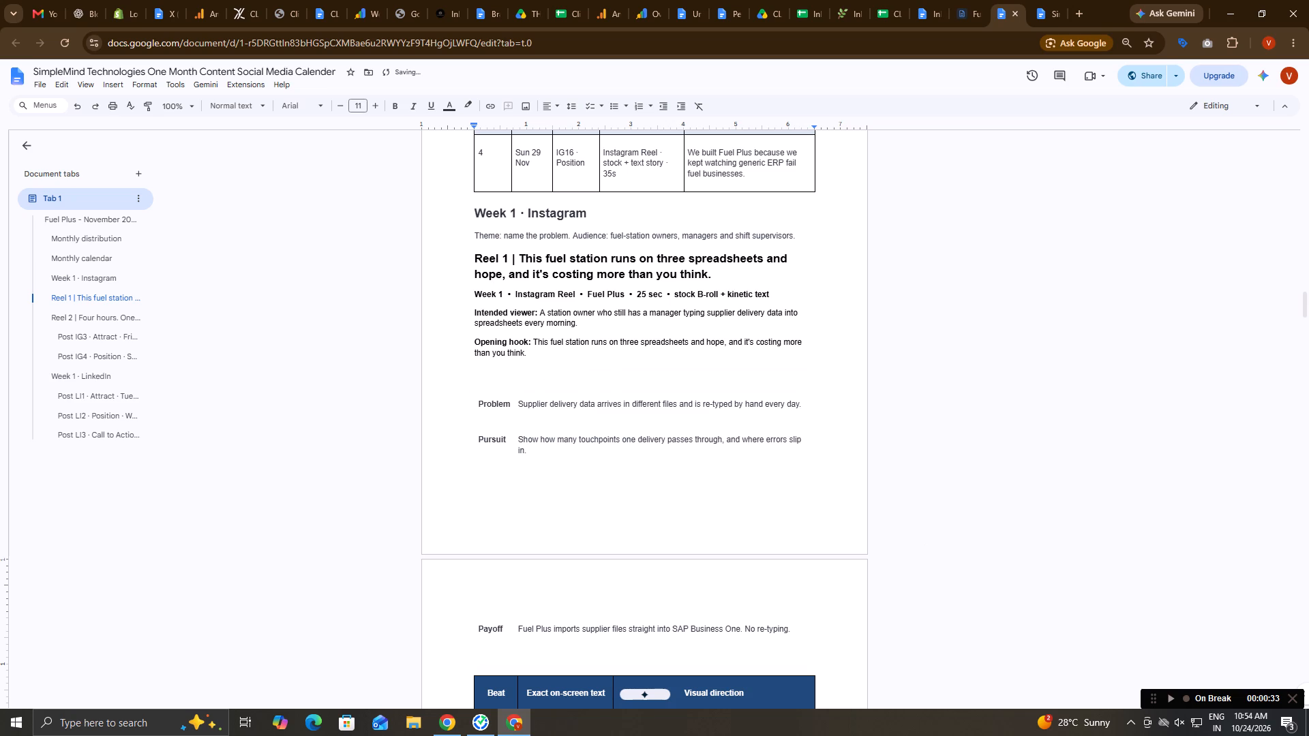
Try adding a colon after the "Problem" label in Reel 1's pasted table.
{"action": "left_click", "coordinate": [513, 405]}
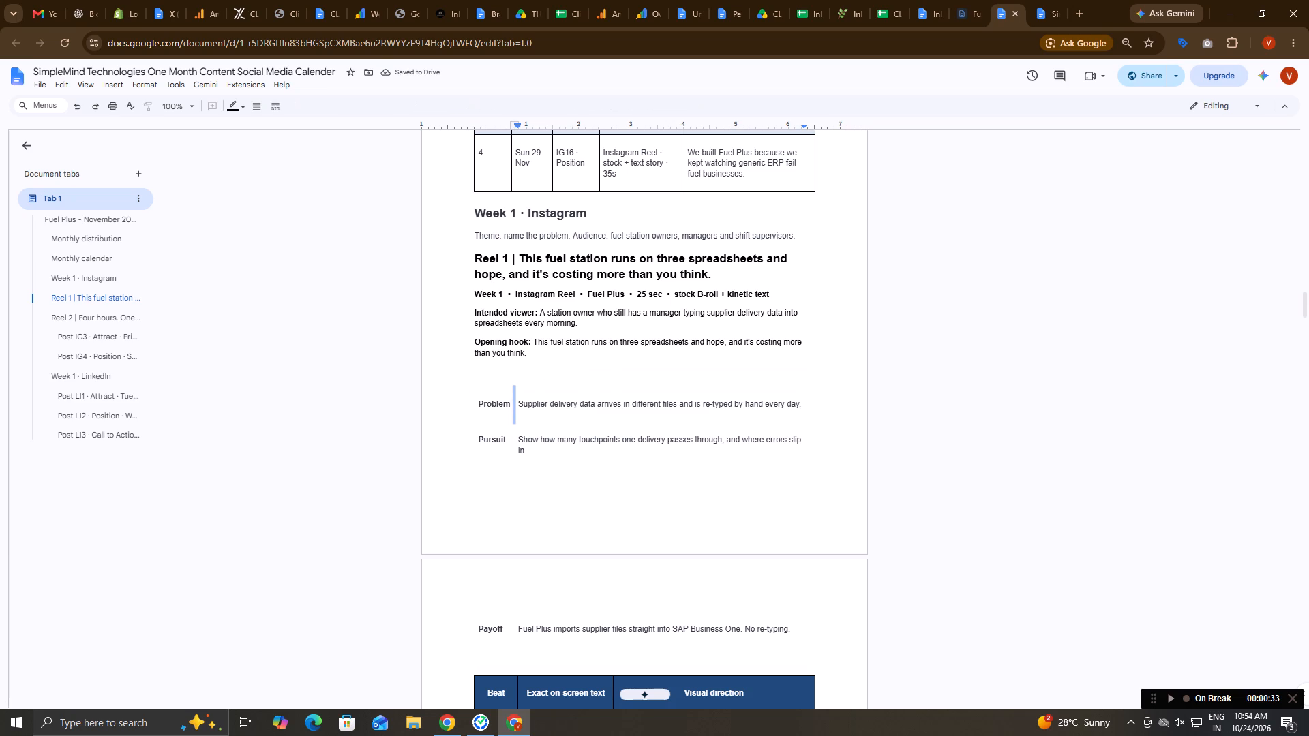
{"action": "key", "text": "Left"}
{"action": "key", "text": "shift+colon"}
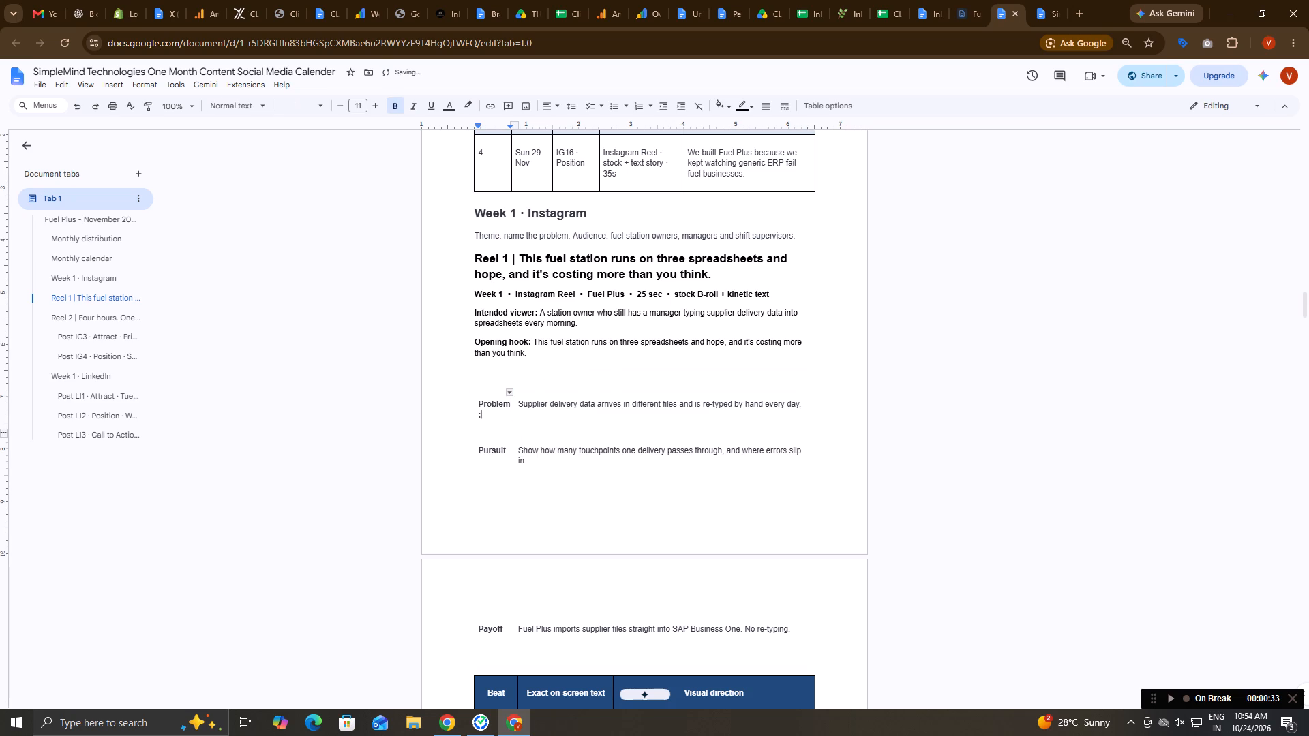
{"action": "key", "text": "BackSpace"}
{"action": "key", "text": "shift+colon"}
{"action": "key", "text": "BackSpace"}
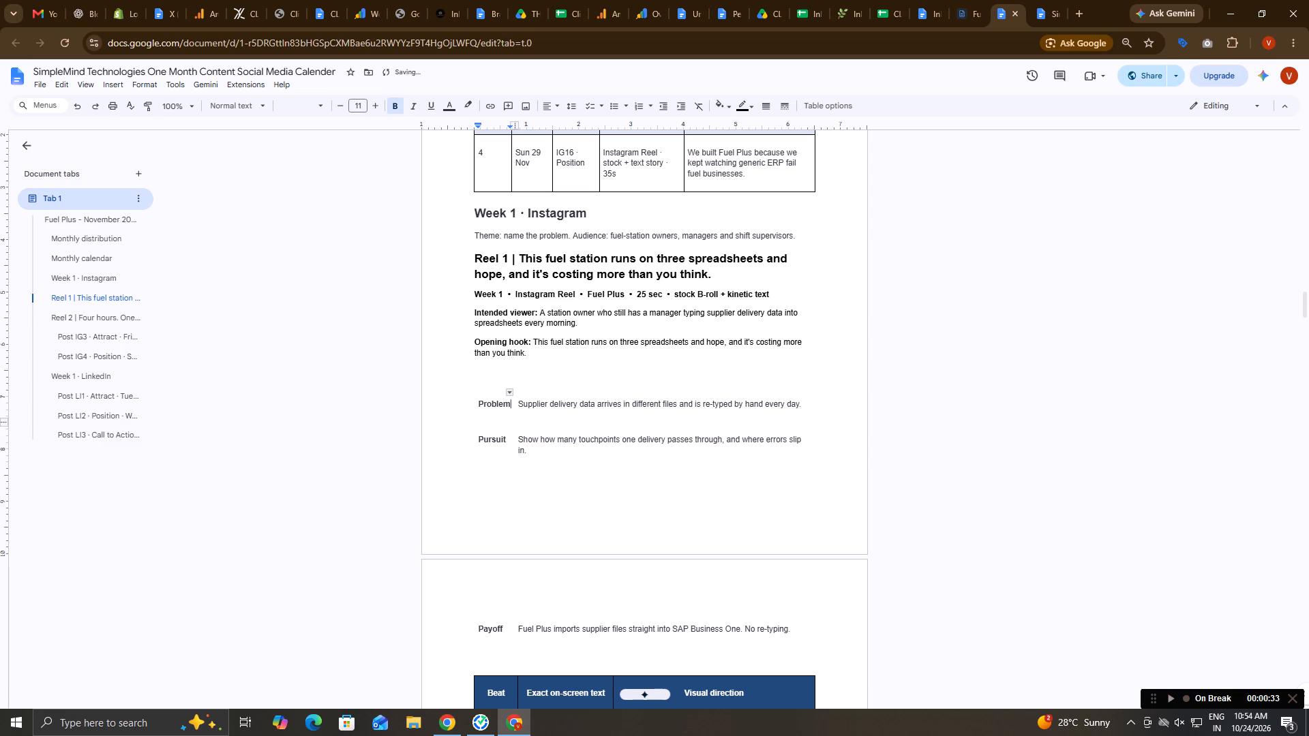
Try to remove the empty space between Reel 1's opening hook and the pasted Problem, Pursuit and Payoff table.
{"action": "left_click", "coordinate": [533, 385]}
{"action": "key", "text": "BackSpace"}
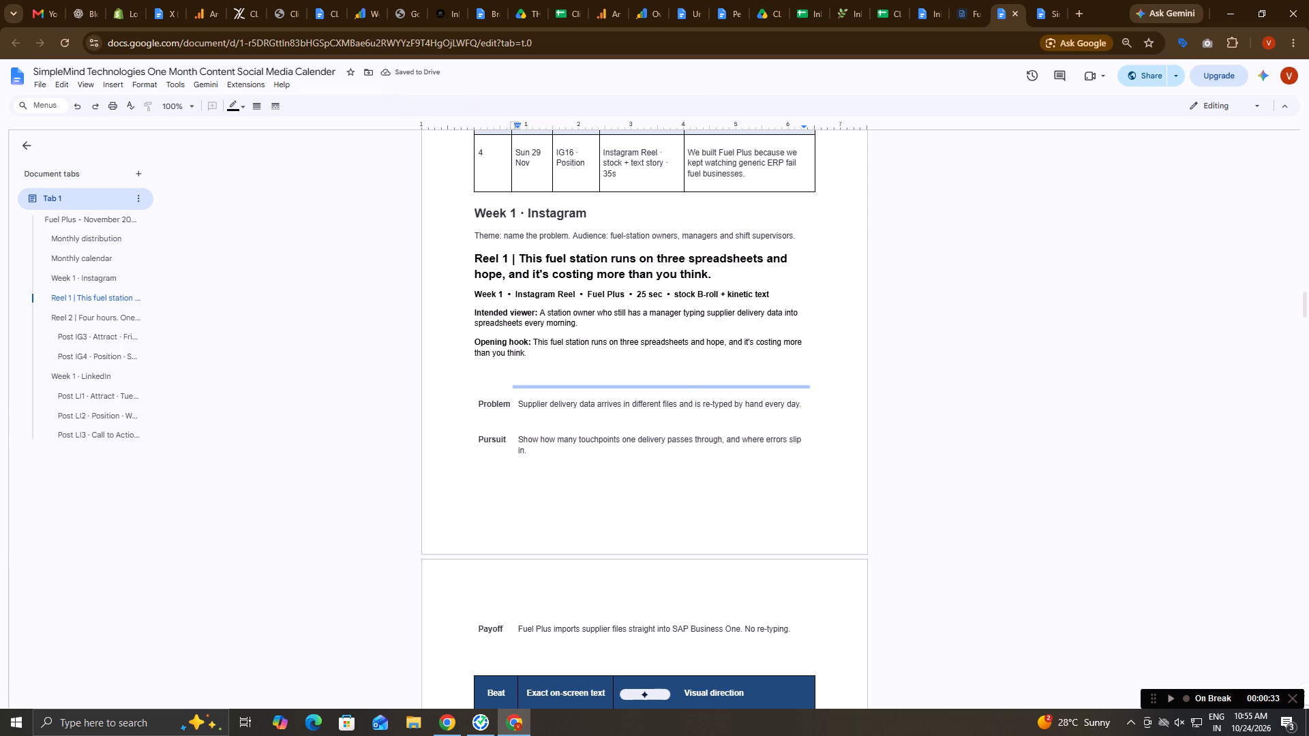
Remove the blank line between Reel 1's Opening hook paragraph and its Problem, Pursuit and Payoff table.
{"action": "left_click", "coordinate": [495, 382]}
{"action": "key", "text": "BackSpace"}
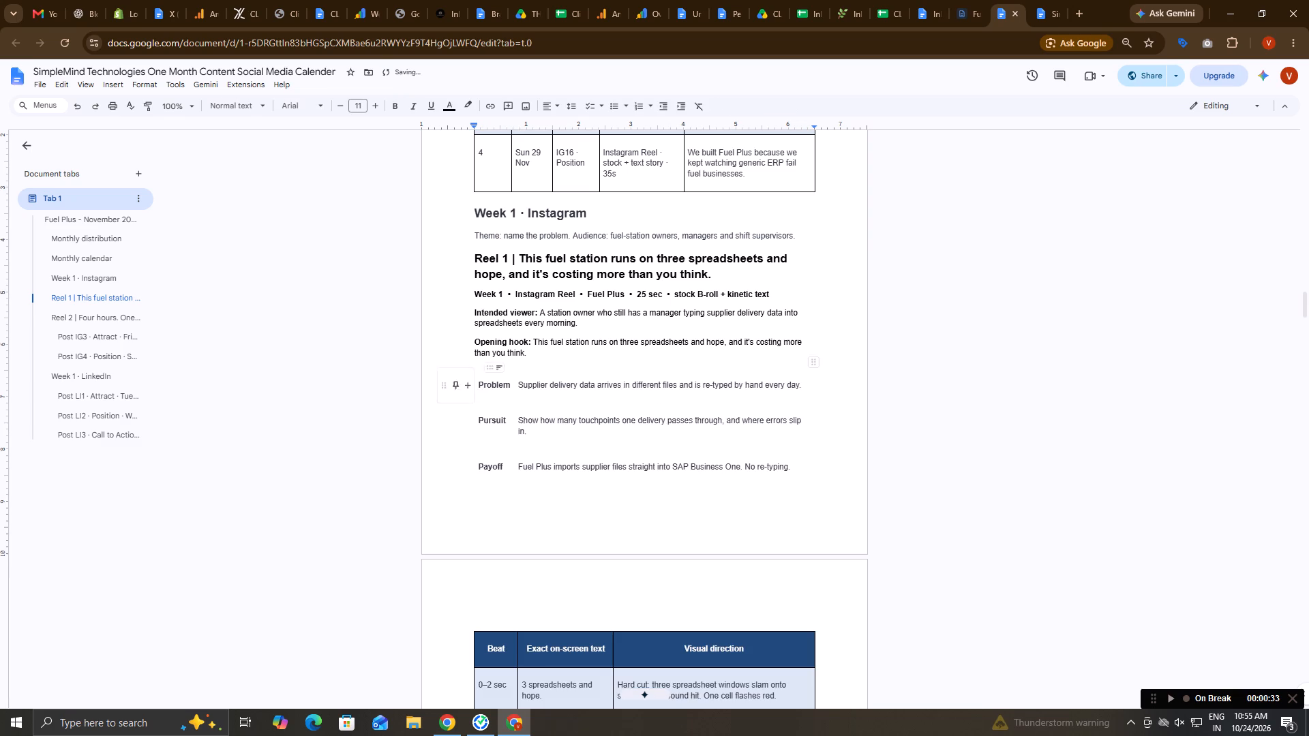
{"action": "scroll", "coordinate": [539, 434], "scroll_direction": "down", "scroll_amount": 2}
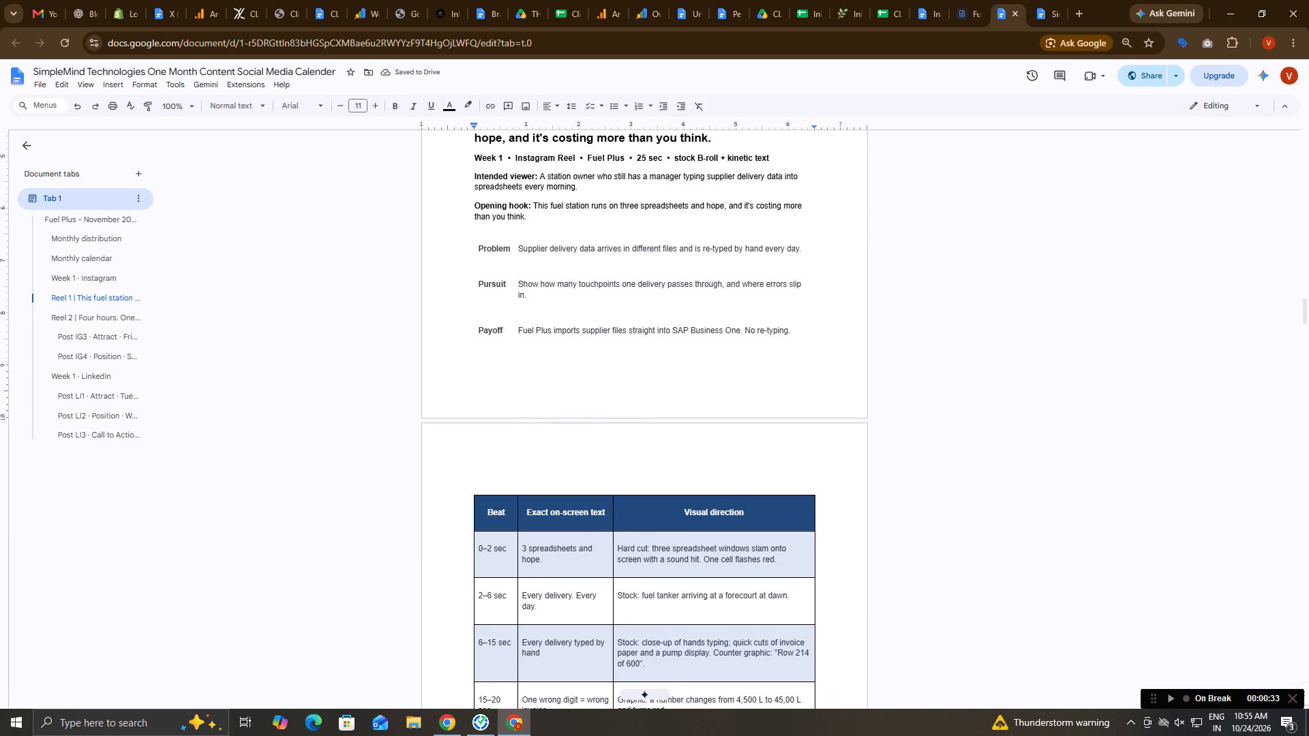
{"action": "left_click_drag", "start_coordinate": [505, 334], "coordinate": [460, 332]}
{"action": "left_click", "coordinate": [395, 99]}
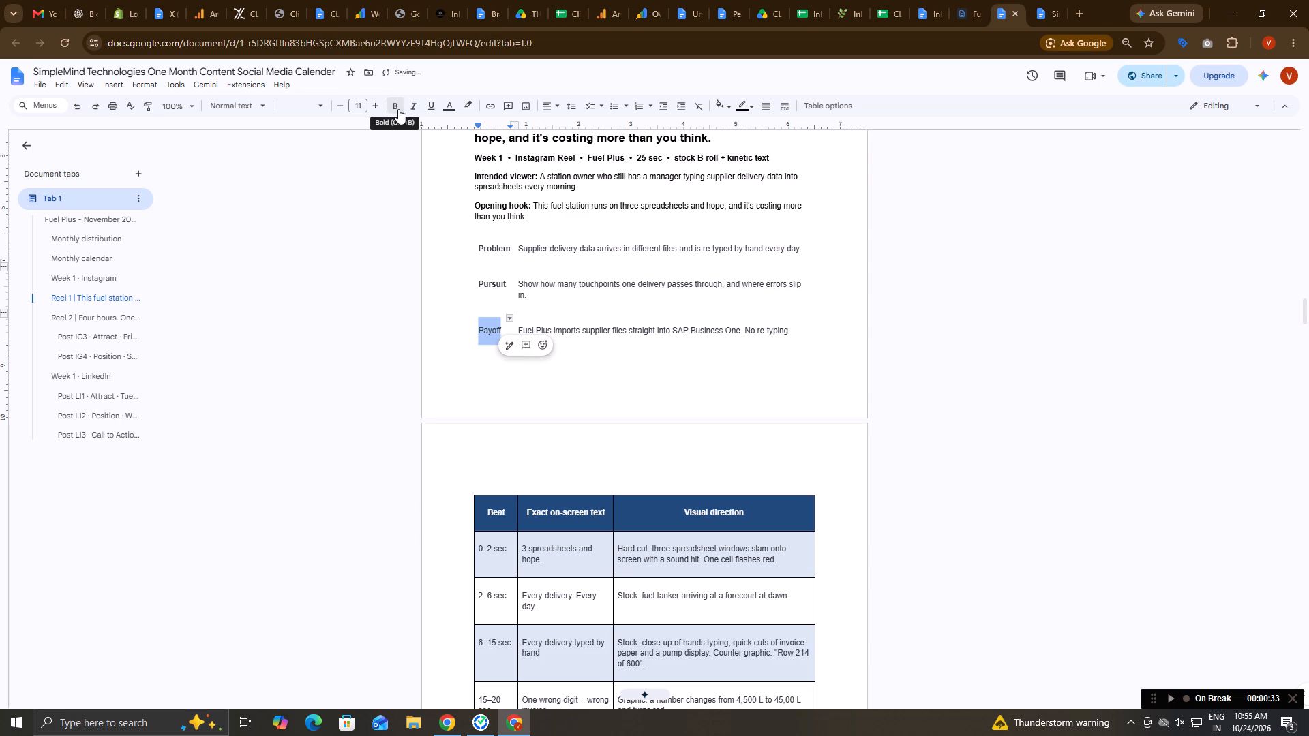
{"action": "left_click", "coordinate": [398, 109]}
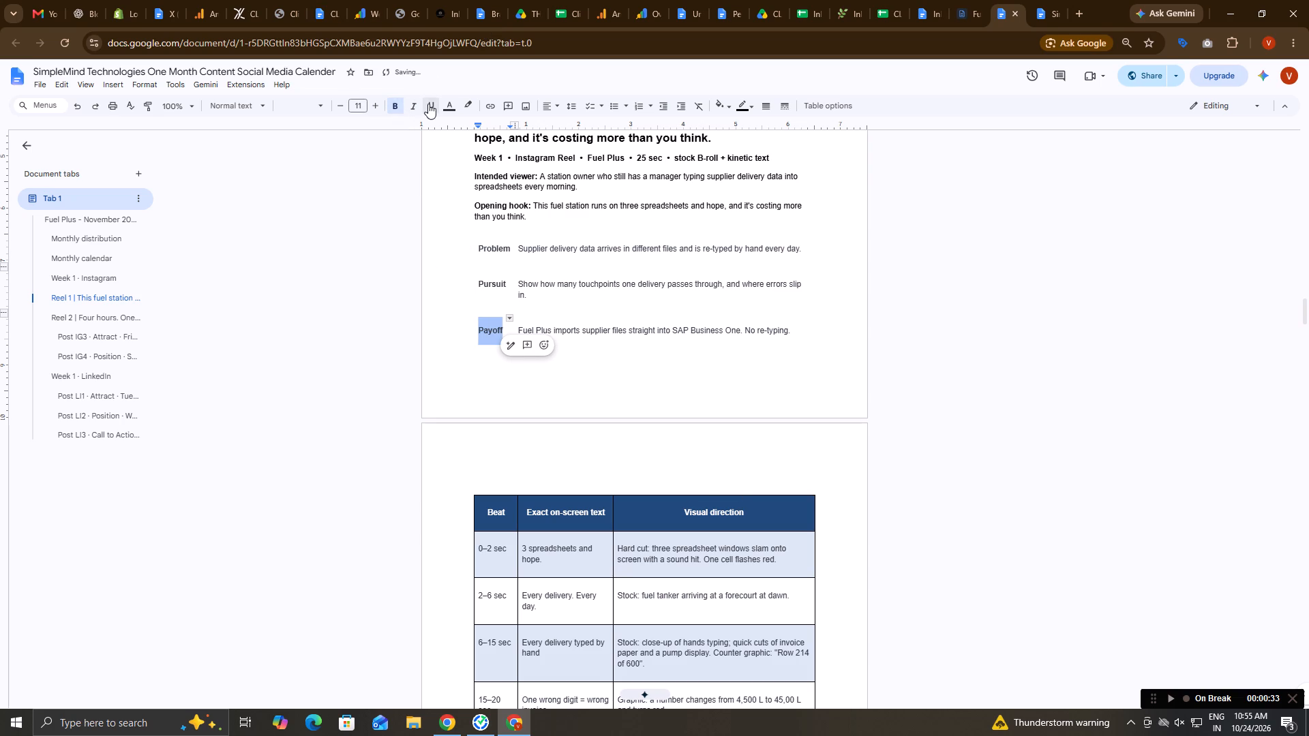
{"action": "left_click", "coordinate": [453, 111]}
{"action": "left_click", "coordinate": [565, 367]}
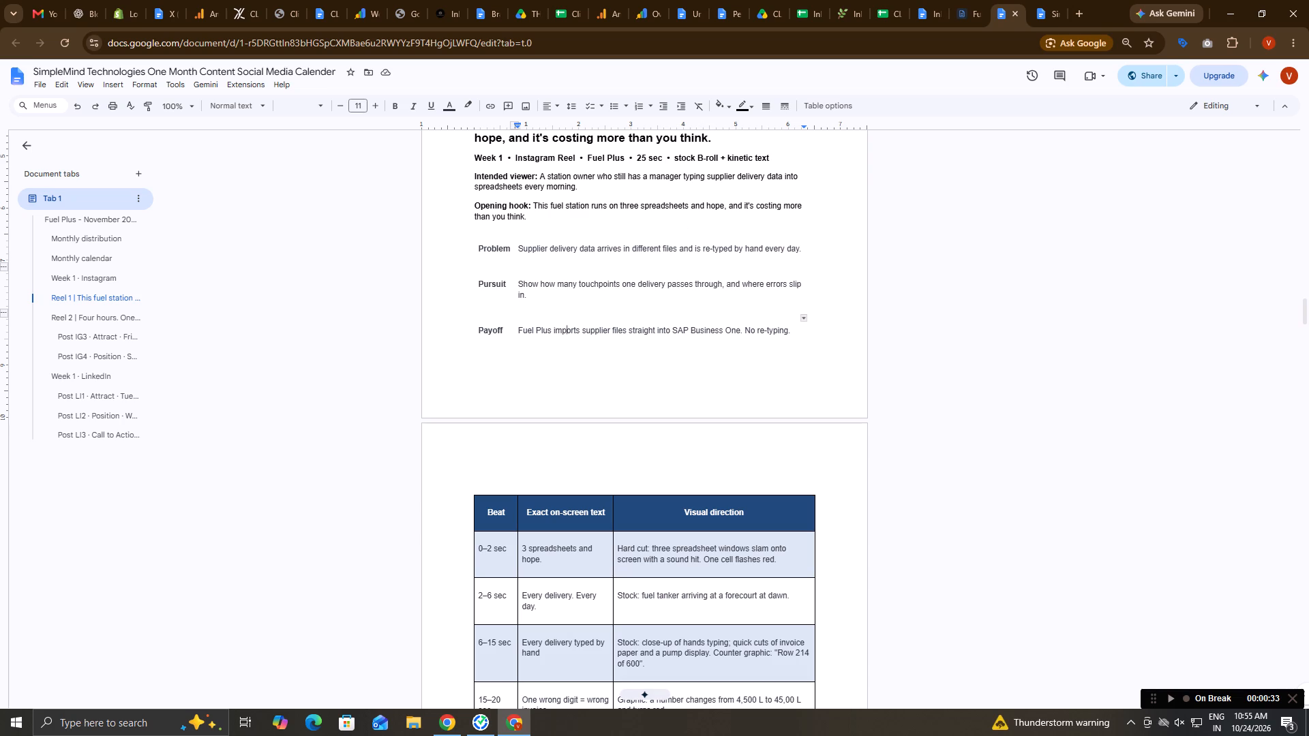
Set all text in Reel 1's Problem, Pursuit and Payoff table to black.
{"action": "left_click_drag", "start_coordinate": [800, 330], "coordinate": [463, 241]}
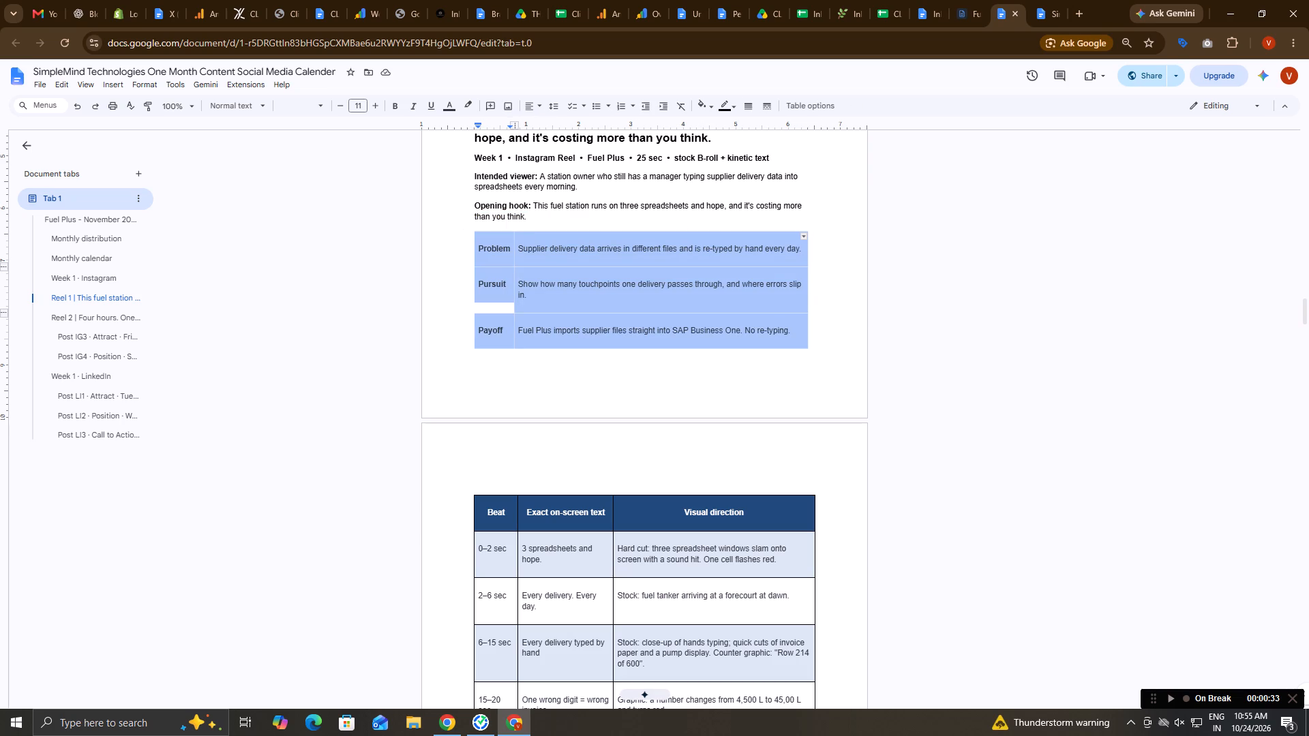
{"action": "left_click_drag", "start_coordinate": [463, 241], "coordinate": [464, 241]}
{"action": "left_click", "coordinate": [449, 108]}
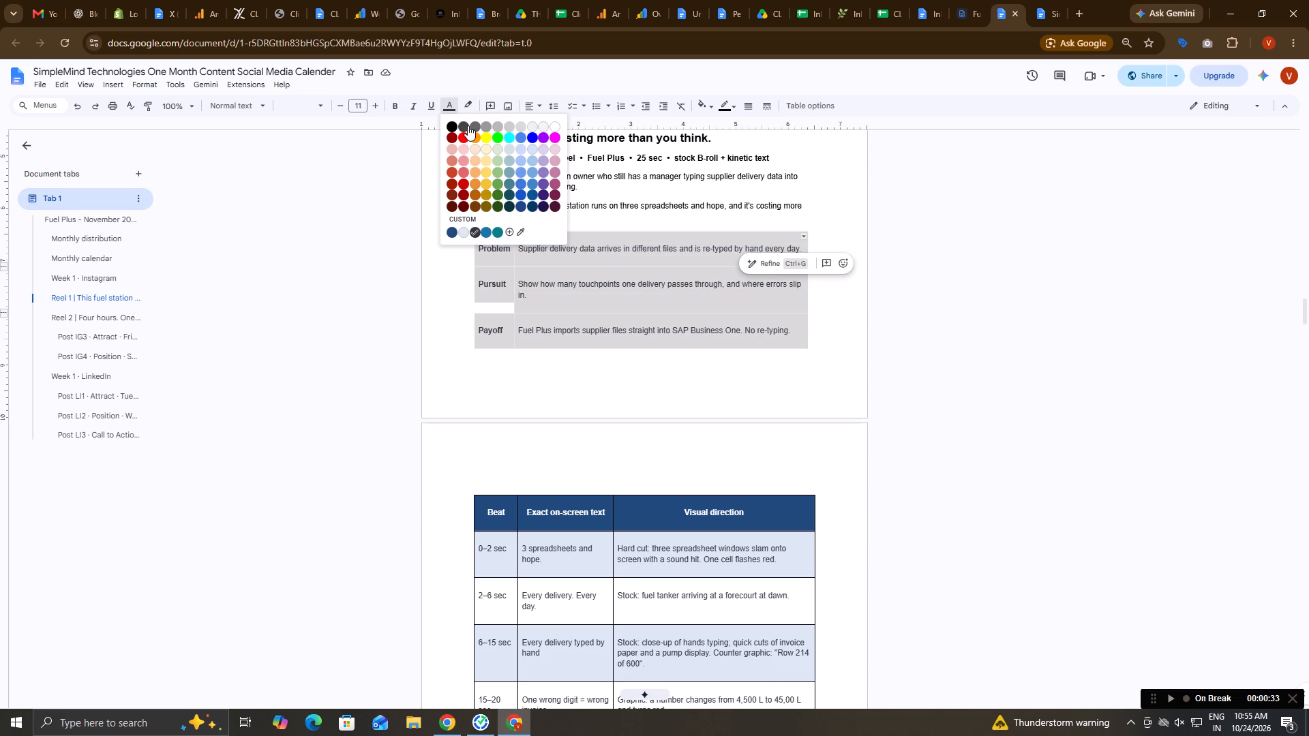
{"action": "left_click", "coordinate": [449, 121]}
{"action": "left_click", "coordinate": [584, 352]}
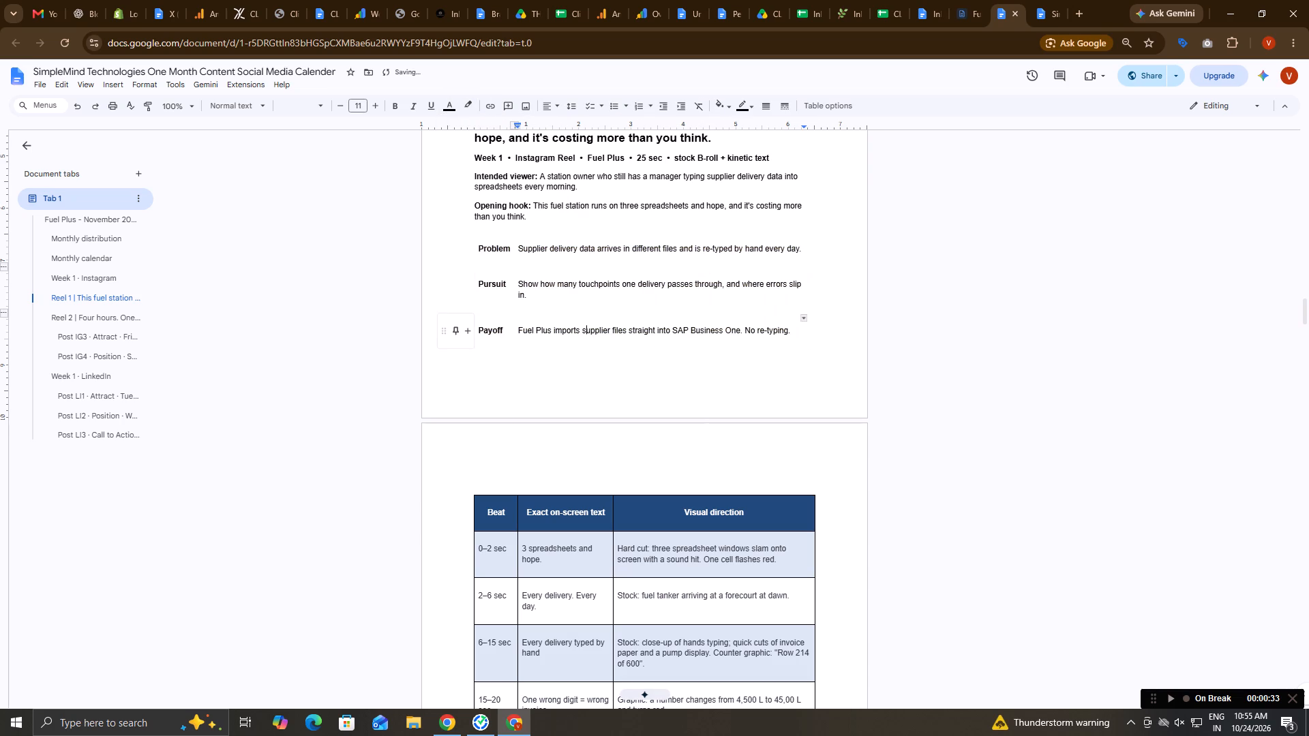
{"action": "left_click_drag", "start_coordinate": [505, 333], "coordinate": [479, 335]}
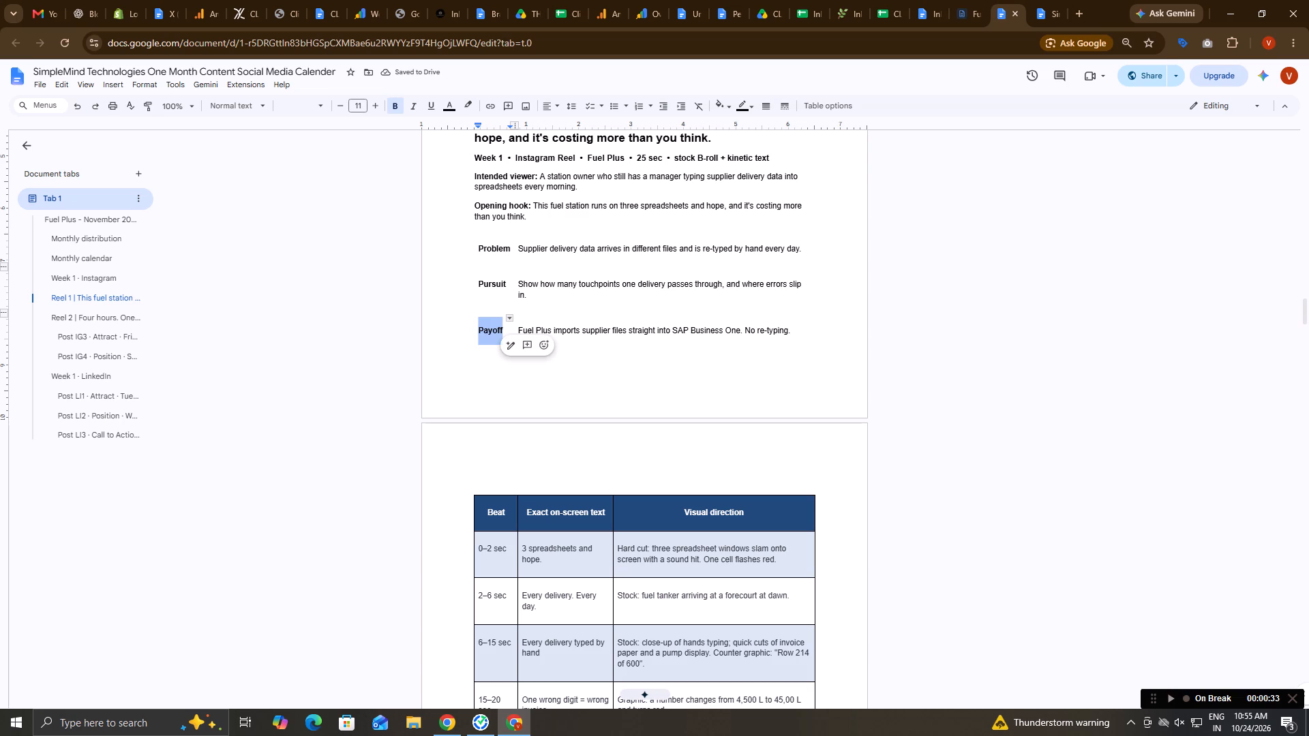
{"action": "left_click", "coordinate": [602, 383]}
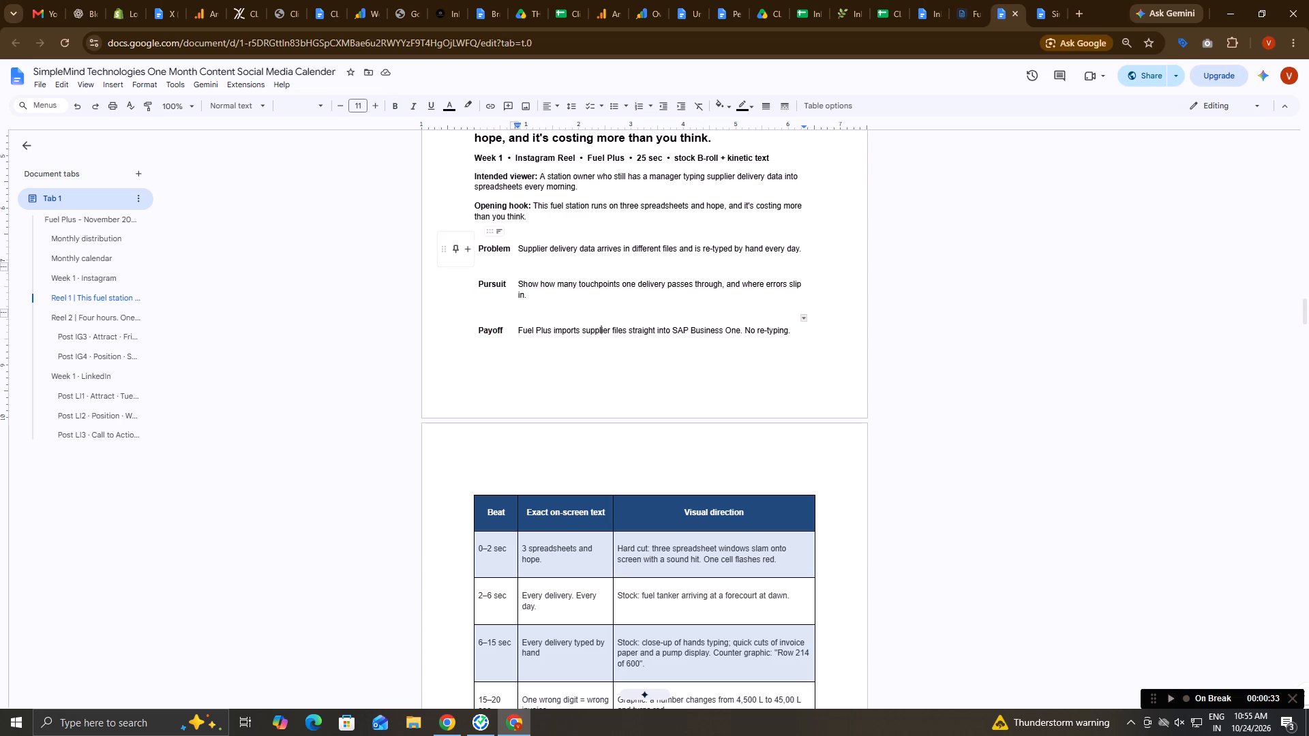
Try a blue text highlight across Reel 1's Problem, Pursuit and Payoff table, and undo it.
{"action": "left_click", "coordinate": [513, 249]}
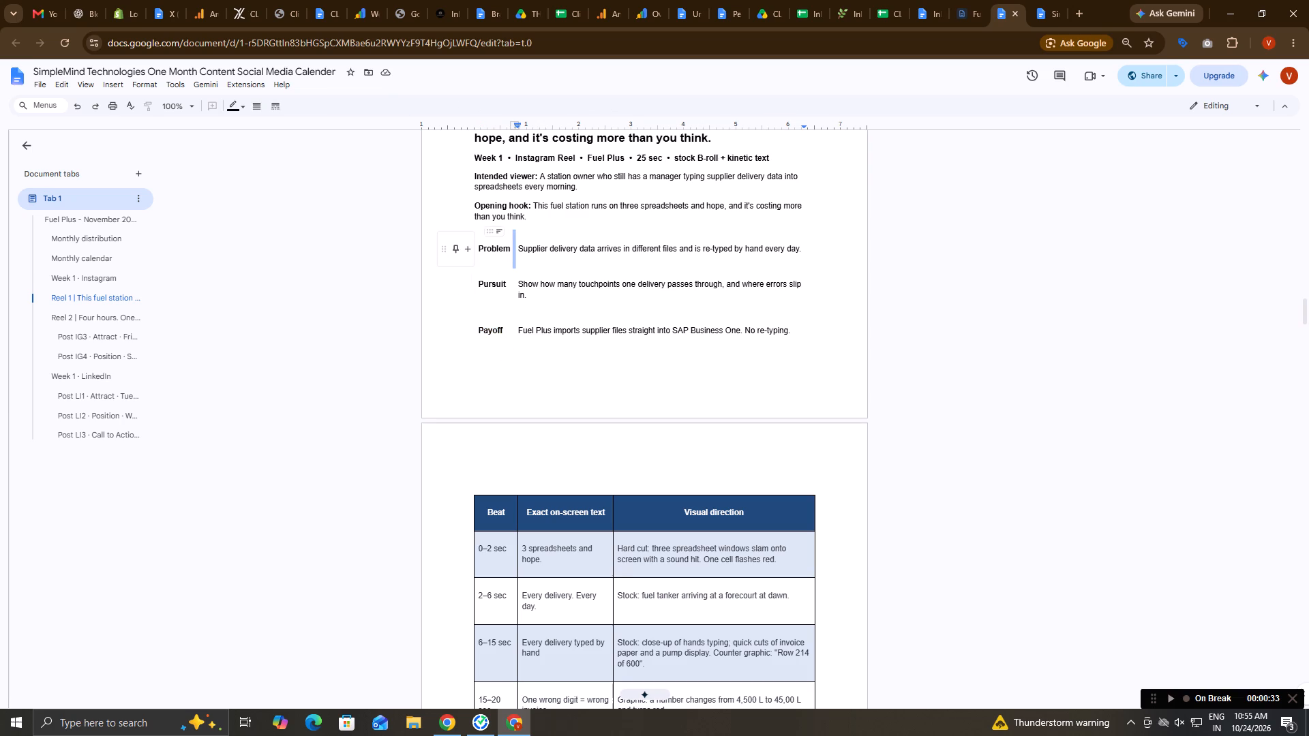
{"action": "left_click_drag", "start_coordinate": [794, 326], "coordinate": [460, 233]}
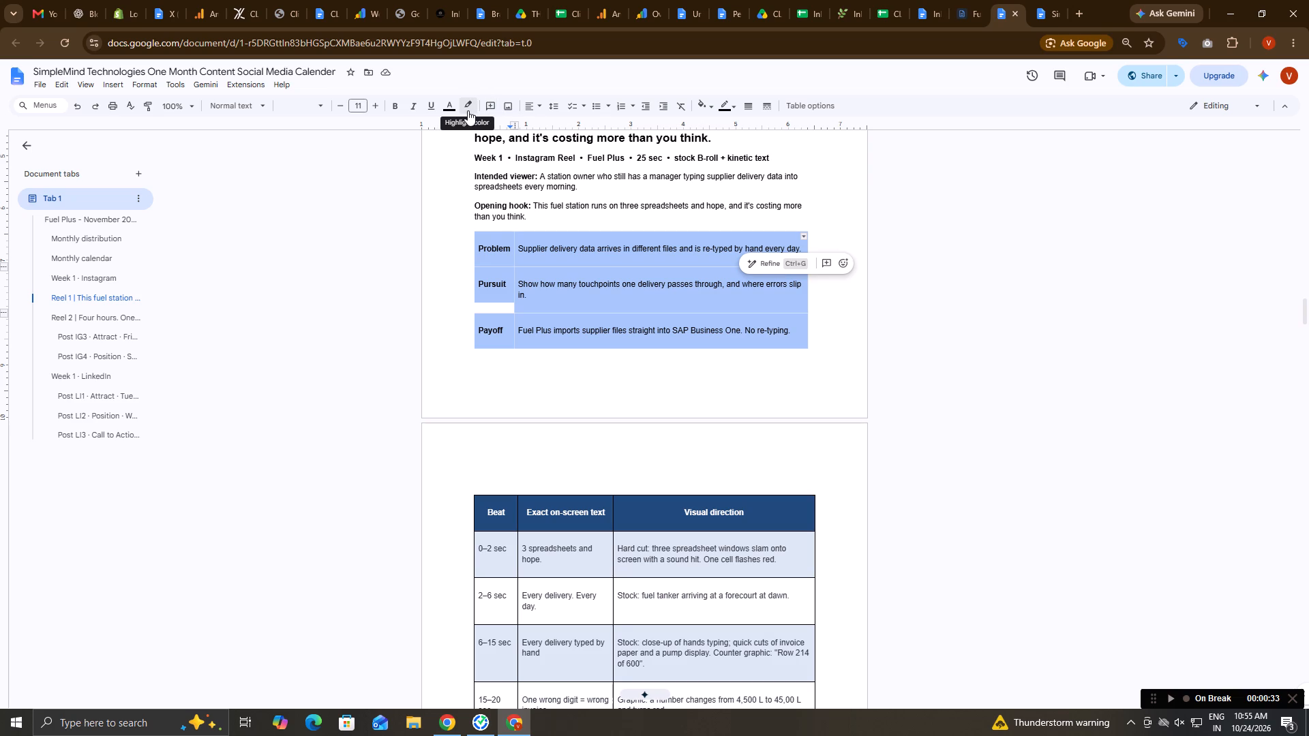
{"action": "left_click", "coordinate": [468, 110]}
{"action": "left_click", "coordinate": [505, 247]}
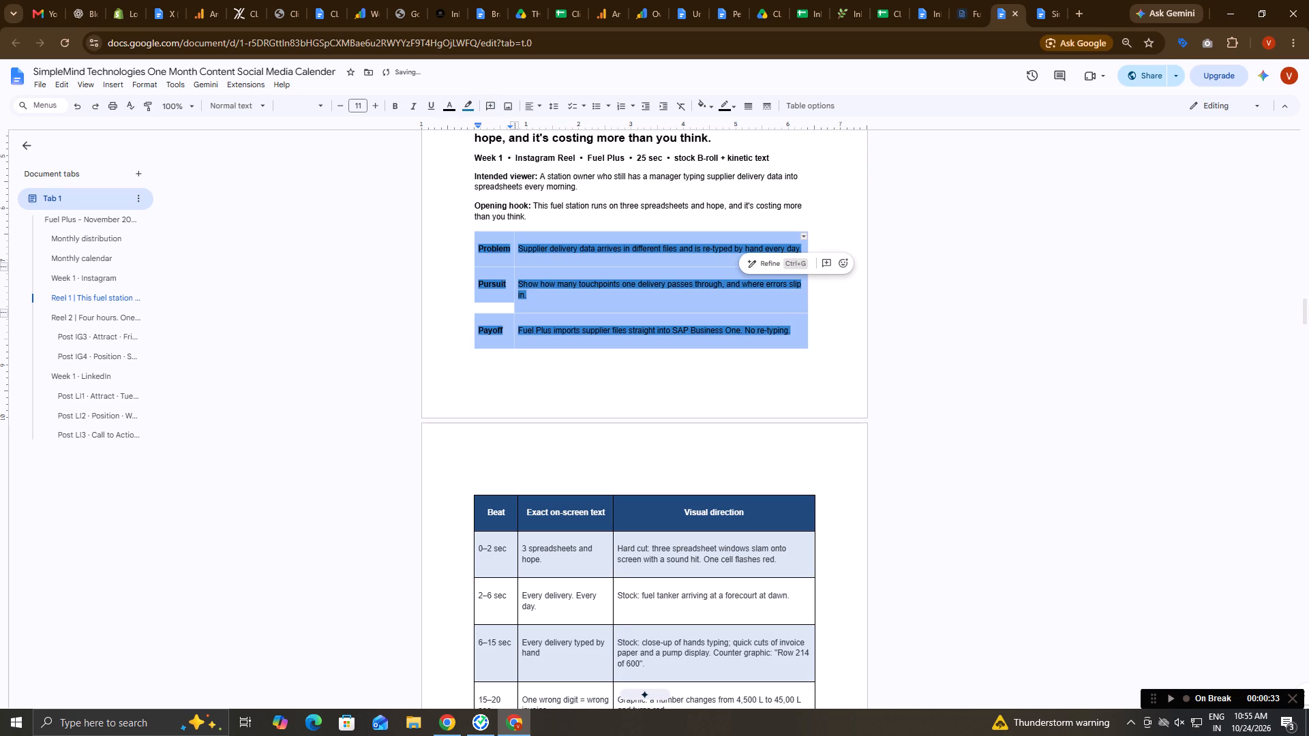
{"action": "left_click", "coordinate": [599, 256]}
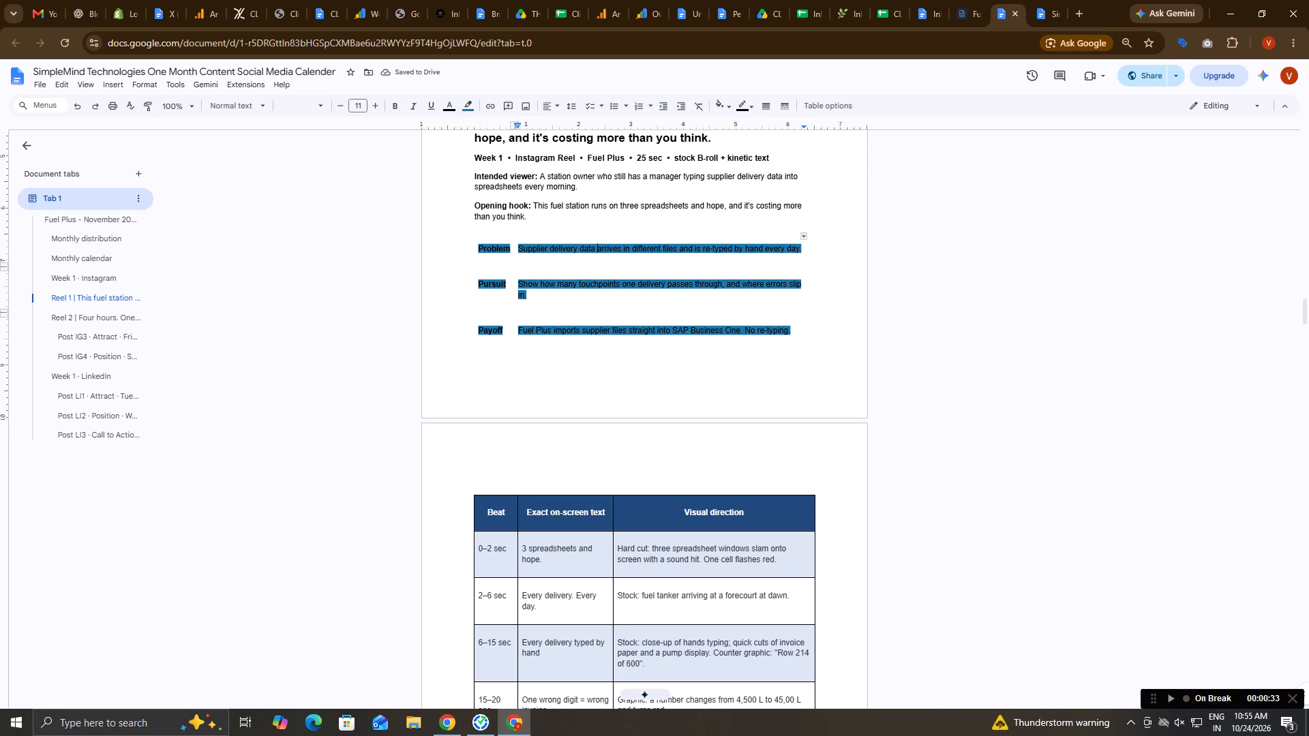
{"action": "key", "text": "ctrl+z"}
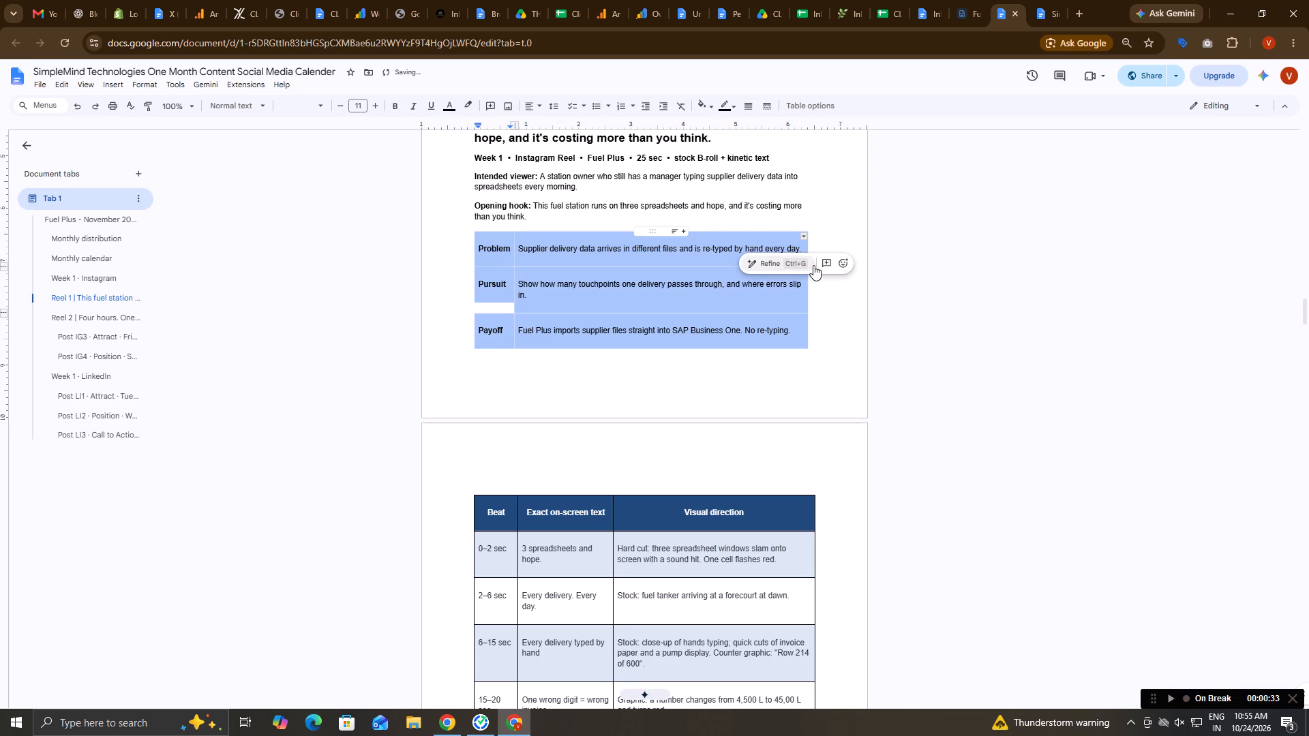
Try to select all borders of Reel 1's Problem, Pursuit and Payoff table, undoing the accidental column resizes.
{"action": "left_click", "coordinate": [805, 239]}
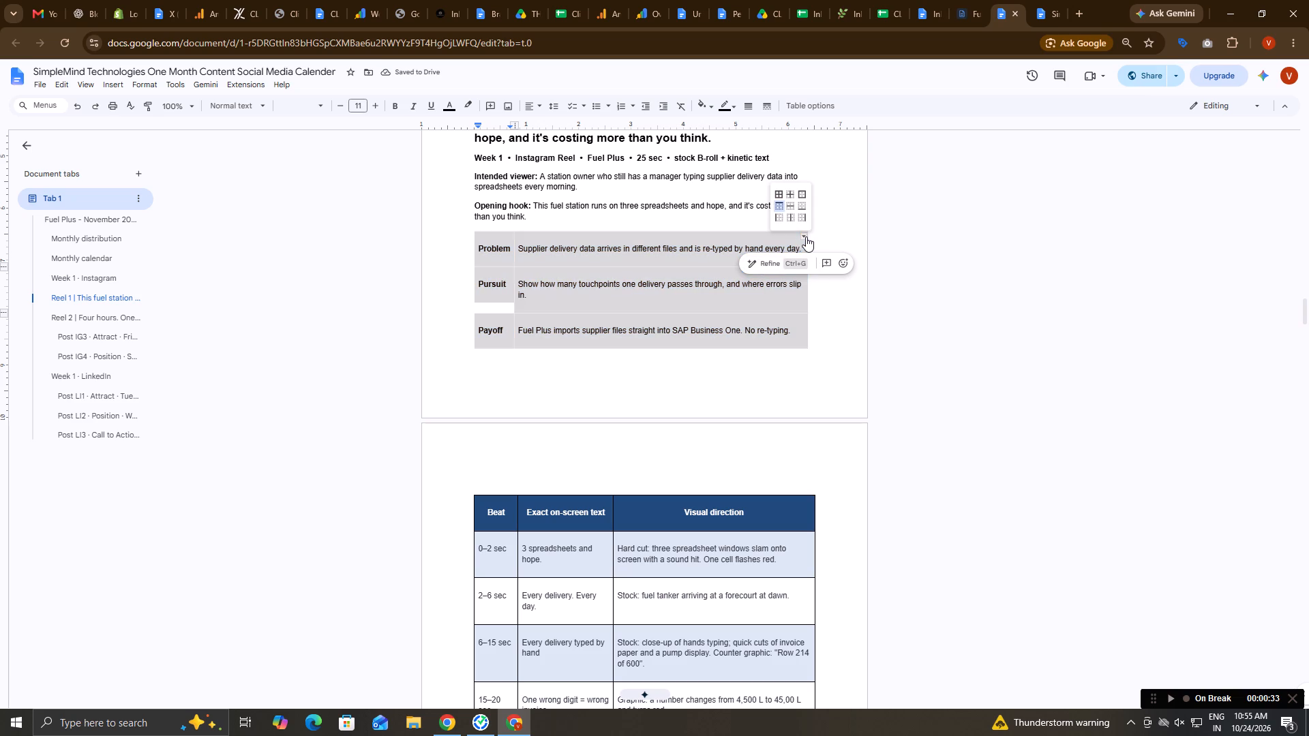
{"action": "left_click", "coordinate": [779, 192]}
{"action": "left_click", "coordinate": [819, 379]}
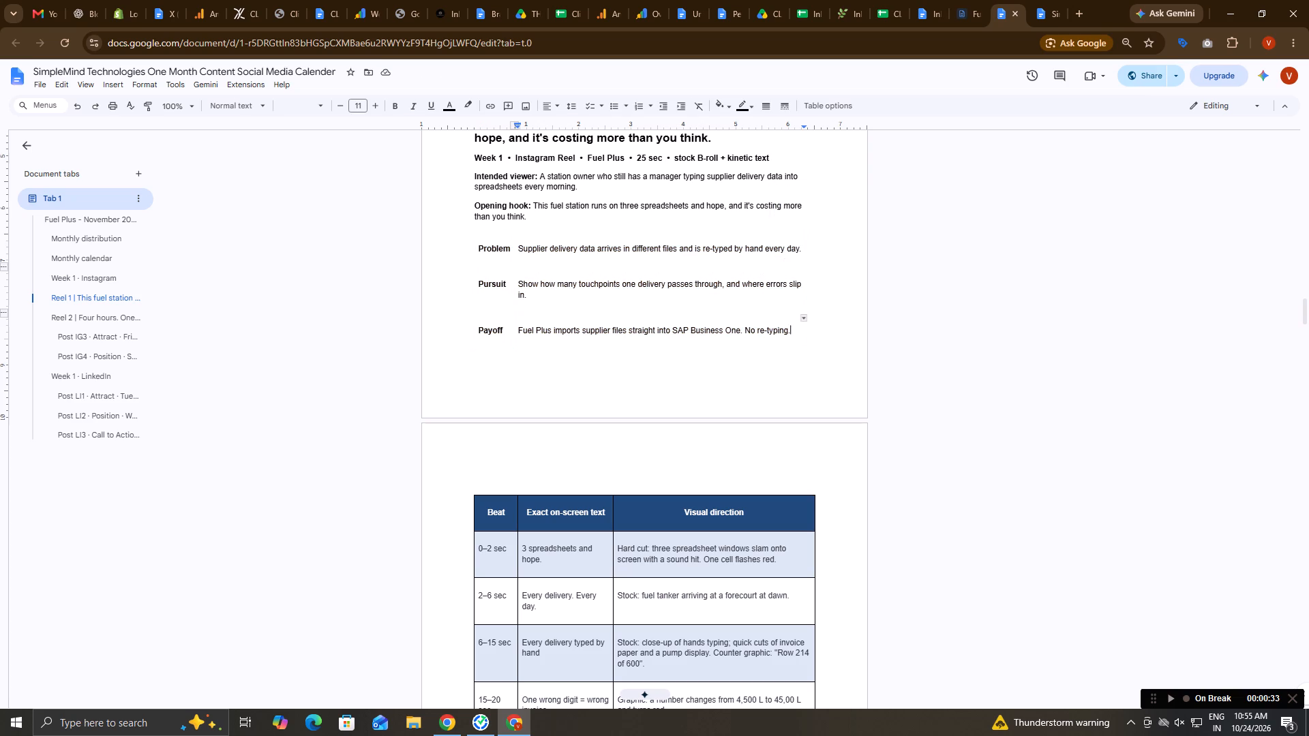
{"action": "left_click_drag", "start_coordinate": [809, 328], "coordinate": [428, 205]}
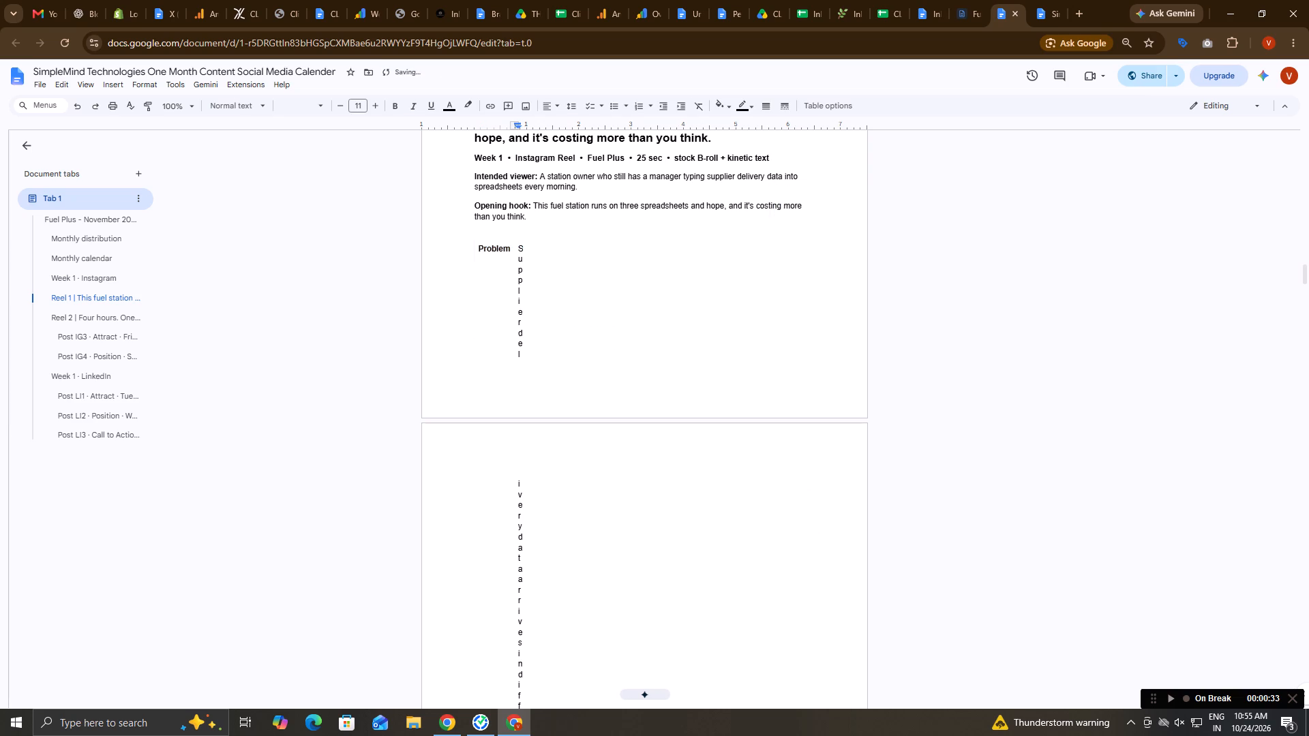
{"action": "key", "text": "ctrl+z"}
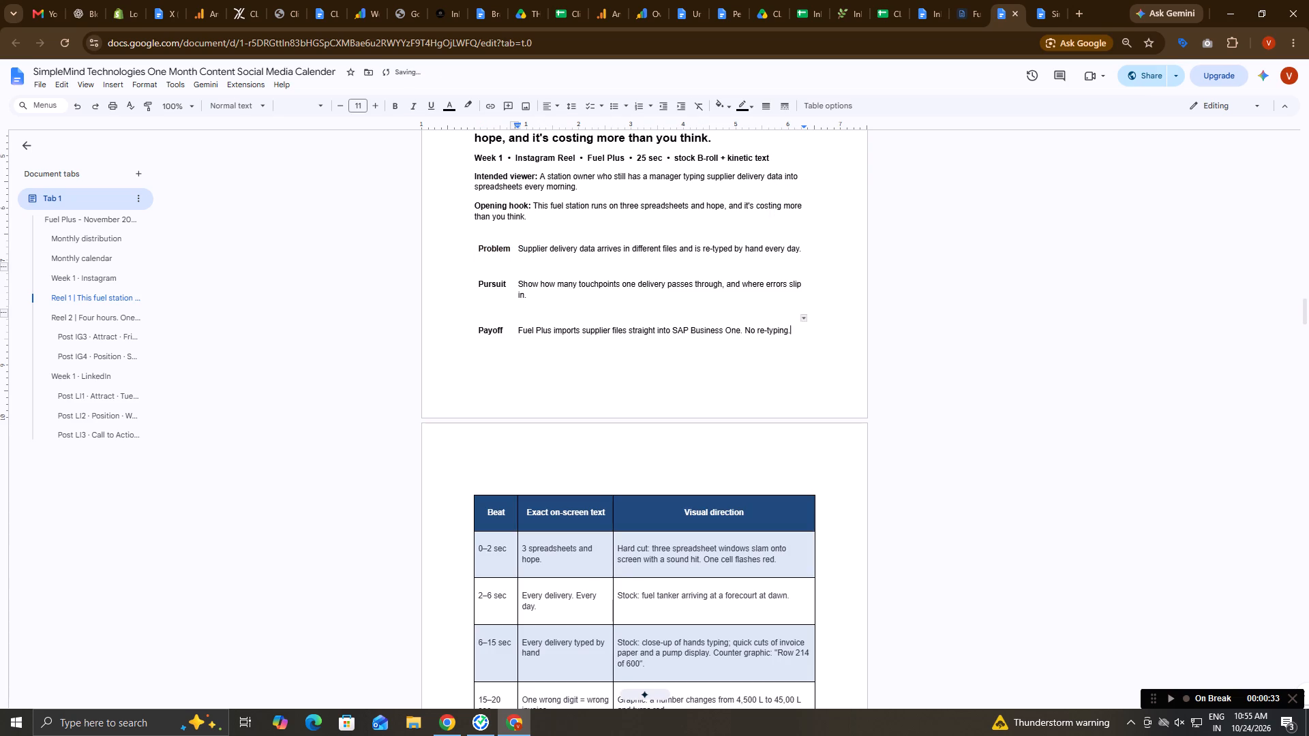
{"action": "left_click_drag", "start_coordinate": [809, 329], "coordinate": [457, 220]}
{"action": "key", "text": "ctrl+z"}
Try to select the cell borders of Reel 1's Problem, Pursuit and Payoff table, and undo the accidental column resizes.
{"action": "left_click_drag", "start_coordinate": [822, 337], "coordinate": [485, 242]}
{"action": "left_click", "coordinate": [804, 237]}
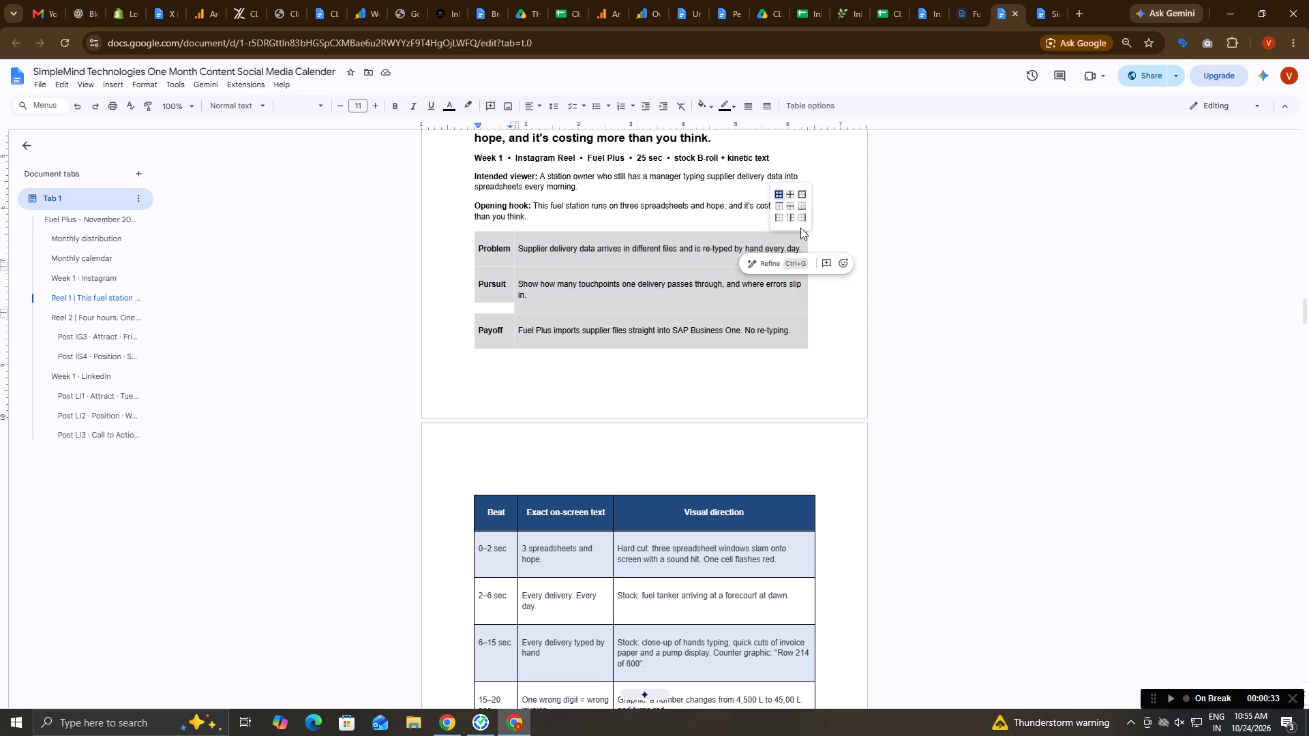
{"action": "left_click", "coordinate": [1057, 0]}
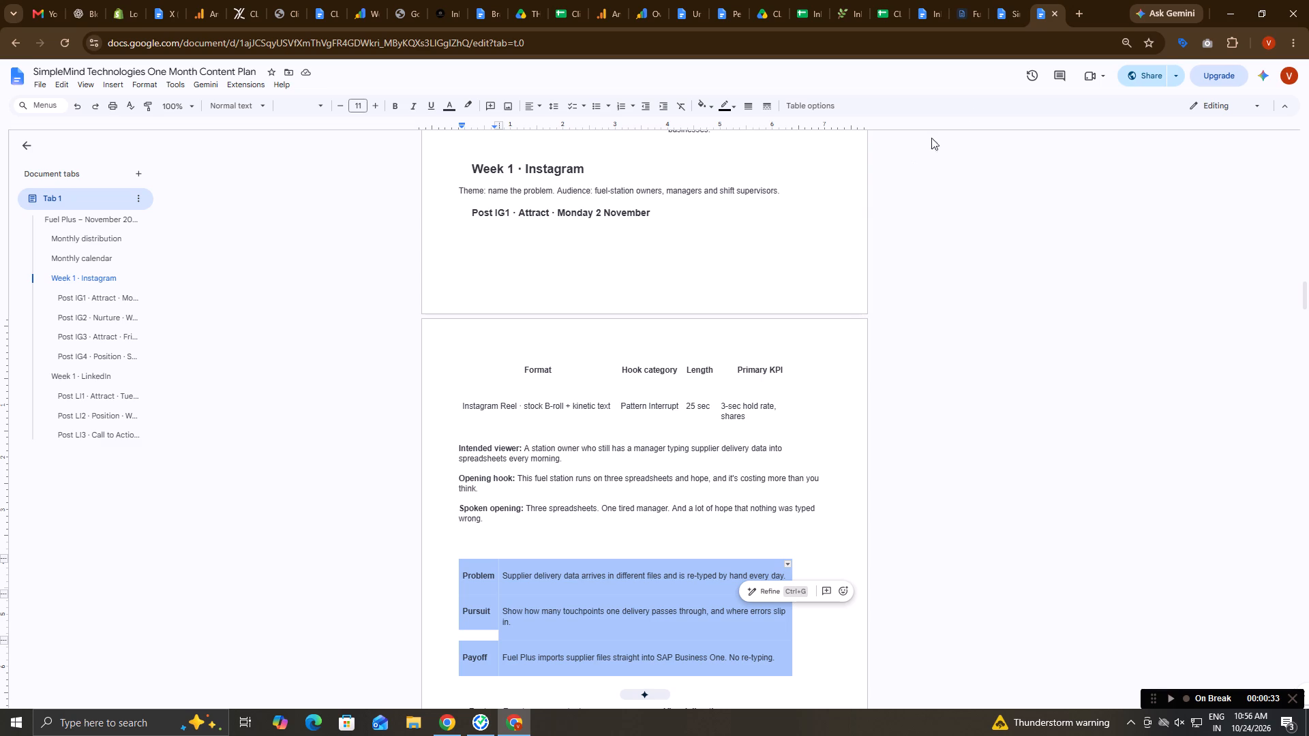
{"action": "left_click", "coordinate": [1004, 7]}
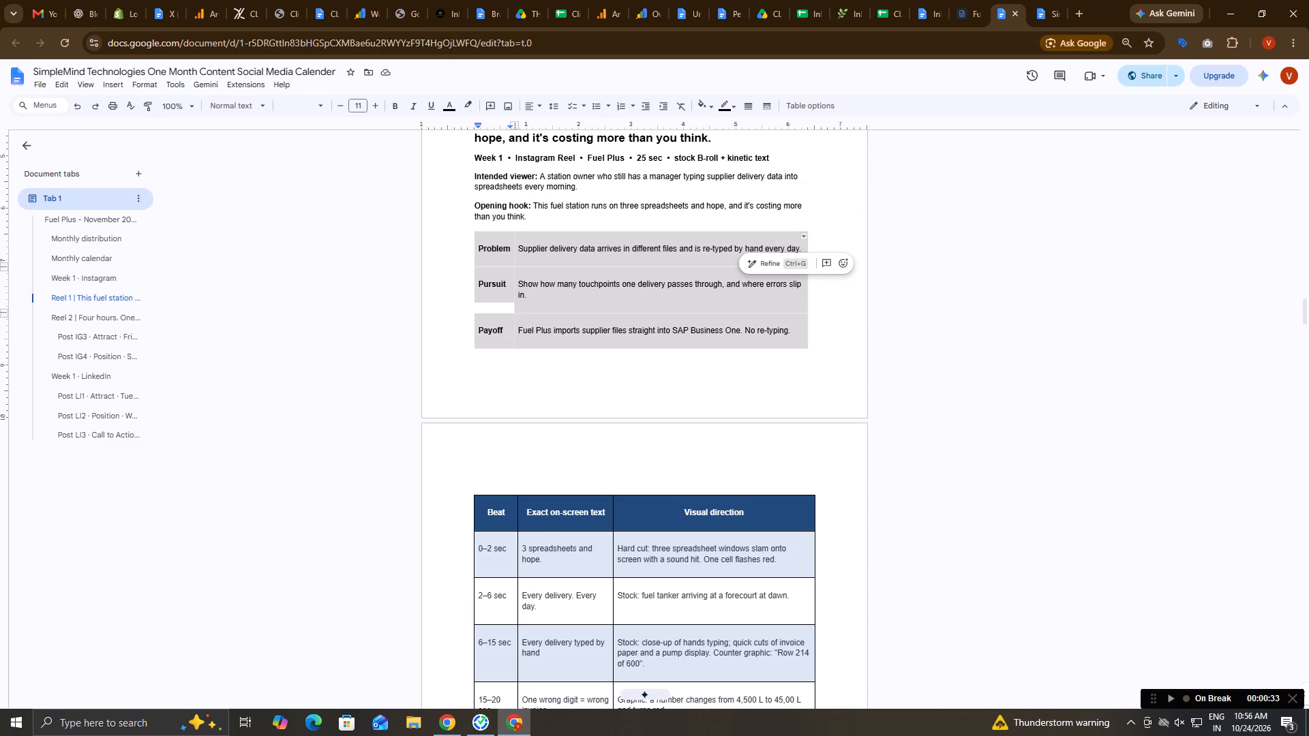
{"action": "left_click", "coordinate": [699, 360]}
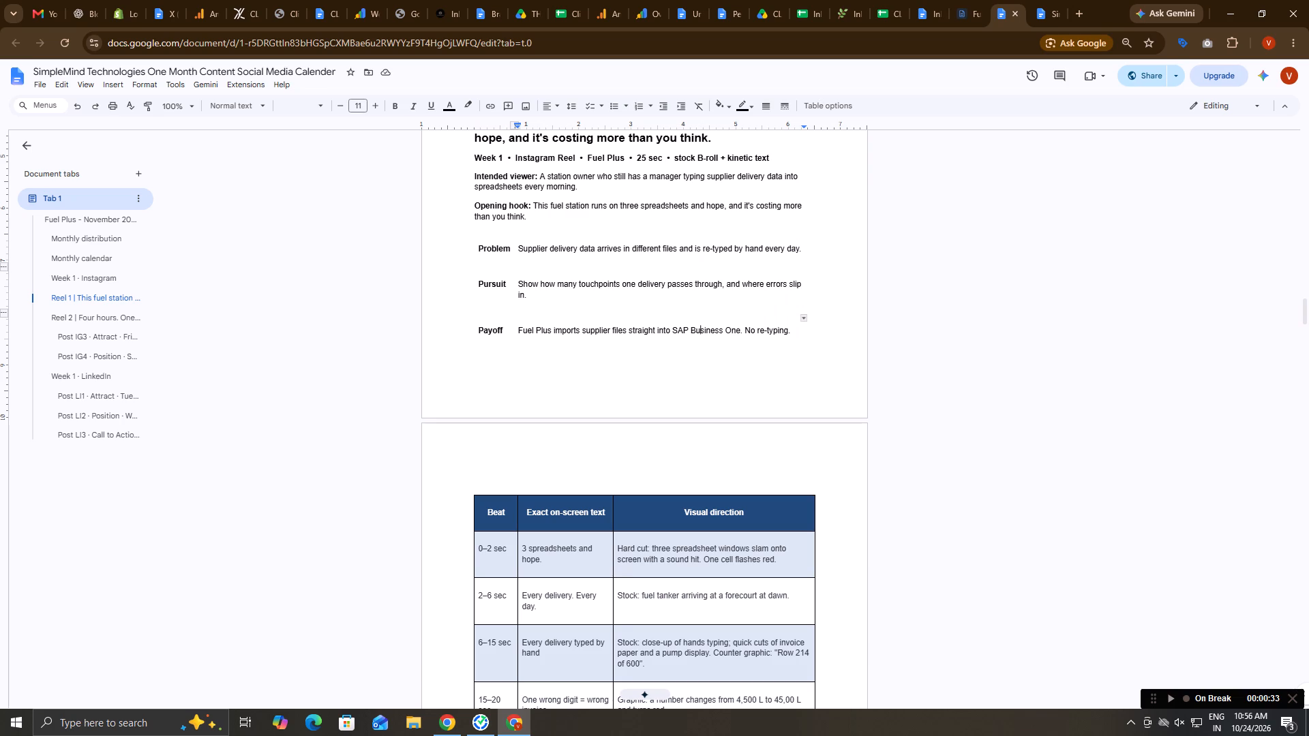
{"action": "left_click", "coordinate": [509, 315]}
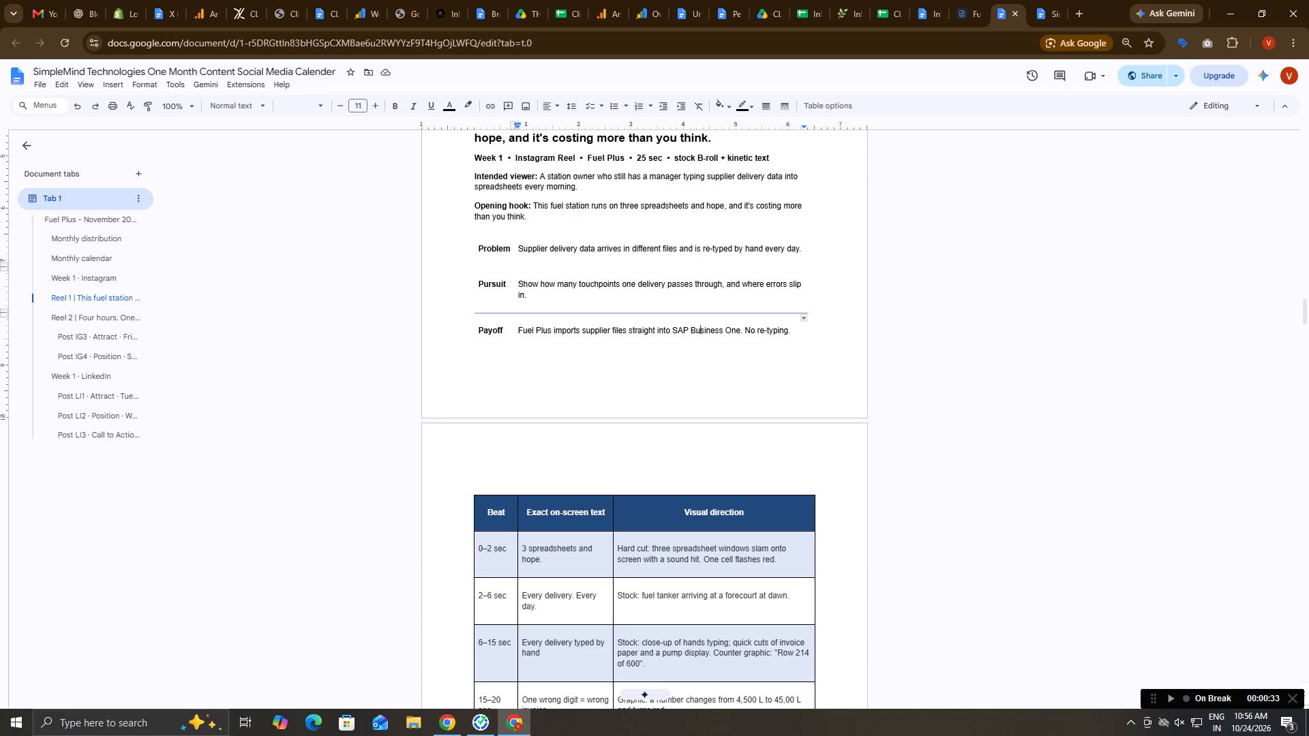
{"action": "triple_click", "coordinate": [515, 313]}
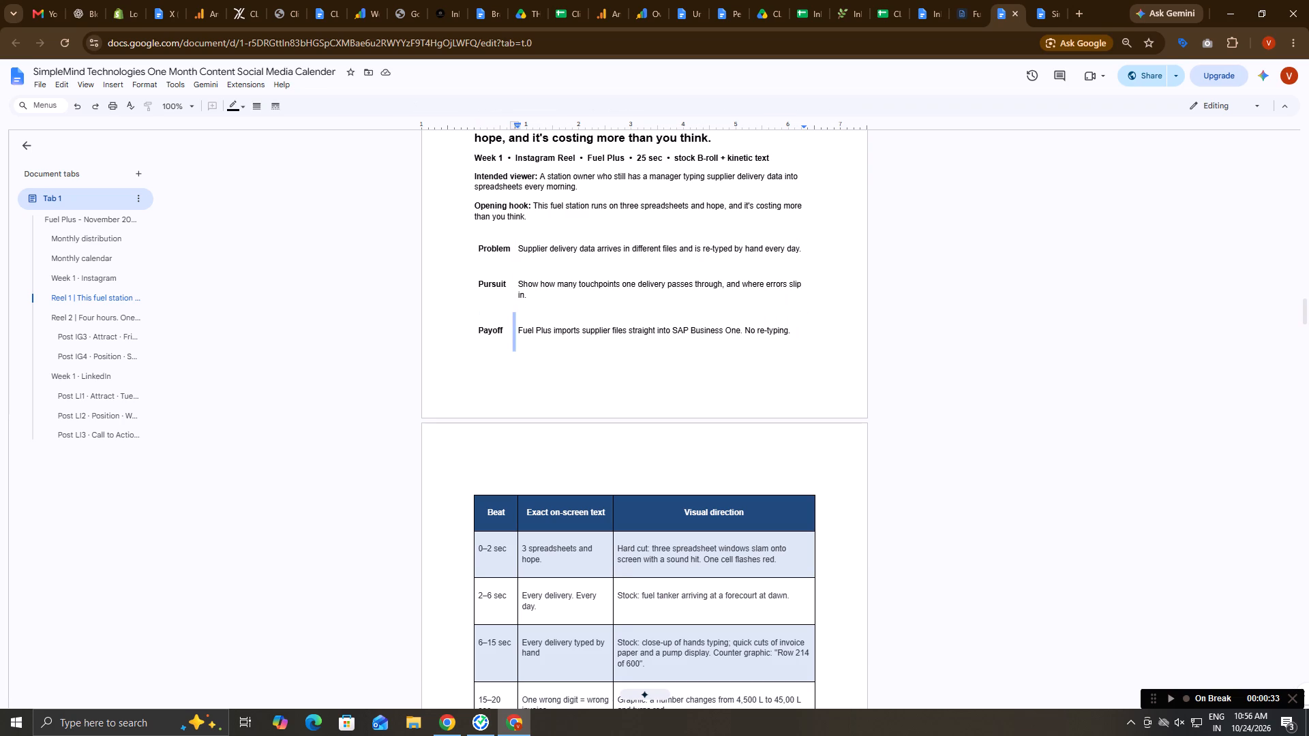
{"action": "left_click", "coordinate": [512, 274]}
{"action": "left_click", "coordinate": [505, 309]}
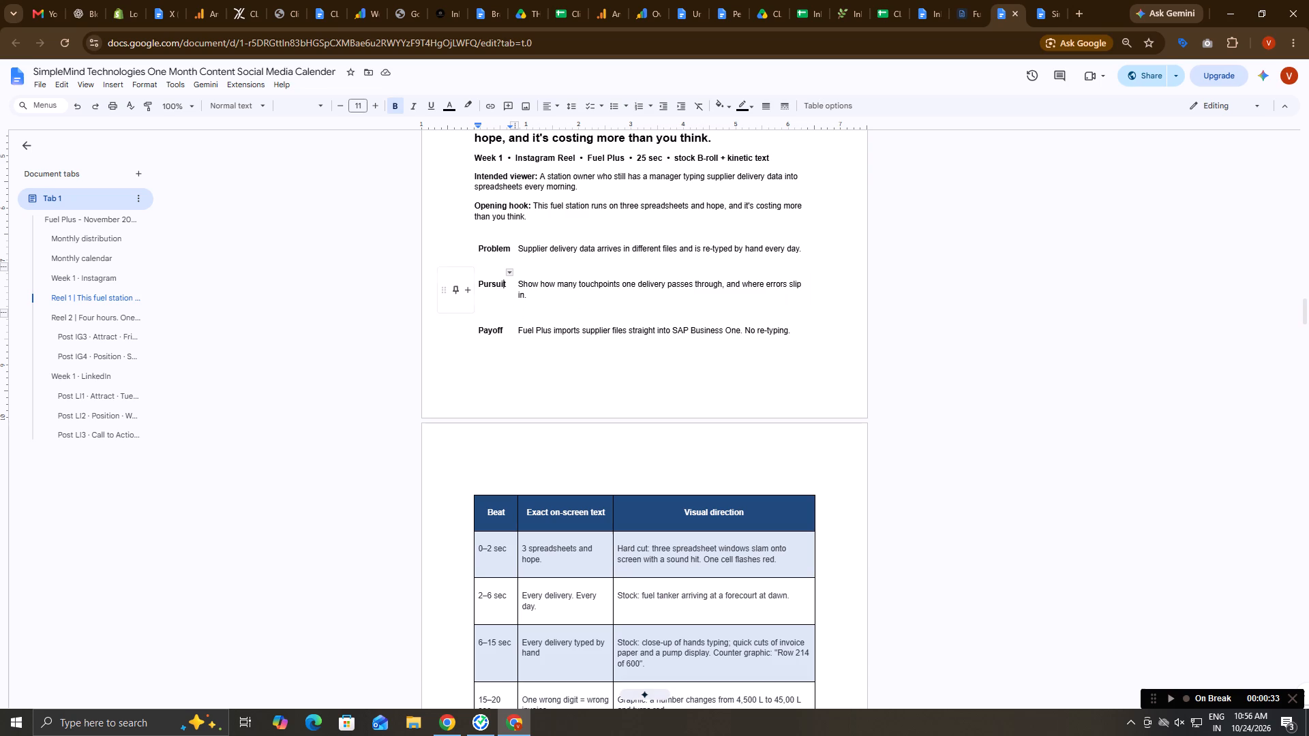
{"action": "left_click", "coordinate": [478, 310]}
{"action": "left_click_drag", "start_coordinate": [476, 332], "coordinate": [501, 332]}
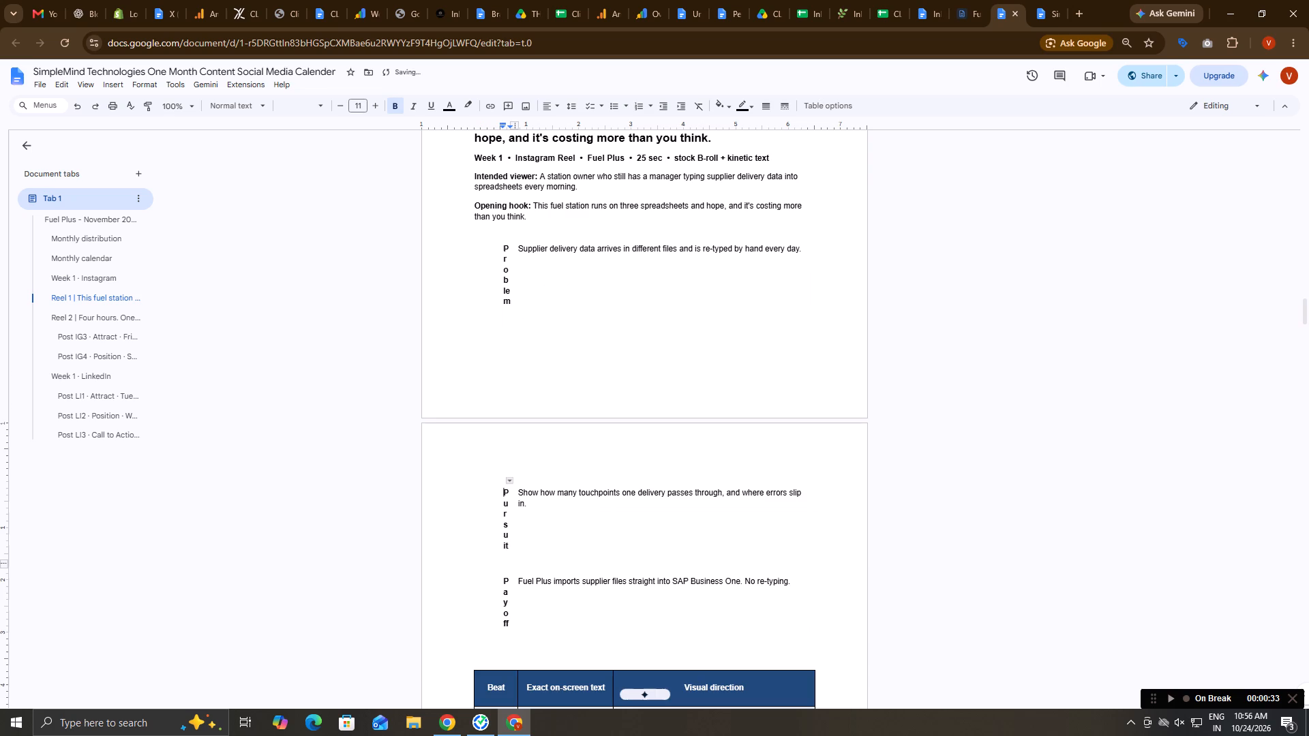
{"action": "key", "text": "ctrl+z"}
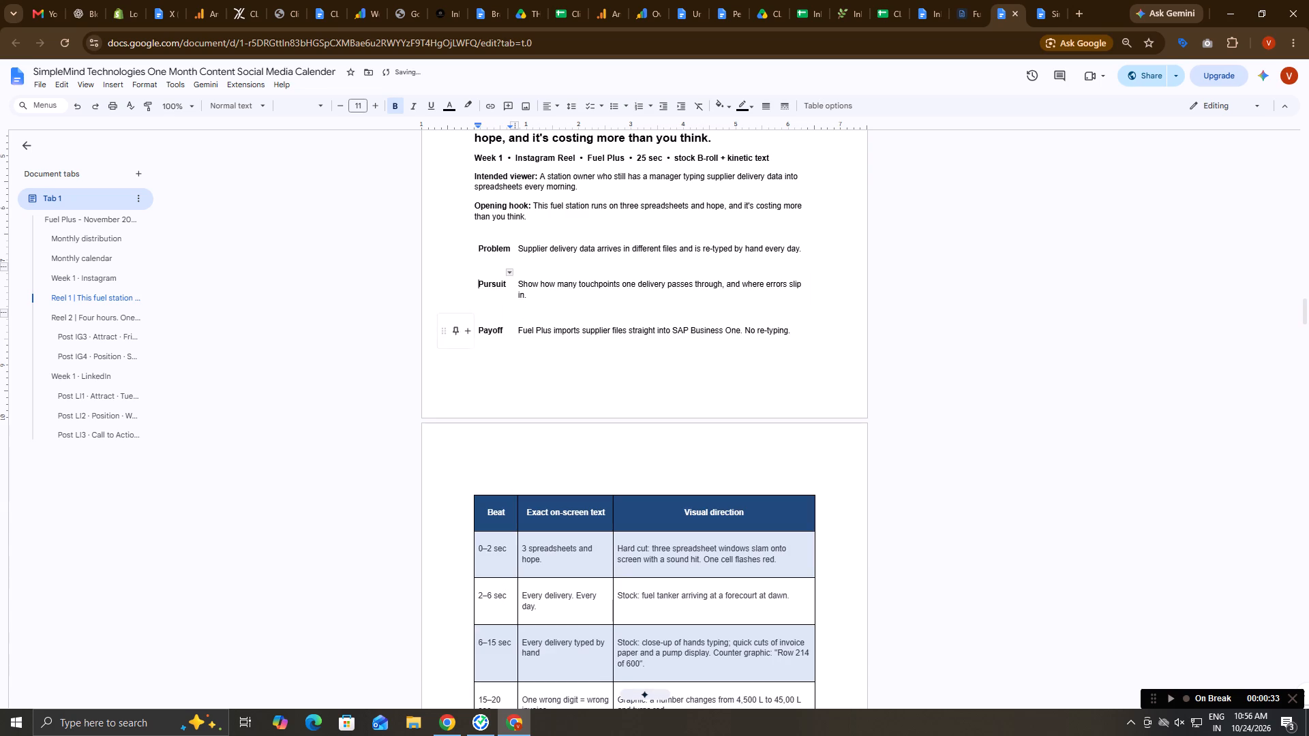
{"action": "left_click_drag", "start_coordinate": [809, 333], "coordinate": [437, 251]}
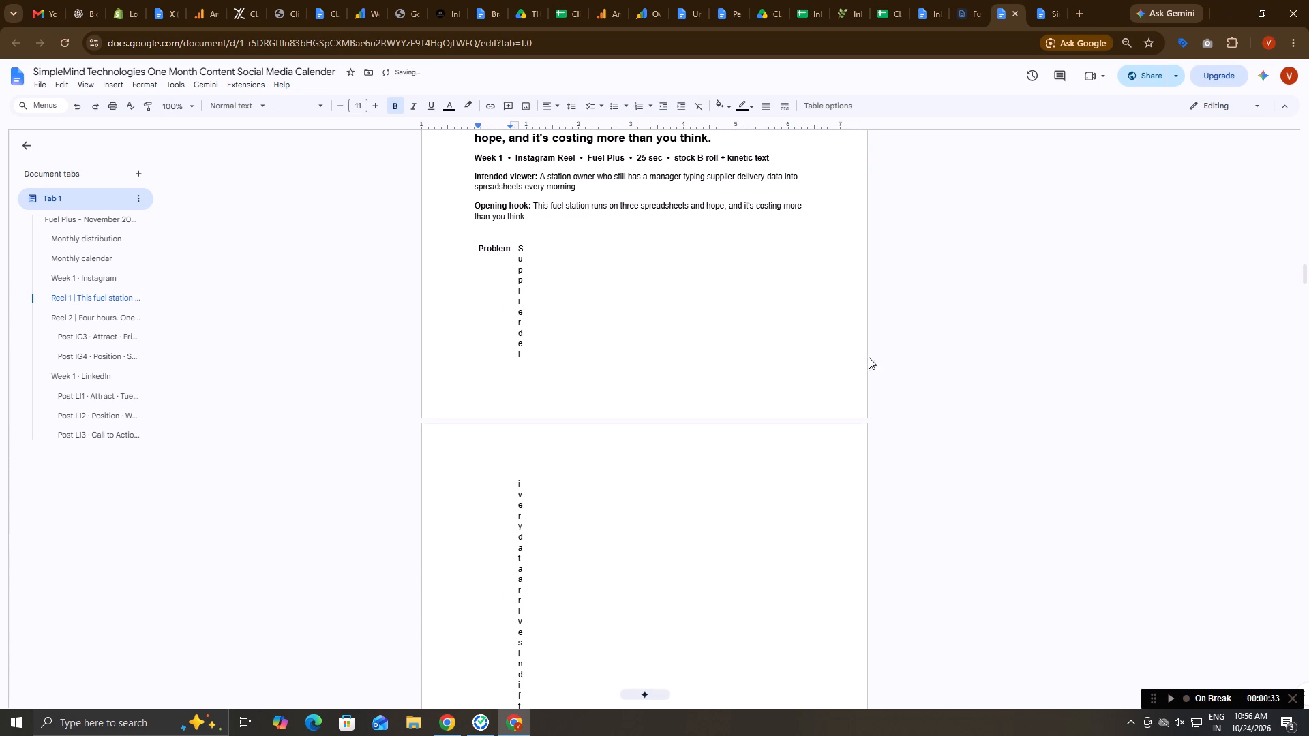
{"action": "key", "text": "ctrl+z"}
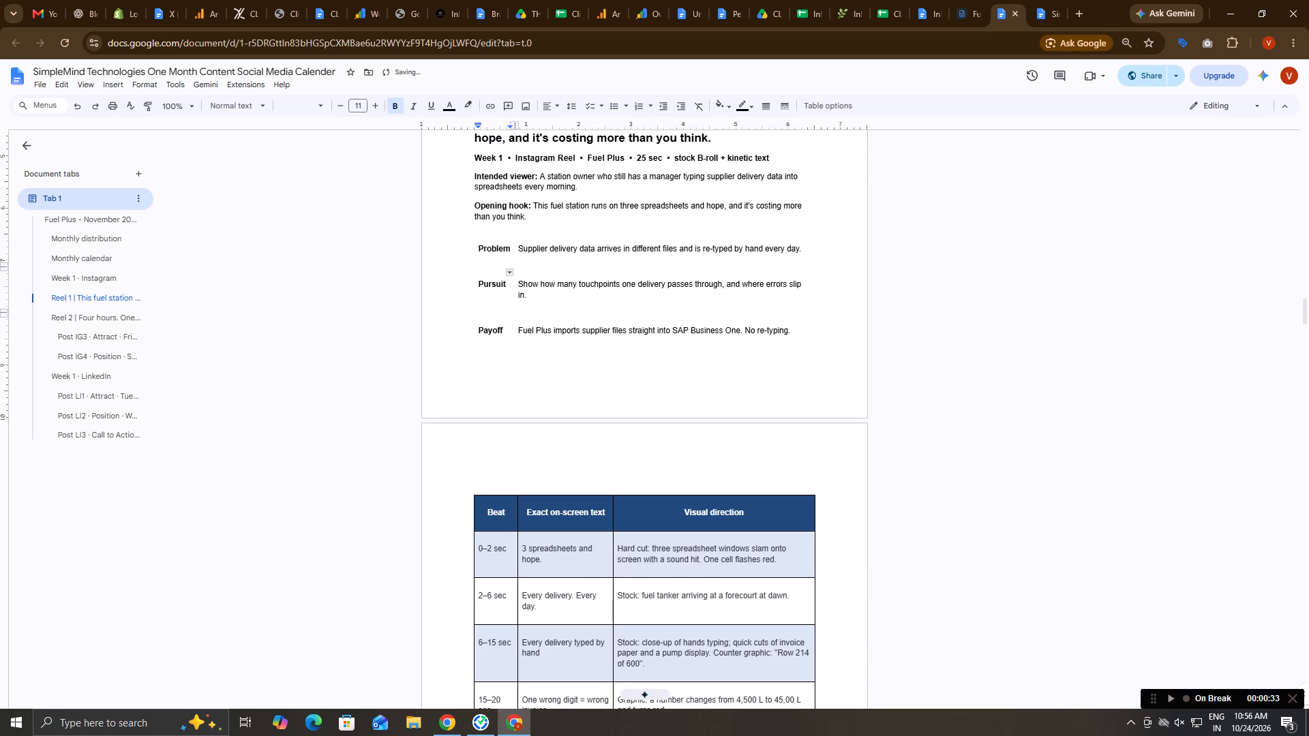
Delete Reel 1's Problem, Pursuit and Payoff table, leaving an empty line below the Opening hook paragraph.
{"action": "left_click", "coordinate": [827, 330]}
{"action": "left_click_drag", "start_coordinate": [823, 331], "coordinate": [482, 254]}
{"action": "key", "text": "BackSpace"}
{"action": "key", "text": "Return"}
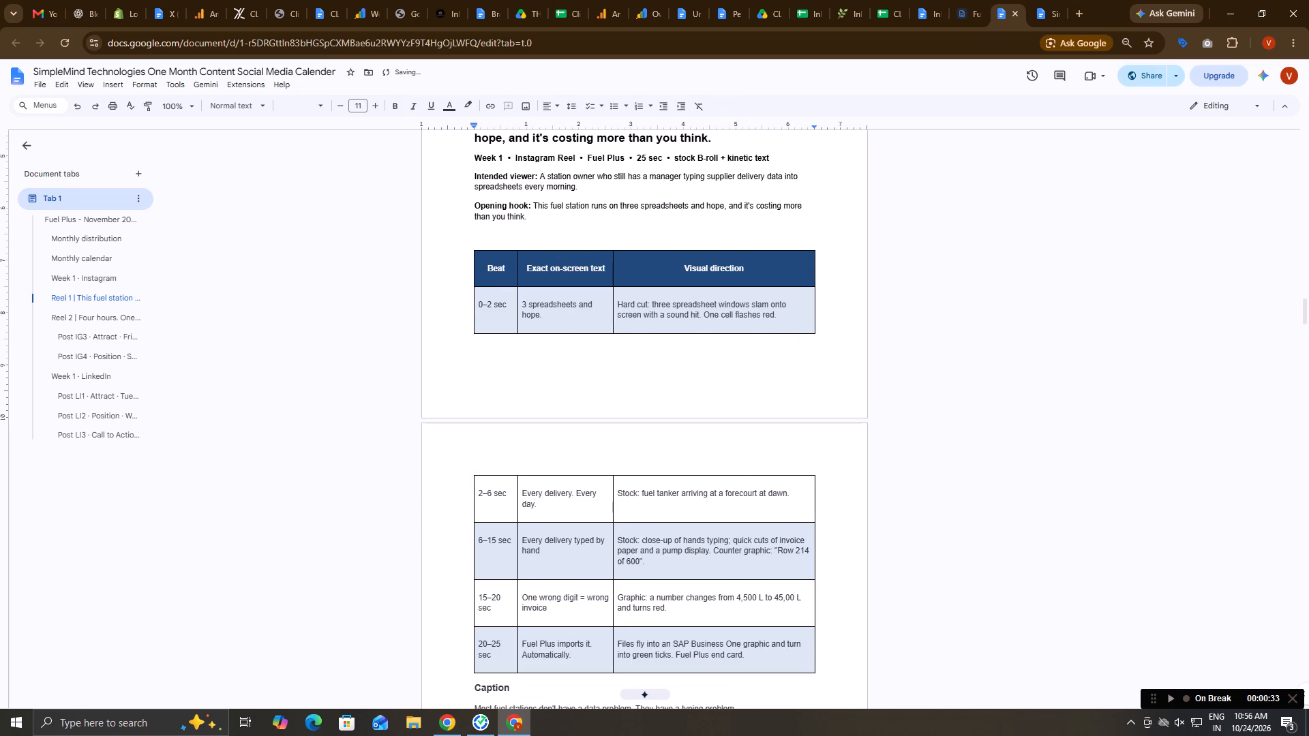
Copy the Problem label from Post IG1's table in the One Month Content Plan document into the line below Reel 1's Opening hook.
{"action": "left_click", "coordinate": [1045, 9]}
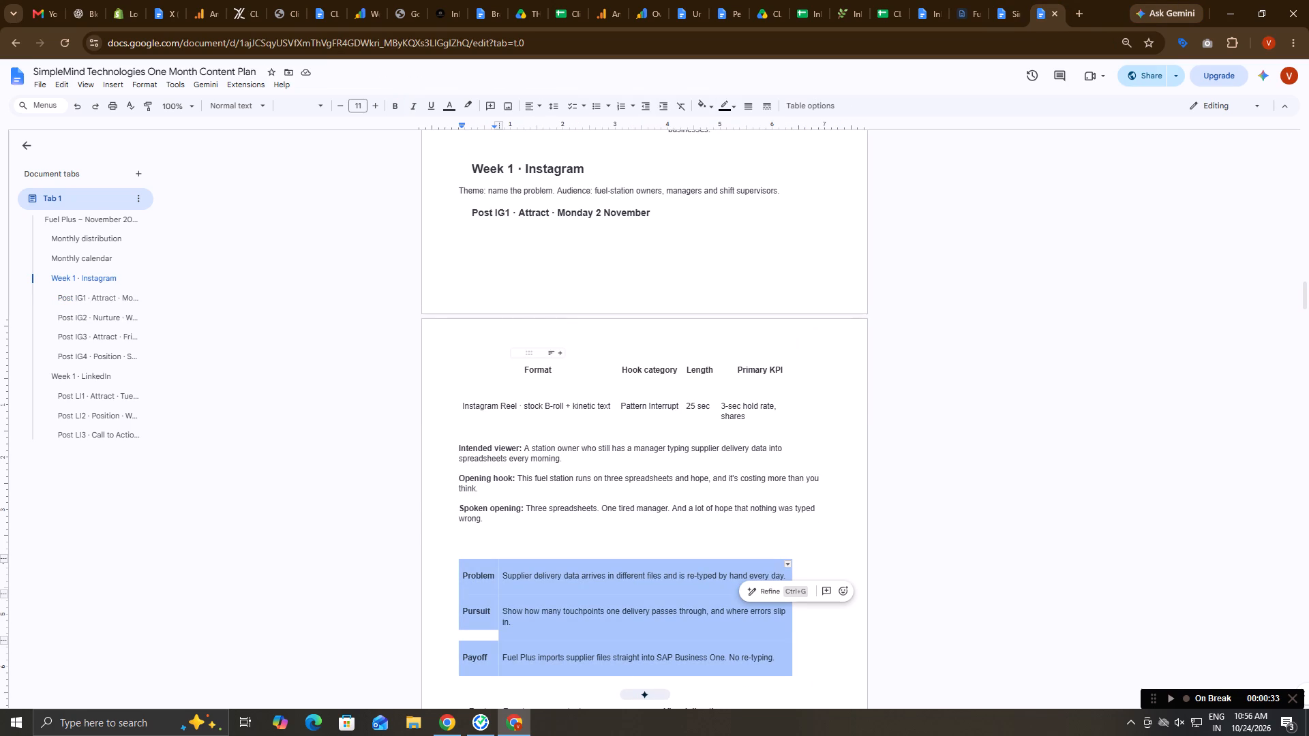
{"action": "left_click", "coordinate": [492, 596]}
{"action": "left_click_drag", "start_coordinate": [496, 570], "coordinate": [464, 570]}
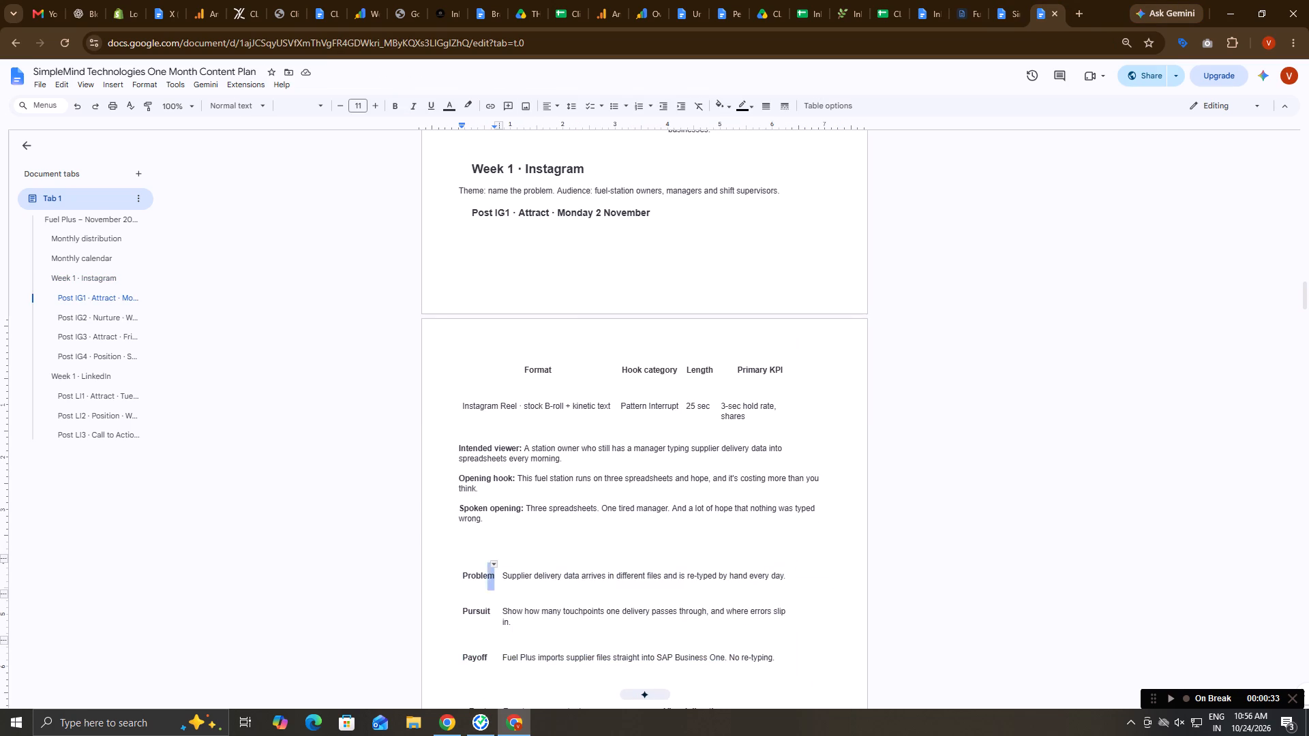
{"action": "left_click_drag", "start_coordinate": [464, 570], "coordinate": [460, 569]}
{"action": "key", "text": "ctrl+c"}
{"action": "key", "text": "ctrl+shift+Tab"}
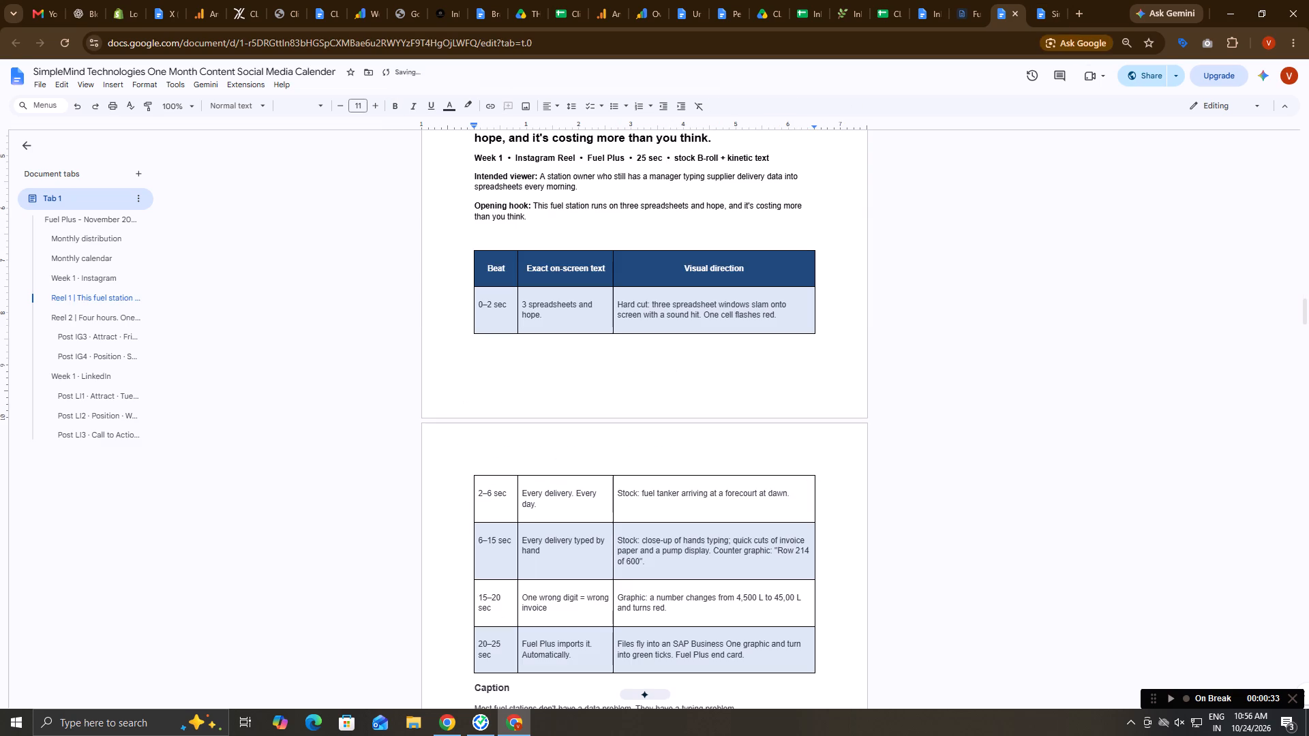
{"action": "key", "text": "ctrl+v"}
Add a colon after Reel 1's Problem label and a "Pursuit:" line beneath it, copying the label from the content plan.
{"action": "key", "text": "ctrl+Tab"}
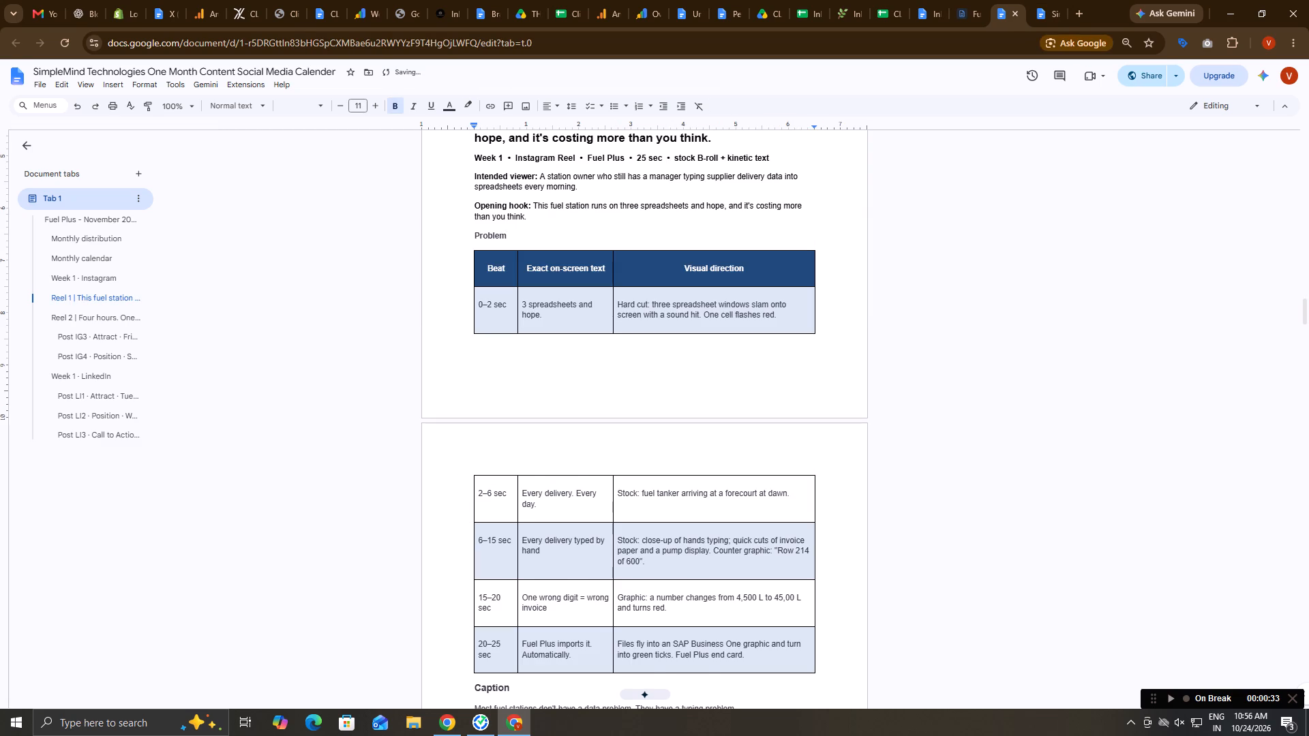
{"action": "left_click_drag", "start_coordinate": [496, 614], "coordinate": [453, 605]}
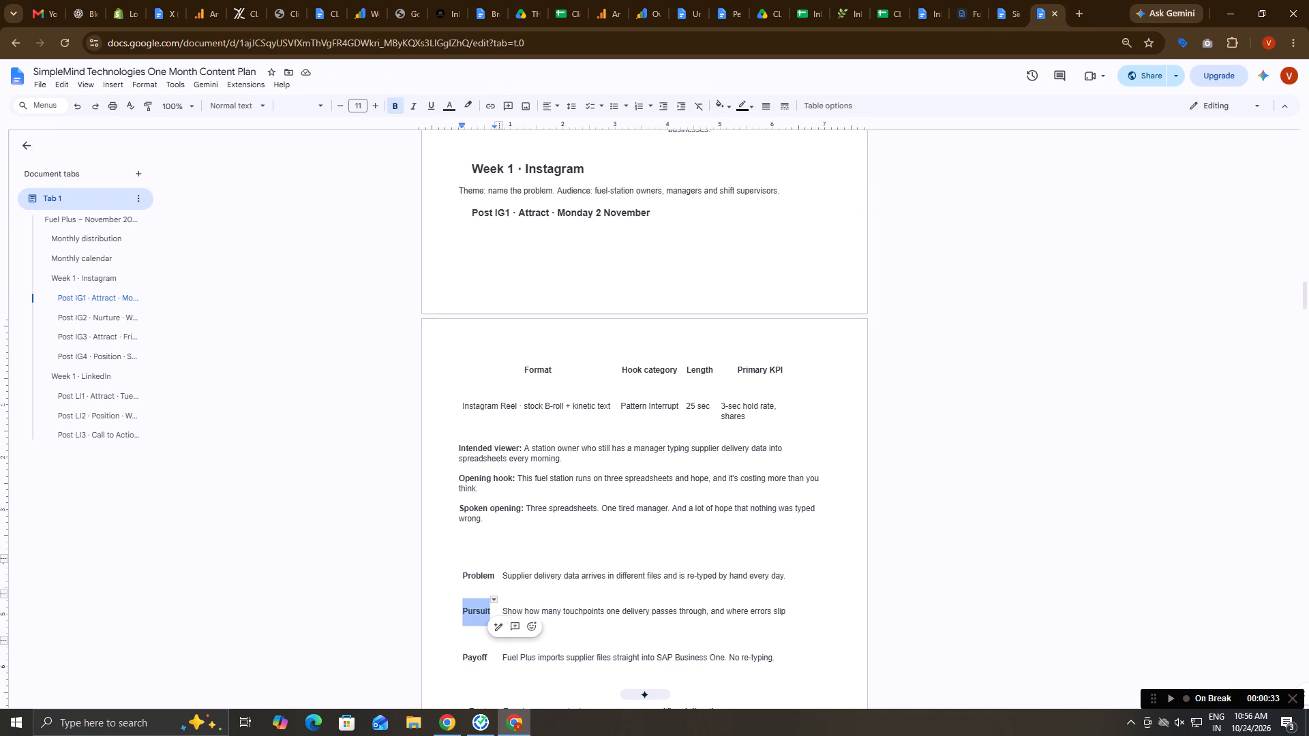
{"action": "key", "text": "ctrl+c"}
{"action": "key", "text": "ctrl+shift+Tab"}
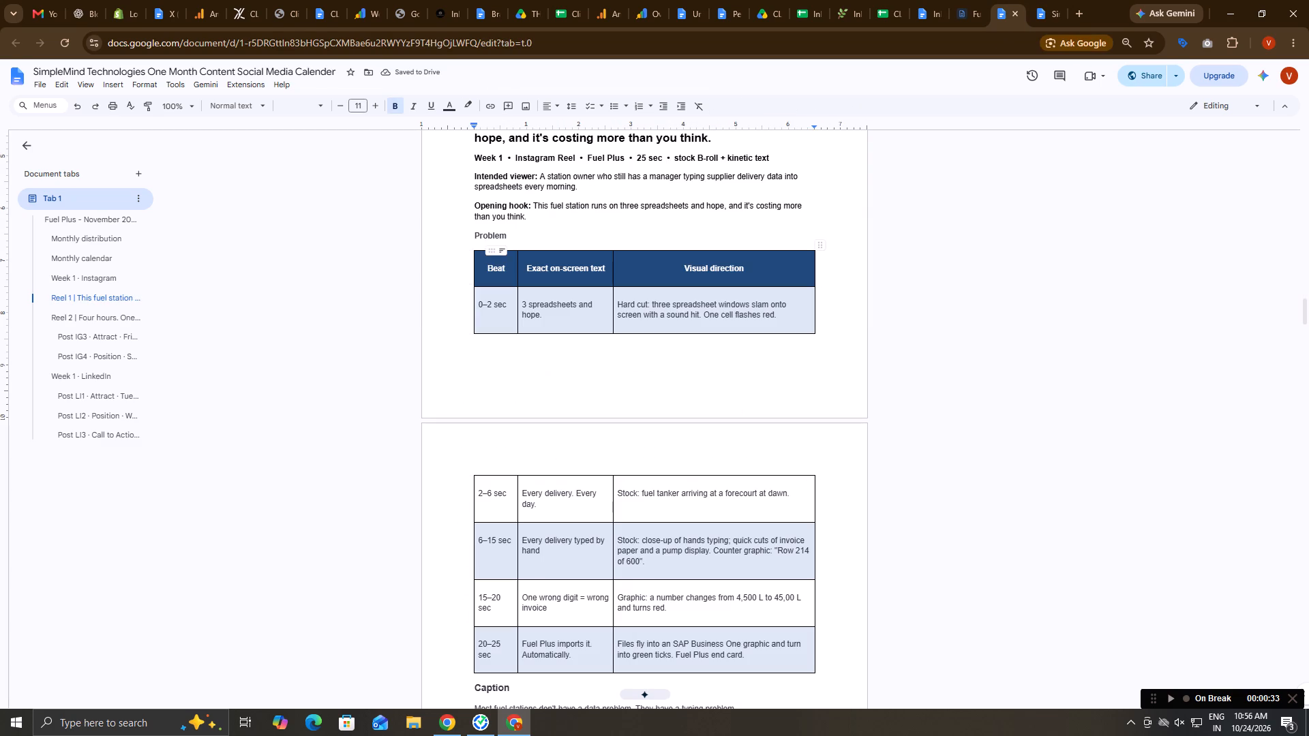
{"action": "key", "text": "shift+colon"}
{"action": "key", "text": "Return"}
{"action": "key", "text": "ctrl+v"}
{"action": "key", "text": "shift+colon"}
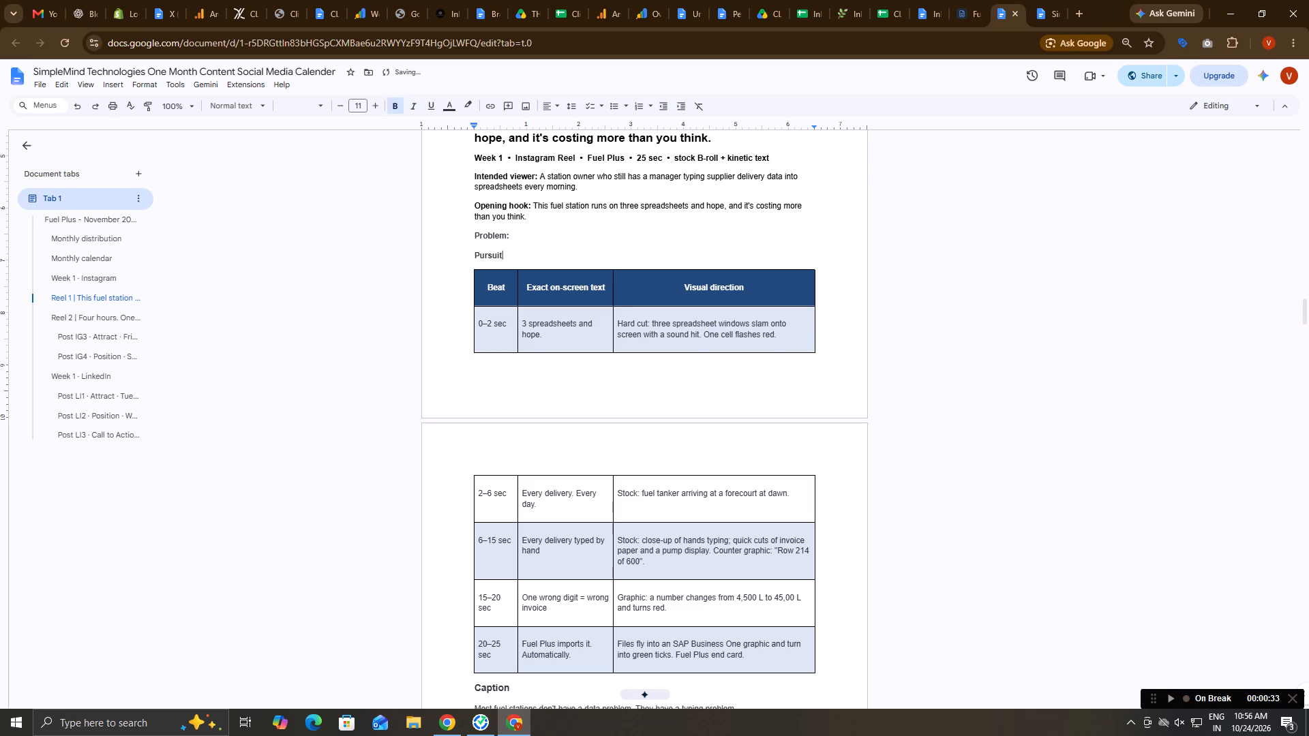
Add a "Payoff:" line below Reel 1's Pursuit line, copying the label from Post IG1's table in the content plan.
{"action": "key", "text": "Return"}
{"action": "key", "text": "ctrl+Tab"}
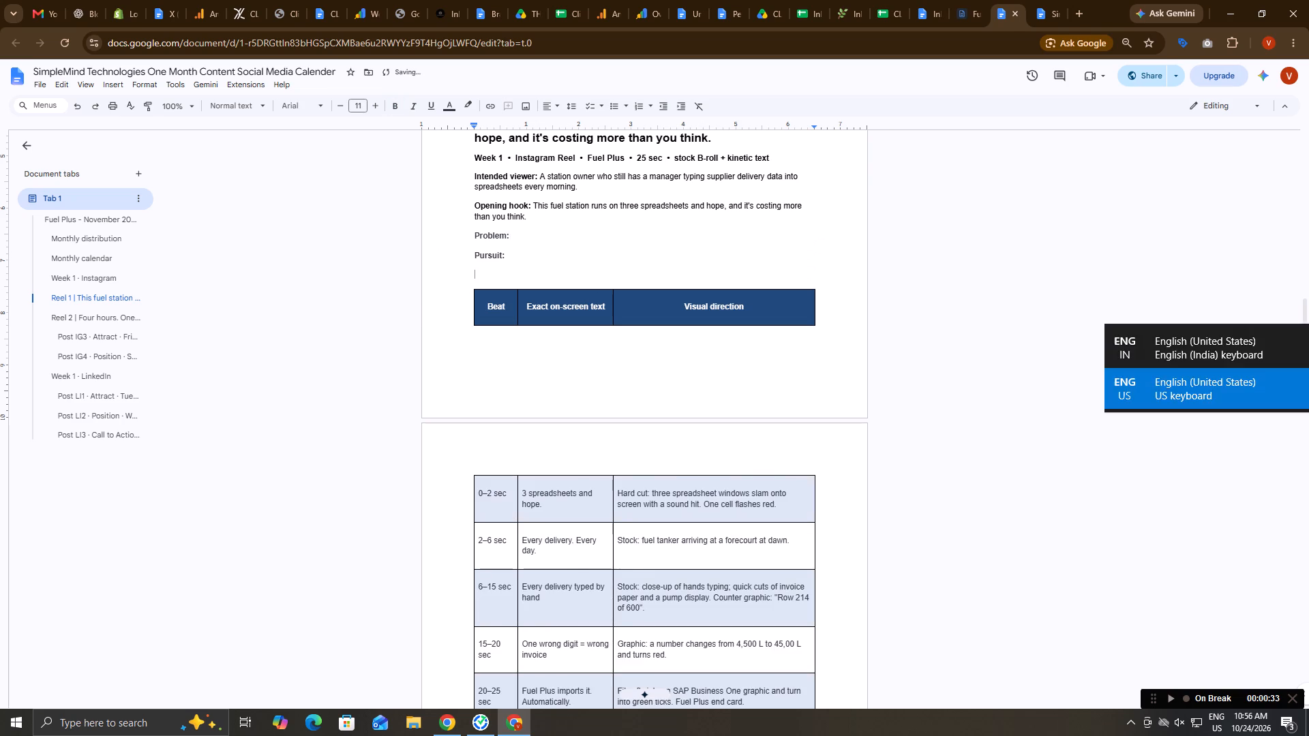
{"action": "left_click_drag", "start_coordinate": [491, 654], "coordinate": [462, 654]}
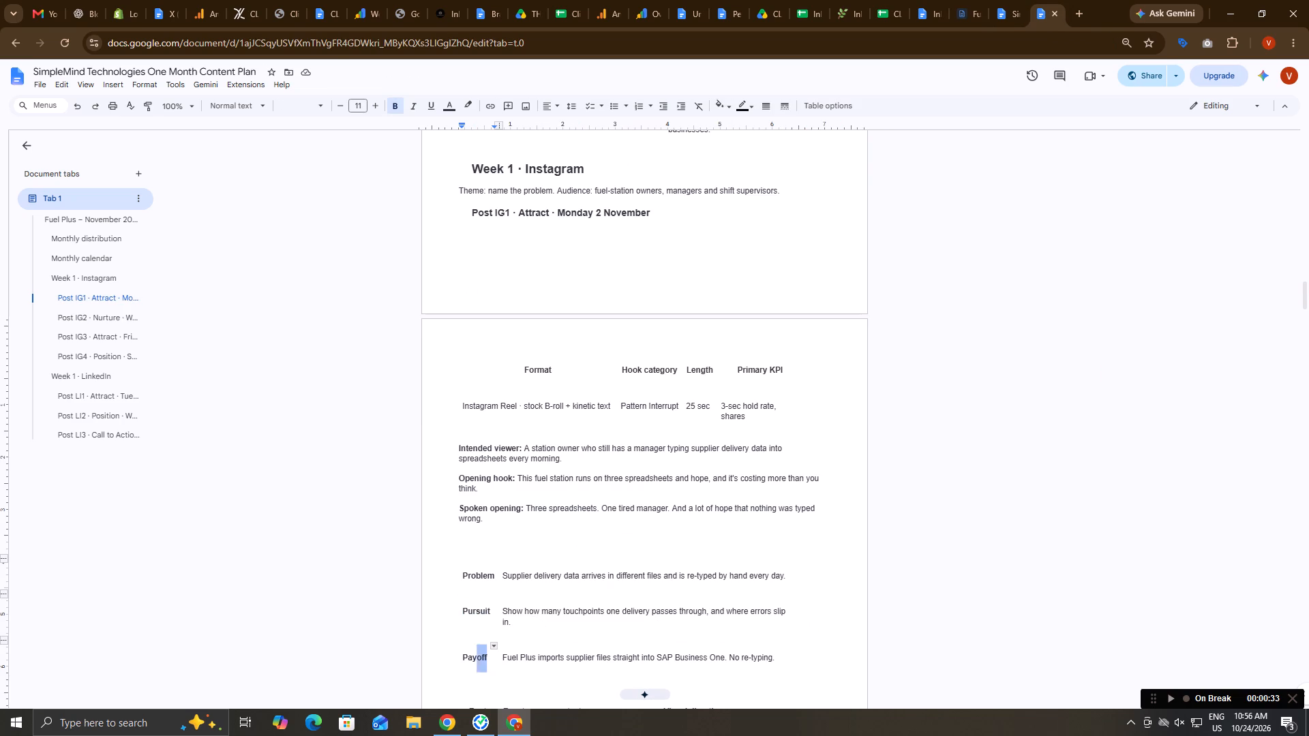
{"action": "left_click_drag", "start_coordinate": [462, 654], "coordinate": [457, 654]}
{"action": "key", "text": "ctrl+c"}
{"action": "key", "text": "ctrl+shift+Tab"}
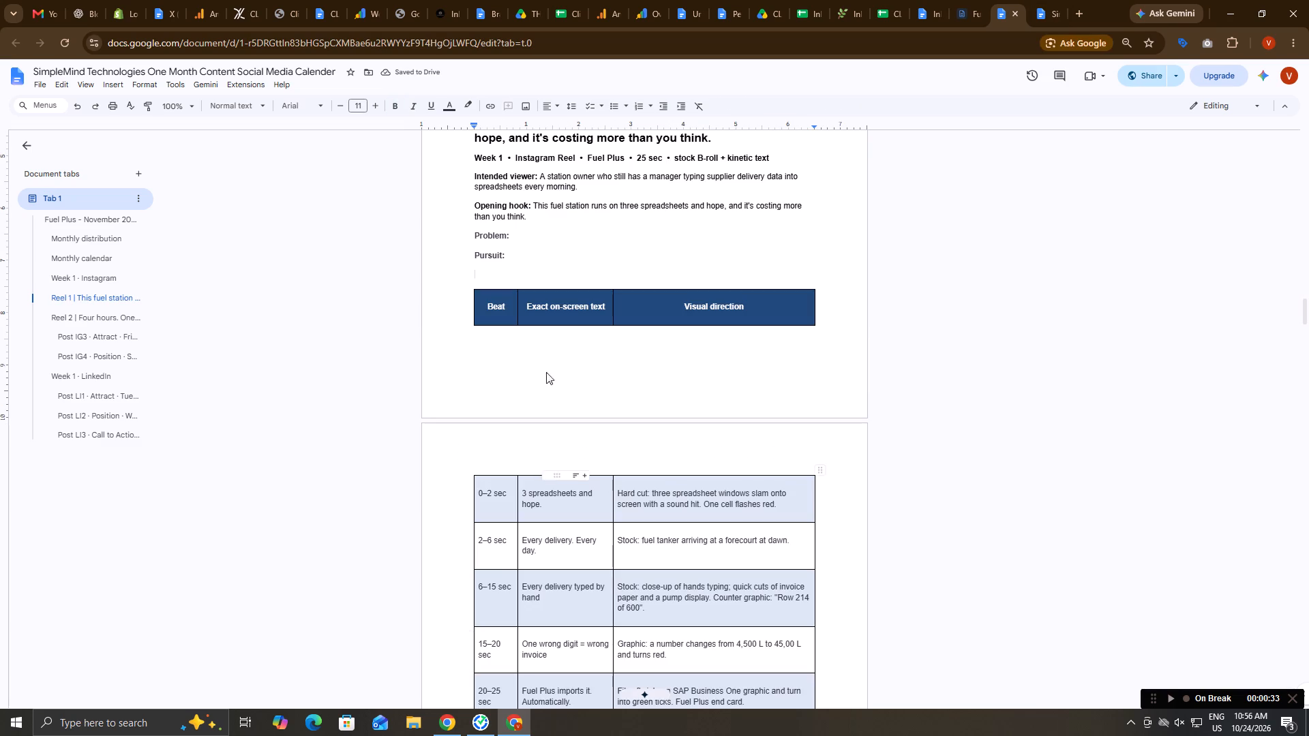
{"action": "key", "text": "ctrl+v"}
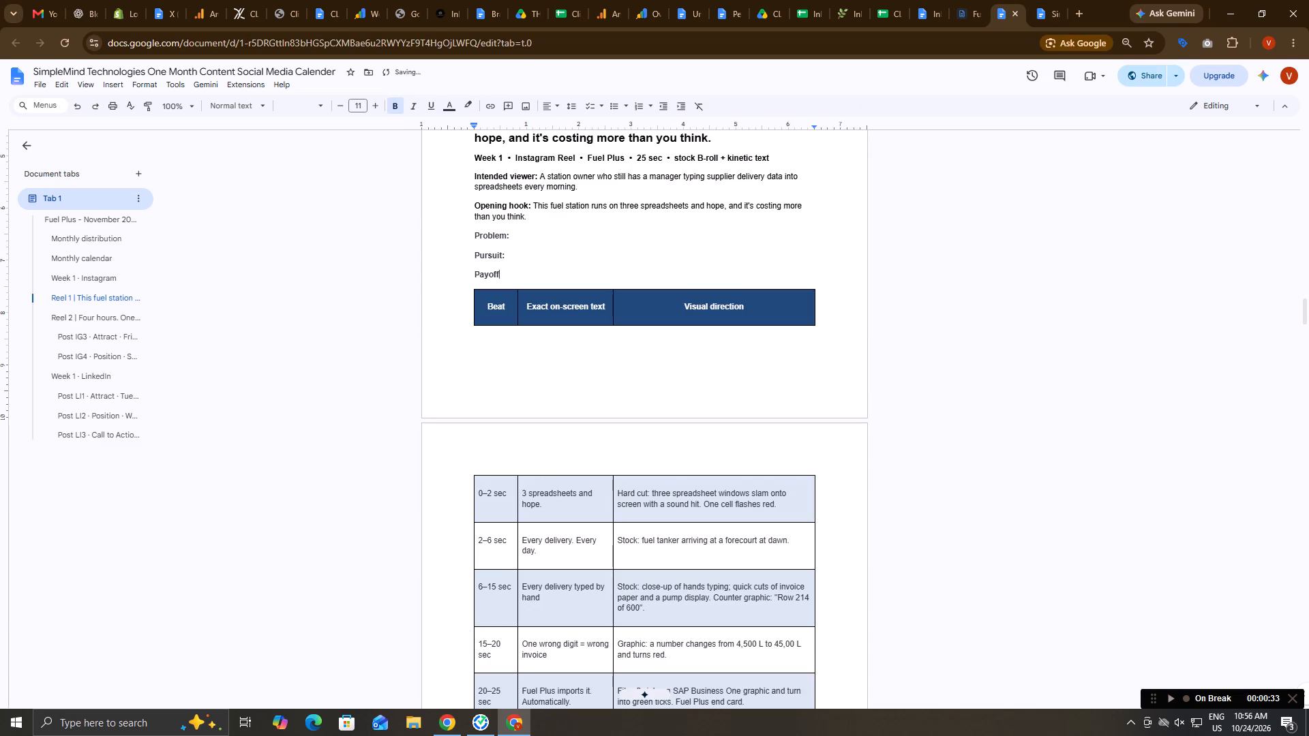
{"action": "key", "text": "shift+quotedbl"}
{"action": "key", "text": "shift+BackSpace"}
{"action": "type", "text": ":"}
{"action": "key", "text": "space"}
Make Reel 1's Problem, Pursuit and Payoff labels bold and black.
{"action": "left_click_drag", "start_coordinate": [509, 278], "coordinate": [465, 239]}
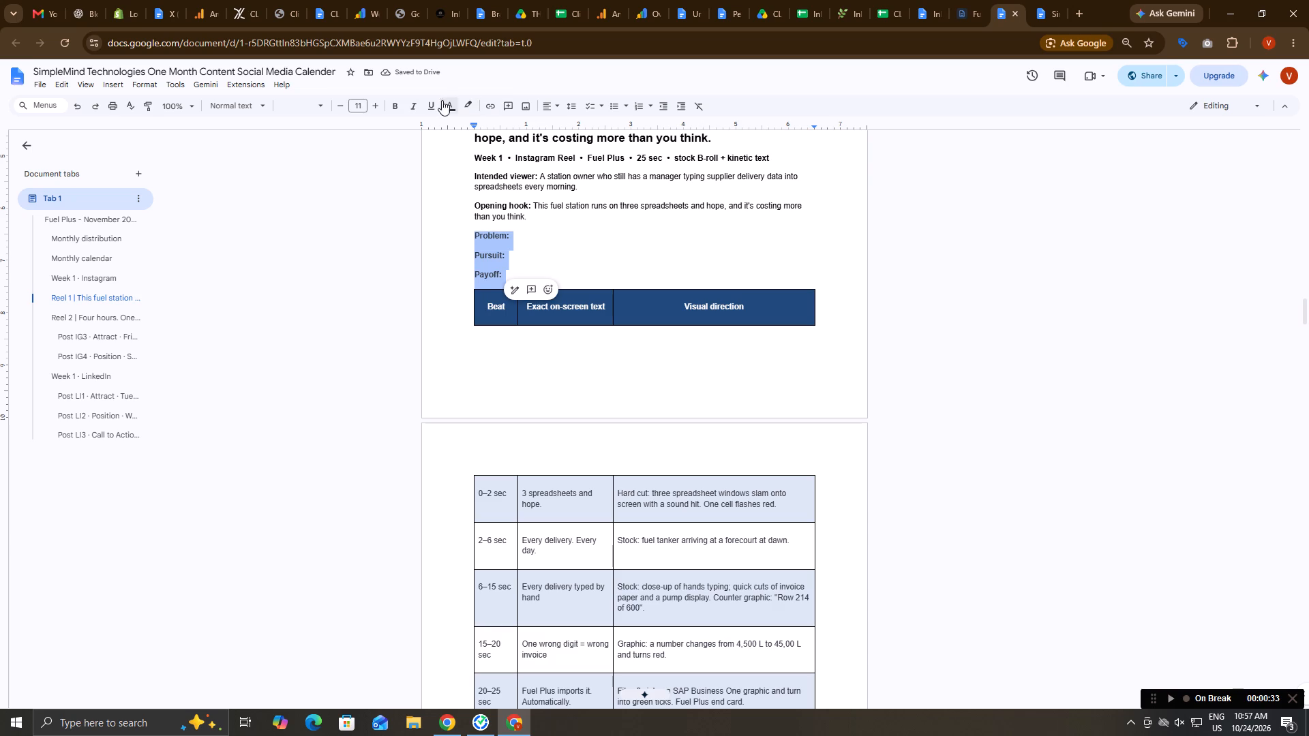
{"action": "left_click", "coordinate": [394, 105]}
{"action": "left_click", "coordinate": [448, 108]}
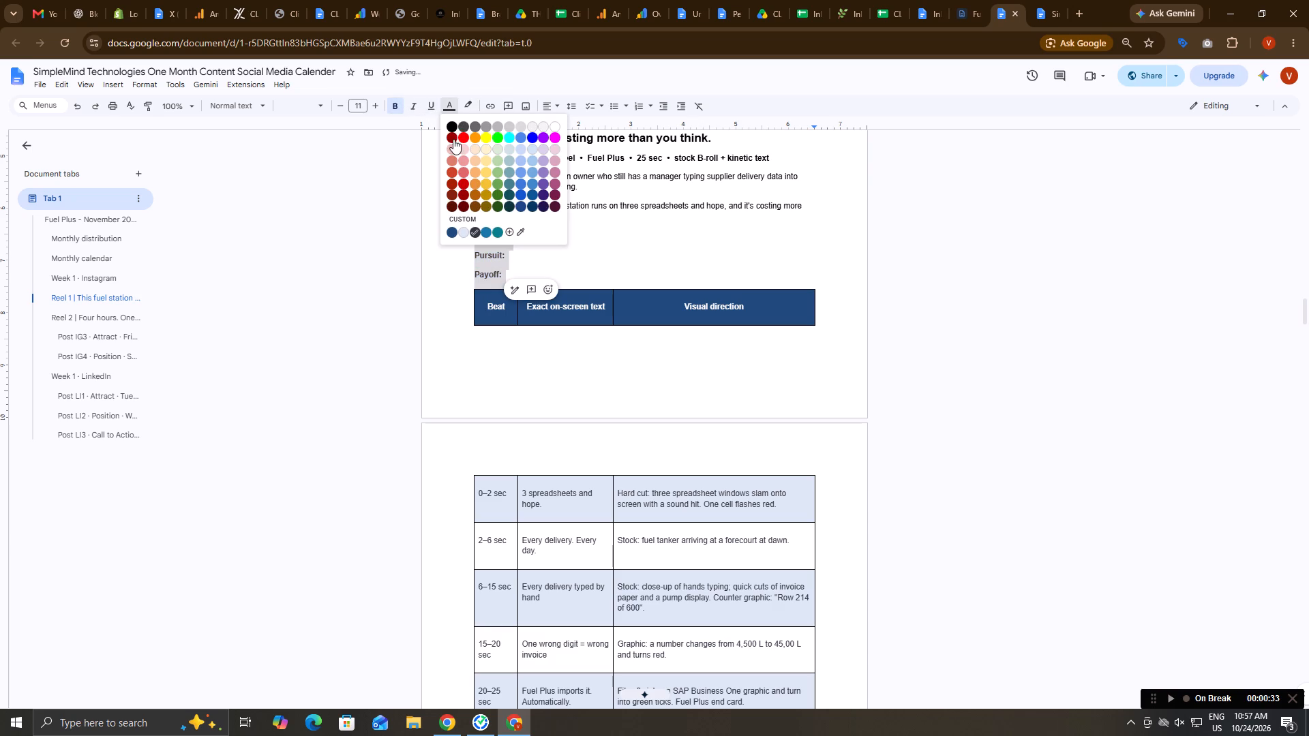
{"action": "left_click", "coordinate": [453, 124]}
{"action": "left_click", "coordinate": [538, 271]}
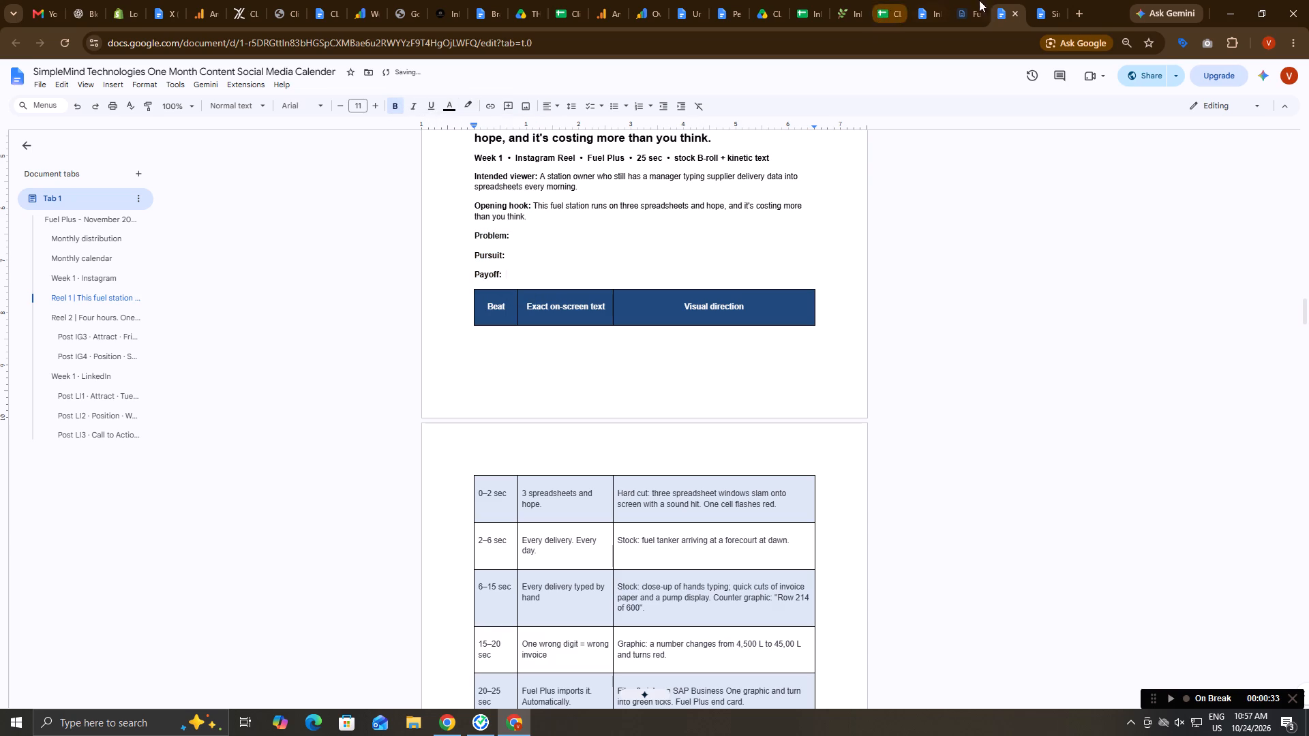
Copy the Problem sentence about supplier delivery data from the content plan's Post IG1 table to after Reel 1's Problem label.
{"action": "left_click", "coordinate": [1049, 0]}
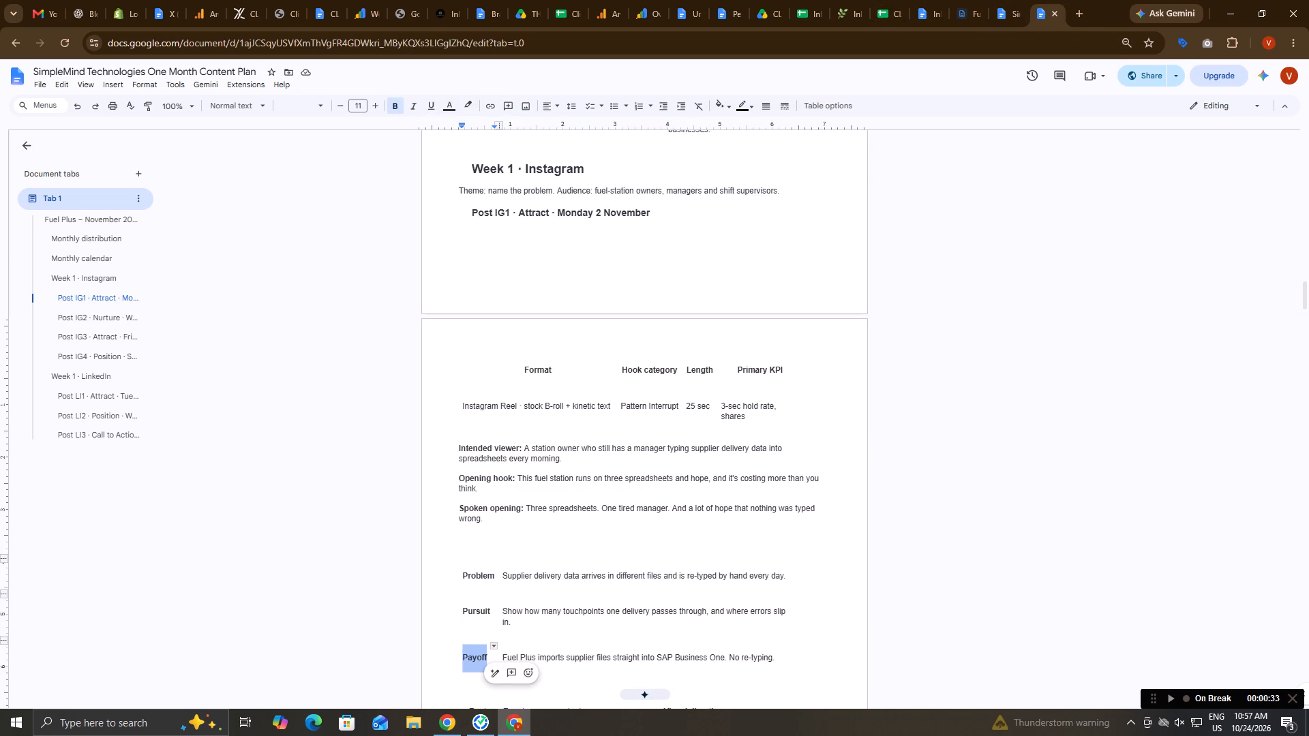
{"action": "left_click_drag", "start_coordinate": [503, 572], "coordinate": [772, 572]}
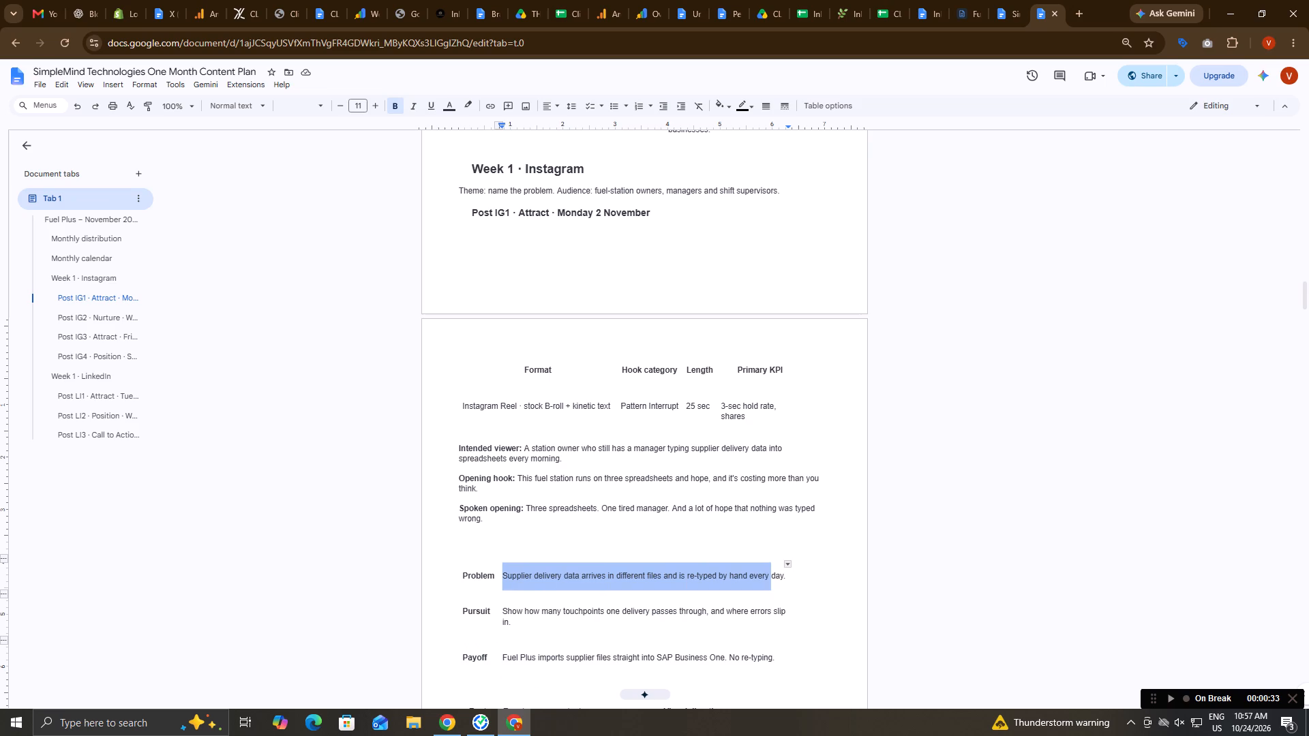
{"action": "left_click_drag", "start_coordinate": [772, 572], "coordinate": [787, 575]}
{"action": "key", "text": "ctrl+c"}
{"action": "key", "text": "ctrl+shift+Tab"}
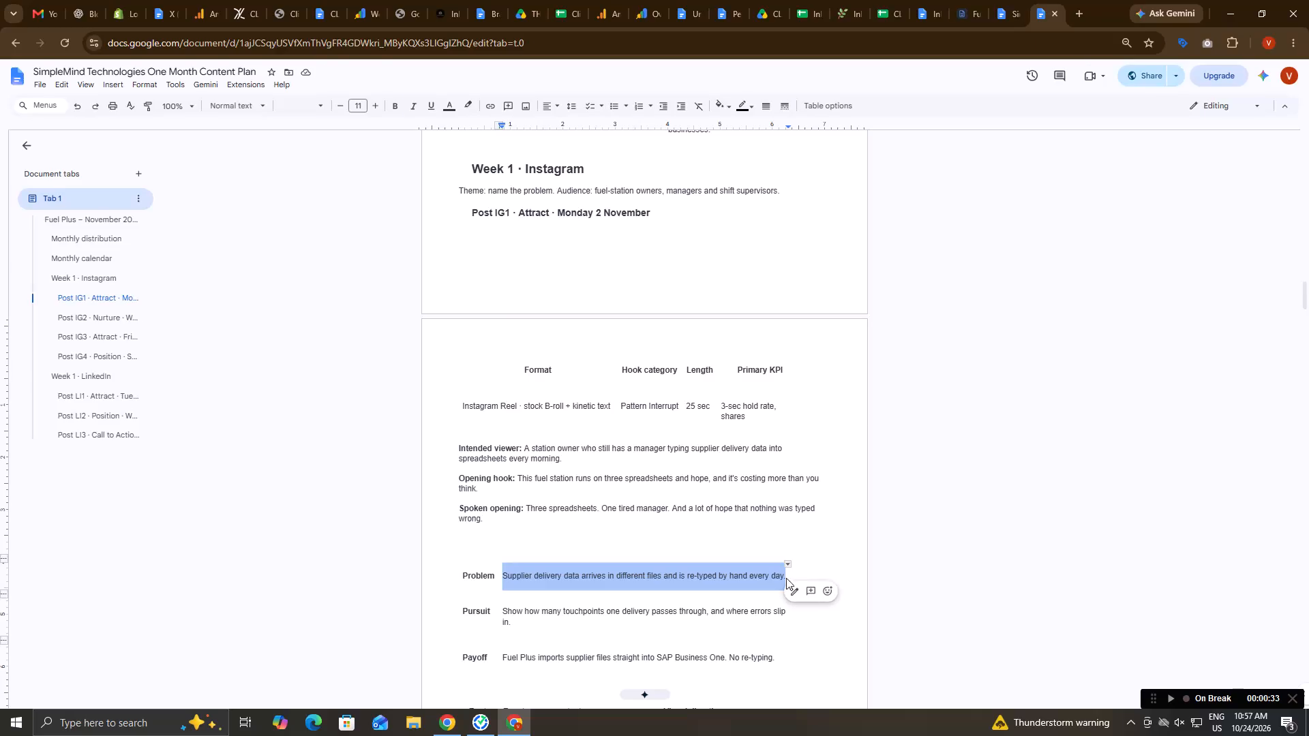
{"action": "left_click", "coordinate": [544, 230]}
{"action": "left_click", "coordinate": [524, 239]}
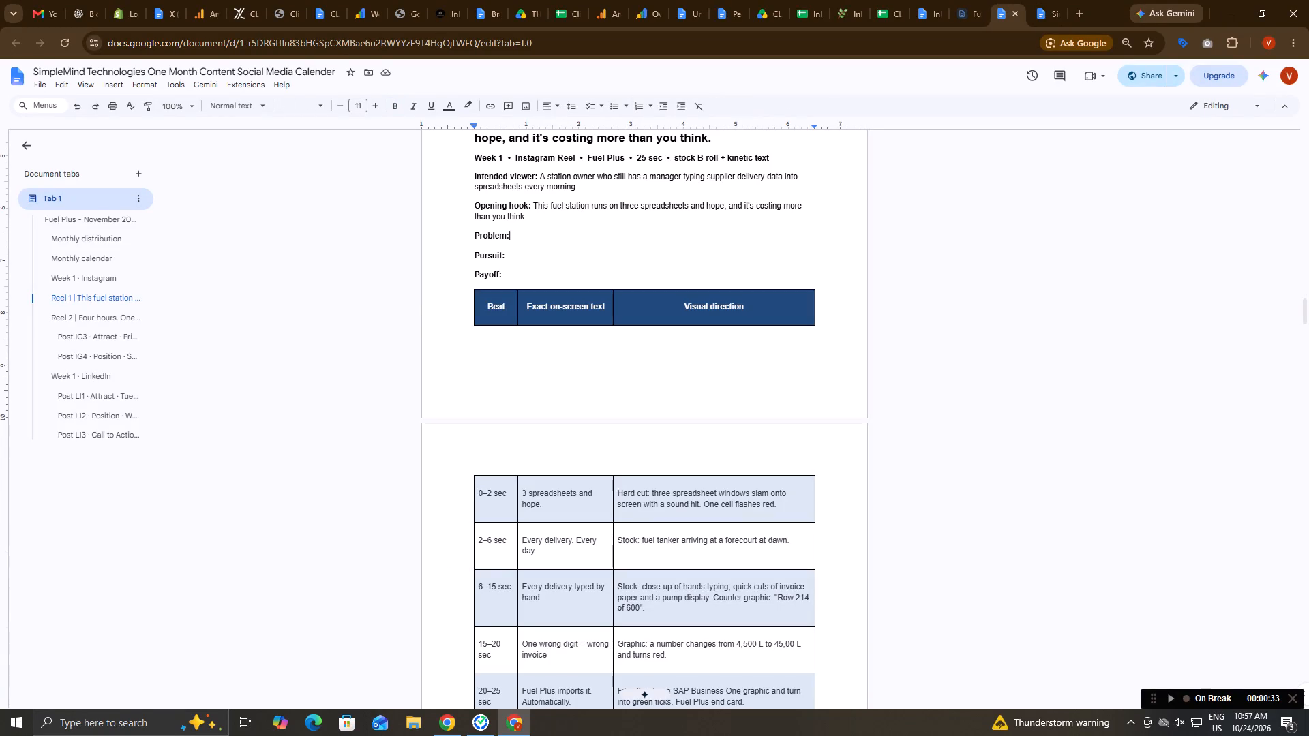
{"action": "key", "text": "space"}
{"action": "key", "text": "ctrl+v"}
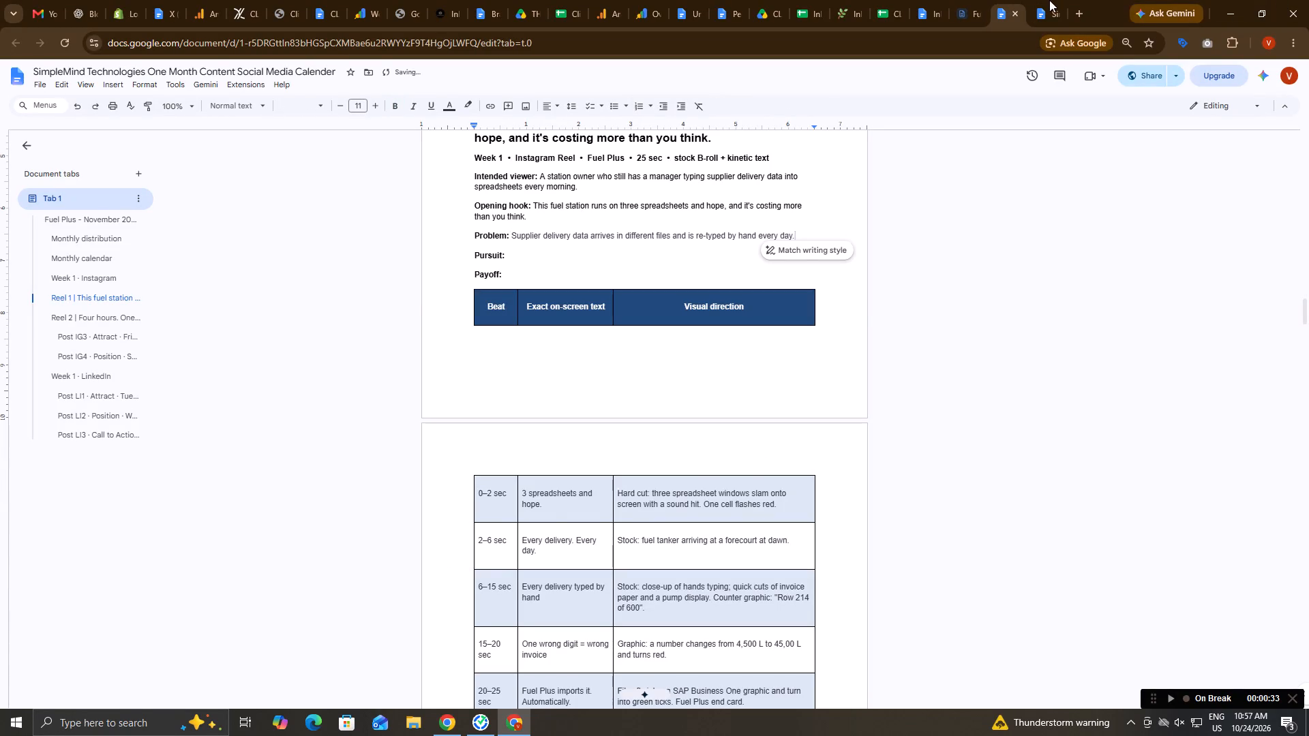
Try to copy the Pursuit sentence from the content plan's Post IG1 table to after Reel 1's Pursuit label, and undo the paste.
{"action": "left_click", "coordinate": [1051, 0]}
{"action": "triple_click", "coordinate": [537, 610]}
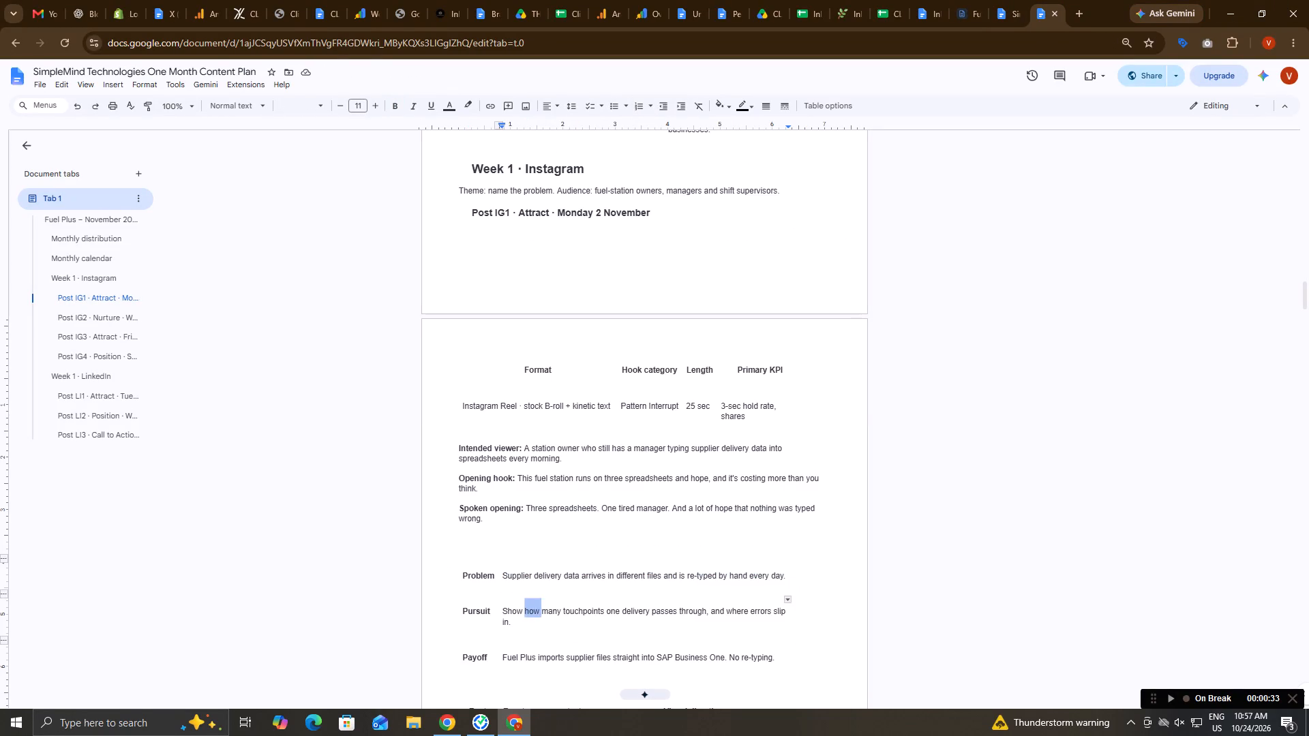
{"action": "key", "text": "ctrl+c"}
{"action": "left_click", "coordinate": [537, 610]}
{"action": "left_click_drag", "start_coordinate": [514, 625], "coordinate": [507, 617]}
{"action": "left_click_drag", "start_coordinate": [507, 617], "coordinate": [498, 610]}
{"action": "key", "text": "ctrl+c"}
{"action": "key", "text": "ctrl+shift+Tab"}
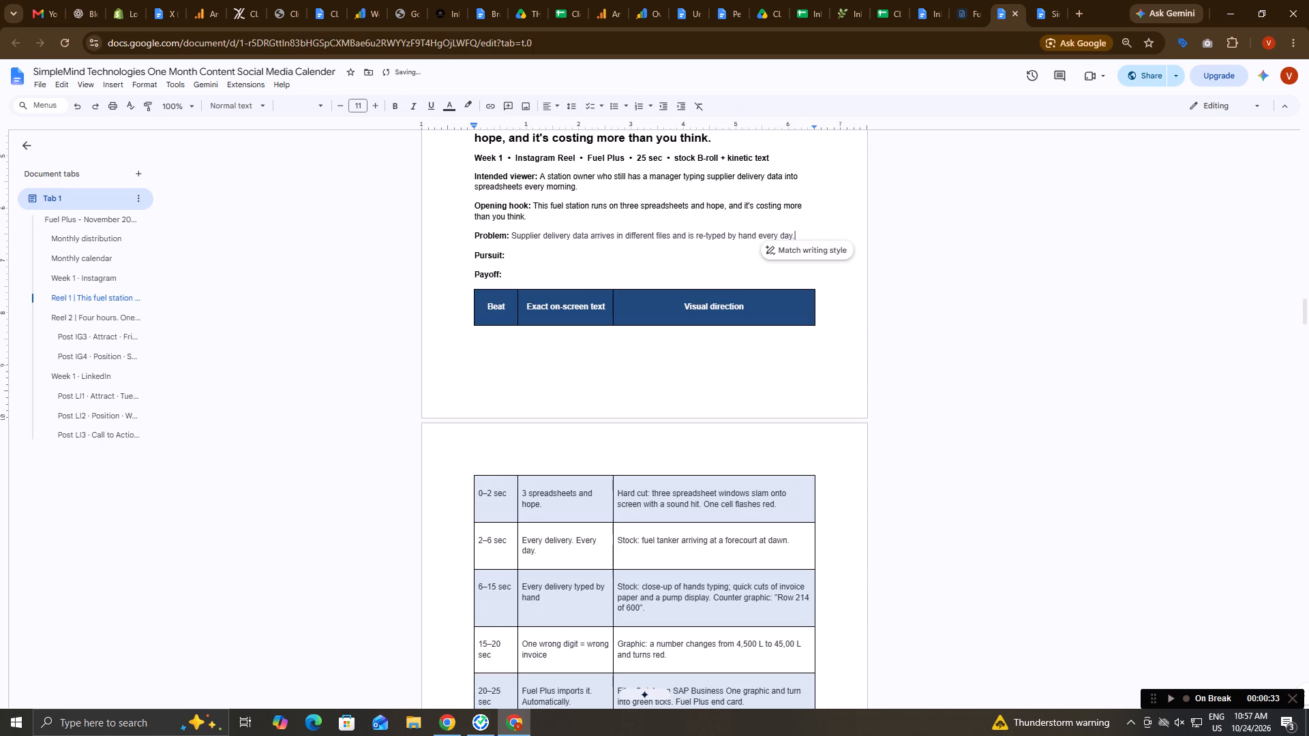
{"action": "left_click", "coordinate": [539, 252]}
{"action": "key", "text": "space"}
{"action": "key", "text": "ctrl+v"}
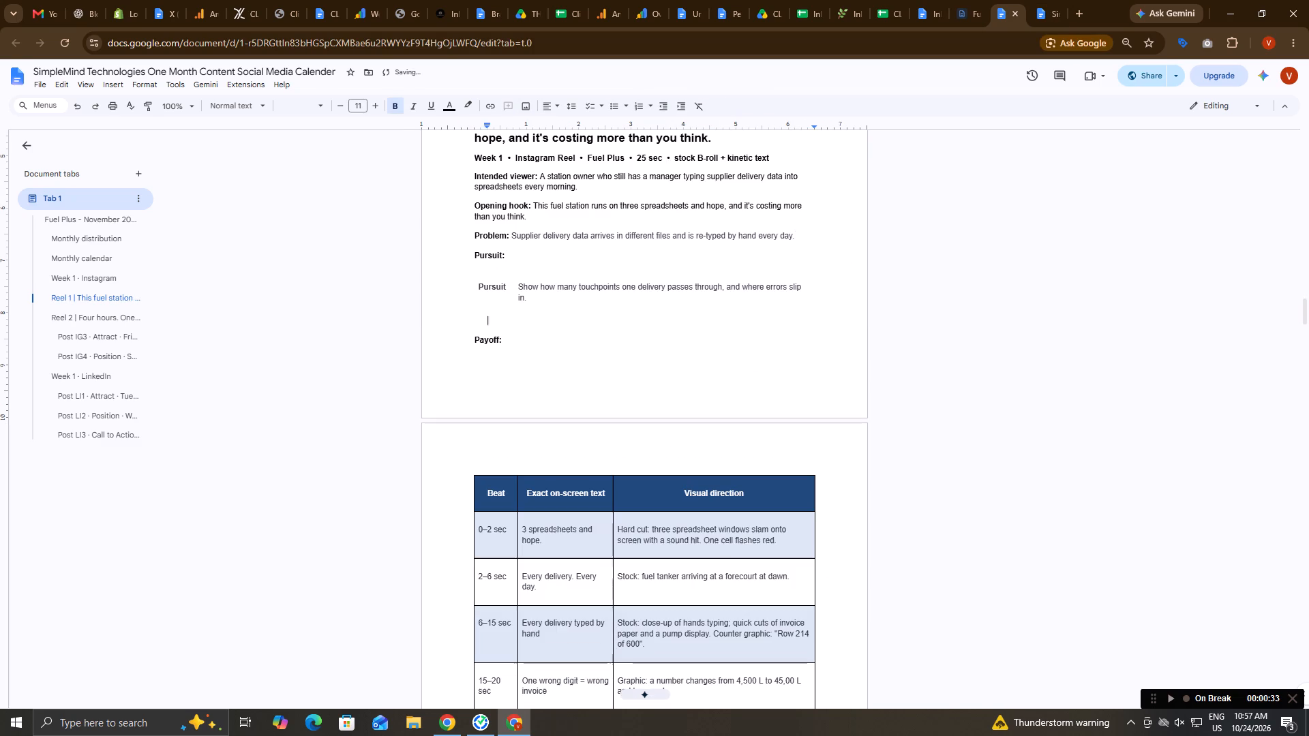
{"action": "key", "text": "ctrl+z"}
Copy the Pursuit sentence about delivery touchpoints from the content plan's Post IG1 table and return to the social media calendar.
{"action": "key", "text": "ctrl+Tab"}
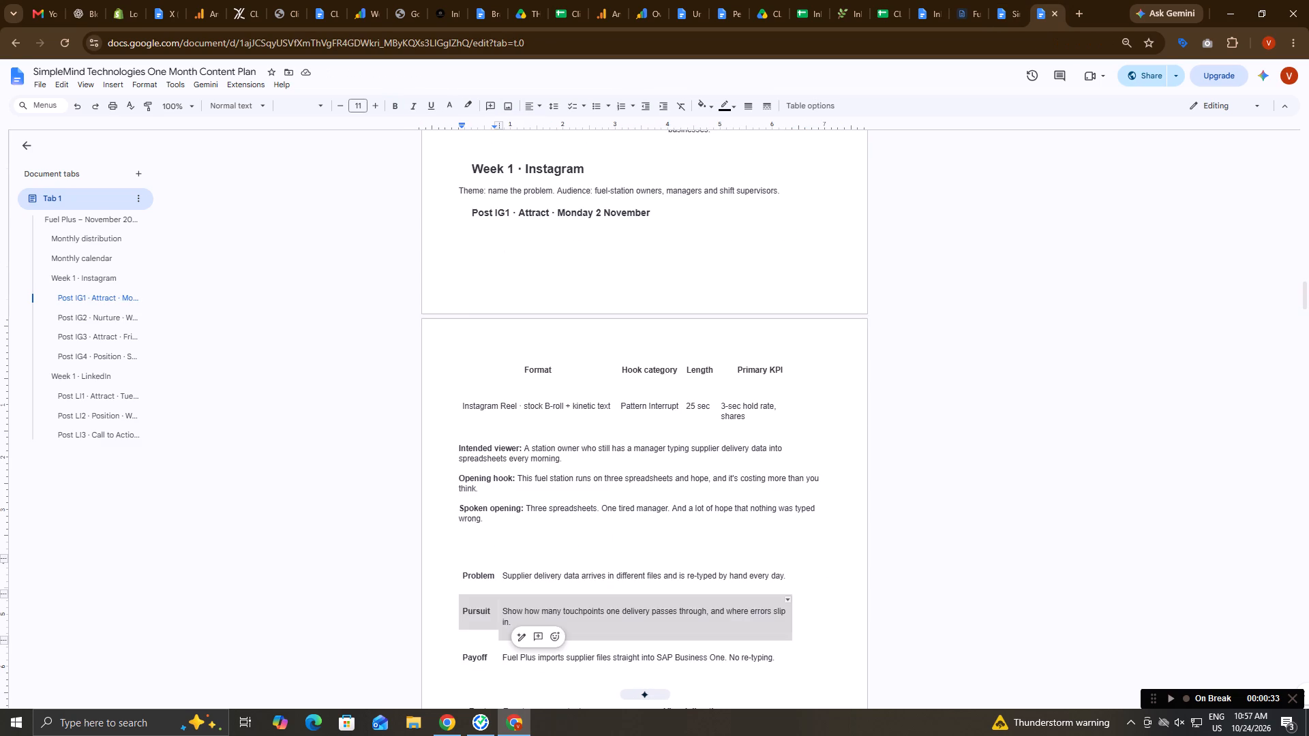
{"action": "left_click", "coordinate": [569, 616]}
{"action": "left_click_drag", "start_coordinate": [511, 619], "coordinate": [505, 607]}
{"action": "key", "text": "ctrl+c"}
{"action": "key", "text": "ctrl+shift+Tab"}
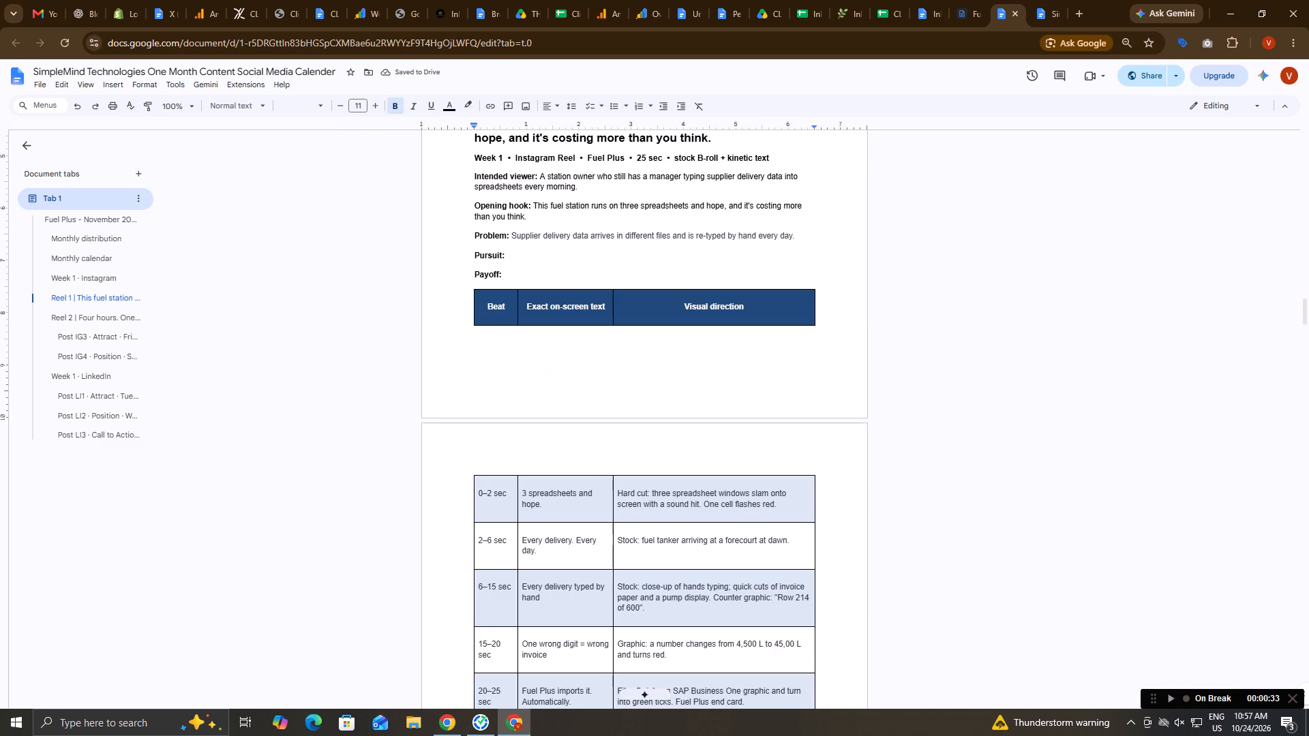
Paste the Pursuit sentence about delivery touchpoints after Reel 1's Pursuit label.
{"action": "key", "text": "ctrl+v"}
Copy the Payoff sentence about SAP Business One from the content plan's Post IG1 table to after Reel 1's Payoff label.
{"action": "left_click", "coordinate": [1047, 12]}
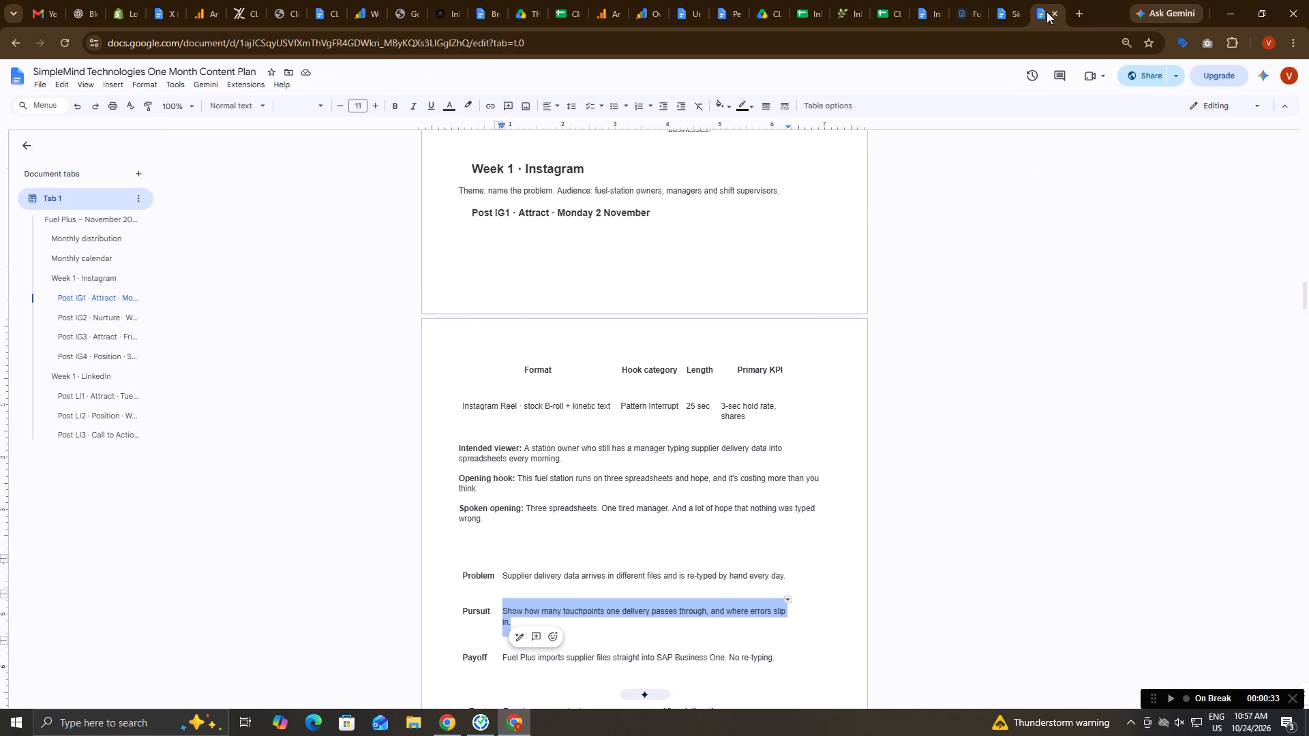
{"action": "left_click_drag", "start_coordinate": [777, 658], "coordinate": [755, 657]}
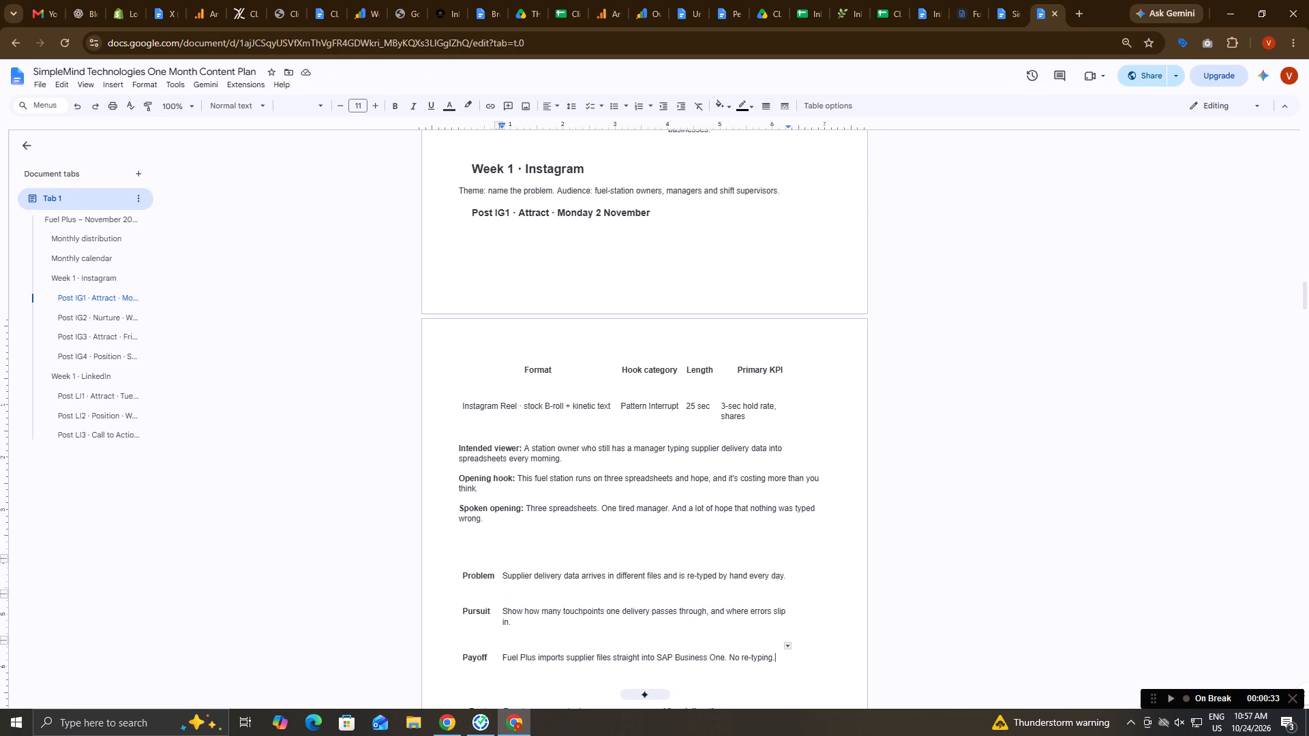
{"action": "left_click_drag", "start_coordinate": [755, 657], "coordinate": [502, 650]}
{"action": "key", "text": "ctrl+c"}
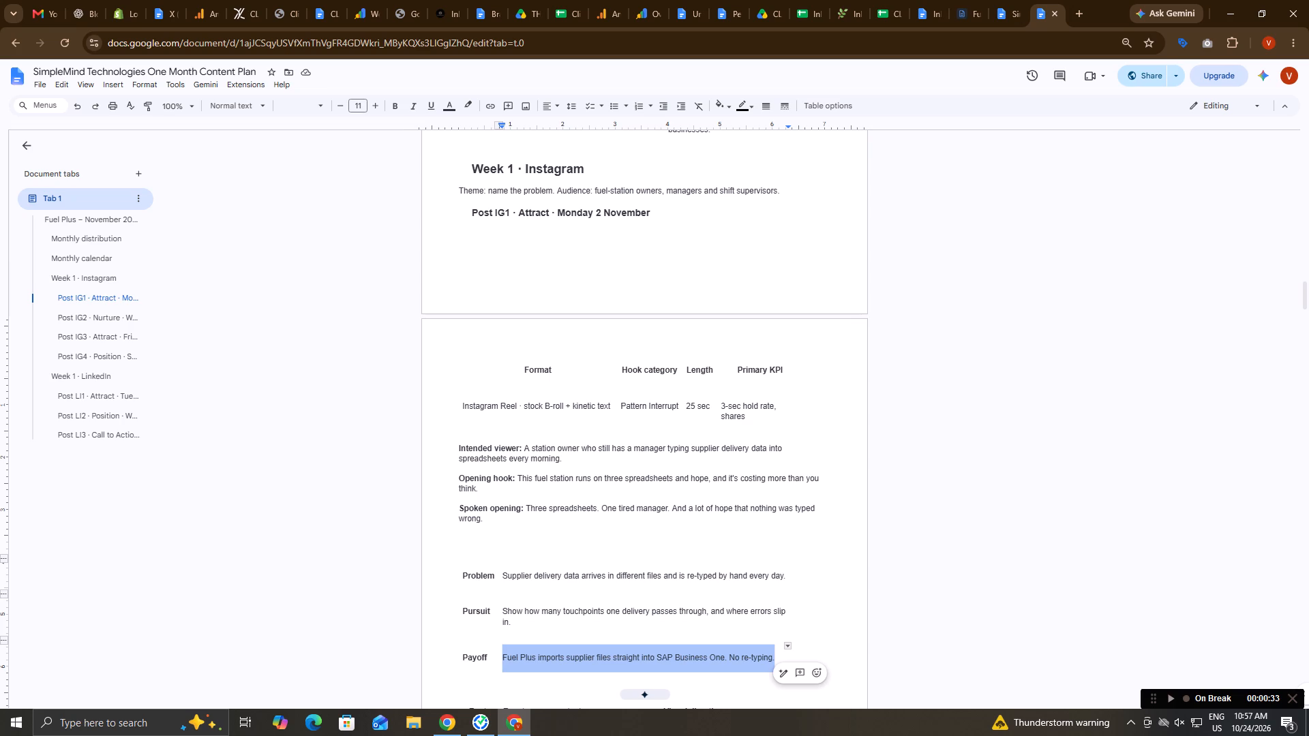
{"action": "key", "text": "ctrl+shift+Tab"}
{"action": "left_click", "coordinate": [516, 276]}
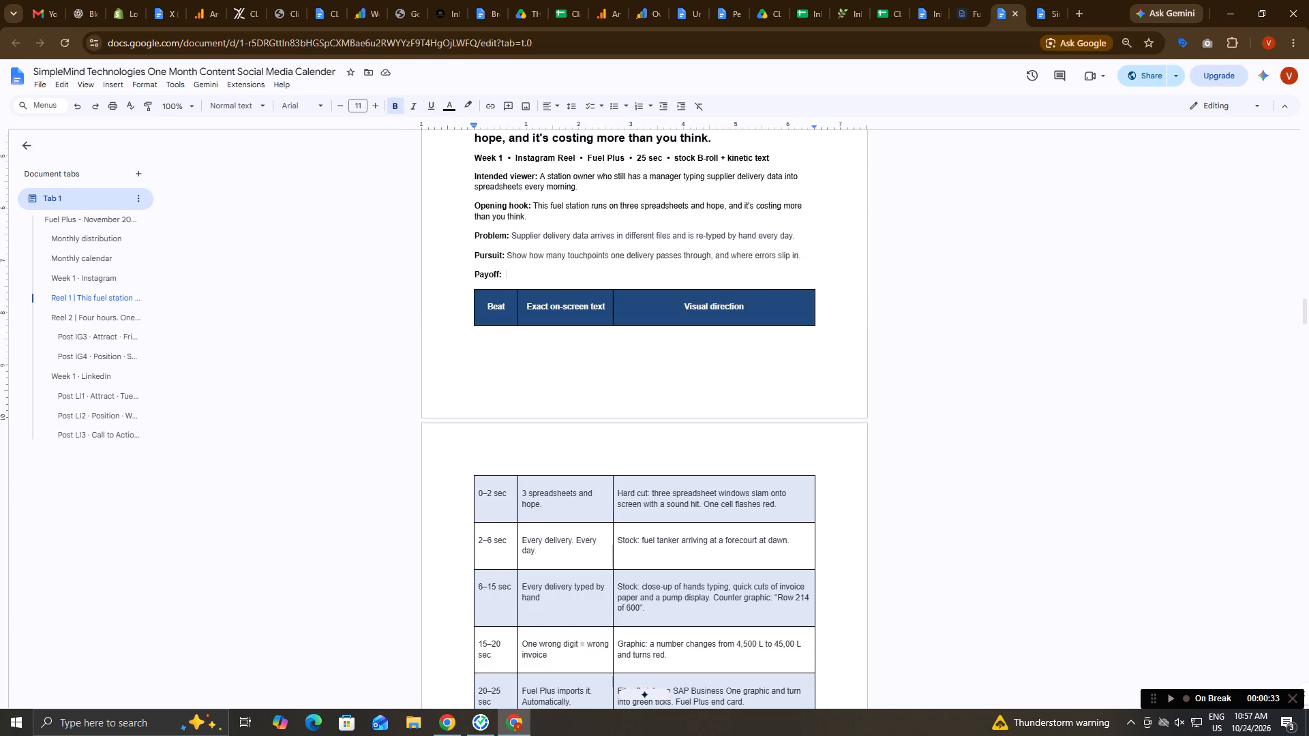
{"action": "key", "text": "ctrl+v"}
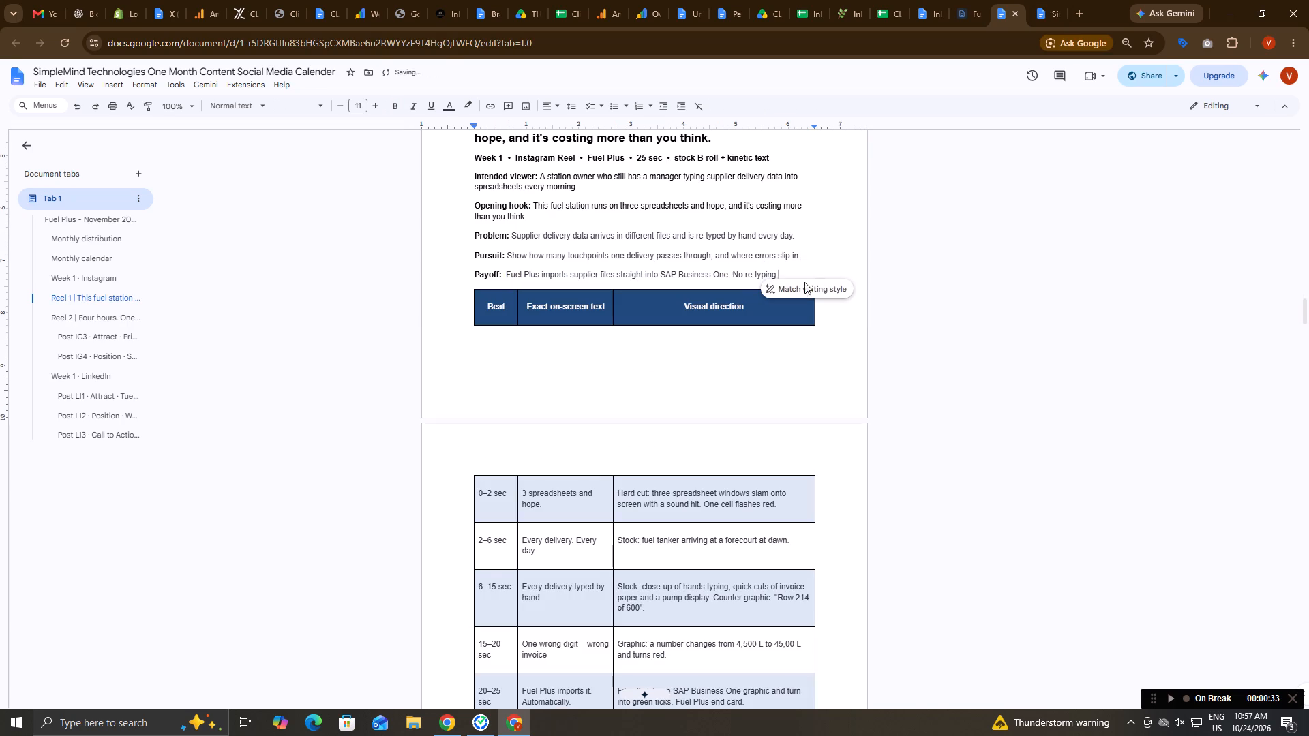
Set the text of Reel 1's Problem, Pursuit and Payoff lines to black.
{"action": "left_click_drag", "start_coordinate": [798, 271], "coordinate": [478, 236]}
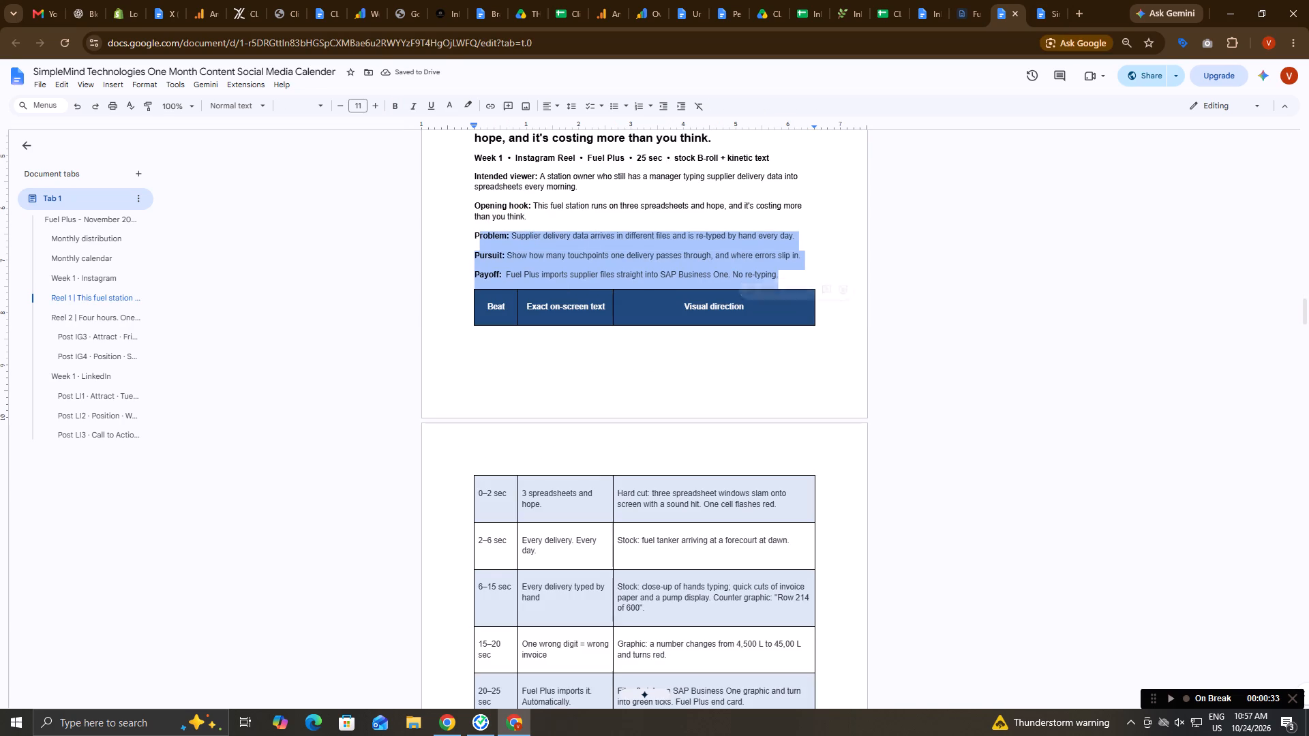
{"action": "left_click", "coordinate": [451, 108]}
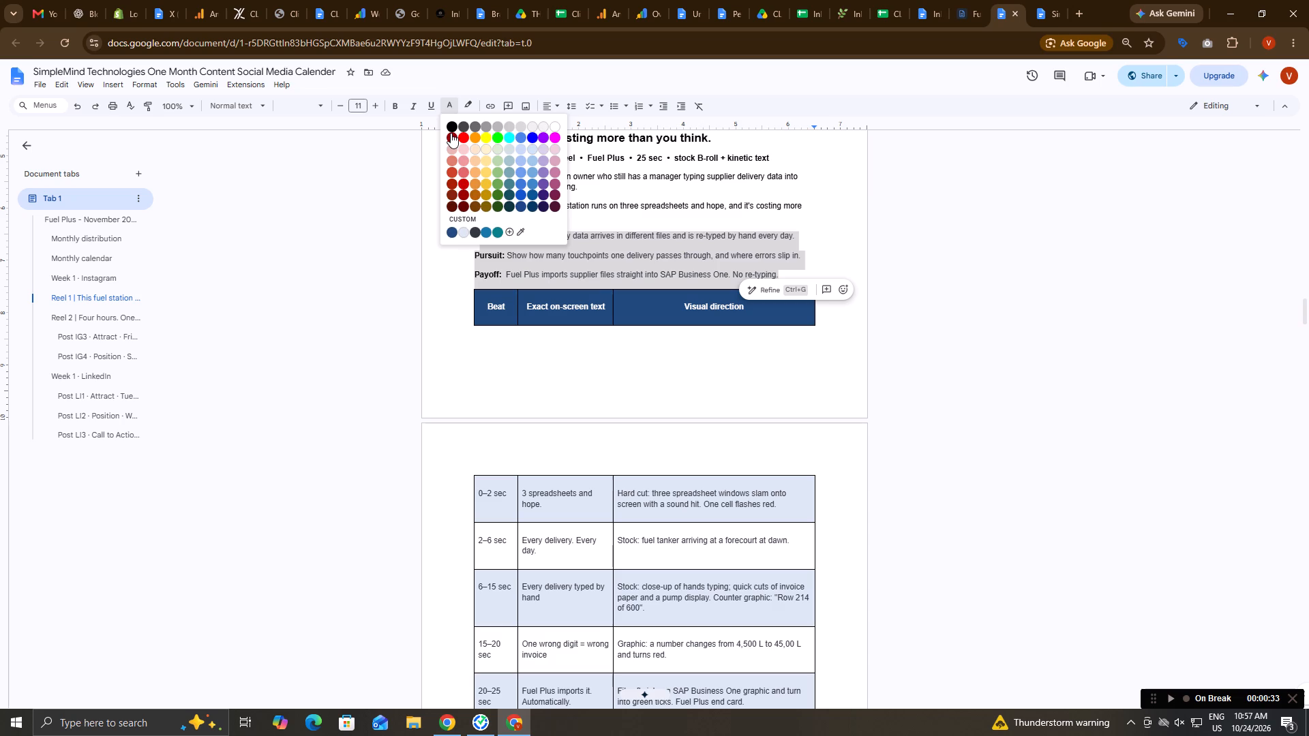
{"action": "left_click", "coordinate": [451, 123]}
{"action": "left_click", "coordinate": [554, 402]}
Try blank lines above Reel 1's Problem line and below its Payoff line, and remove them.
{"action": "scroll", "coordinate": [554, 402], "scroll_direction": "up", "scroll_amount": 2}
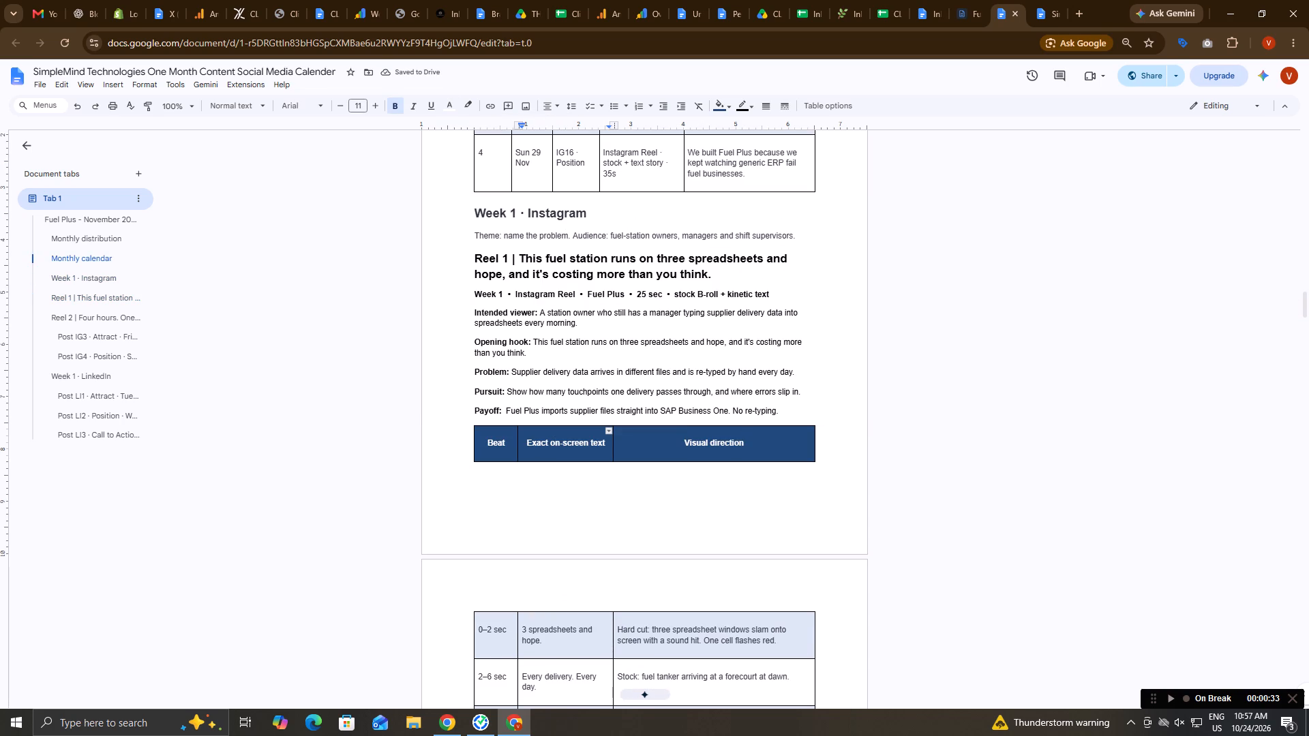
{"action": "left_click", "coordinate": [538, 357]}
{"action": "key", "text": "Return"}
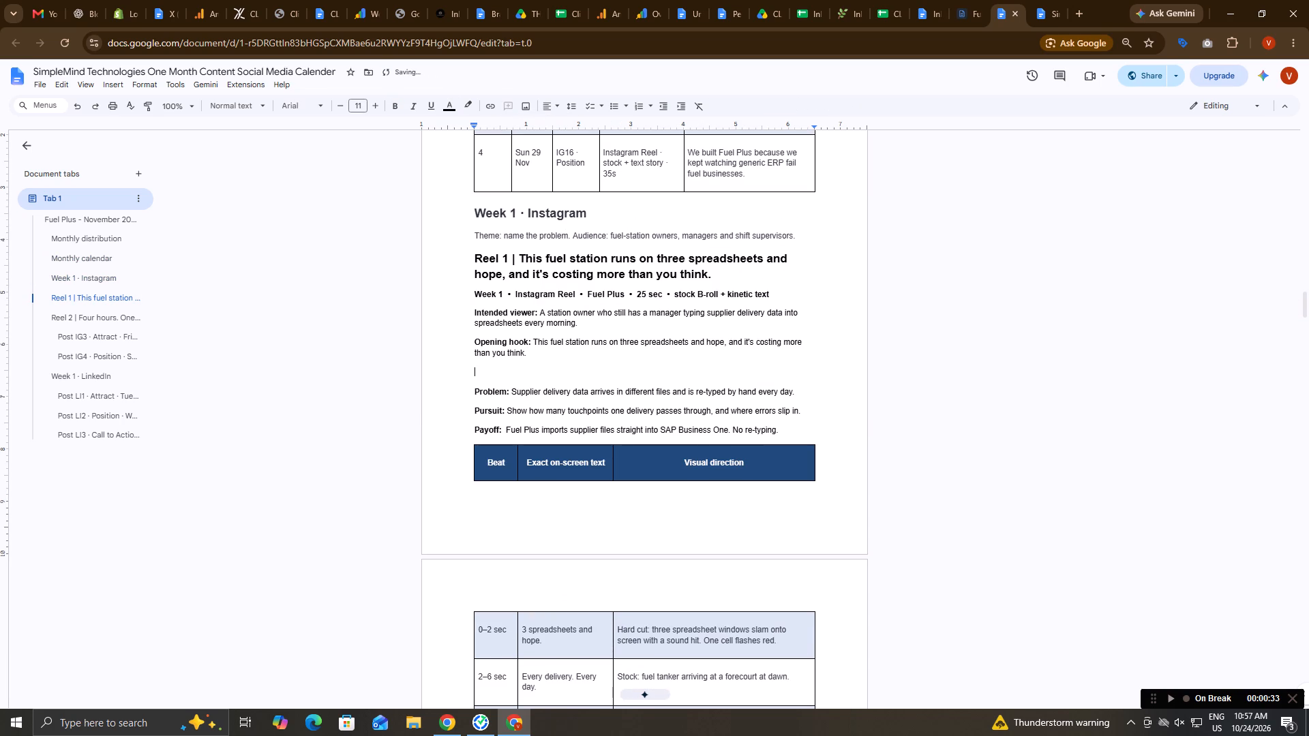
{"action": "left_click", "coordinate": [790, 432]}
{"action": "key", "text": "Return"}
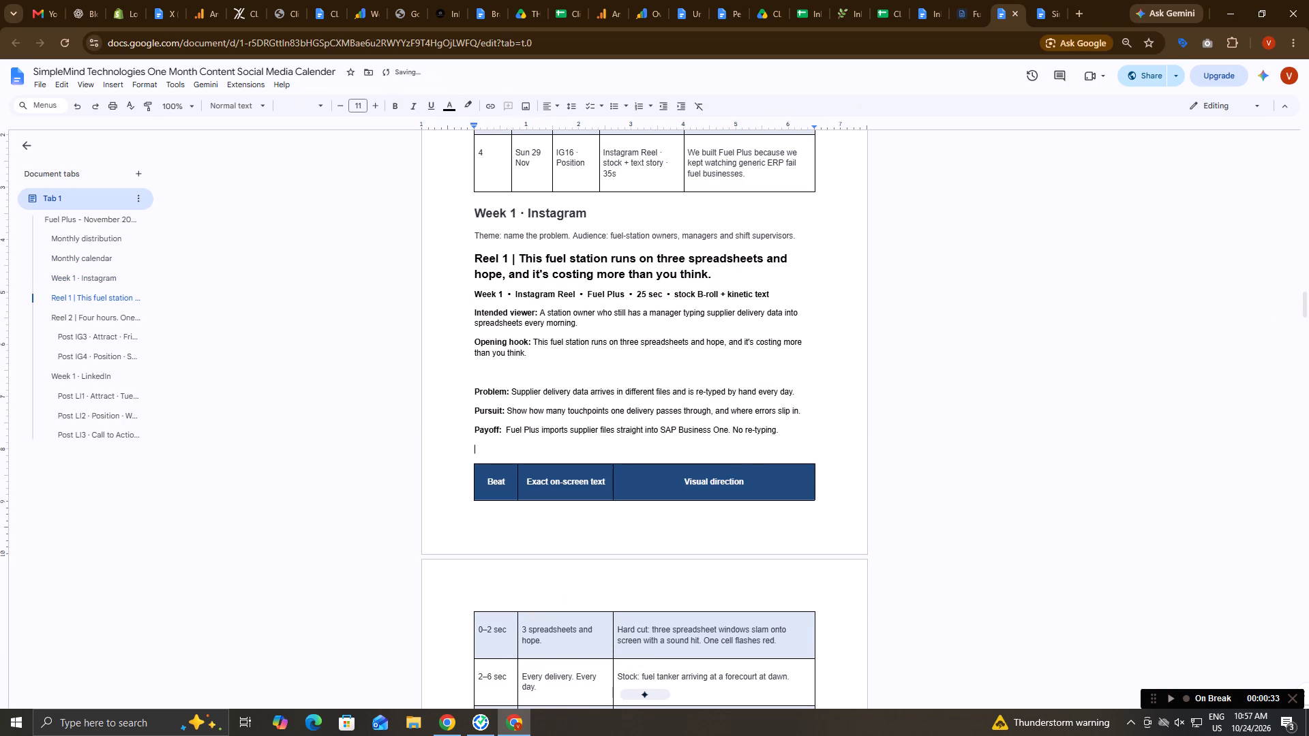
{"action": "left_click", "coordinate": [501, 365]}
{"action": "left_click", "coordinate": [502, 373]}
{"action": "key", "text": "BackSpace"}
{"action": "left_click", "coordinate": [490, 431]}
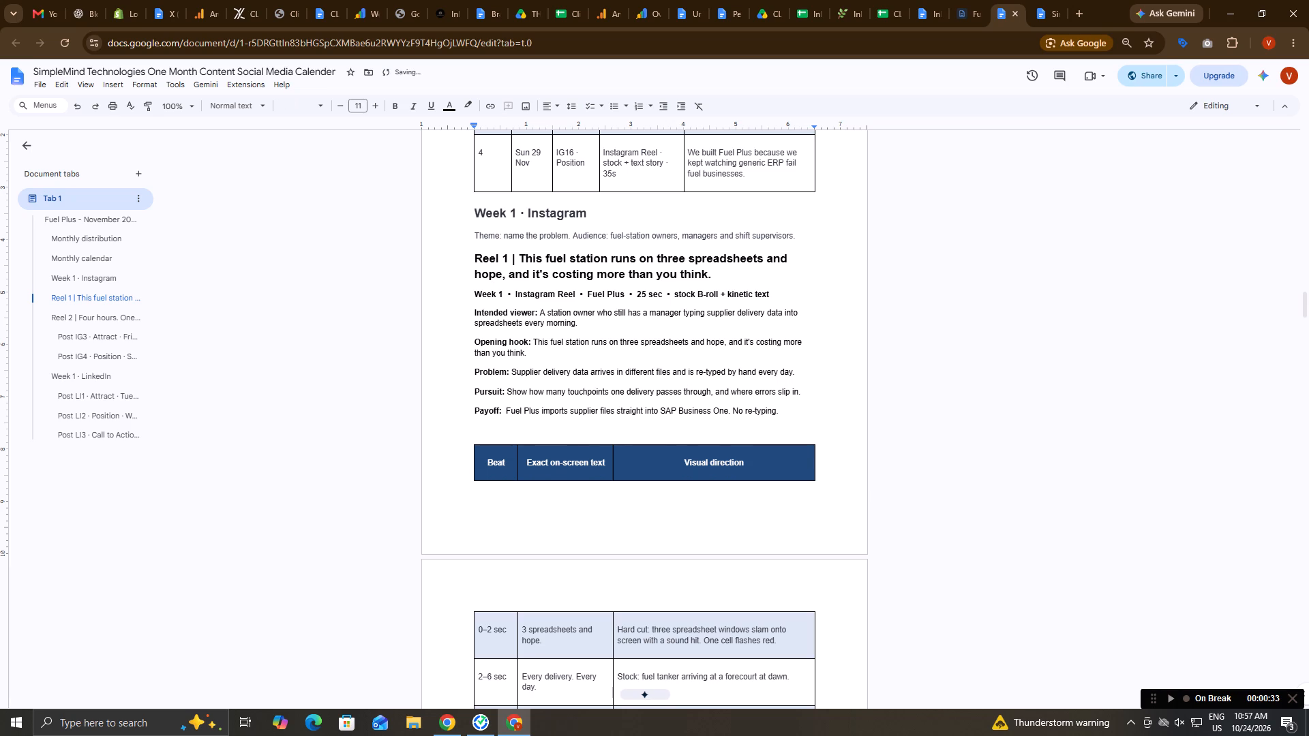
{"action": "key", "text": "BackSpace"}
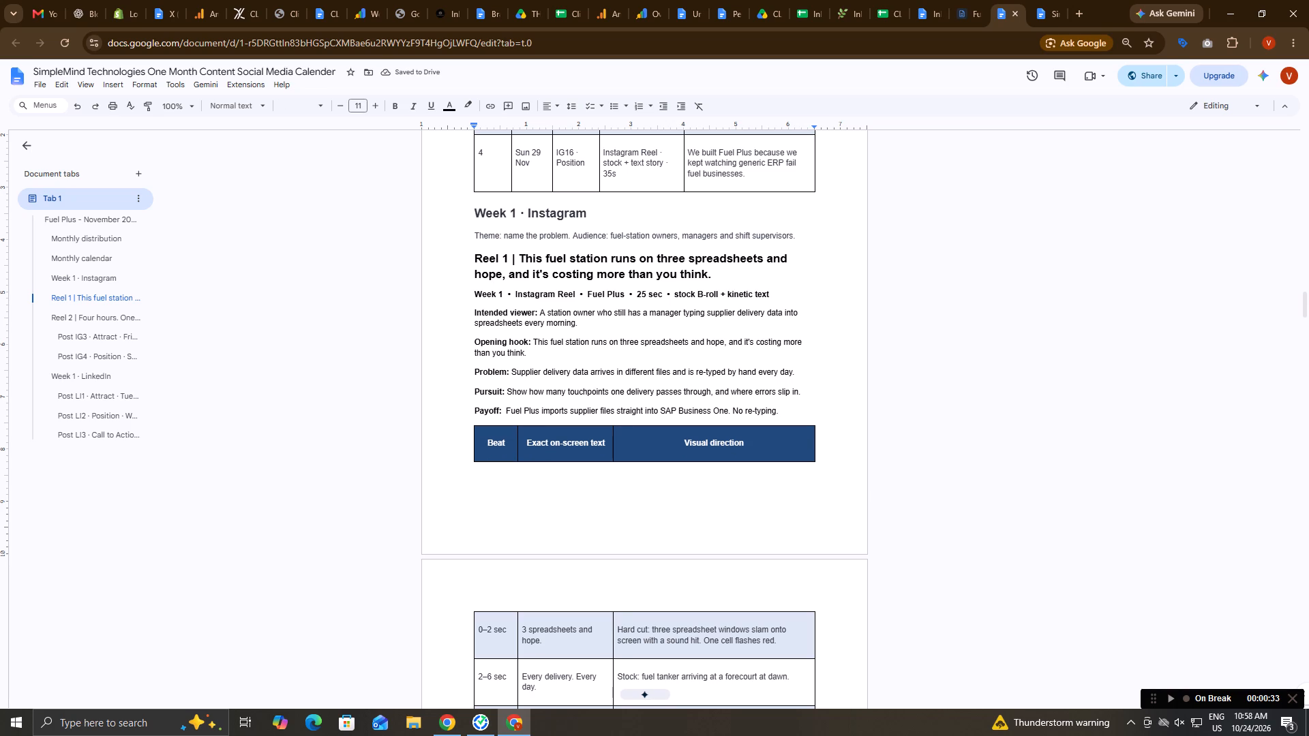
Undo the Problem, Pursuit and Payoff edits back to Reel 1's original styled table with dark blue label cells.
{"action": "key", "text": "ctrl+z"}
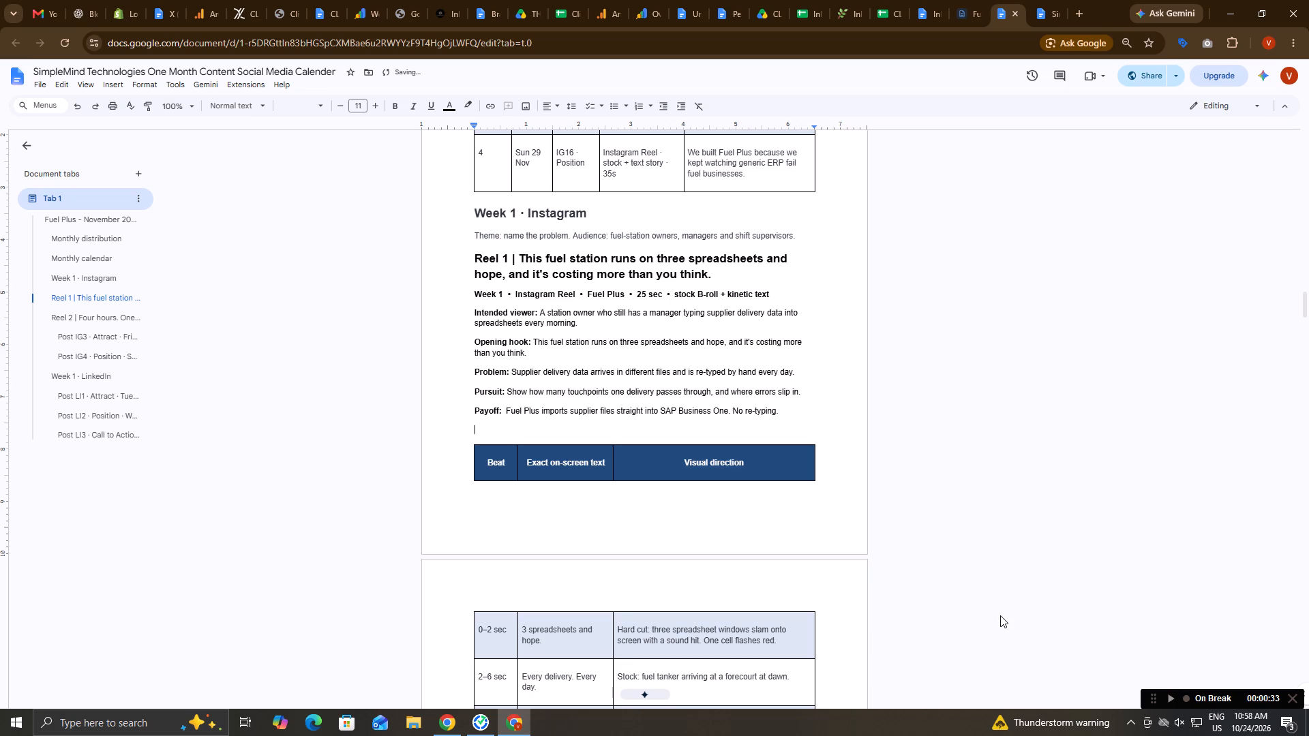
{"action": "key", "text": "ctrl+z"}
{"action": "key", "text": "ctrl+z"}
{"action": "key", "text": "ctrl+z"}
{"action": "key", "text": "ctrl+z"}
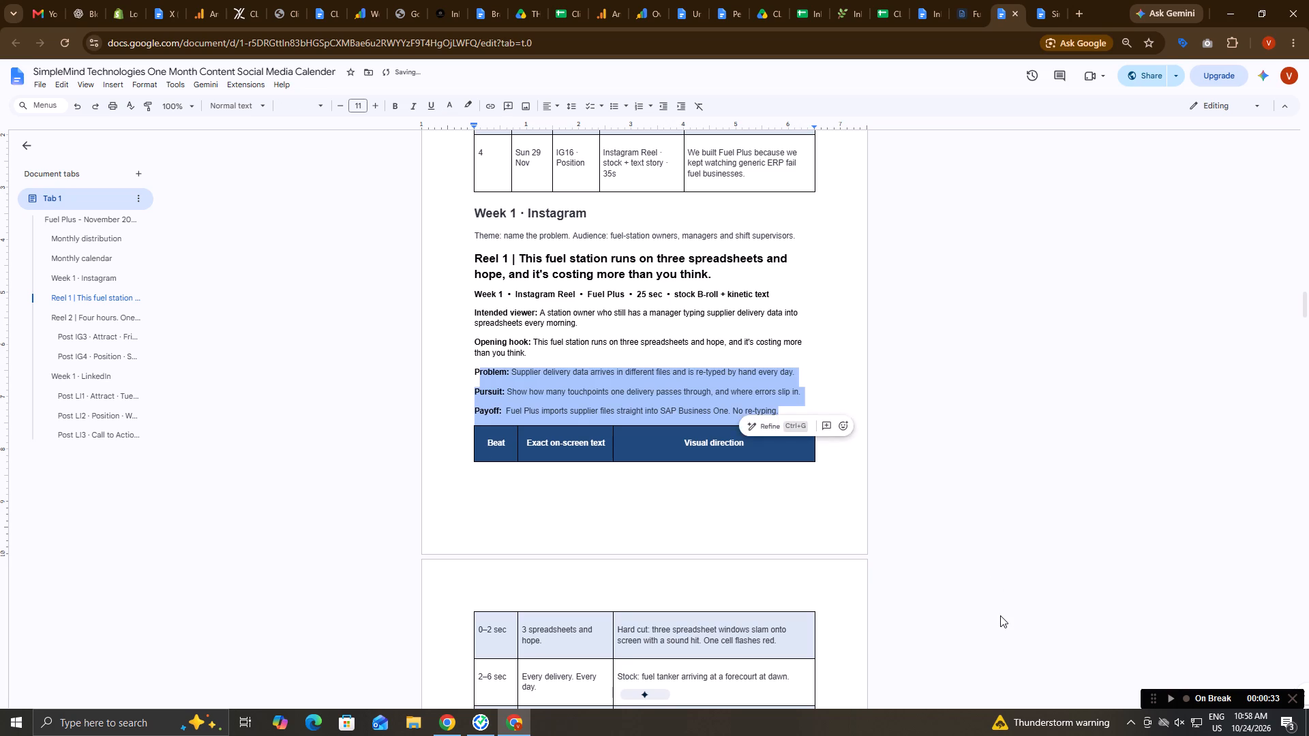
{"action": "key", "text": "ctrl+z"}
{"action": "key", "text": "ctrl+z"}
{"action": "key", "text": "ctrl+z"}
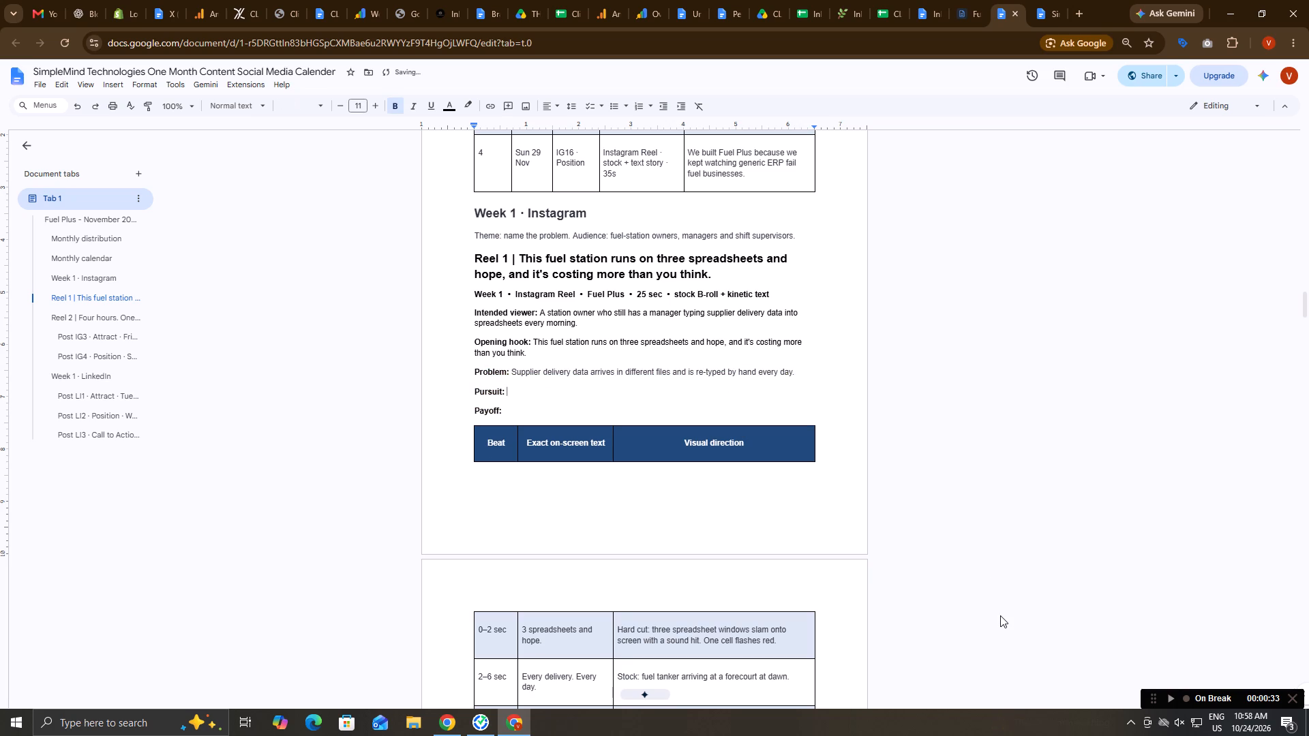
{"action": "key", "text": "ctrl+z"}
{"action": "key", "text": "ctrl+z"}
{"action": "key", "text": "ctrl+z"}
{"action": "key", "text": "ctrl+z"}
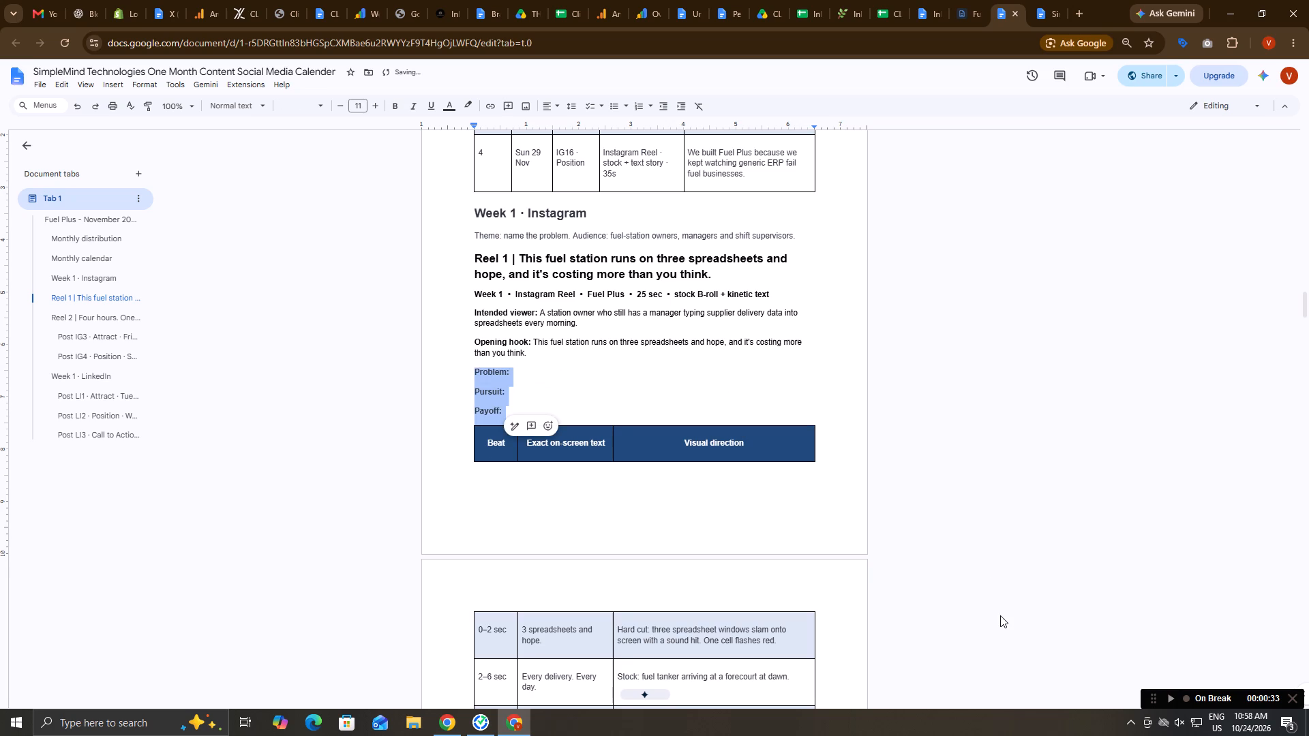
{"action": "key", "text": "ctrl+z"}
{"action": "key", "text": "ctrl+z"}
{"action": "key", "text": "ctrl+z"}
{"action": "key", "text": "ctrl+z"}
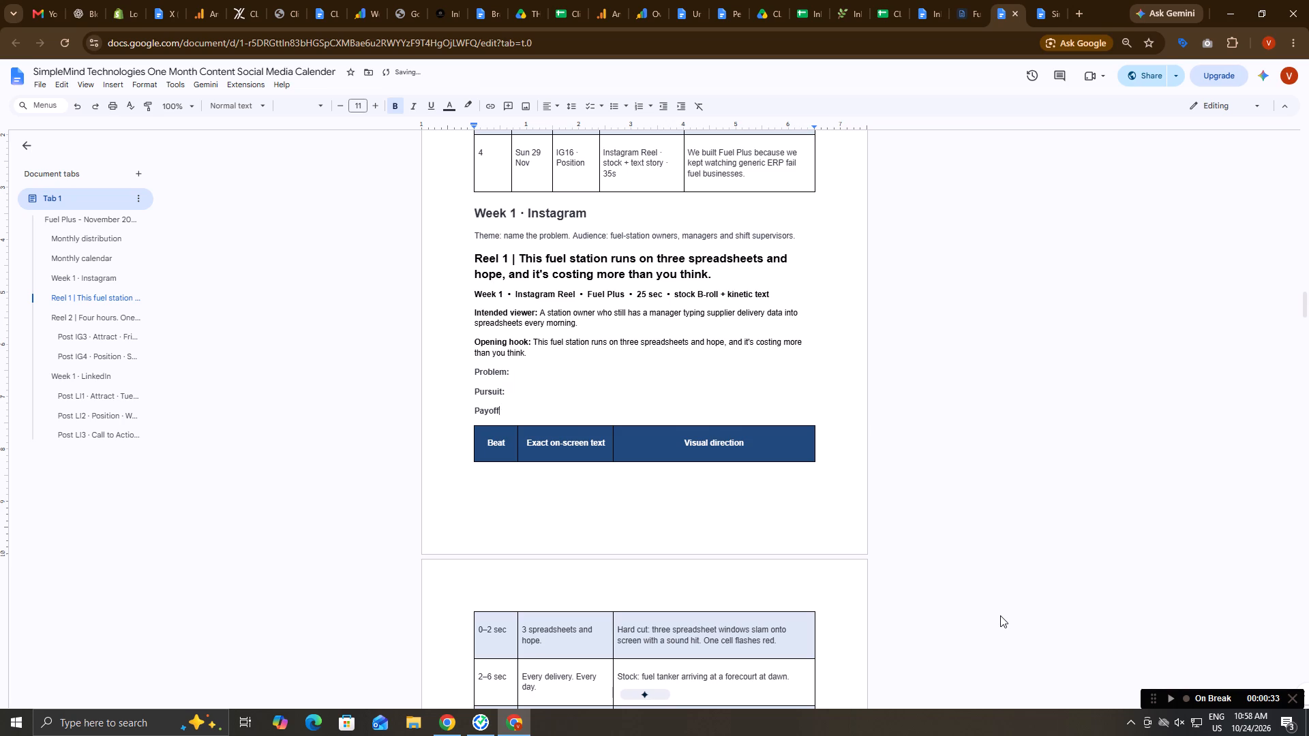
{"action": "key", "text": "ctrl+z"}
{"action": "key", "text": "ctrl+z"}
{"action": "key", "text": "ctrl+z"}
{"action": "key", "text": "ctrl+z"}
{"action": "key", "text": "ctrl+z"}
{"action": "key", "text": "ctrl+z"}
{"action": "key", "text": "ctrl+z"}
{"action": "key", "text": "ctrl+z"}
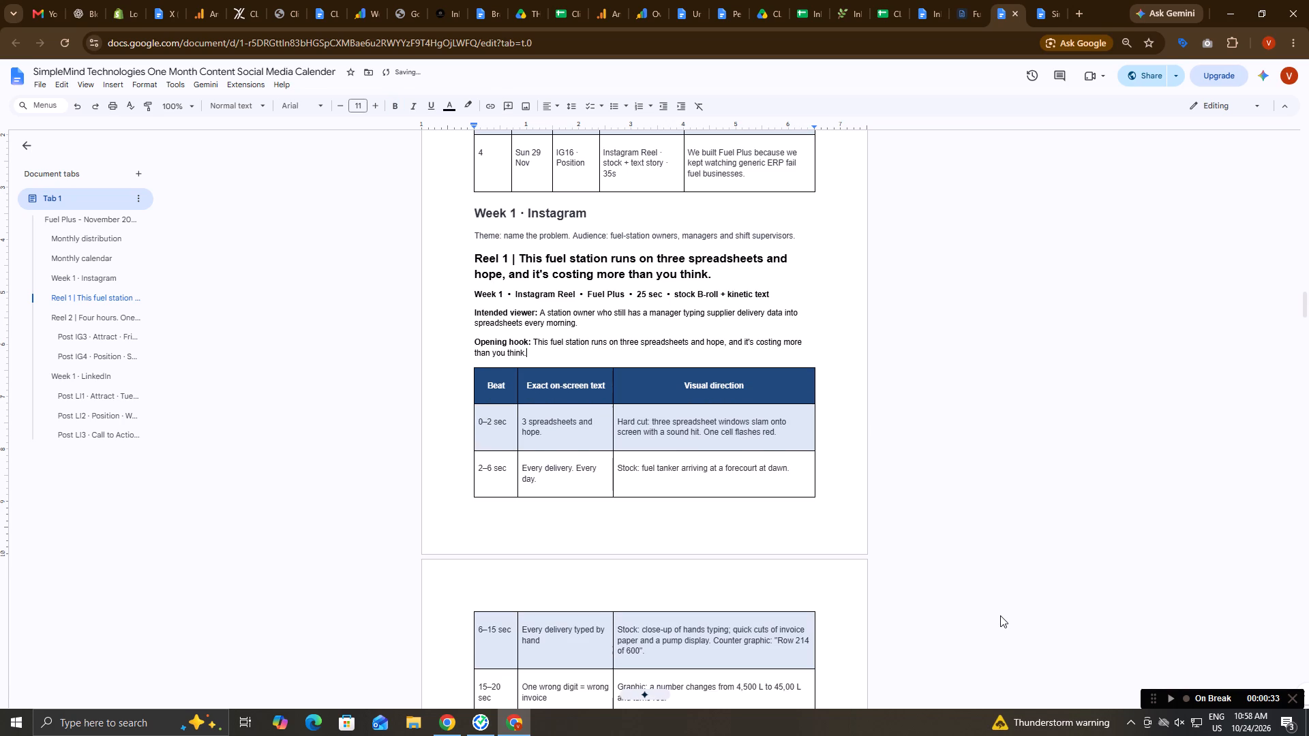
{"action": "key", "text": "ctrl+z"}
{"action": "key", "text": "ctrl+z"}
{"action": "key", "text": "ctrl+z"}
{"action": "key", "text": "ctrl+z"}
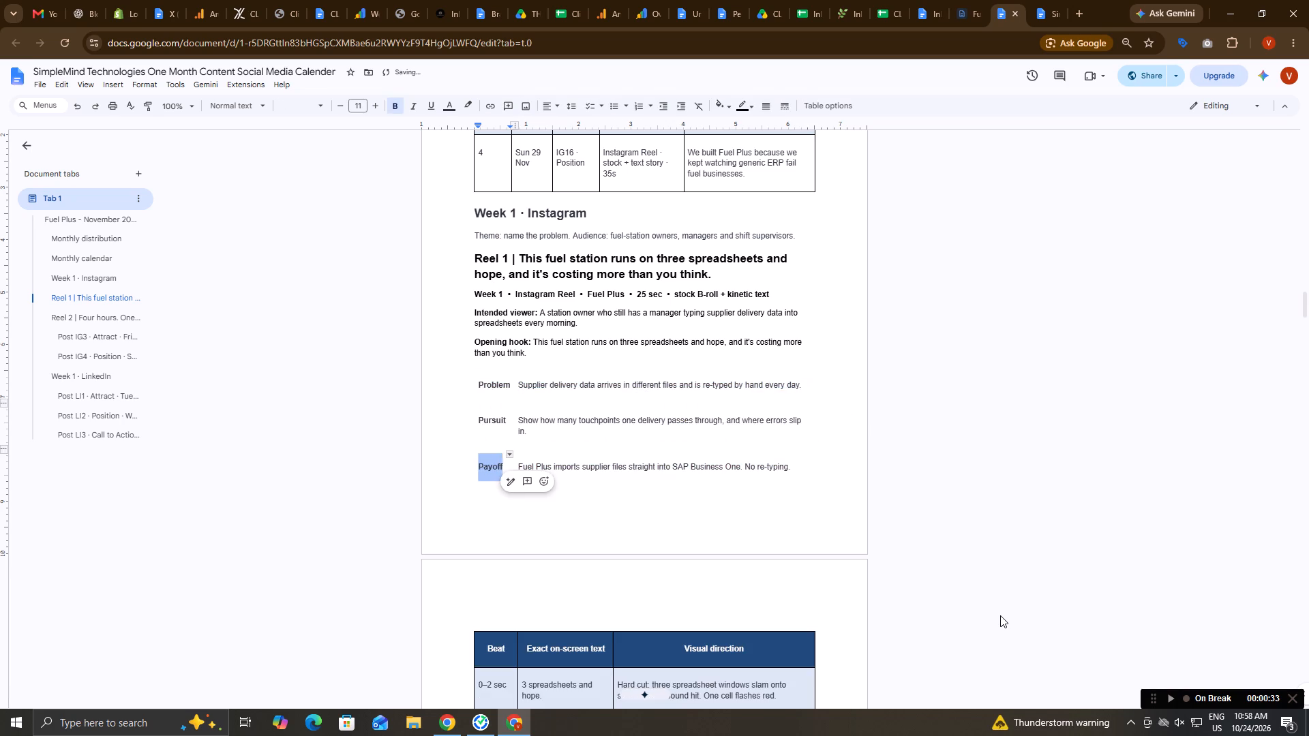
{"action": "key", "text": "ctrl+z"}
{"action": "key", "text": "ctrl+z"}
{"action": "key", "text": "ctrl+z"}
{"action": "key", "text": "ctrl+z"}
{"action": "key", "text": "ctrl+z"}
{"action": "key", "text": "ctrl+z"}
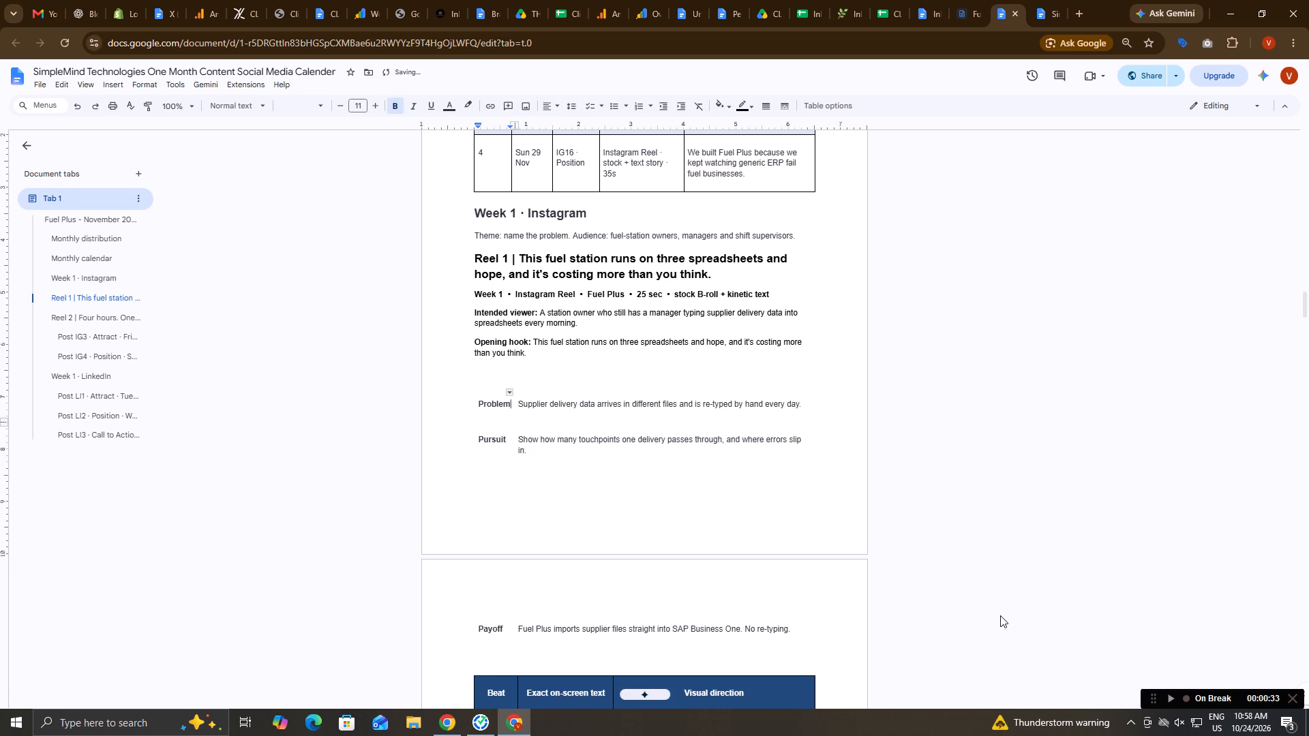
{"action": "key", "text": "ctrl+z"}
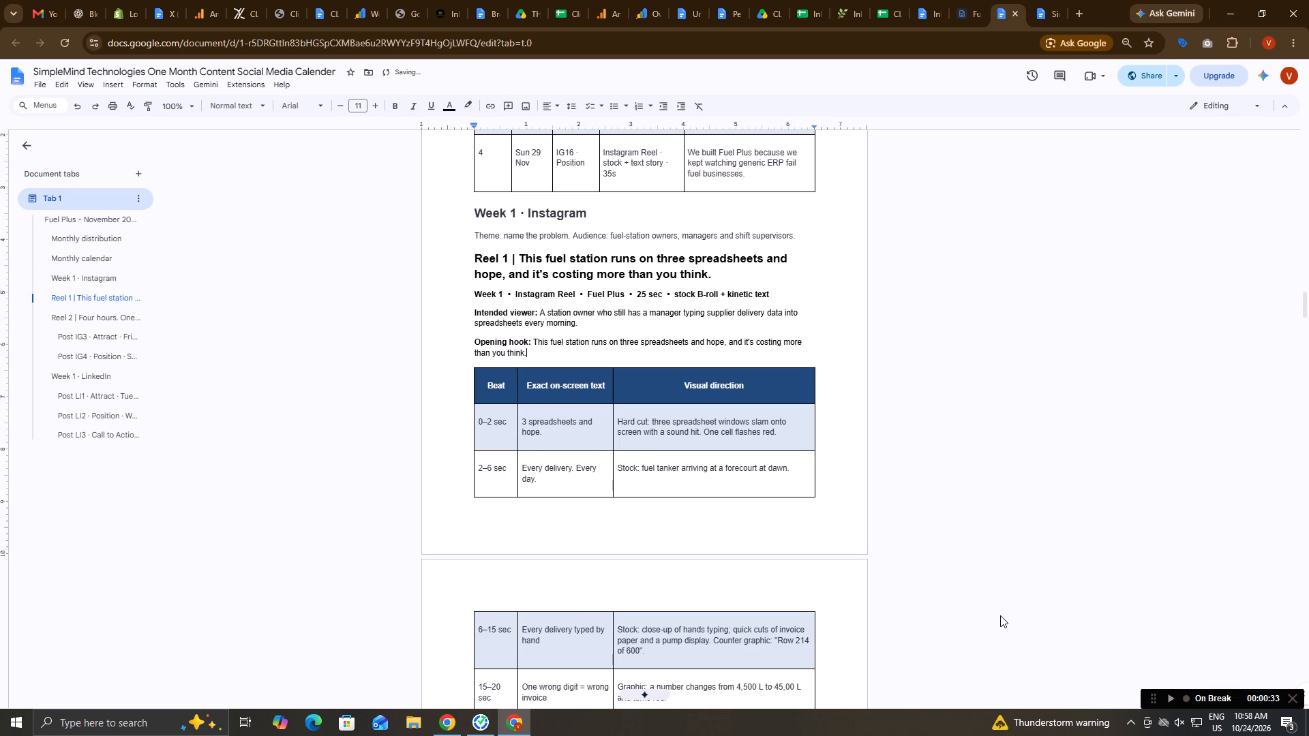
{"action": "key", "text": "ctrl+z"}
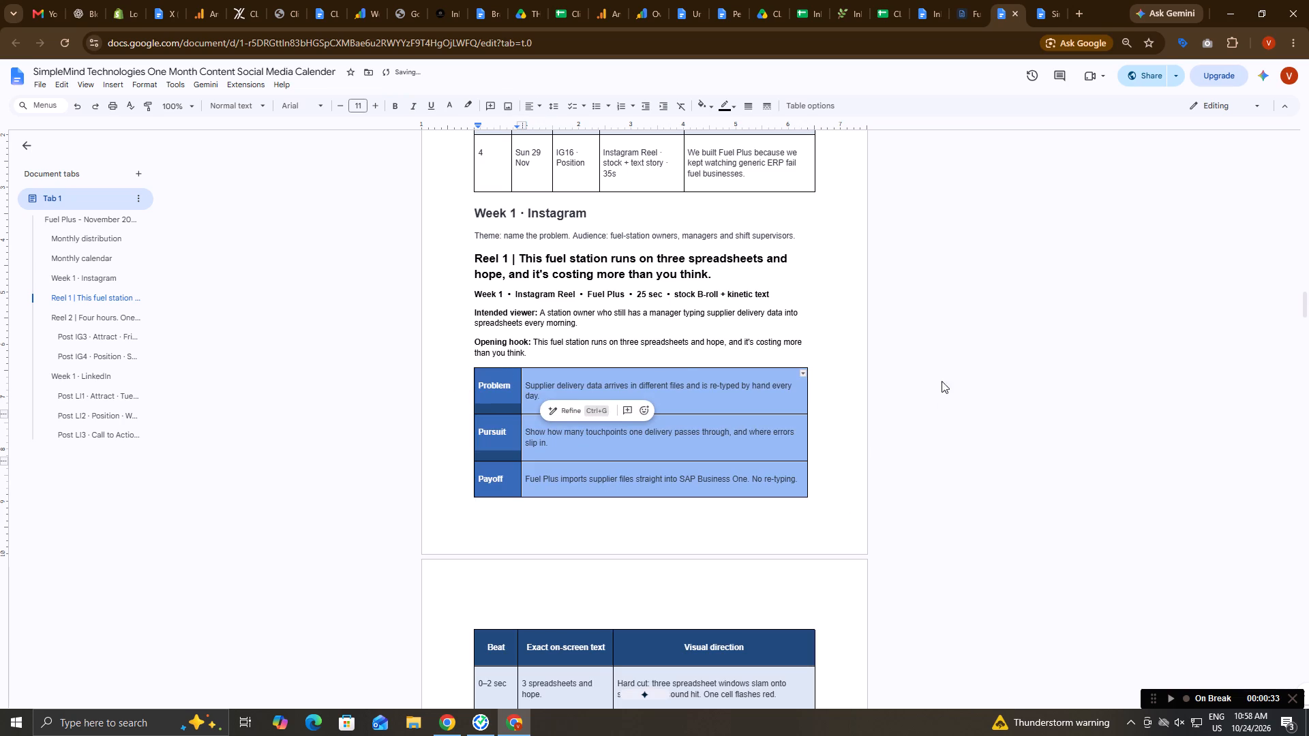
{"action": "left_click", "coordinate": [774, 412]}
Examine Post 1's Problem Pursuit Payoff table styling in the Inlakesh October 2026 content plan, and return to the social media calendar.
{"action": "scroll", "coordinate": [741, 457], "scroll_direction": "down", "scroll_amount": 2}
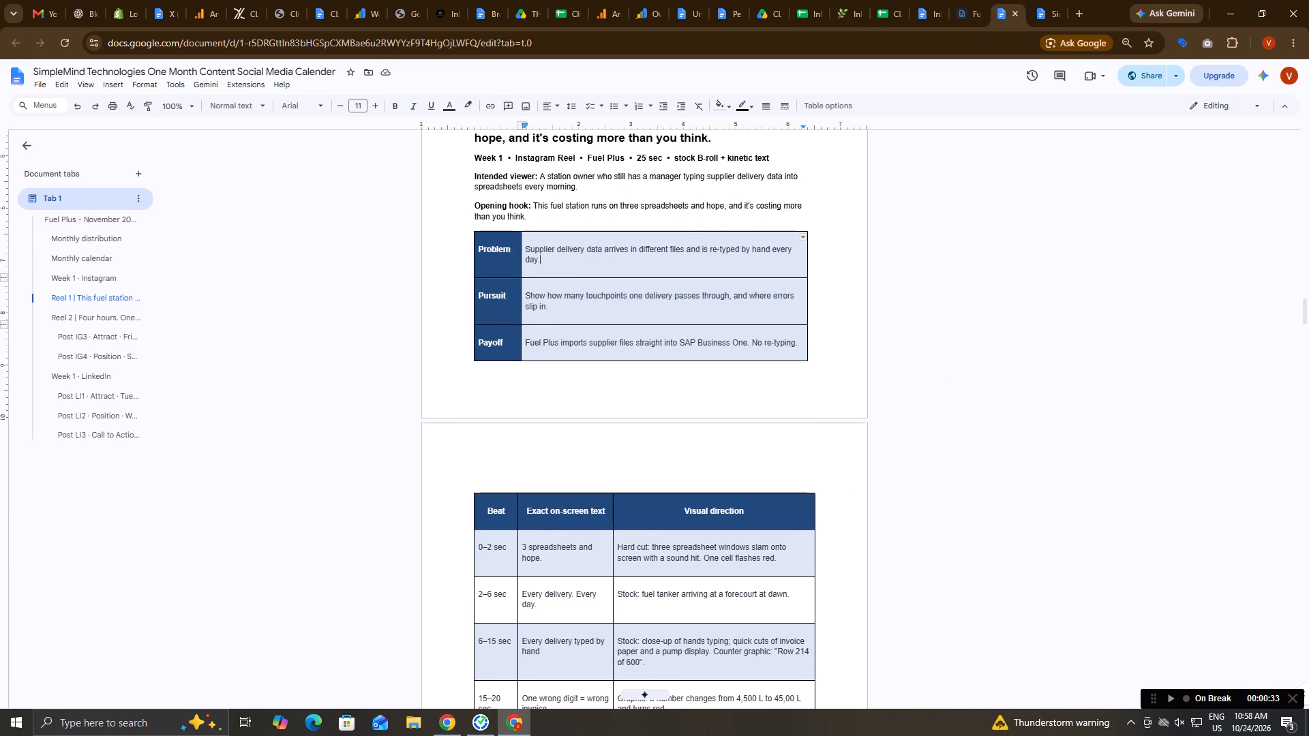
{"action": "left_click", "coordinate": [847, 3]}
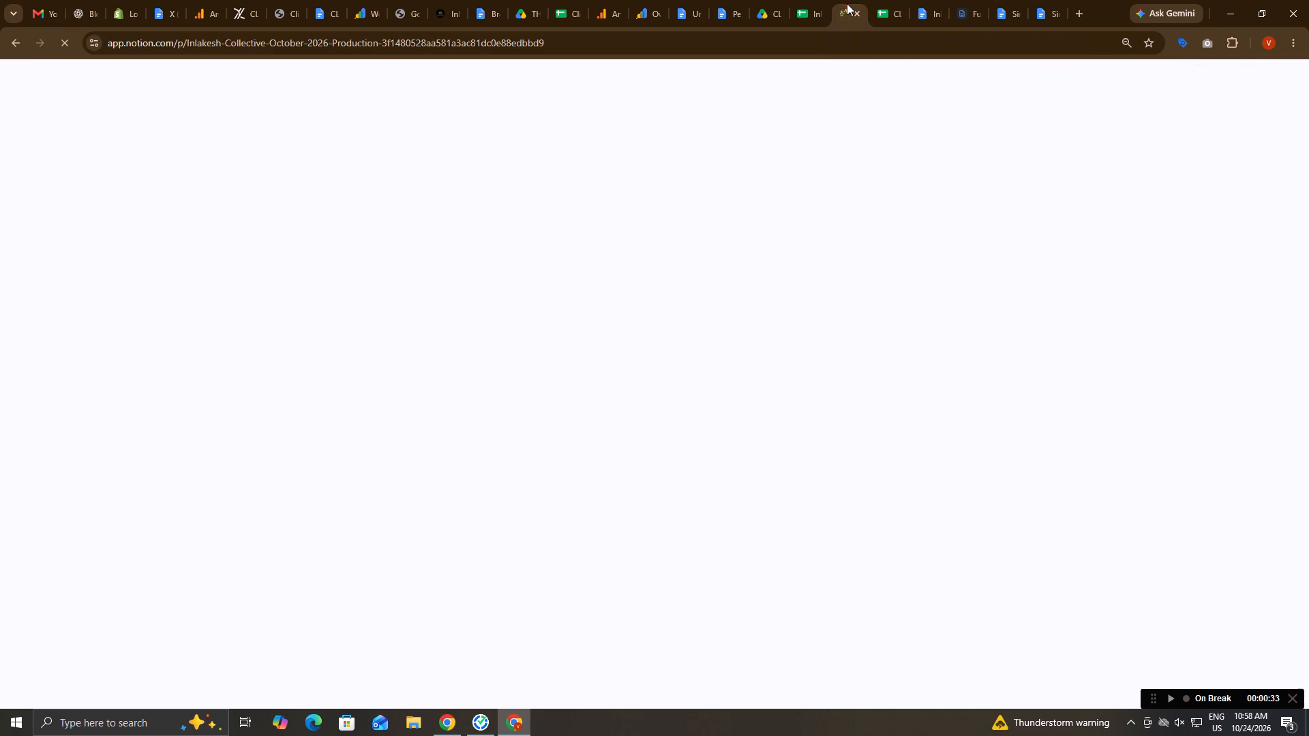
{"action": "left_click", "coordinate": [917, 0]}
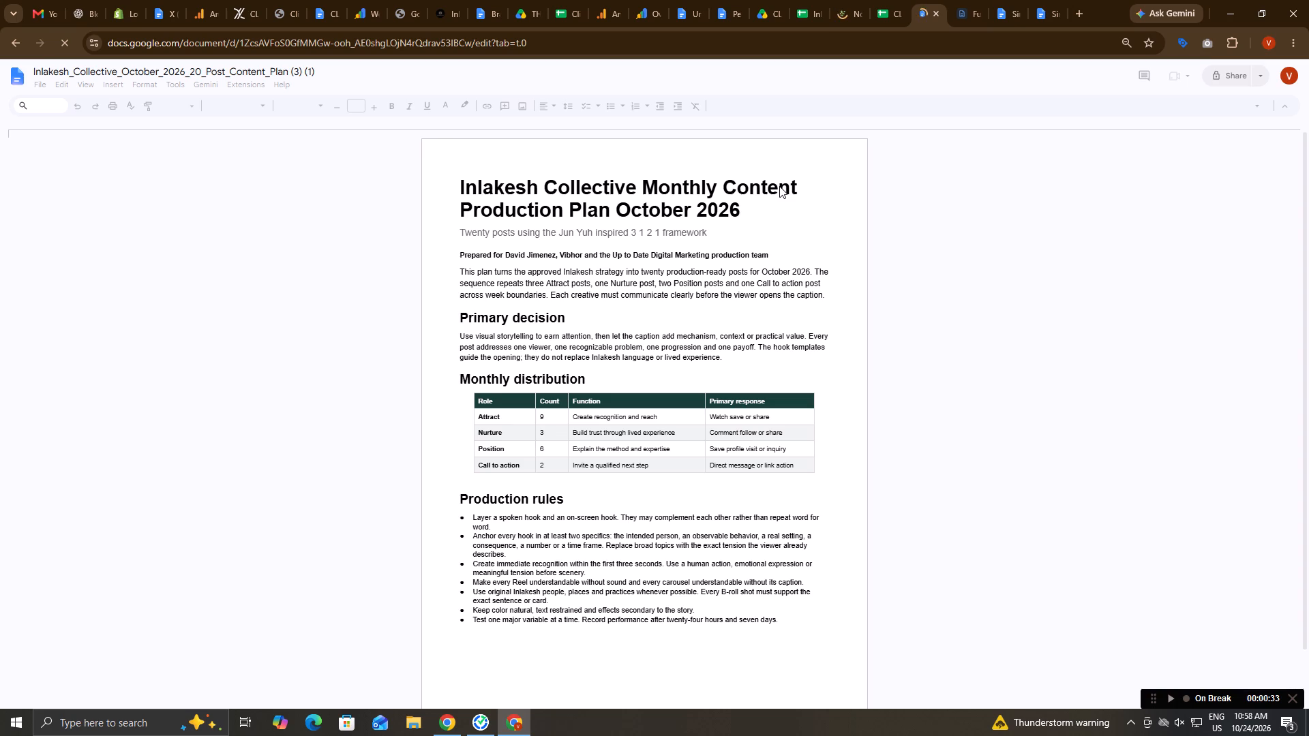
{"action": "scroll", "coordinate": [779, 186], "scroll_direction": "down", "scroll_amount": 10}
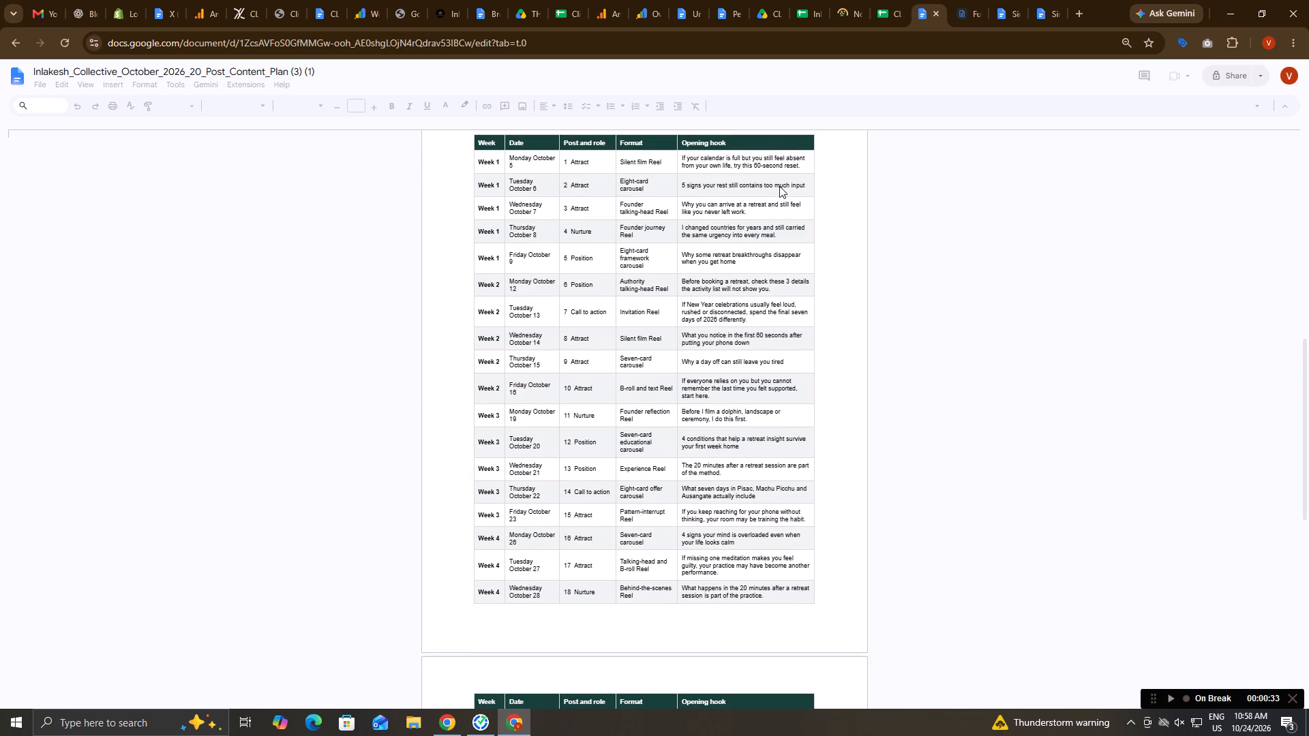
{"action": "scroll", "coordinate": [779, 186], "scroll_direction": "up", "scroll_amount": 4}
{"action": "scroll", "coordinate": [779, 186], "scroll_direction": "down", "scroll_amount": 11}
{"action": "scroll", "coordinate": [779, 186], "scroll_direction": "up", "scroll_amount": 1}
{"action": "scroll", "coordinate": [779, 186], "scroll_direction": "down", "scroll_amount": 6}
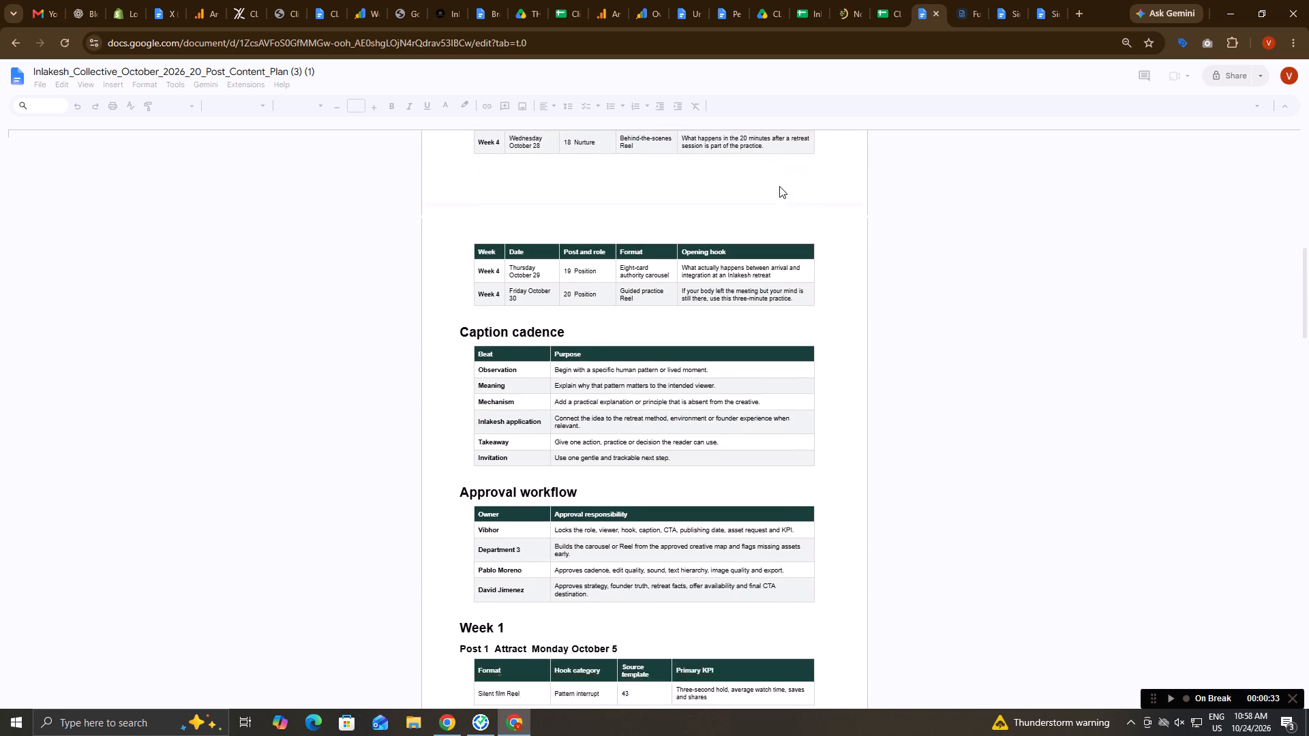
{"action": "scroll", "coordinate": [779, 186], "scroll_direction": "down", "scroll_amount": 1}
{"action": "scroll", "coordinate": [779, 186], "scroll_direction": "up", "scroll_amount": 1}
{"action": "scroll", "coordinate": [779, 186], "scroll_direction": "down", "scroll_amount": 2}
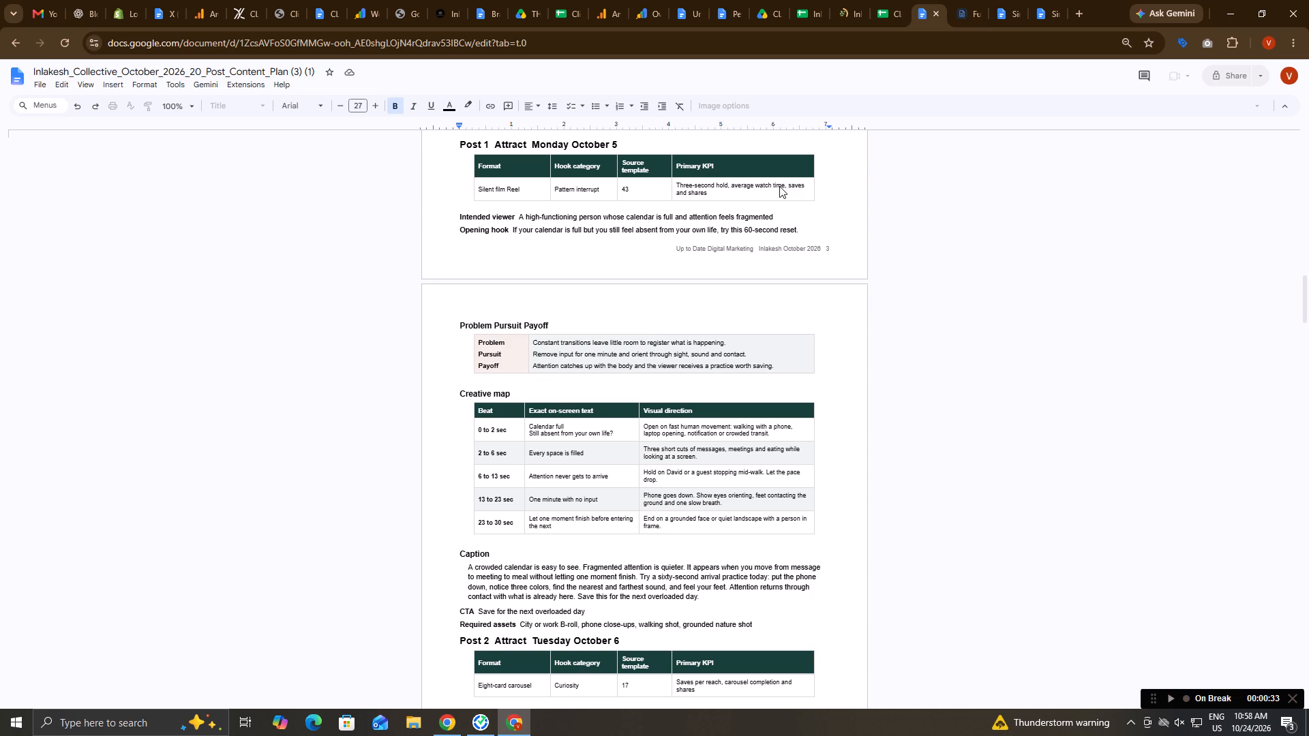
{"action": "left_click", "coordinate": [968, 0]}
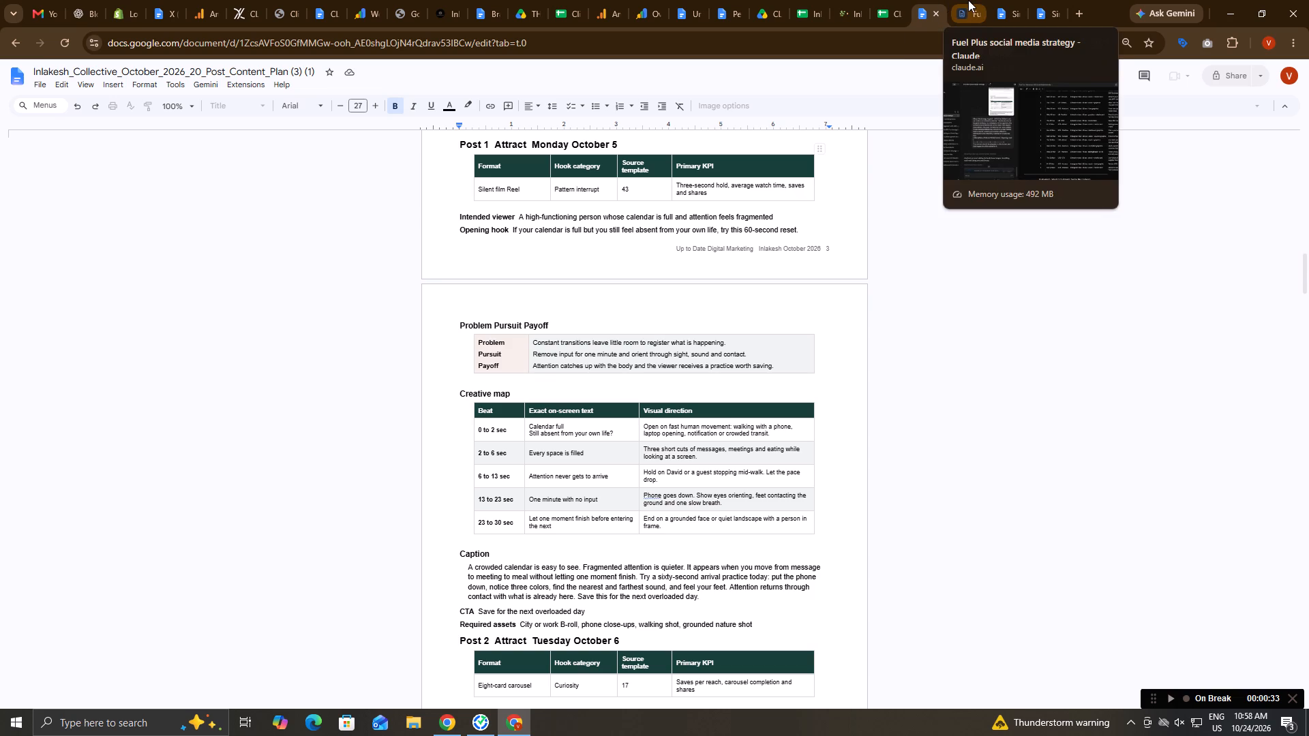
{"action": "left_click", "coordinate": [929, 0]}
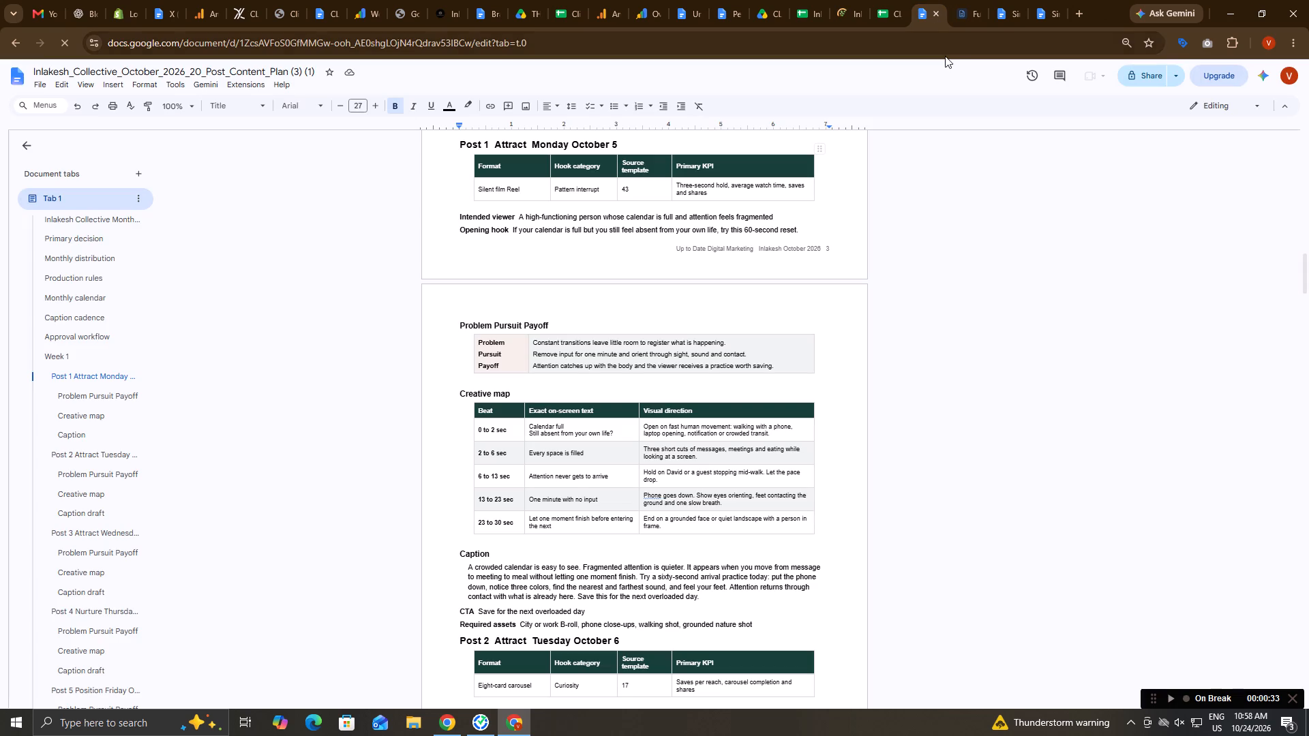
{"action": "left_click", "coordinate": [1006, 4]}
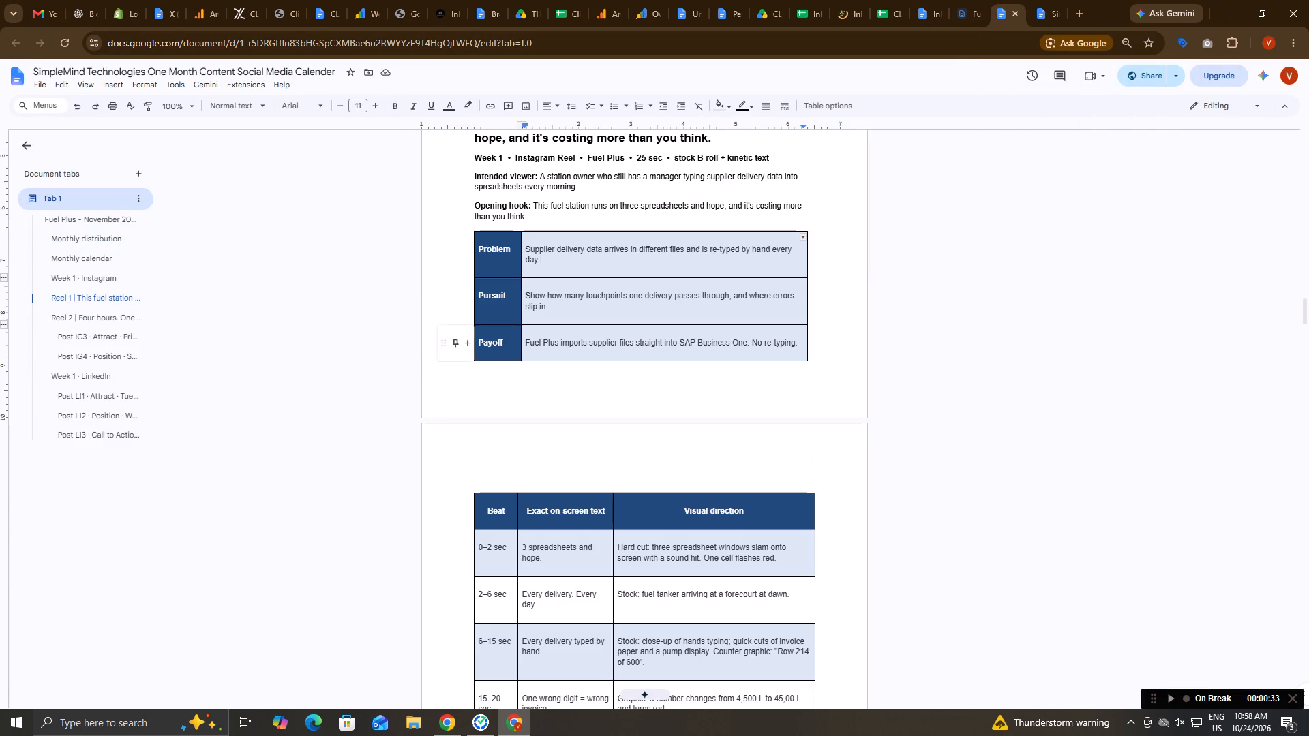
Fill the Problem, Pursuit and Payoff label cells in Reel 1's table with light green.
{"action": "left_click_drag", "start_coordinate": [513, 347], "coordinate": [464, 256]}
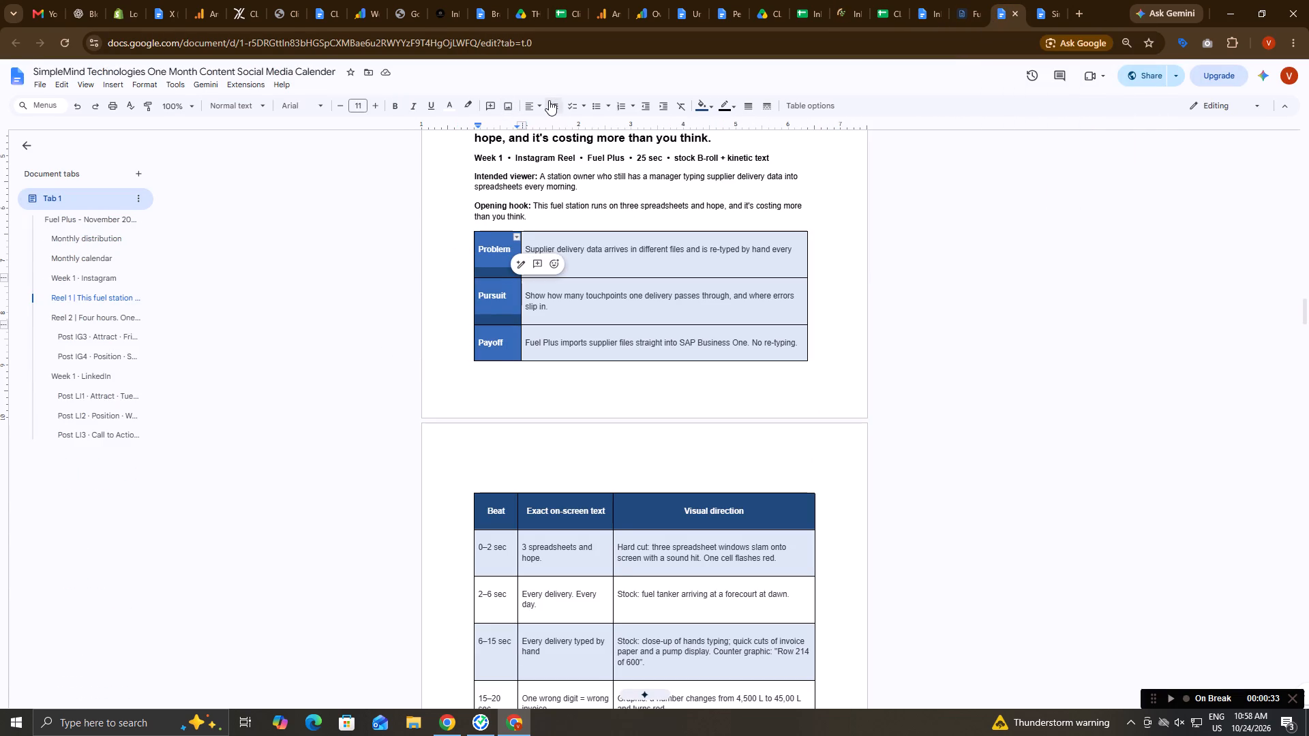
{"action": "left_click", "coordinate": [711, 108]}
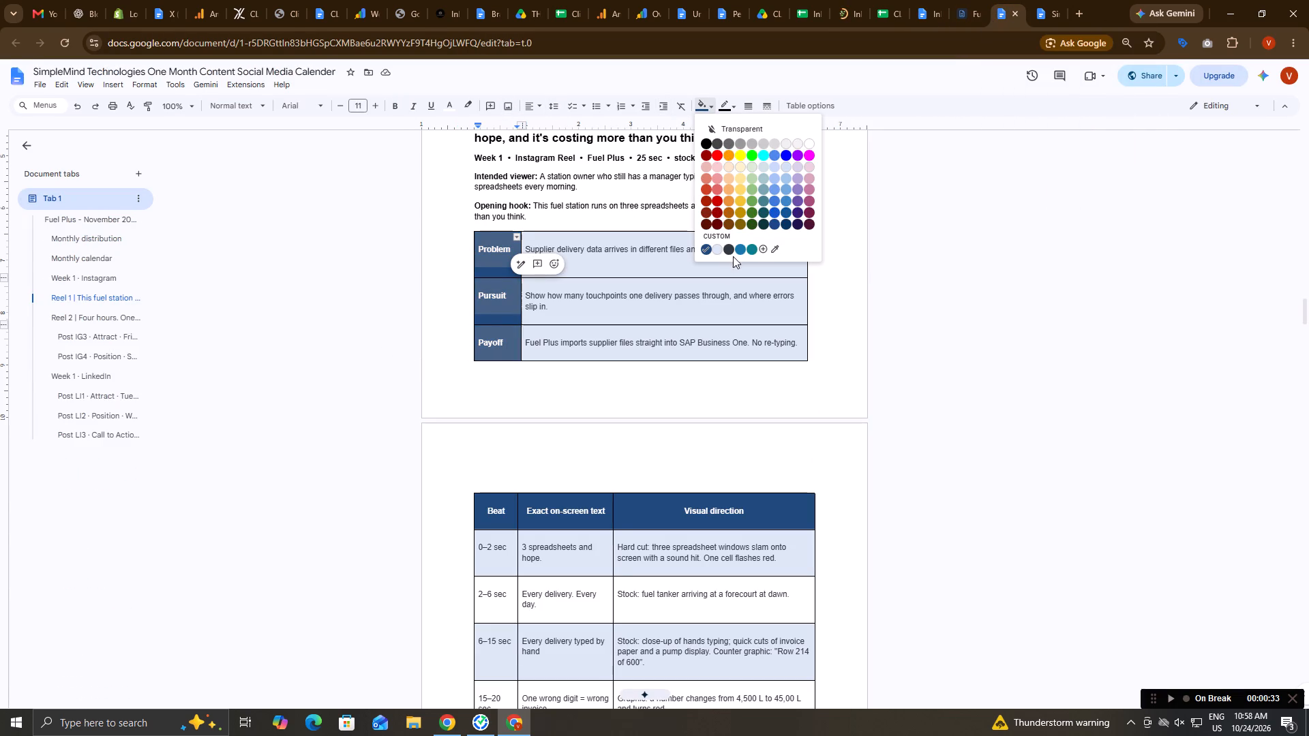
{"action": "left_click", "coordinate": [753, 166]}
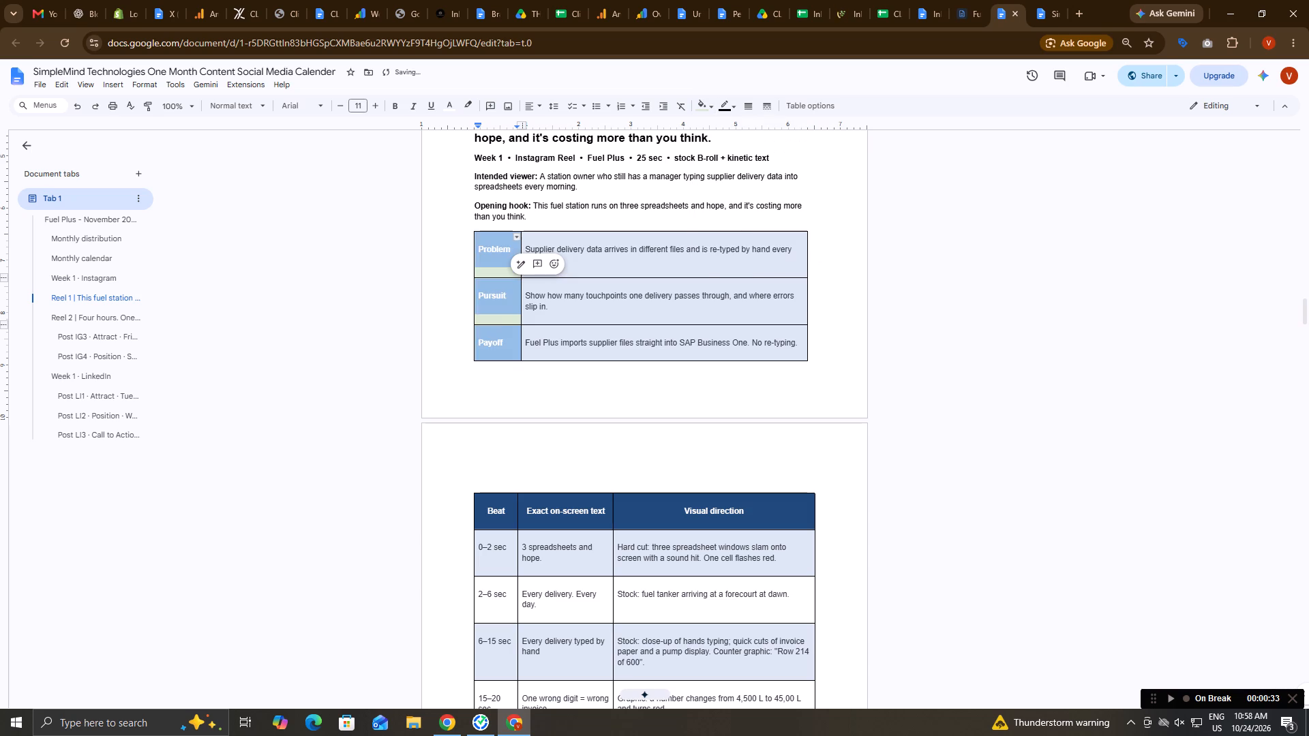
{"action": "left_click", "coordinate": [737, 345]}
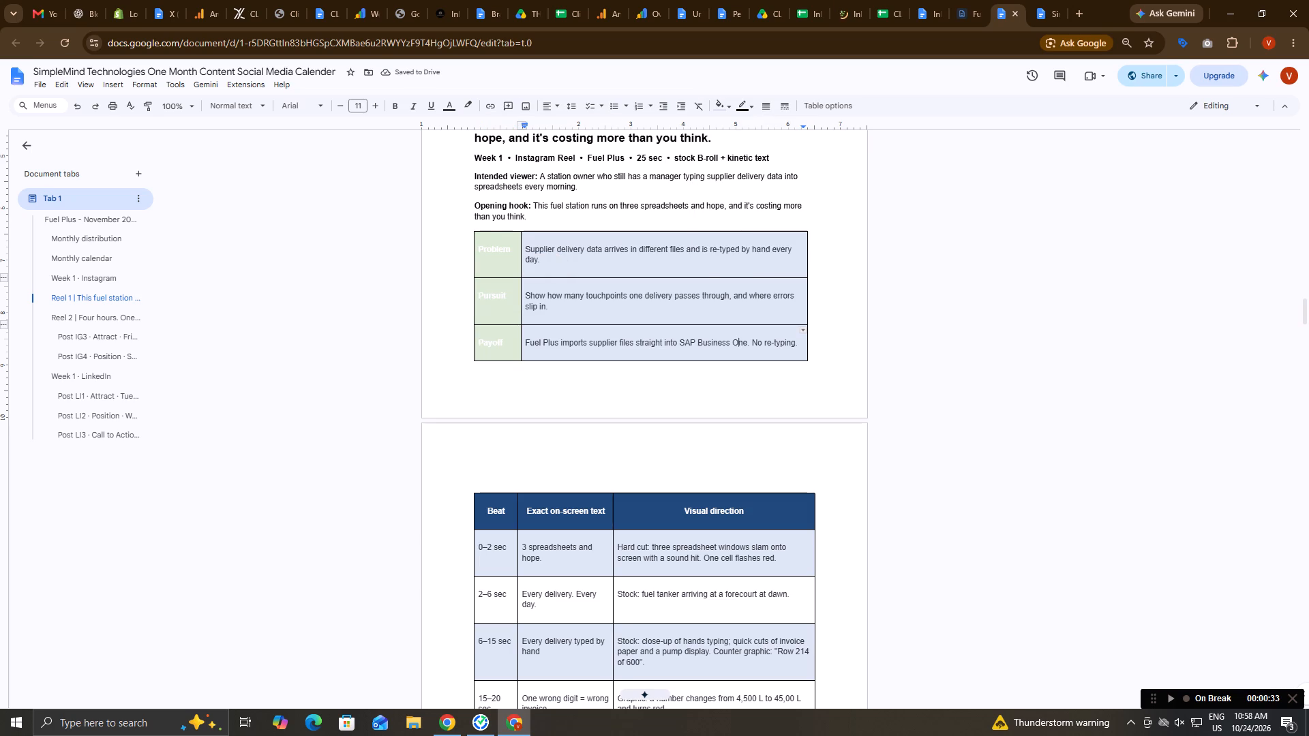
Set the Problem, Pursuit and Payoff label text in Reel 1's table to black.
{"action": "left_click", "coordinate": [452, 108]}
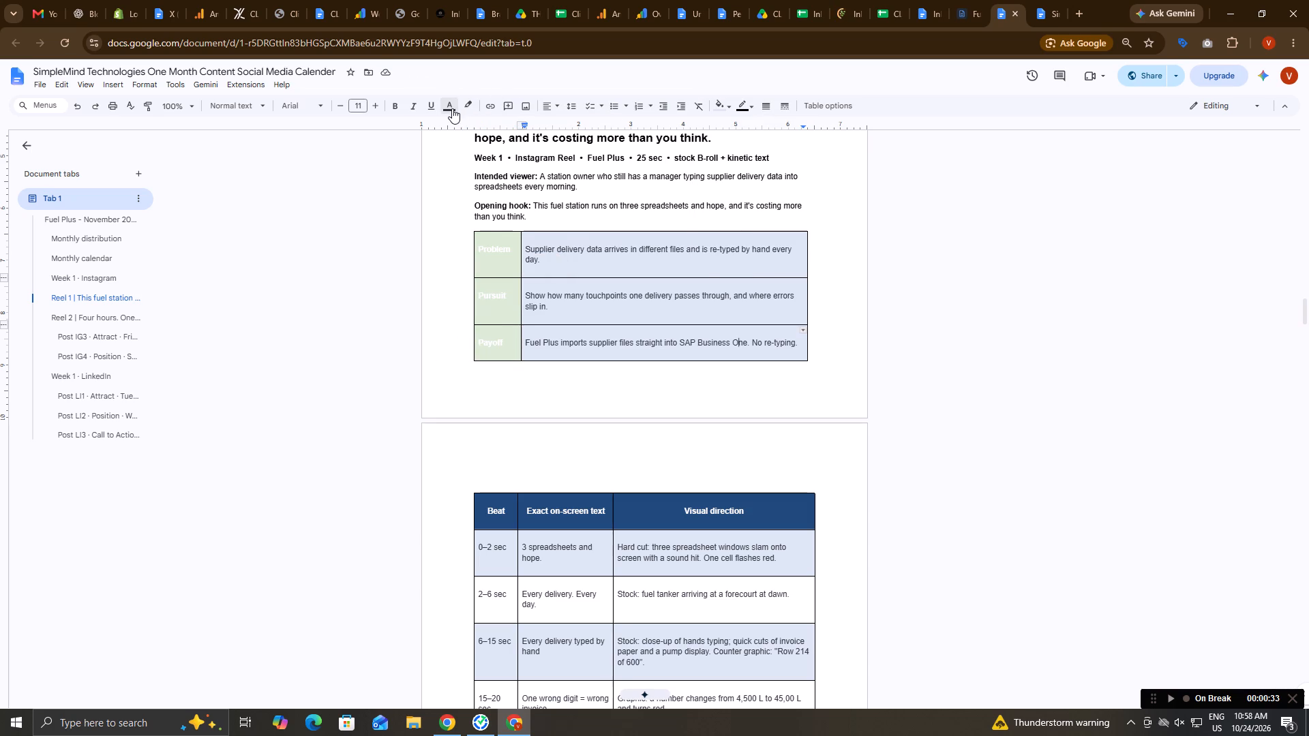
{"action": "left_click", "coordinate": [453, 124]}
{"action": "left_click_drag", "start_coordinate": [513, 343], "coordinate": [487, 266]}
{"action": "left_click", "coordinate": [451, 107]}
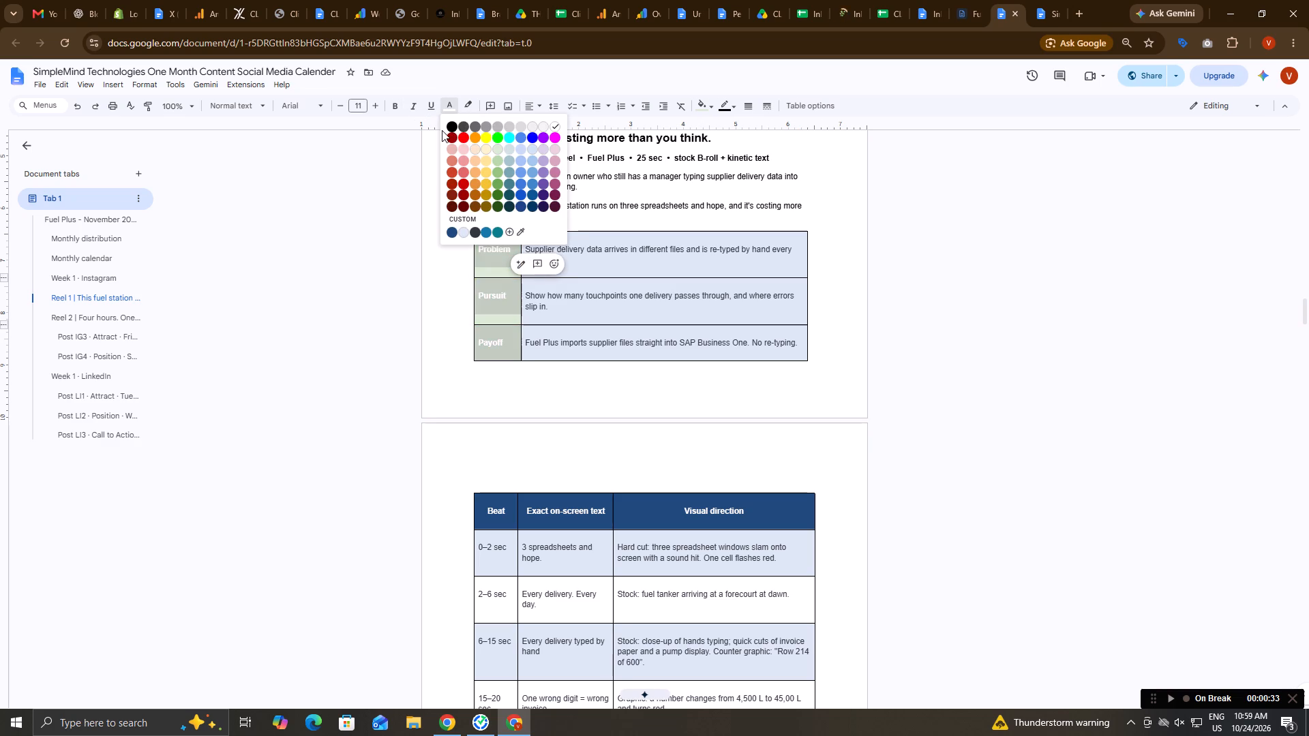
{"action": "left_click", "coordinate": [454, 125]}
{"action": "left_click", "coordinate": [560, 402]}
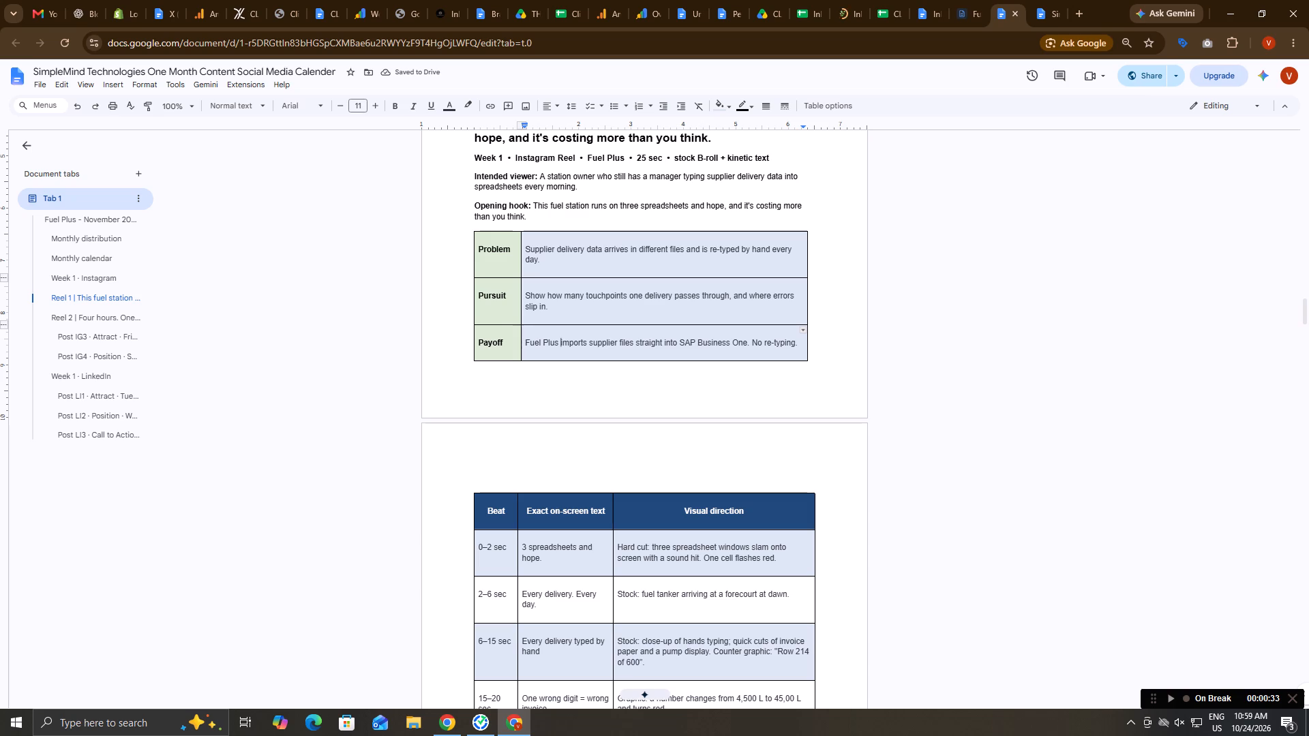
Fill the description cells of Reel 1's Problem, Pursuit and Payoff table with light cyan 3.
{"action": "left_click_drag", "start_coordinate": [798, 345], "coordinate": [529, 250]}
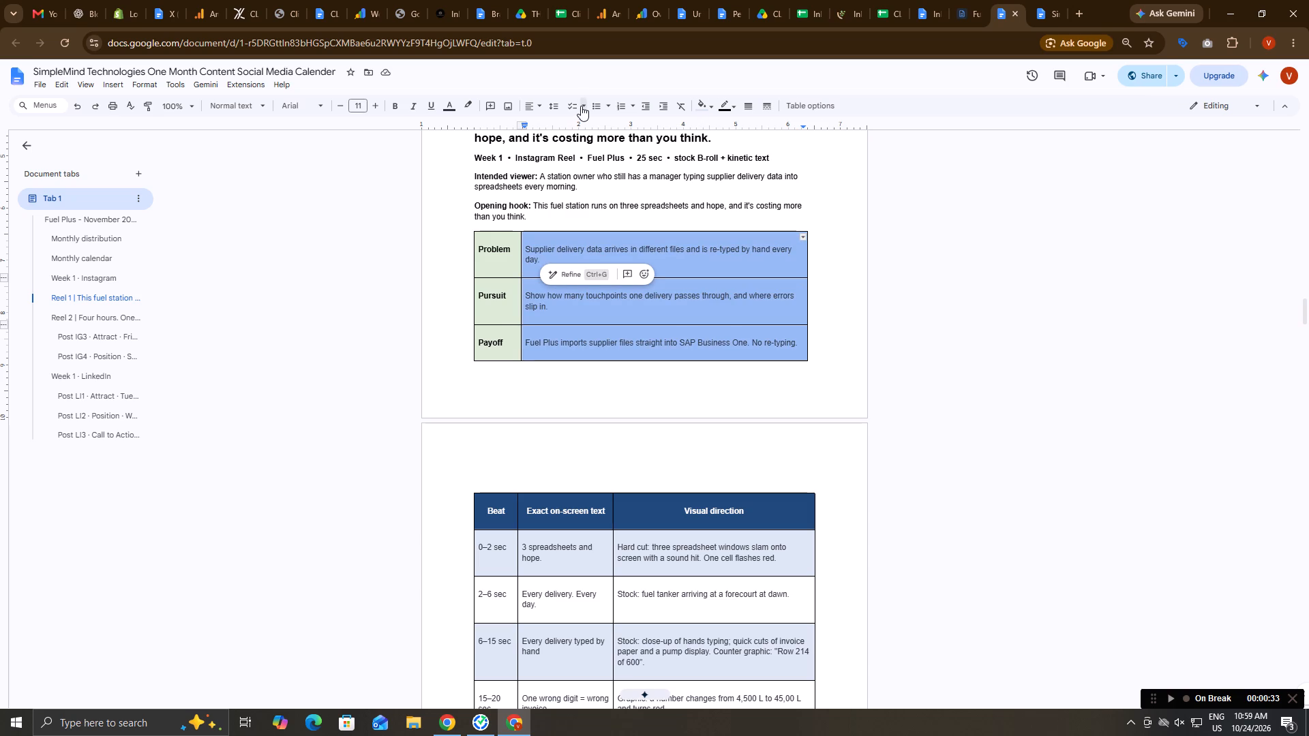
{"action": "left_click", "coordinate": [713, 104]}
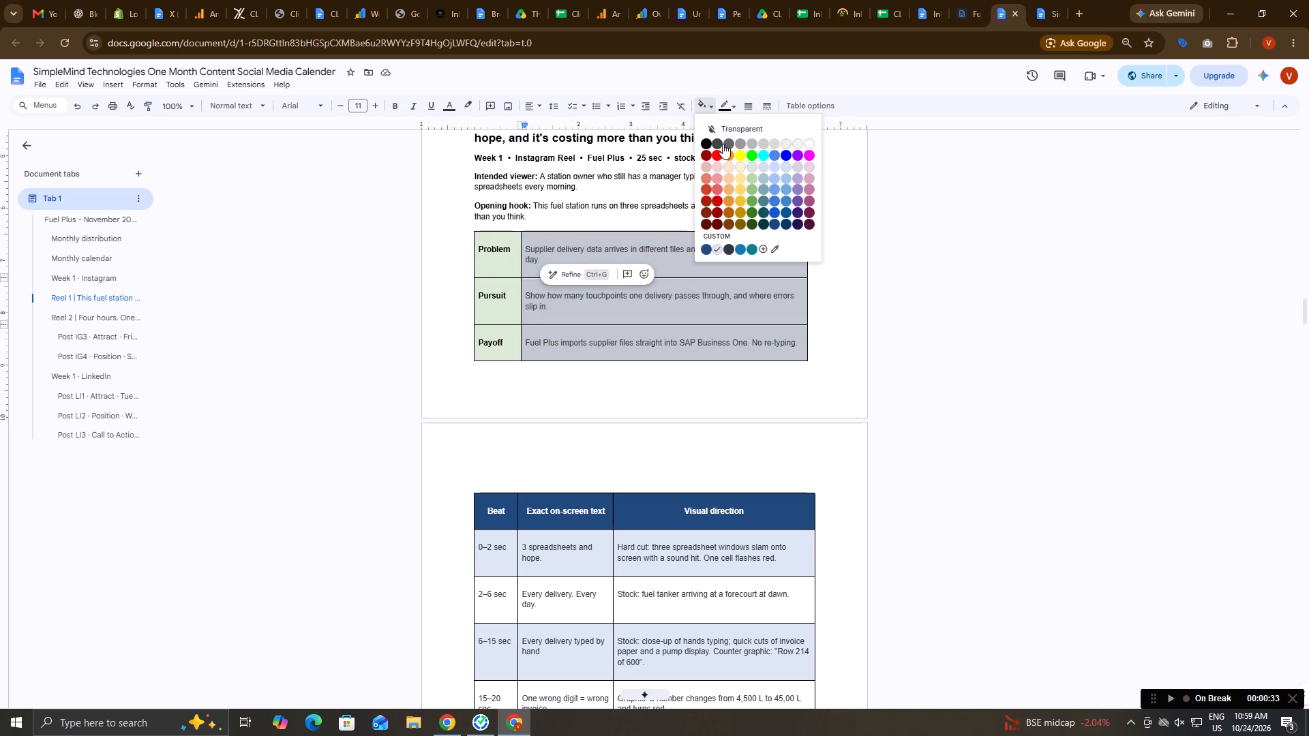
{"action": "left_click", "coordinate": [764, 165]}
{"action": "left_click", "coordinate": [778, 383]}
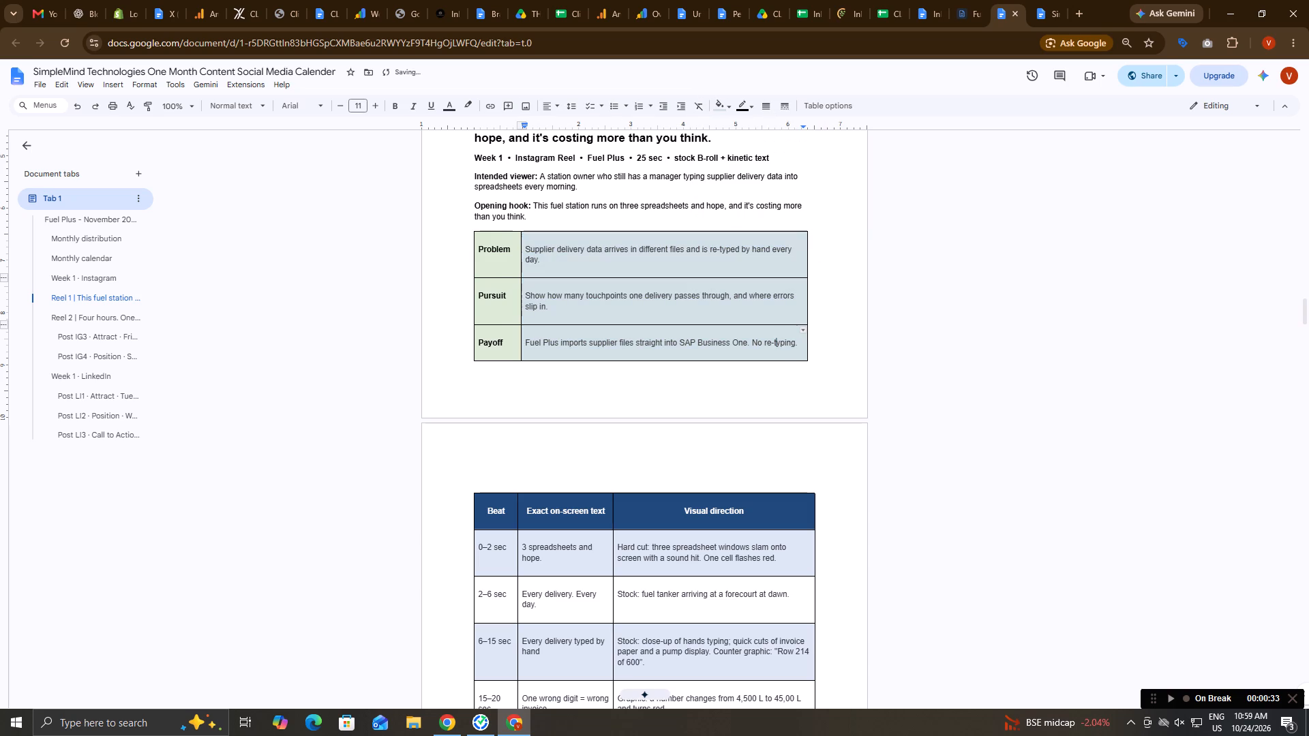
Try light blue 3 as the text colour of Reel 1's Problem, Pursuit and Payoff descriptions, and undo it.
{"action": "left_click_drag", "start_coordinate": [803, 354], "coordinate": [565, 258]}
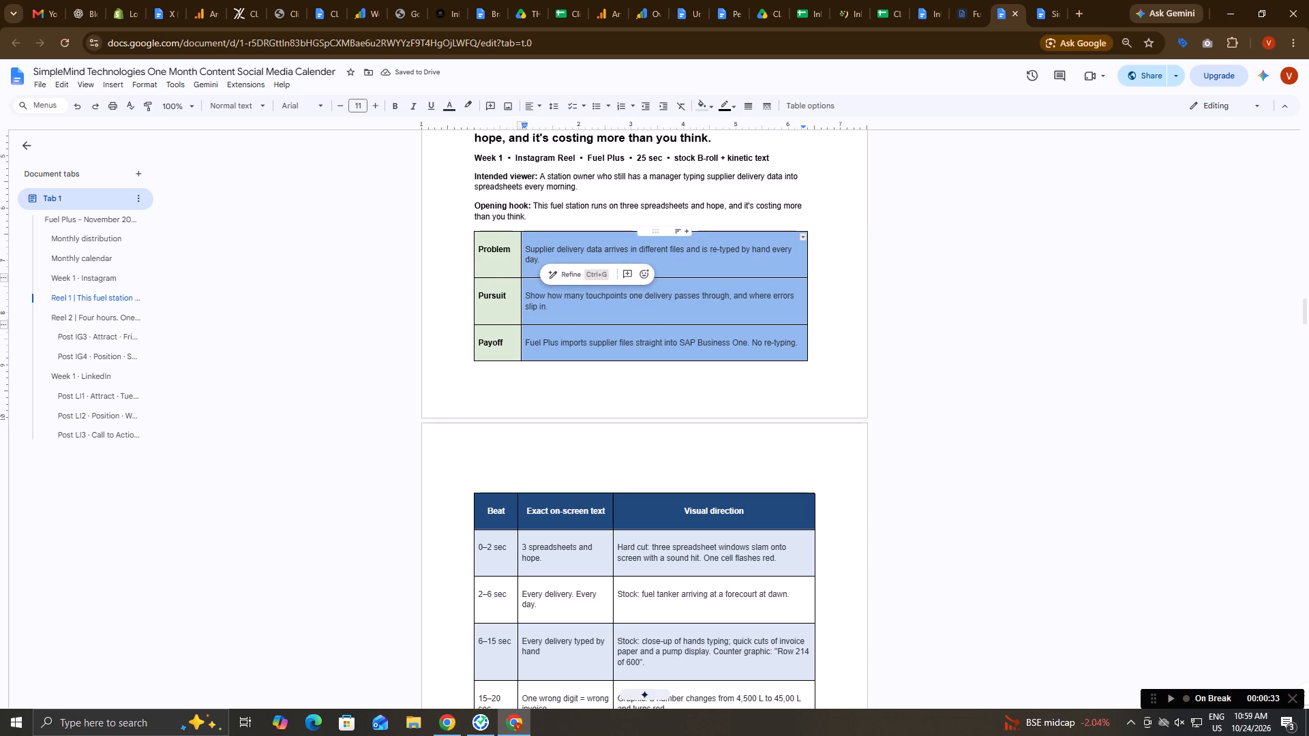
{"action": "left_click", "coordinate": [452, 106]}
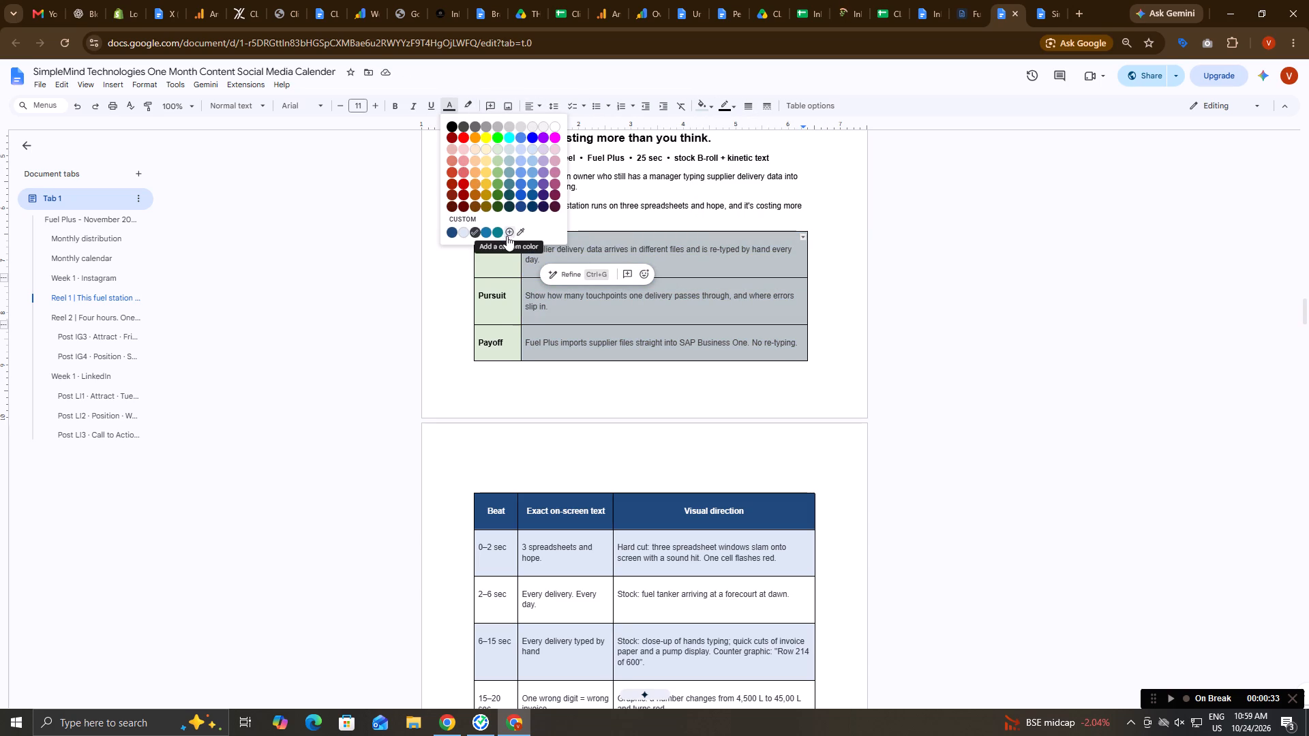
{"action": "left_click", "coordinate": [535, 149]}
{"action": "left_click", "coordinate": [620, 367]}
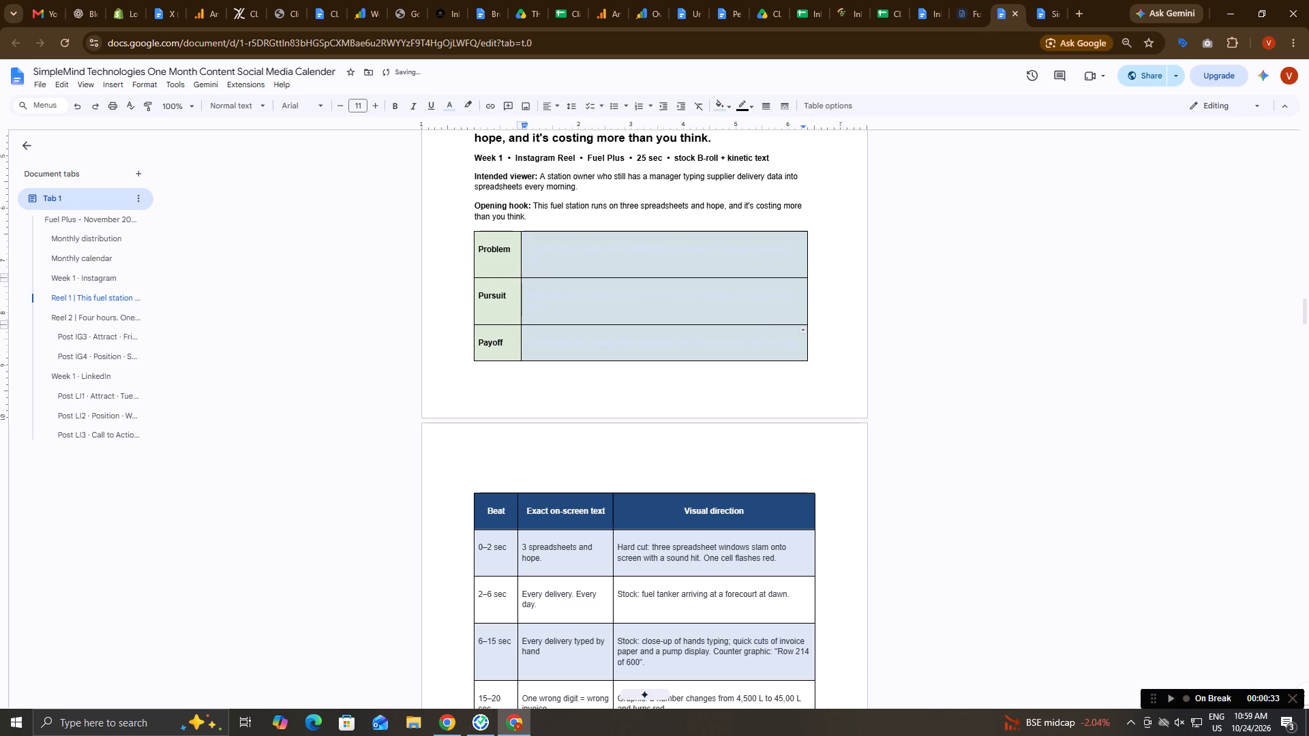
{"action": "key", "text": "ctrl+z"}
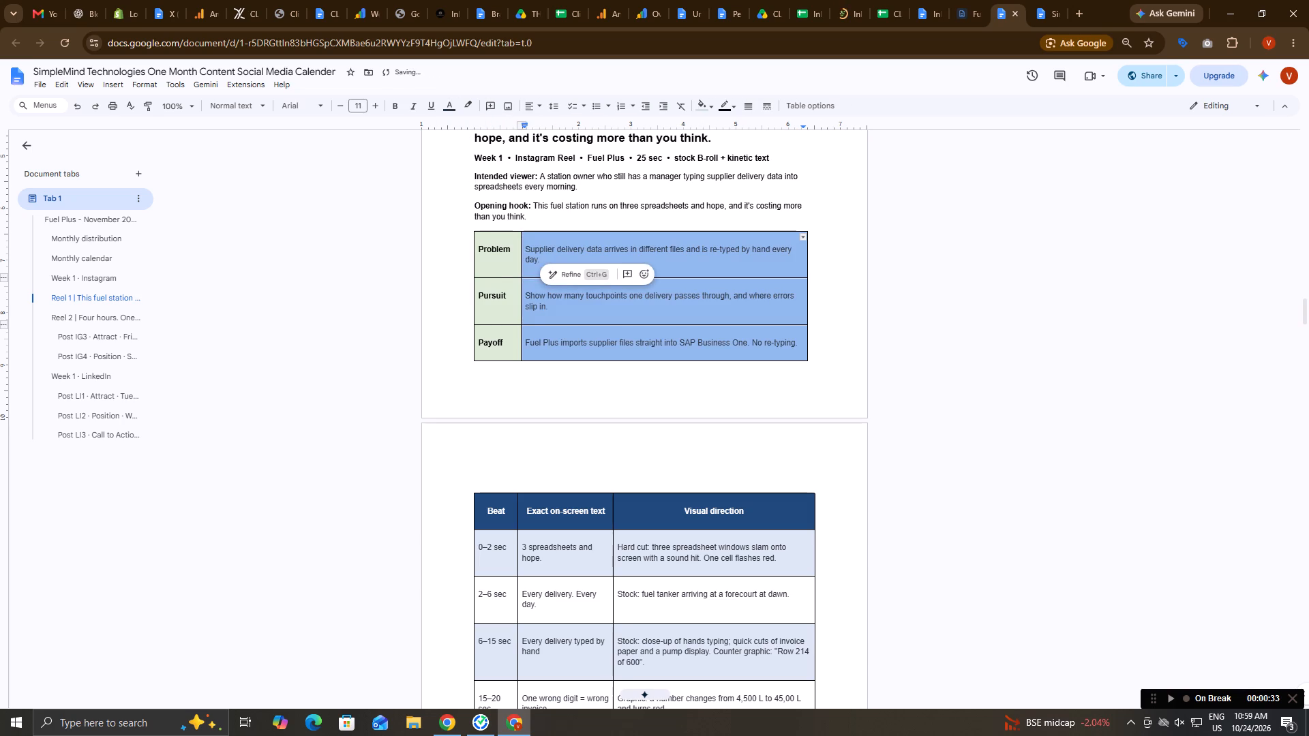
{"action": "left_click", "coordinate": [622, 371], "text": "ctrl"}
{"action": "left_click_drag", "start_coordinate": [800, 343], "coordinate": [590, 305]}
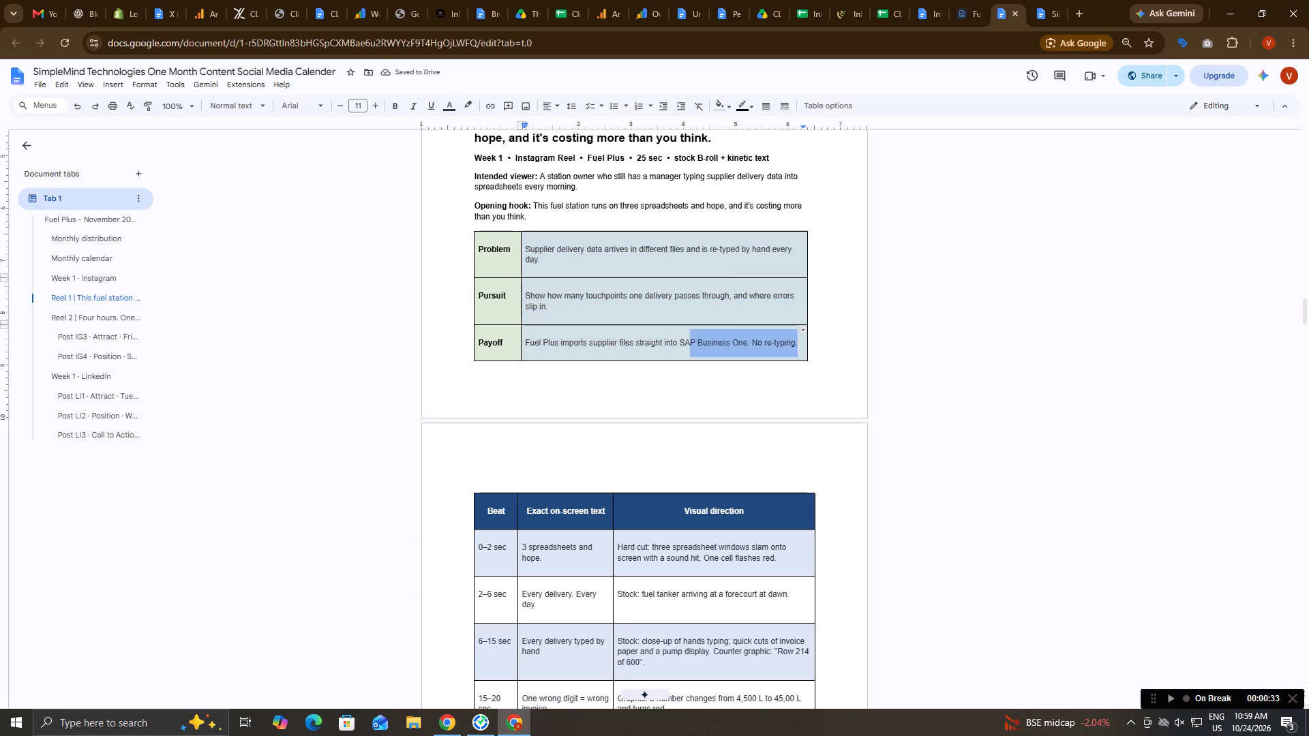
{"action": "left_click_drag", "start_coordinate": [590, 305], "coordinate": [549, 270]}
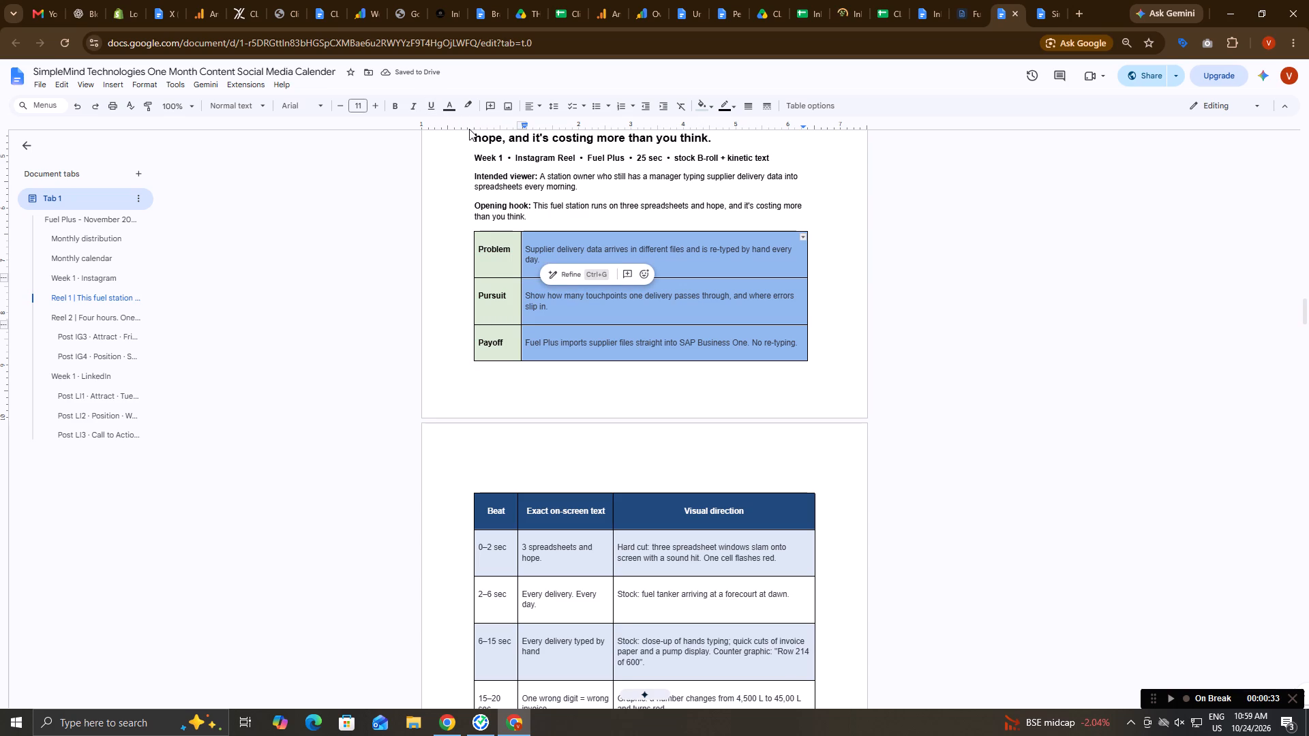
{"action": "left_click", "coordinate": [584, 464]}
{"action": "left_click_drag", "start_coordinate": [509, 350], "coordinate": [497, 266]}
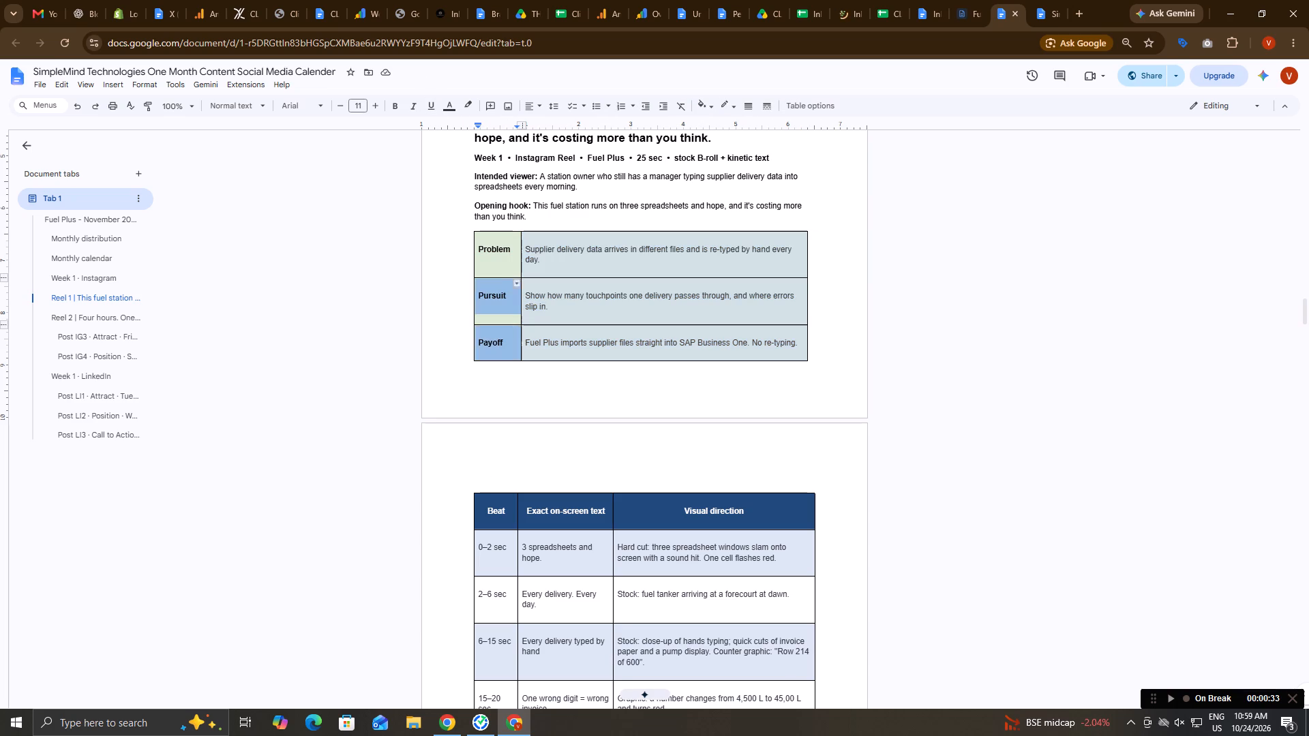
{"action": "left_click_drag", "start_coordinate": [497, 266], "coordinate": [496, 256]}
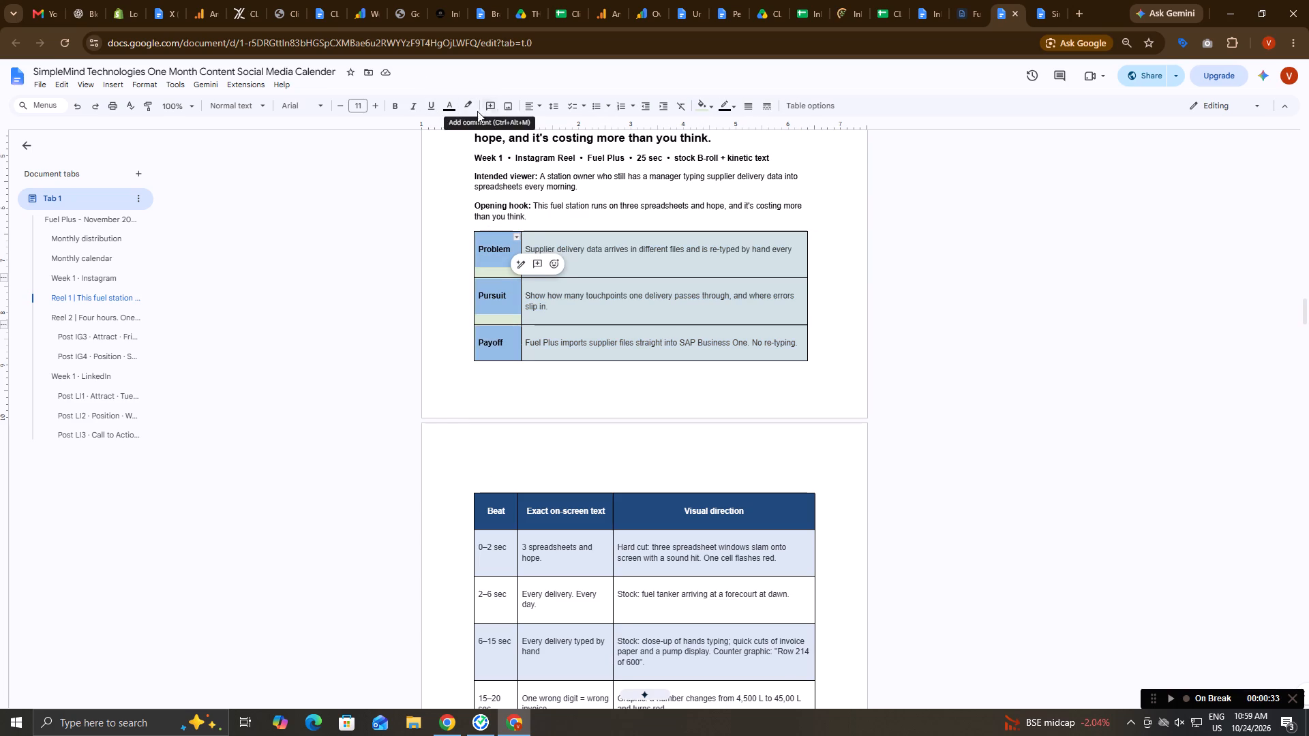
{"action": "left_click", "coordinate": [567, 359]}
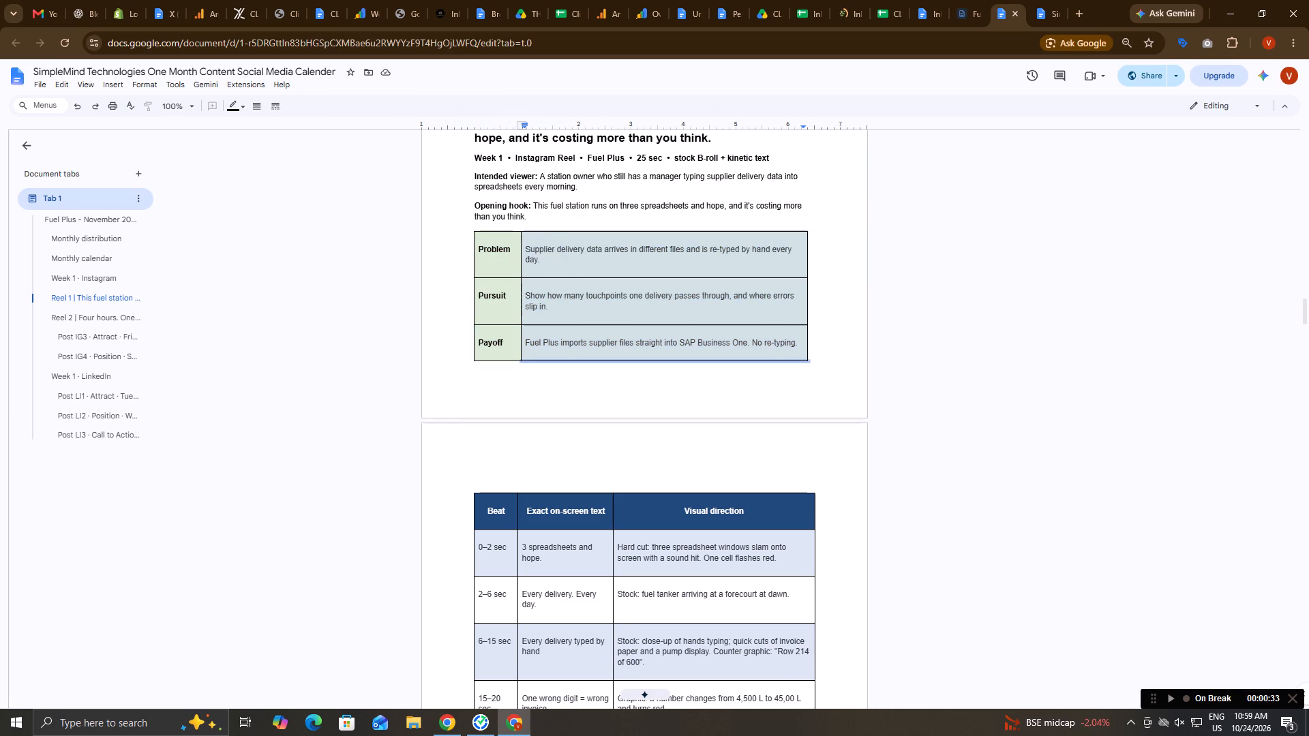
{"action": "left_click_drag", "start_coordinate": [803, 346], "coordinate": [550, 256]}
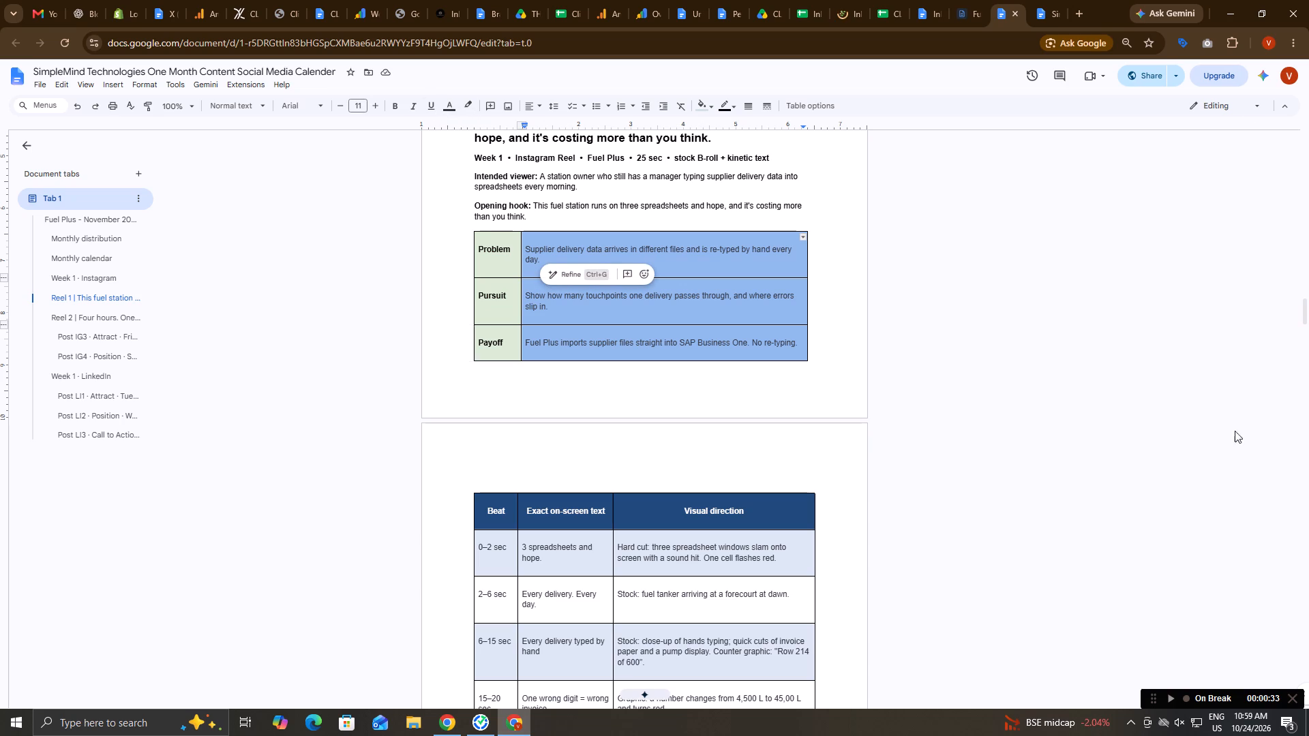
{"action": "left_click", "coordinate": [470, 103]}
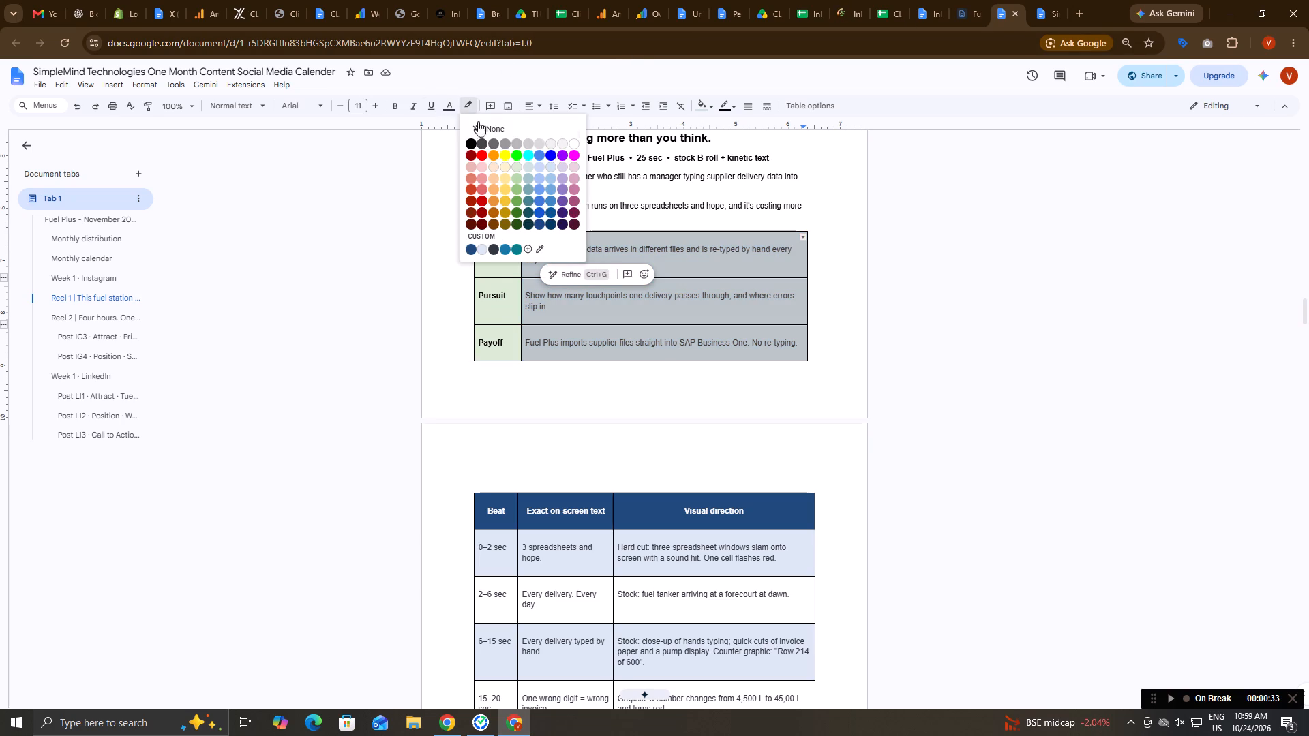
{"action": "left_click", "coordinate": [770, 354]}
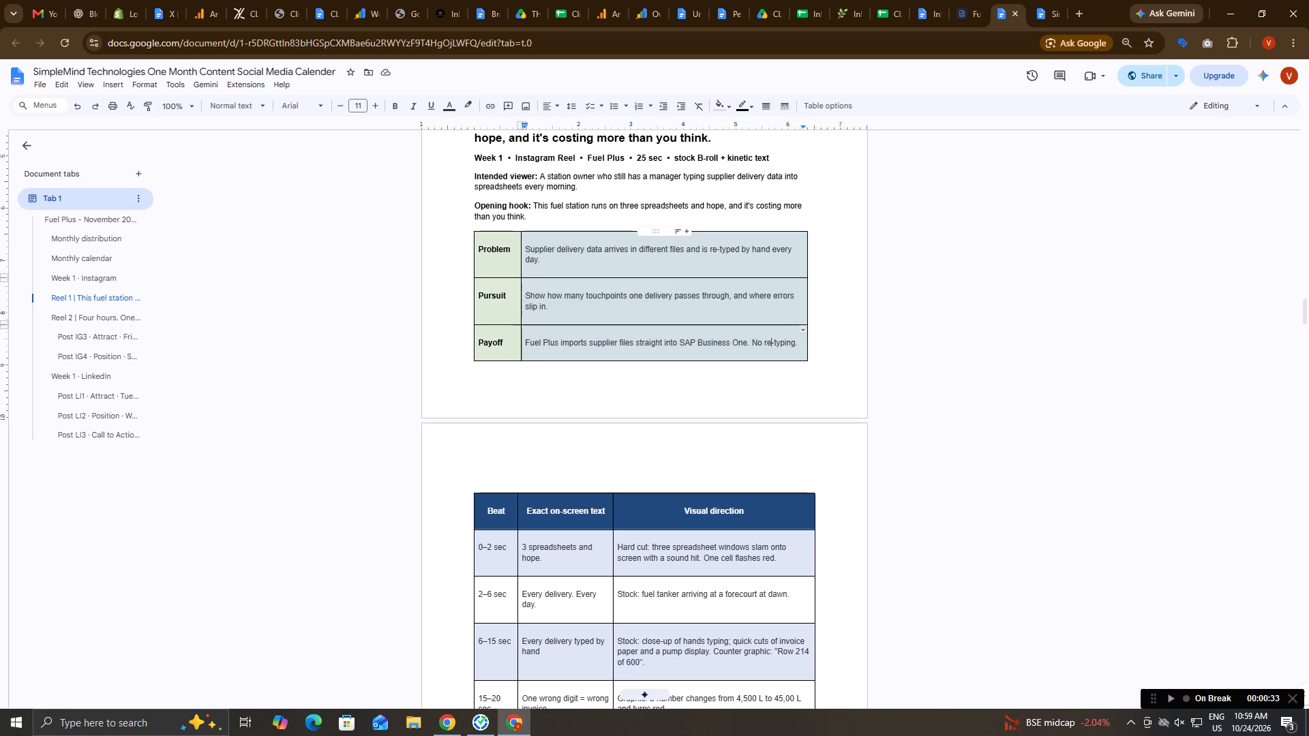
Undo the last three colour changes in Reel 1's Problem, Pursuit and Payoff table, back to dark blue label cells with white text.
{"action": "key", "text": "ctrl+z"}
{"action": "key", "text": "ctrl+z"}
{"action": "key", "text": "ctrl+z"}
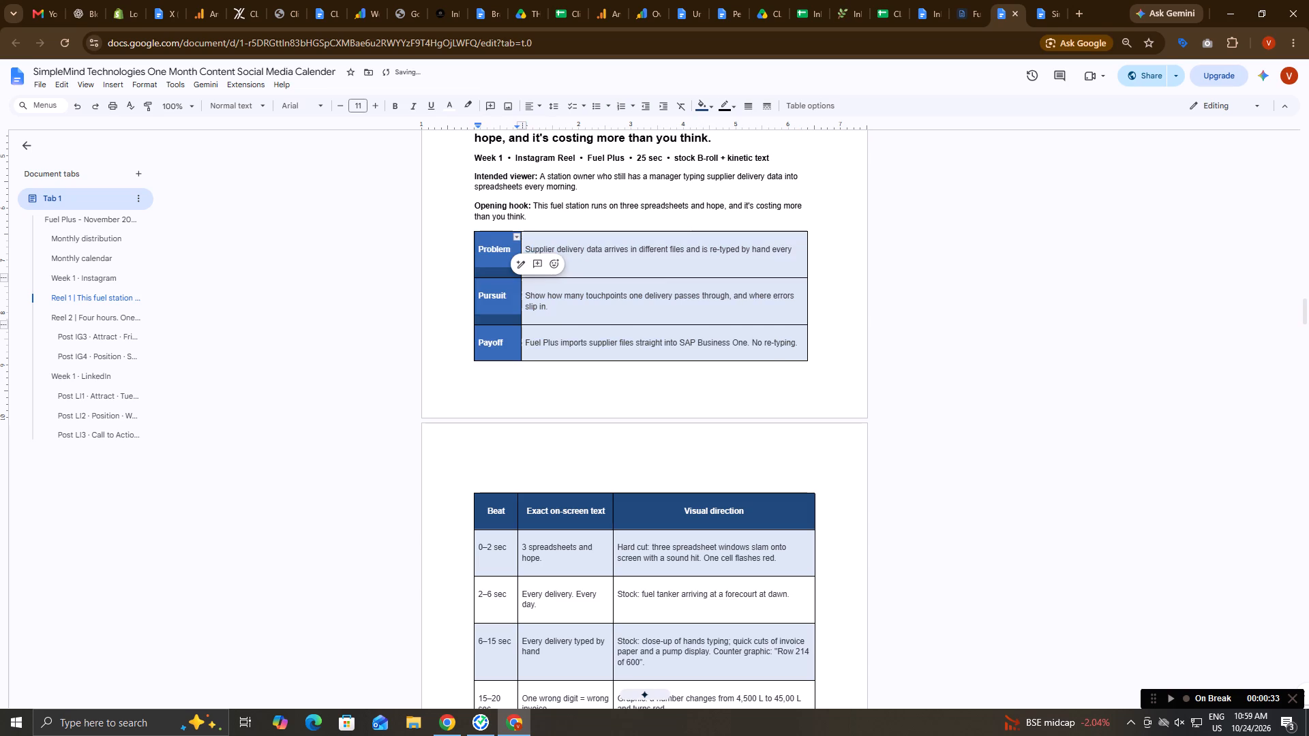
{"action": "left_click", "coordinate": [695, 298]}
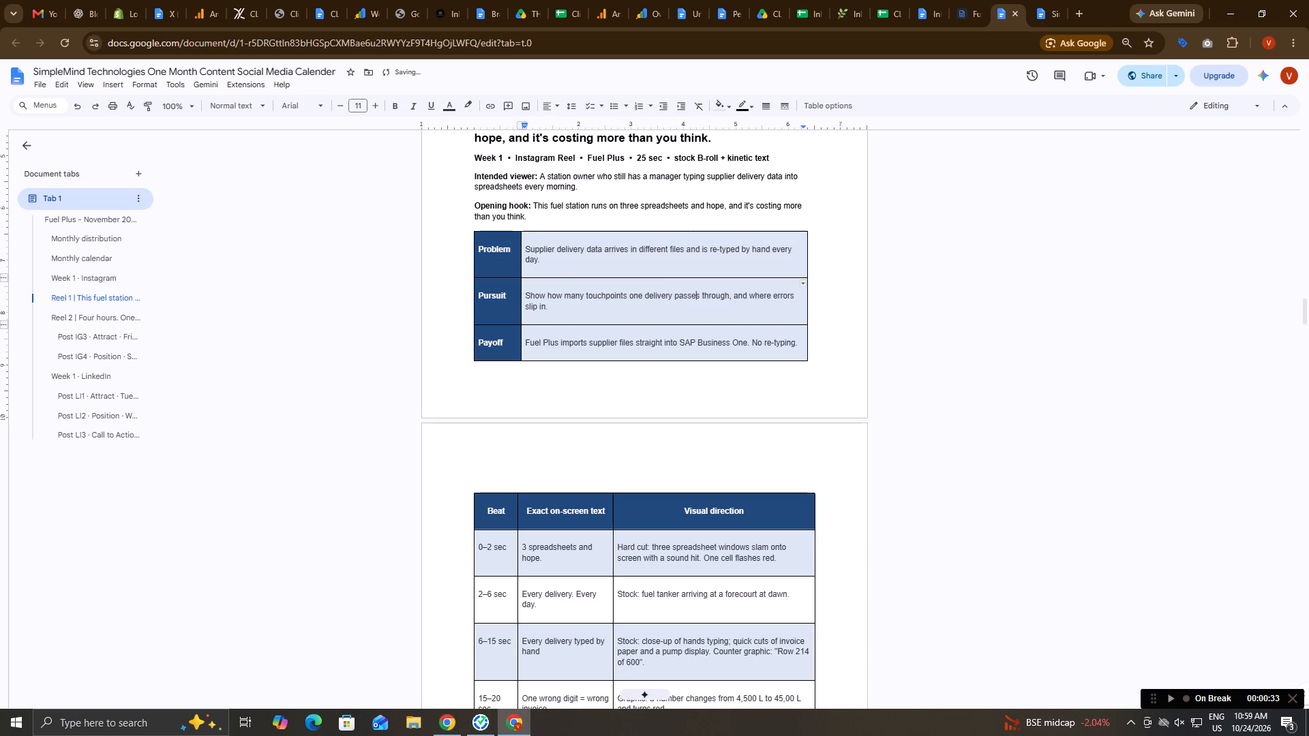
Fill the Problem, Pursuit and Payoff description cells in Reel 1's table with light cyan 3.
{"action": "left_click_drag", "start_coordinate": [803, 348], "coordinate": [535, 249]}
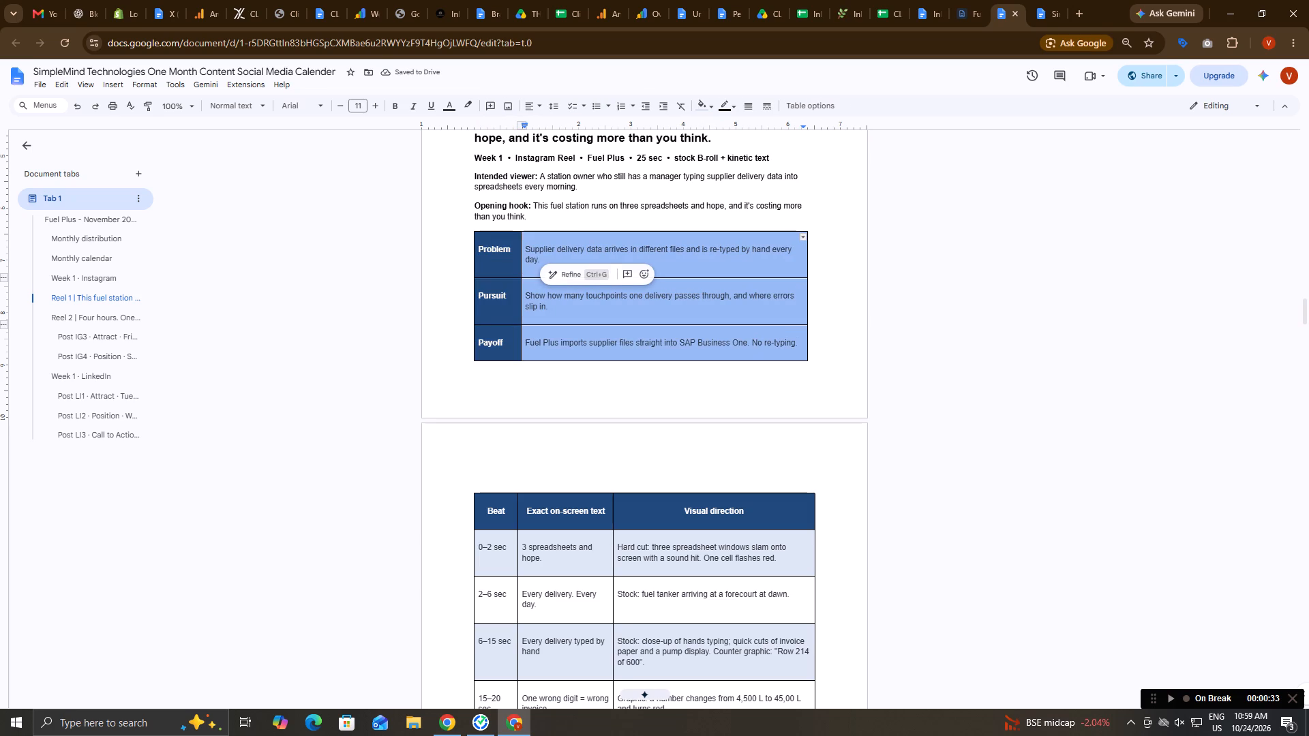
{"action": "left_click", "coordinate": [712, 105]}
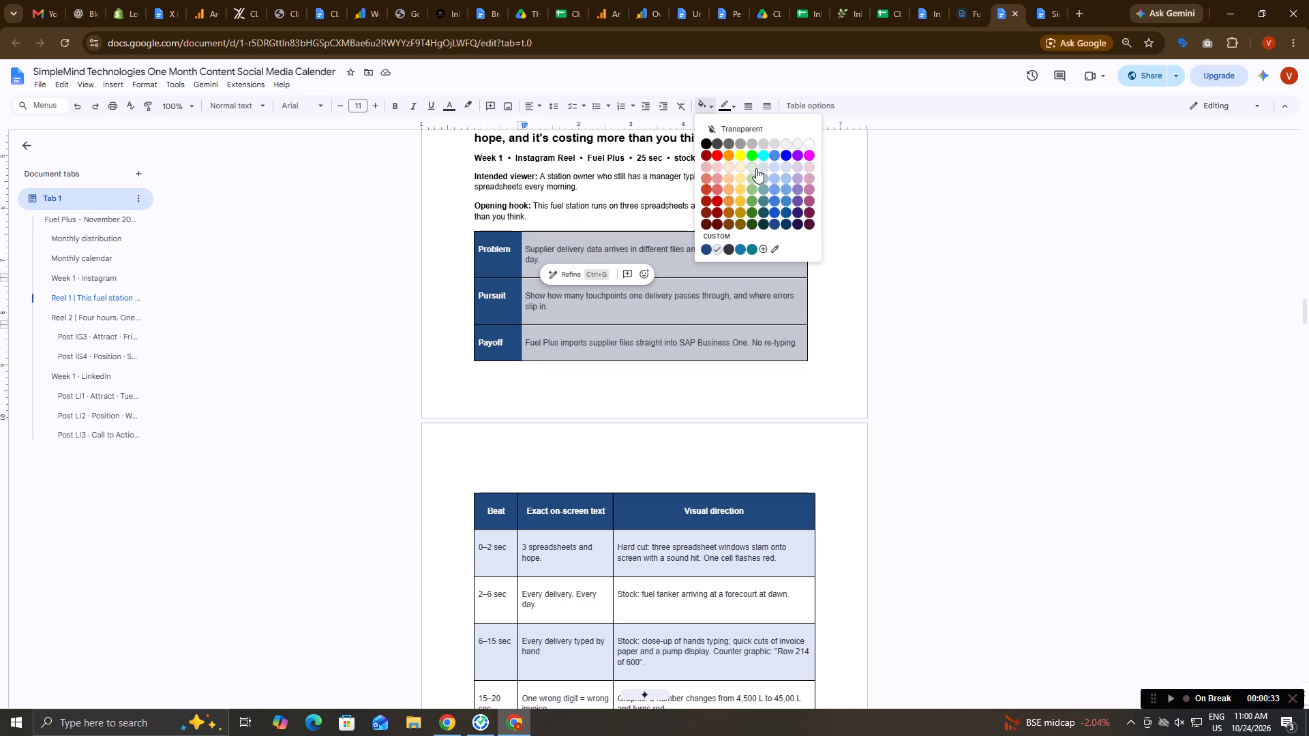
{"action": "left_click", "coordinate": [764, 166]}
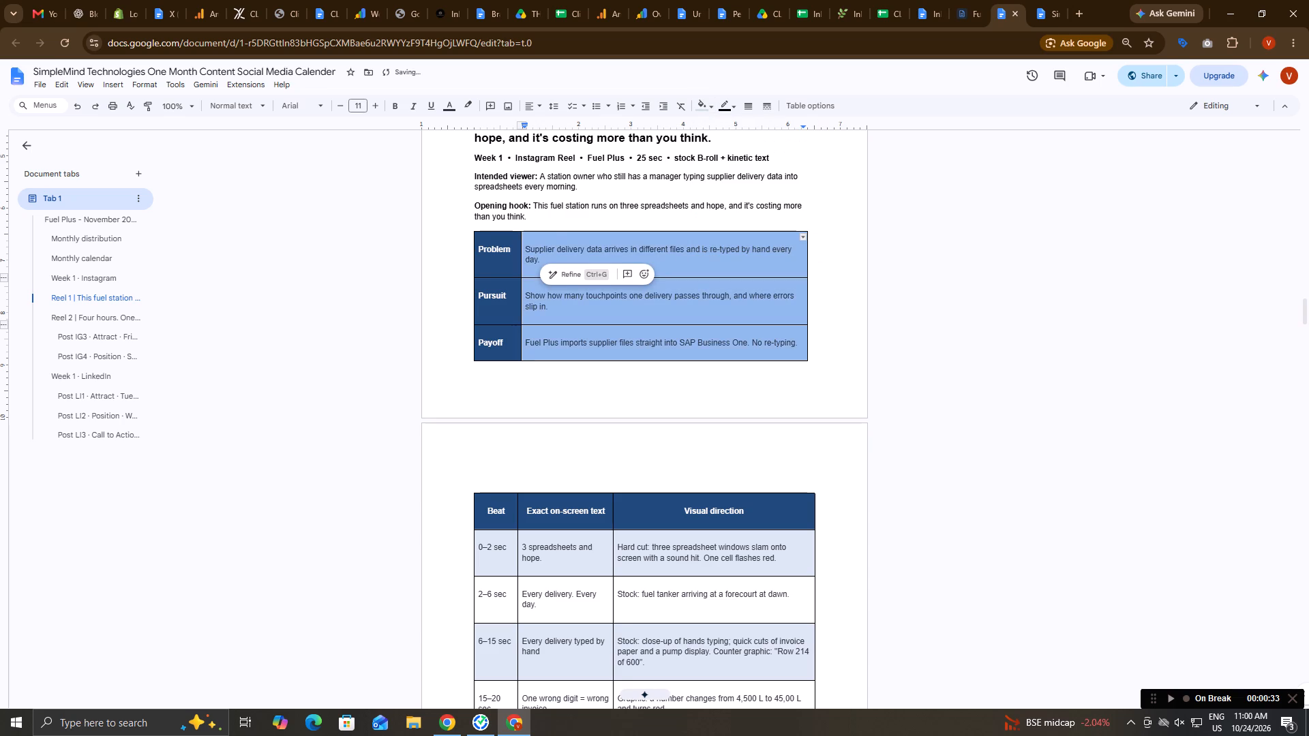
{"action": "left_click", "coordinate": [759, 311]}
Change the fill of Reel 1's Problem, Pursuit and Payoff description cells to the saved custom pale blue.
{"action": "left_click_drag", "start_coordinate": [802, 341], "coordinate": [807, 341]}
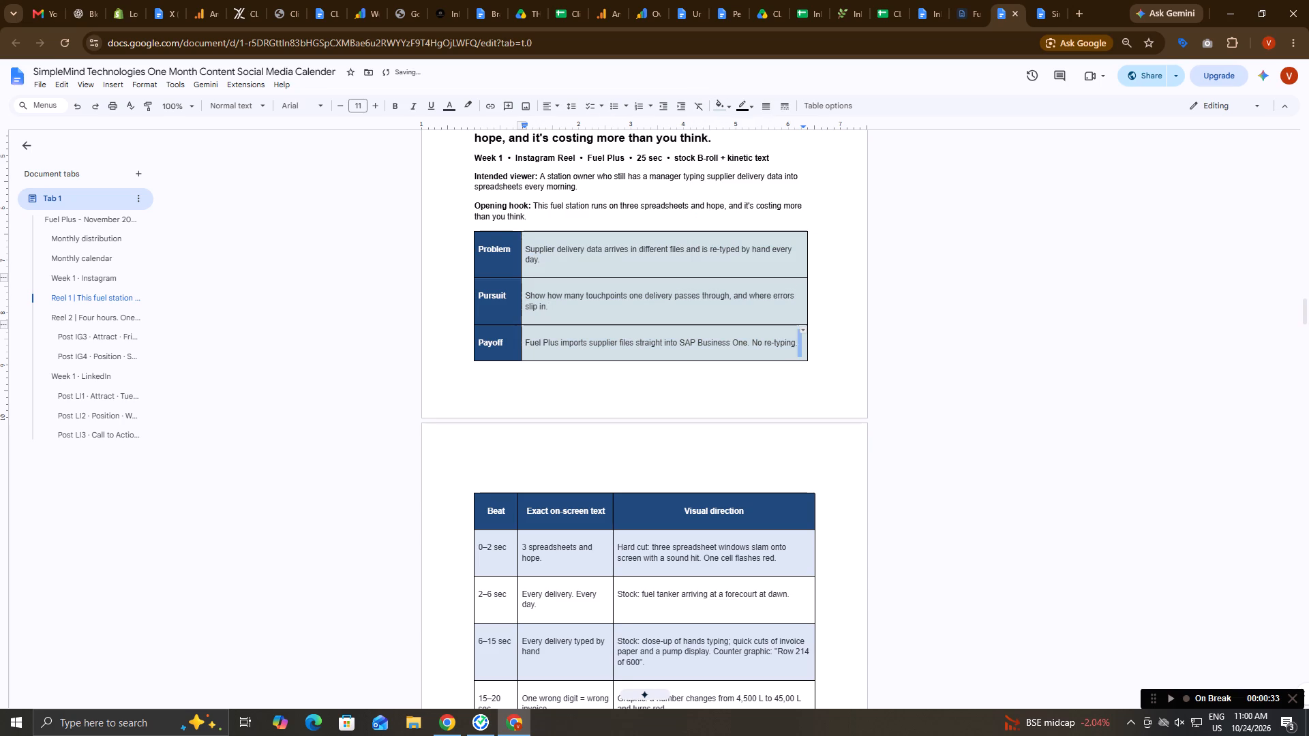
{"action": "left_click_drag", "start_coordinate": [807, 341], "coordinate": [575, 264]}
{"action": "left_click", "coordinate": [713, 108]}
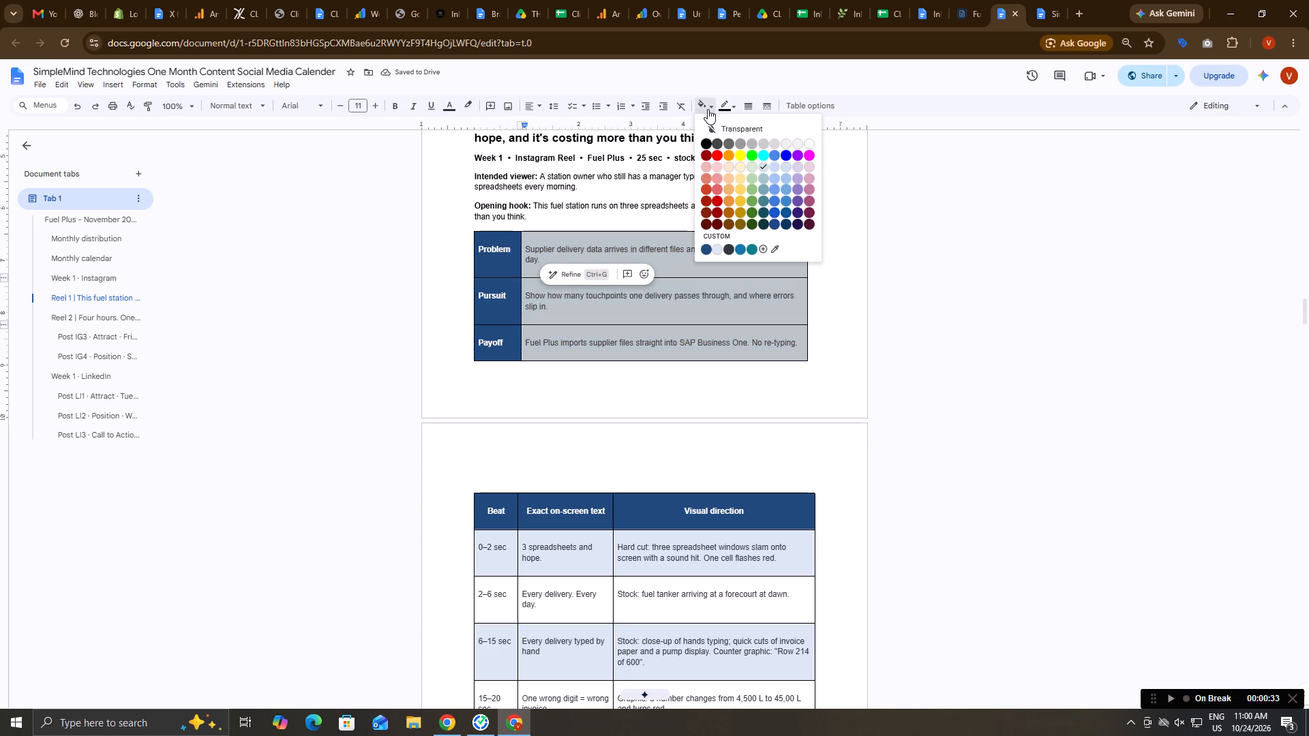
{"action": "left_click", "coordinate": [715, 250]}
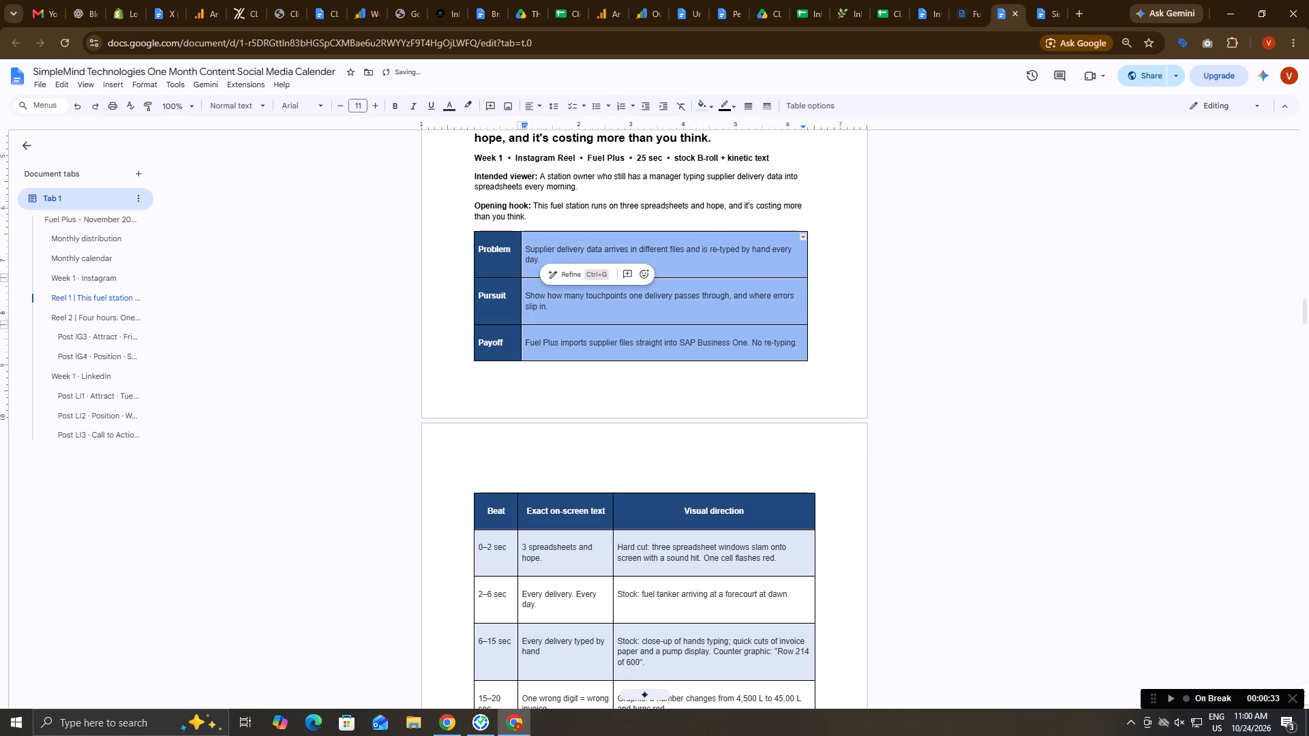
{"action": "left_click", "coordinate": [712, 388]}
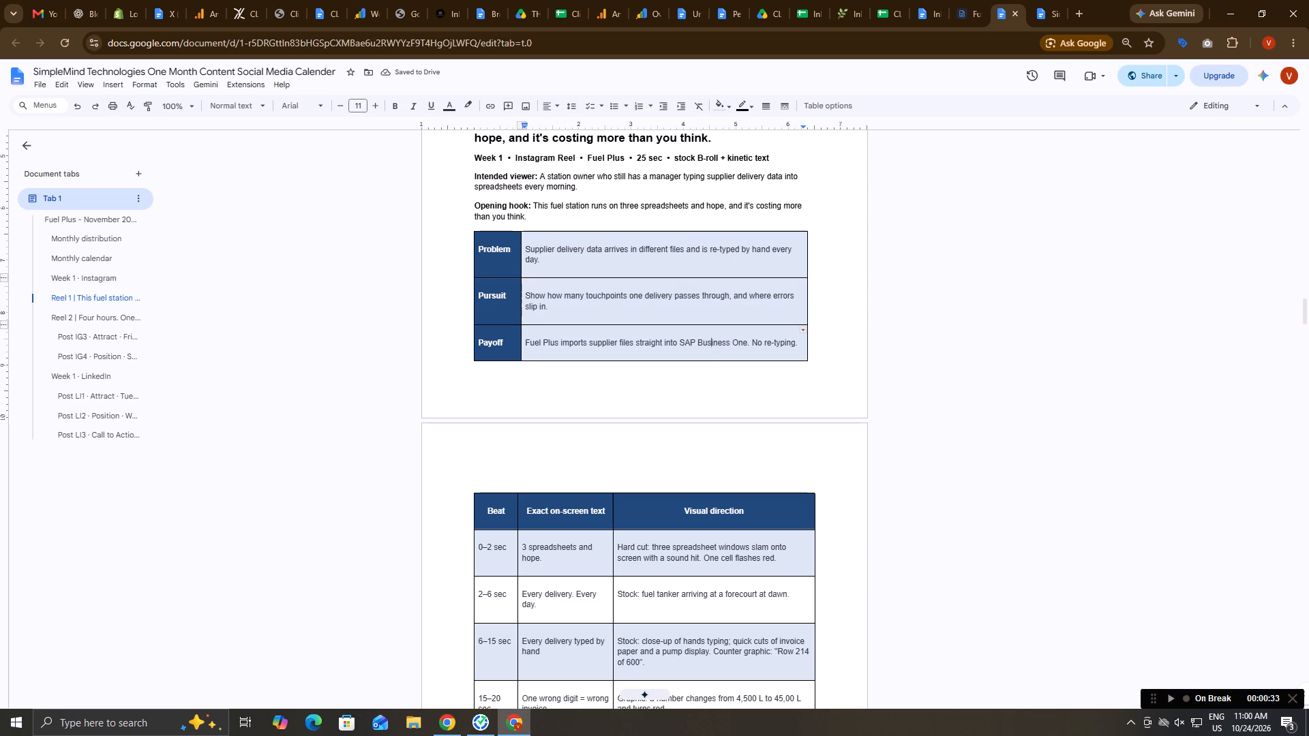
Fill Reel 1's Problem, Pursuit and Payoff description cells with a new custom pale grey-blue, #e3e9f0.
{"action": "left_click_drag", "start_coordinate": [810, 346], "coordinate": [557, 280]}
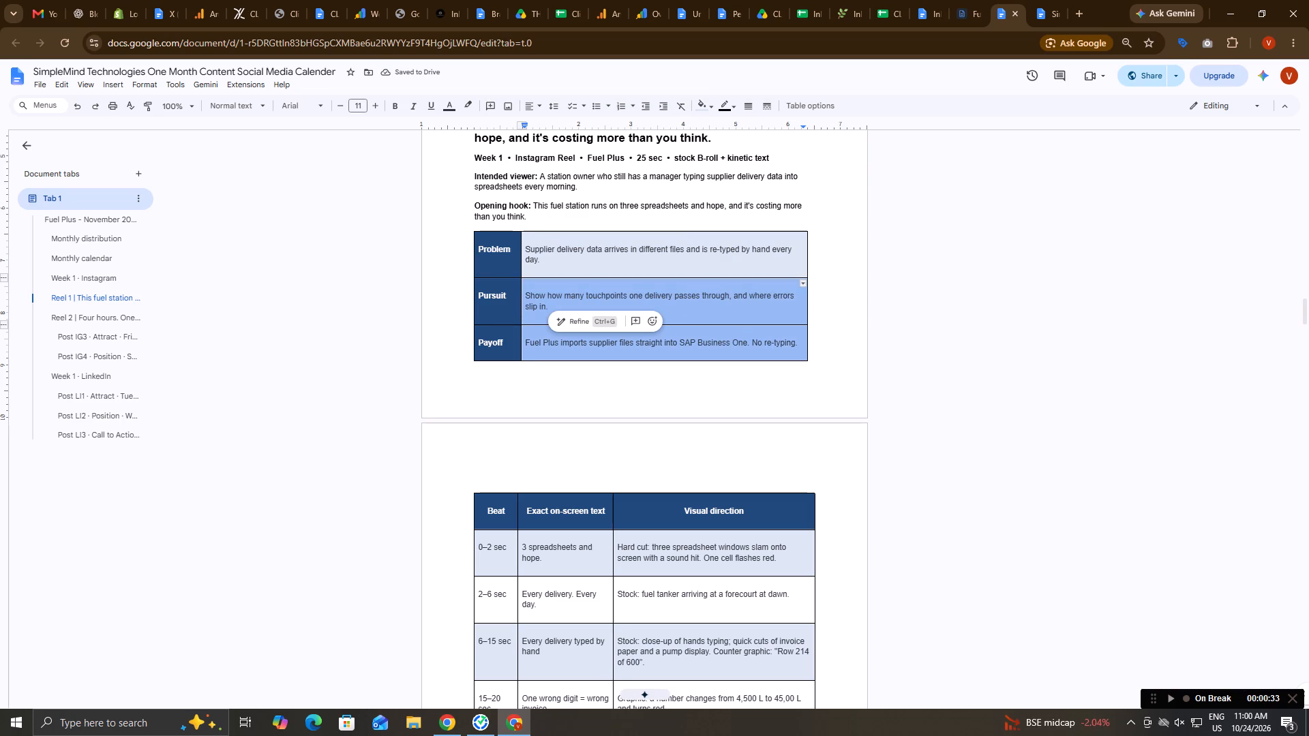
{"action": "left_click", "coordinate": [815, 387]}
{"action": "left_click_drag", "start_coordinate": [802, 348], "coordinate": [511, 275]}
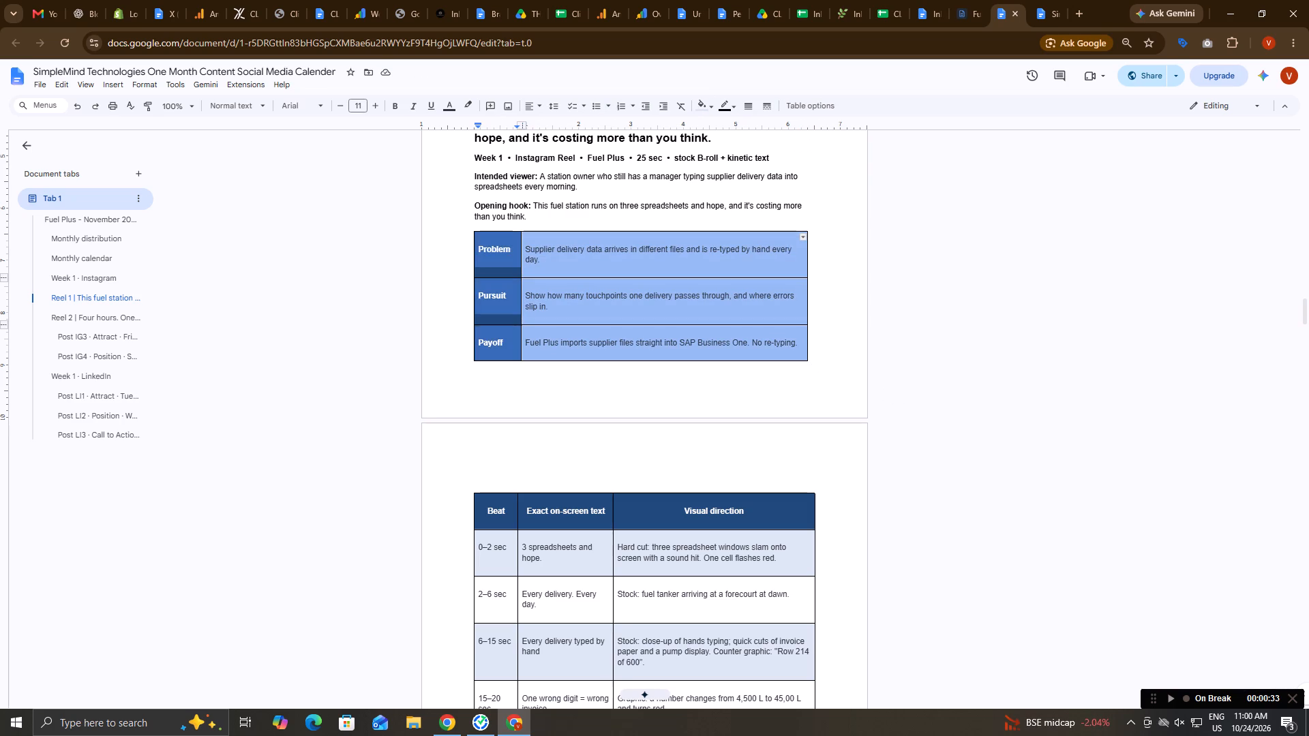
{"action": "left_click_drag", "start_coordinate": [511, 275], "coordinate": [541, 265]}
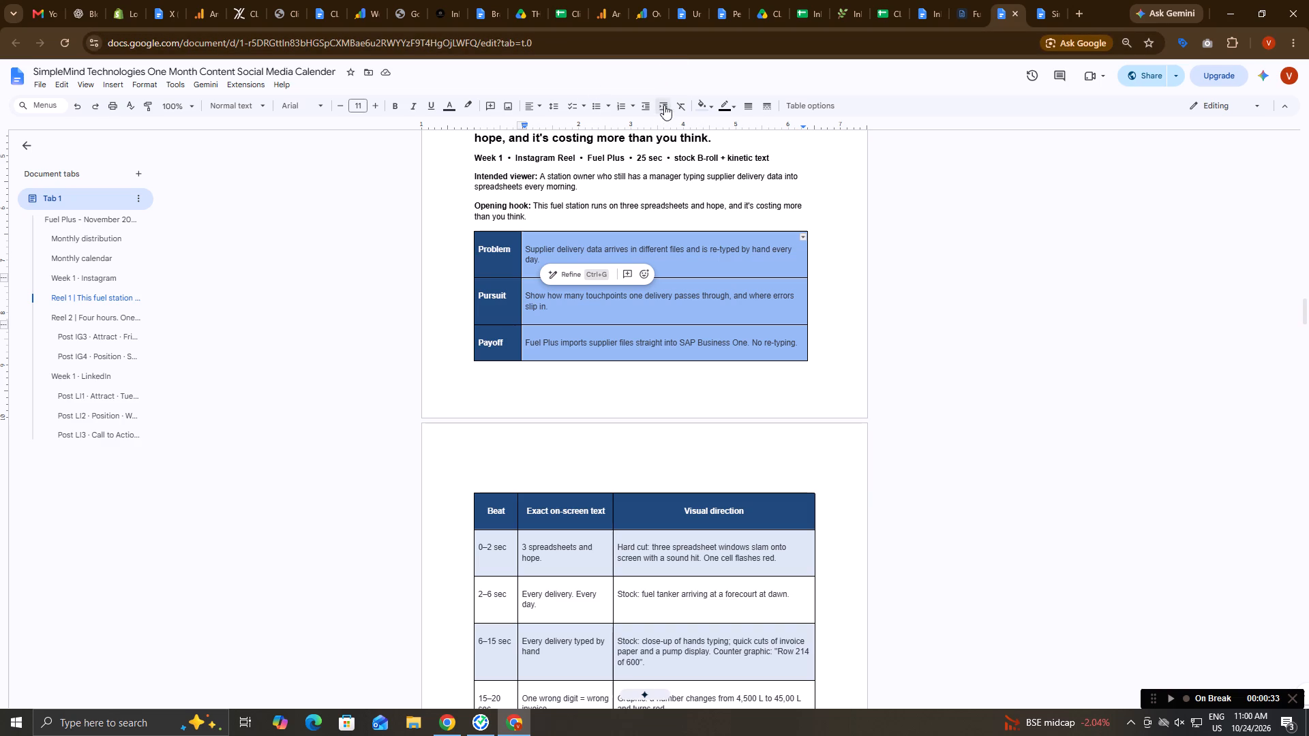
{"action": "left_click", "coordinate": [713, 107]}
{"action": "left_click", "coordinate": [762, 249]}
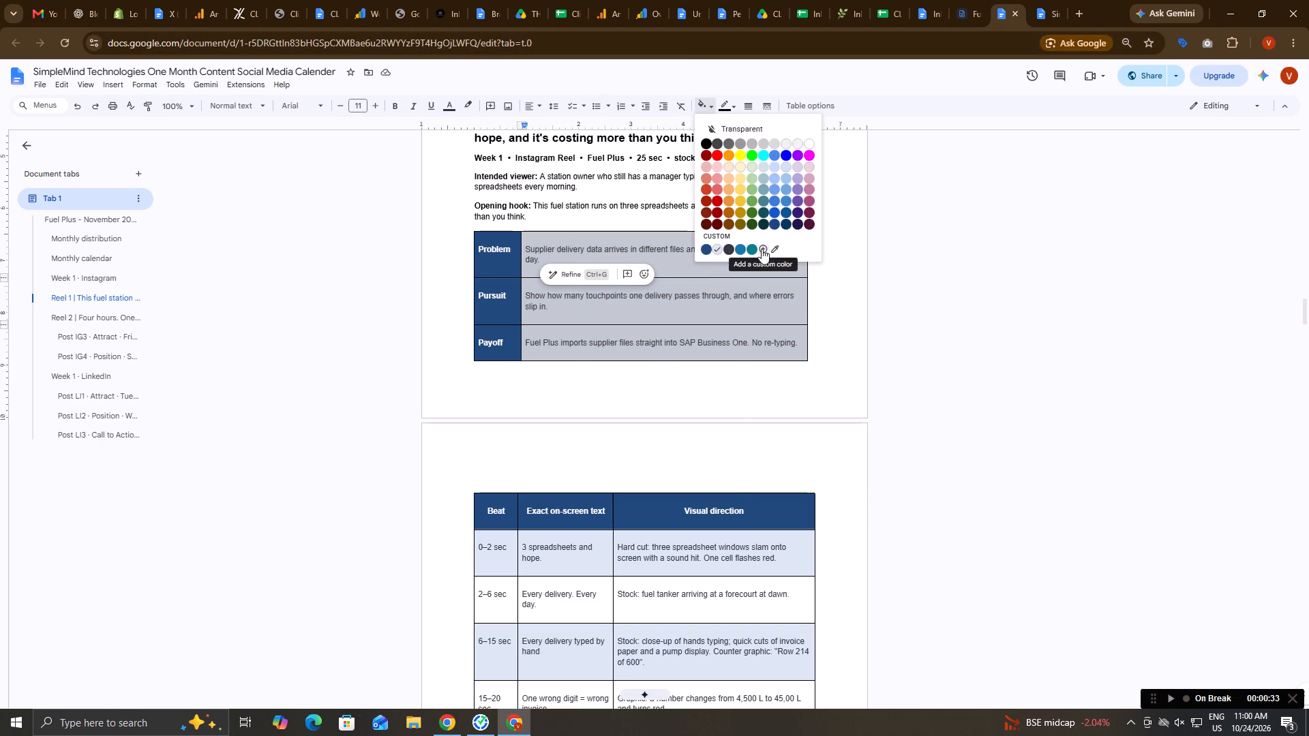
{"action": "left_click", "coordinate": [592, 294]}
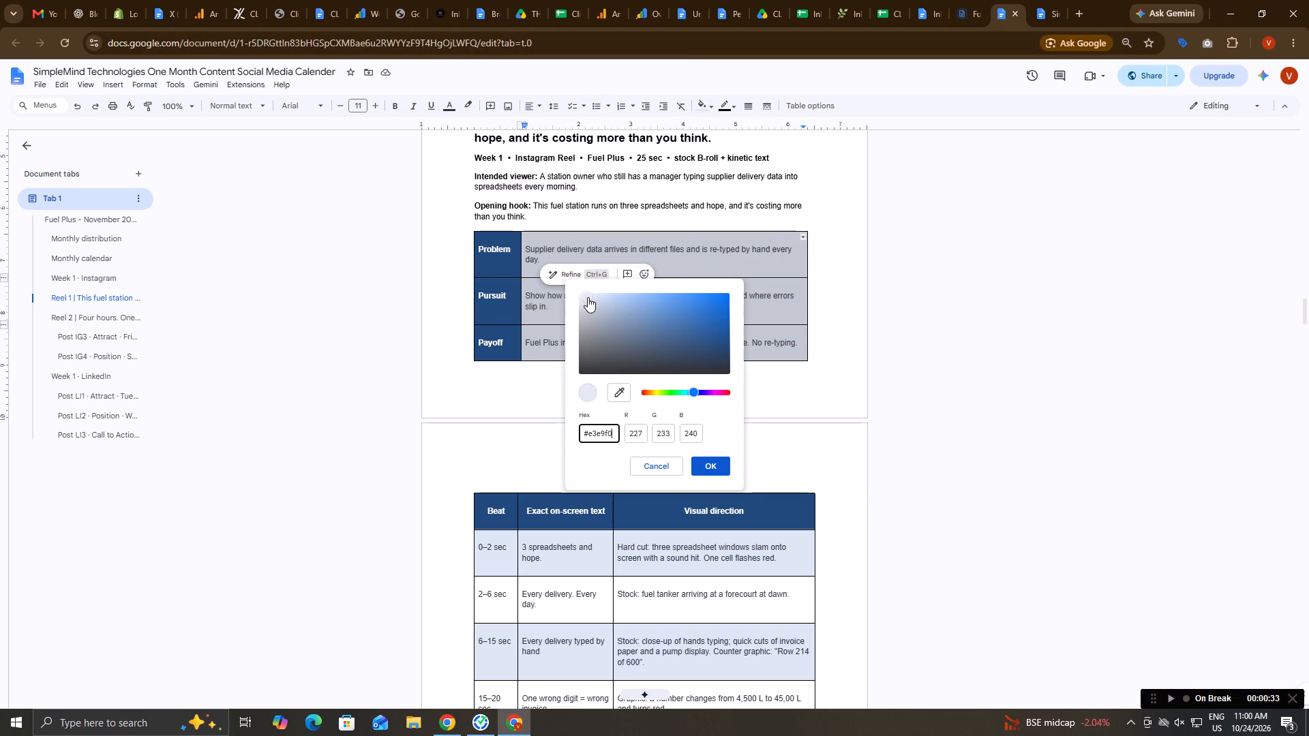
{"action": "left_click", "coordinate": [712, 470]}
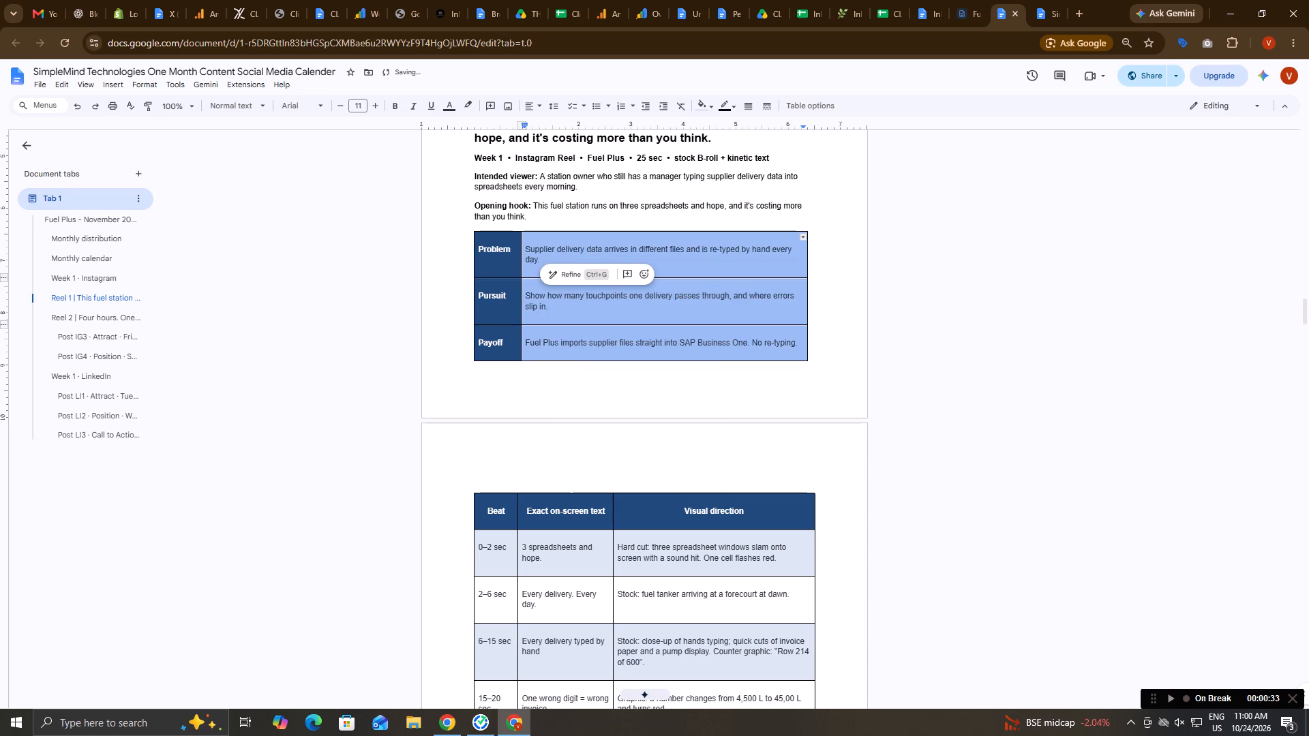
{"action": "left_click", "coordinate": [753, 400]}
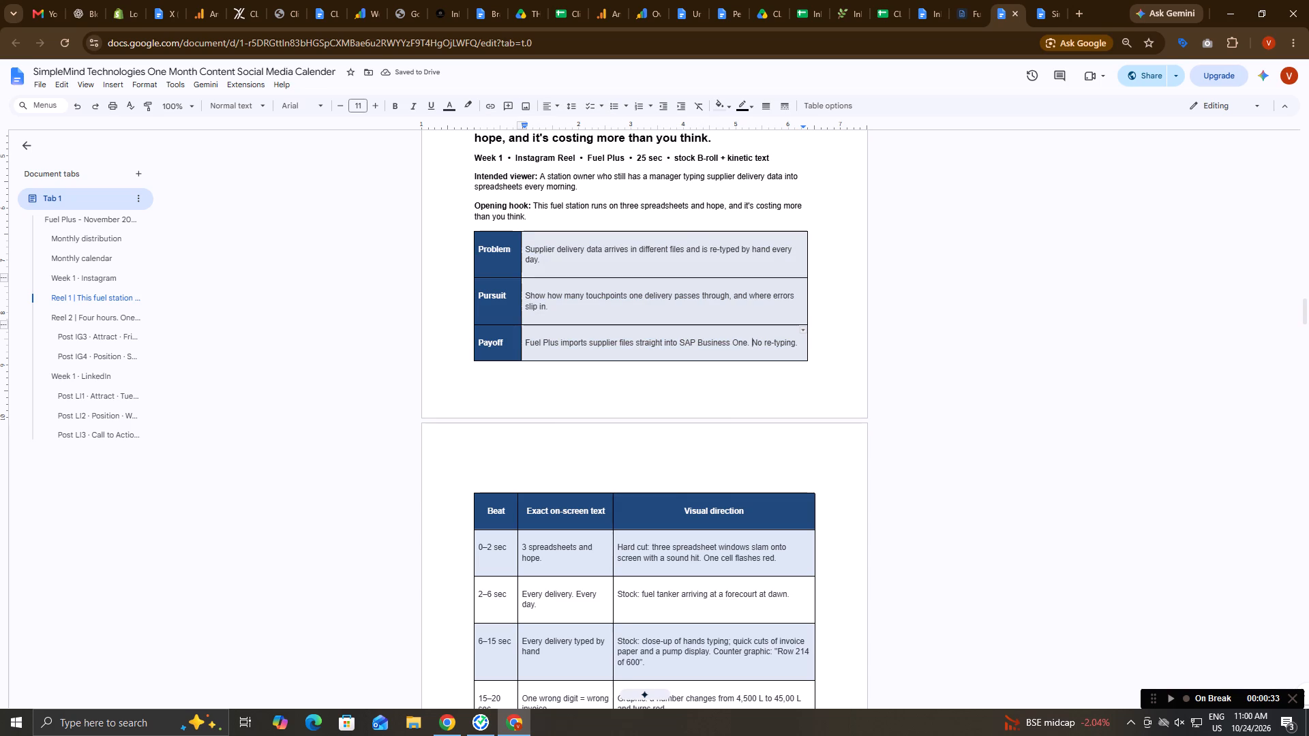
Check the Problem Pursuit Payoff table styling in the Inlakesh October content plan as a reference.
{"action": "left_click", "coordinate": [884, 7]}
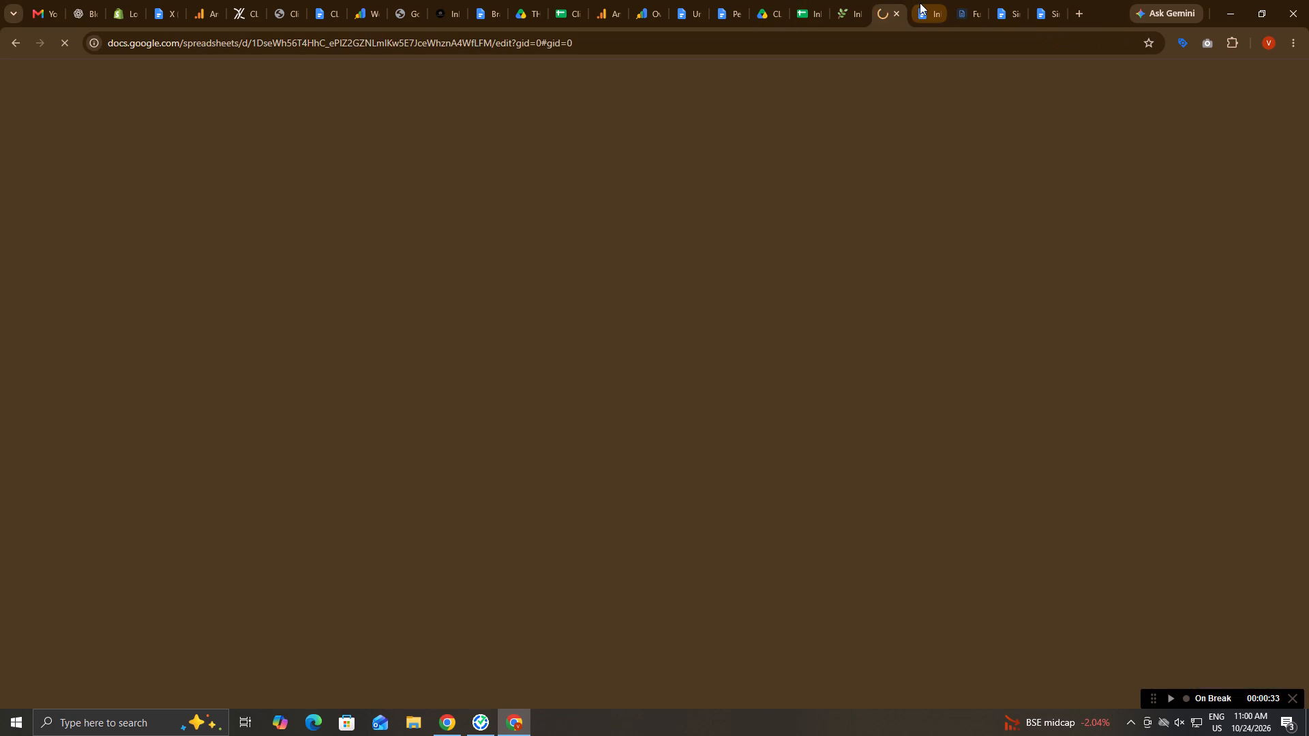
{"action": "left_click", "coordinate": [920, 3]}
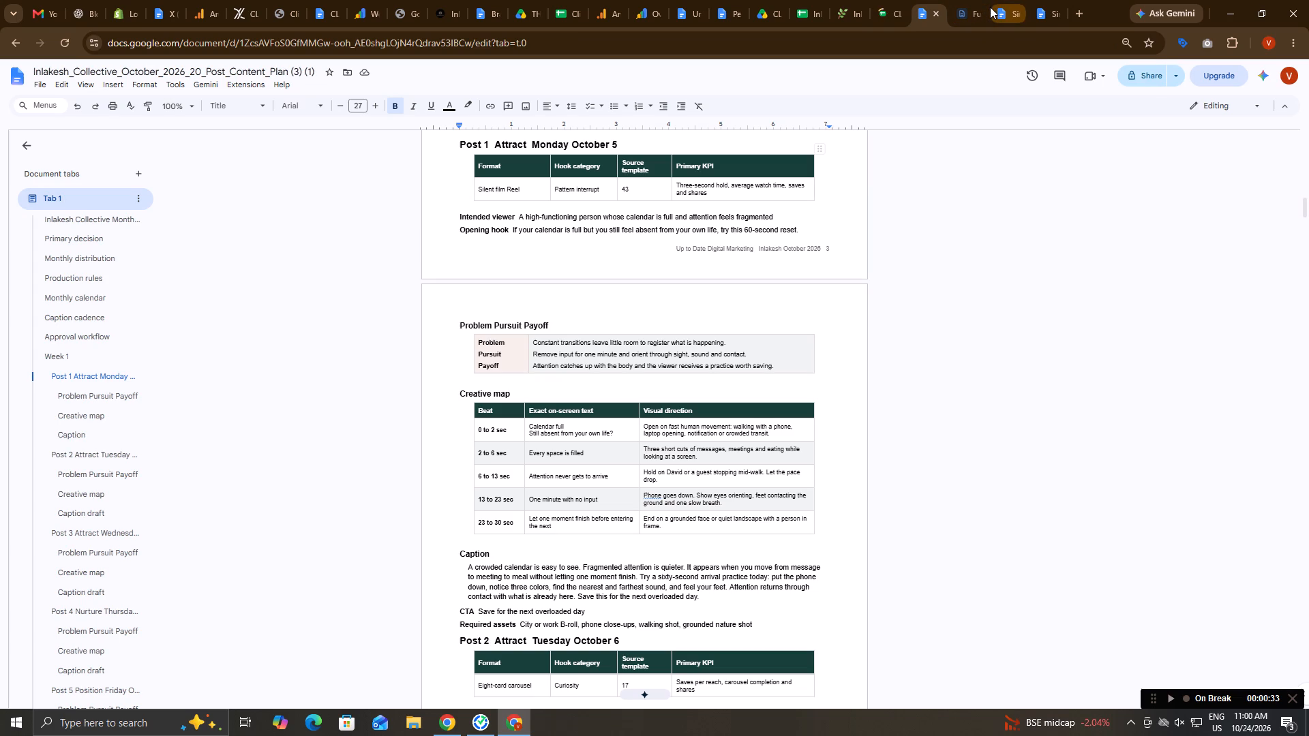
{"action": "left_click", "coordinate": [991, 6]}
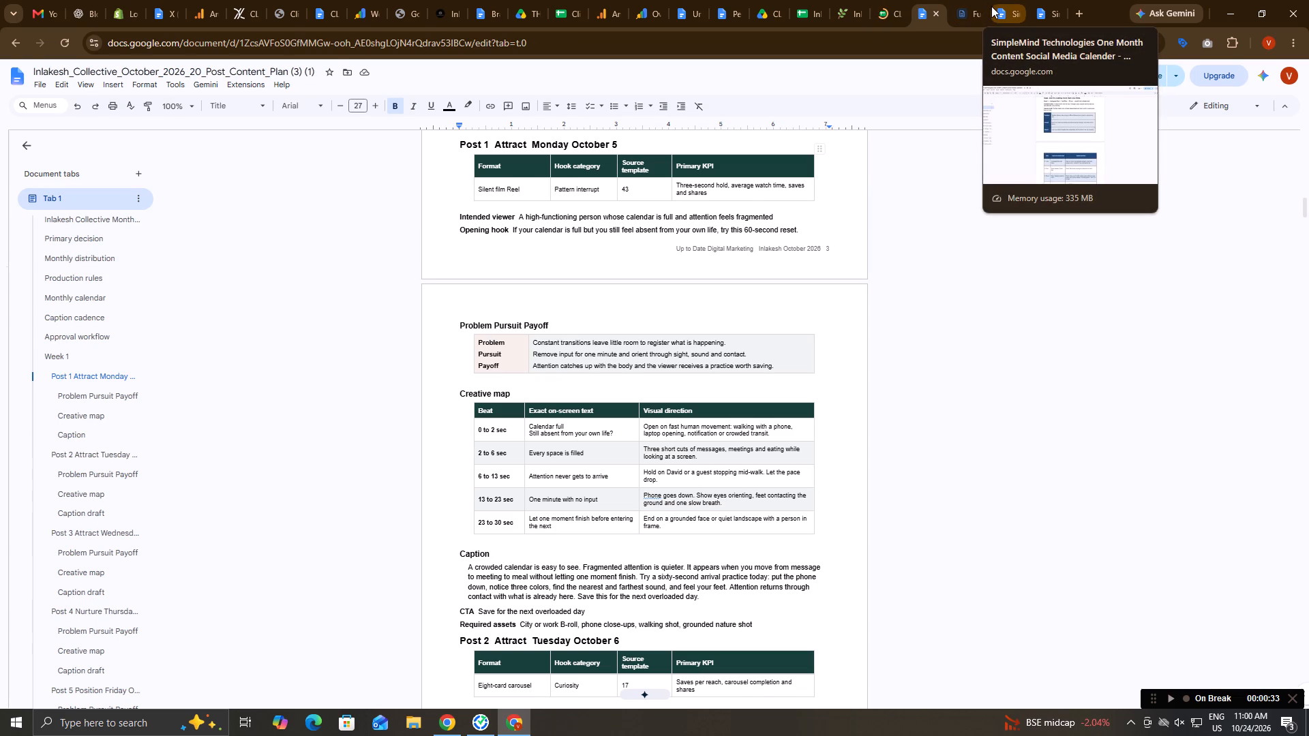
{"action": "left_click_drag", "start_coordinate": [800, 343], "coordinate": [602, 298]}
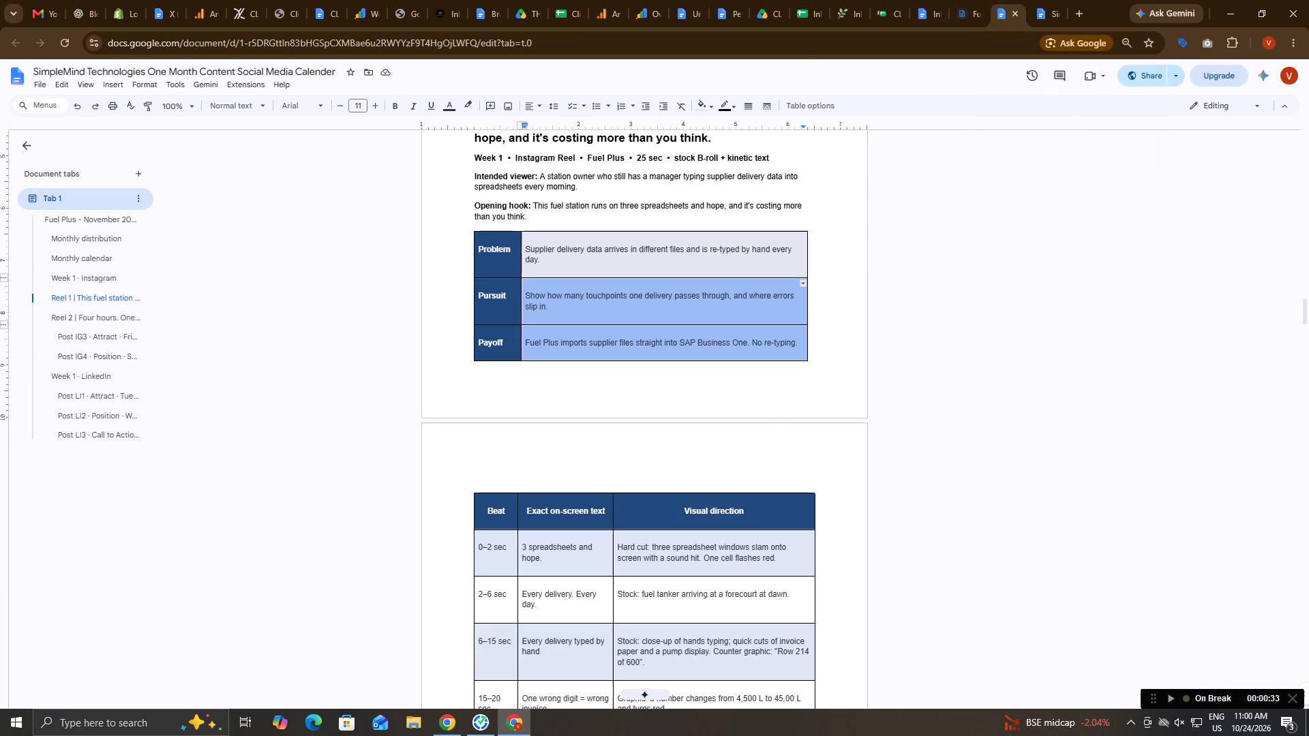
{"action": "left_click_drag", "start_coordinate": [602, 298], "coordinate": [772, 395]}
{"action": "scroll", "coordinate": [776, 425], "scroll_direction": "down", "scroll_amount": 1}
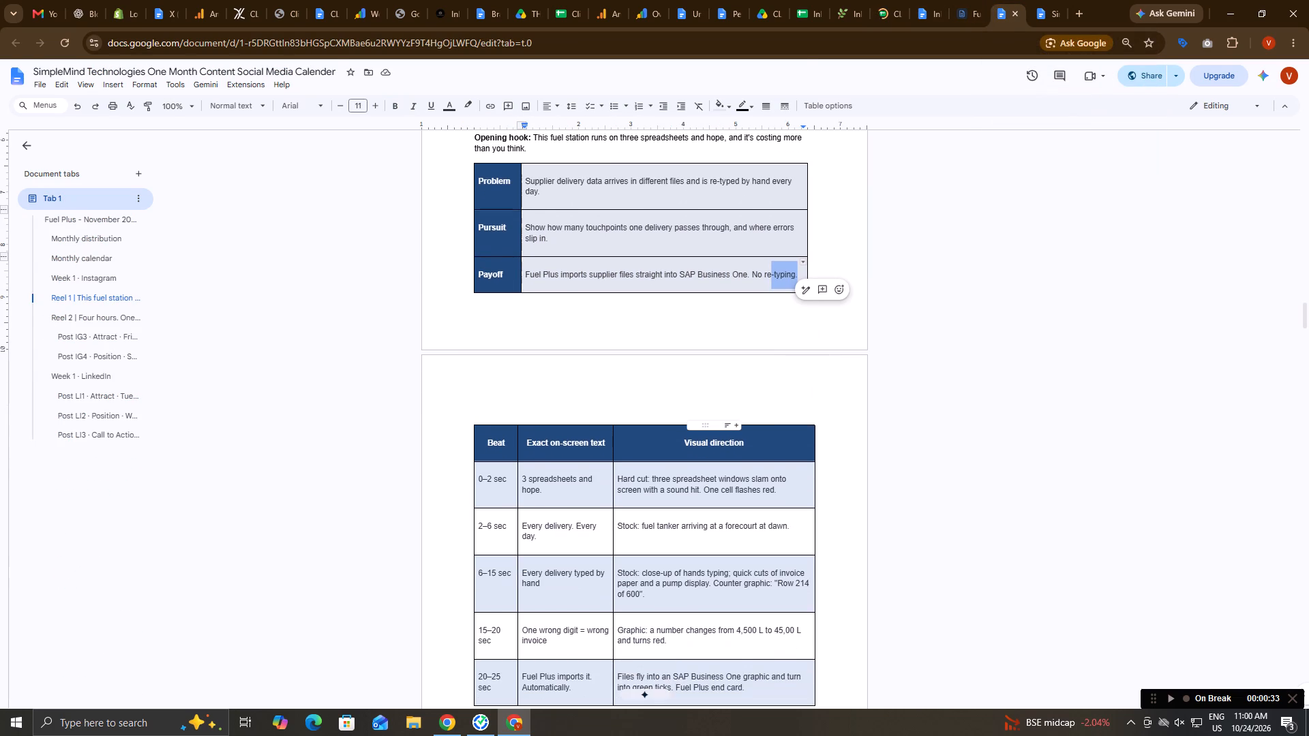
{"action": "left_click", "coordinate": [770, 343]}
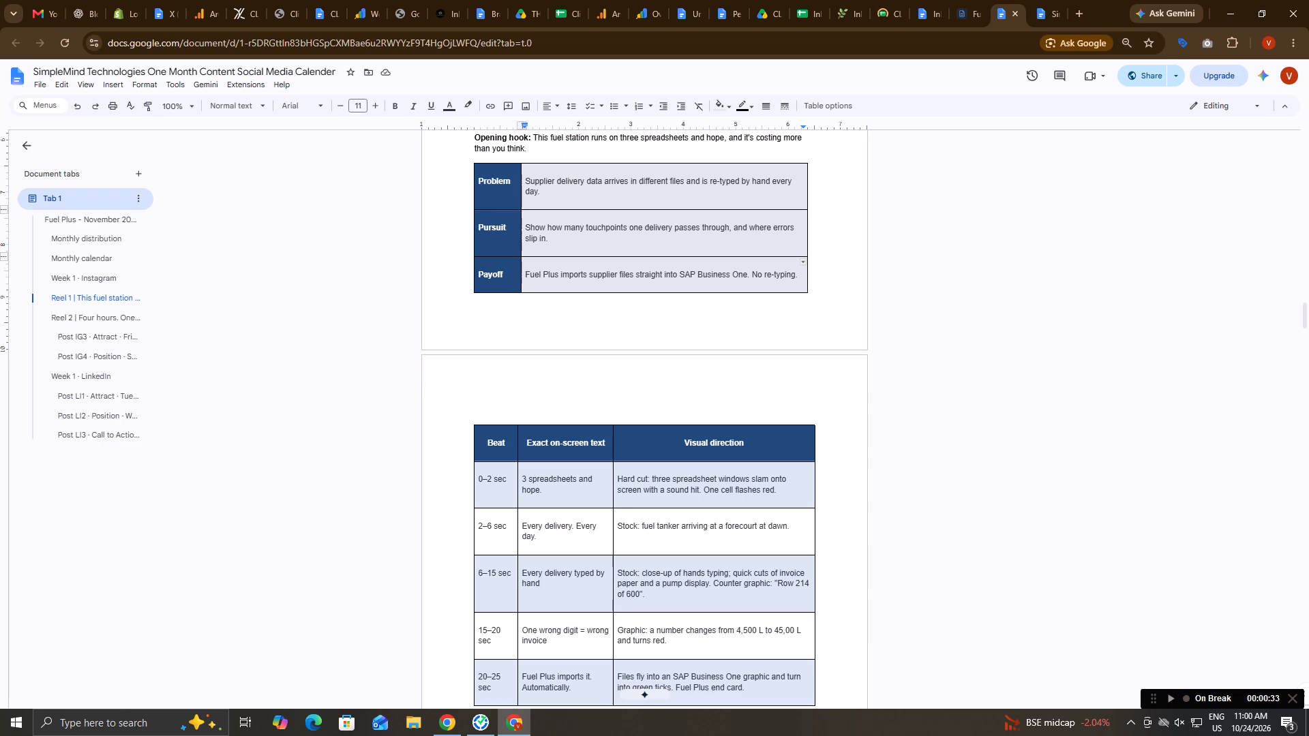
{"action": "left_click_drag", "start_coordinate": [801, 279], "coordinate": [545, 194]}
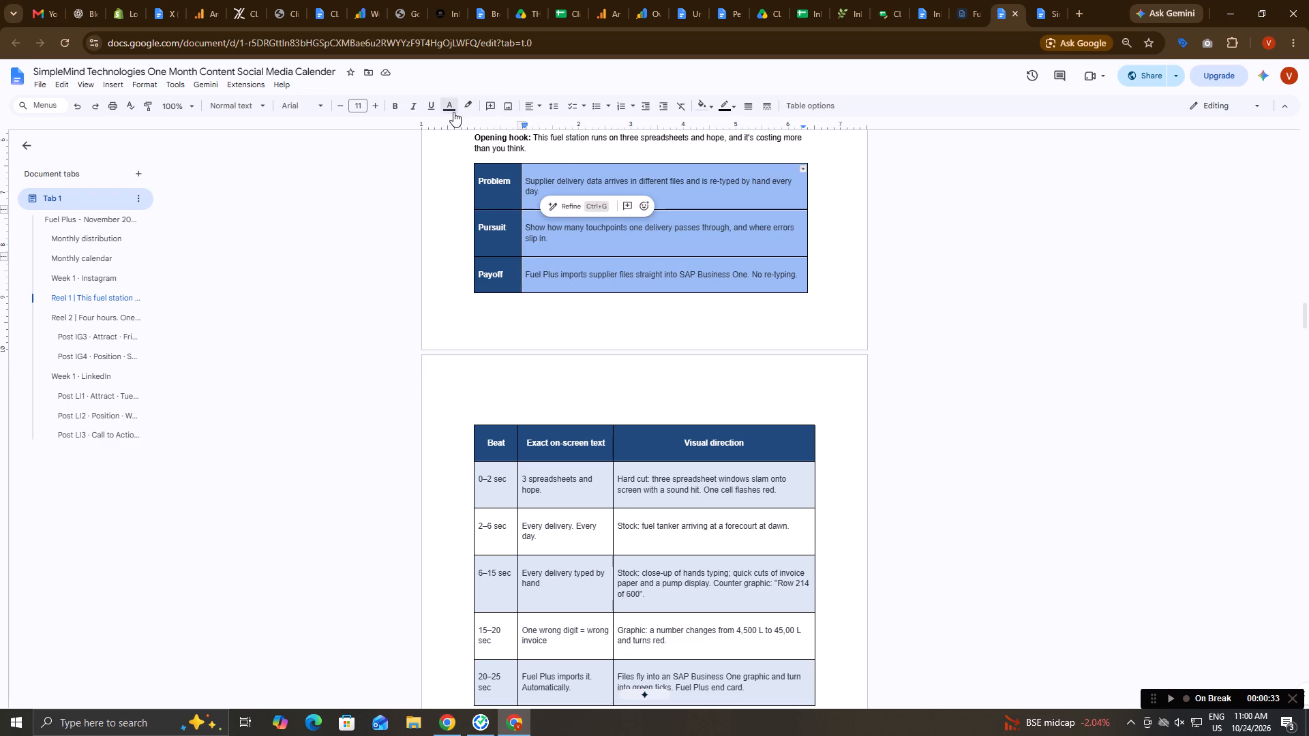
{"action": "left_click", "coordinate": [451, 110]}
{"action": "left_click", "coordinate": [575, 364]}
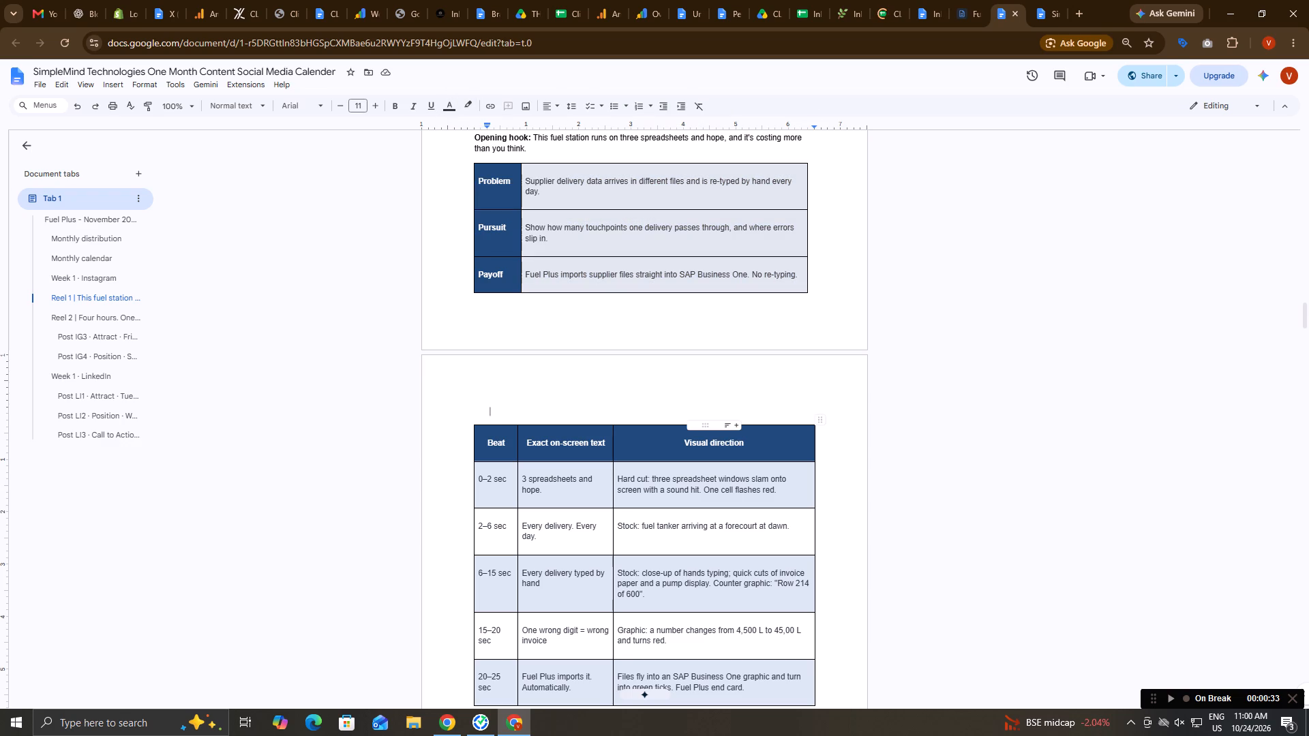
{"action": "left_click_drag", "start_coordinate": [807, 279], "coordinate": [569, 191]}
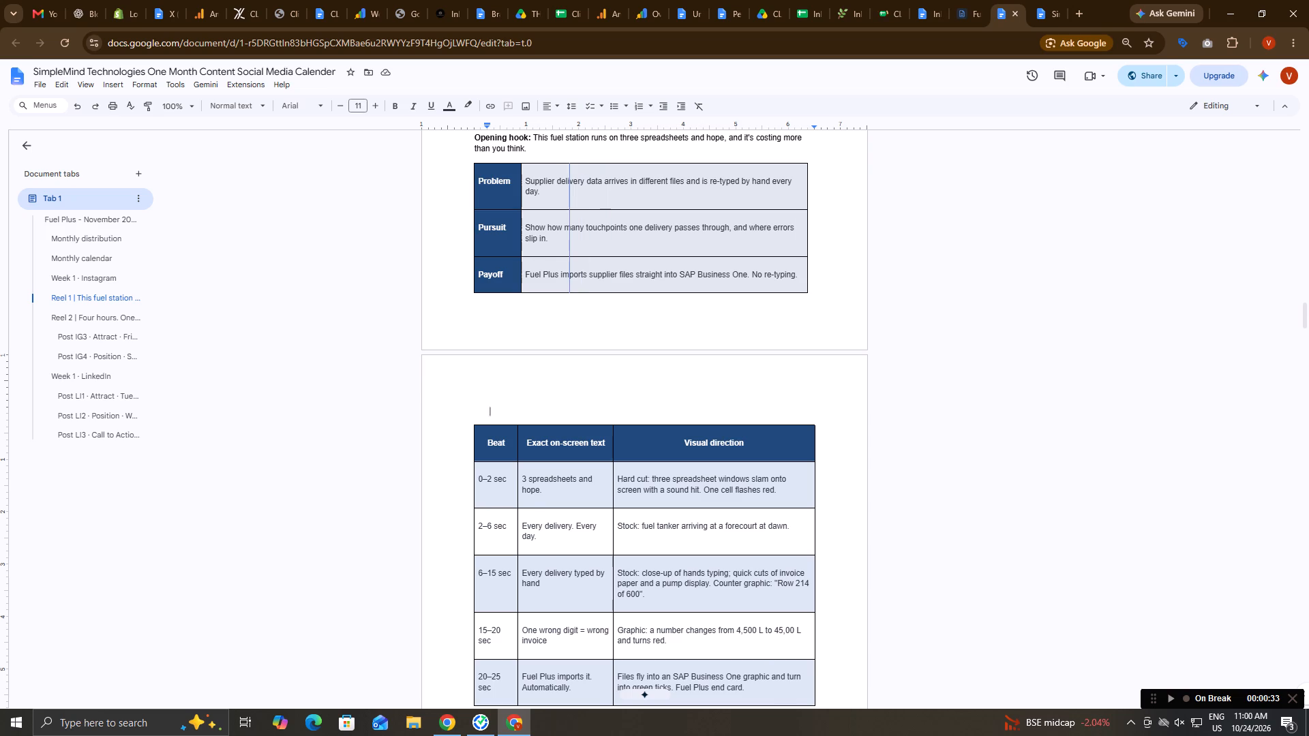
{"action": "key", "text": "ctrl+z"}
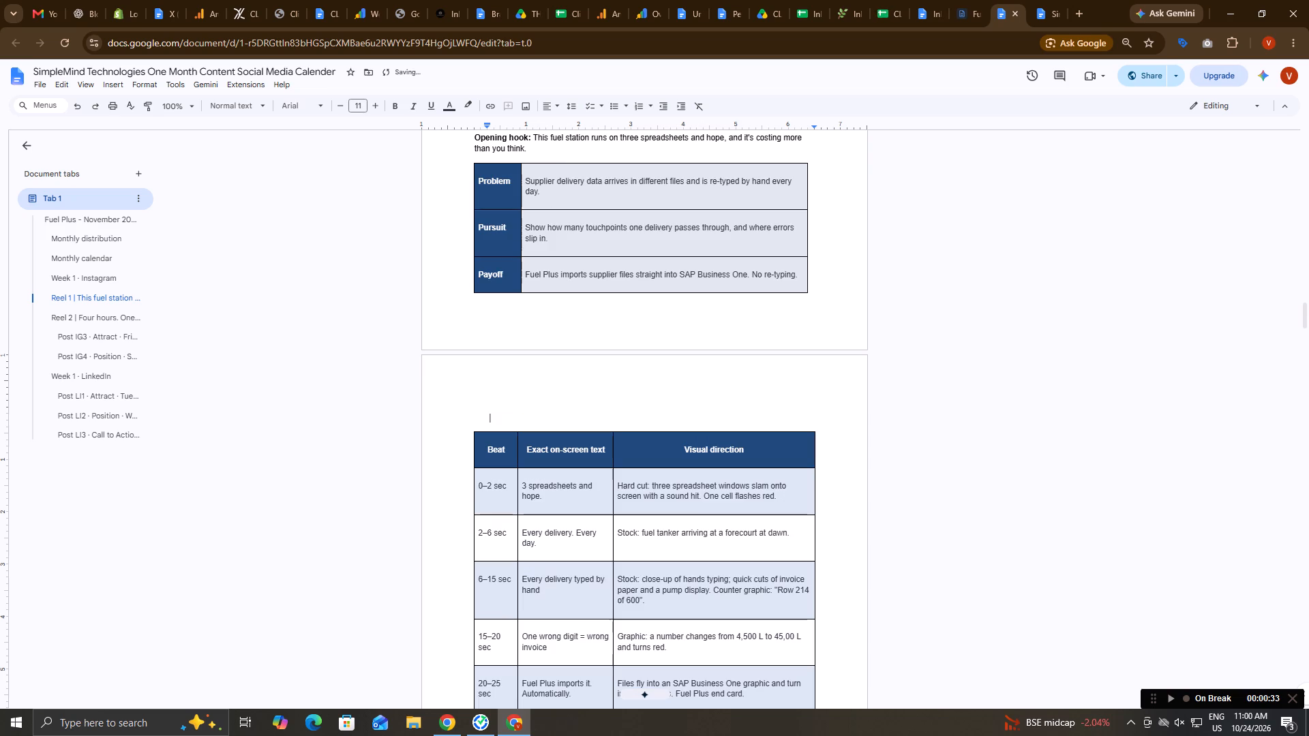
Review Reel 1's tables and caption against Reel 2's, comparing the table fills and text formatting.
{"action": "scroll", "coordinate": [703, 399], "scroll_direction": "down", "scroll_amount": 2}
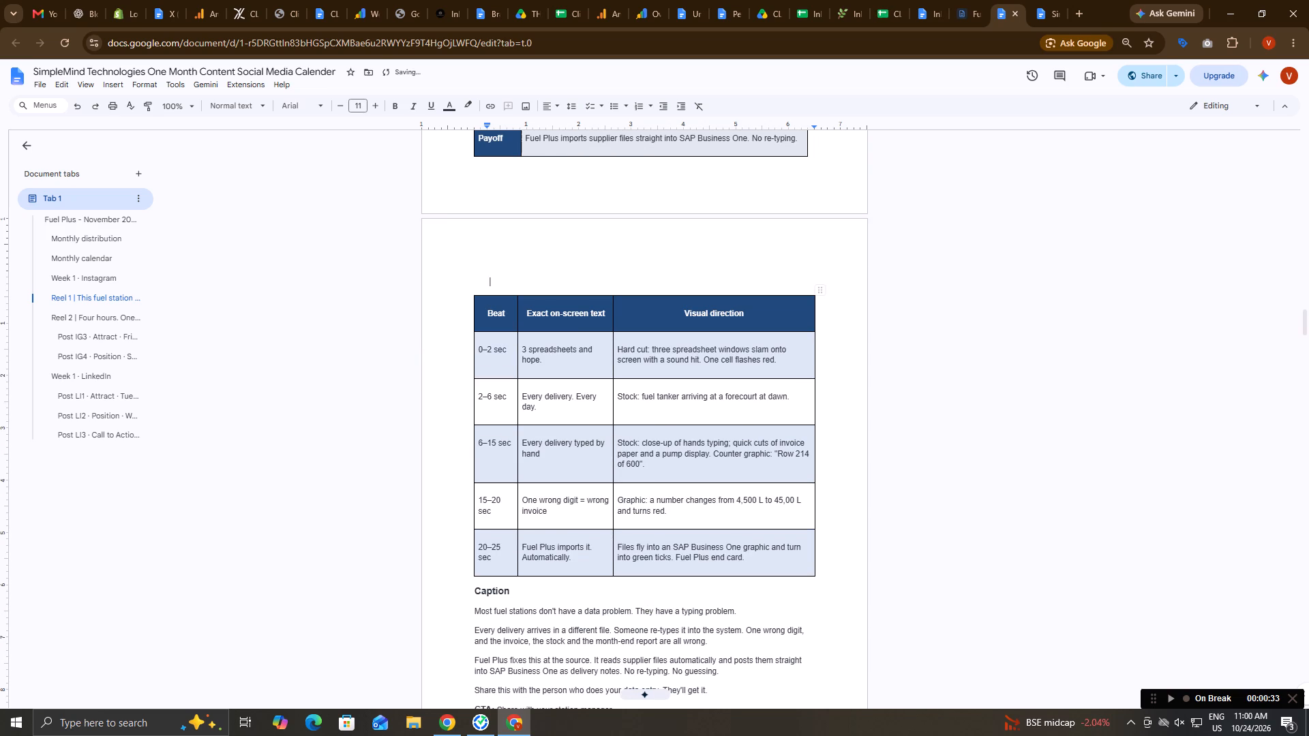
{"action": "scroll", "coordinate": [703, 399], "scroll_direction": "down", "scroll_amount": 4}
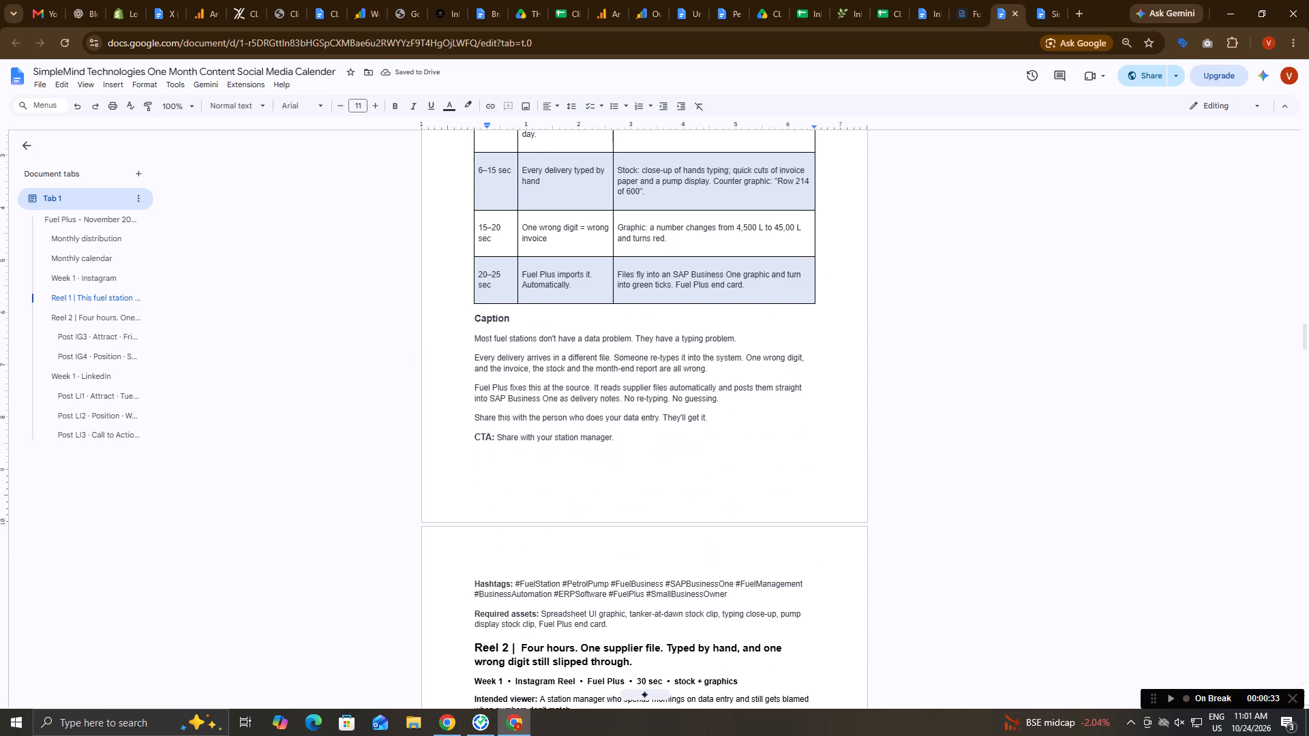
{"action": "scroll", "coordinate": [703, 399], "scroll_direction": "up", "scroll_amount": 3}
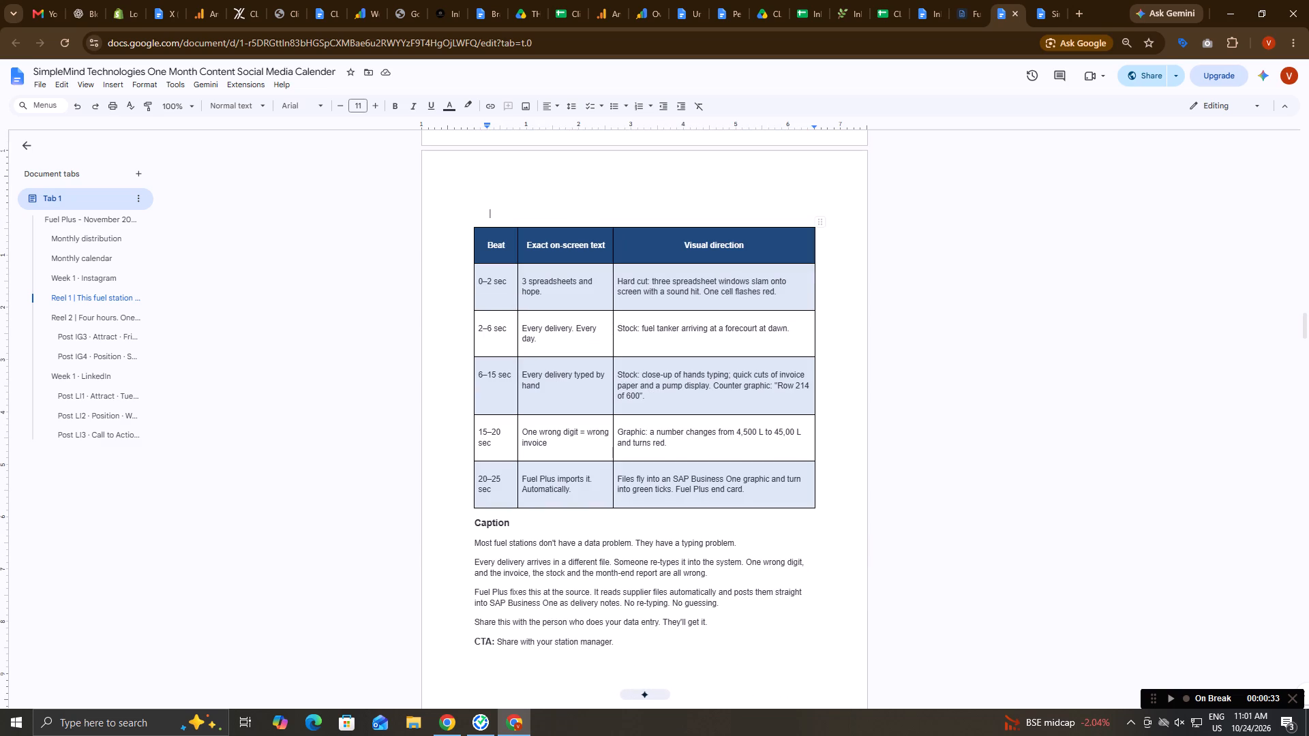
{"action": "scroll", "coordinate": [703, 399], "scroll_direction": "down", "scroll_amount": 2}
{"action": "scroll", "coordinate": [703, 399], "scroll_direction": "up", "scroll_amount": 1}
{"action": "scroll", "coordinate": [703, 399], "scroll_direction": "down", "scroll_amount": 5}
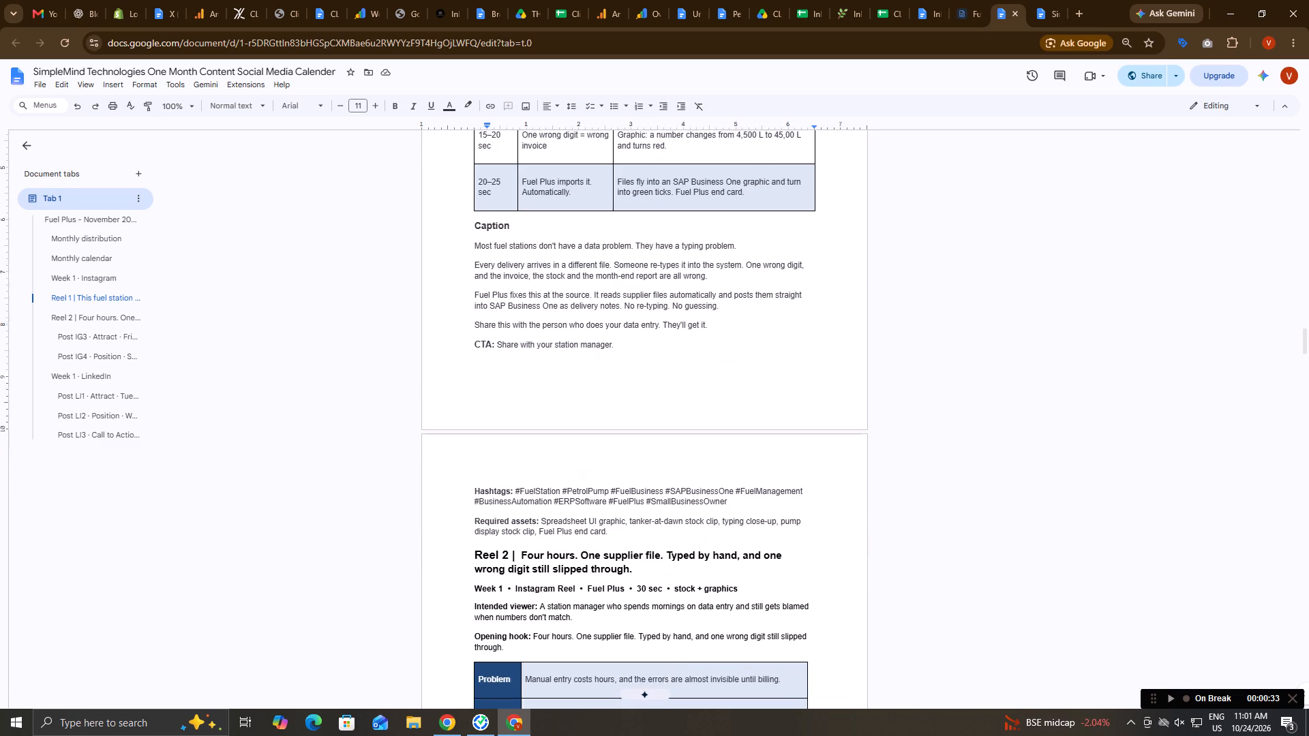
{"action": "scroll", "coordinate": [703, 399], "scroll_direction": "down", "scroll_amount": 4}
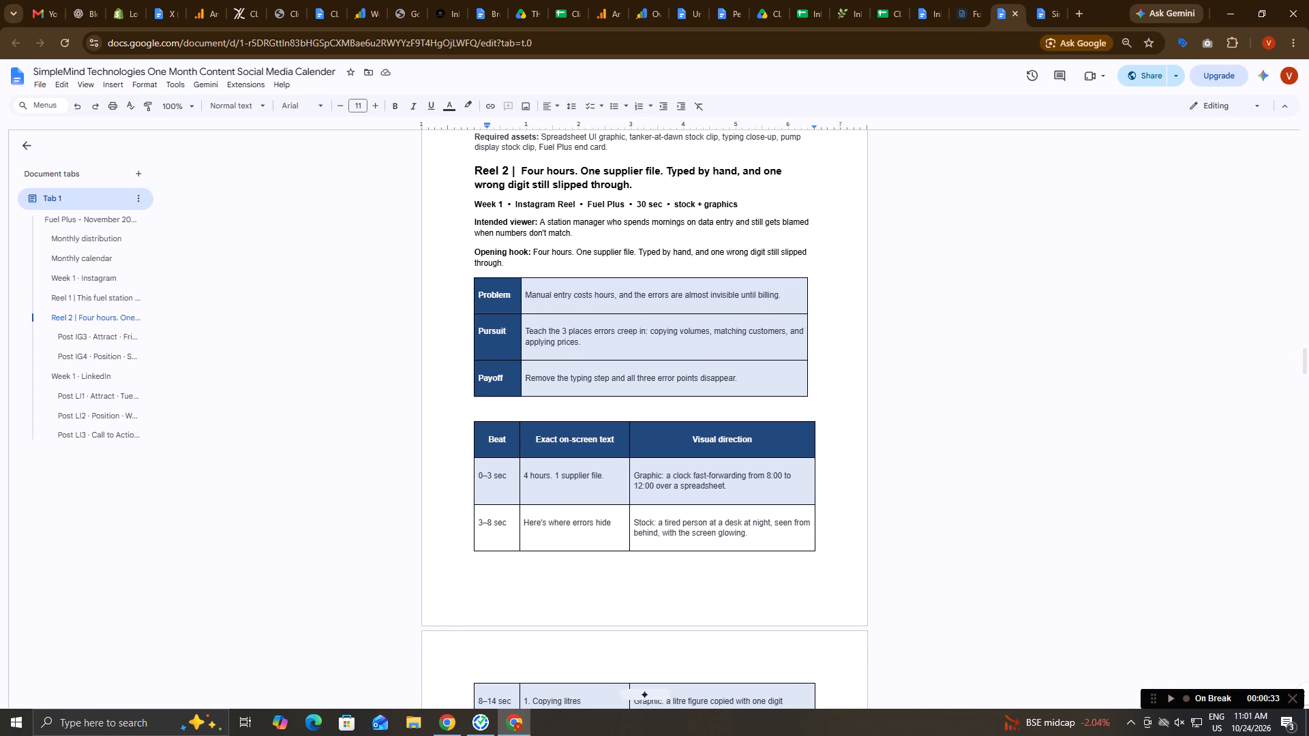
{"action": "scroll", "coordinate": [703, 399], "scroll_direction": "up", "scroll_amount": 8}
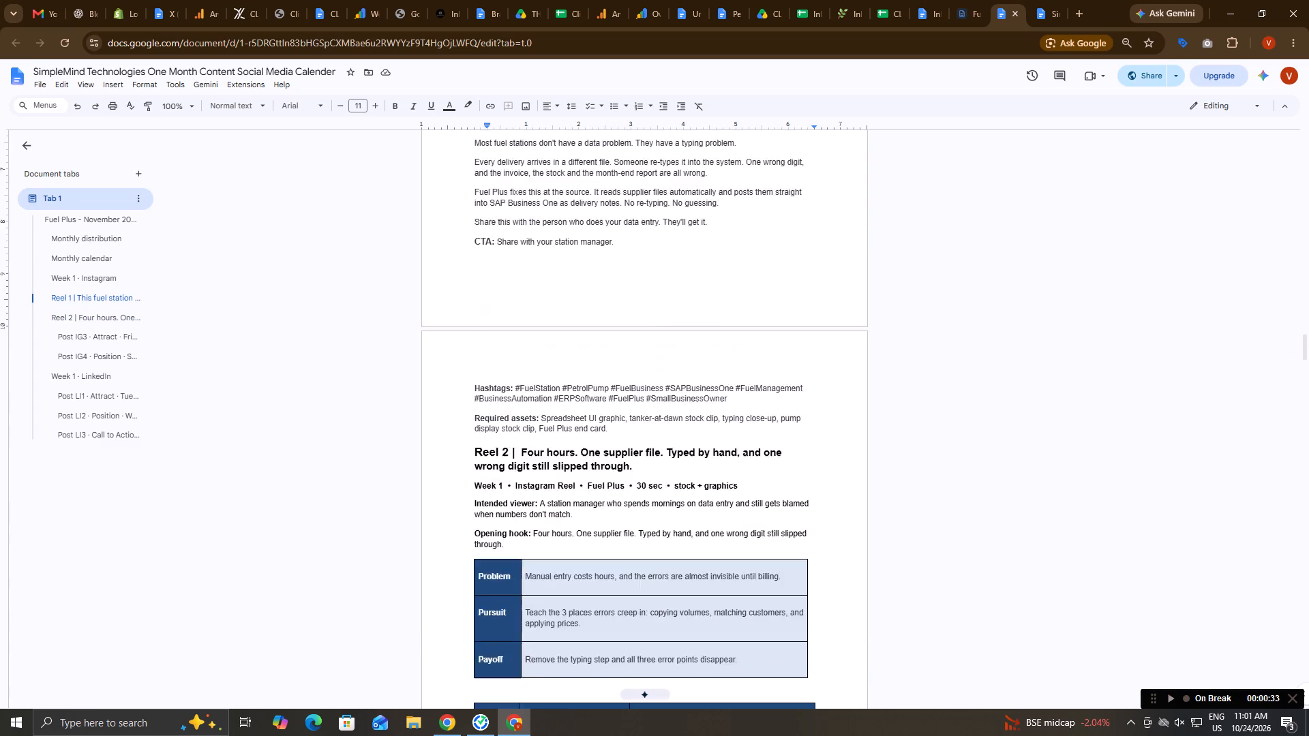
{"action": "scroll", "coordinate": [703, 399], "scroll_direction": "up", "scroll_amount": 10}
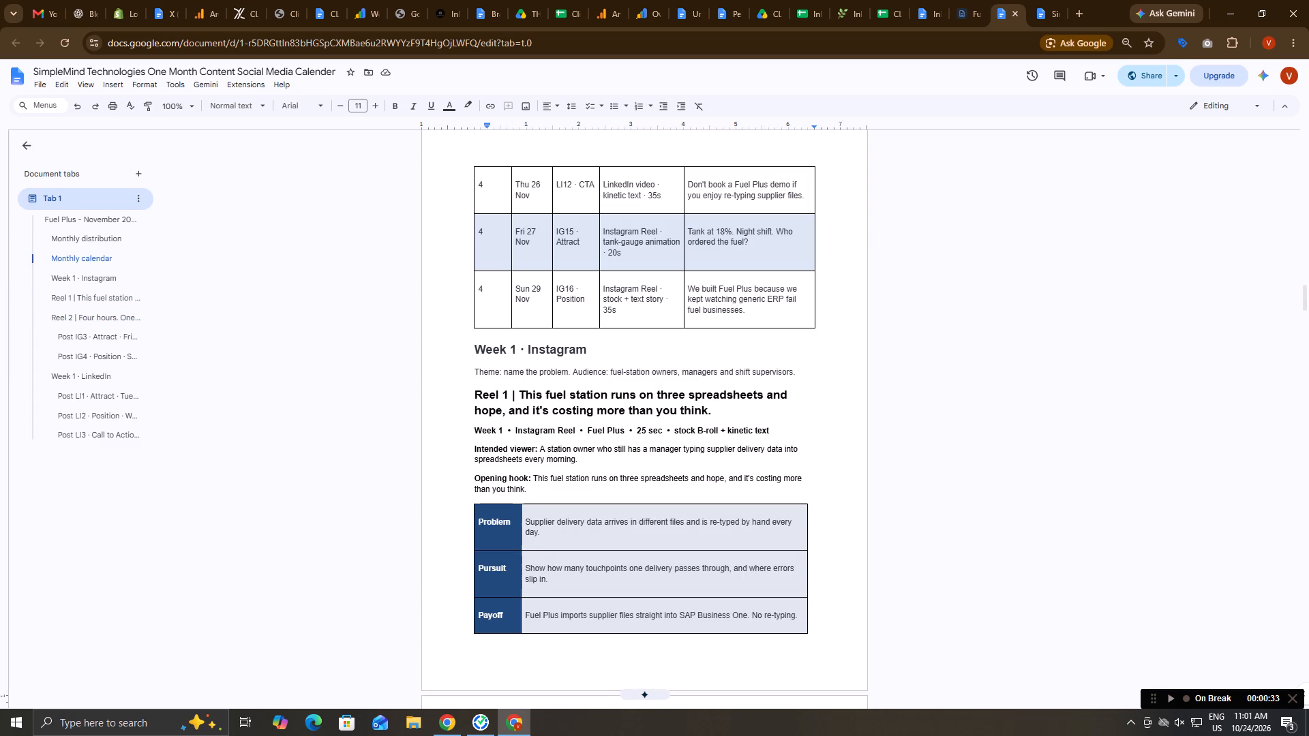
{"action": "scroll", "coordinate": [703, 399], "scroll_direction": "up", "scroll_amount": 2}
{"action": "scroll", "coordinate": [703, 399], "scroll_direction": "down", "scroll_amount": 4}
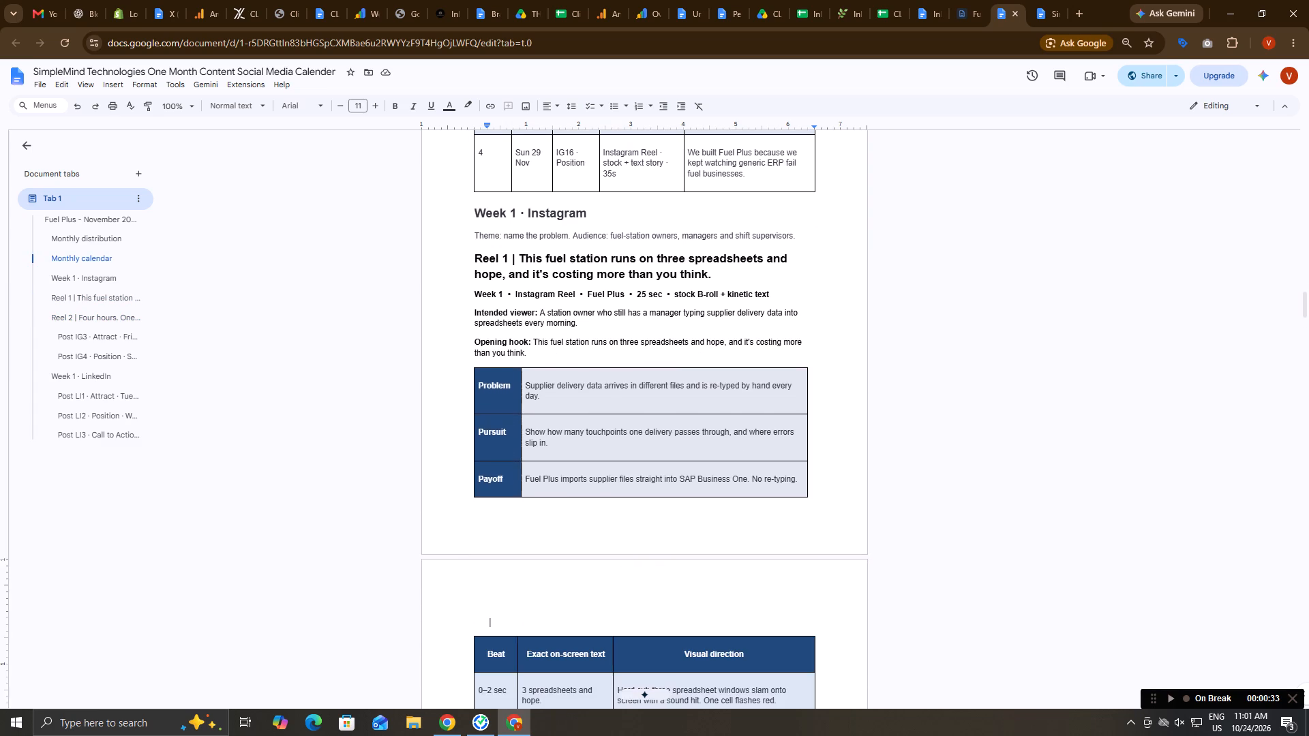
{"action": "scroll", "coordinate": [703, 399], "scroll_direction": "down", "scroll_amount": 14}
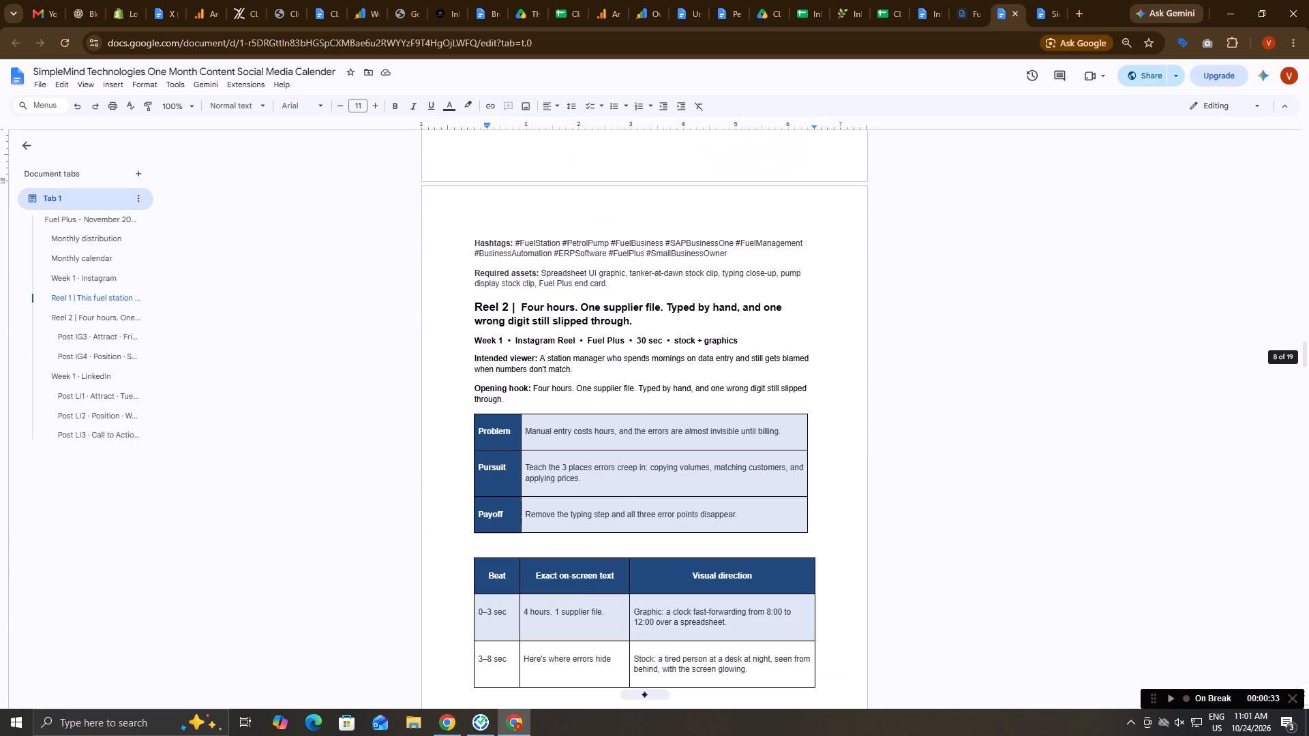
{"action": "scroll", "coordinate": [703, 399], "scroll_direction": "up", "scroll_amount": 1}
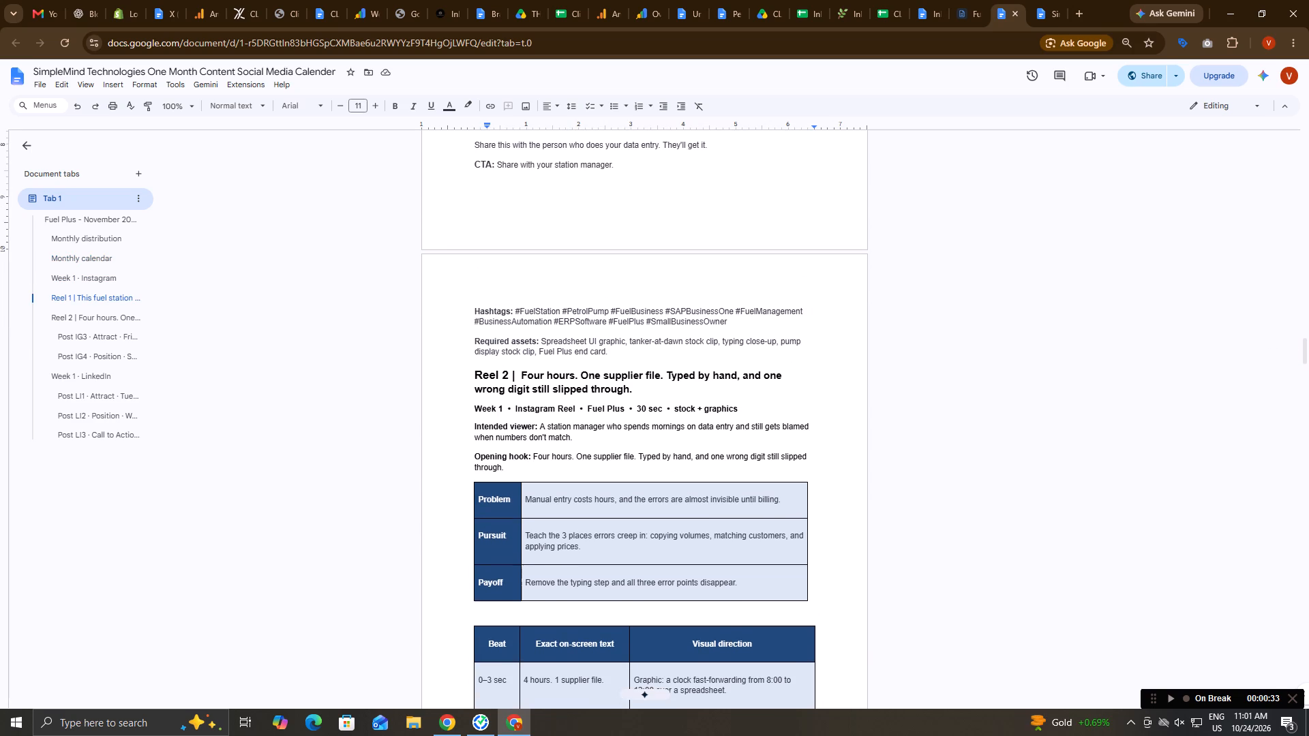
{"action": "scroll", "coordinate": [703, 399], "scroll_direction": "up", "scroll_amount": 1}
{"action": "scroll", "coordinate": [703, 399], "scroll_direction": "down", "scroll_amount": 3}
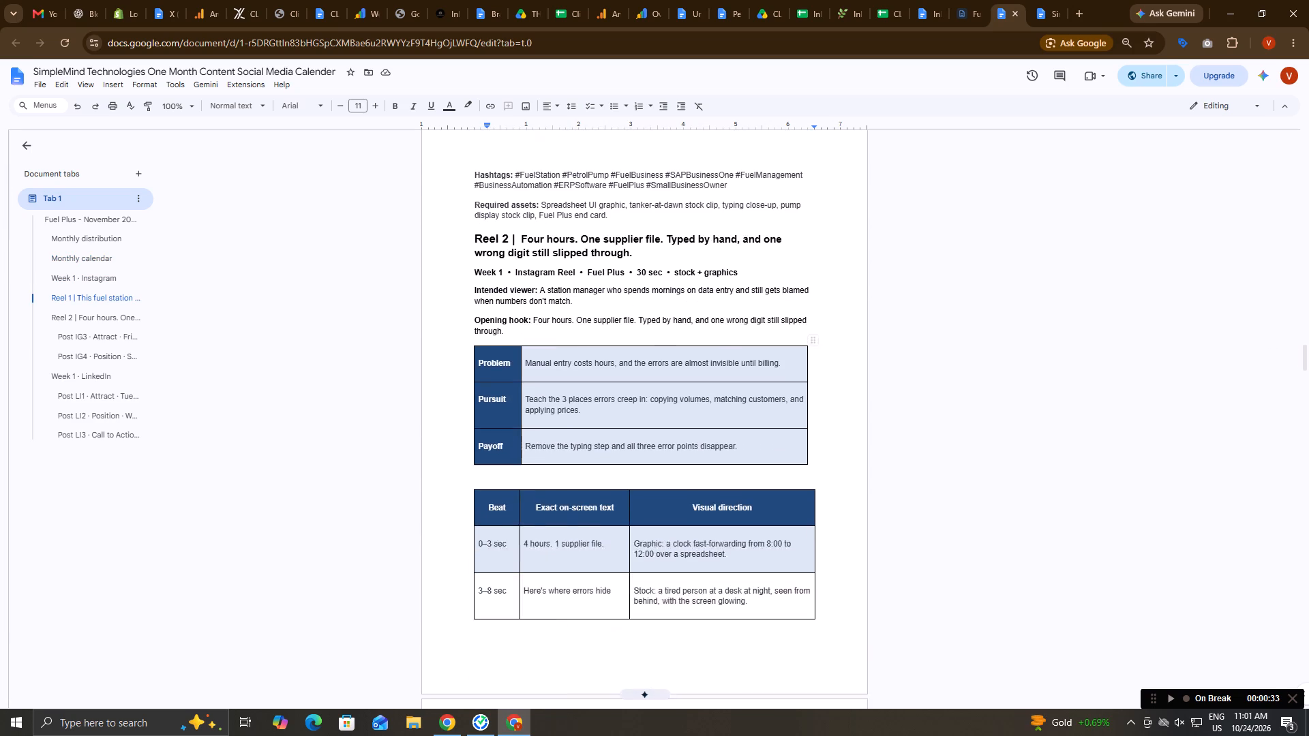
Format Reel 2's Caption heading at font size 13 in black.
{"action": "scroll", "coordinate": [703, 399], "scroll_direction": "down", "scroll_amount": 10}
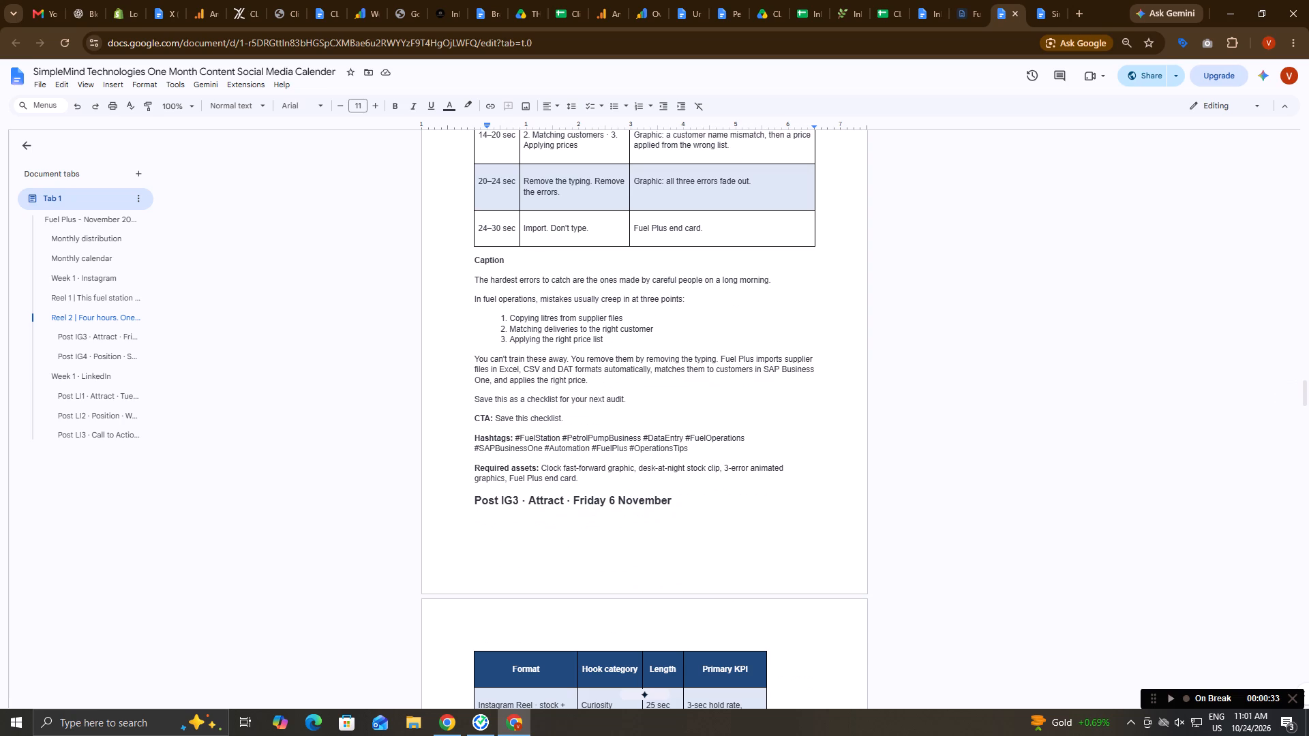
{"action": "triple_click", "coordinate": [500, 264]}
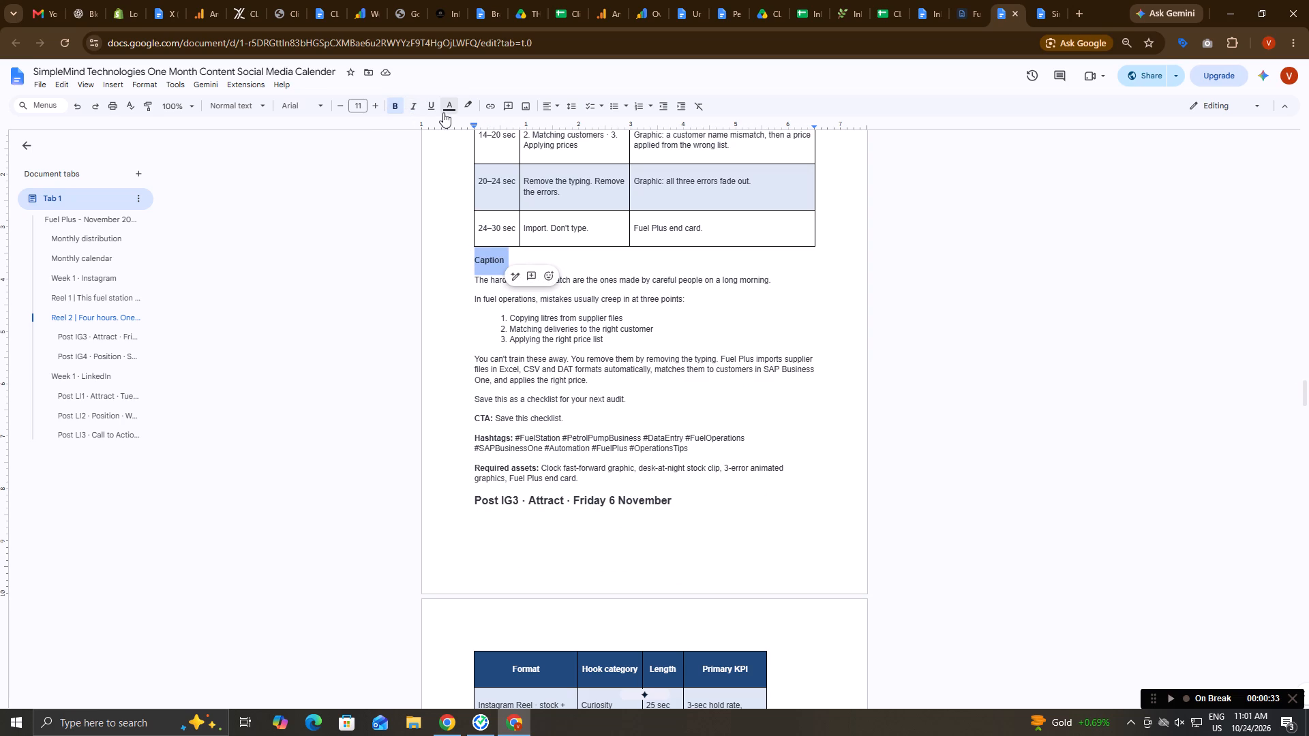
{"action": "left_click", "coordinate": [376, 108]}
{"action": "left_click", "coordinate": [376, 108]}
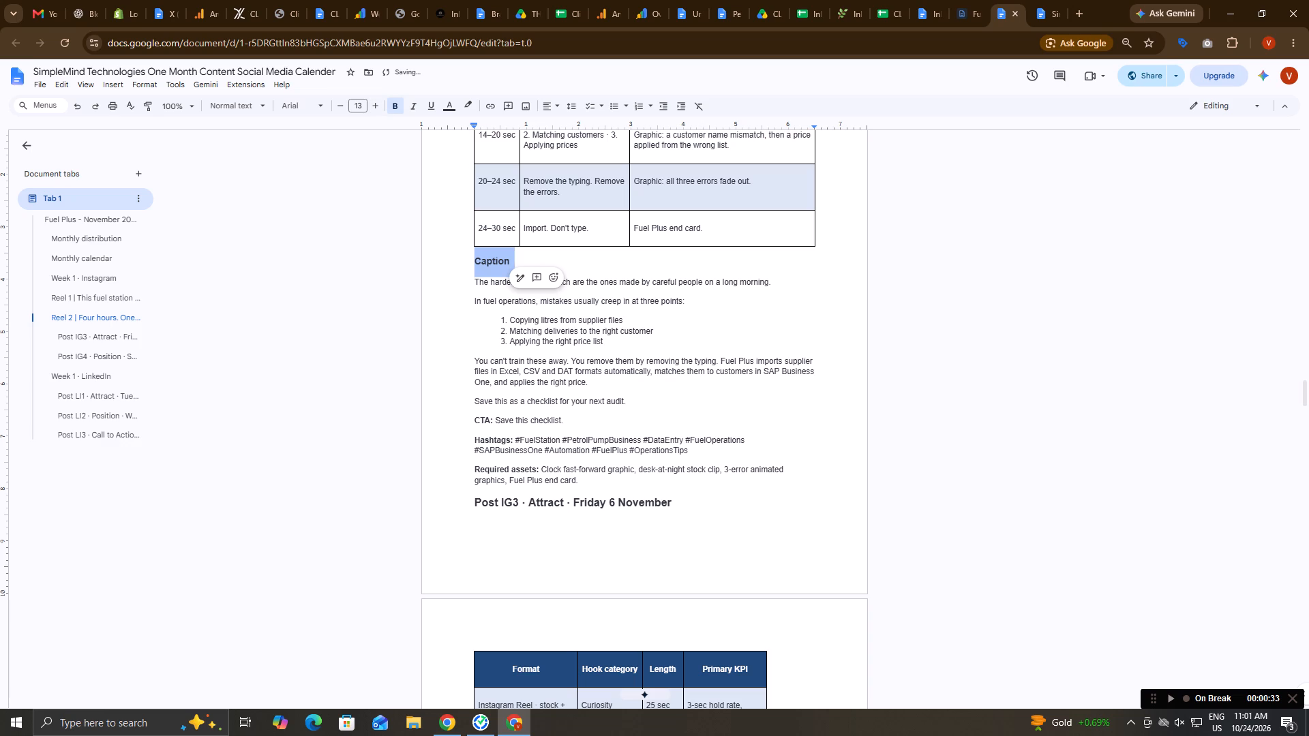
{"action": "left_click", "coordinate": [445, 111]}
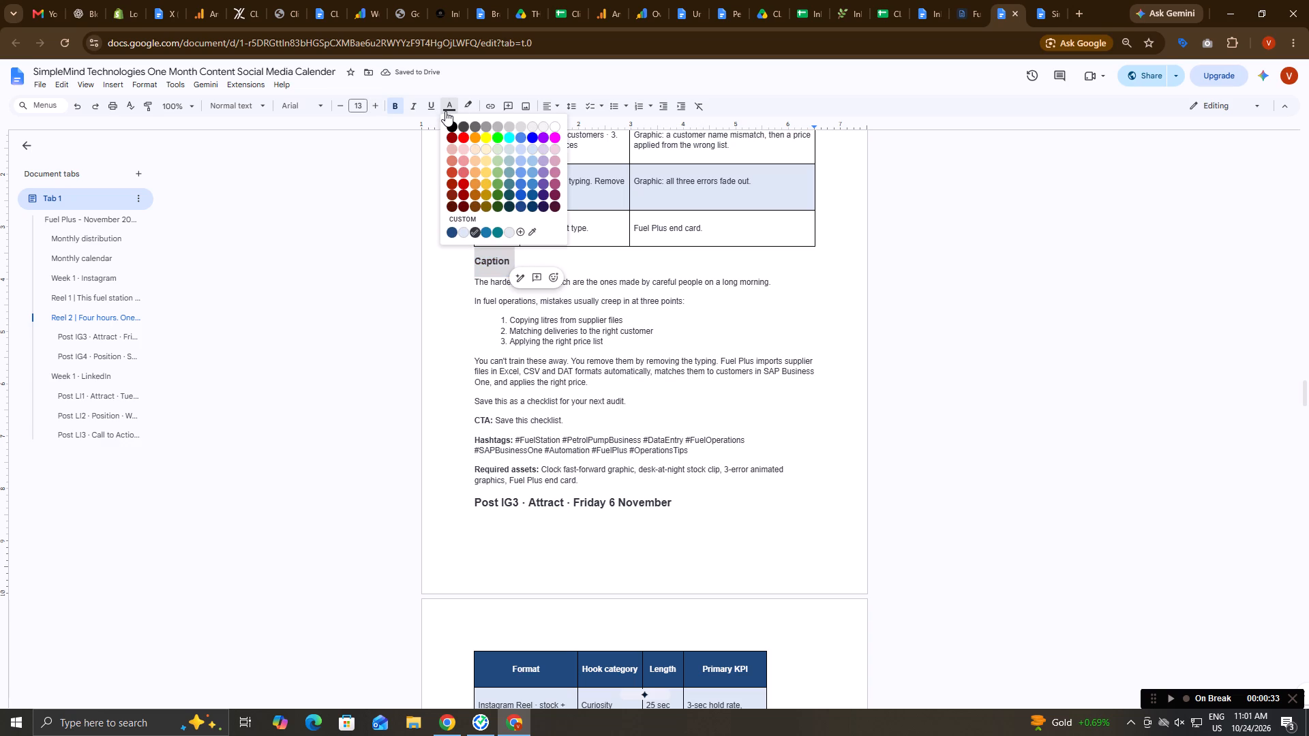
{"action": "left_click", "coordinate": [451, 127]}
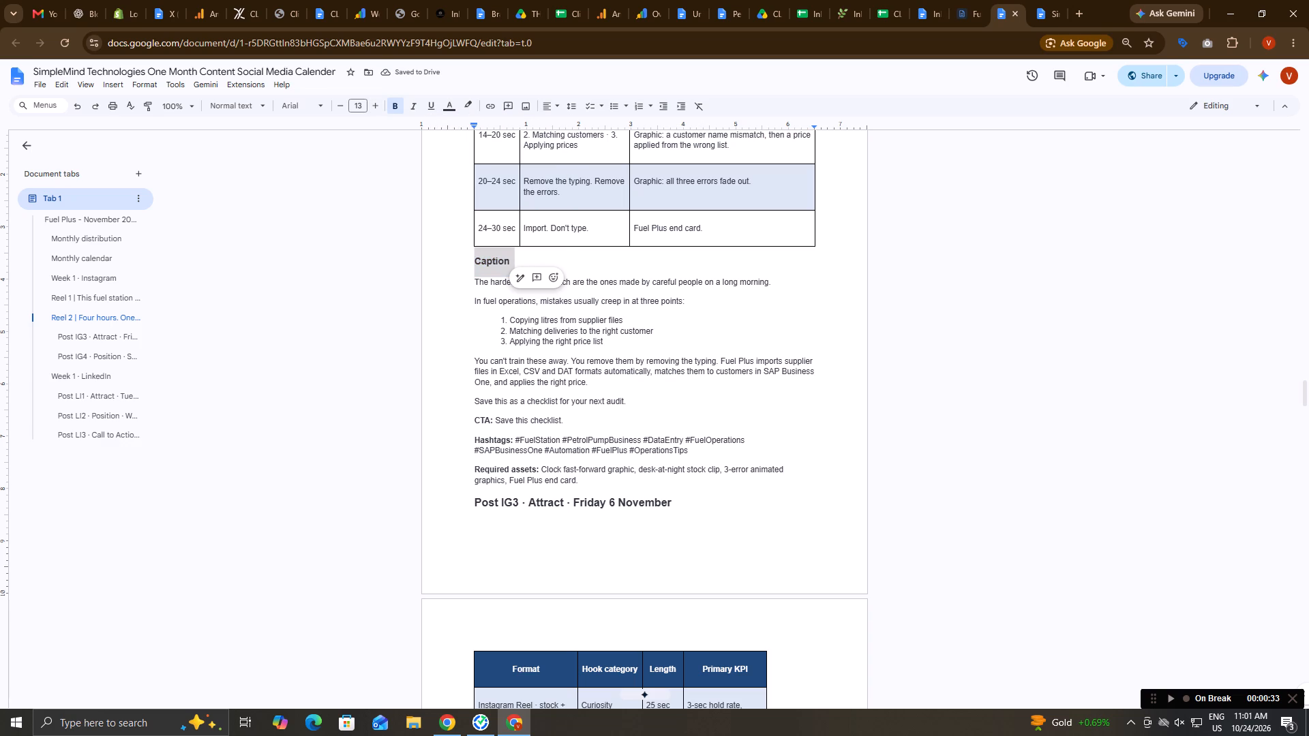
{"action": "left_click", "coordinate": [447, 108]}
{"action": "left_click", "coordinate": [453, 125]}
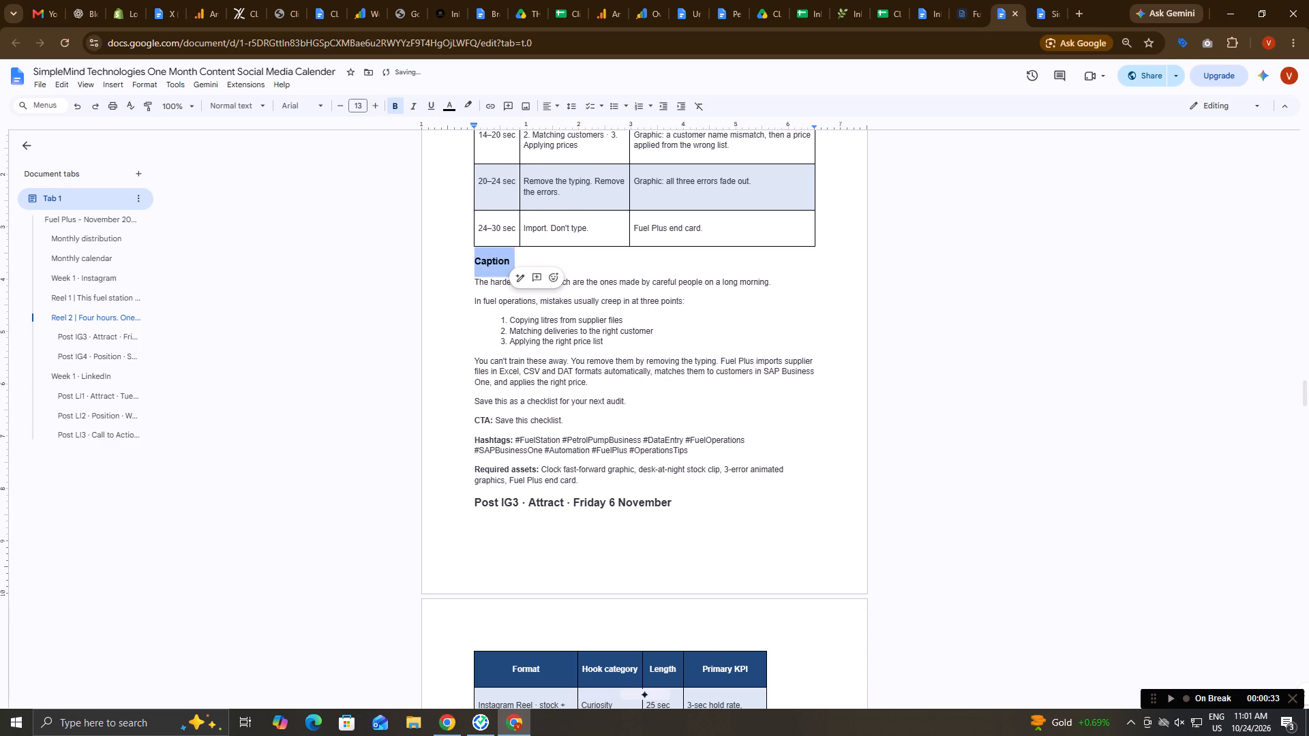
{"action": "left_click", "coordinate": [541, 355]}
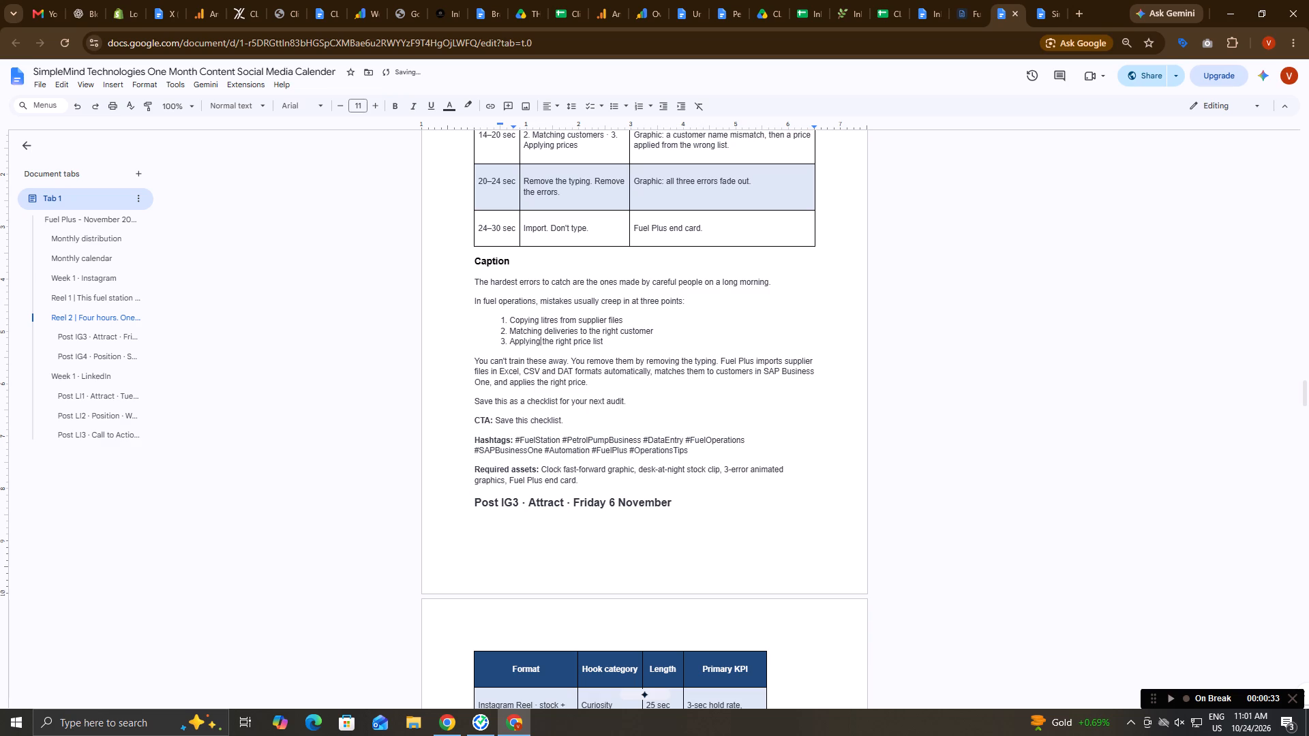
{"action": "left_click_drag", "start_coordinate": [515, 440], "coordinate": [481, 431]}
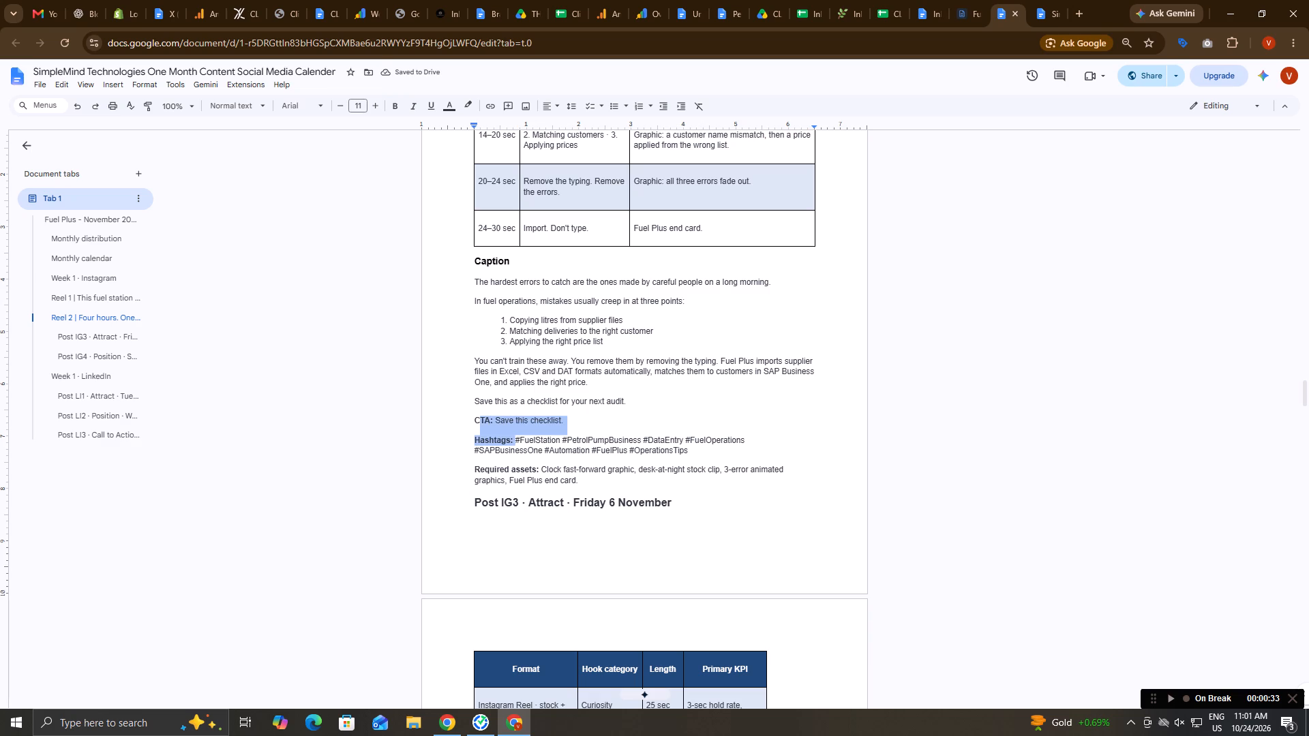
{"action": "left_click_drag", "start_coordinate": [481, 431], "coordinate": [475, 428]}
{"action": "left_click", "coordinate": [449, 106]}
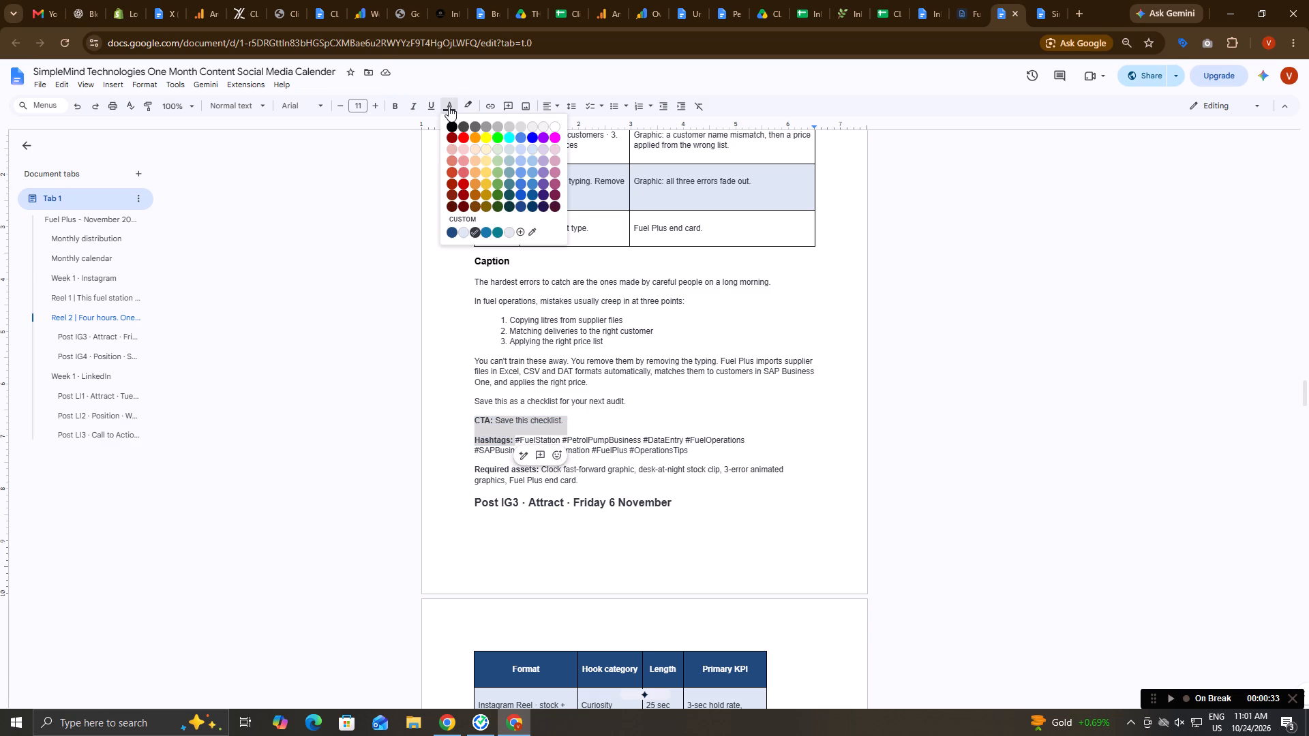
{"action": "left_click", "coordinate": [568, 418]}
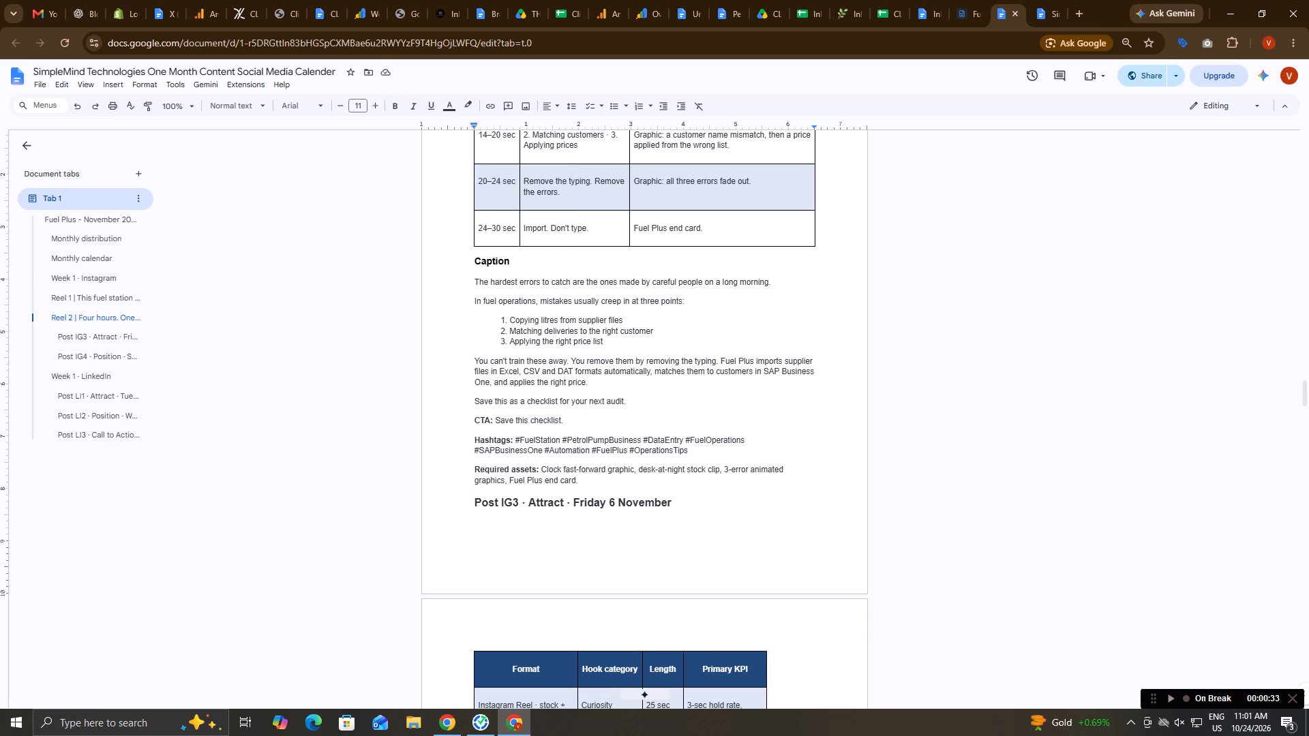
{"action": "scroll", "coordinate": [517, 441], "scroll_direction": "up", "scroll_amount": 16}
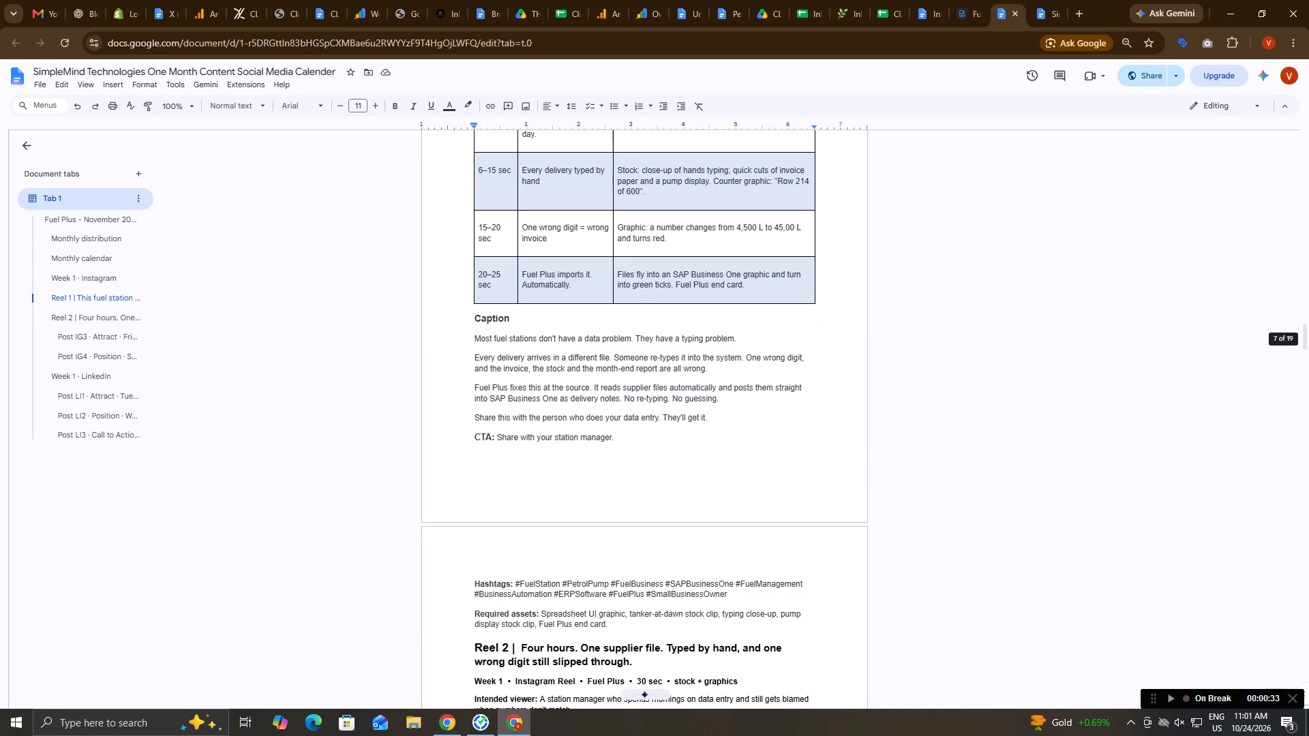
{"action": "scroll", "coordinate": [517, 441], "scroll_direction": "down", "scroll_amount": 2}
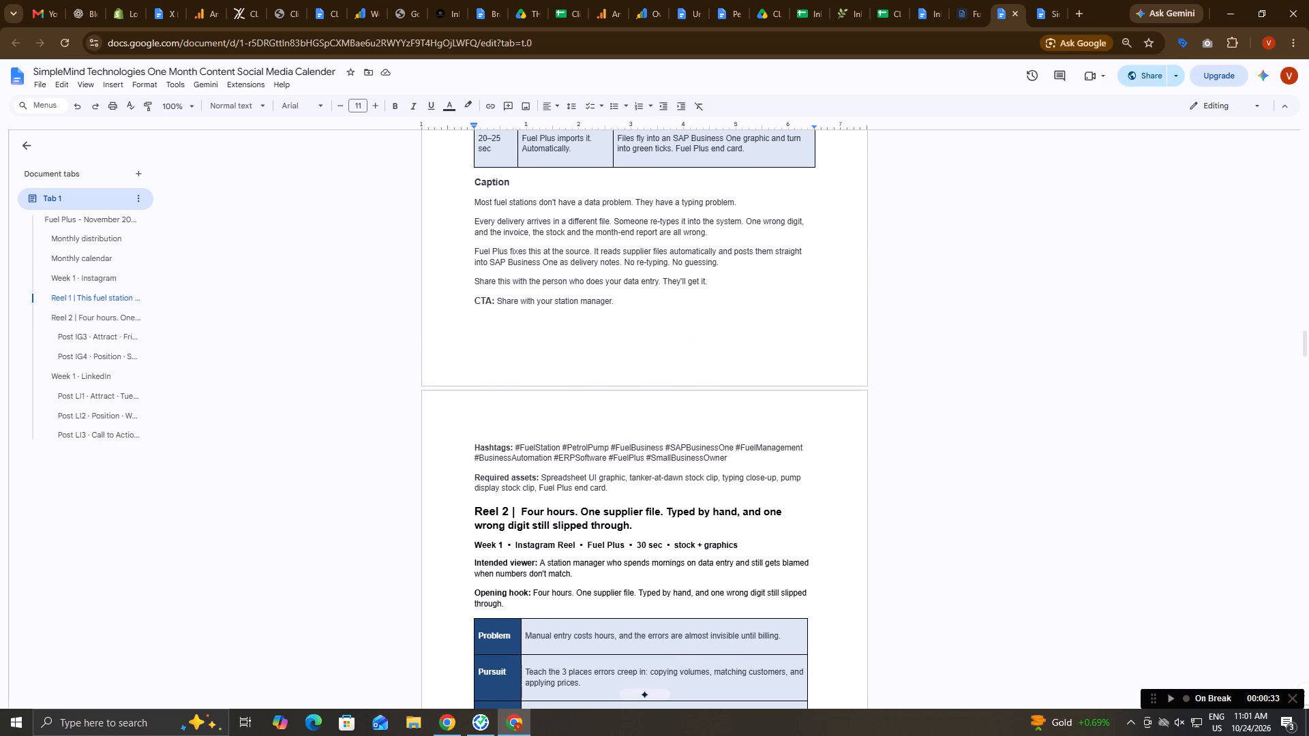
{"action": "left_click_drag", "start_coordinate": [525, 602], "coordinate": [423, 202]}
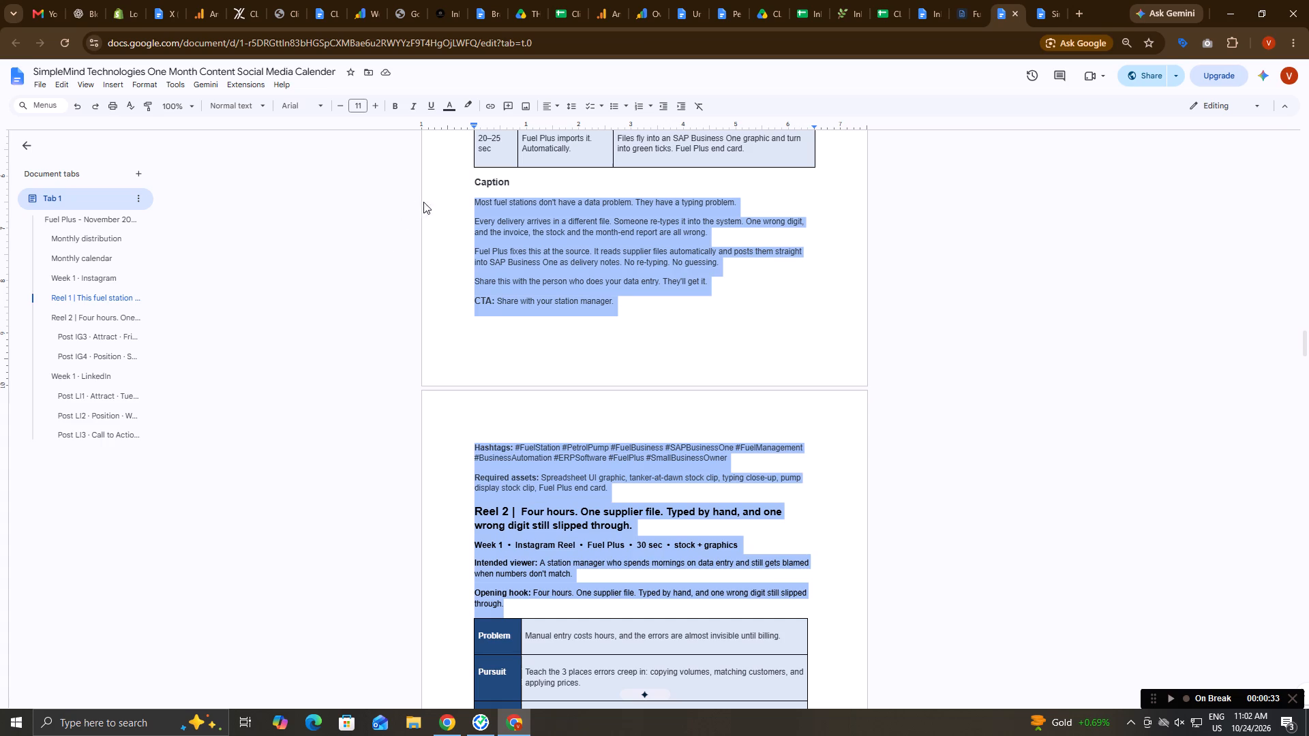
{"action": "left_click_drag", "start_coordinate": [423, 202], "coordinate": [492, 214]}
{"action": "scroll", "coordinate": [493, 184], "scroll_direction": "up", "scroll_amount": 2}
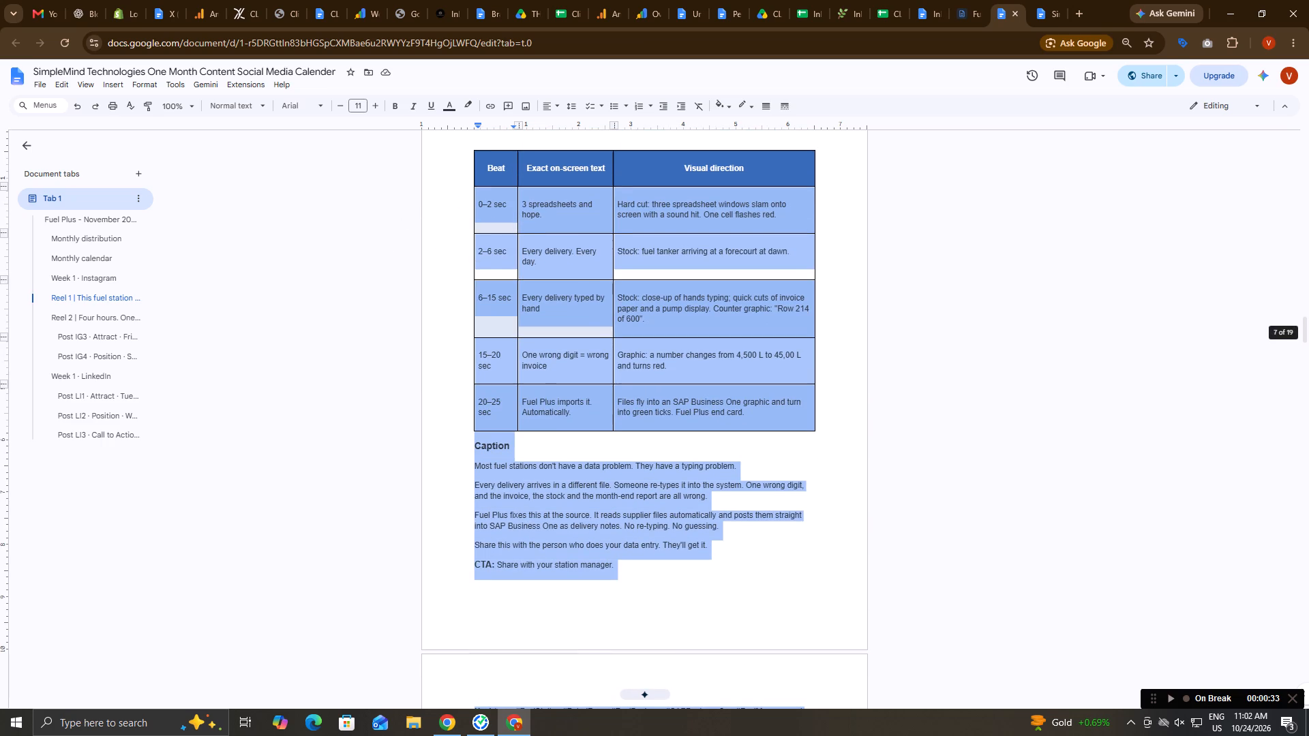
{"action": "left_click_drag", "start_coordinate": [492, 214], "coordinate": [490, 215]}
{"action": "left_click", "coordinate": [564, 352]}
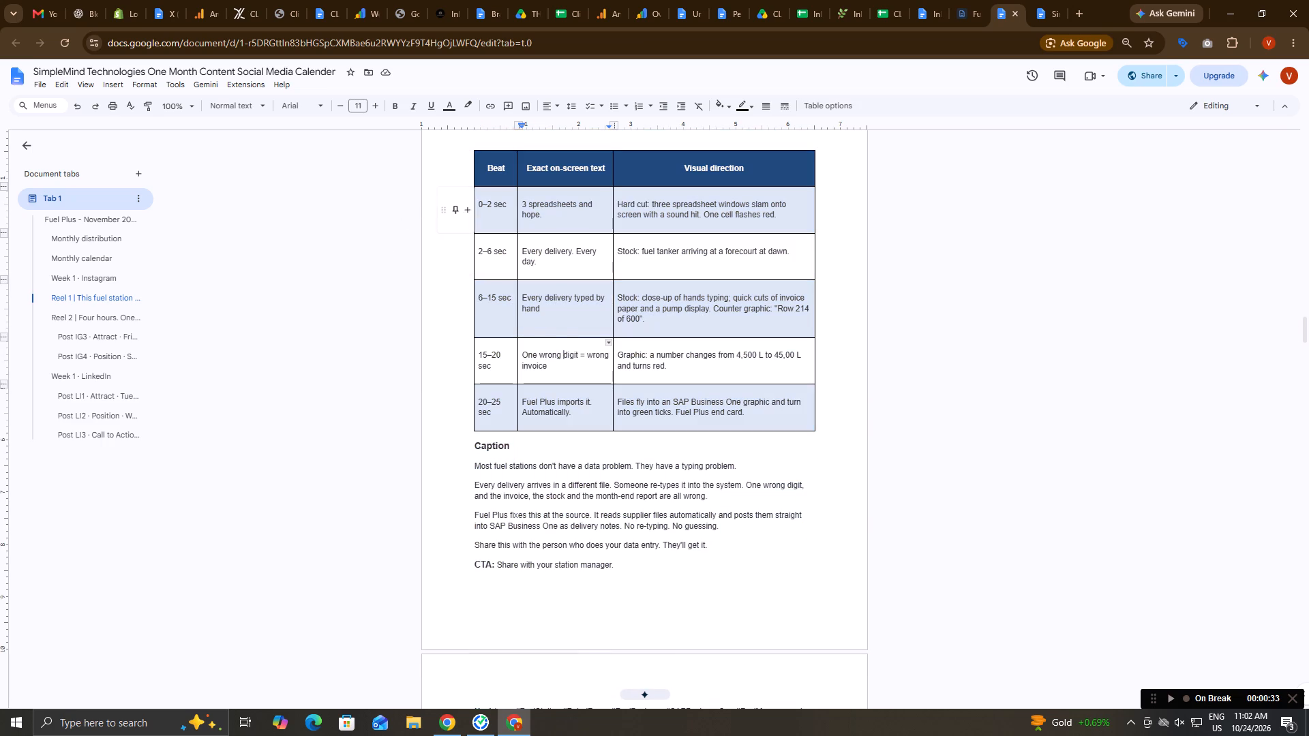
Set the text of all body rows in the Monthly calendar table to black, leaving out the header row.
{"action": "scroll", "coordinate": [565, 378], "scroll_direction": "up", "scroll_amount": 6}
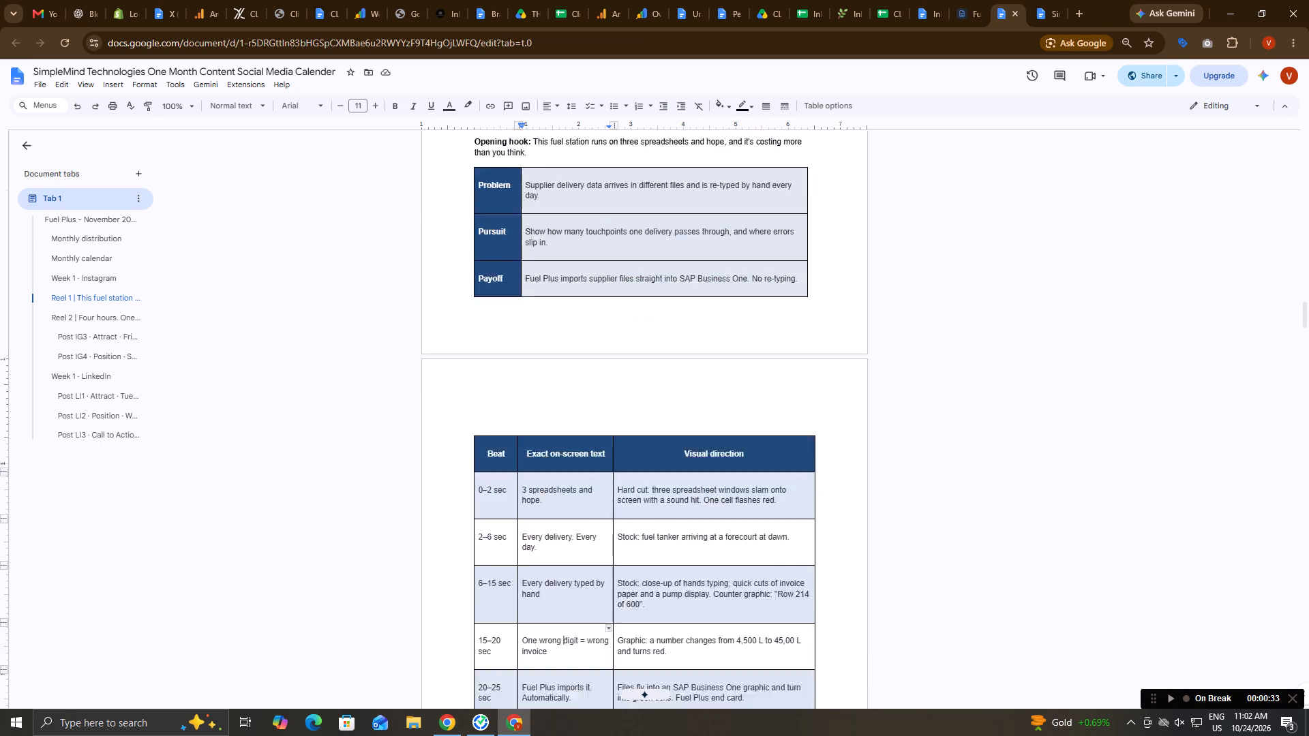
{"action": "scroll", "coordinate": [565, 378], "scroll_direction": "up", "scroll_amount": 15}
{"action": "scroll", "coordinate": [563, 379], "scroll_direction": "down", "scroll_amount": 1}
{"action": "scroll", "coordinate": [563, 380], "scroll_direction": "up", "scroll_amount": 1}
{"action": "scroll", "coordinate": [566, 382], "scroll_direction": "down", "scroll_amount": 3}
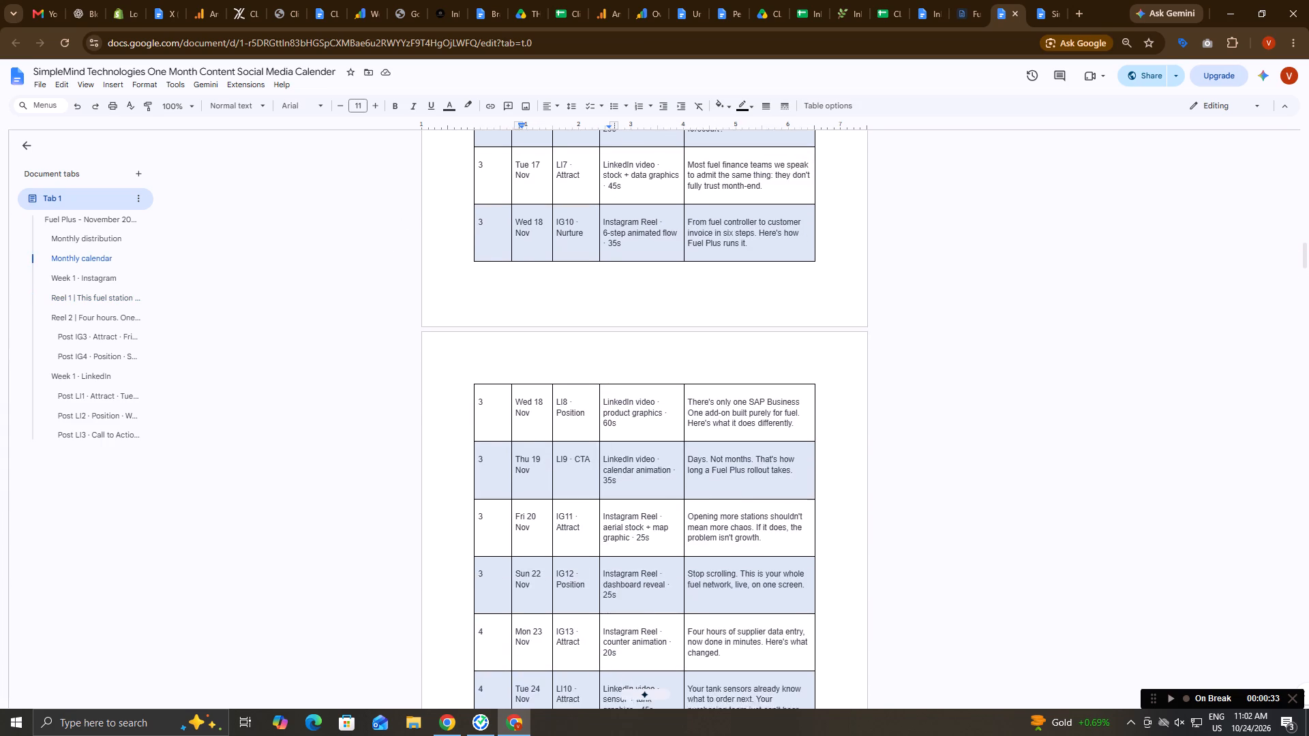
{"action": "scroll", "coordinate": [602, 398], "scroll_direction": "down", "scroll_amount": 5}
{"action": "left_click_drag", "start_coordinate": [828, 577], "coordinate": [557, 301]}
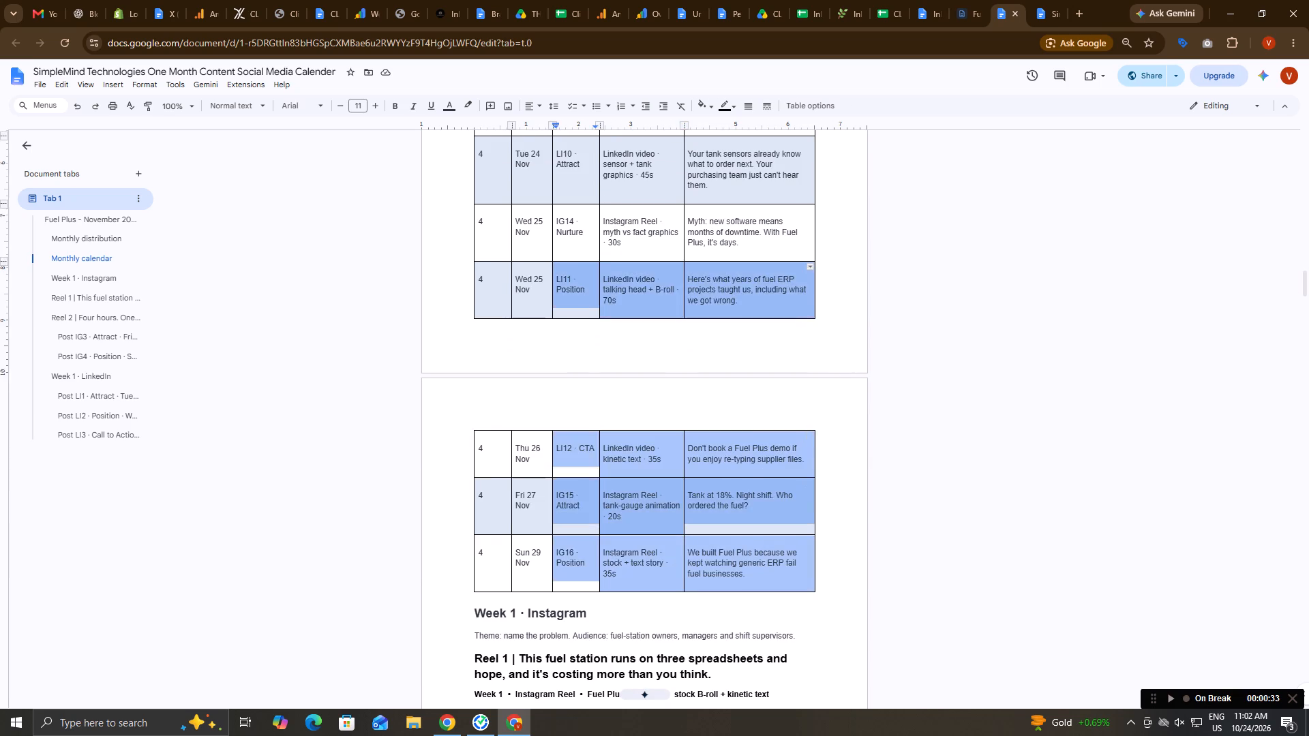
{"action": "scroll", "coordinate": [557, 301], "scroll_direction": "up", "scroll_amount": 2}
{"action": "left_click_drag", "start_coordinate": [557, 301], "coordinate": [445, 267]}
{"action": "scroll", "coordinate": [431, 283], "scroll_direction": "up", "scroll_amount": 17}
{"action": "left_click_drag", "start_coordinate": [445, 267], "coordinate": [501, 288]}
{"action": "scroll", "coordinate": [501, 288], "scroll_direction": "up", "scroll_amount": 5}
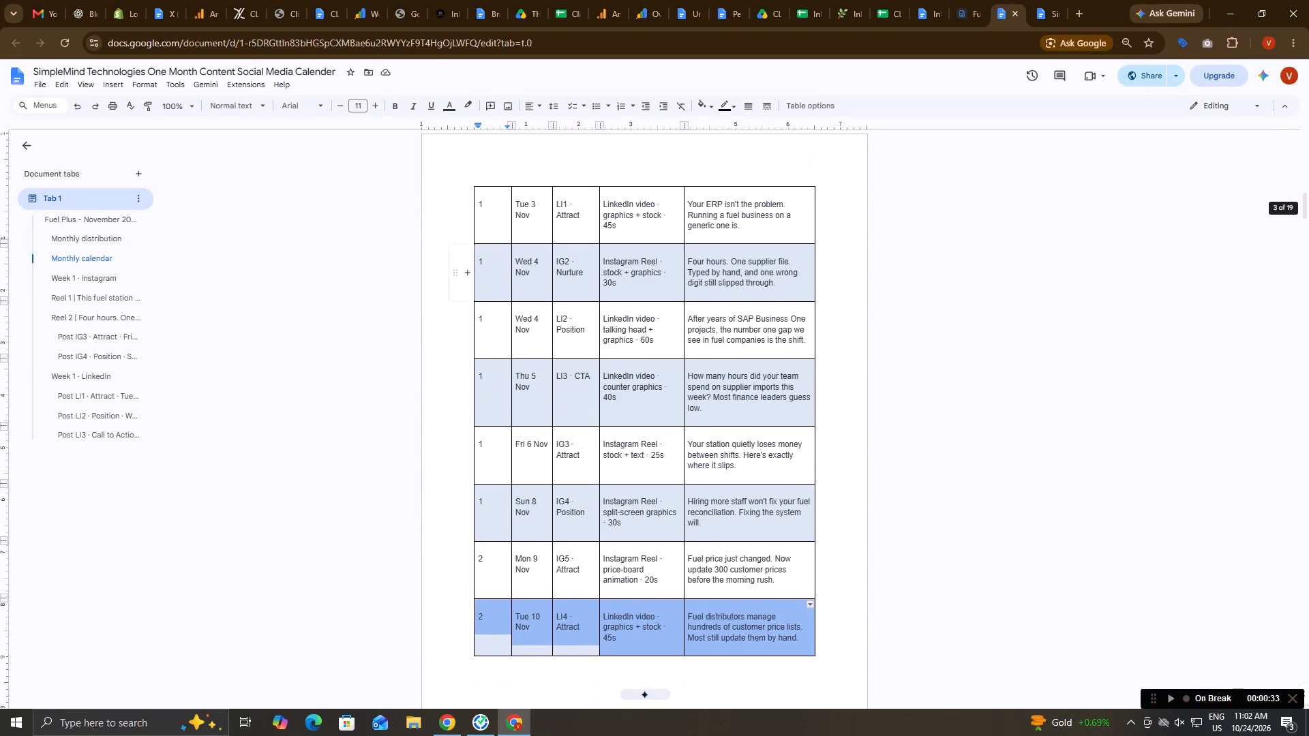
{"action": "left_click_drag", "start_coordinate": [501, 288], "coordinate": [498, 262]}
{"action": "scroll", "coordinate": [498, 290], "scroll_direction": "up", "scroll_amount": 1}
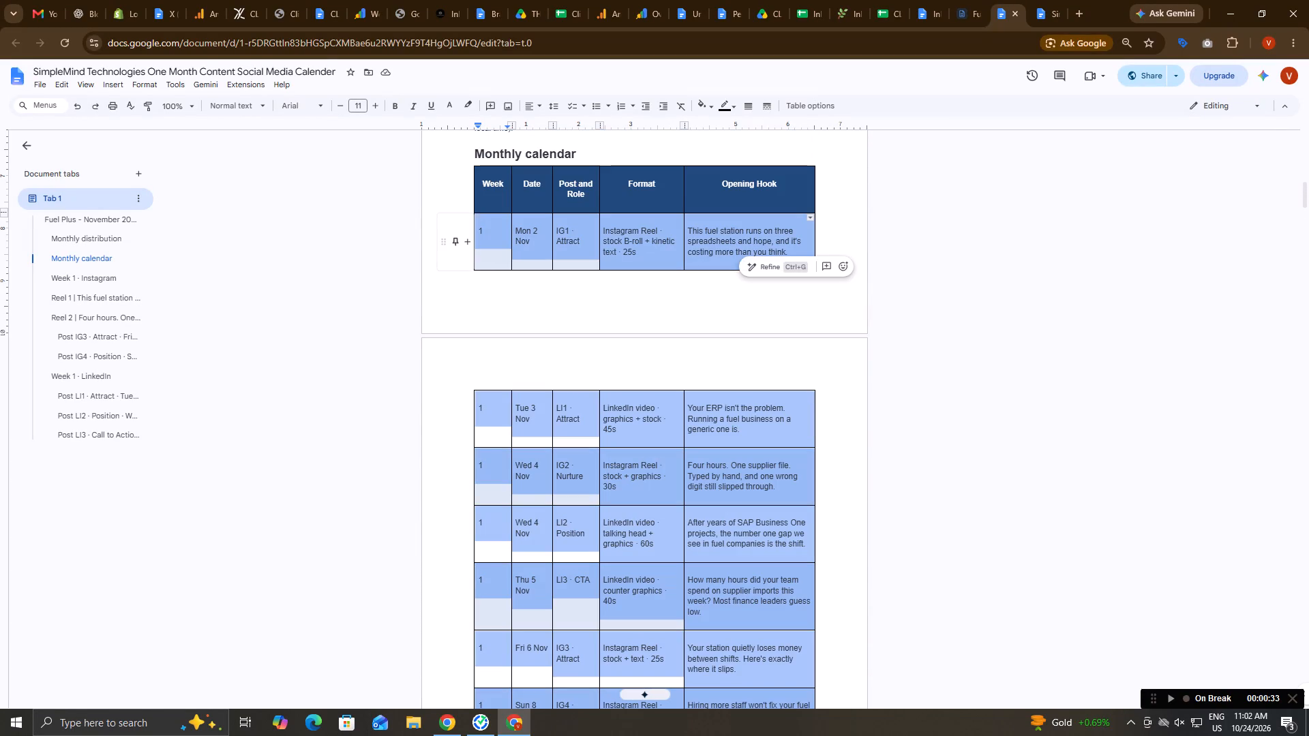
{"action": "left_click", "coordinate": [447, 108]}
{"action": "left_click", "coordinate": [451, 127]}
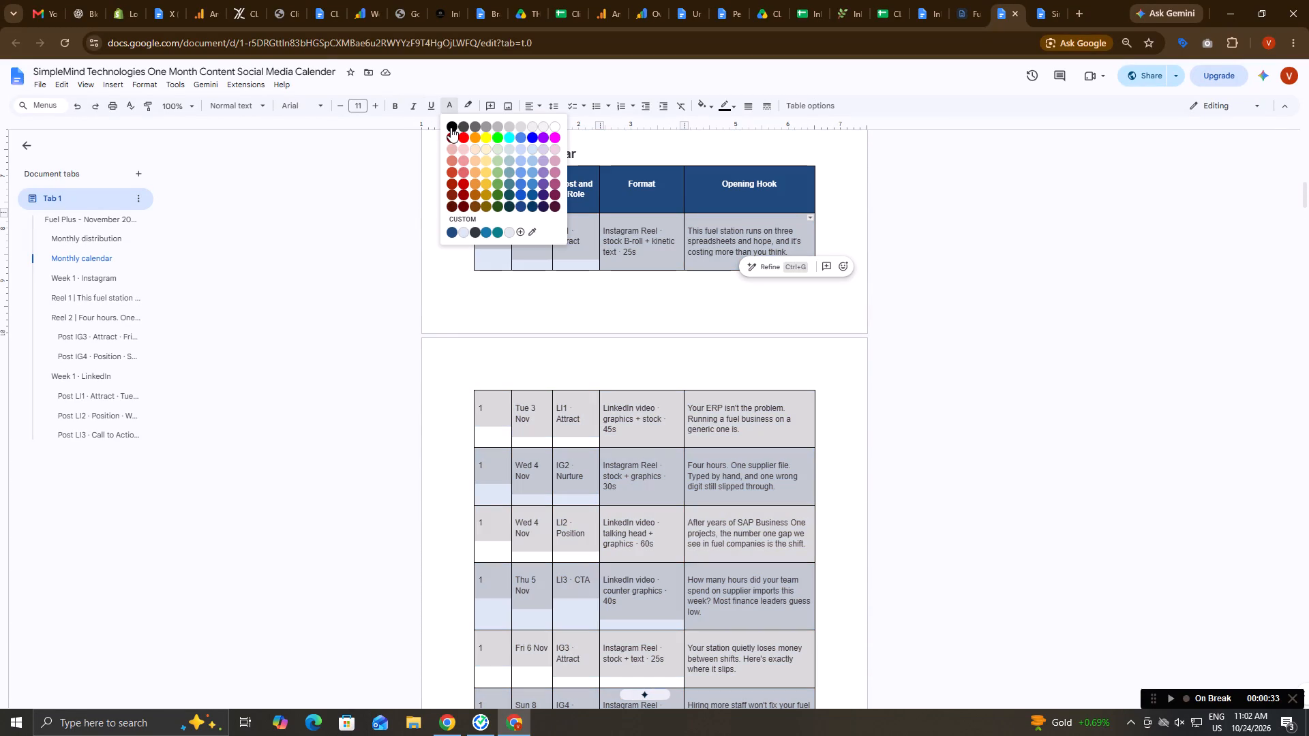
{"action": "left_click", "coordinate": [541, 267]}
Set the whole Hook type table, including its header row, and the Visuals and Posting note below it to black text.
{"action": "scroll", "coordinate": [541, 267], "scroll_direction": "up", "scroll_amount": 6}
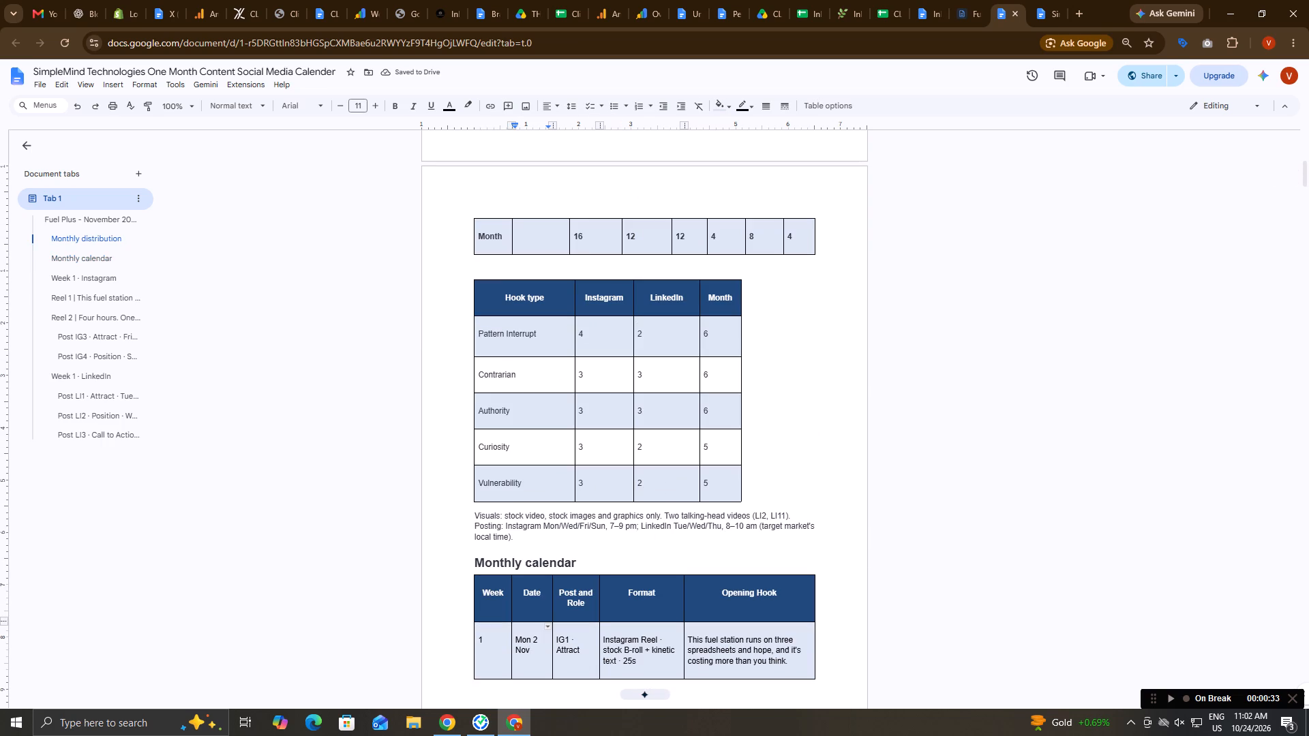
{"action": "left_click_drag", "start_coordinate": [555, 536], "coordinate": [596, 438]}
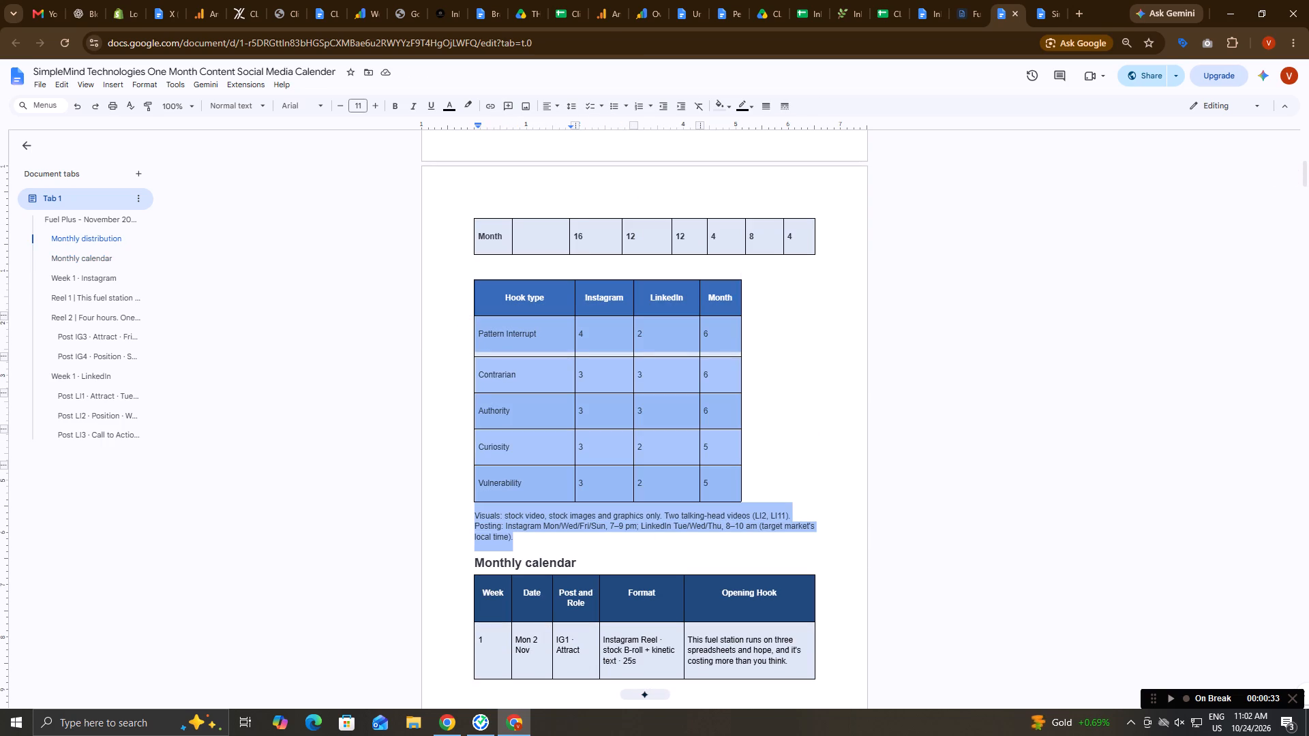
{"action": "left_click_drag", "start_coordinate": [596, 438], "coordinate": [513, 379]}
{"action": "left_click_drag", "start_coordinate": [513, 379], "coordinate": [470, 469]}
{"action": "left_click_drag", "start_coordinate": [470, 469], "coordinate": [506, 487]}
{"action": "left_click", "coordinate": [449, 105]}
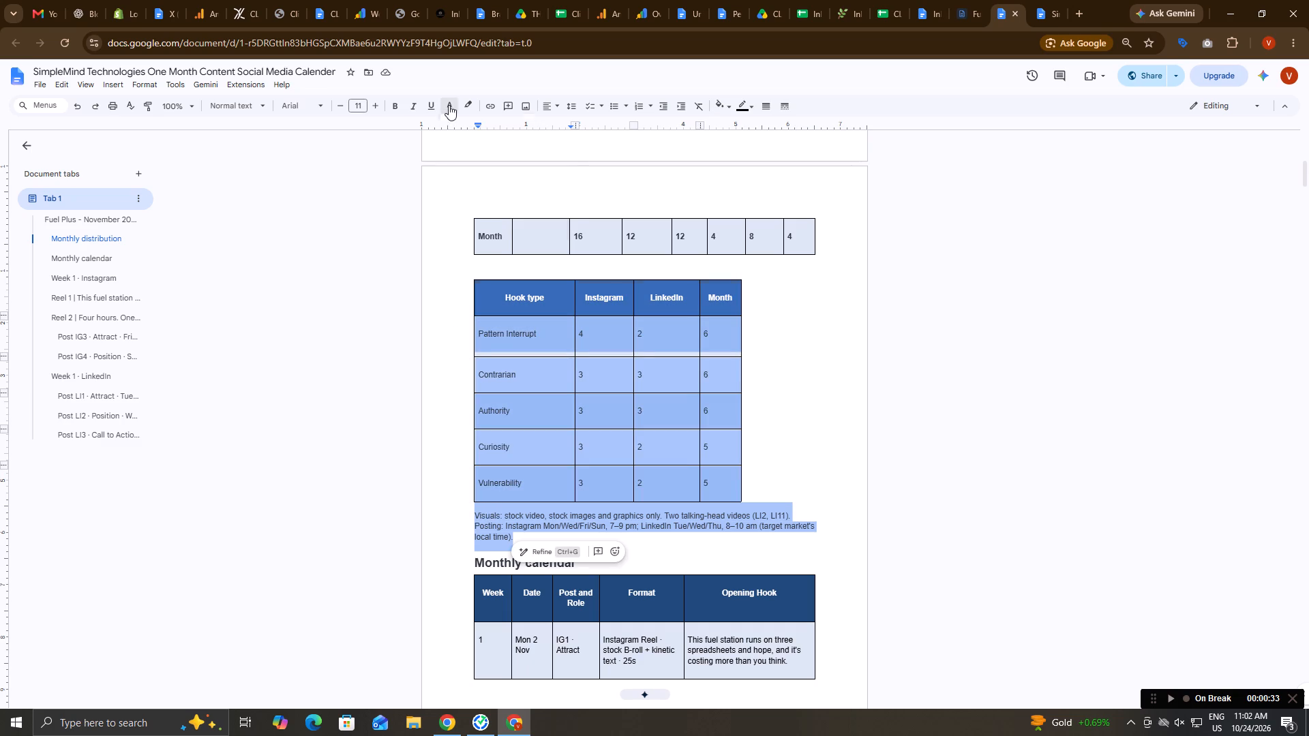
{"action": "left_click", "coordinate": [451, 126]}
{"action": "left_click", "coordinate": [816, 313]}
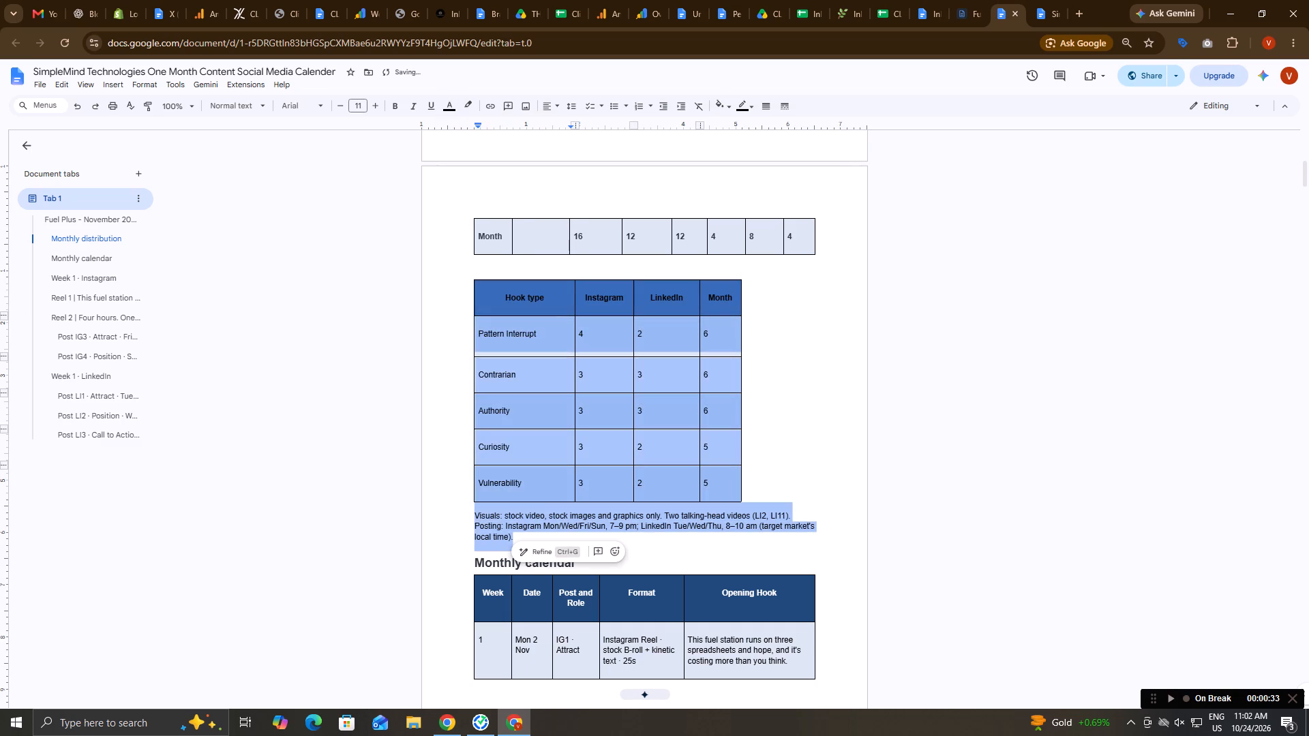
Set the Hook type table's header row text to white.
{"action": "left_click_drag", "start_coordinate": [735, 300], "coordinate": [496, 292]}
{"action": "left_click", "coordinate": [448, 110]}
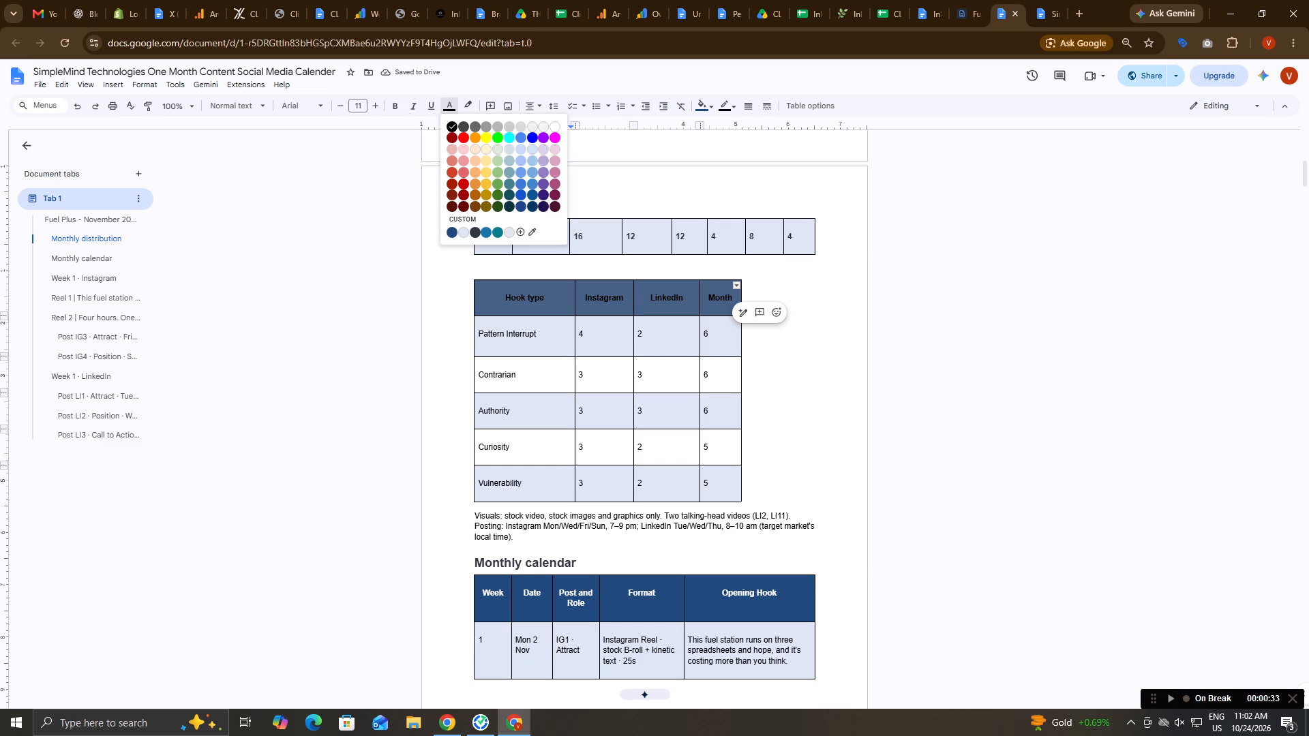
{"action": "left_click", "coordinate": [554, 129]}
{"action": "left_click", "coordinate": [805, 281]}
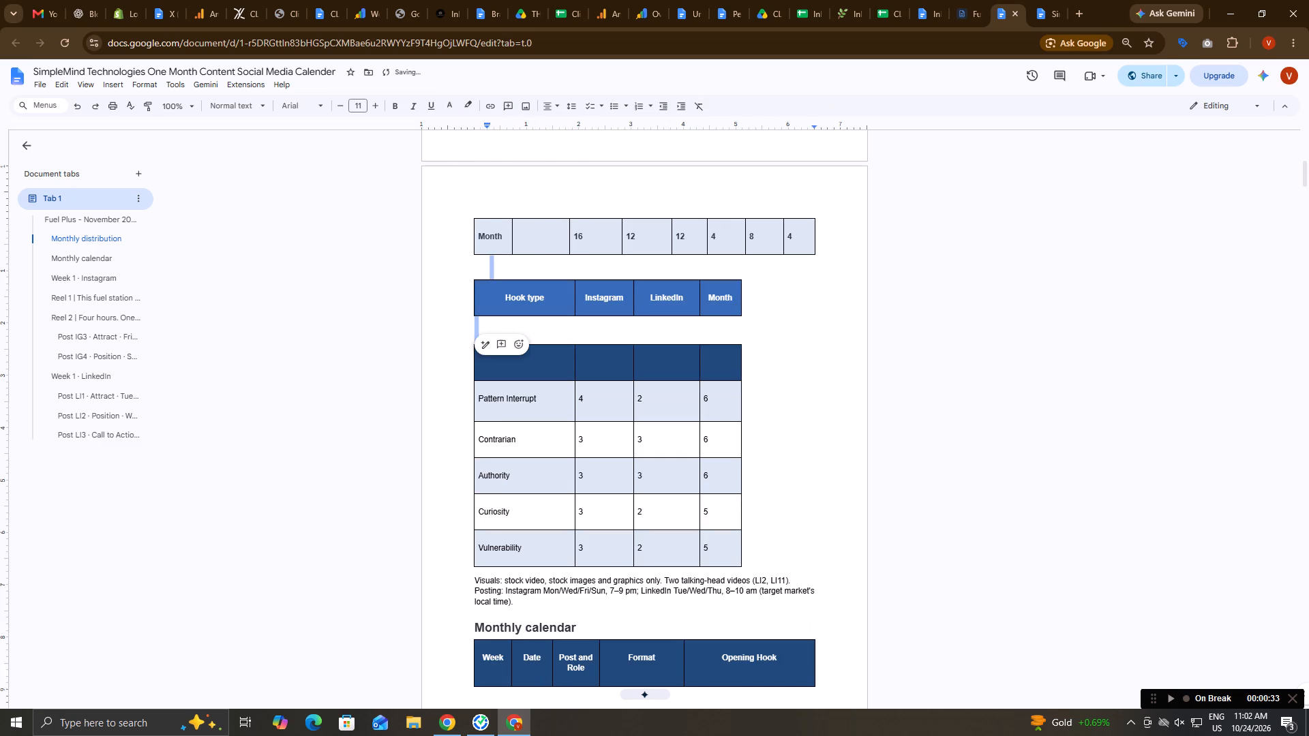
Set the Monthly distribution table's text to black, from the week 1 row through the Month row, excluding the header.
{"action": "scroll", "coordinate": [810, 286], "scroll_direction": "up", "scroll_amount": 4}
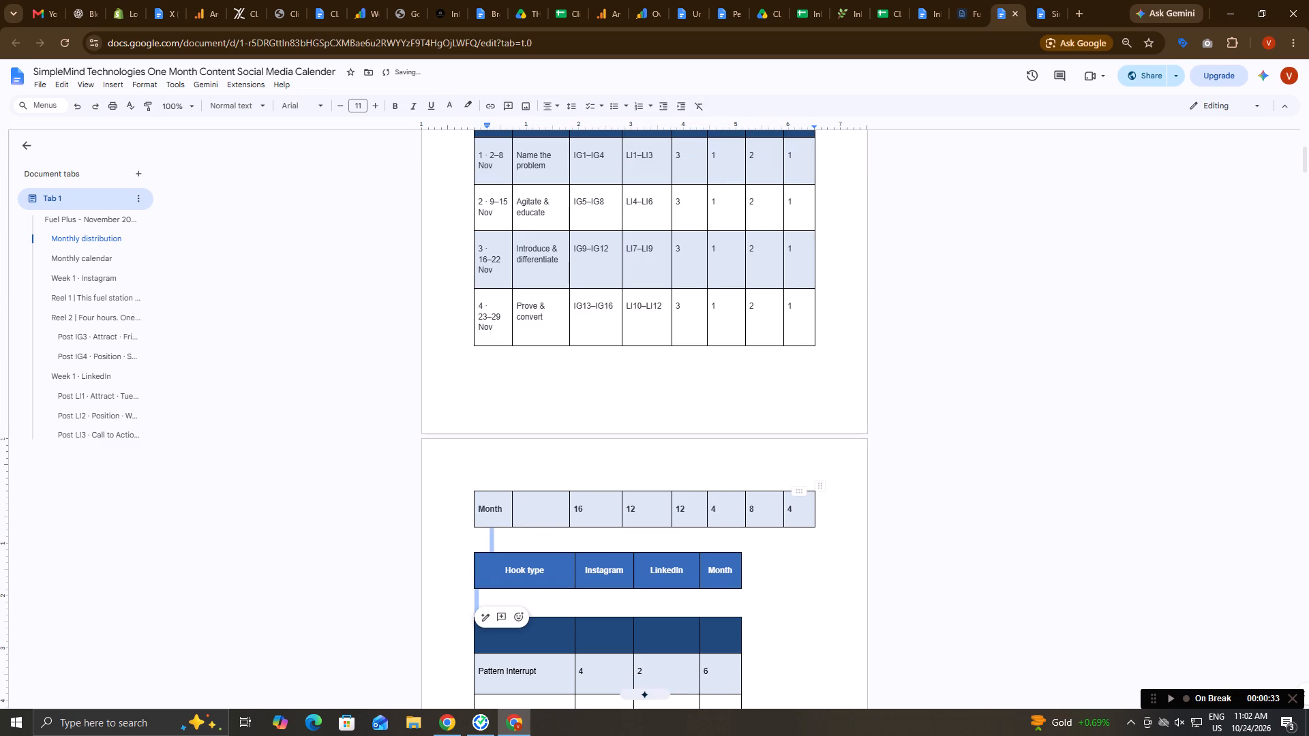
{"action": "left_click_drag", "start_coordinate": [803, 511], "coordinate": [485, 179]}
{"action": "scroll", "coordinate": [640, 345], "scroll_direction": "up", "scroll_amount": 2}
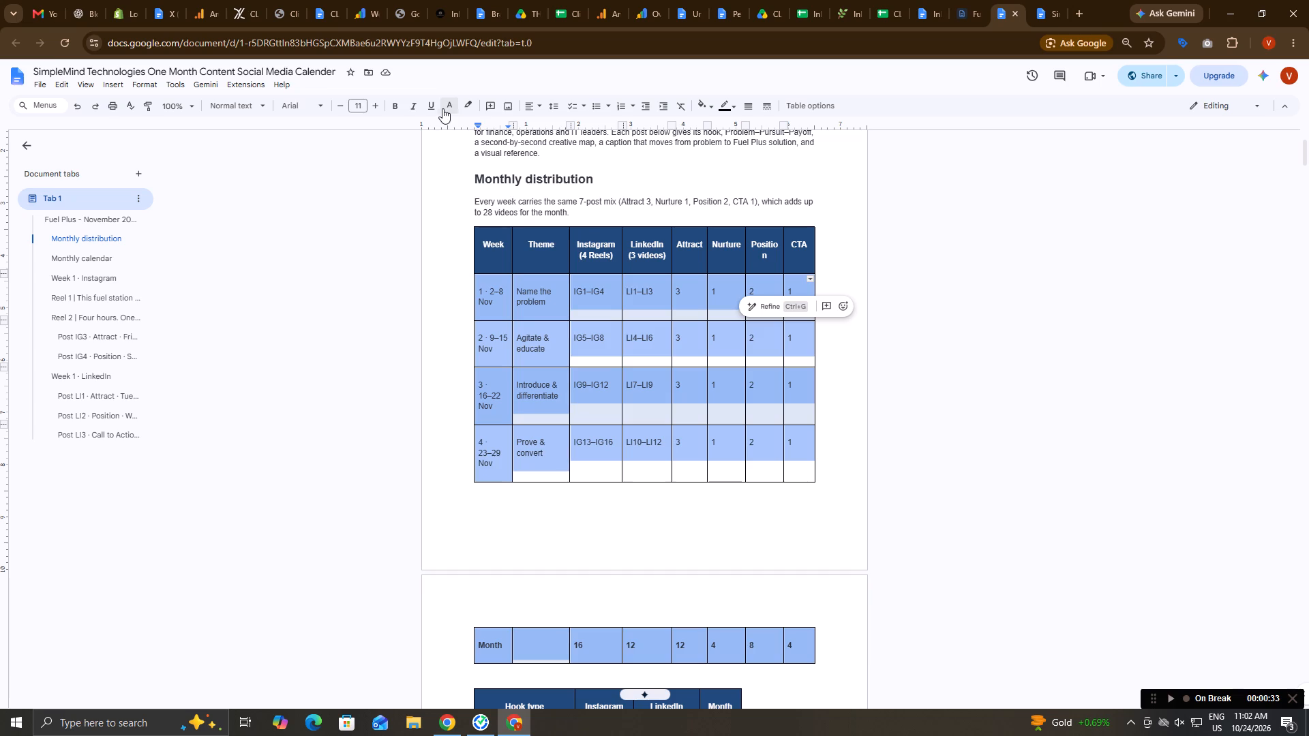
{"action": "left_click", "coordinate": [451, 106]}
{"action": "left_click", "coordinate": [451, 123]}
{"action": "left_click", "coordinate": [894, 382]}
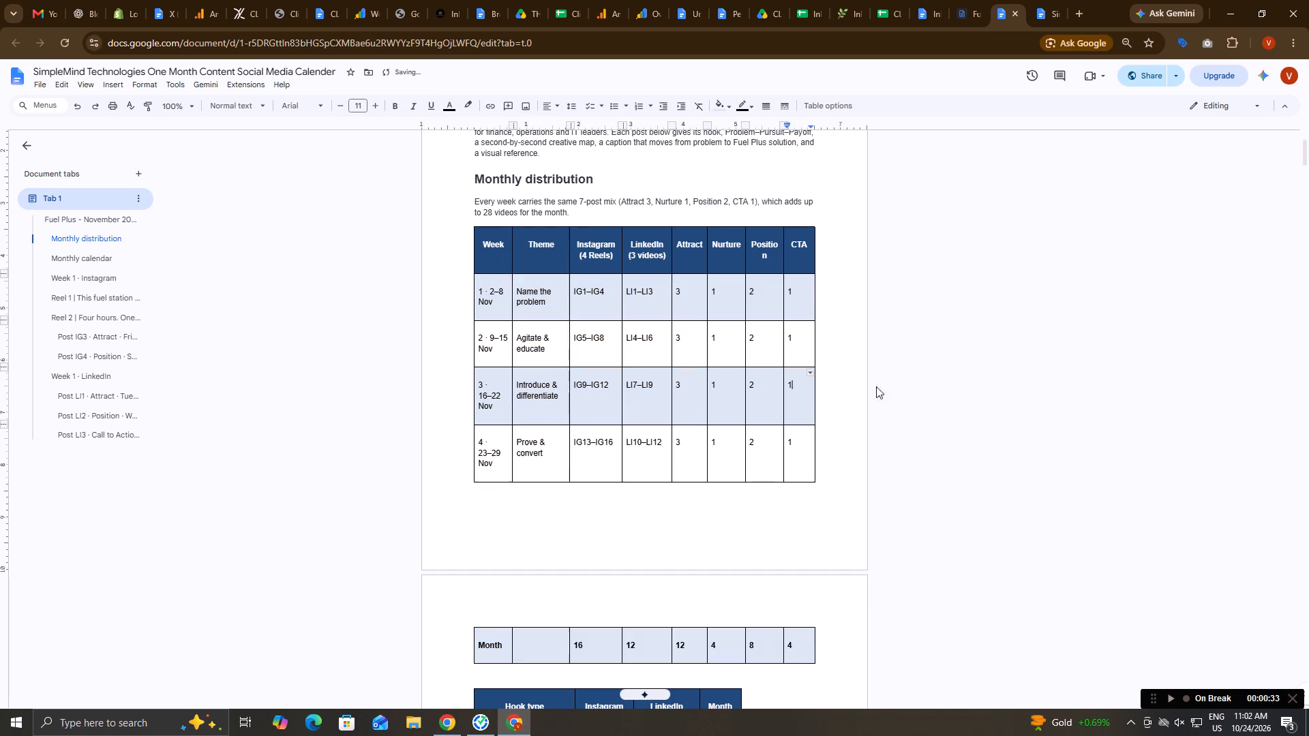
Set the calendar title, intro paragraph, Monthly distribution heading and the sentence beneath it to black text.
{"action": "scroll", "coordinate": [833, 397], "scroll_direction": "up", "scroll_amount": 4}
{"action": "left_click_drag", "start_coordinate": [577, 353], "coordinate": [493, 280]}
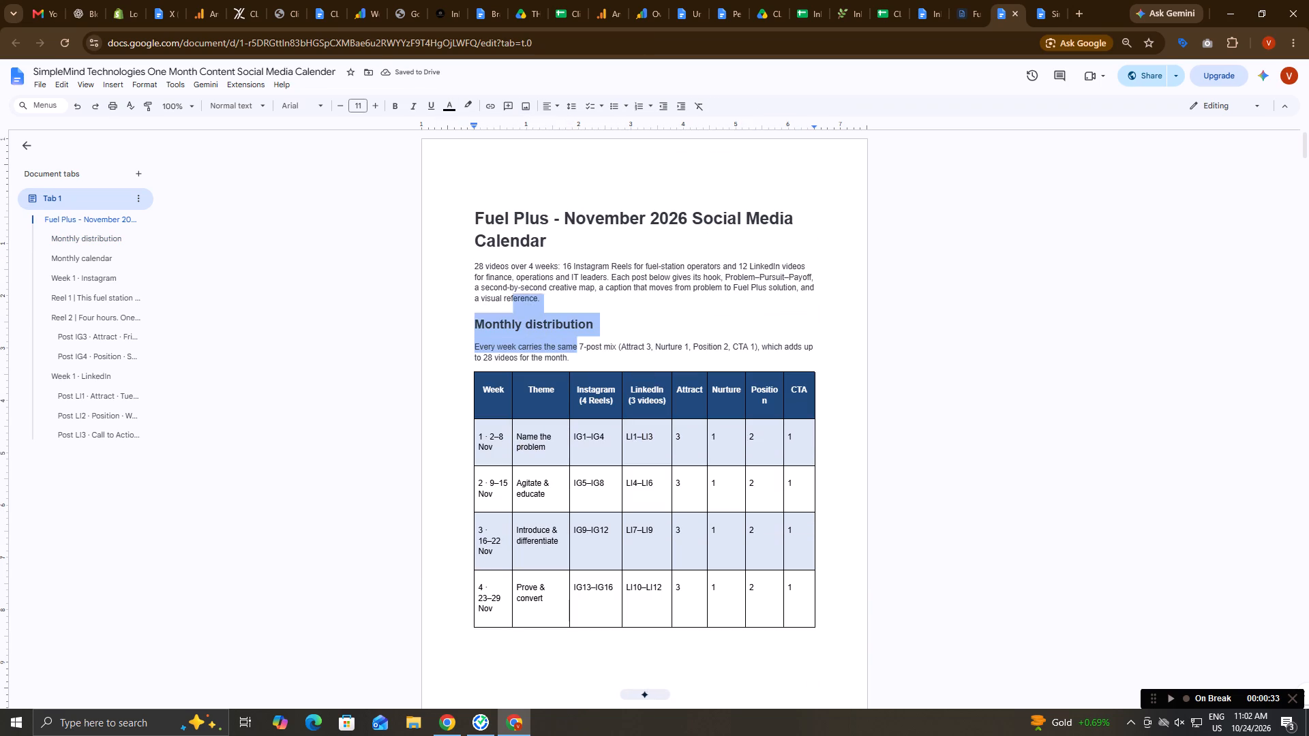
{"action": "left_click_drag", "start_coordinate": [493, 280], "coordinate": [468, 231]}
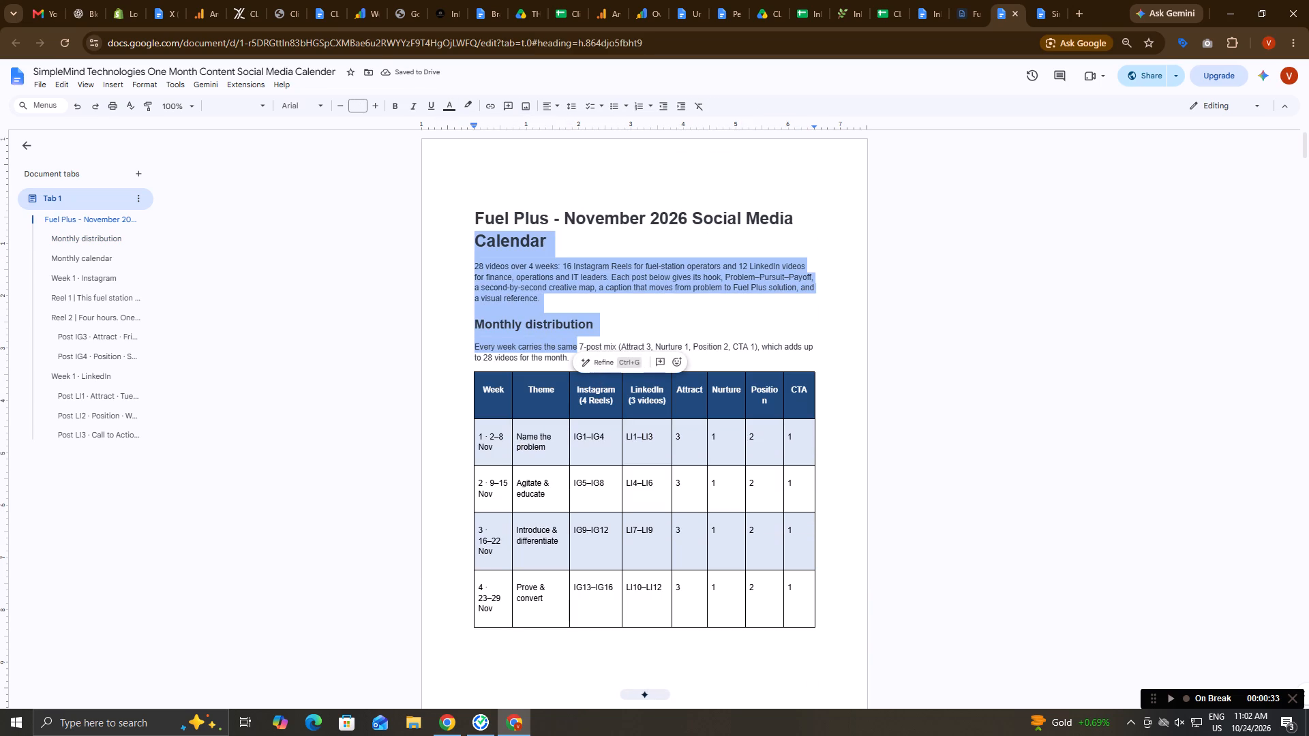
{"action": "left_click", "coordinate": [757, 337]}
{"action": "left_click_drag", "start_coordinate": [582, 358], "coordinate": [477, 229]}
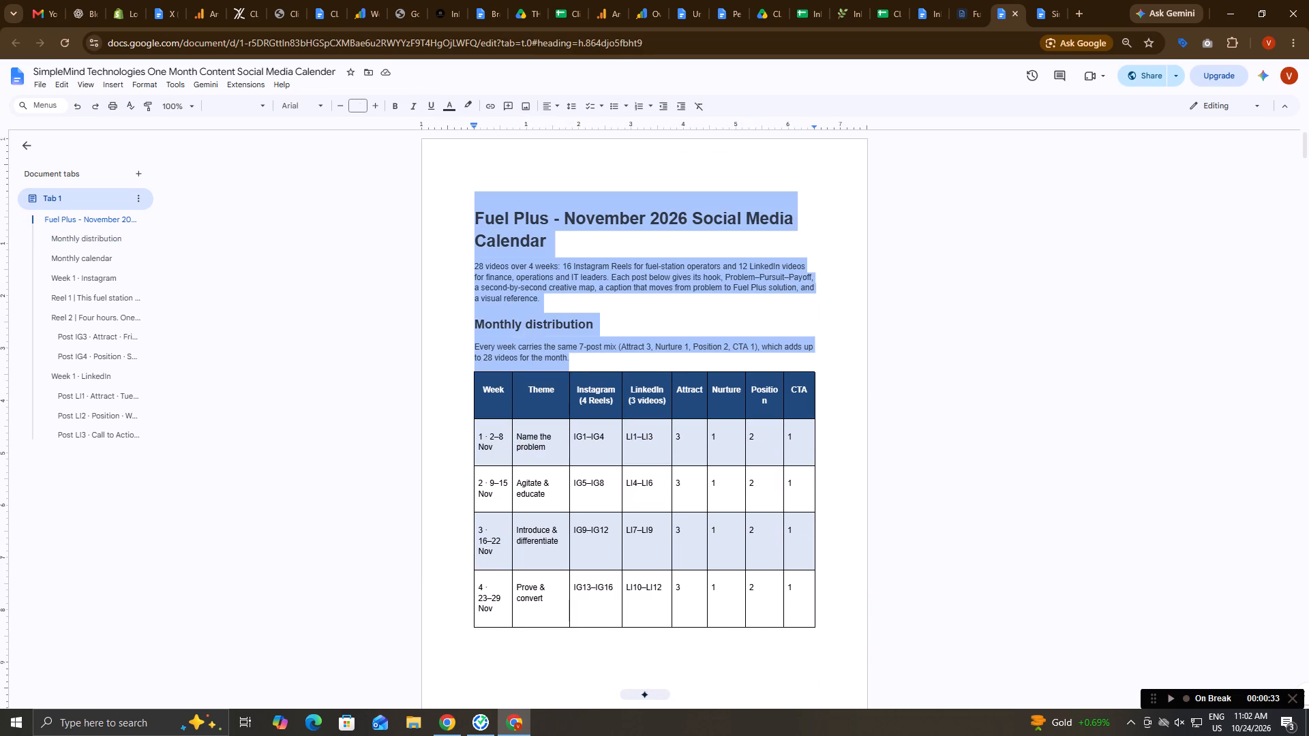
{"action": "left_click", "coordinate": [447, 108]}
{"action": "left_click", "coordinate": [451, 125]}
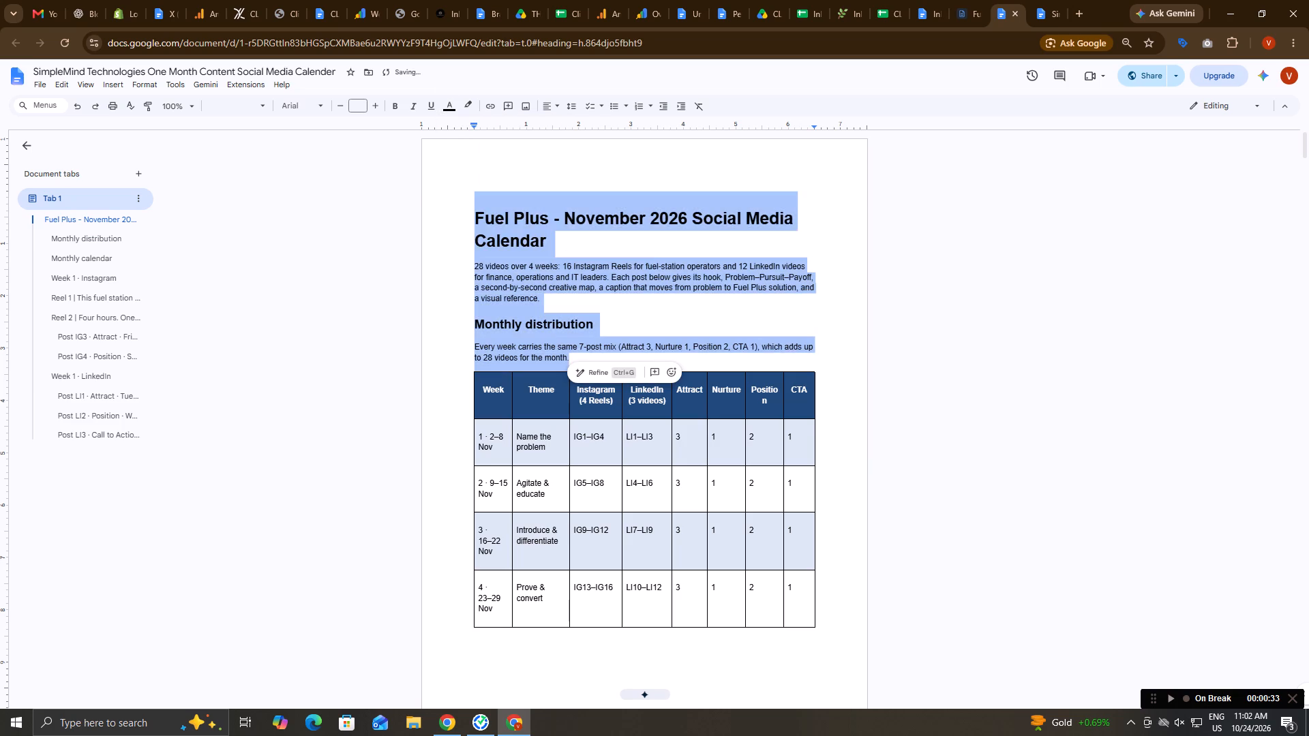
Set the visuals and posting notes above the Monthly calendar heading to black text.
{"action": "scroll", "coordinate": [601, 354], "scroll_direction": "down", "scroll_amount": 14}
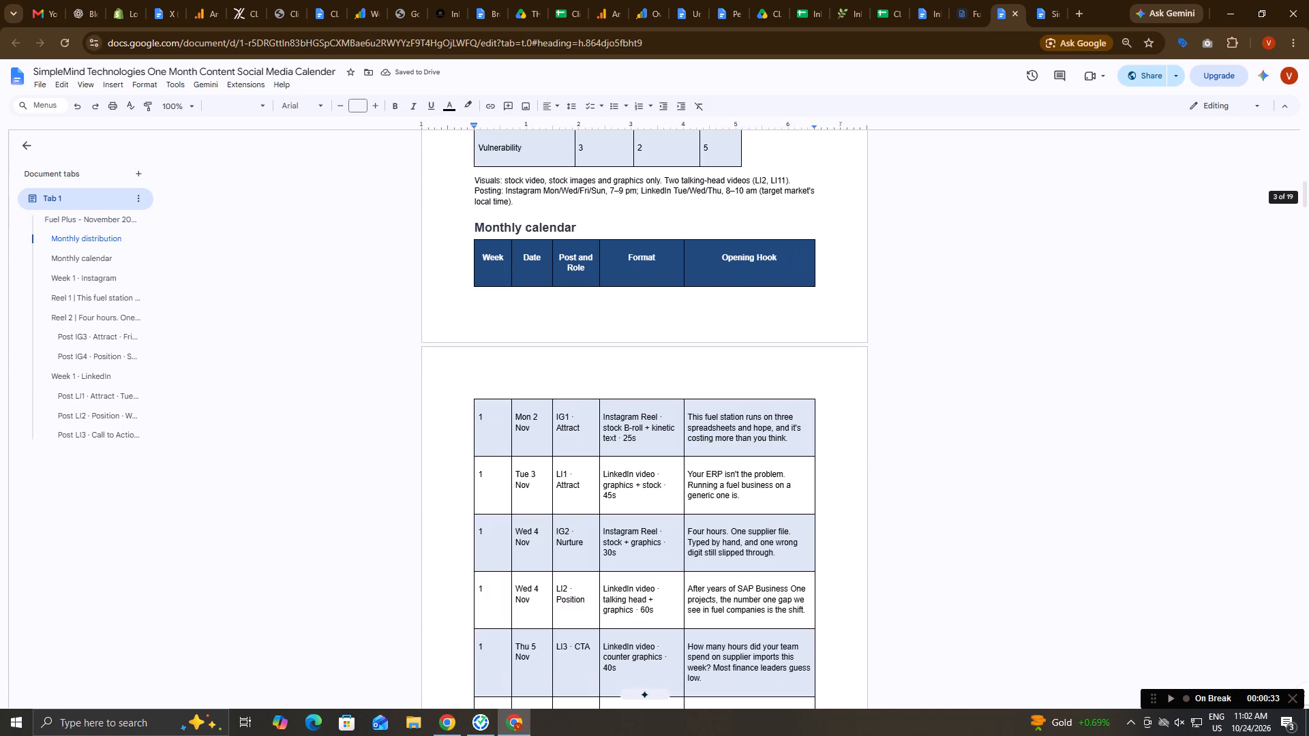
{"action": "left_click_drag", "start_coordinate": [532, 207], "coordinate": [472, 180]}
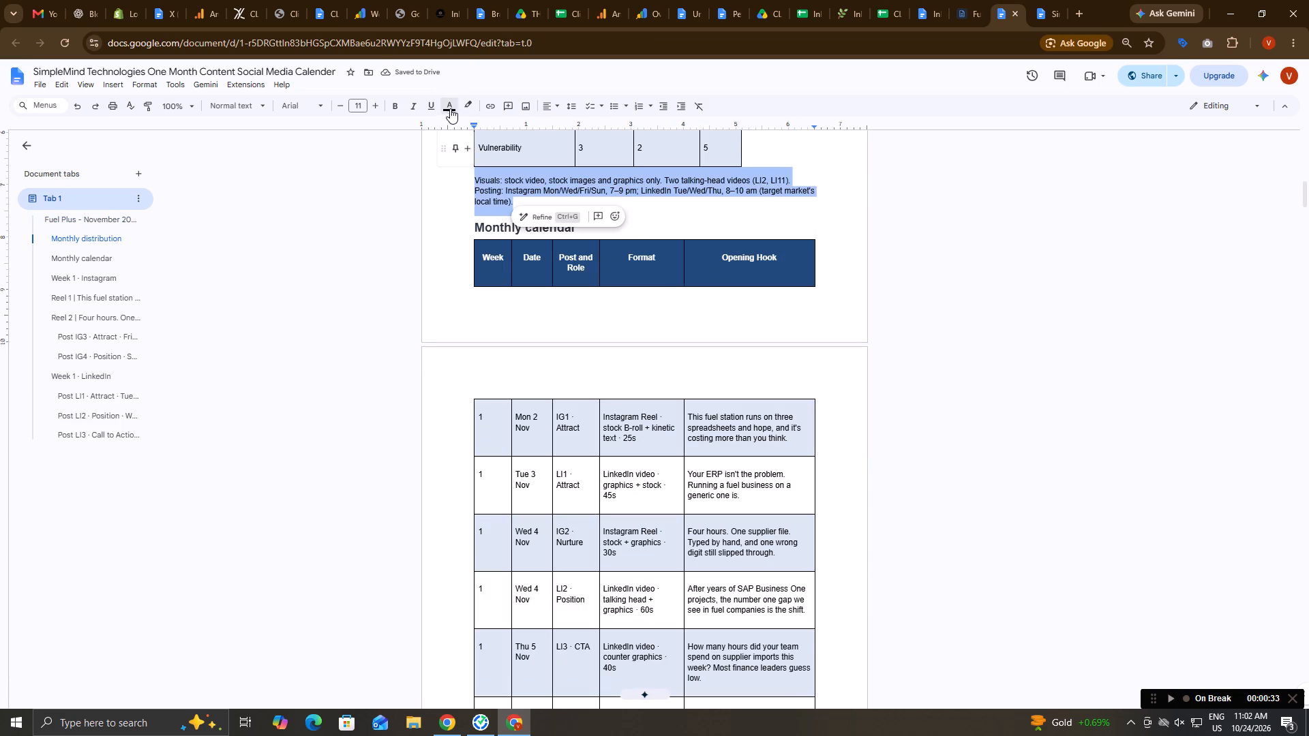
{"action": "left_click", "coordinate": [450, 106]}
{"action": "left_click", "coordinate": [451, 124]}
Review the text colour of the Monthly calendar table's rows across all four weeks.
{"action": "scroll", "coordinate": [669, 481], "scroll_direction": "down", "scroll_amount": 12}
{"action": "scroll", "coordinate": [674, 467], "scroll_direction": "up", "scroll_amount": 2}
{"action": "scroll", "coordinate": [674, 467], "scroll_direction": "down", "scroll_amount": 6}
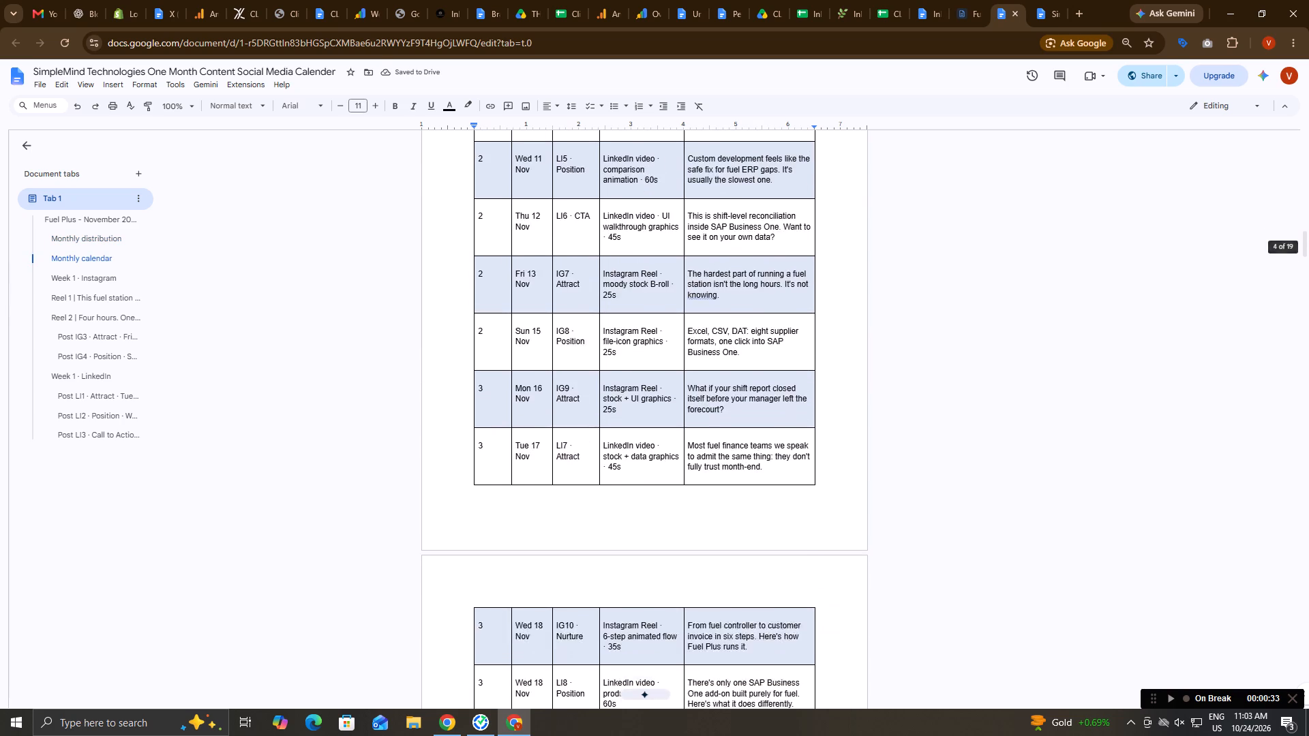
{"action": "scroll", "coordinate": [674, 467], "scroll_direction": "down", "scroll_amount": 15}
{"action": "scroll", "coordinate": [717, 442], "scroll_direction": "up", "scroll_amount": 3}
{"action": "scroll", "coordinate": [717, 442], "scroll_direction": "down", "scroll_amount": 1}
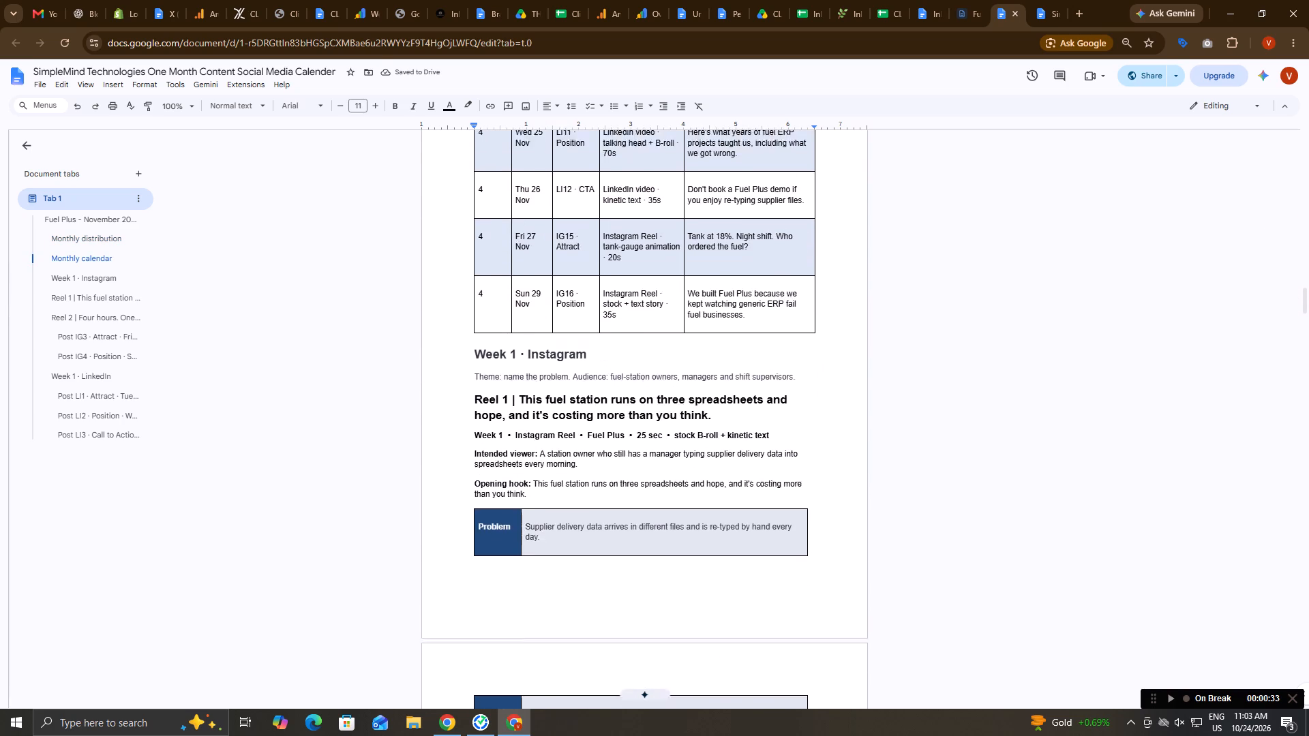
{"action": "scroll", "coordinate": [717, 442], "scroll_direction": "up", "scroll_amount": 5}
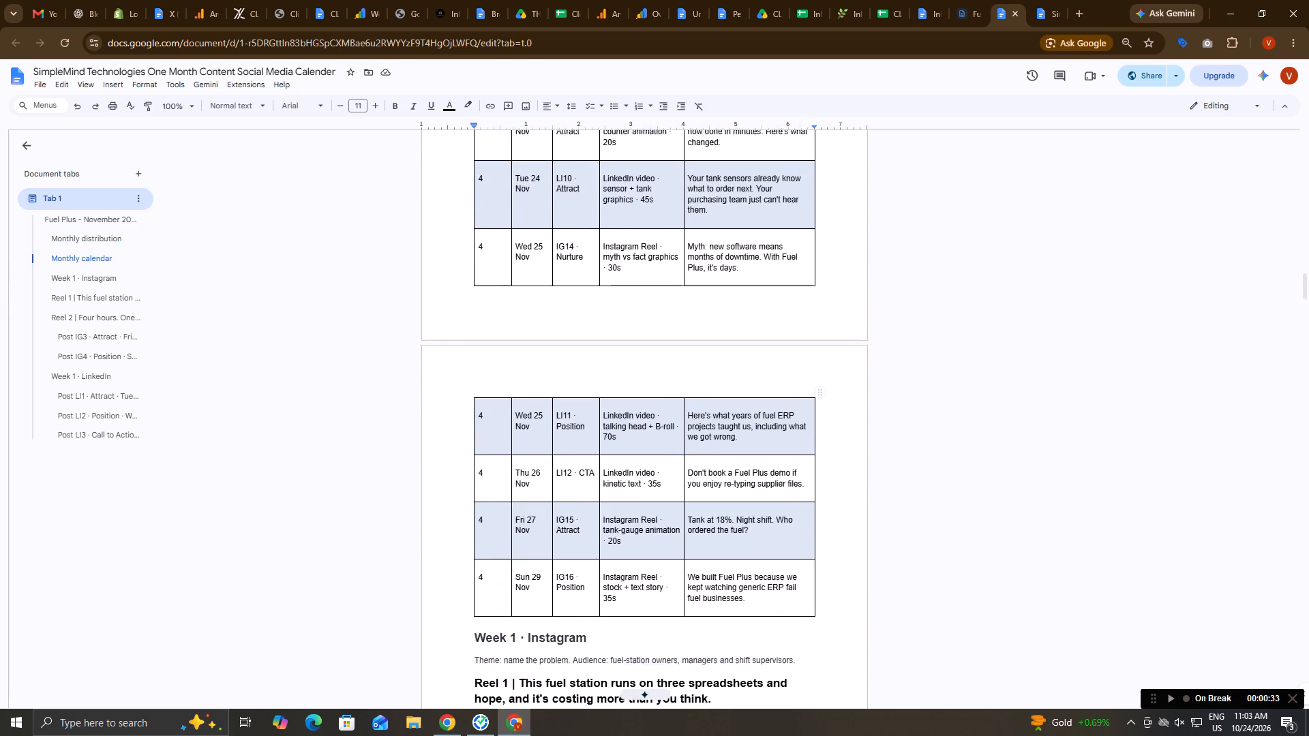
{"action": "scroll", "coordinate": [717, 442], "scroll_direction": "up", "scroll_amount": 9}
{"action": "scroll", "coordinate": [717, 442], "scroll_direction": "down", "scroll_amount": 7}
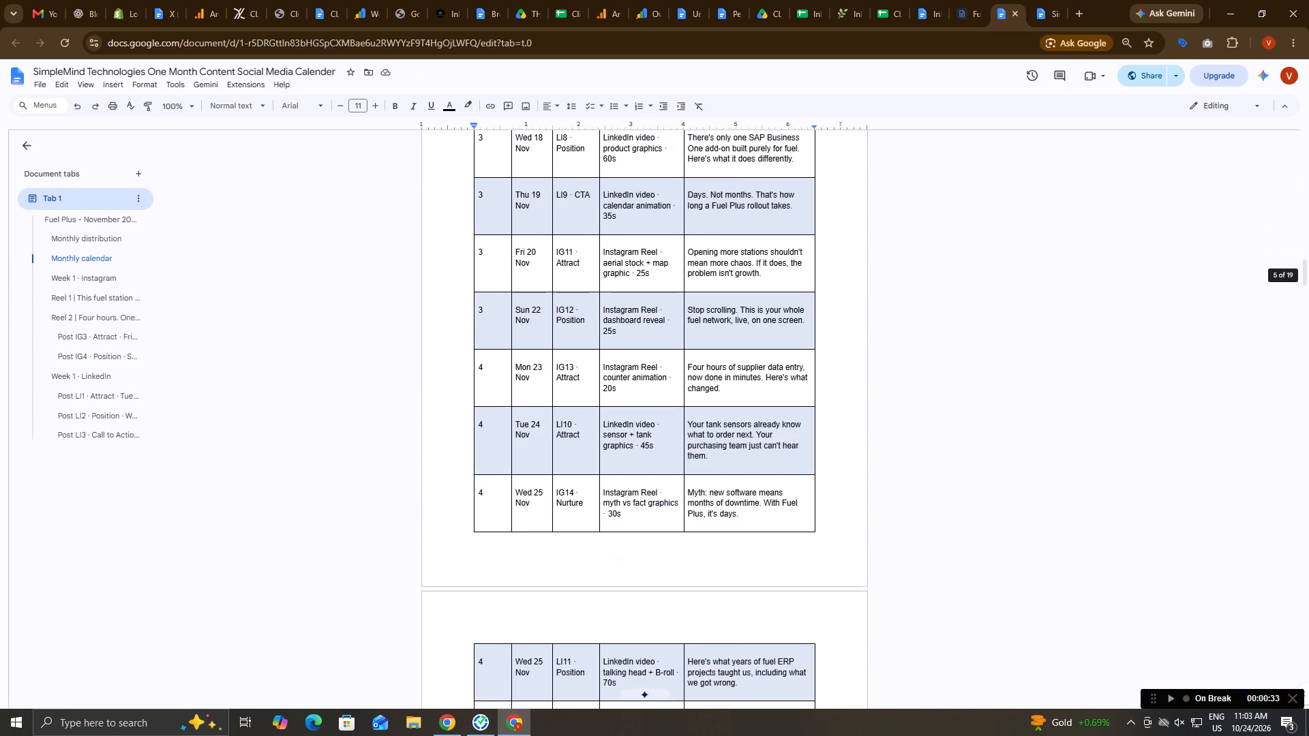
Set the text from the Week 1 Instagram theme line through Reel 1's opening hook to black.
{"action": "scroll", "coordinate": [717, 442], "scroll_direction": "down", "scroll_amount": 2}
{"action": "scroll", "coordinate": [717, 442], "scroll_direction": "up", "scroll_amount": 3}
{"action": "scroll", "coordinate": [717, 442], "scroll_direction": "down", "scroll_amount": 9}
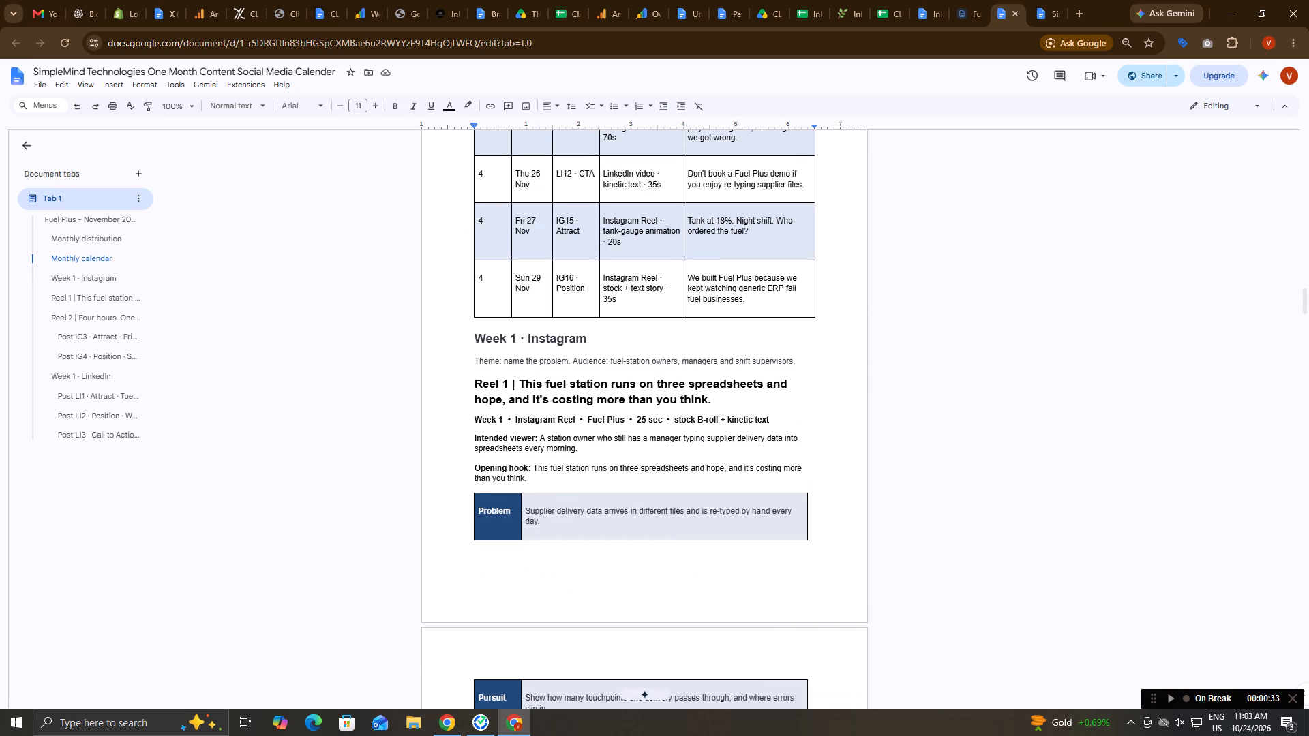
{"action": "left_click_drag", "start_coordinate": [530, 479], "coordinate": [472, 360]}
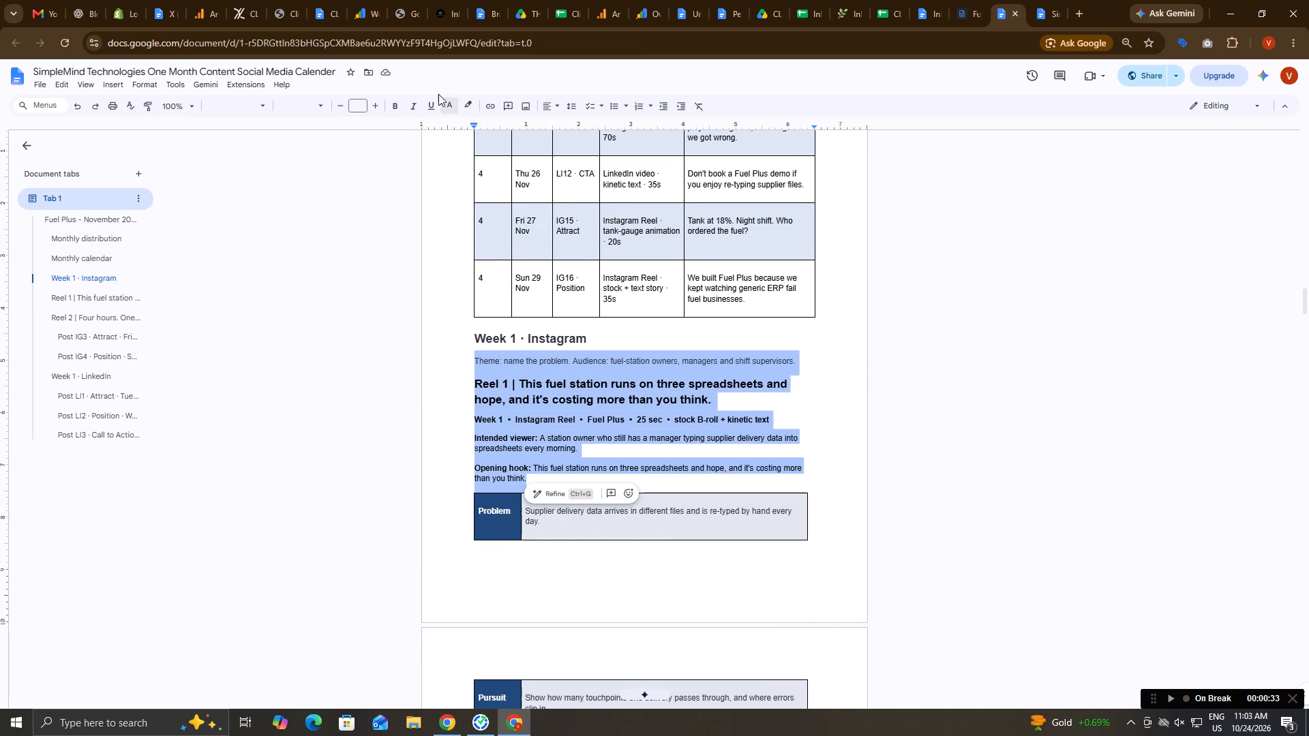
{"action": "left_click", "coordinate": [451, 106]}
{"action": "left_click", "coordinate": [449, 125]}
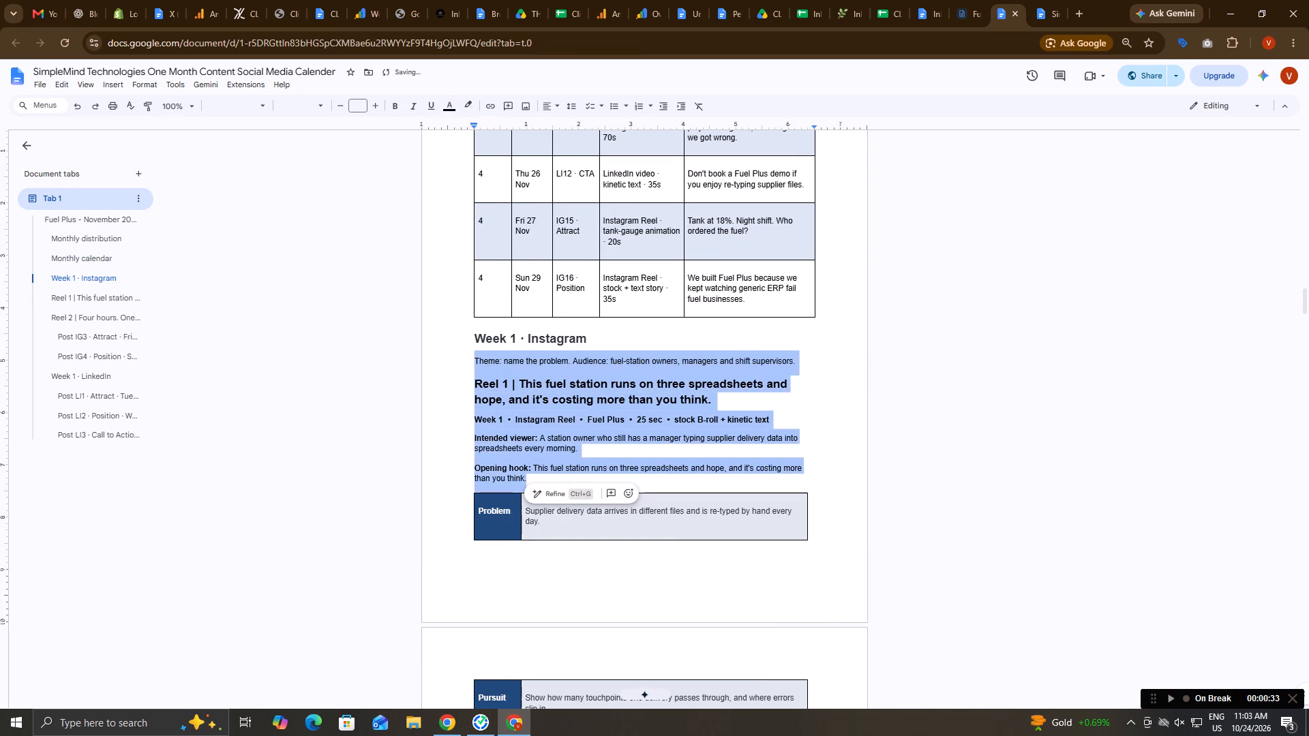
{"action": "left_click", "coordinate": [623, 440]}
Set the description text in Reel 1's Problem, Pursuit and Payoff table to black, leaving out the label column.
{"action": "scroll", "coordinate": [623, 440], "scroll_direction": "down", "scroll_amount": 4}
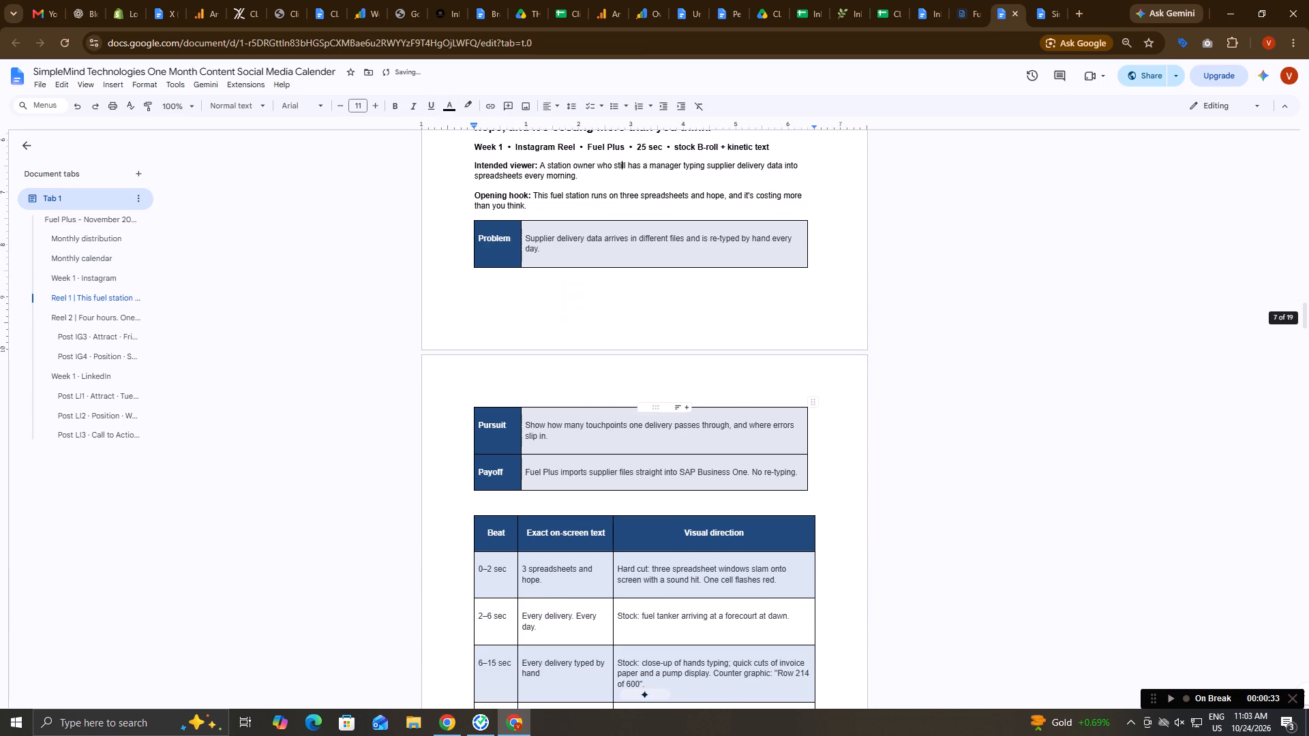
{"action": "left_click_drag", "start_coordinate": [802, 474], "coordinate": [633, 247]}
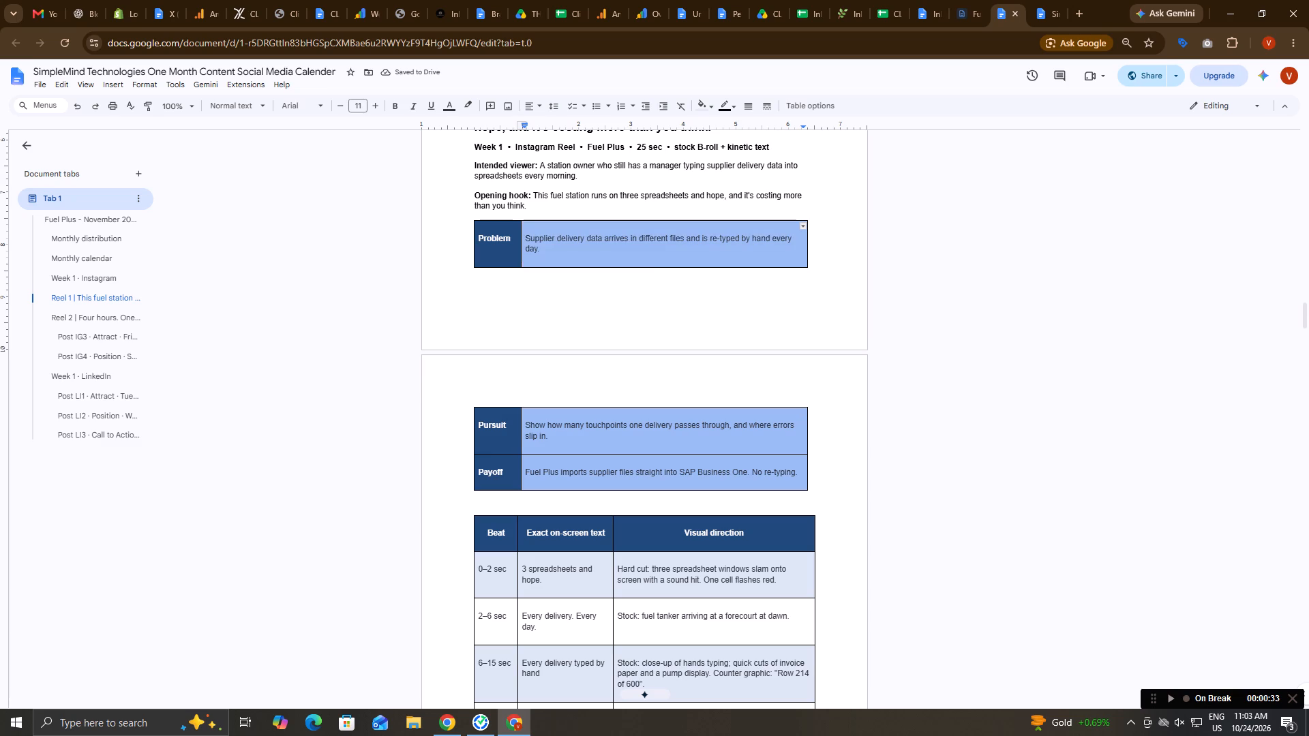
{"action": "left_click", "coordinate": [451, 106]}
{"action": "left_click", "coordinate": [446, 121]}
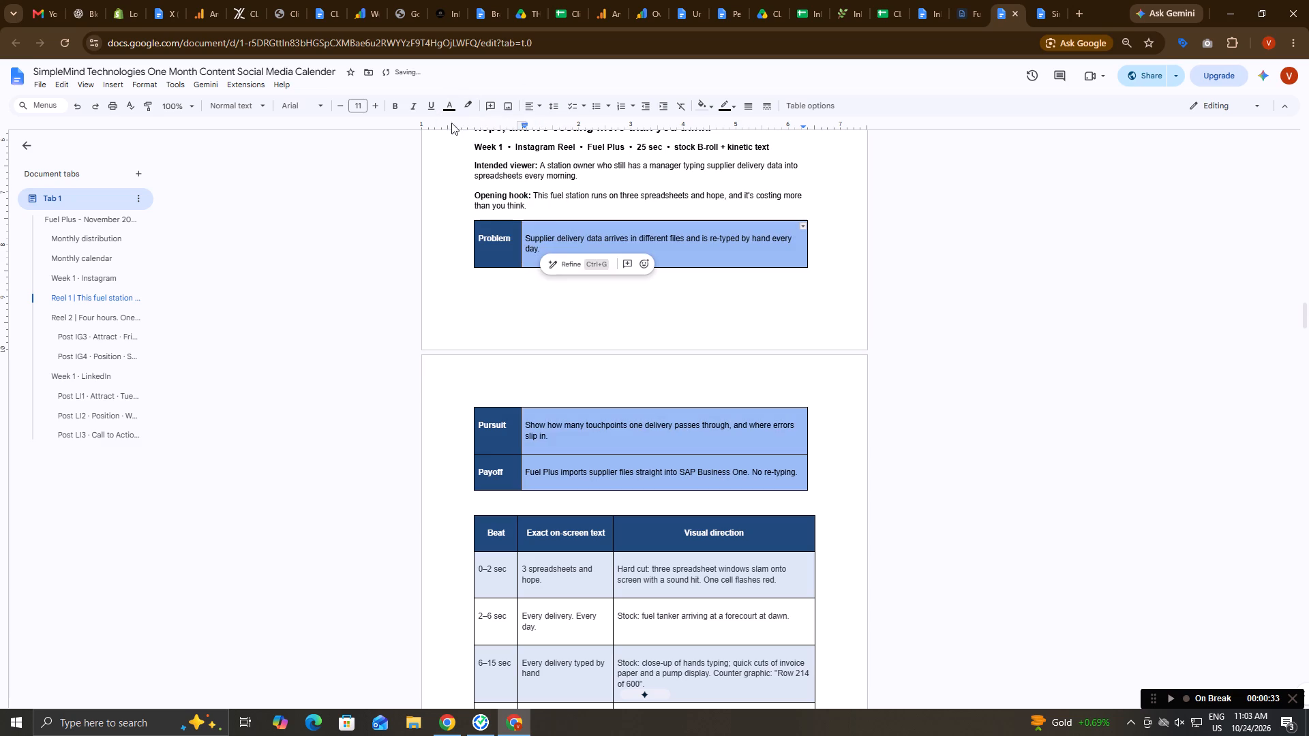
{"action": "left_click", "coordinate": [726, 276]}
Set the text of Reel 1's beat table rows from 0–2 sec to 20–25 sec to black, excluding the header.
{"action": "scroll", "coordinate": [726, 276], "scroll_direction": "down", "scroll_amount": 2}
{"action": "scroll", "coordinate": [726, 276], "scroll_direction": "up", "scroll_amount": 1}
{"action": "scroll", "coordinate": [726, 276], "scroll_direction": "down", "scroll_amount": 3}
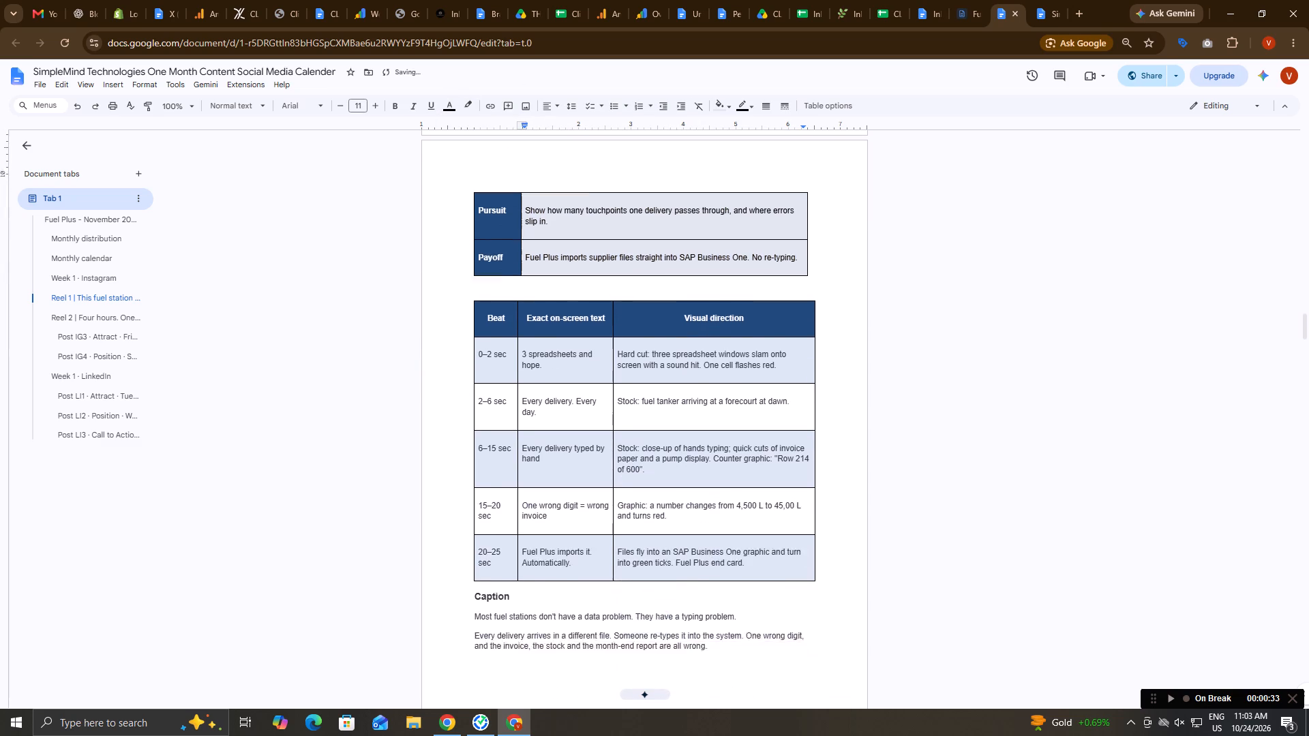
{"action": "left_click_drag", "start_coordinate": [759, 508], "coordinate": [492, 322]}
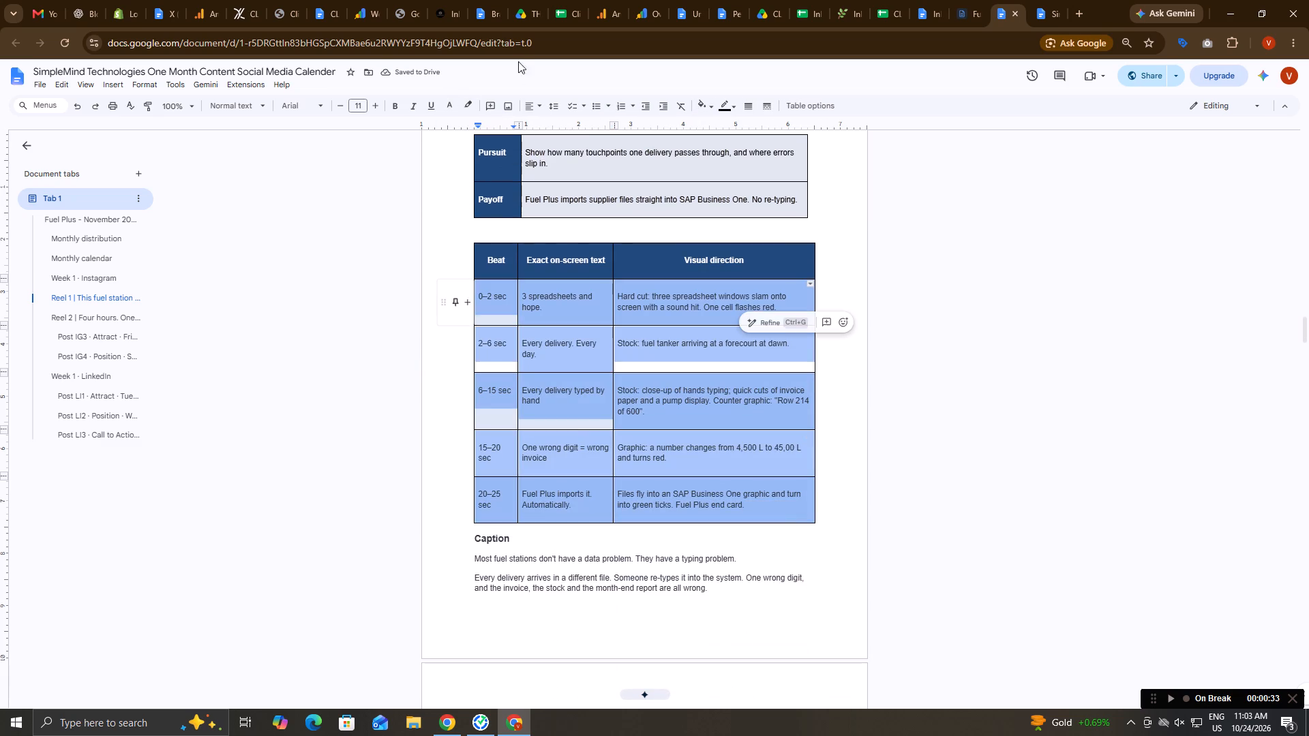
{"action": "left_click", "coordinate": [451, 104]}
{"action": "left_click", "coordinate": [453, 124]}
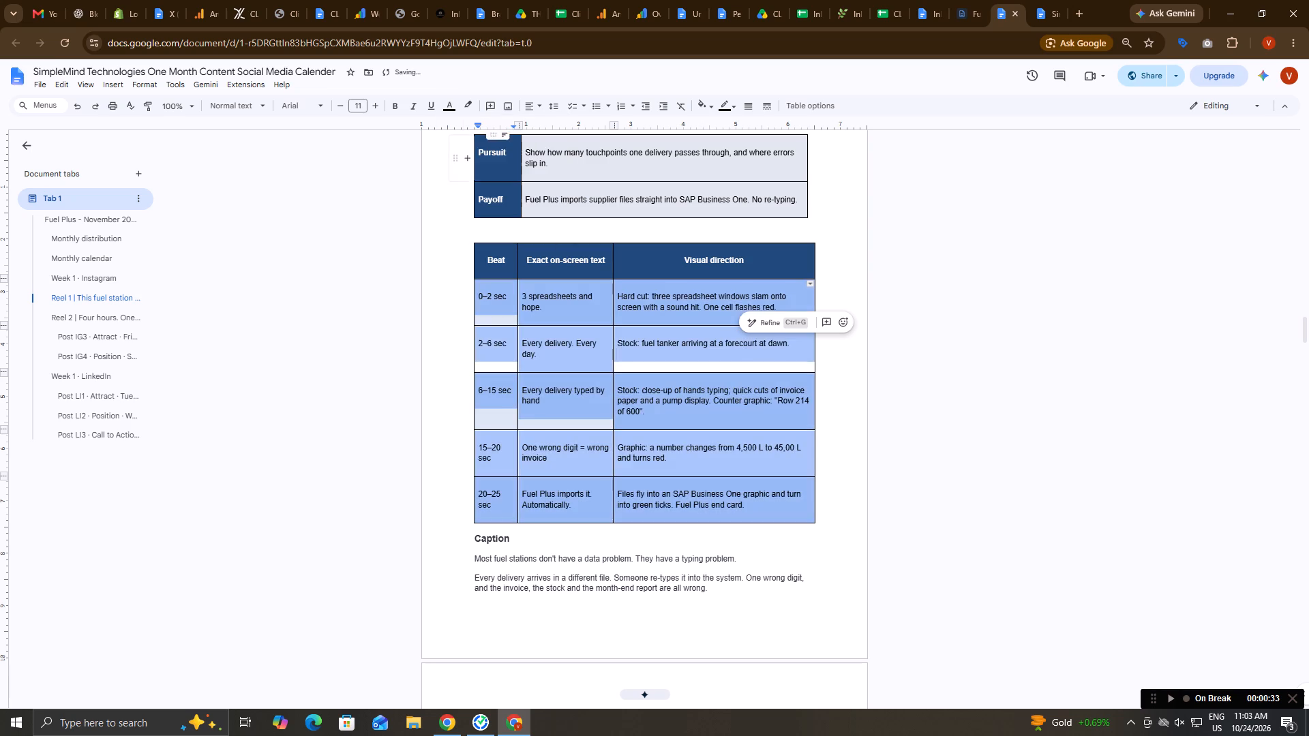
{"action": "left_click", "coordinate": [643, 384]}
Set the text from Reel 1's Caption heading through Reel 2's opening hook to black.
{"action": "scroll", "coordinate": [643, 384], "scroll_direction": "down", "scroll_amount": 3}
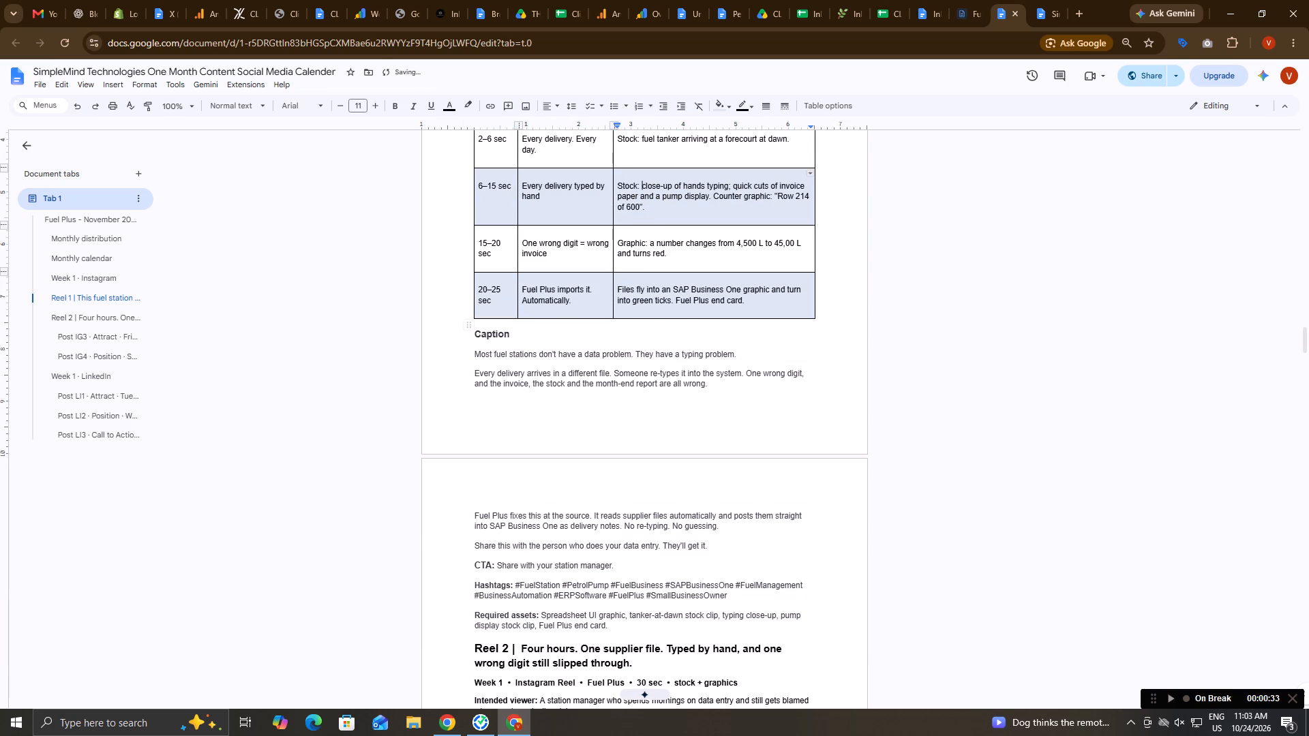
{"action": "left_click_drag", "start_coordinate": [478, 336], "coordinate": [607, 536]}
{"action": "scroll", "coordinate": [548, 398], "scroll_direction": "down", "scroll_amount": 3}
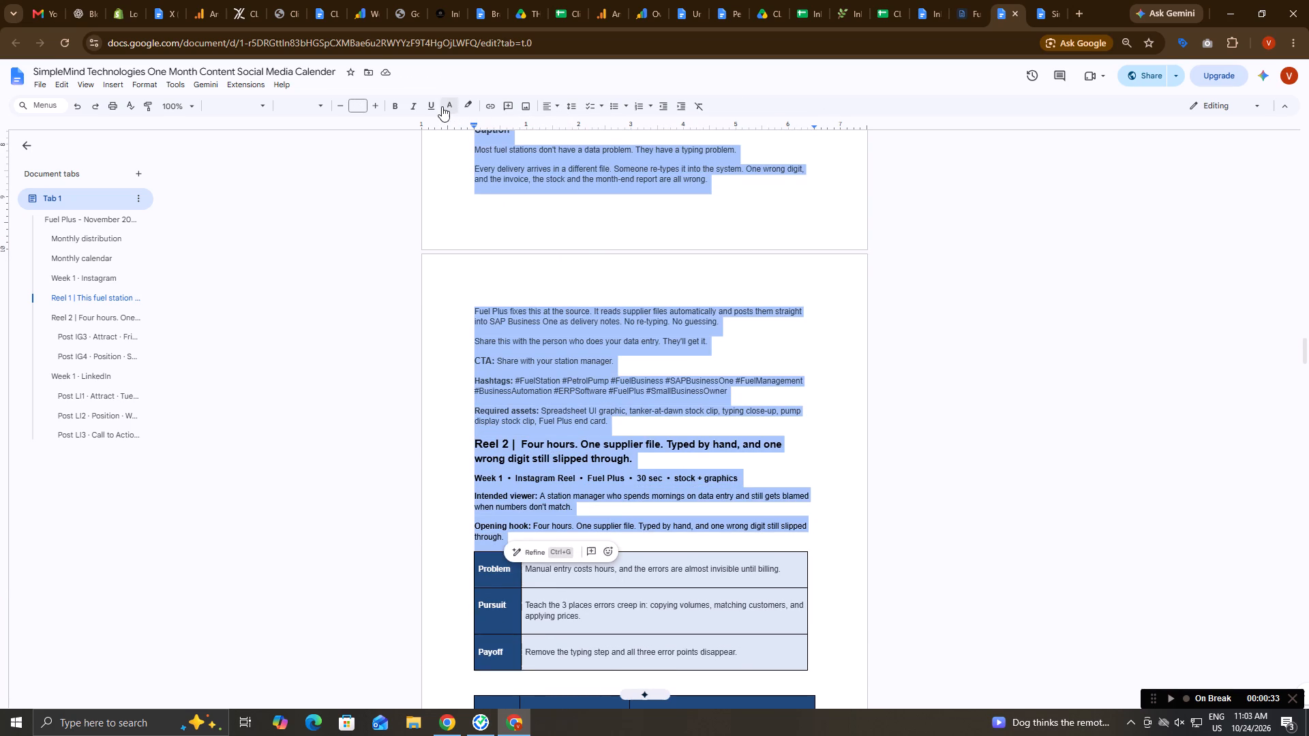
{"action": "left_click", "coordinate": [449, 108]}
{"action": "left_click", "coordinate": [454, 124]}
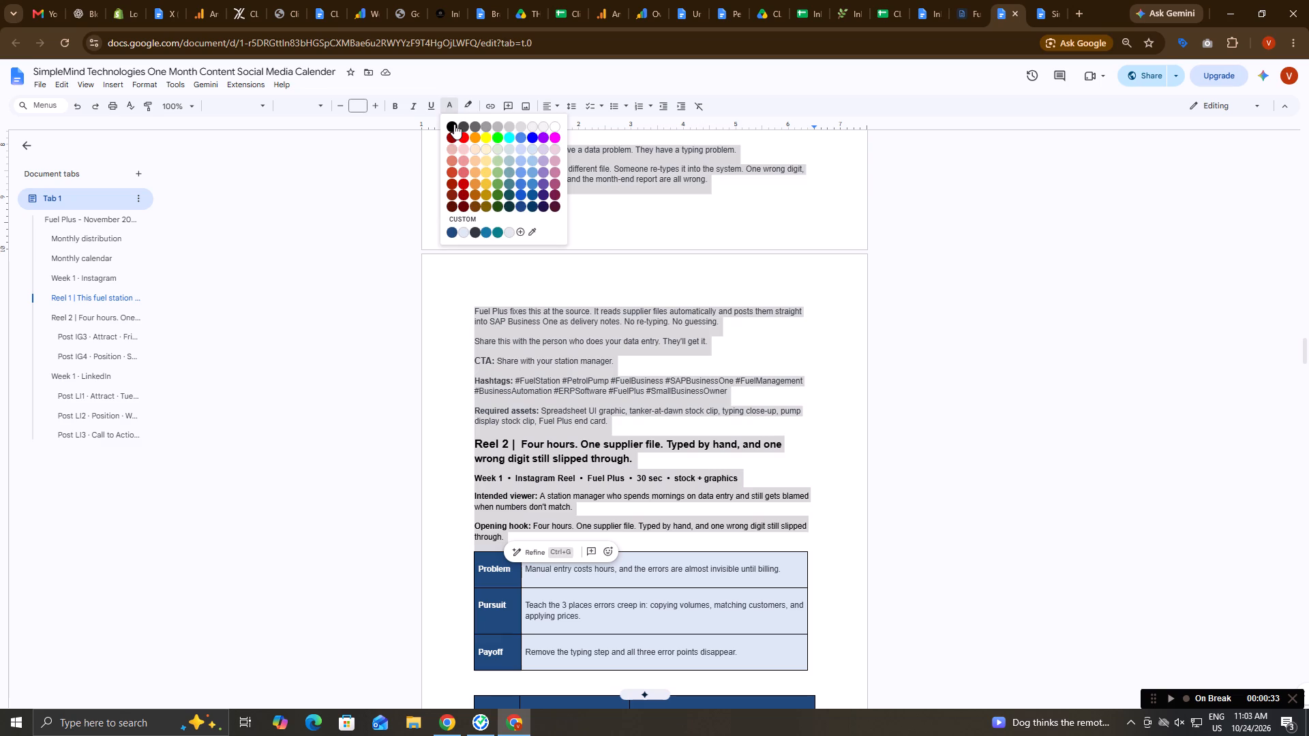
{"action": "left_click", "coordinate": [558, 314]}
Set the text of Reel 2's Problem, Pursuit and Payoff description cells to black.
{"action": "scroll", "coordinate": [558, 315], "scroll_direction": "down", "scroll_amount": 3}
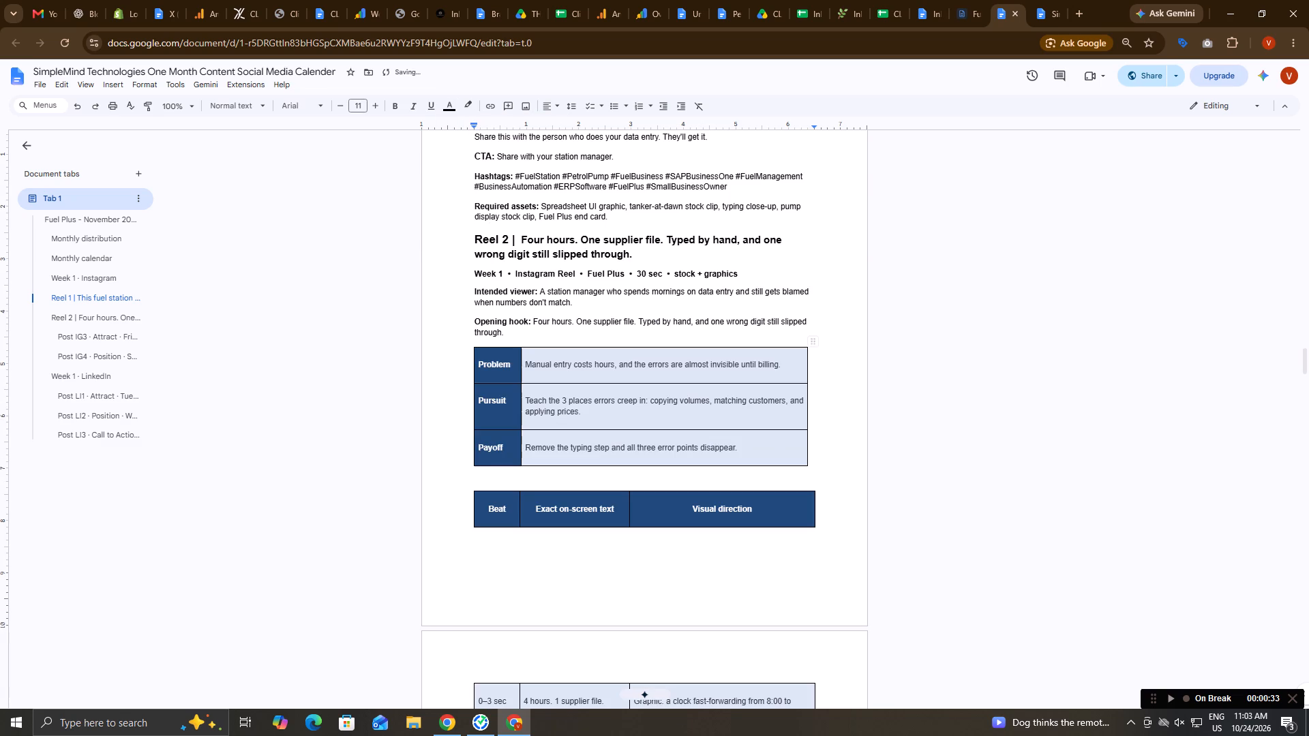
{"action": "left_click_drag", "start_coordinate": [527, 363], "coordinate": [712, 455]}
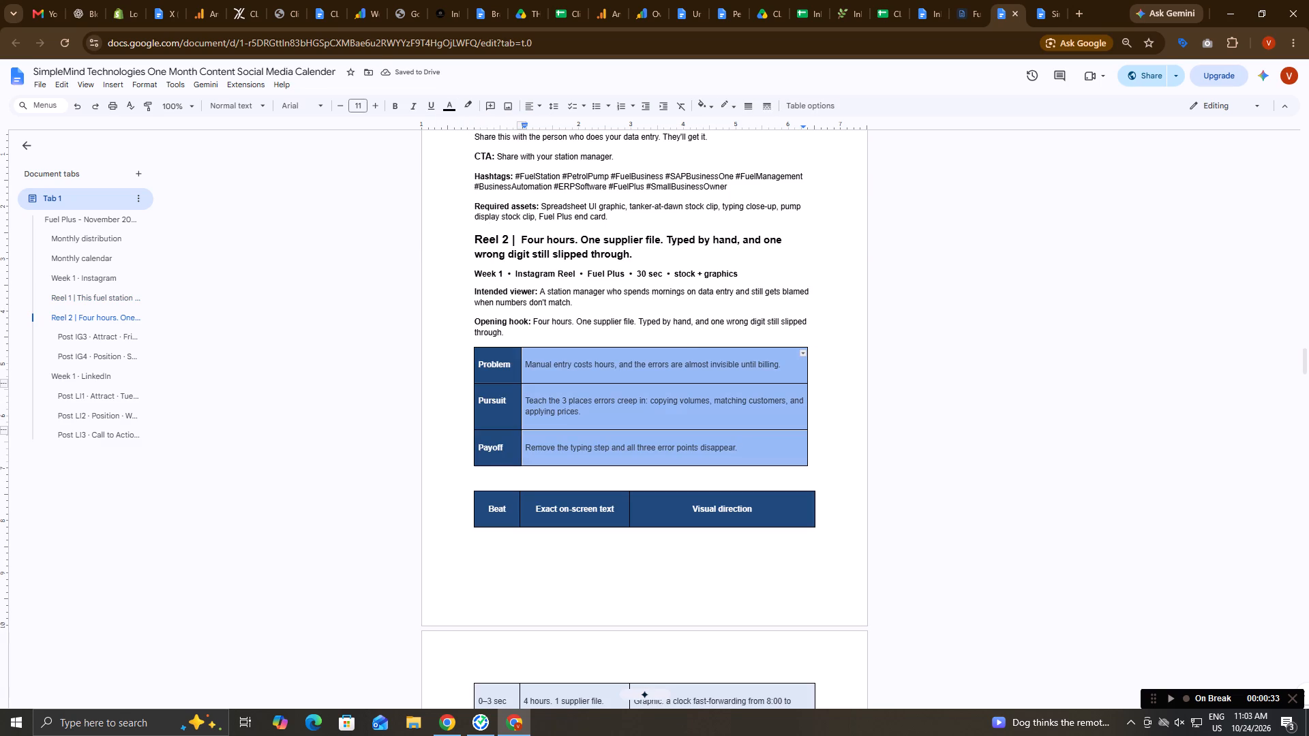
{"action": "left_click", "coordinate": [447, 107]}
{"action": "left_click", "coordinate": [451, 127]}
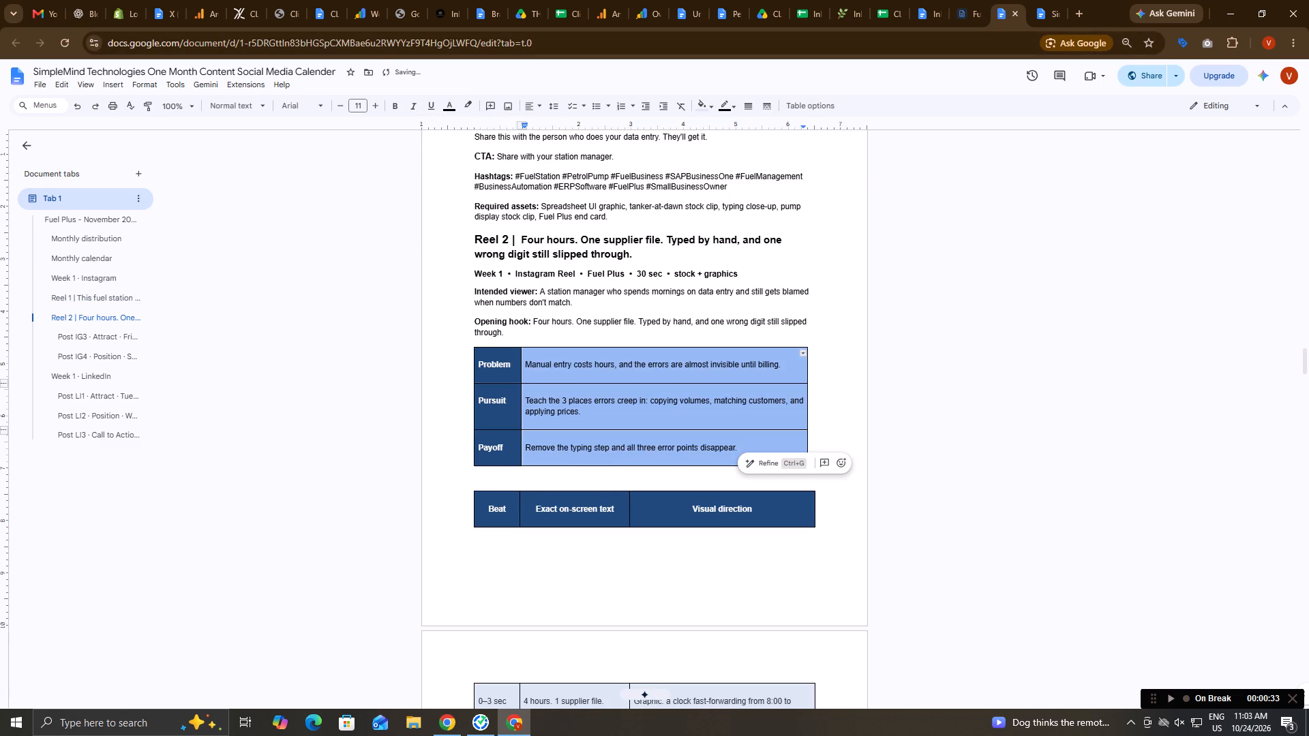
Set the text of Reel 2's beat table to black, from the 0–3 sec row through the 24–30 sec row.
{"action": "scroll", "coordinate": [580, 283], "scroll_direction": "down", "scroll_amount": 5}
{"action": "left_click_drag", "start_coordinate": [477, 361], "coordinate": [541, 411]}
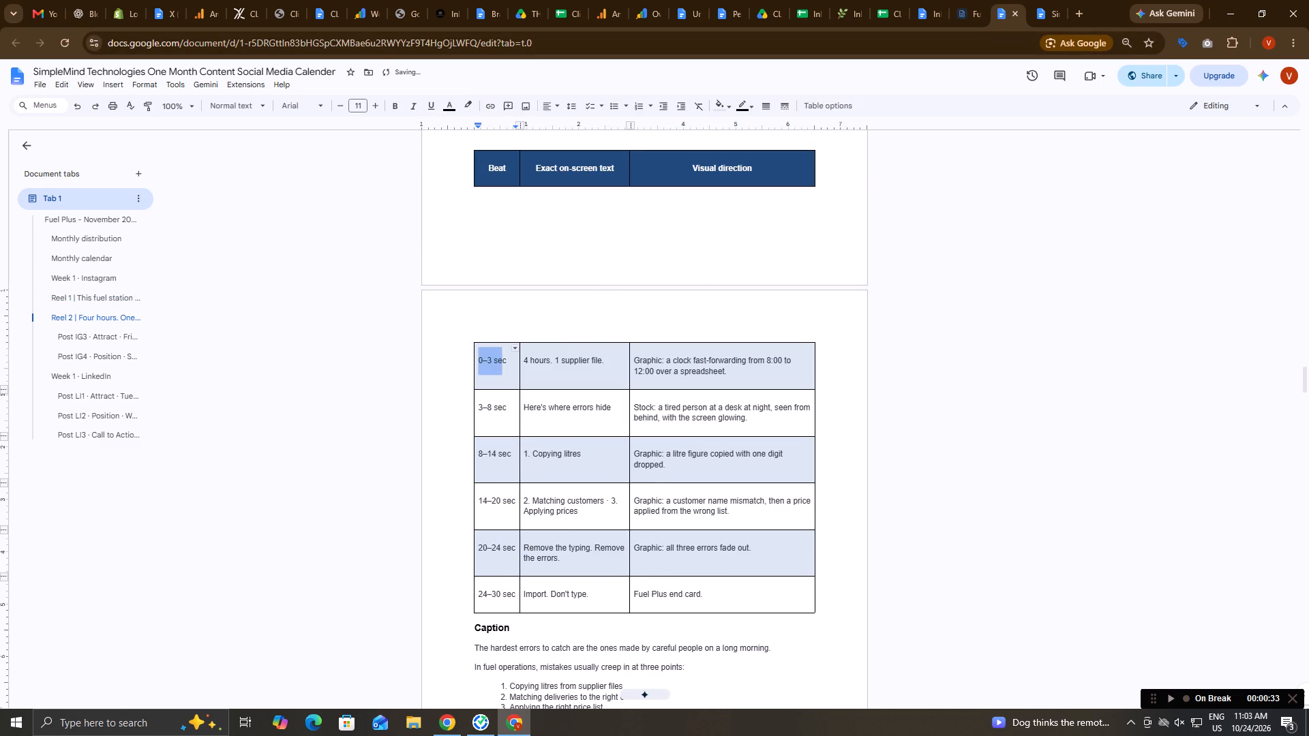
{"action": "left_click_drag", "start_coordinate": [541, 411], "coordinate": [726, 462]}
{"action": "scroll", "coordinate": [684, 455], "scroll_direction": "down", "scroll_amount": 2}
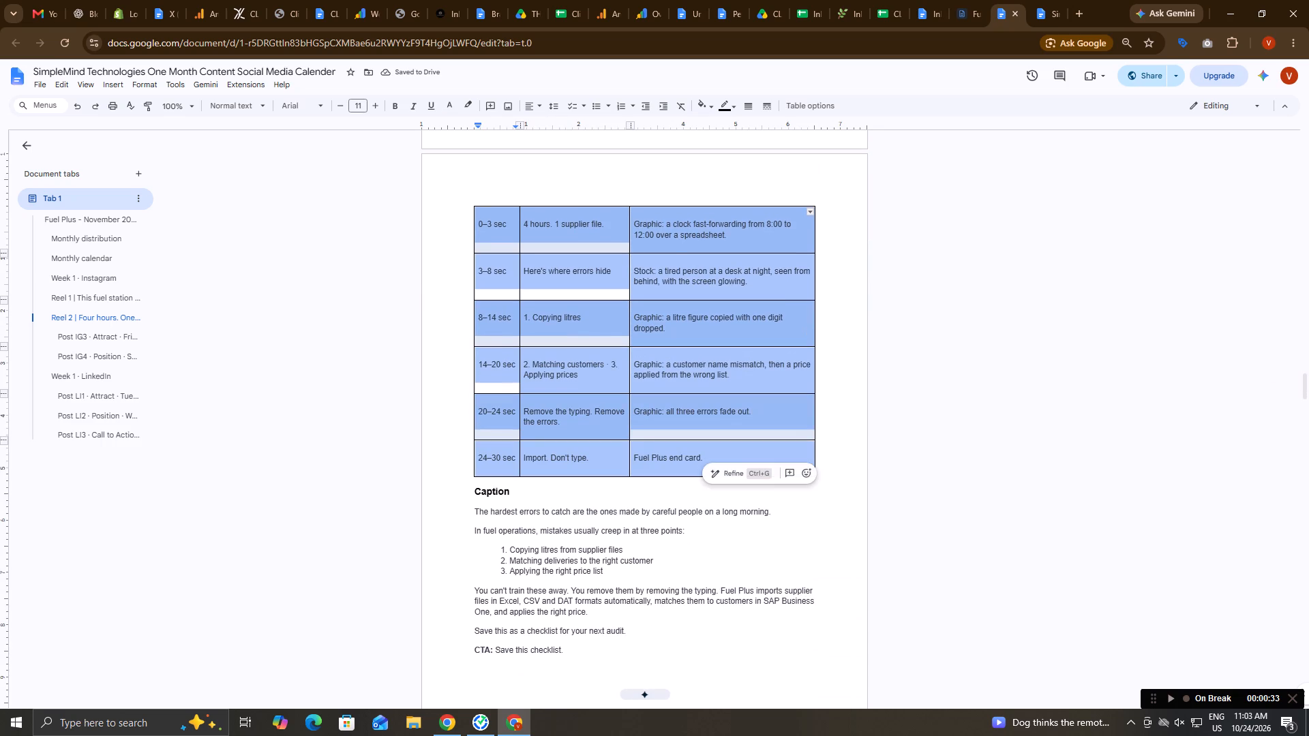
{"action": "left_click", "coordinate": [447, 105]}
{"action": "left_click", "coordinate": [449, 129]}
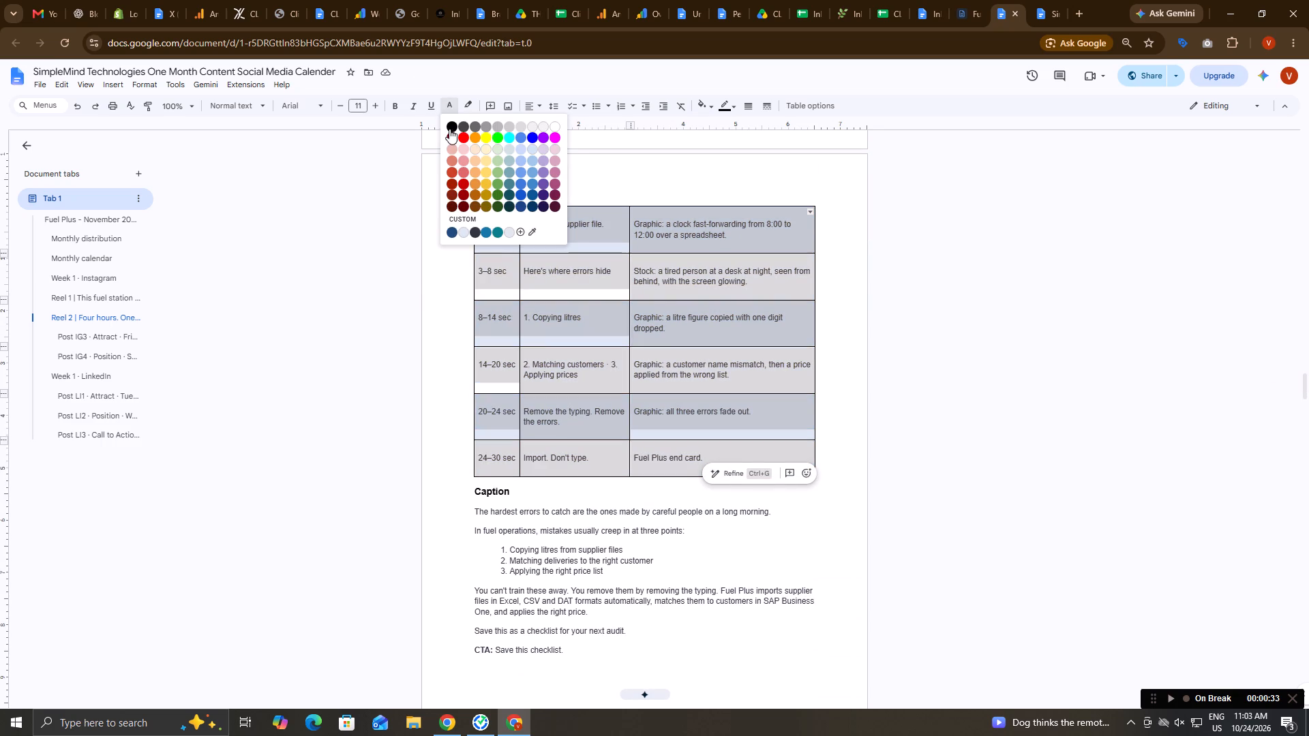
Set the text from Reel 2's first caption paragraph through the Post IG3 heading to black, including list, CTA, hashtags and required assets.
{"action": "scroll", "coordinate": [669, 273], "scroll_direction": "down", "scroll_amount": 3}
{"action": "left_click_drag", "start_coordinate": [483, 288], "coordinate": [522, 350]}
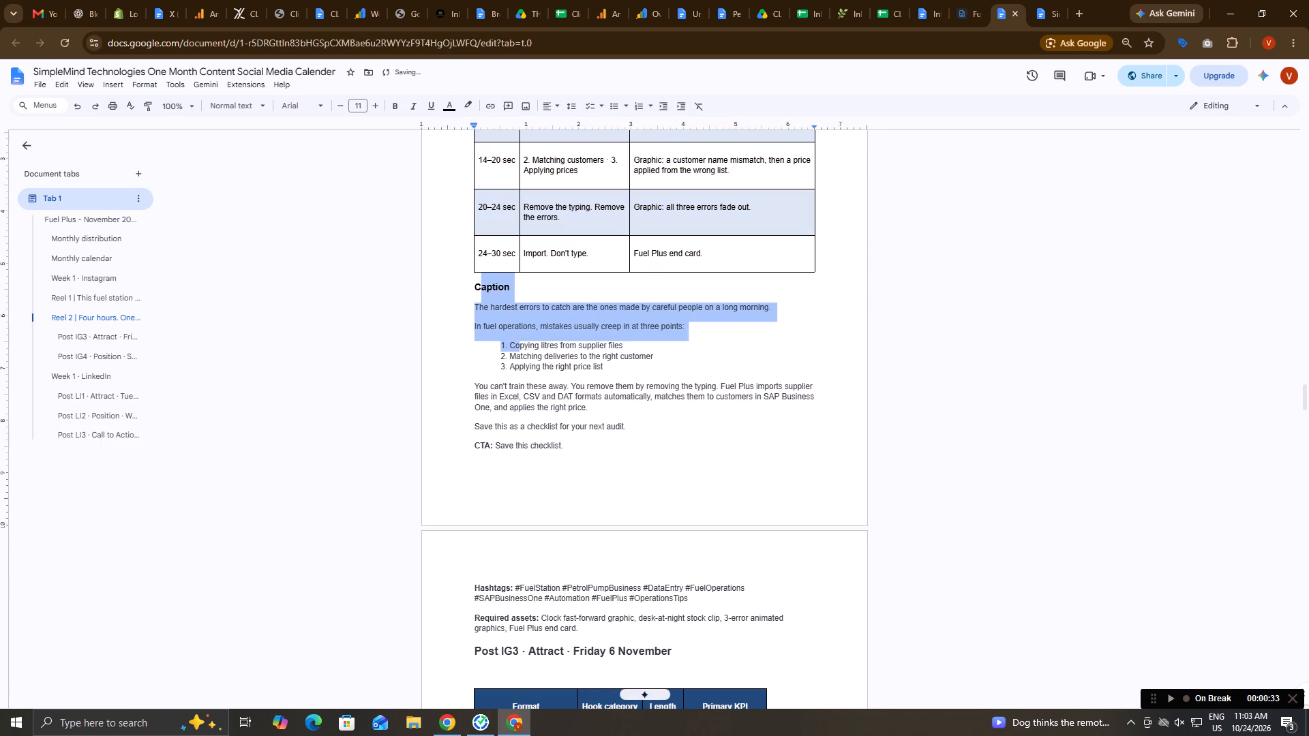
{"action": "left_click_drag", "start_coordinate": [522, 350], "coordinate": [524, 354]}
{"action": "left_click", "coordinate": [468, 309]}
{"action": "left_click_drag", "start_coordinate": [472, 309], "coordinate": [519, 401]}
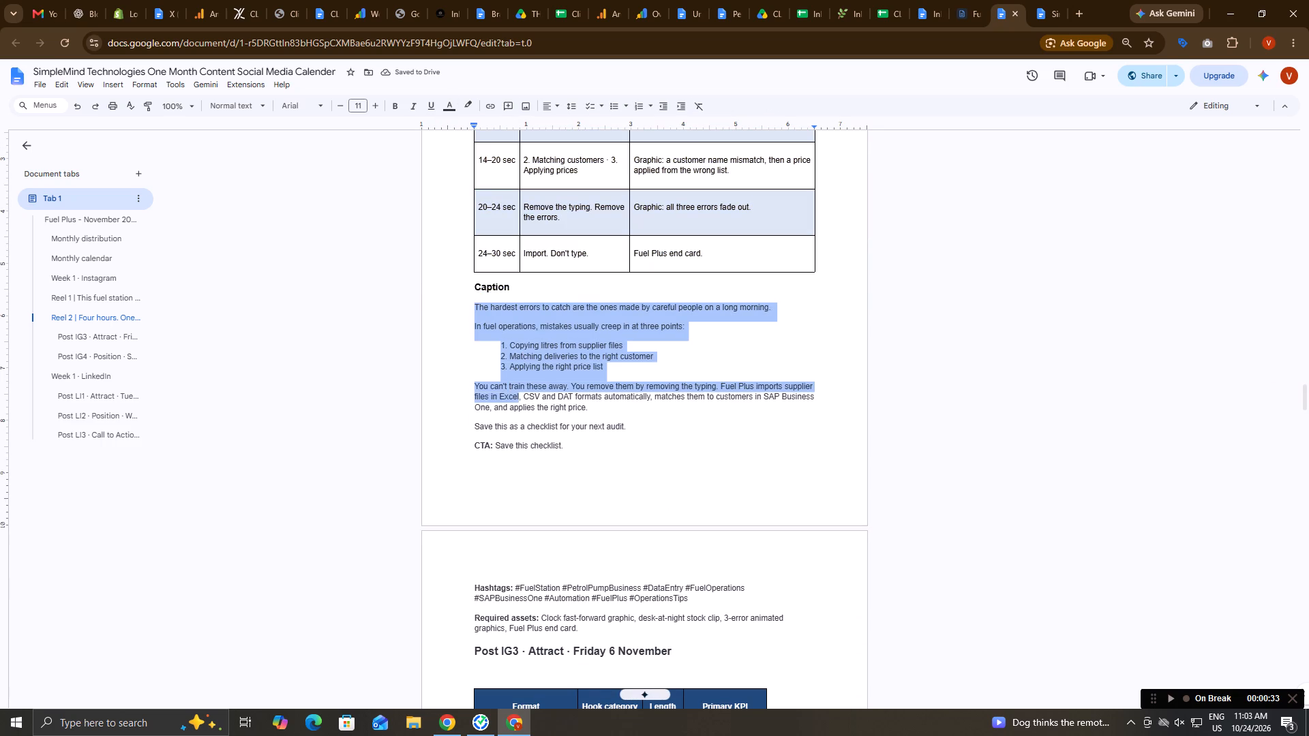
{"action": "left_click_drag", "start_coordinate": [519, 401], "coordinate": [708, 542]}
{"action": "scroll", "coordinate": [519, 401], "scroll_direction": "down", "scroll_amount": 1}
{"action": "scroll", "coordinate": [686, 551], "scroll_direction": "down", "scroll_amount": 1}
{"action": "scroll", "coordinate": [686, 551], "scroll_direction": "up", "scroll_amount": 1}
{"action": "scroll", "coordinate": [708, 539], "scroll_direction": "down", "scroll_amount": 1}
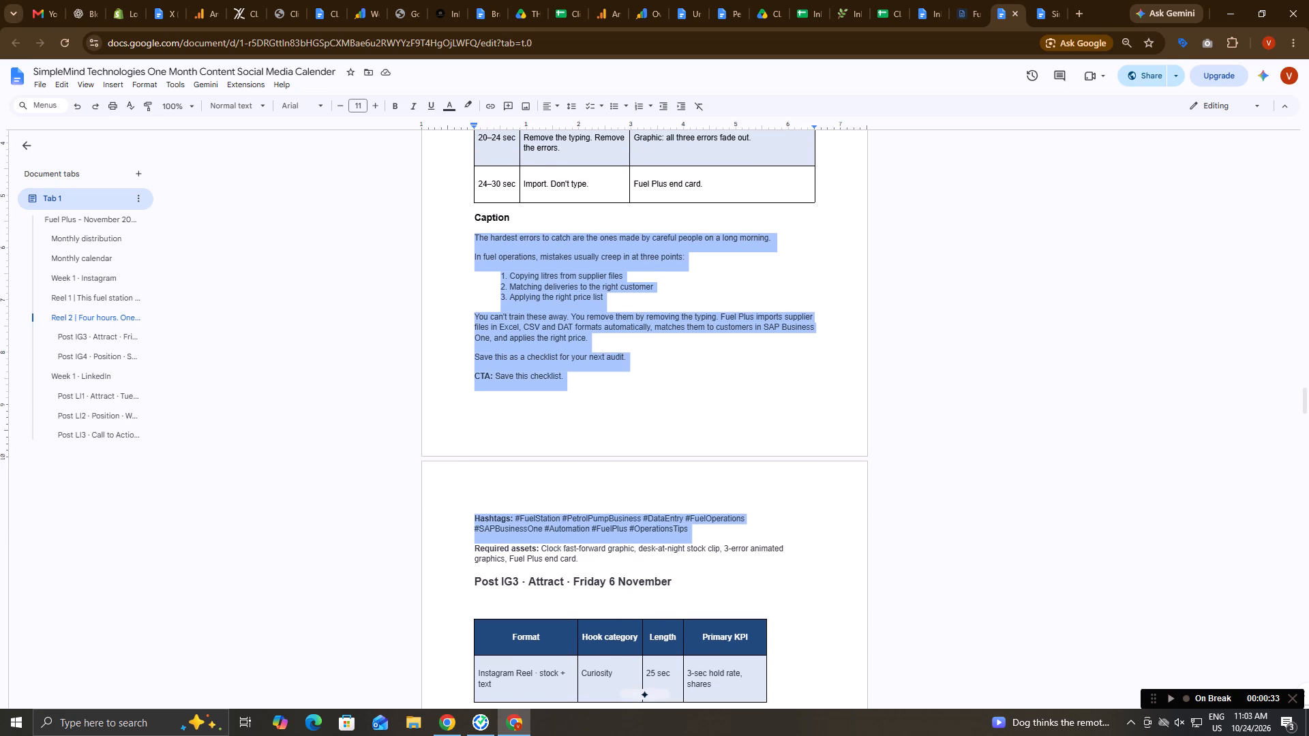
{"action": "scroll", "coordinate": [708, 542], "scroll_direction": "down", "scroll_amount": 1}
{"action": "left_click_drag", "start_coordinate": [708, 542], "coordinate": [659, 447]}
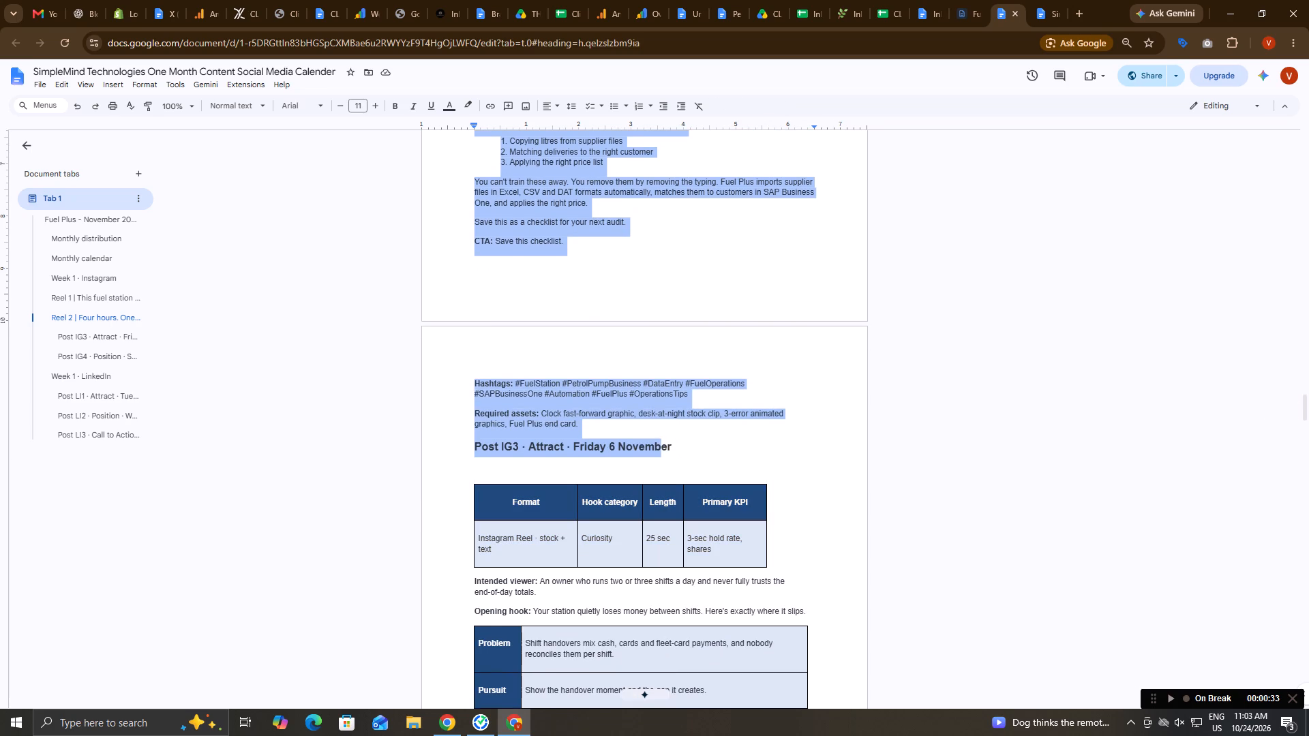
{"action": "left_click_drag", "start_coordinate": [659, 447], "coordinate": [674, 448]}
{"action": "left_click", "coordinate": [448, 103]}
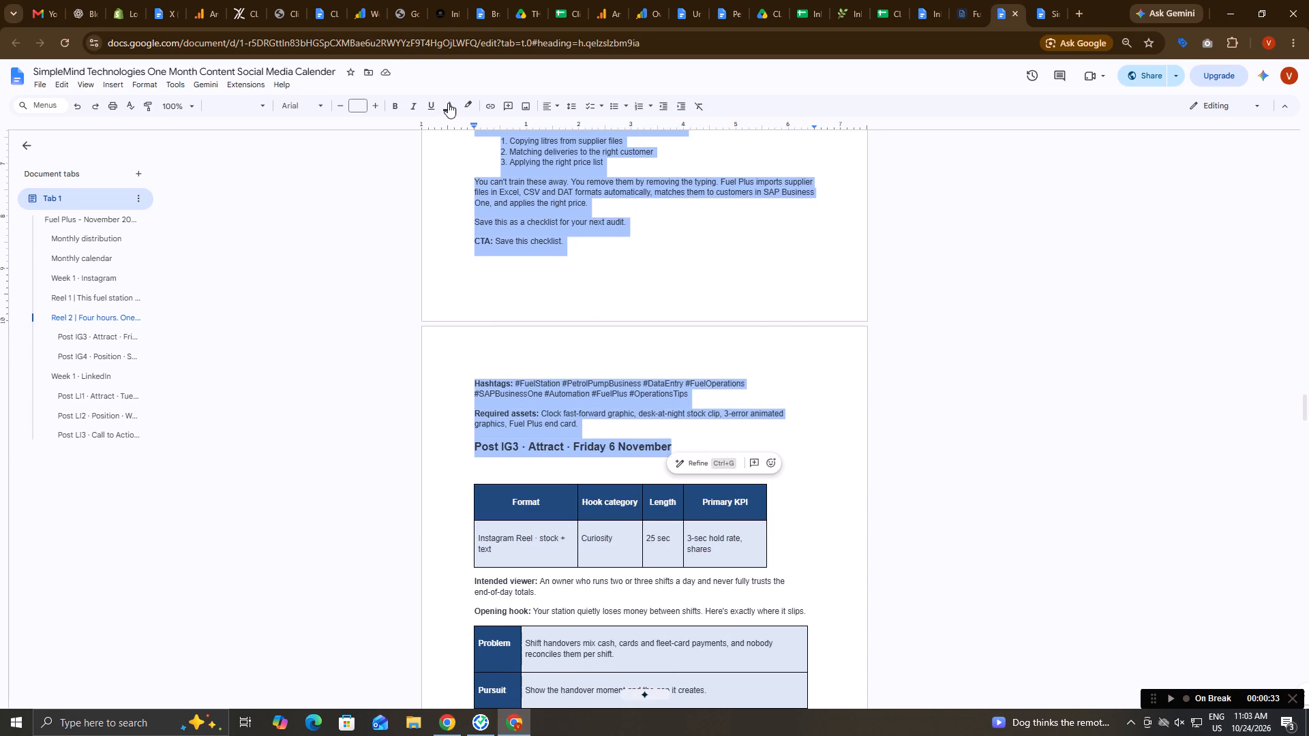
{"action": "left_click", "coordinate": [450, 123]}
{"action": "left_click", "coordinate": [702, 319]}
Set the text of Post IG3's Format table, intended viewer and opening hook to black.
{"action": "scroll", "coordinate": [702, 319], "scroll_direction": "down", "scroll_amount": 3}
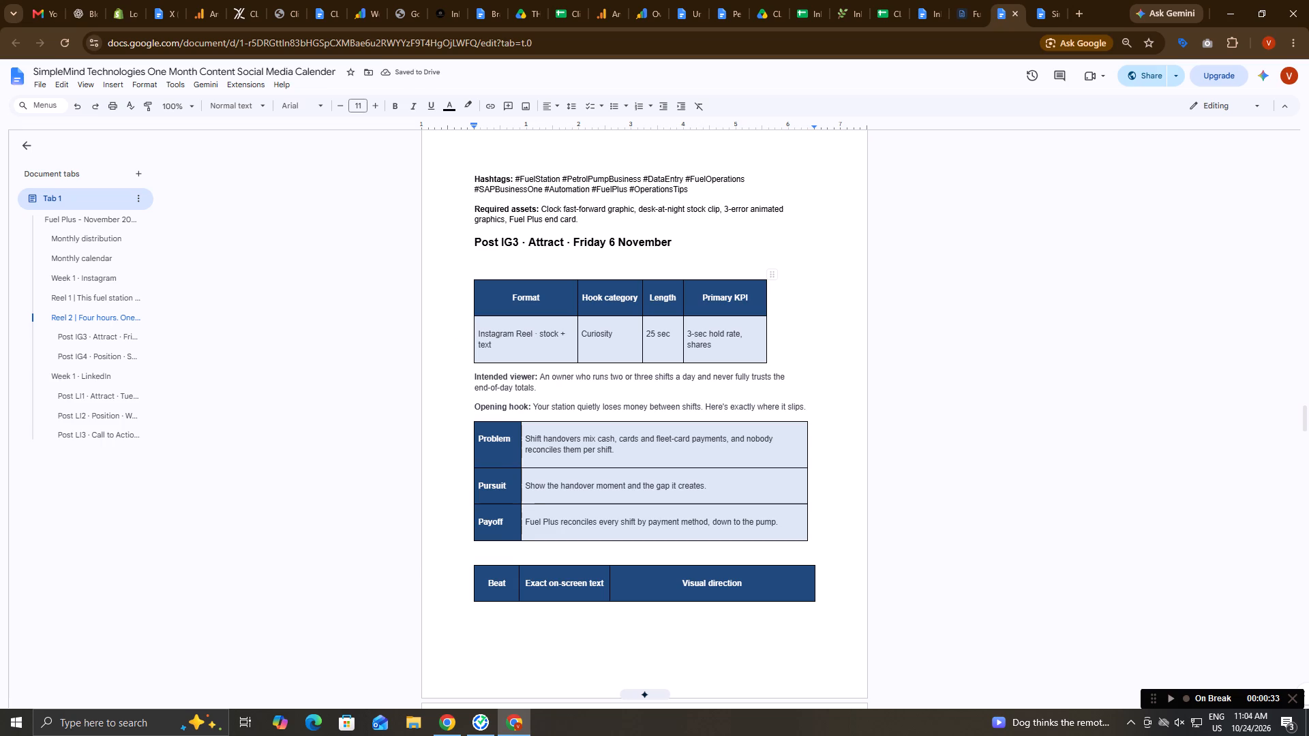
{"action": "left_click_drag", "start_coordinate": [816, 407], "coordinate": [482, 341]}
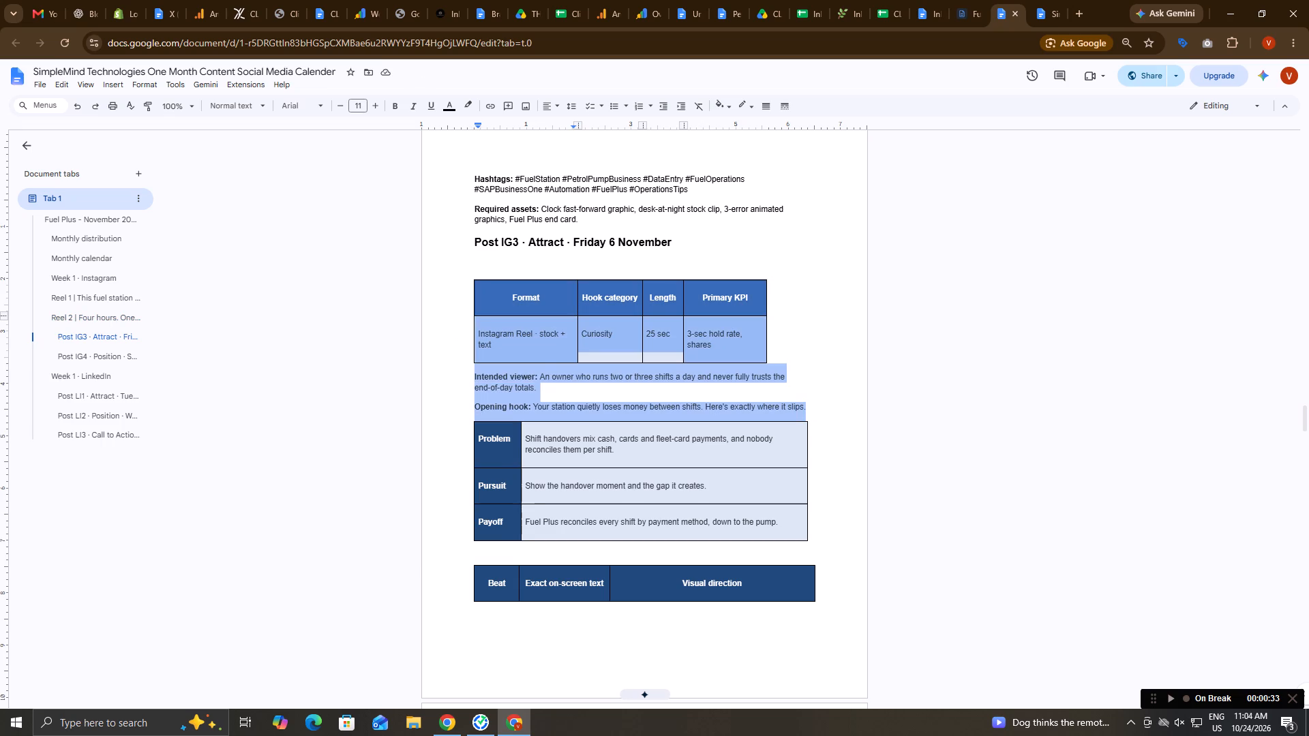
{"action": "left_click_drag", "start_coordinate": [482, 341], "coordinate": [708, 356]}
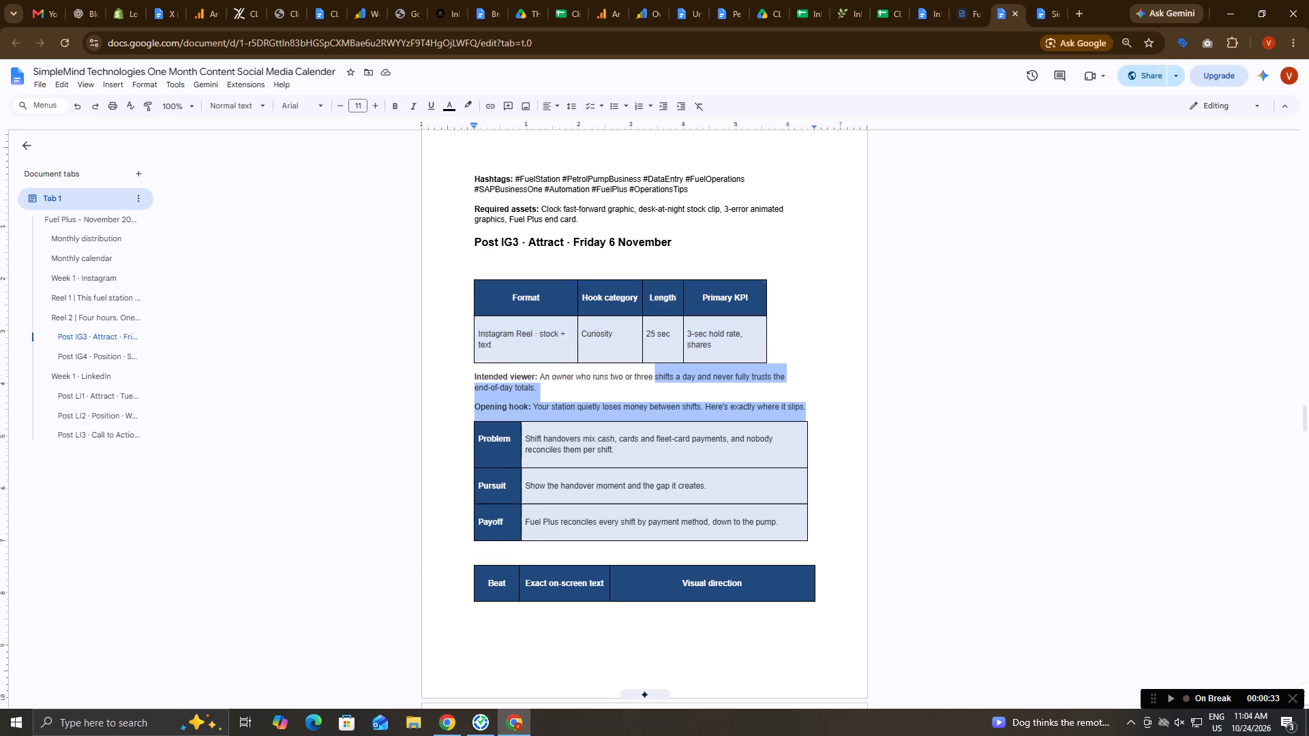
{"action": "left_click_drag", "start_coordinate": [708, 356], "coordinate": [550, 371]}
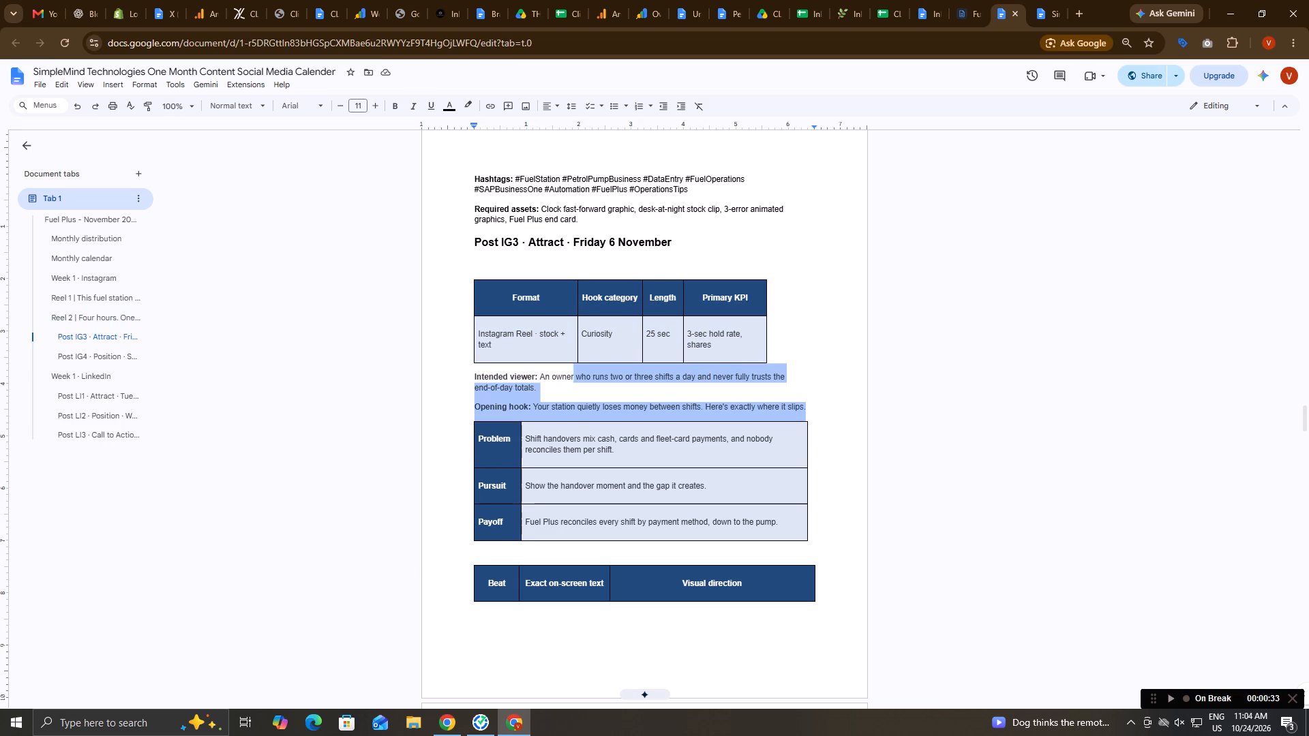
{"action": "left_click_drag", "start_coordinate": [550, 371], "coordinate": [478, 338]}
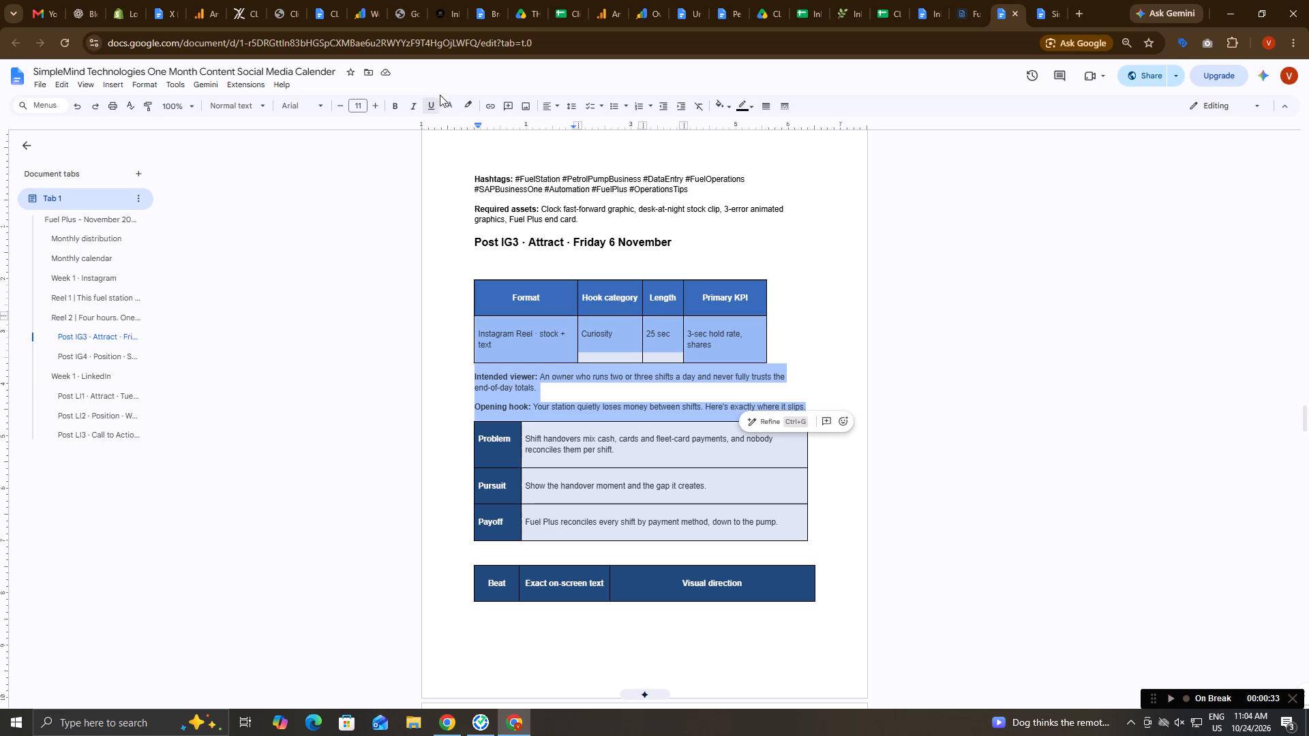
{"action": "left_click", "coordinate": [445, 104]}
{"action": "left_click", "coordinate": [449, 127]}
{"action": "left_click", "coordinate": [728, 337]}
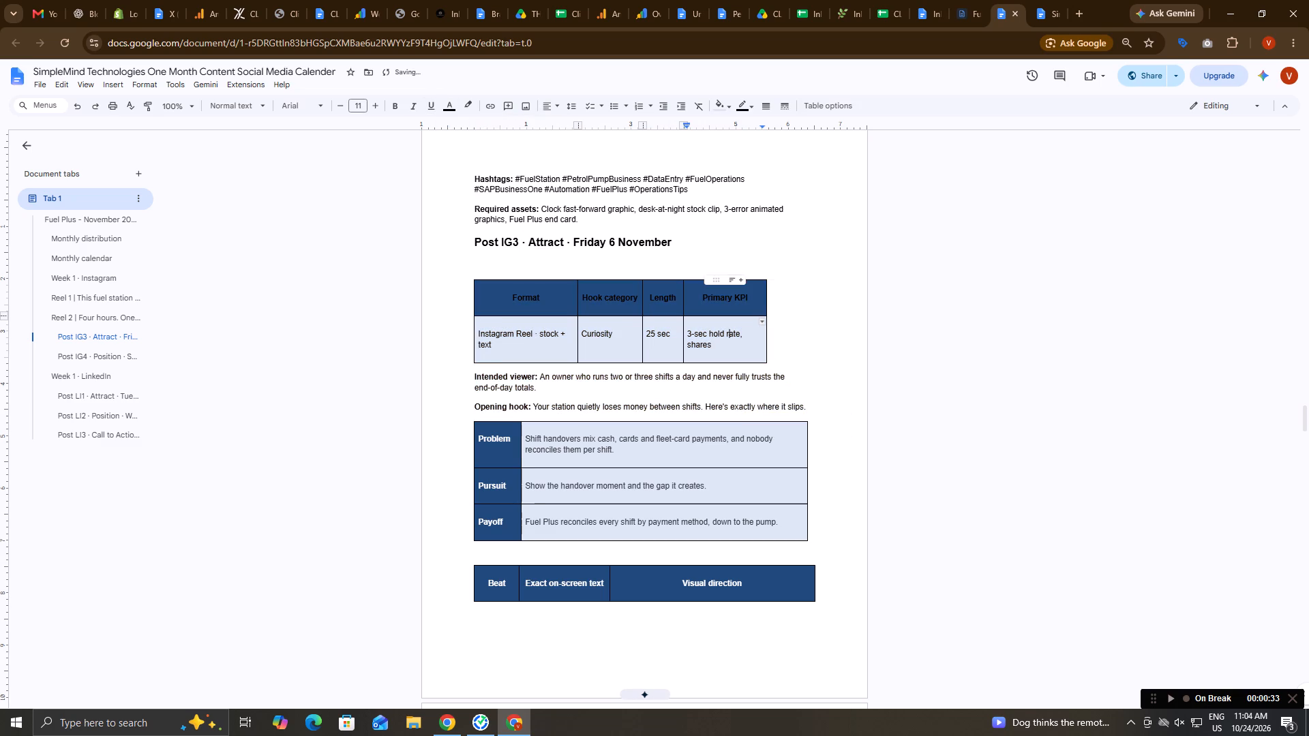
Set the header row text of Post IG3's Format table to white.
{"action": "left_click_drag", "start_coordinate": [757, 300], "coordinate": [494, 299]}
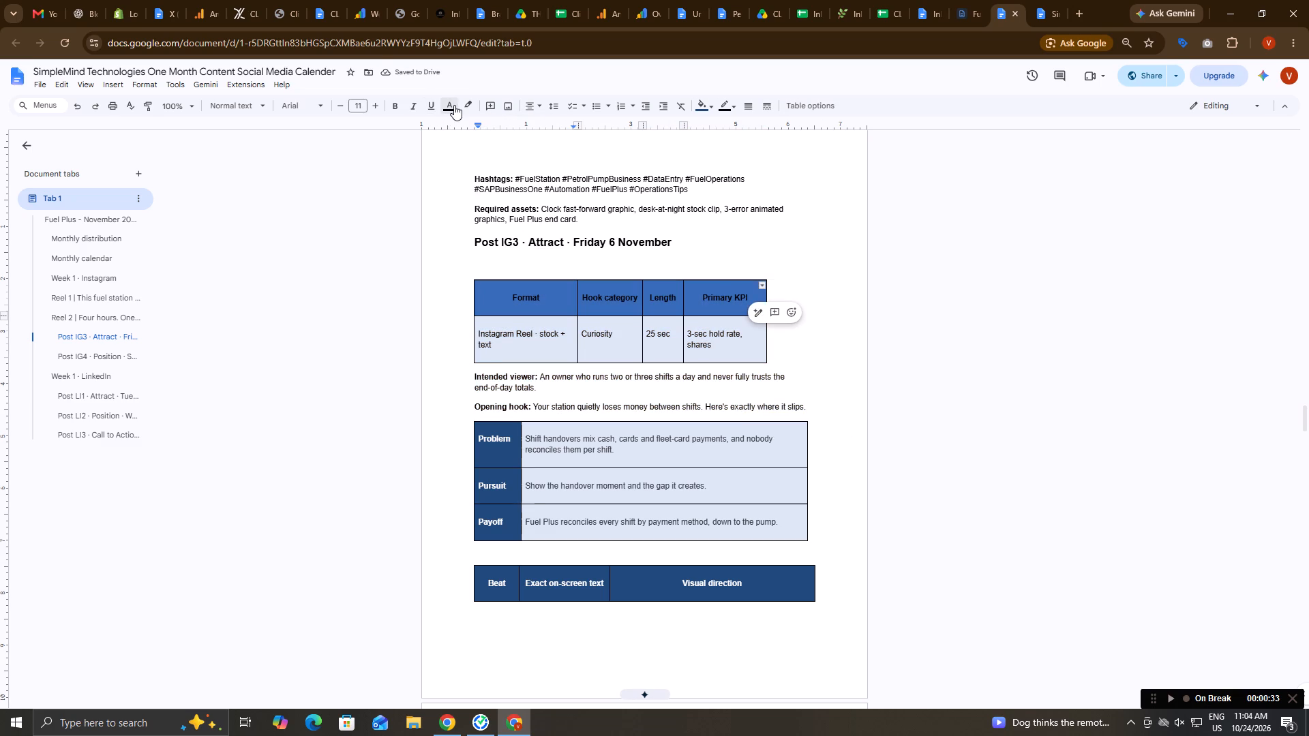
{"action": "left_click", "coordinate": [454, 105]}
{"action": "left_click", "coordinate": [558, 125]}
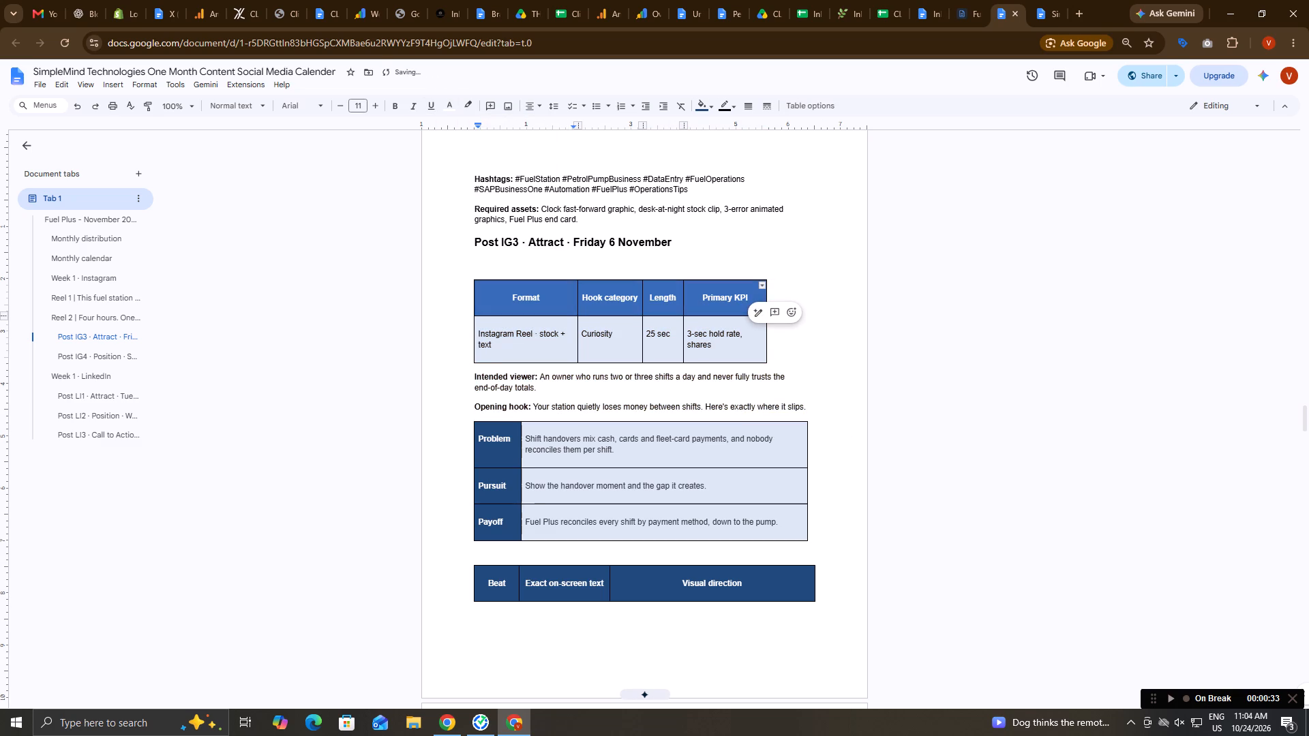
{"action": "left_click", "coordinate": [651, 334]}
Delete the Format, Hook category, Length and Primary KPI table beneath the Post IG3 heading.
{"action": "scroll", "coordinate": [651, 334], "scroll_direction": "down", "scroll_amount": 3}
{"action": "scroll", "coordinate": [651, 334], "scroll_direction": "up", "scroll_amount": 4}
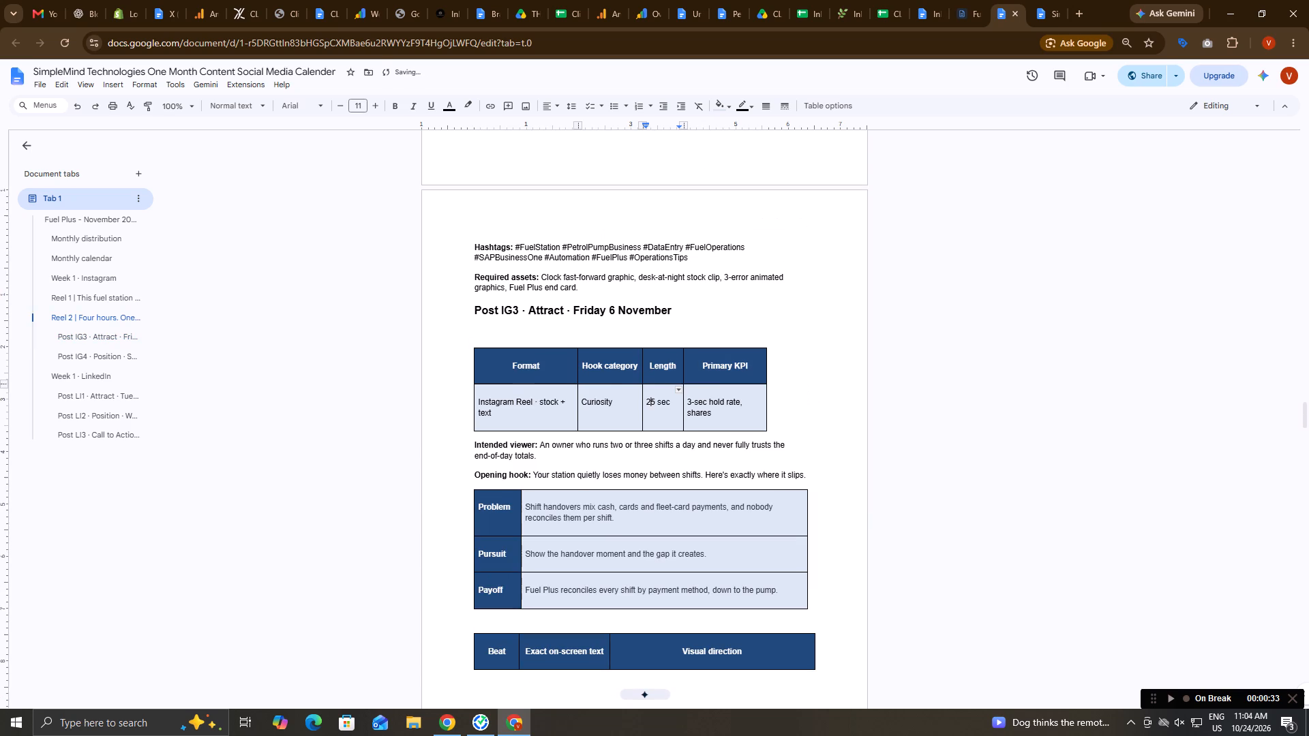
{"action": "left_click_drag", "start_coordinate": [787, 416], "coordinate": [432, 361]}
{"action": "key", "text": "BackSpace"}
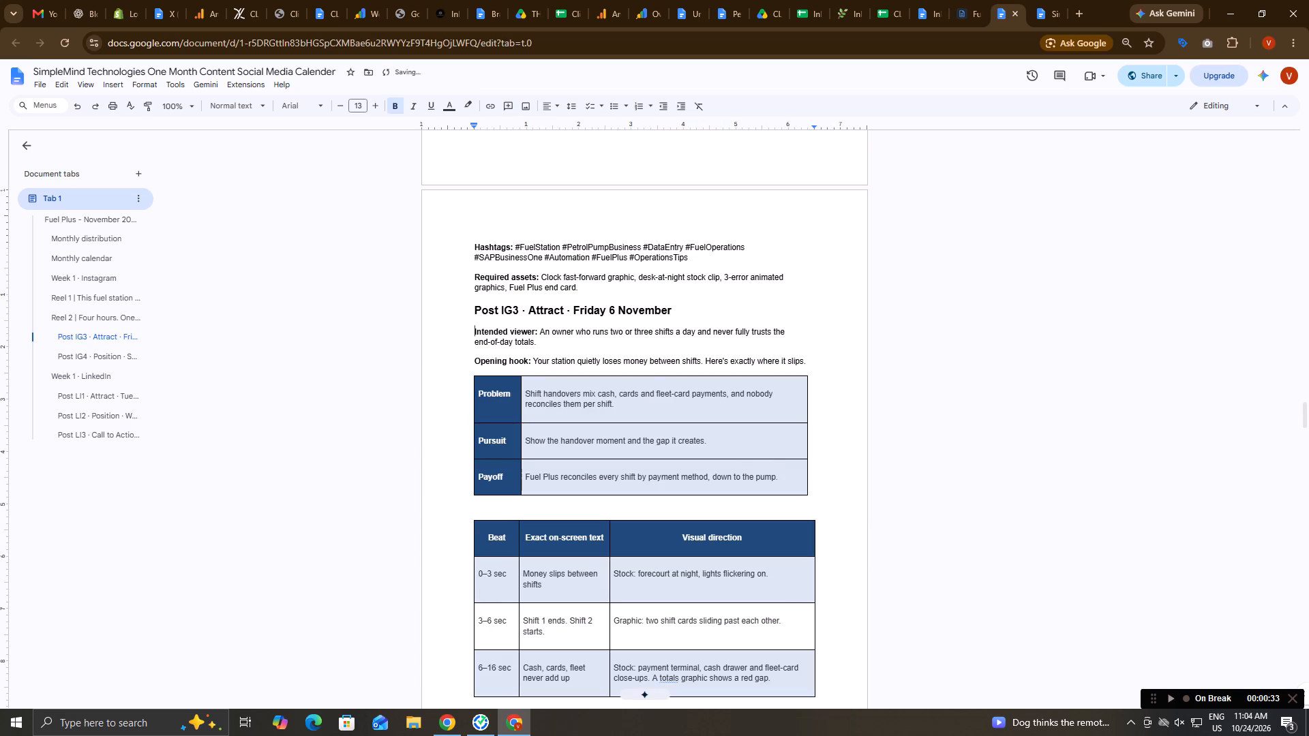
Replace the Post IG3 heading with a copy of Reel 2's heading and its Week 1 details line.
{"action": "scroll", "coordinate": [625, 363], "scroll_direction": "up", "scroll_amount": 17}
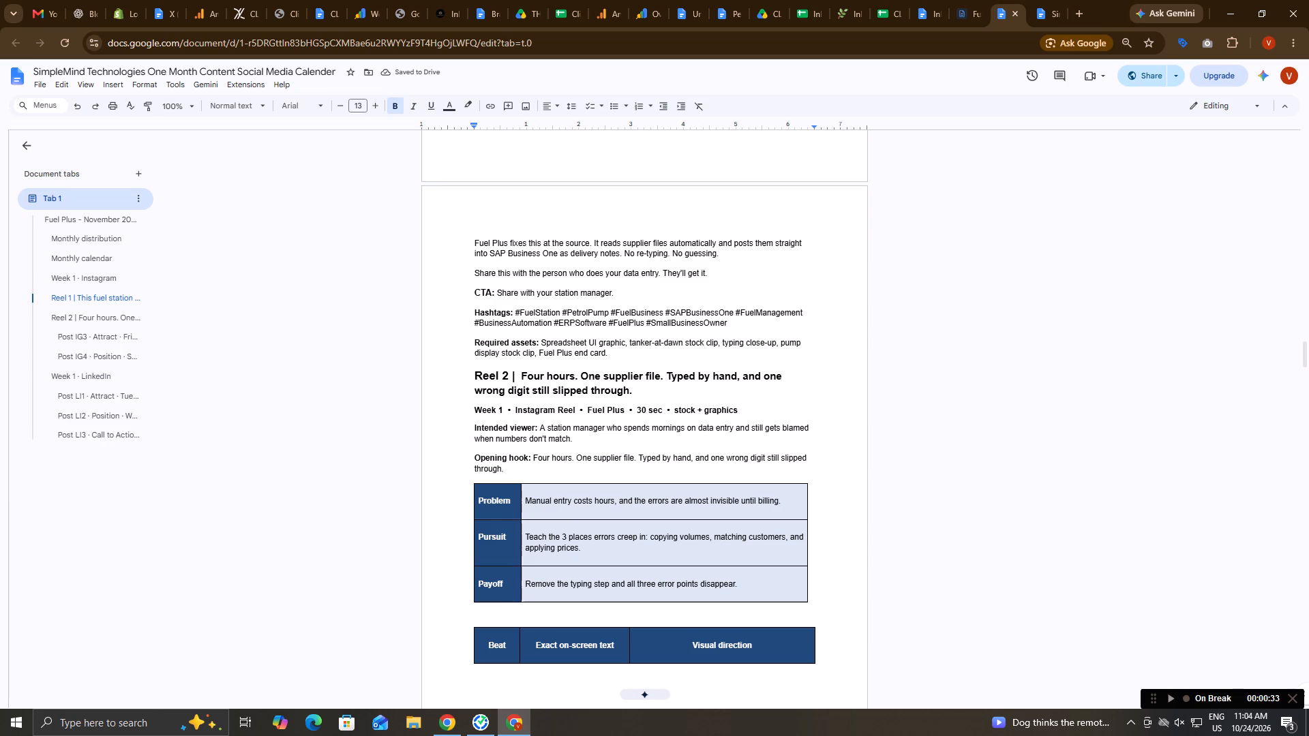
{"action": "left_click_drag", "start_coordinate": [747, 418], "coordinate": [469, 372]}
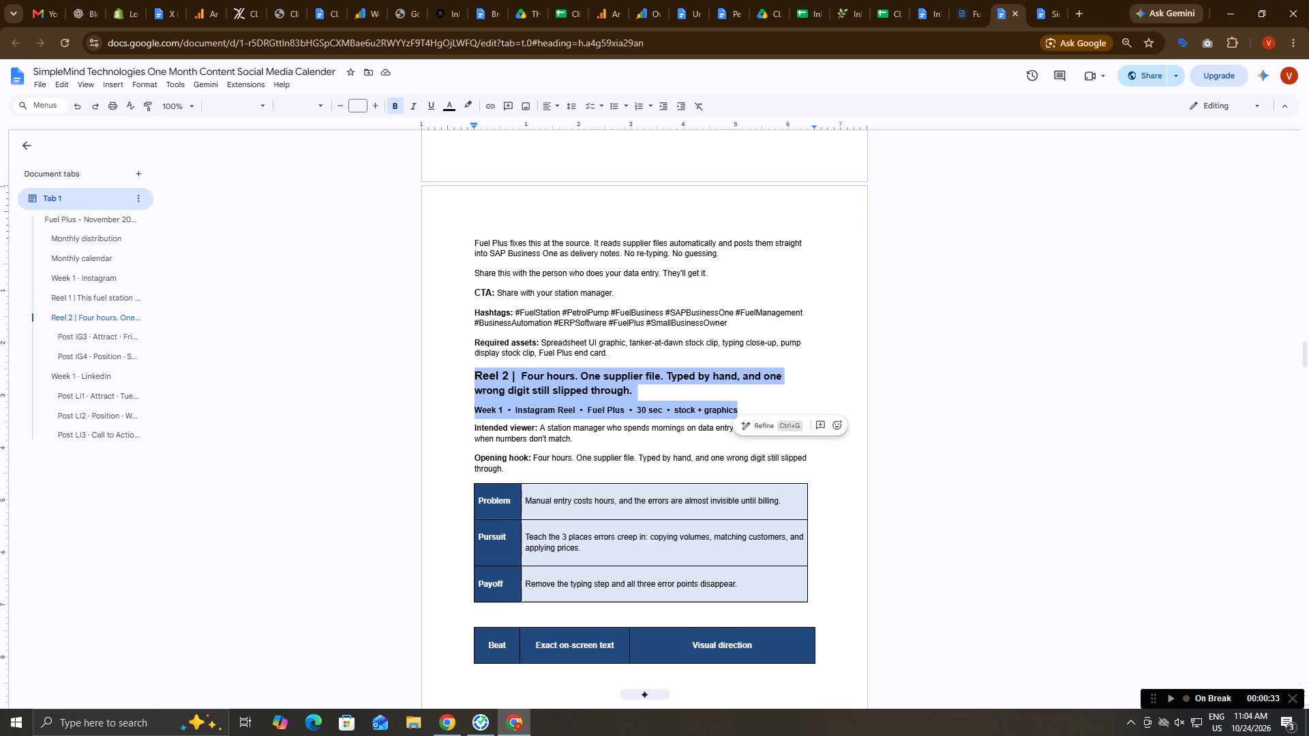
{"action": "key", "text": "ctrl+c"}
{"action": "scroll", "coordinate": [678, 504], "scroll_direction": "down", "scroll_amount": 7}
{"action": "scroll", "coordinate": [679, 508], "scroll_direction": "up", "scroll_amount": 1}
{"action": "scroll", "coordinate": [679, 508], "scroll_direction": "down", "scroll_amount": 15}
{"action": "scroll", "coordinate": [636, 398], "scroll_direction": "up", "scroll_amount": 2}
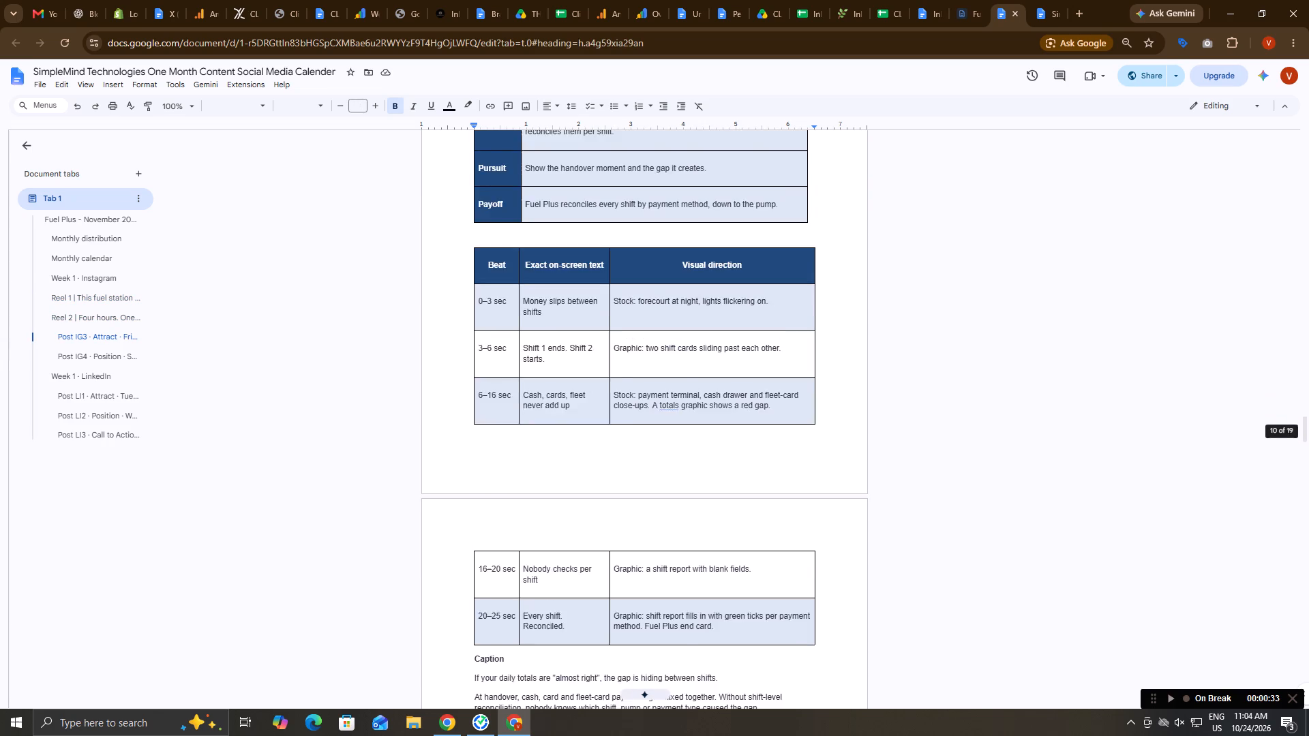
{"action": "scroll", "coordinate": [635, 398], "scroll_direction": "up", "scroll_amount": 2}
{"action": "left_click_drag", "start_coordinate": [684, 313], "coordinate": [440, 303]}
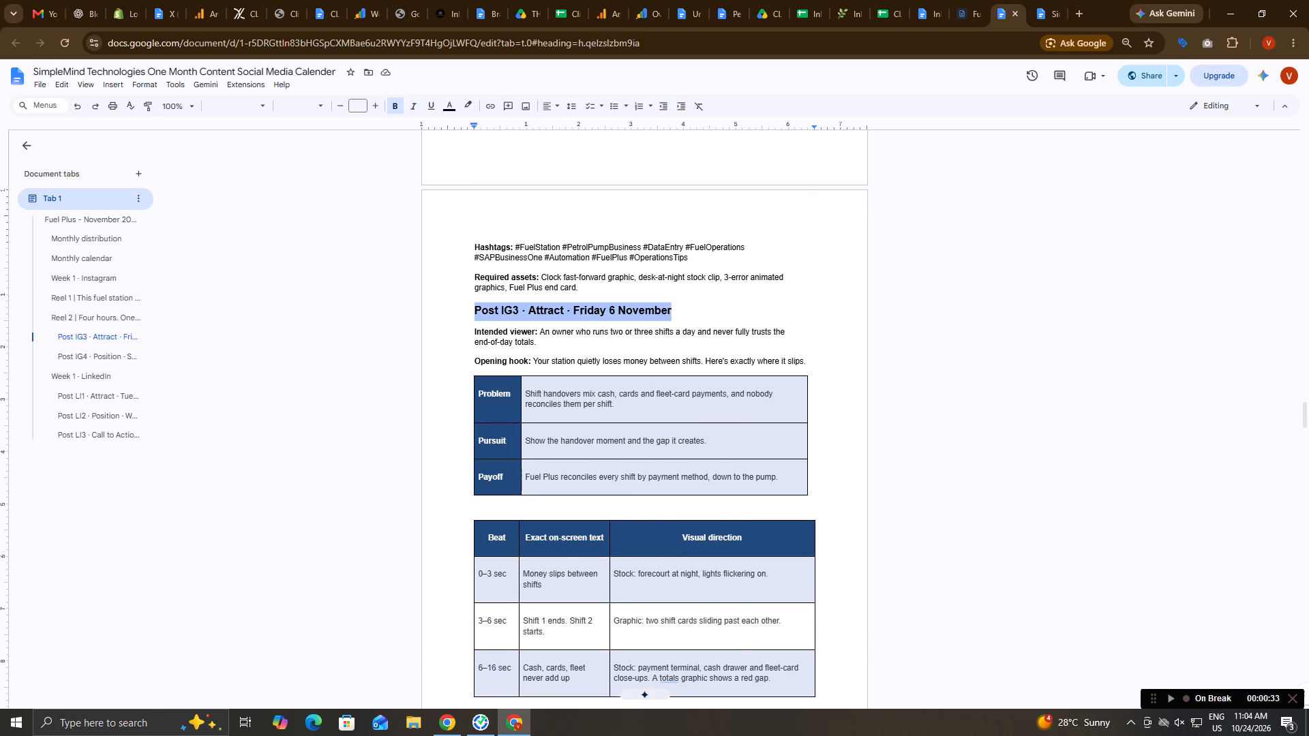
{"action": "left_click_drag", "start_coordinate": [440, 303], "coordinate": [445, 306]}
{"action": "key", "text": "ctrl+v"}
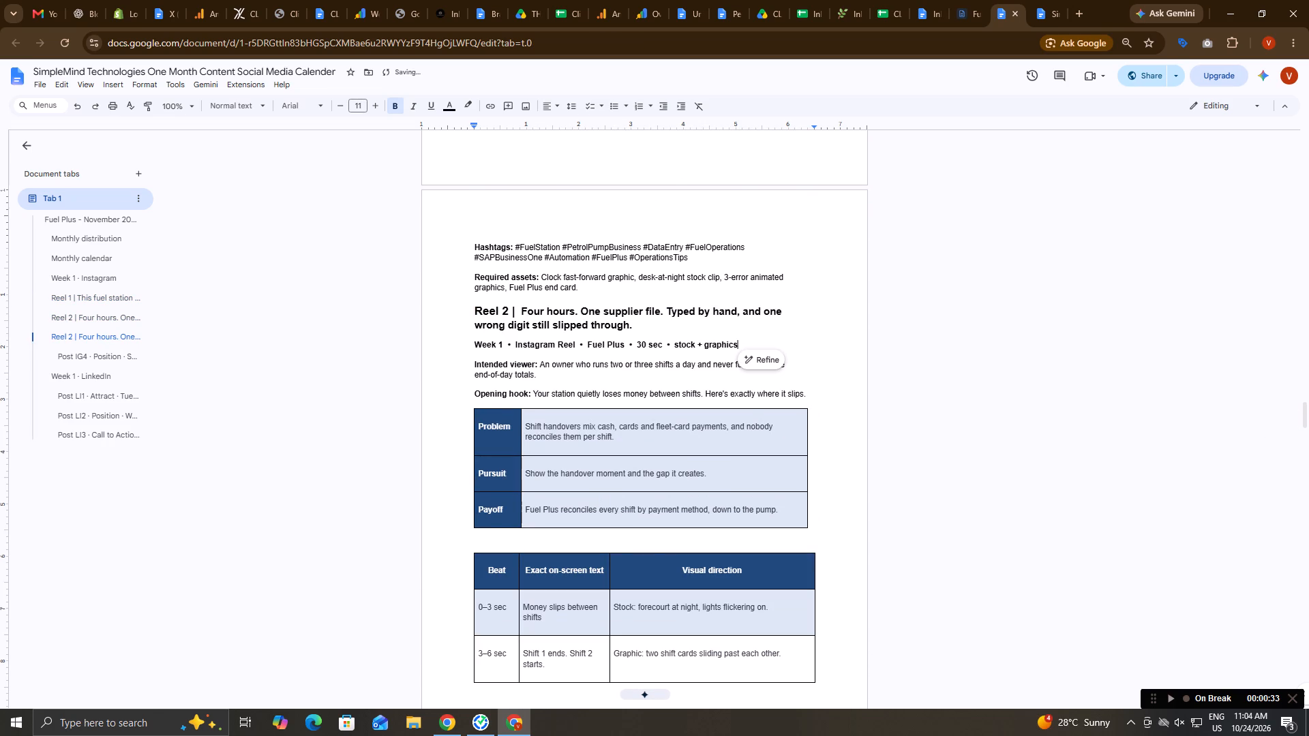
Change the reel number in the pasted heading to 3.
{"action": "left_click", "coordinate": [506, 316]}
{"action": "key", "text": "BackSpace"}
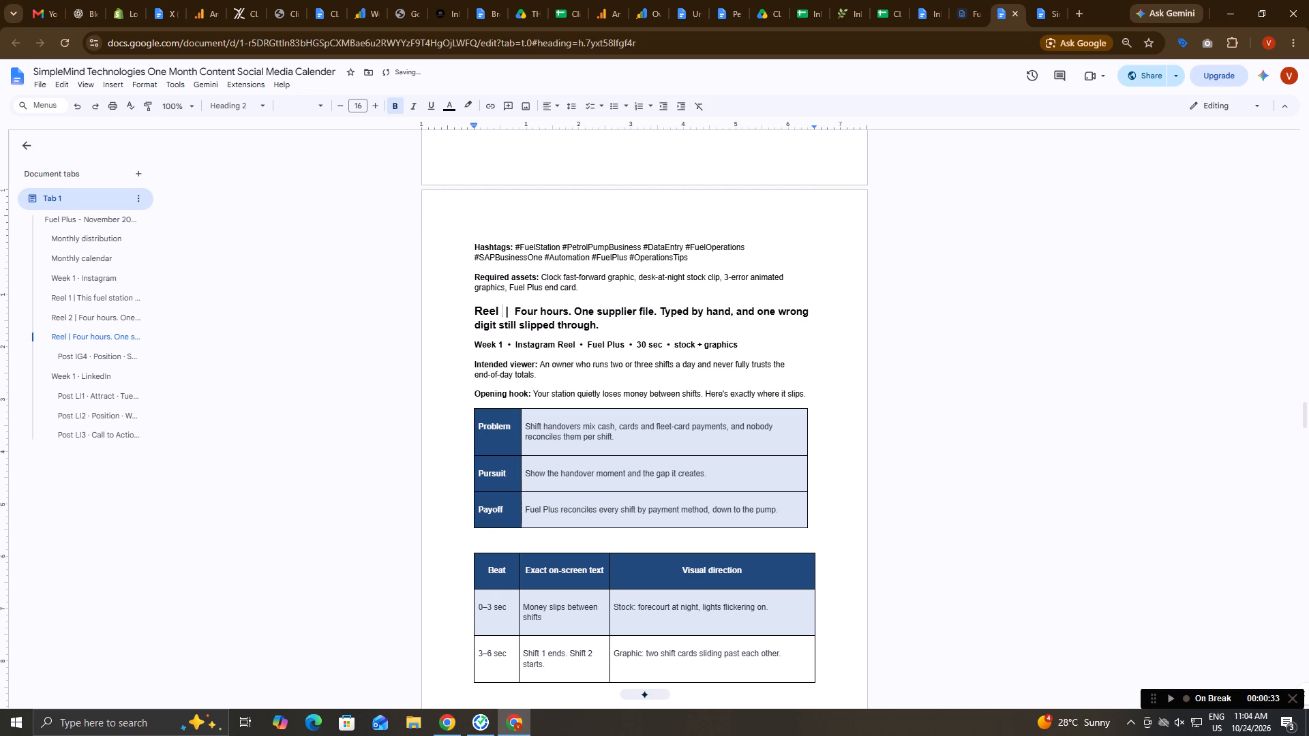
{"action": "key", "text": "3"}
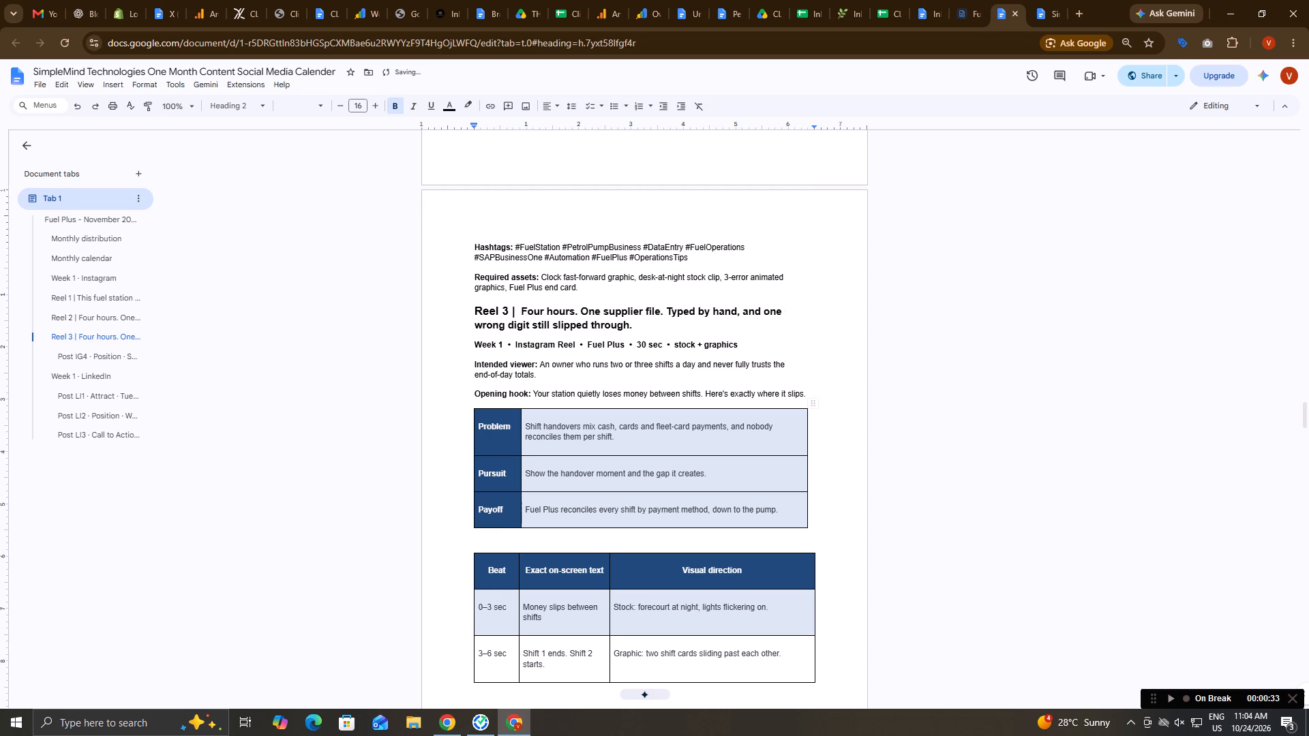
Select Reel 3's opening hook text, starting at "Your station quietly loses money between shifts".
{"action": "left_click_drag", "start_coordinate": [534, 395], "coordinate": [758, 399]}
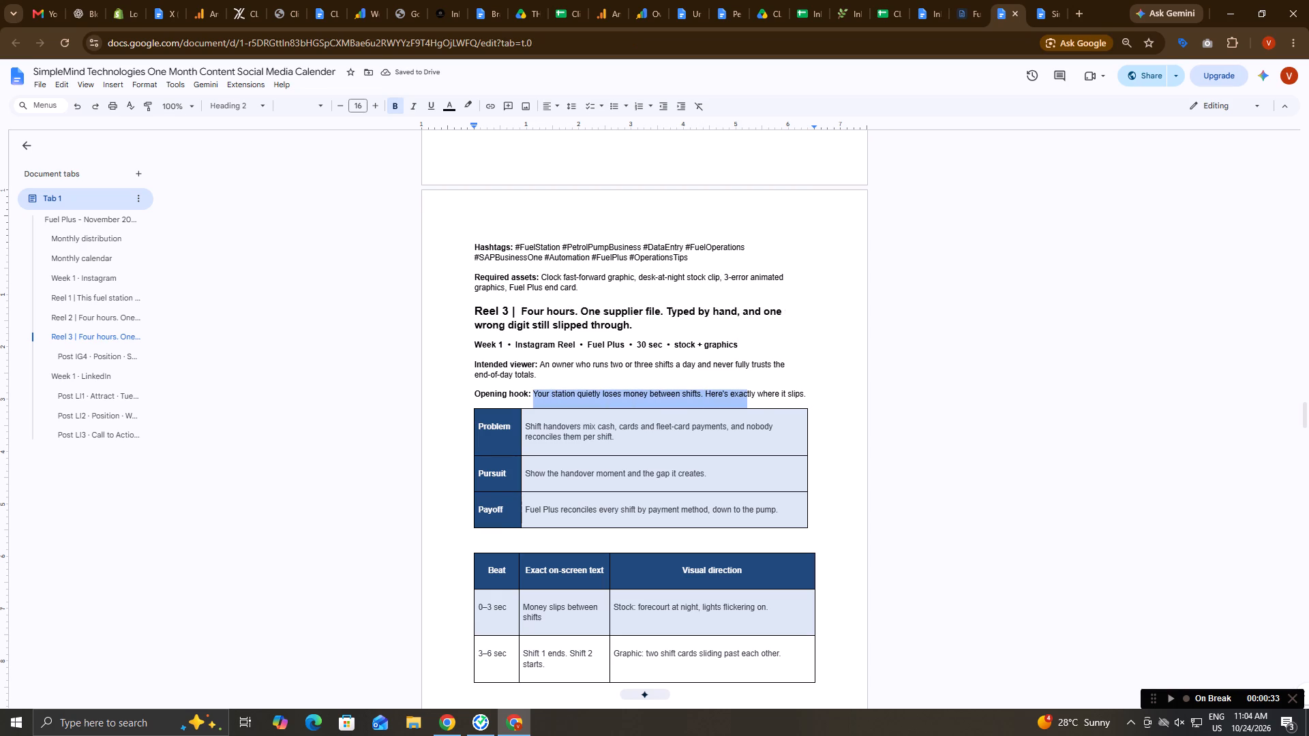
Replace Reel 3's title text with its opening hook, "Your station quietly loses money between shifts. Here's exactly where it slips.".
{"action": "left_click_drag", "start_coordinate": [758, 399], "coordinate": [808, 400]}
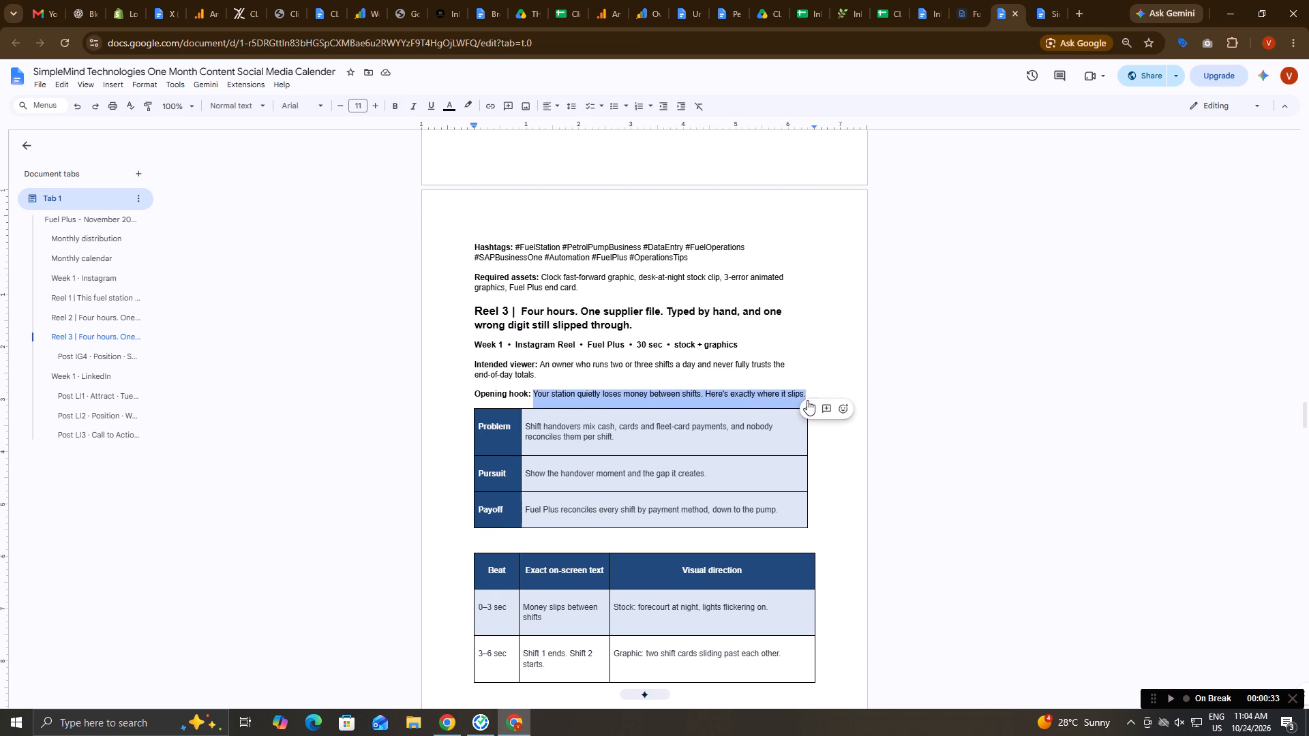
{"action": "key", "text": "ctrl+c"}
{"action": "left_click_drag", "start_coordinate": [637, 321], "coordinate": [522, 316]}
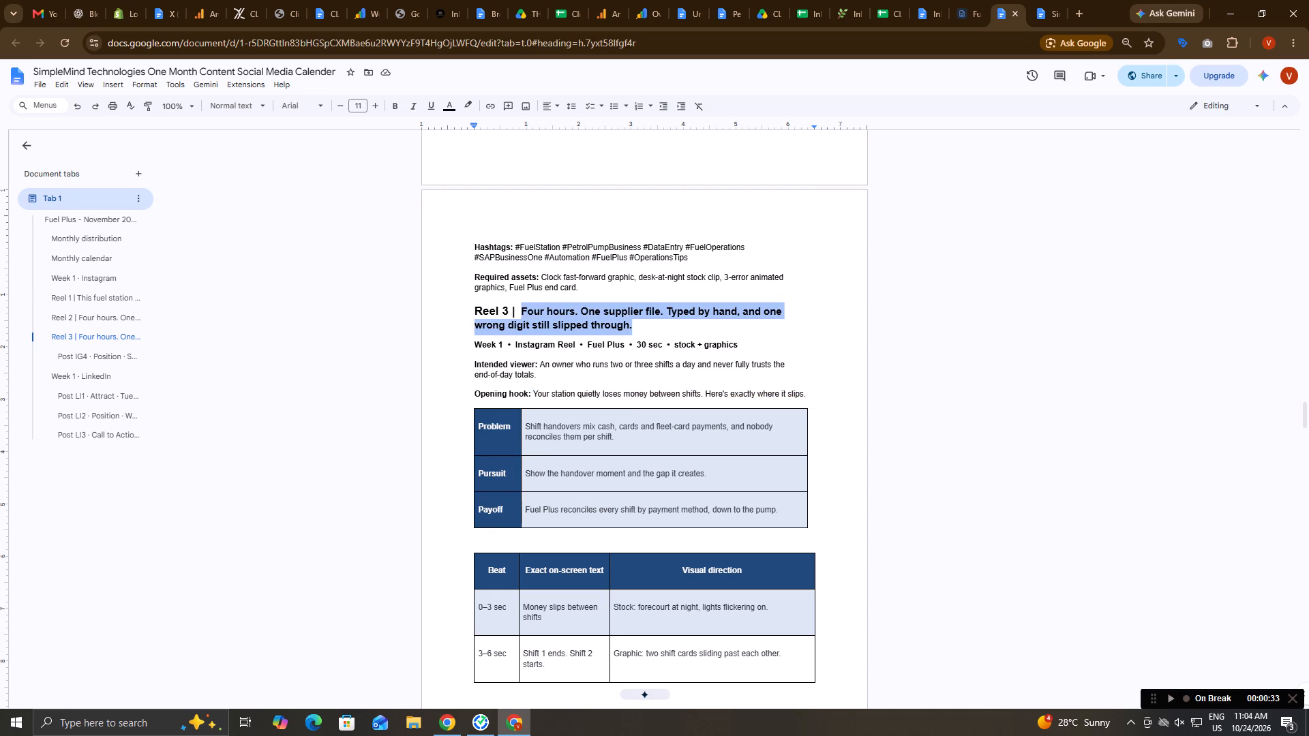
{"action": "left_click_drag", "start_coordinate": [522, 316], "coordinate": [524, 316]}
{"action": "key", "text": "ctrl+v"}
Enlarge Reel 3's new title text by two font sizes and make it bold.
{"action": "left_click_drag", "start_coordinate": [520, 313], "coordinate": [531, 313]}
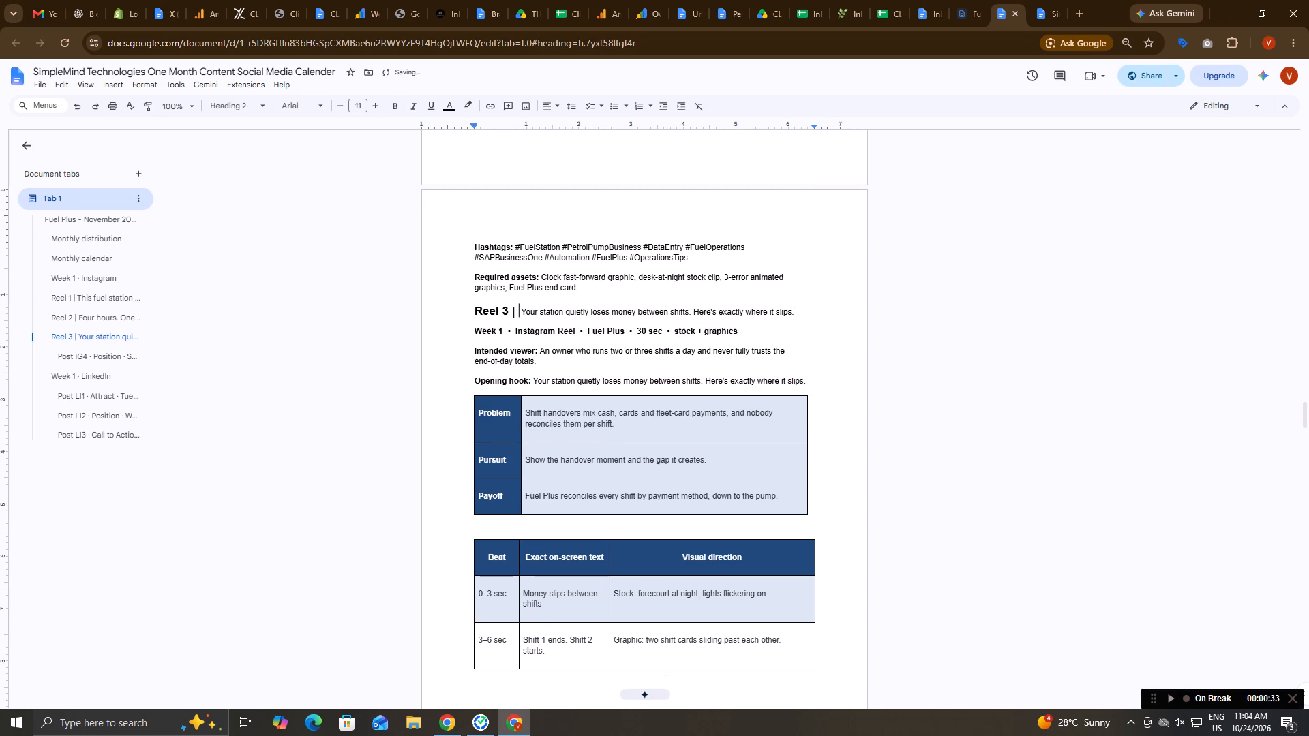
{"action": "left_click_drag", "start_coordinate": [531, 313], "coordinate": [819, 318]}
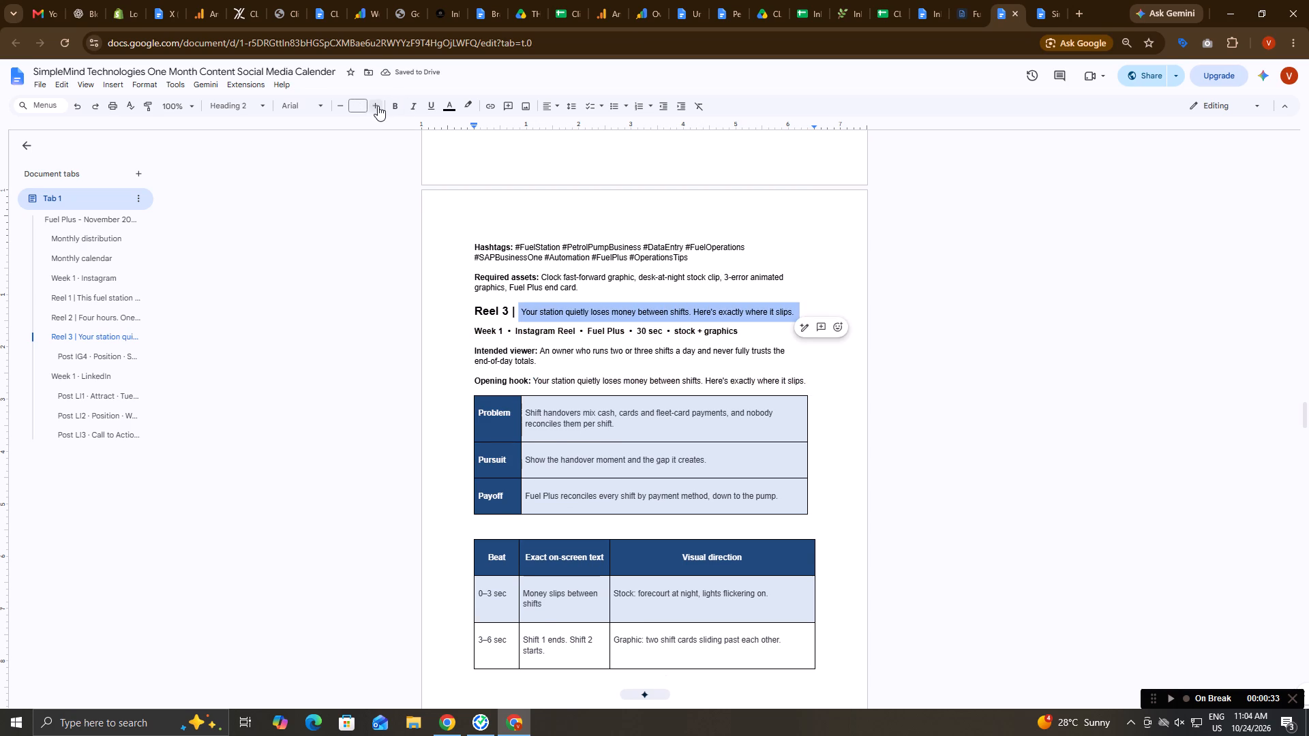
{"action": "double_click", "coordinate": [375, 106]}
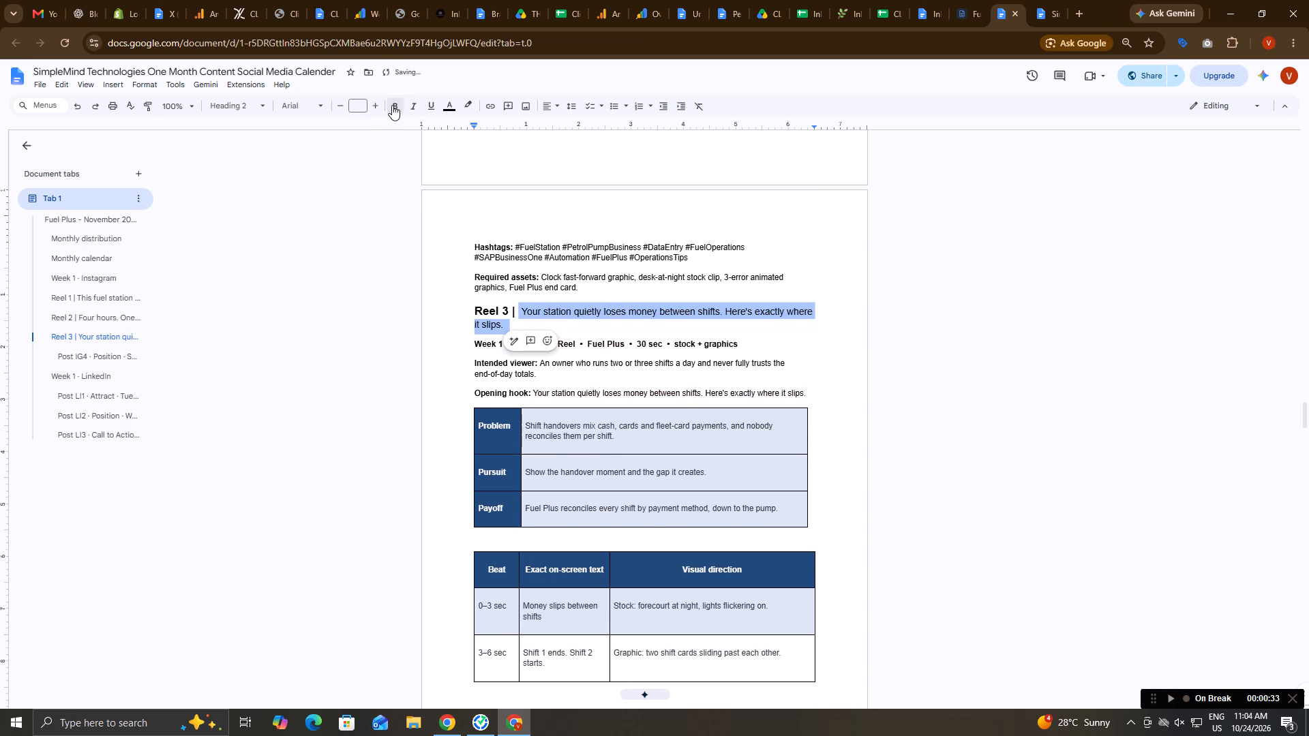
{"action": "left_click", "coordinate": [392, 105]}
{"action": "left_click", "coordinate": [518, 311]}
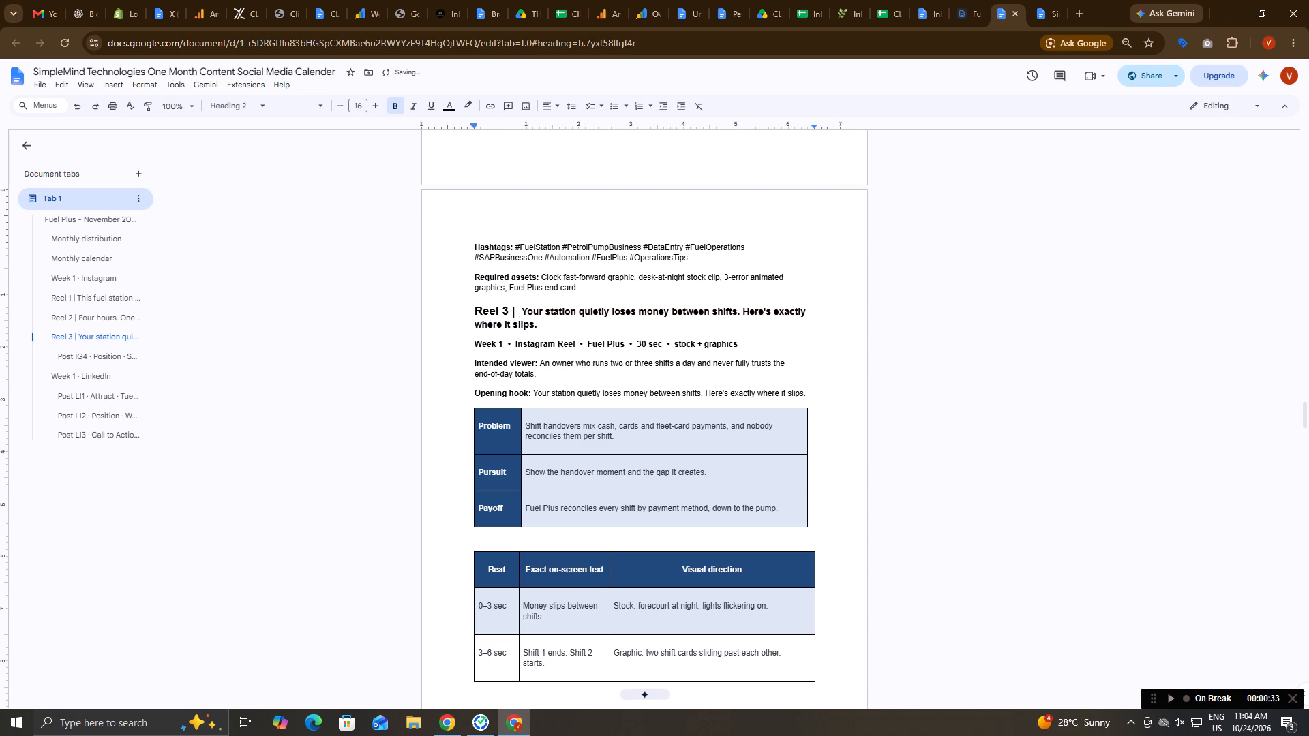
Remove the extra space before Reel 3's title text and set the title text's font size to 14.
{"action": "left_click", "coordinate": [525, 313]}
{"action": "key", "text": "BackSpace"}
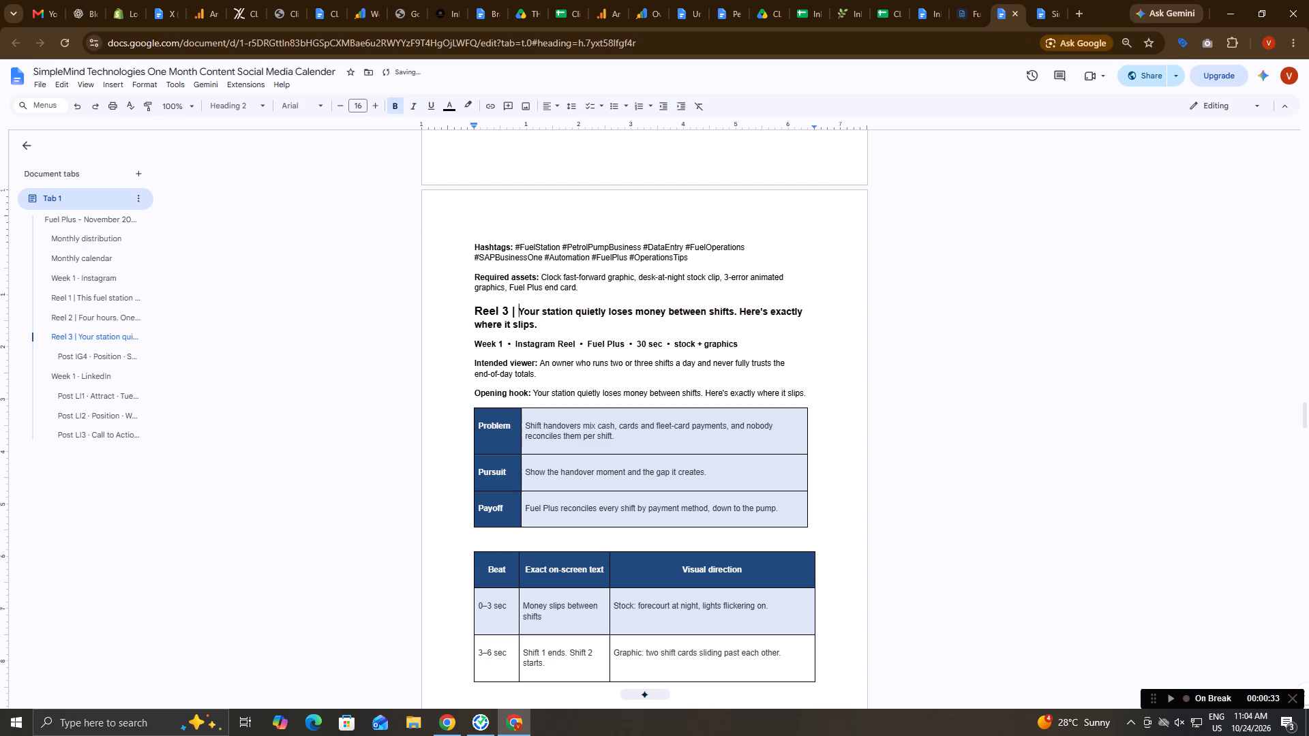
{"action": "left_click_drag", "start_coordinate": [535, 327], "coordinate": [521, 314]}
{"action": "left_click_drag", "start_coordinate": [545, 324], "coordinate": [521, 314]}
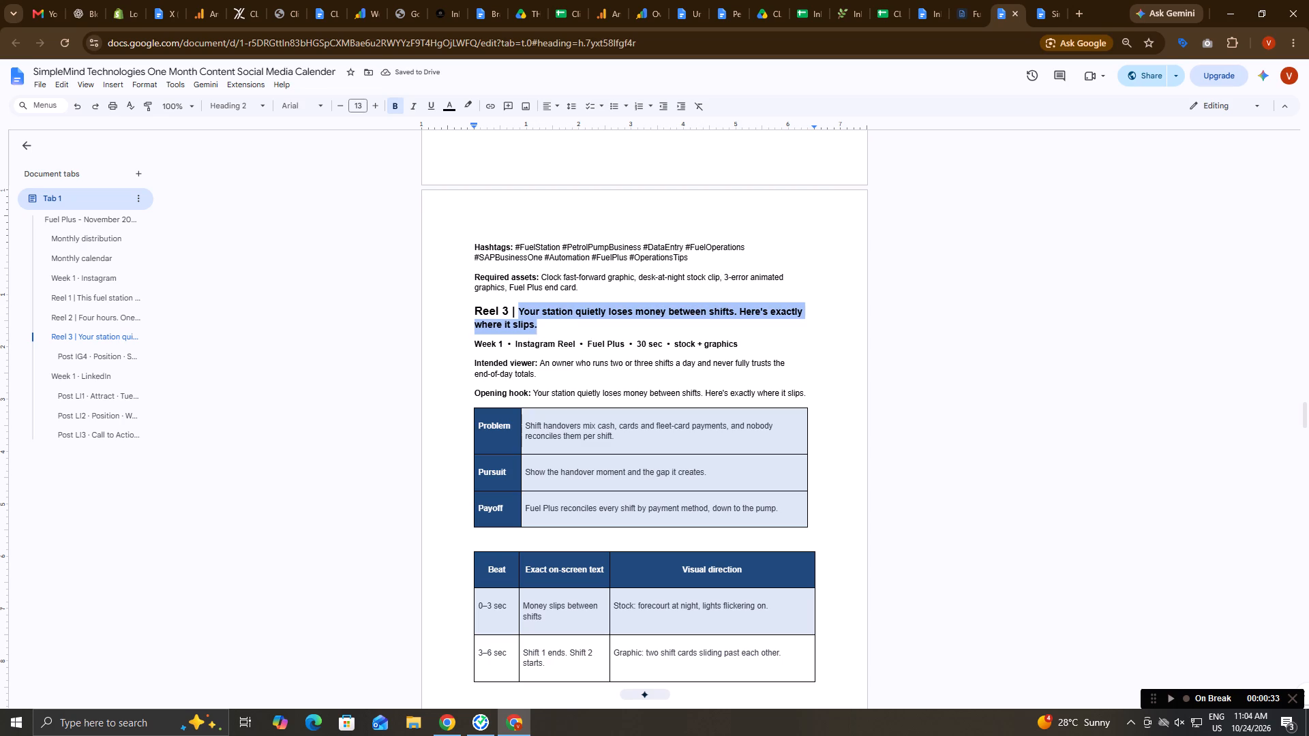
{"action": "left_click_drag", "start_coordinate": [521, 314], "coordinate": [520, 313]}
{"action": "left_click", "coordinate": [378, 106]}
{"action": "left_click", "coordinate": [665, 303]}
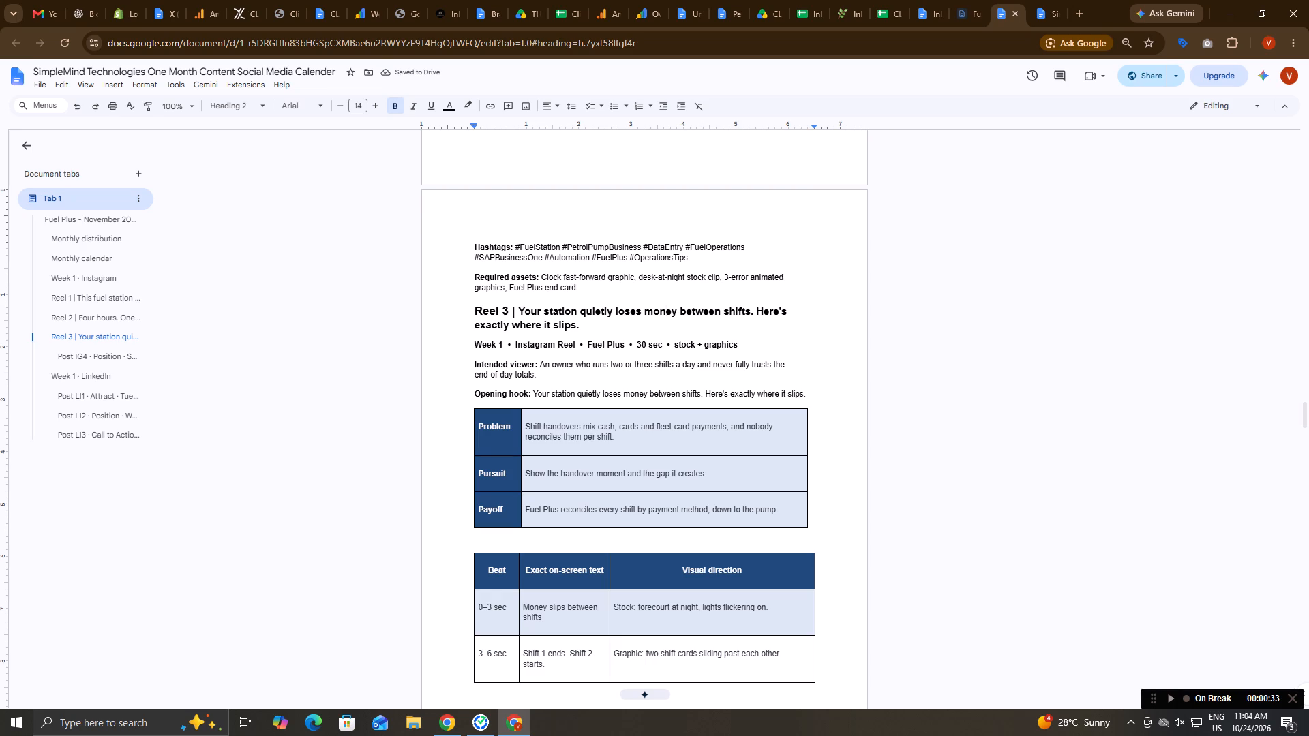
Change the duration in Reel 3's detail line to 25 sec.
{"action": "scroll", "coordinate": [648, 355], "scroll_direction": "down", "scroll_amount": 5}
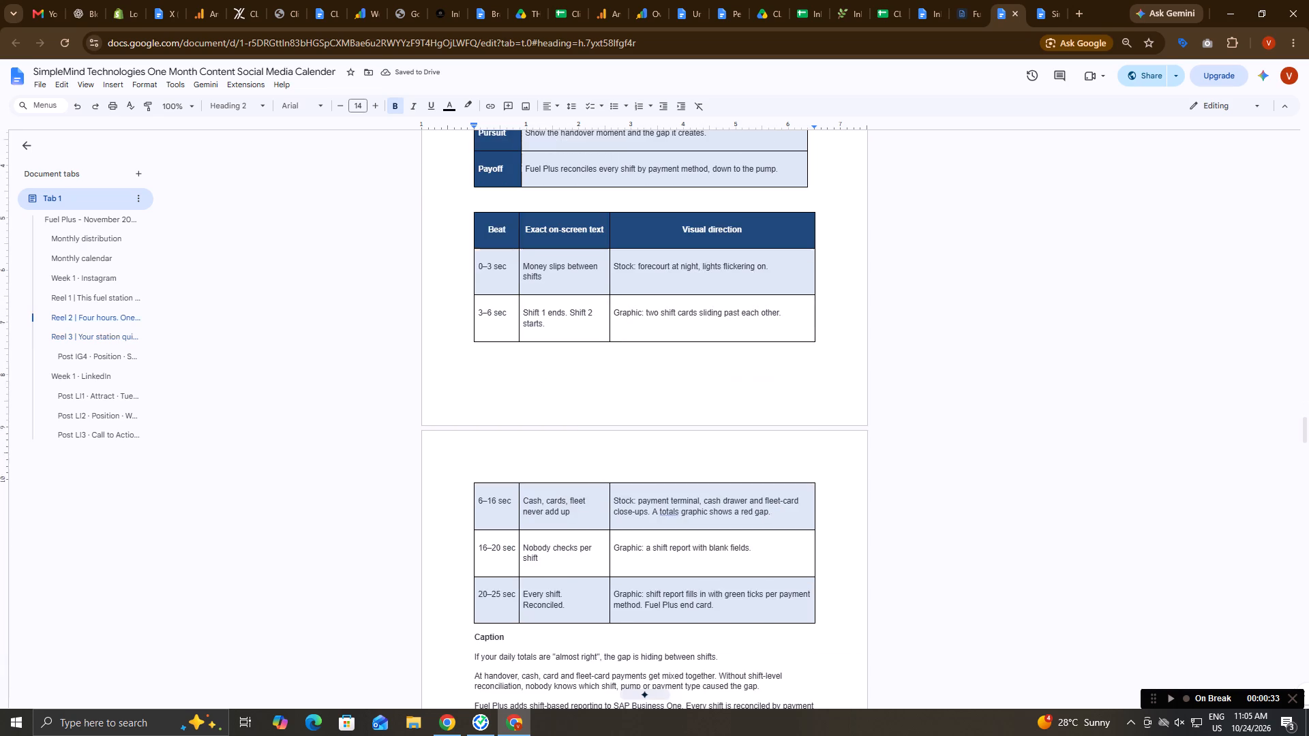
{"action": "scroll", "coordinate": [648, 355], "scroll_direction": "up", "scroll_amount": 4}
{"action": "left_click", "coordinate": [647, 273]}
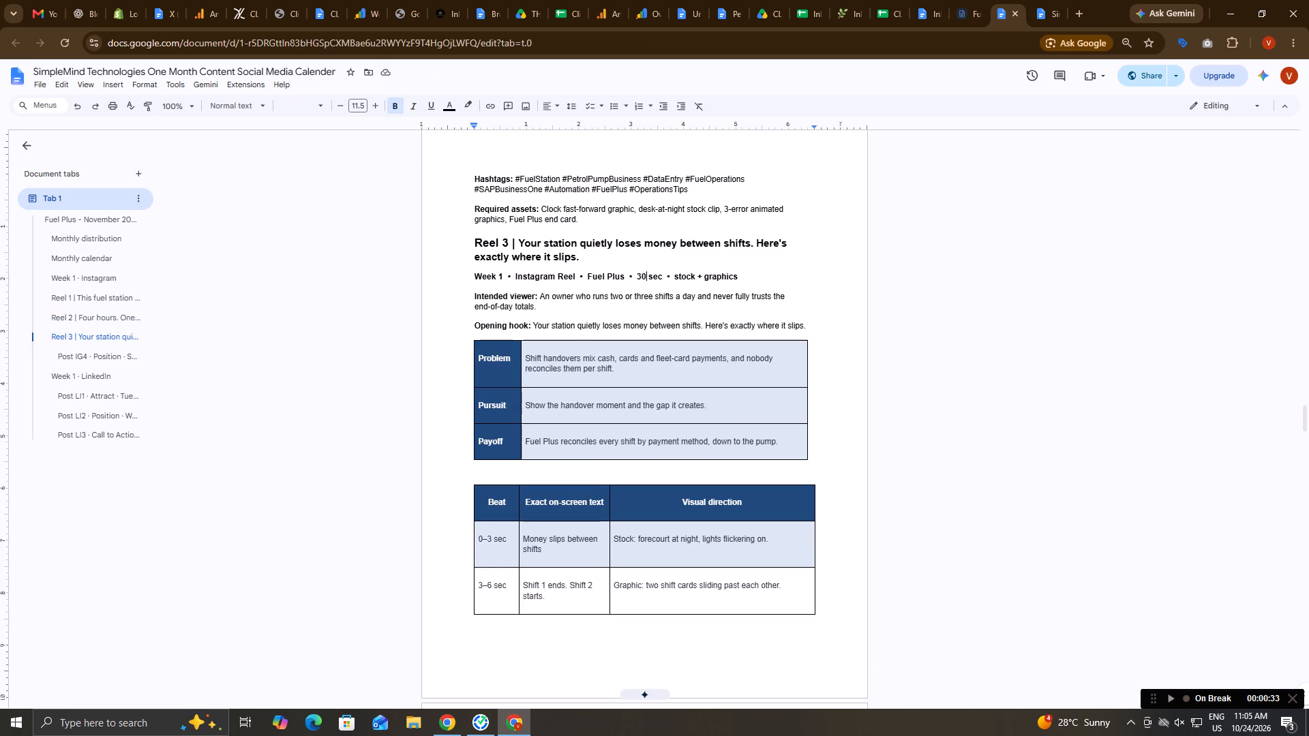
{"action": "key", "text": "BackSpace"}
{"action": "key", "text": "BackSpace"}
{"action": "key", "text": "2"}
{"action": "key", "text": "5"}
{"action": "left_click", "coordinate": [698, 271]}
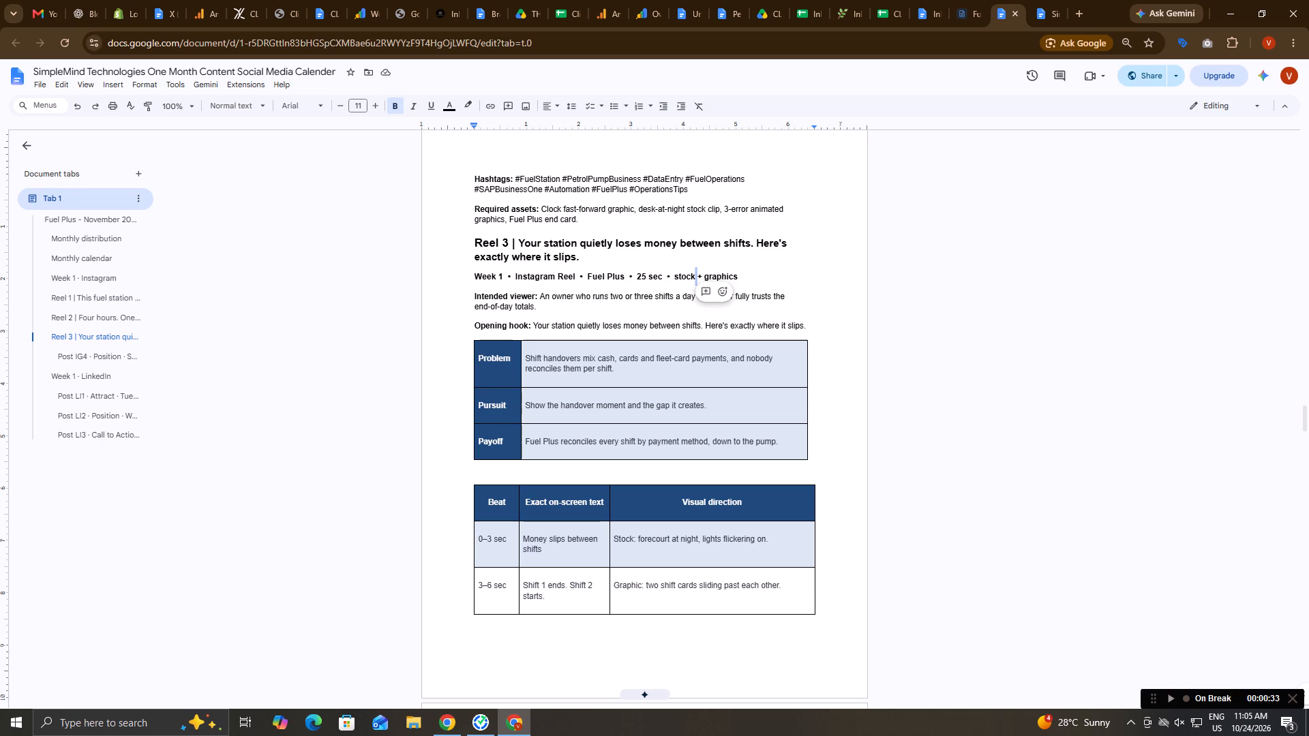
Copy Reel 3's heading together with its Week 1 detail line.
{"action": "left_click_drag", "start_coordinate": [751, 277], "coordinate": [465, 247]}
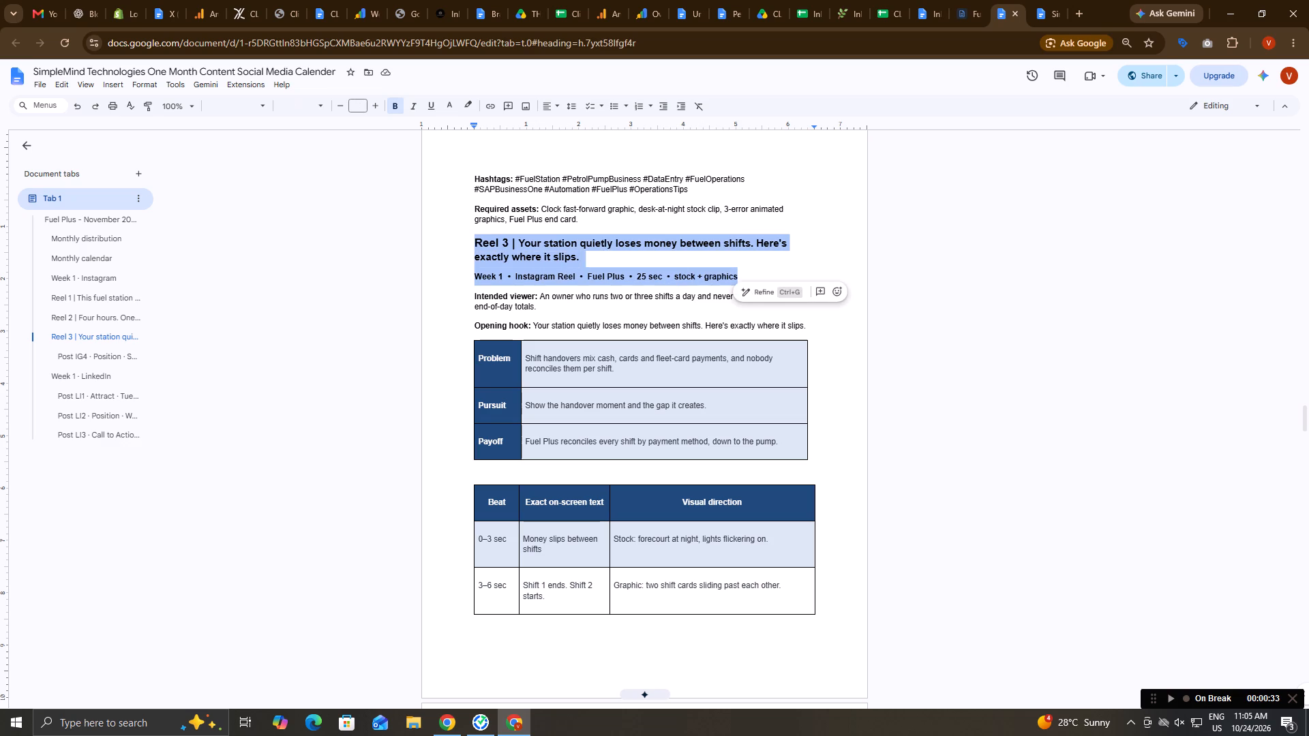
{"action": "key", "text": "ctrl+c"}
Undo the Reel 3 edits back to the original Post IG3 heading and its Format, Hook category, Length and Primary KPI table.
{"action": "key", "text": "ctrl+z"}
{"action": "key", "text": "ctrl+z"}
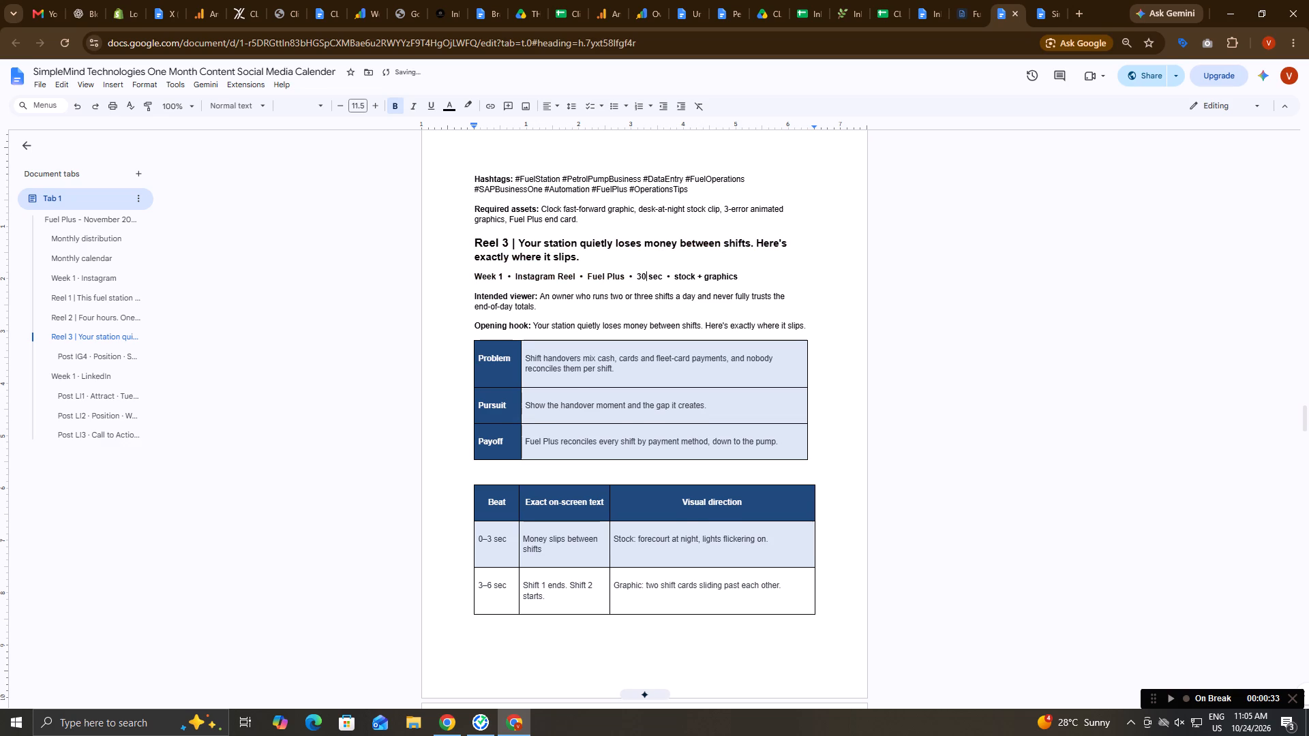
{"action": "key", "text": "ctrl+z"}
{"action": "key", "text": "ctrl+z"}
{"action": "key", "text": "ctrl+z"}
{"action": "key", "text": "ctrl+z"}
{"action": "key", "text": "ctrl+z"}
{"action": "key", "text": "ctrl+z"}
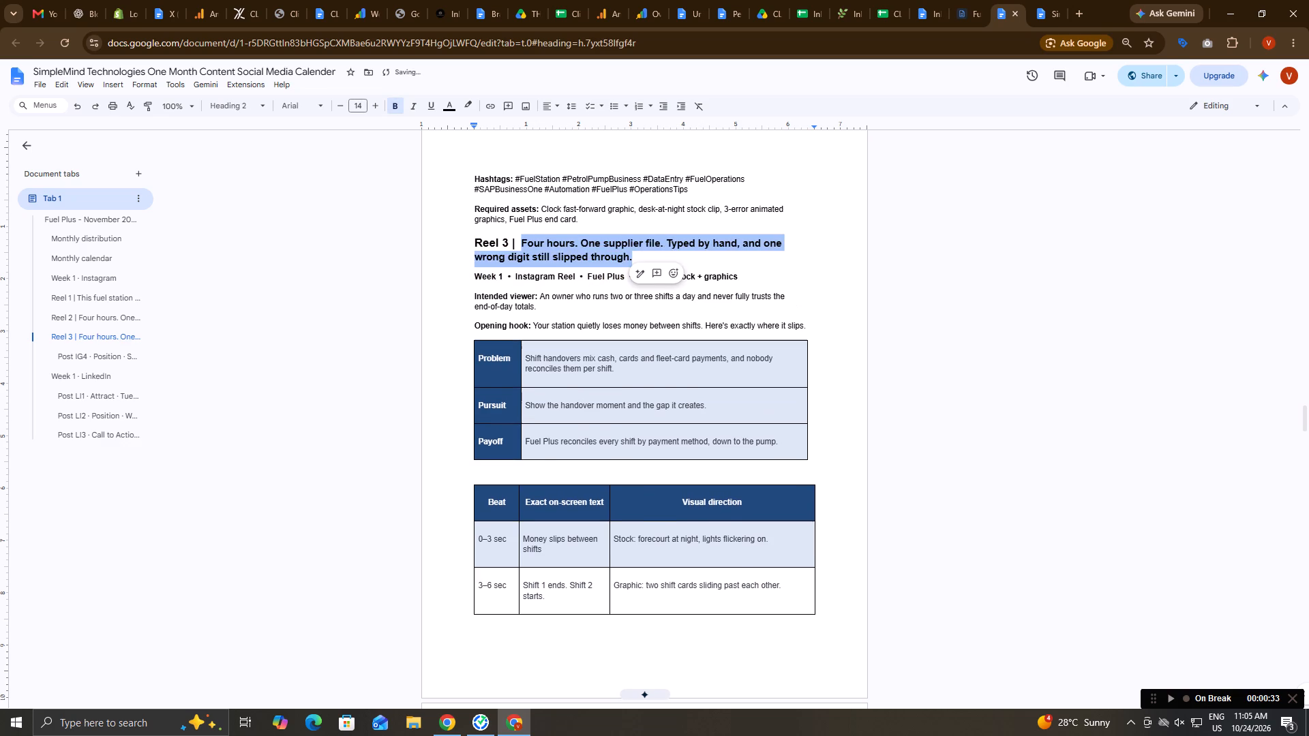
{"action": "key", "text": "ctrl+z"}
{"action": "key", "text": "ctrl+z"}
{"action": "key", "text": "ctrl+z"}
{"action": "key", "text": "ctrl+z"}
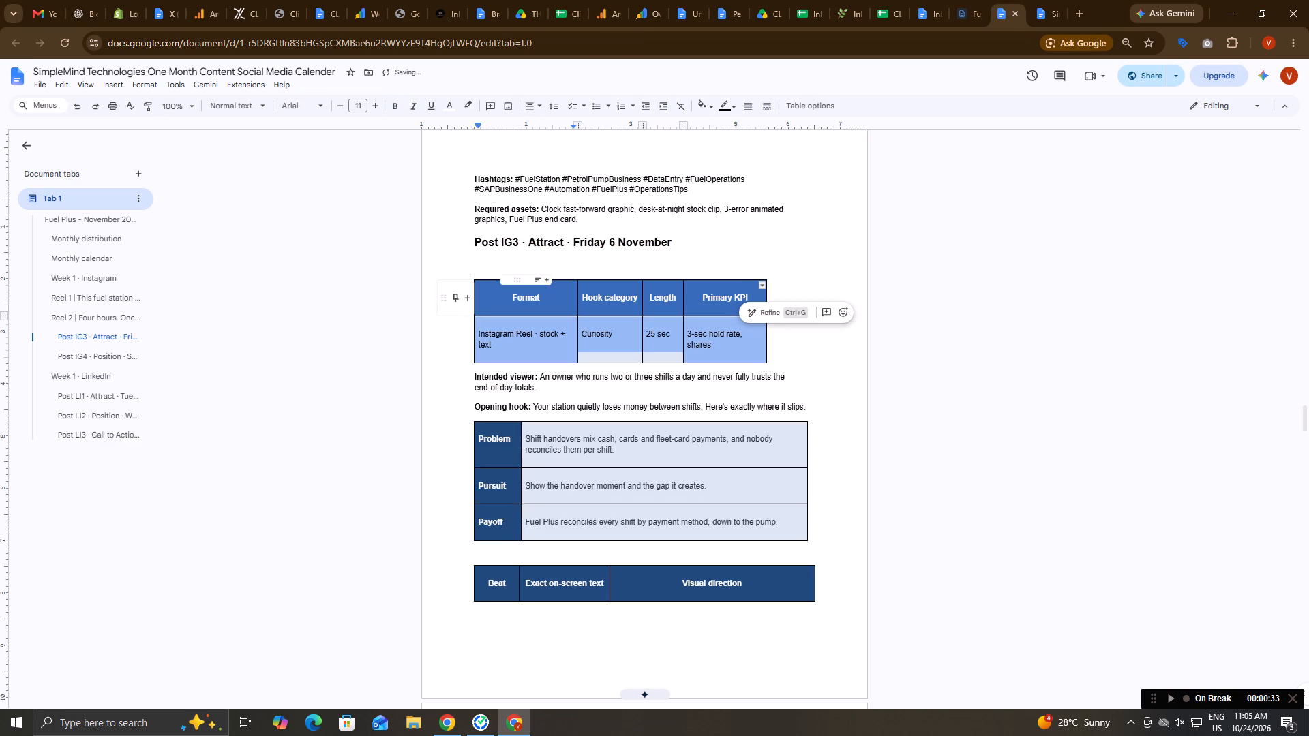
Select the Post IG3 heading above its format table.
{"action": "left_click", "coordinate": [549, 253]}
{"action": "left_click_drag", "start_coordinate": [691, 240], "coordinate": [676, 241]}
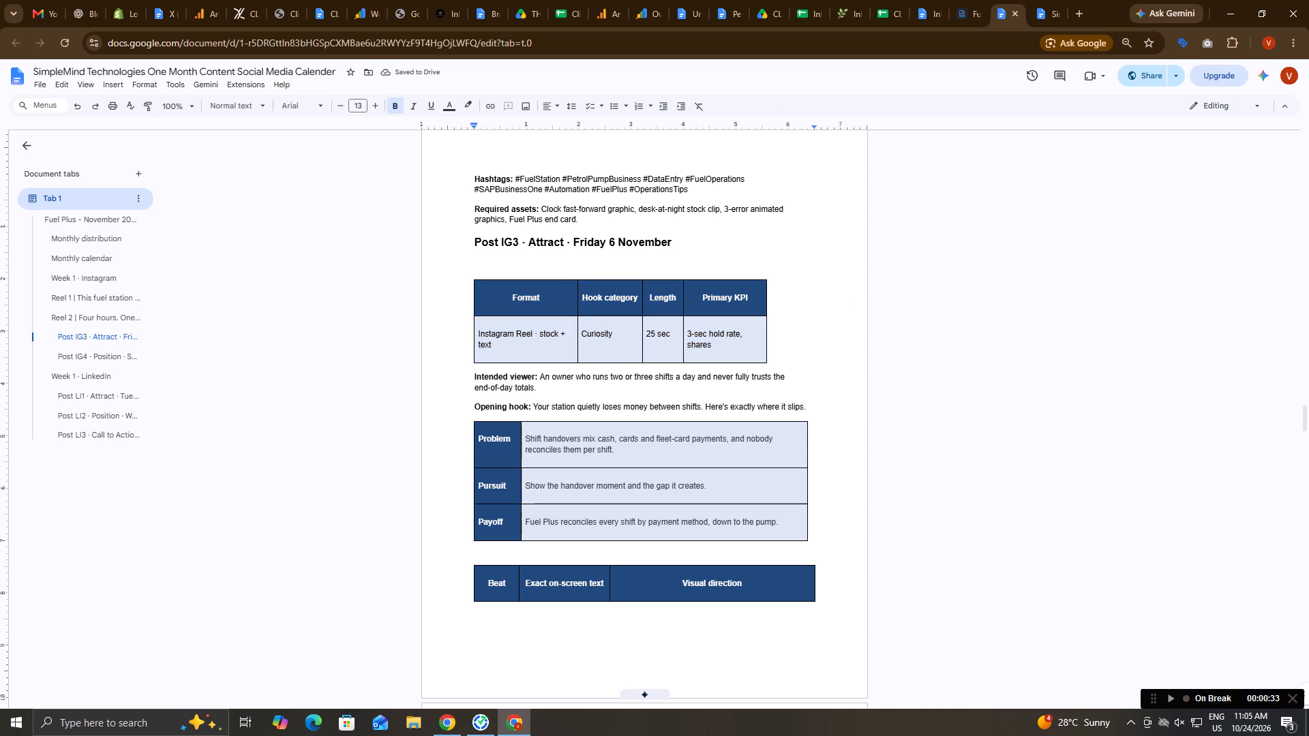
Replace the "Post IG3 · Attract · Friday 6 November" heading with the copied Reel 3 title and Week 1 details line.
{"action": "left_click_drag", "start_coordinate": [676, 241], "coordinate": [469, 241]}
{"action": "key", "text": "ctrl+v"}
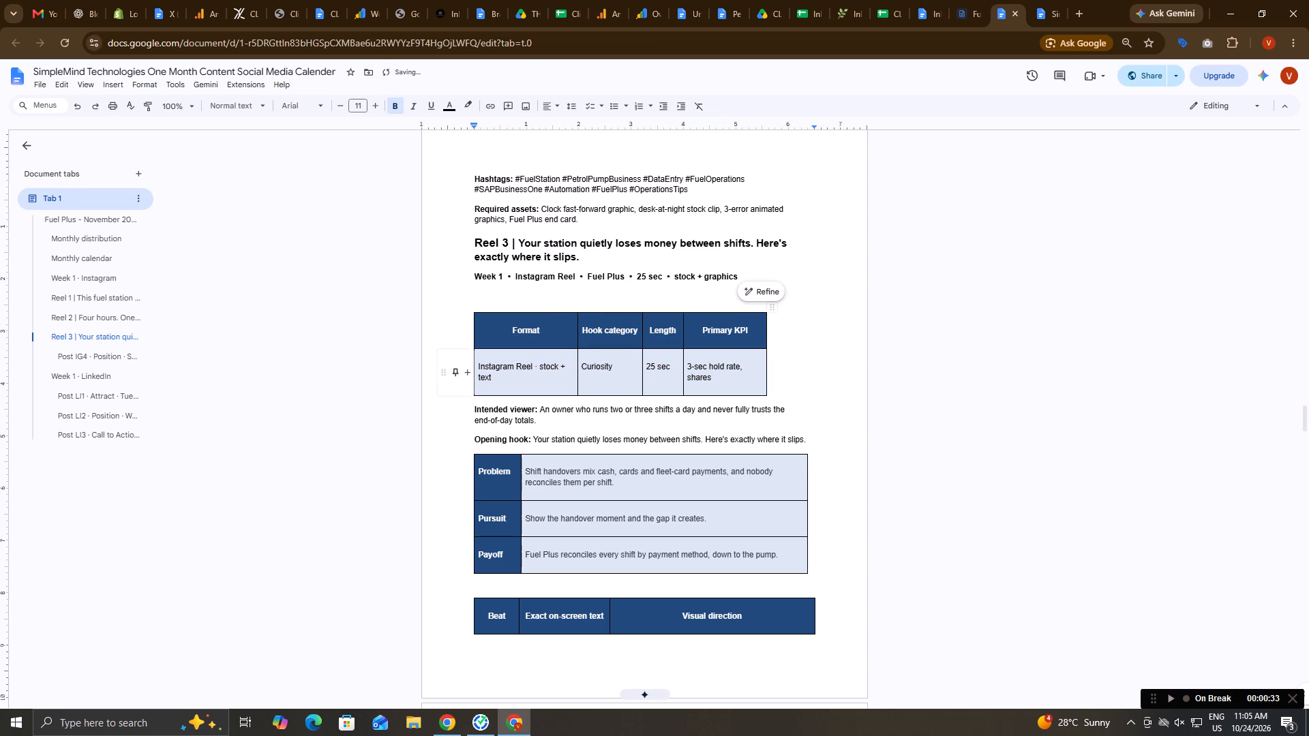
Change "stock + graphics" in Reel 3's details line to "stock + text", copied from the Format cell, and make it bold.
{"action": "left_click_drag", "start_coordinate": [539, 365], "coordinate": [546, 378]}
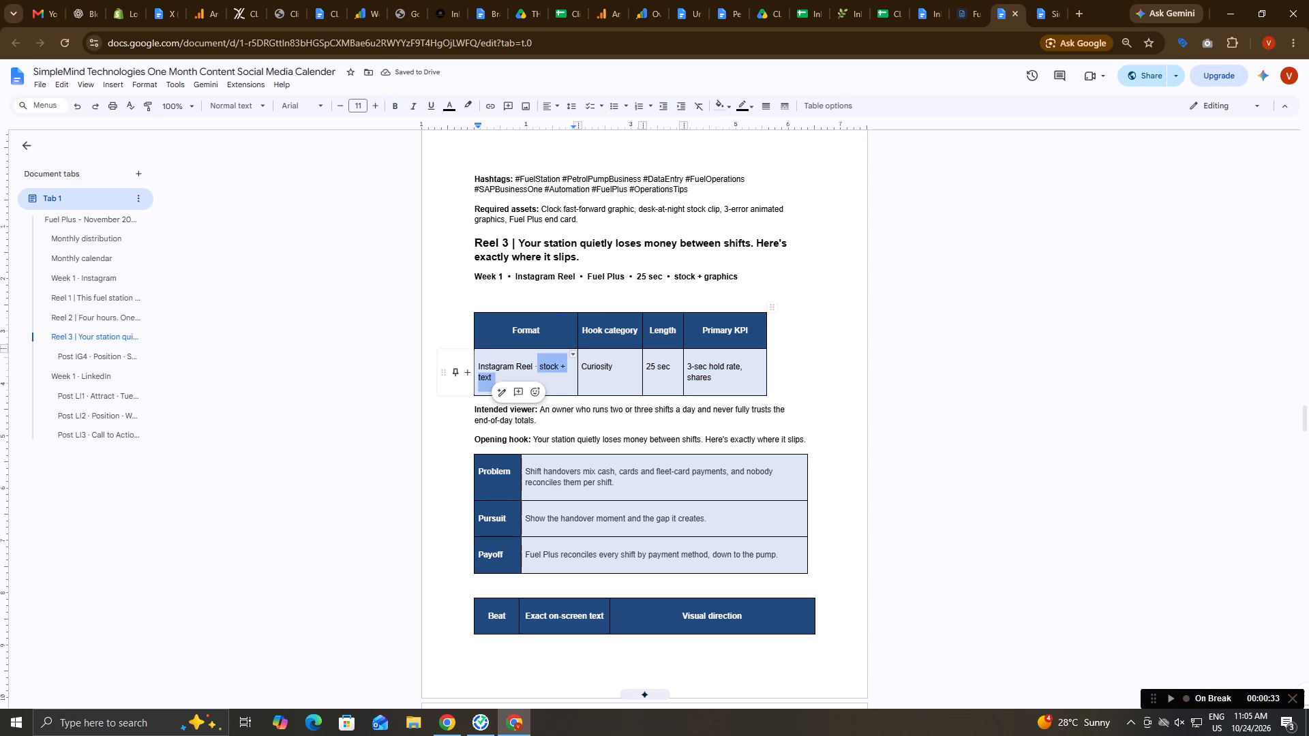
{"action": "key", "text": "ctrl+c"}
{"action": "left_click_drag", "start_coordinate": [671, 275], "coordinate": [723, 280]}
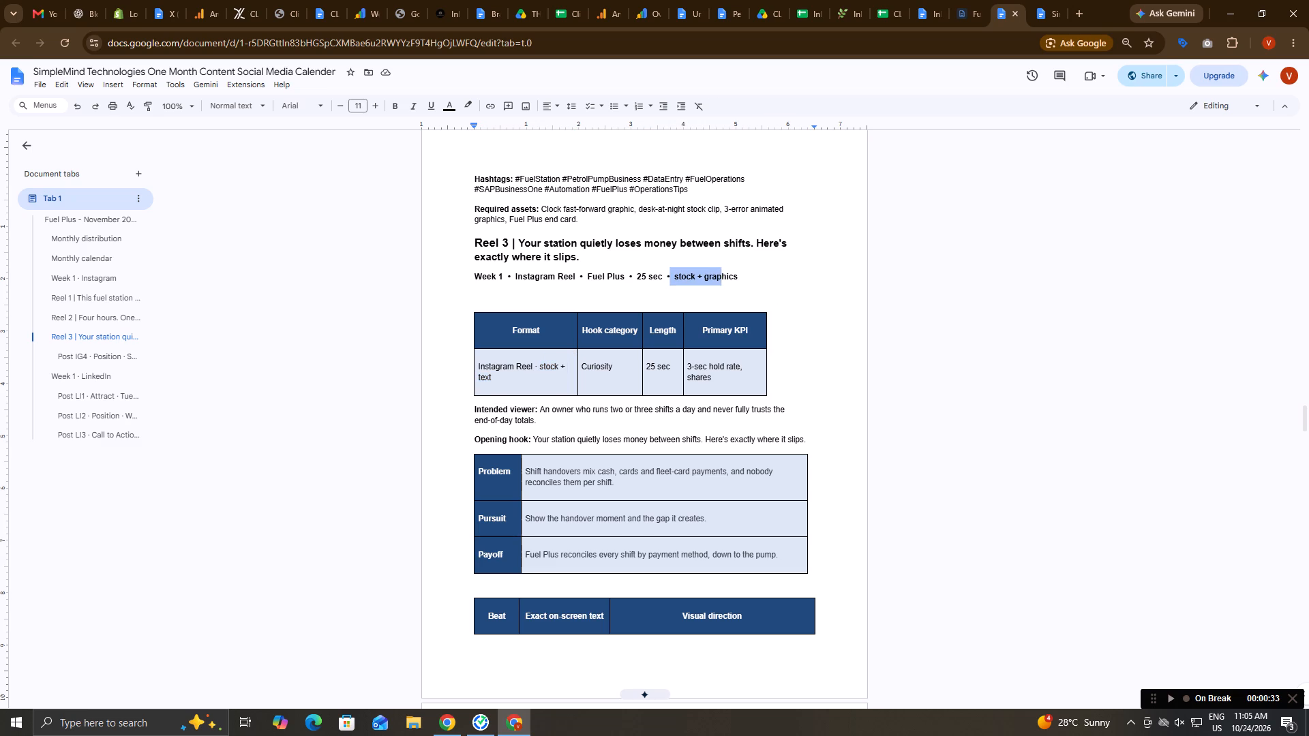
{"action": "left_click_drag", "start_coordinate": [723, 280], "coordinate": [725, 280]}
{"action": "left_click", "coordinate": [735, 277]}
{"action": "left_click_drag", "start_coordinate": [738, 277], "coordinate": [674, 277]}
{"action": "key", "text": "ctrl+v"}
{"action": "left_click", "coordinate": [678, 281]}
{"action": "key", "text": "BackSpace"}
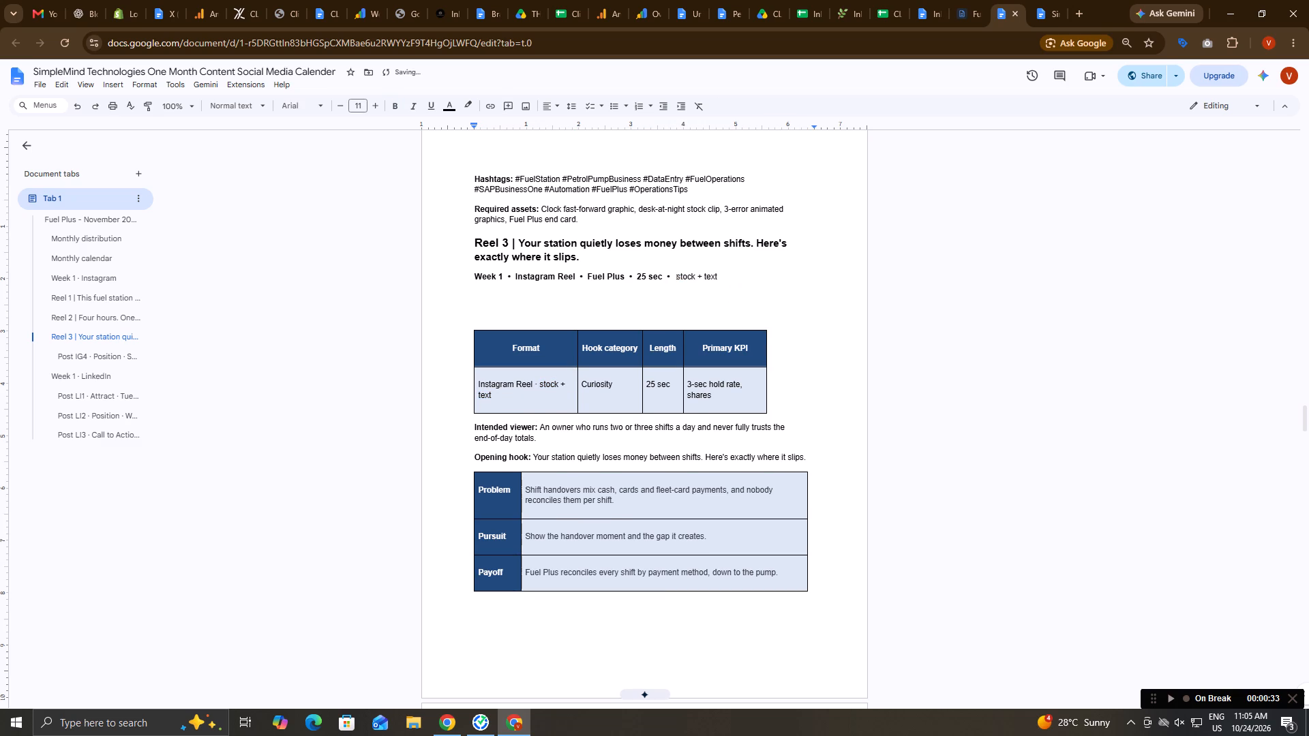
{"action": "left_click_drag", "start_coordinate": [728, 279], "coordinate": [674, 277]}
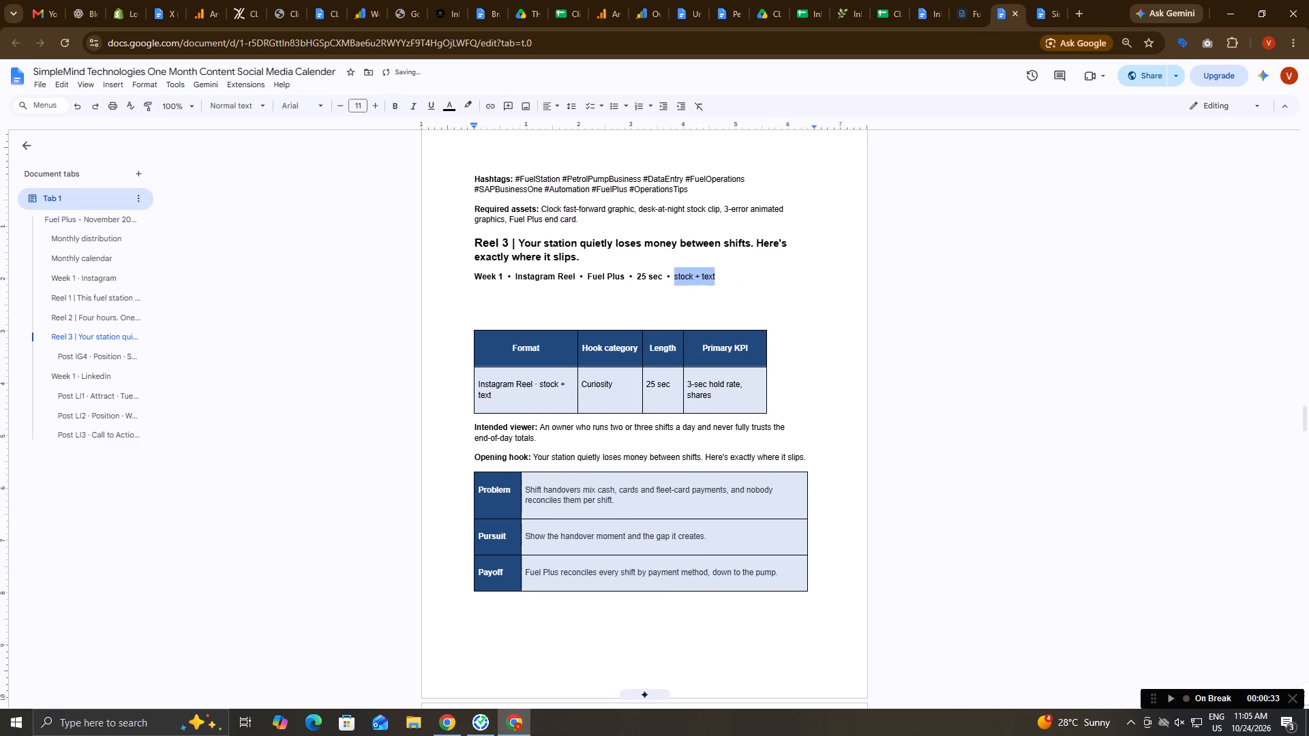
{"action": "left_click", "coordinate": [402, 108]}
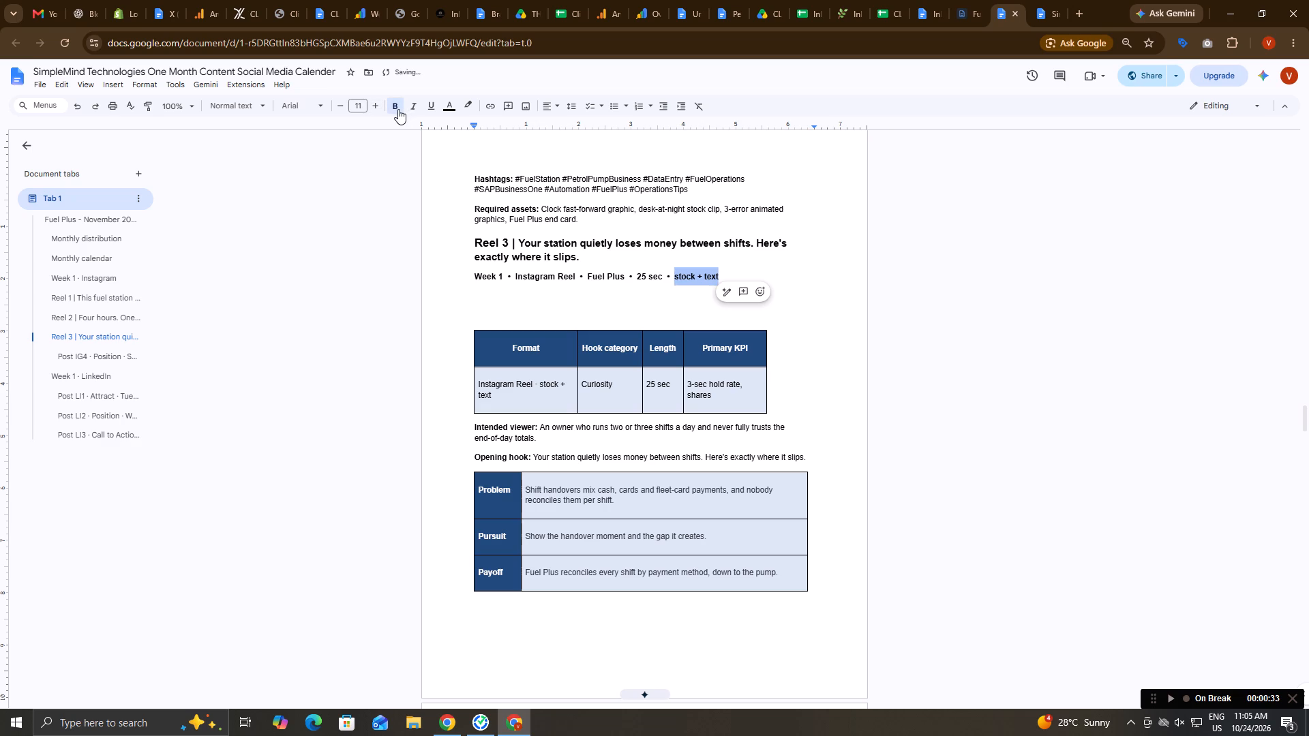
Delete the extra blank line and the Format, Hook category, Length and Primary KPI table under Reel 3's details line.
{"action": "left_click", "coordinate": [541, 308]}
{"action": "key", "text": "BackSpace"}
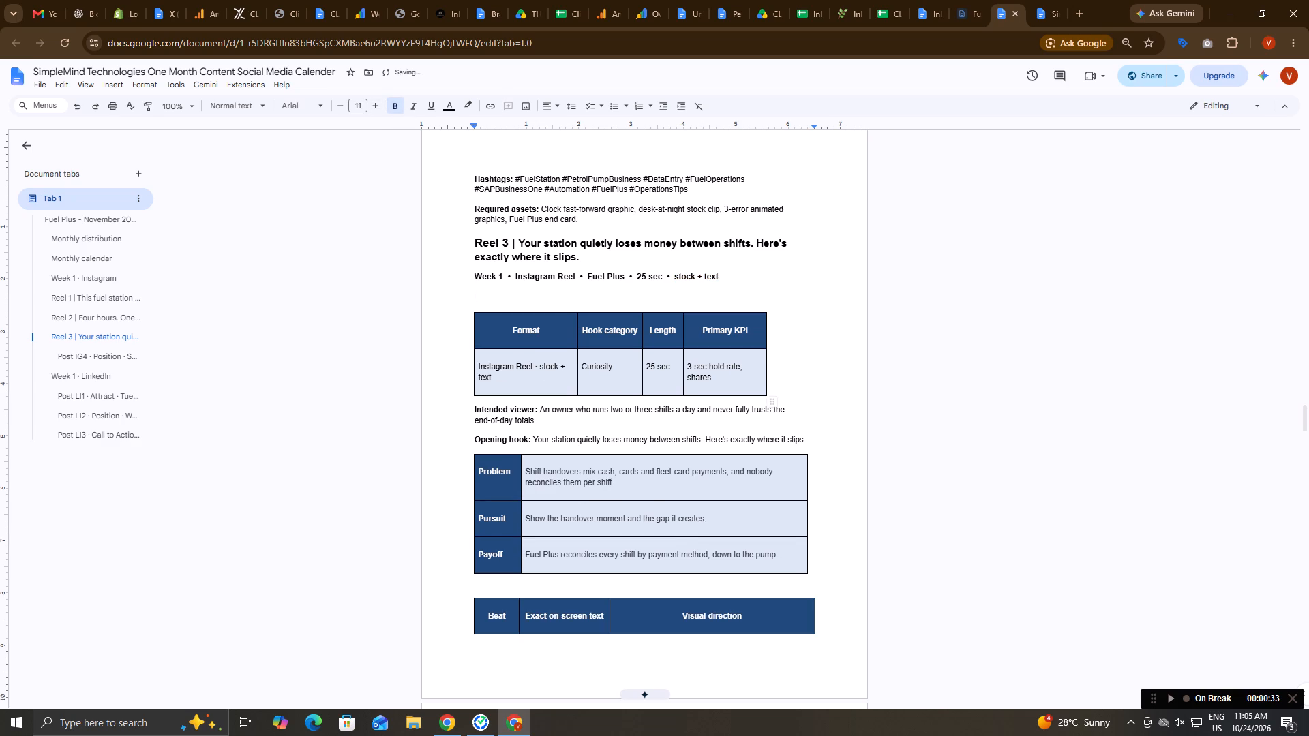
{"action": "left_click_drag", "start_coordinate": [785, 391], "coordinate": [504, 332]}
{"action": "key", "text": "BackSpace"}
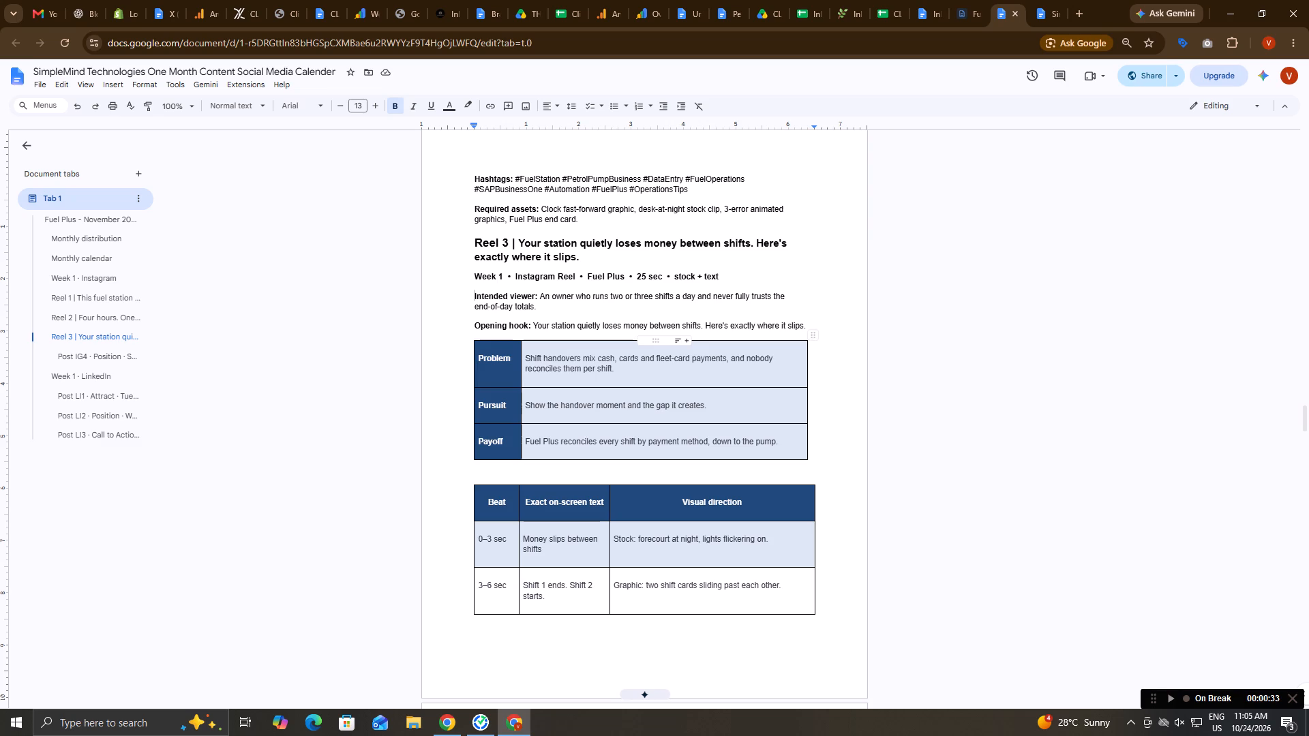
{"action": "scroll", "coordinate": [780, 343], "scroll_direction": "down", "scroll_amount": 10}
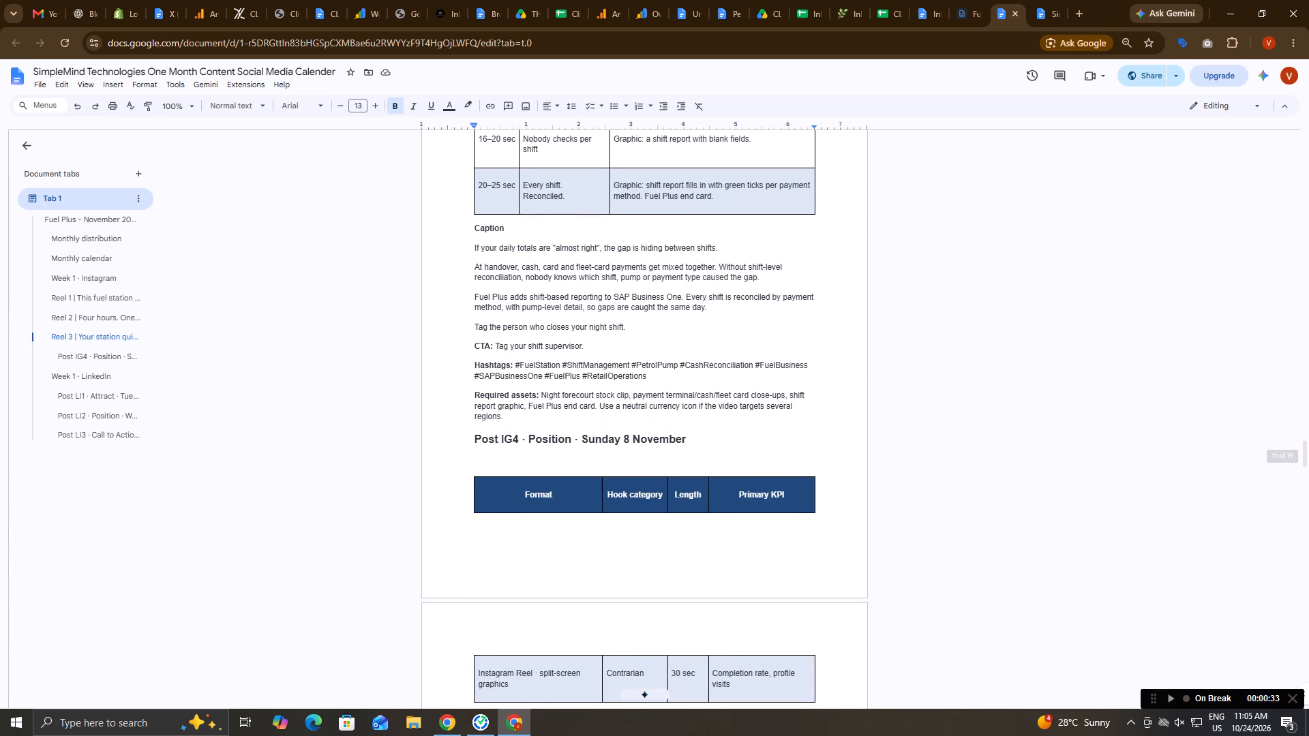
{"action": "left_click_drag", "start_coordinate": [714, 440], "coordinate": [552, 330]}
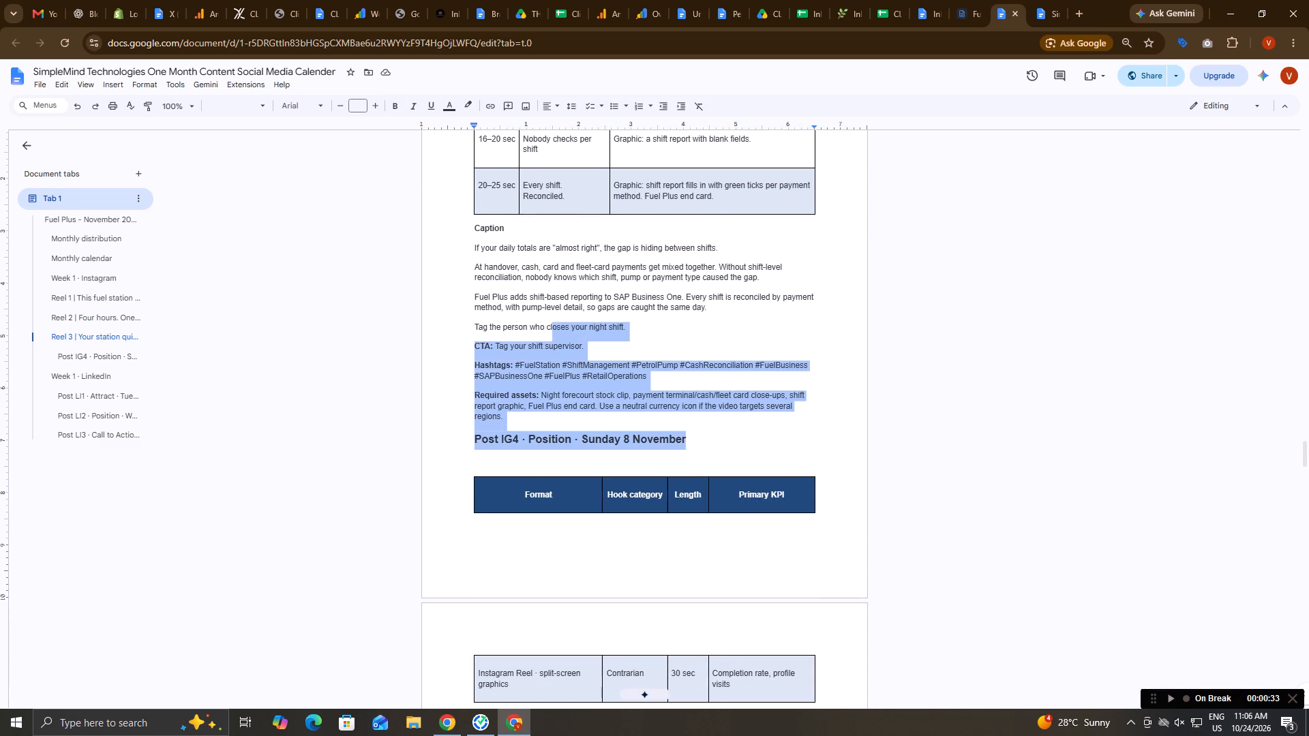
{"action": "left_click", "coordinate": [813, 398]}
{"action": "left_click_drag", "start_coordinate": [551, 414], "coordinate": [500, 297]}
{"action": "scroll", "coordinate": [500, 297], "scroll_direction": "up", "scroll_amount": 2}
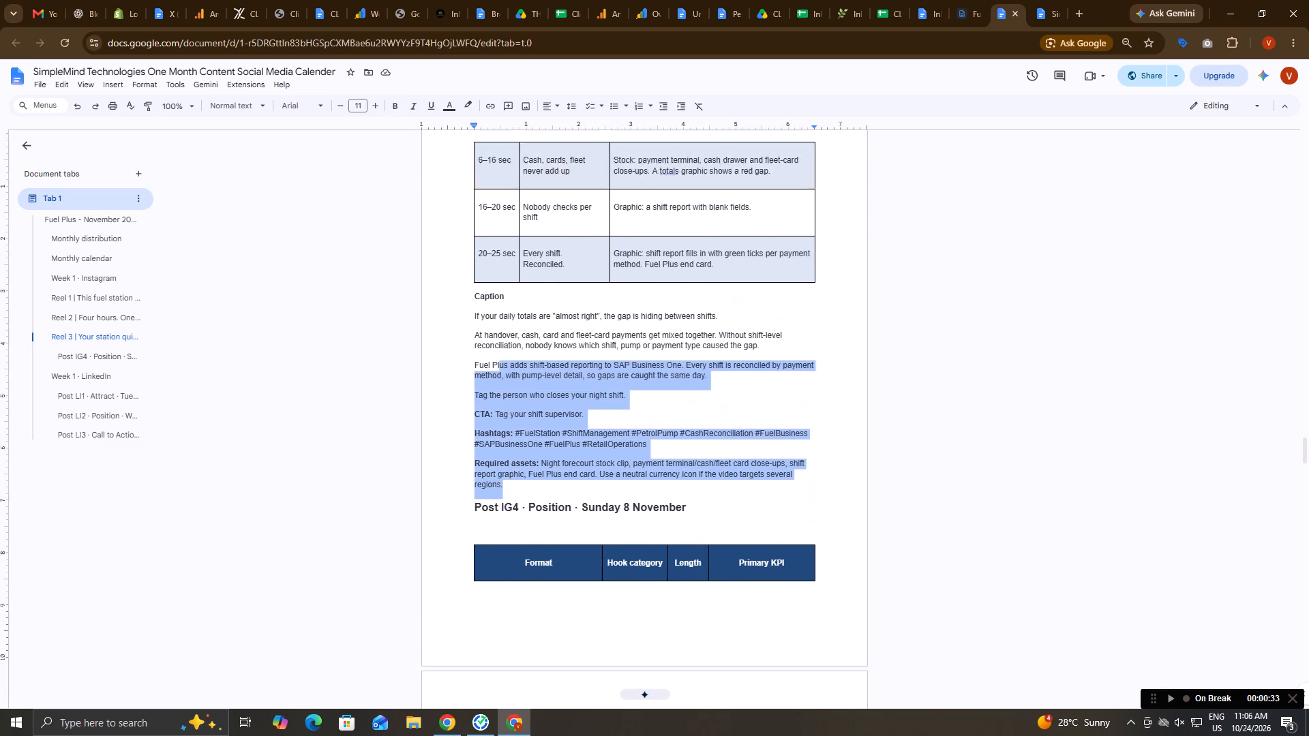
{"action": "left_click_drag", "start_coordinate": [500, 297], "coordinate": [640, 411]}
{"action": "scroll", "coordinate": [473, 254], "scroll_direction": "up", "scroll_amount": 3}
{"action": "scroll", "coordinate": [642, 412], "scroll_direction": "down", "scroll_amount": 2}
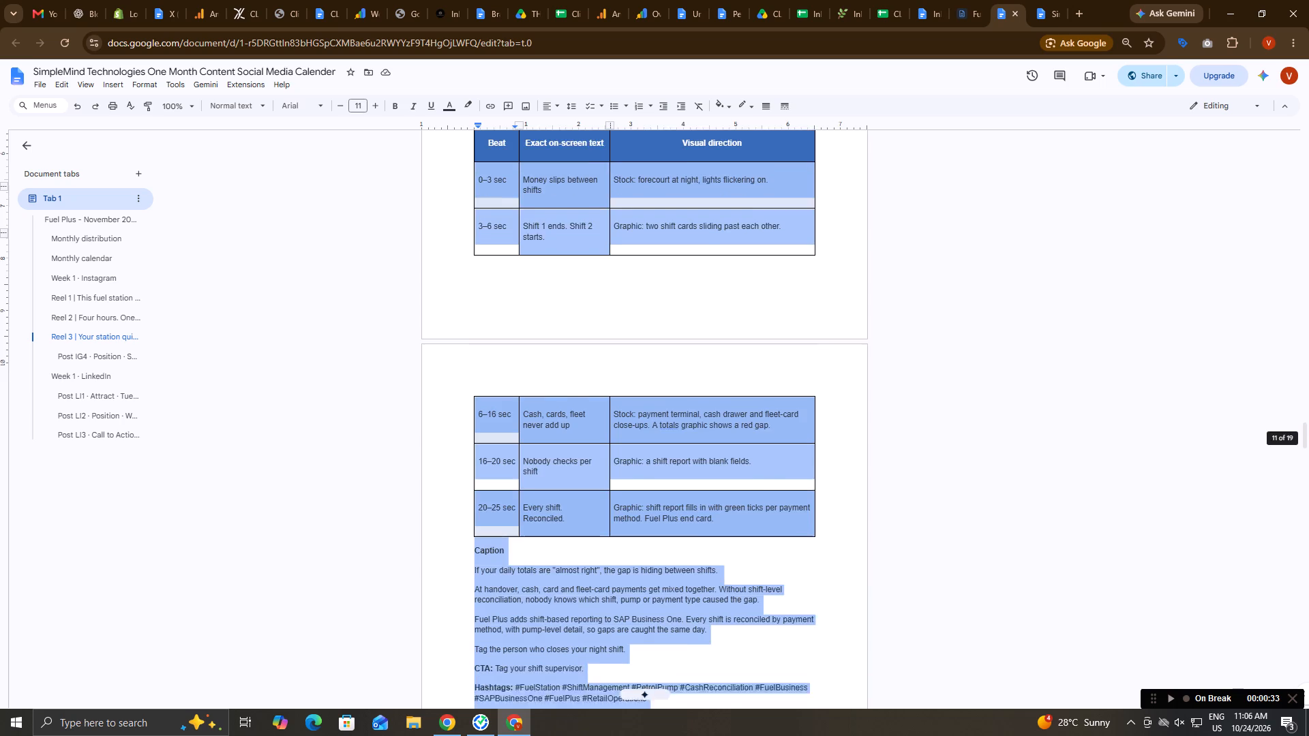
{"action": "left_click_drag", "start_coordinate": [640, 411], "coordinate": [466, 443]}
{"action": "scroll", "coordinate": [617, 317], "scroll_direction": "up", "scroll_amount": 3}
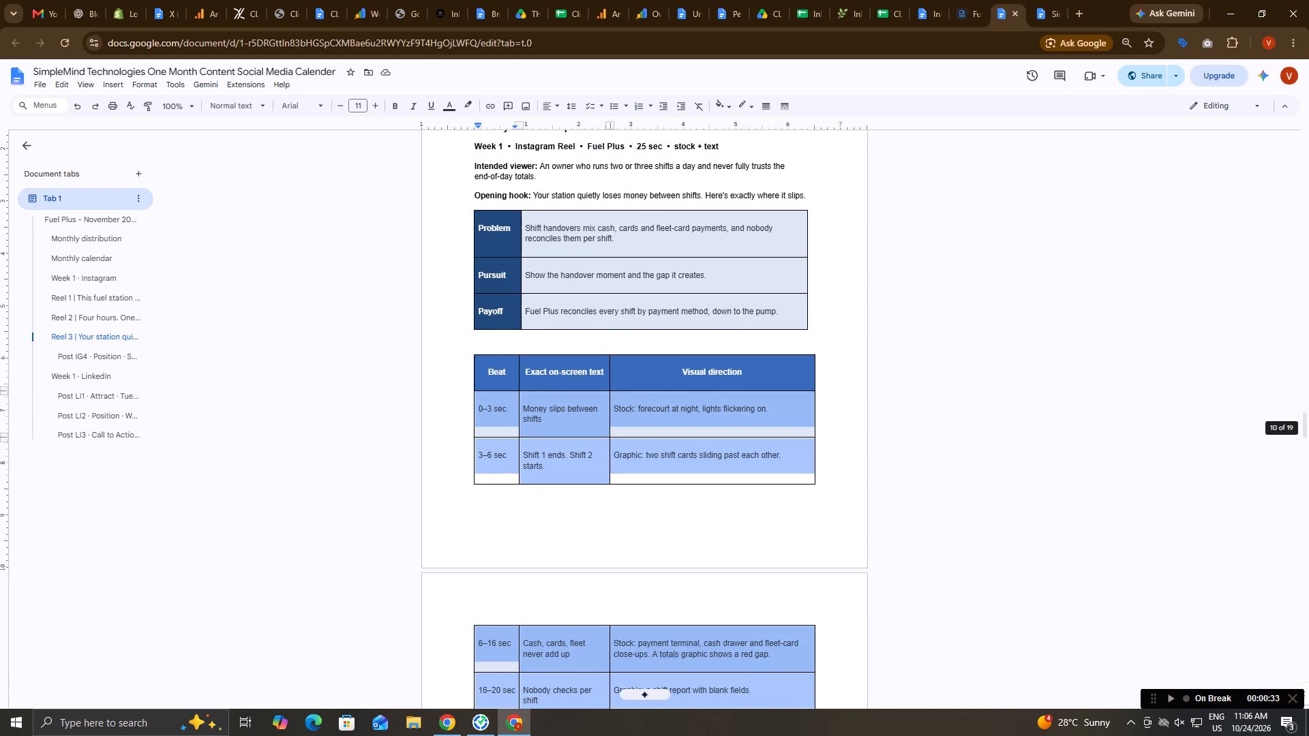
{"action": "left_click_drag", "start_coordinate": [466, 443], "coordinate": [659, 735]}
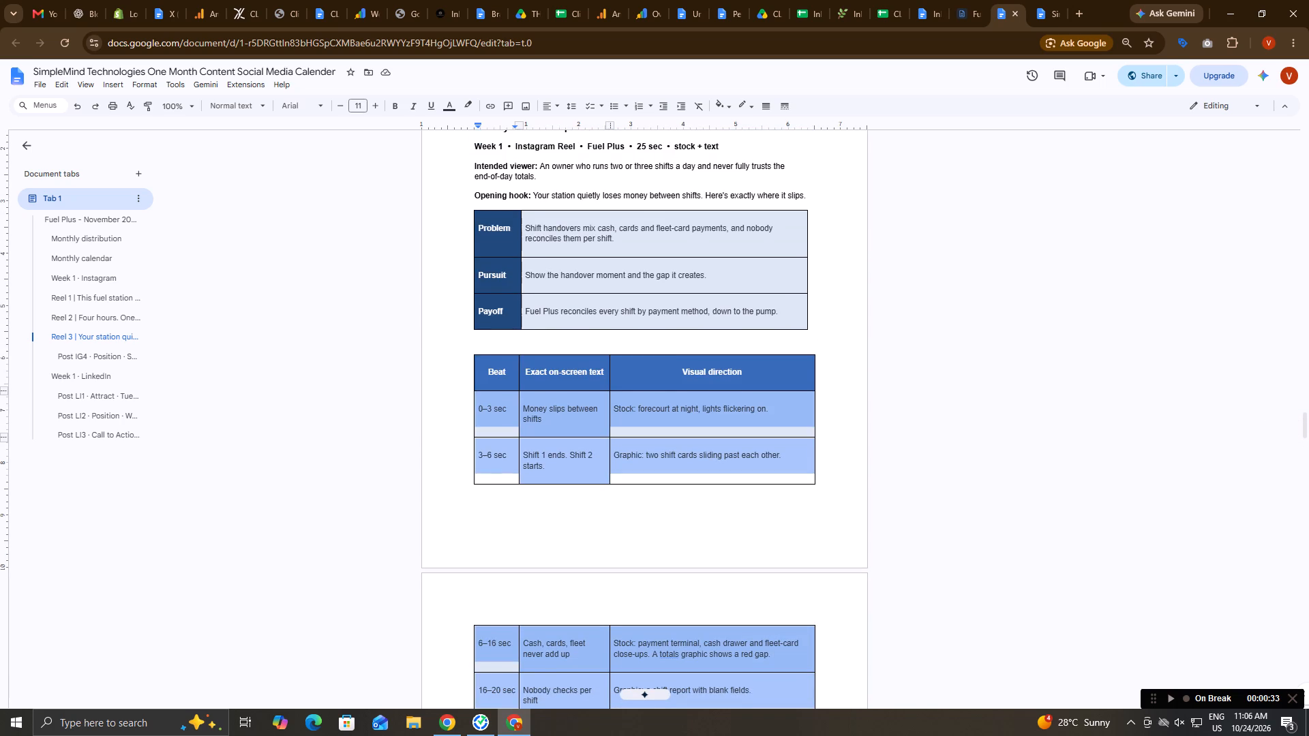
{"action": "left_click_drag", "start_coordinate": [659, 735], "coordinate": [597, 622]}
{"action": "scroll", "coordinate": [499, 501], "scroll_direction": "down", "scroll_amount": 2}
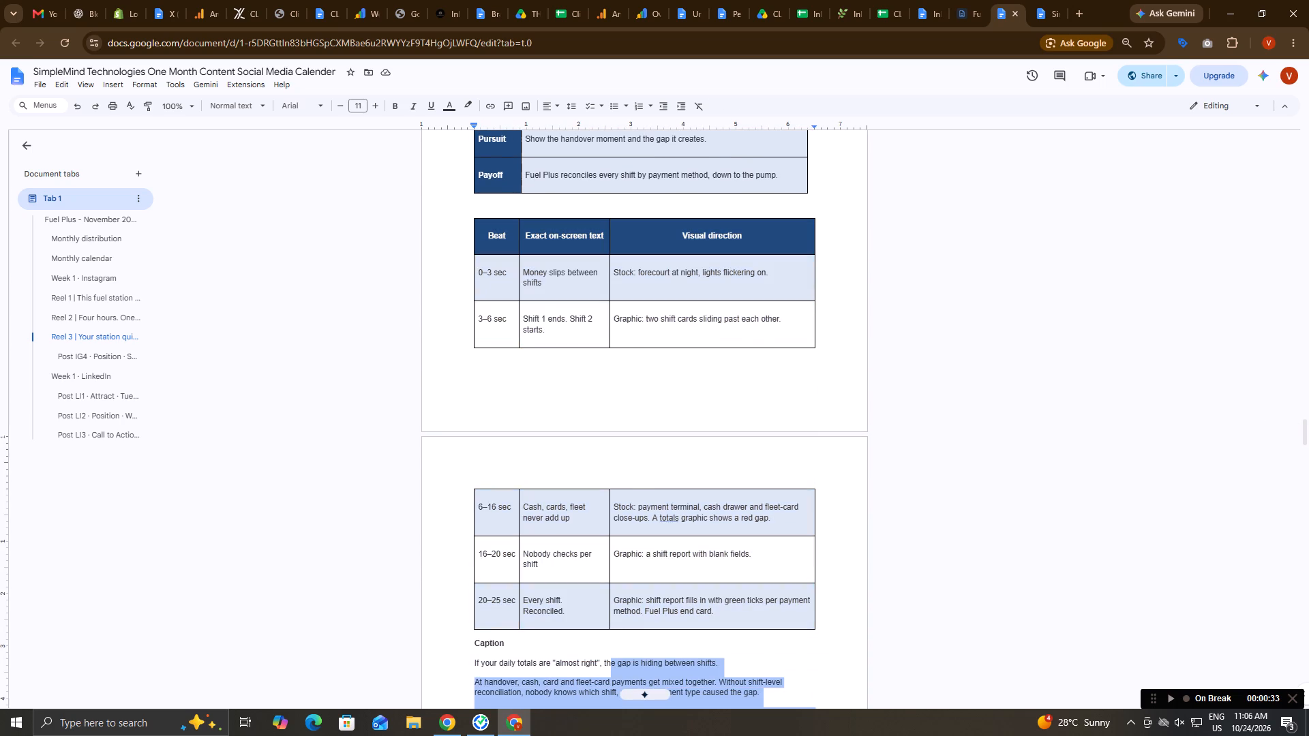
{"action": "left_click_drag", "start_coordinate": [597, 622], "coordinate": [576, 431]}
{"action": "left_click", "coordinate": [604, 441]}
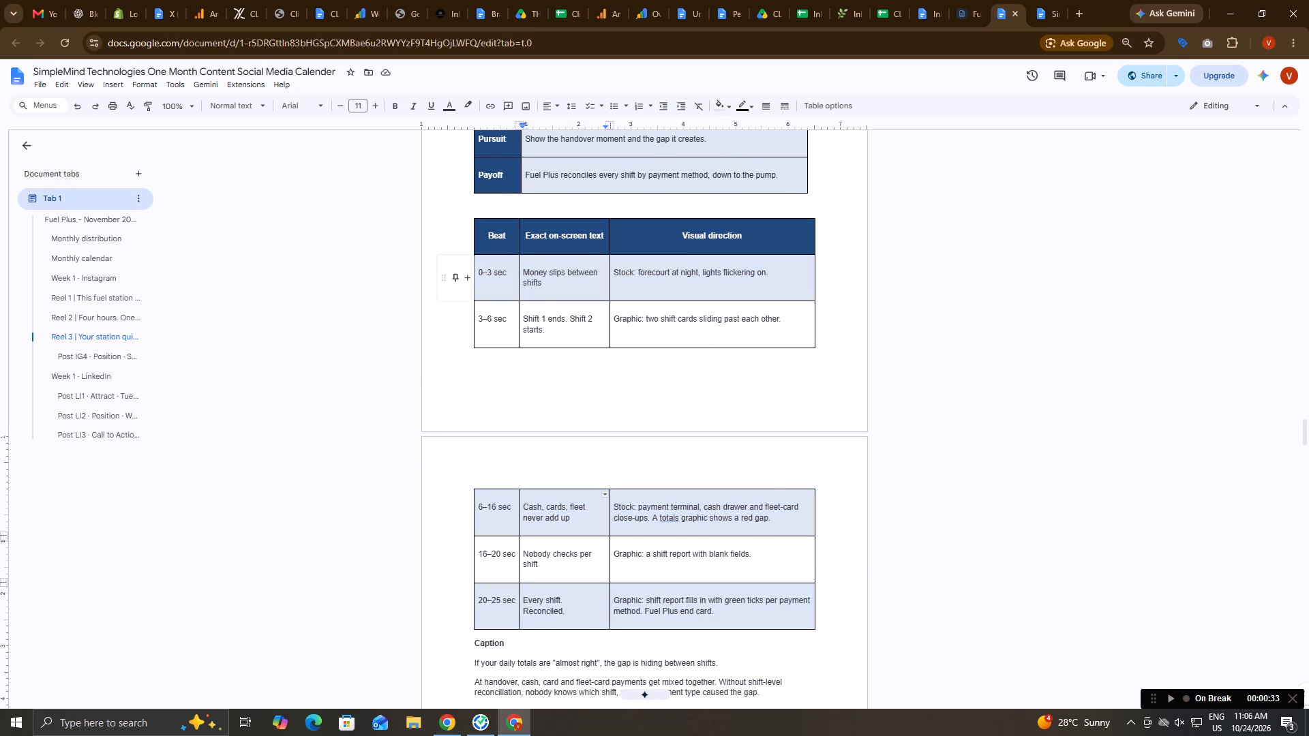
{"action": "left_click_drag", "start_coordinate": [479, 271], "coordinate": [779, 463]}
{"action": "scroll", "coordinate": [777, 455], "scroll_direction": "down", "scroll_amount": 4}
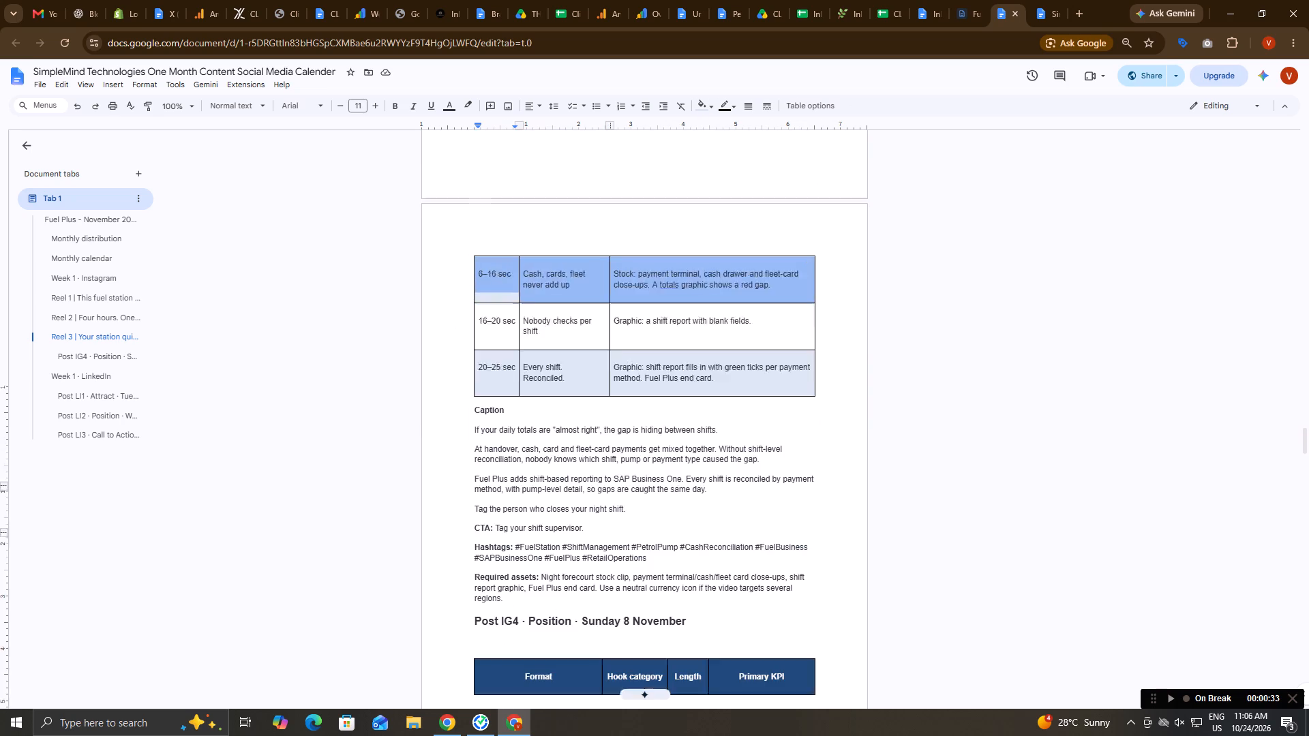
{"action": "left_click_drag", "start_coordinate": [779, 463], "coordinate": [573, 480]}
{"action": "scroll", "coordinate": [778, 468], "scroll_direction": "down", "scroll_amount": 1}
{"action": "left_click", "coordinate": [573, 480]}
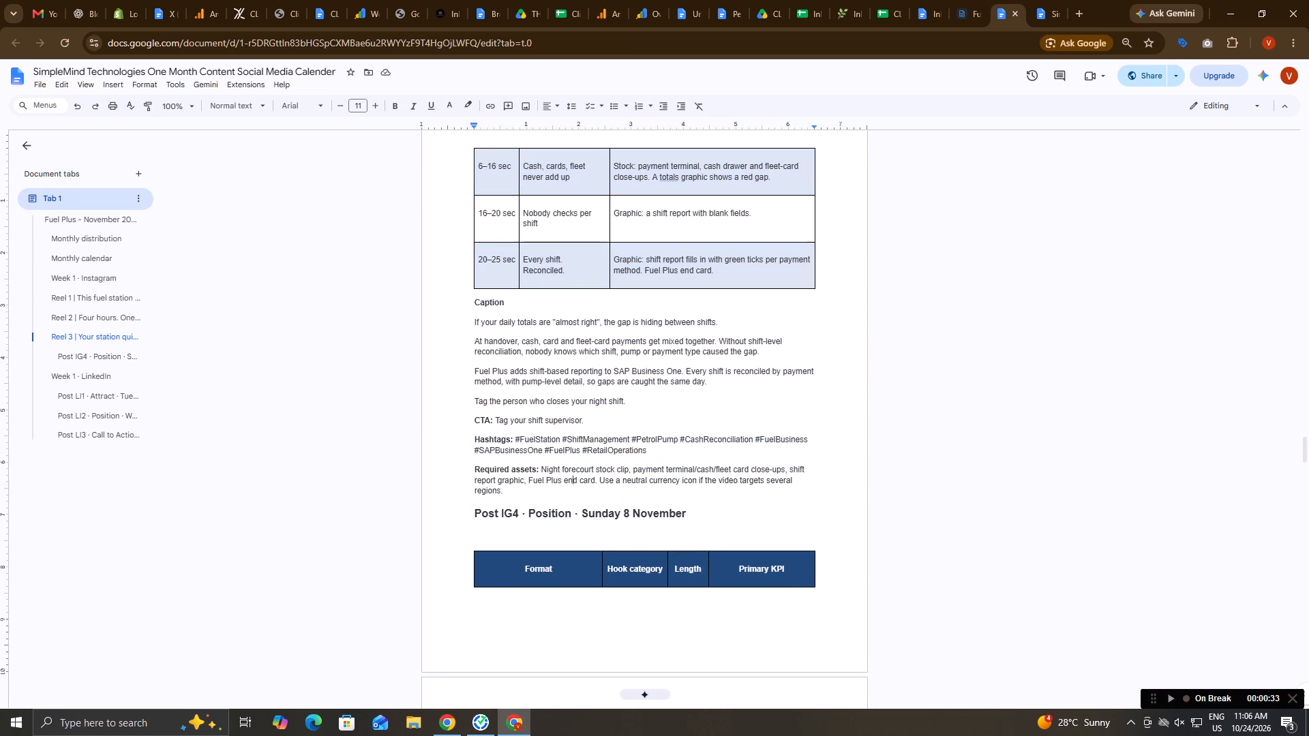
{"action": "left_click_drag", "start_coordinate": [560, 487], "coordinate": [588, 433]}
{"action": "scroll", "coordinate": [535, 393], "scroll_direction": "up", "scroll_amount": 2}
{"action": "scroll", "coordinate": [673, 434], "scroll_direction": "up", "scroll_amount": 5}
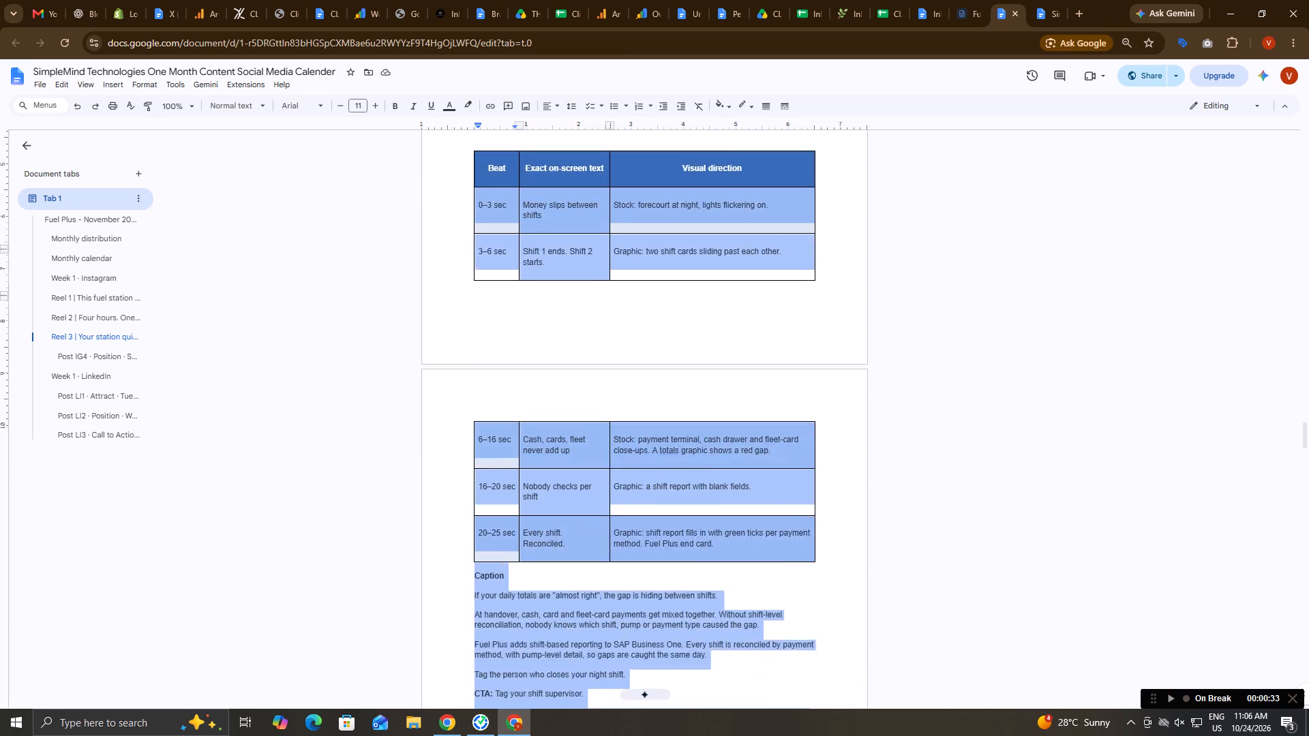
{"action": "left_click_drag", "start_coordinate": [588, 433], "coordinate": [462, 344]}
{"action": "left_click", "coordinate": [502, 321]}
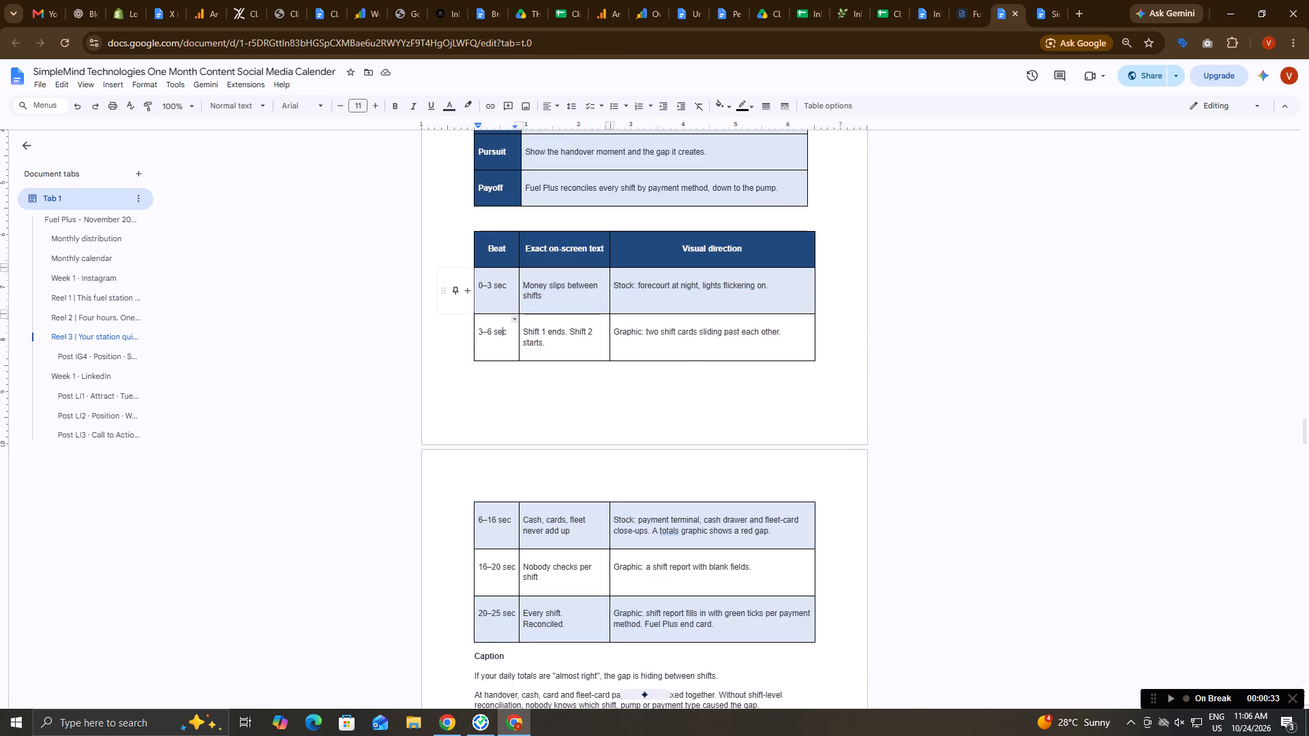
Make the text black from Reel 3's Beat table through its caption, CTA, hashtags and required assets.
{"action": "left_click_drag", "start_coordinate": [478, 286], "coordinate": [719, 387]}
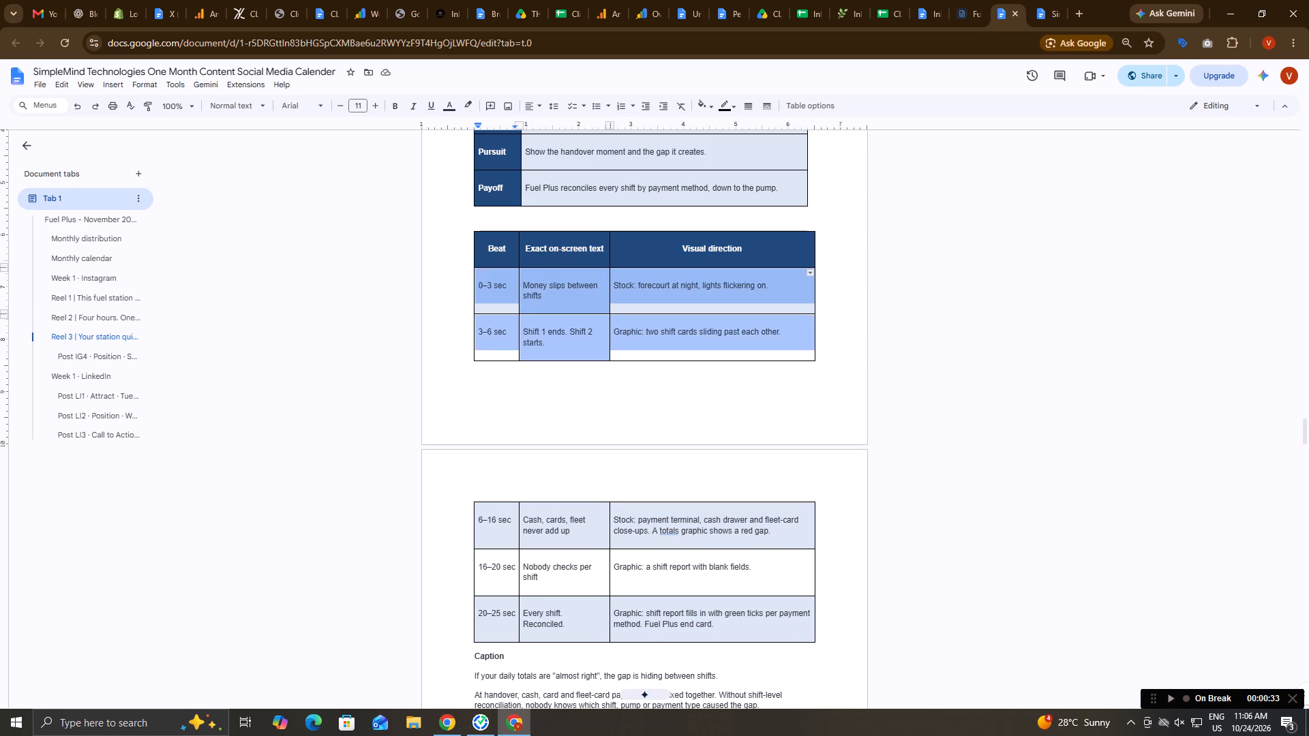
{"action": "left_click_drag", "start_coordinate": [719, 387], "coordinate": [738, 443]}
{"action": "scroll", "coordinate": [742, 400], "scroll_direction": "down", "scroll_amount": 6}
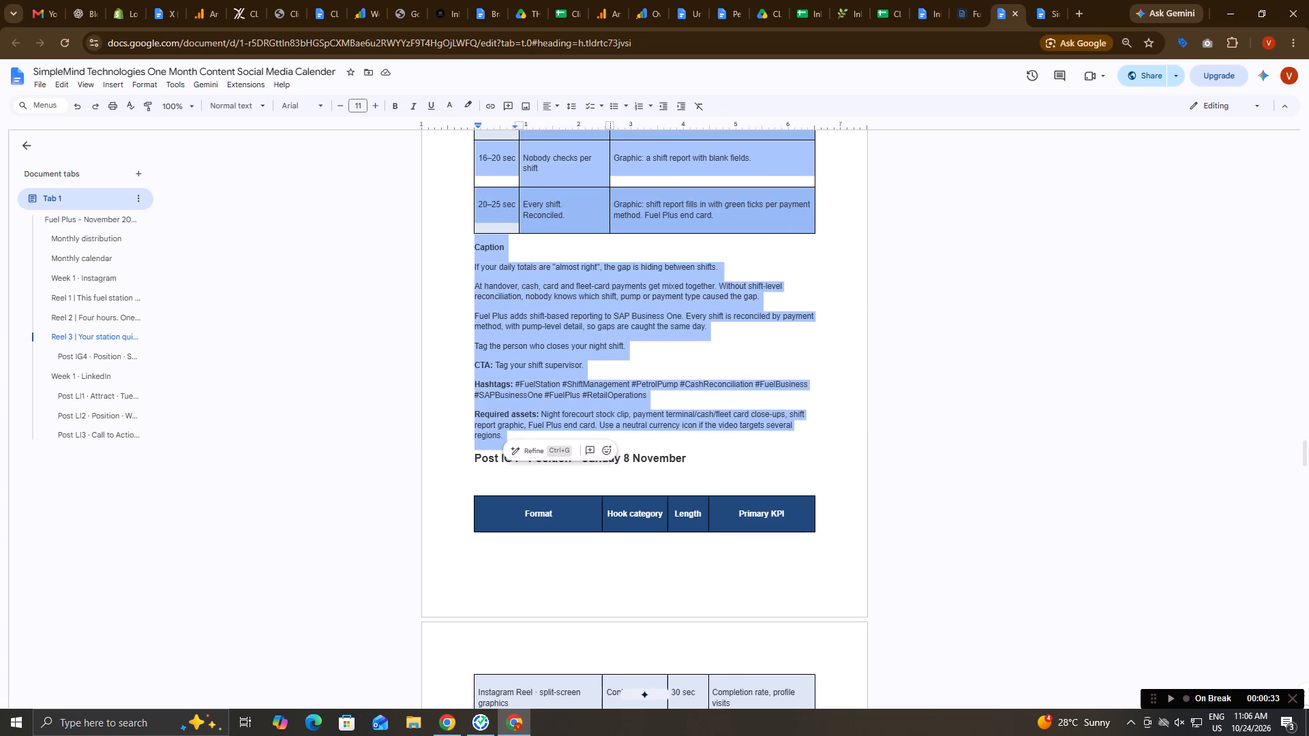
{"action": "left_click", "coordinate": [451, 101]}
{"action": "left_click", "coordinate": [453, 125]}
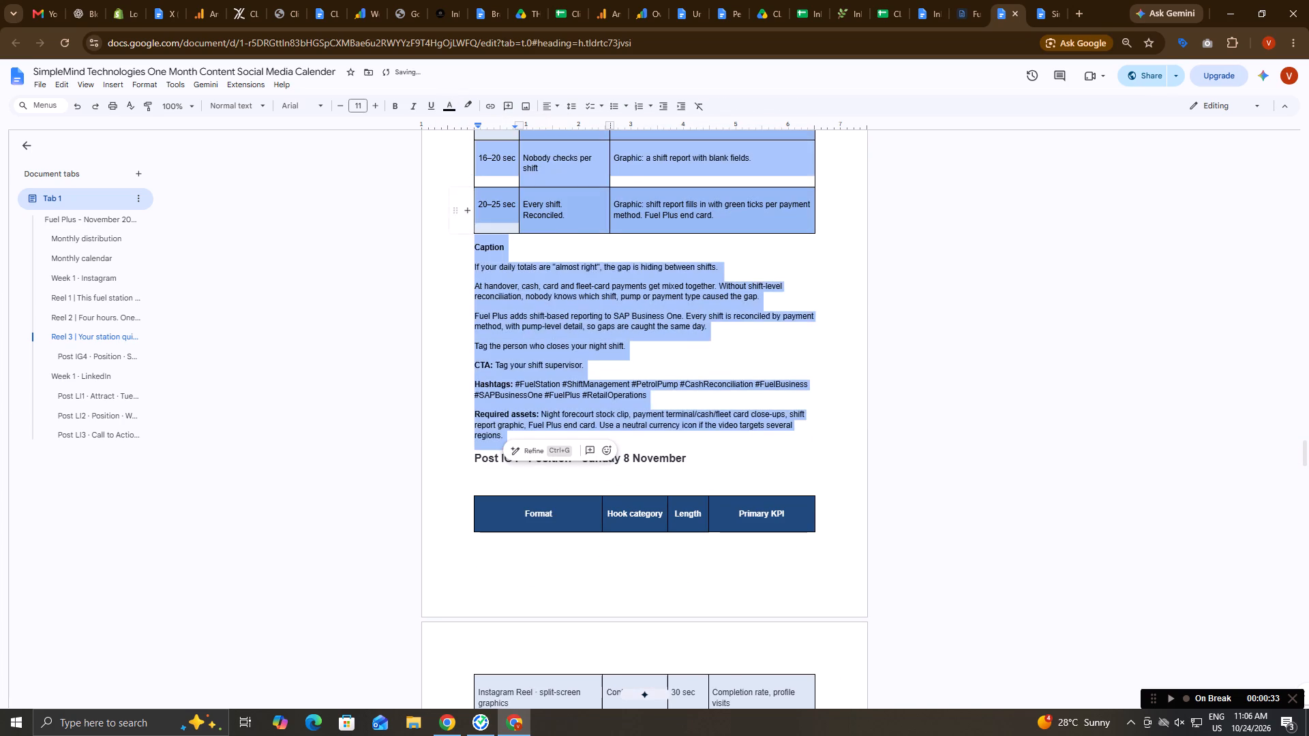
{"action": "left_click", "coordinate": [547, 266]}
Set the header row text of Reel 3's Beat, Exact on-screen text and Visual direction table to white.
{"action": "scroll", "coordinate": [614, 328], "scroll_direction": "up", "scroll_amount": 5}
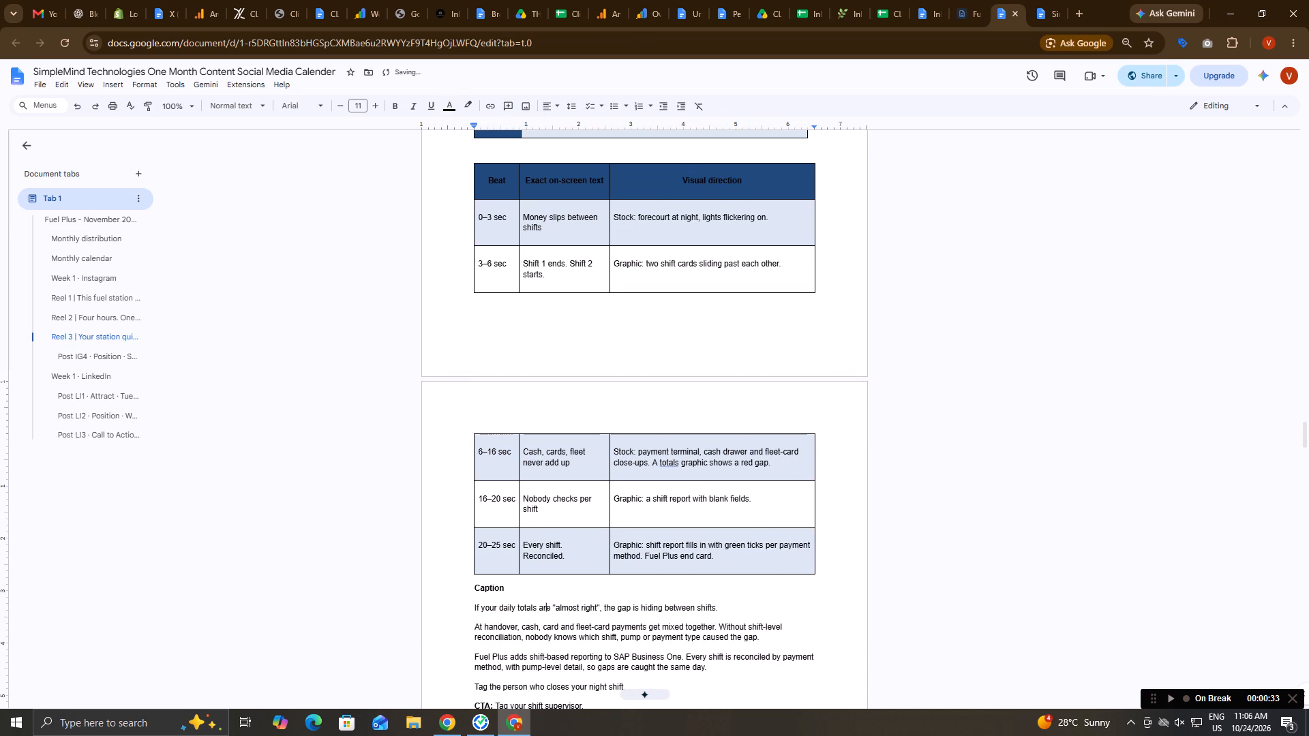
{"action": "scroll", "coordinate": [614, 328], "scroll_direction": "up", "scroll_amount": 3}
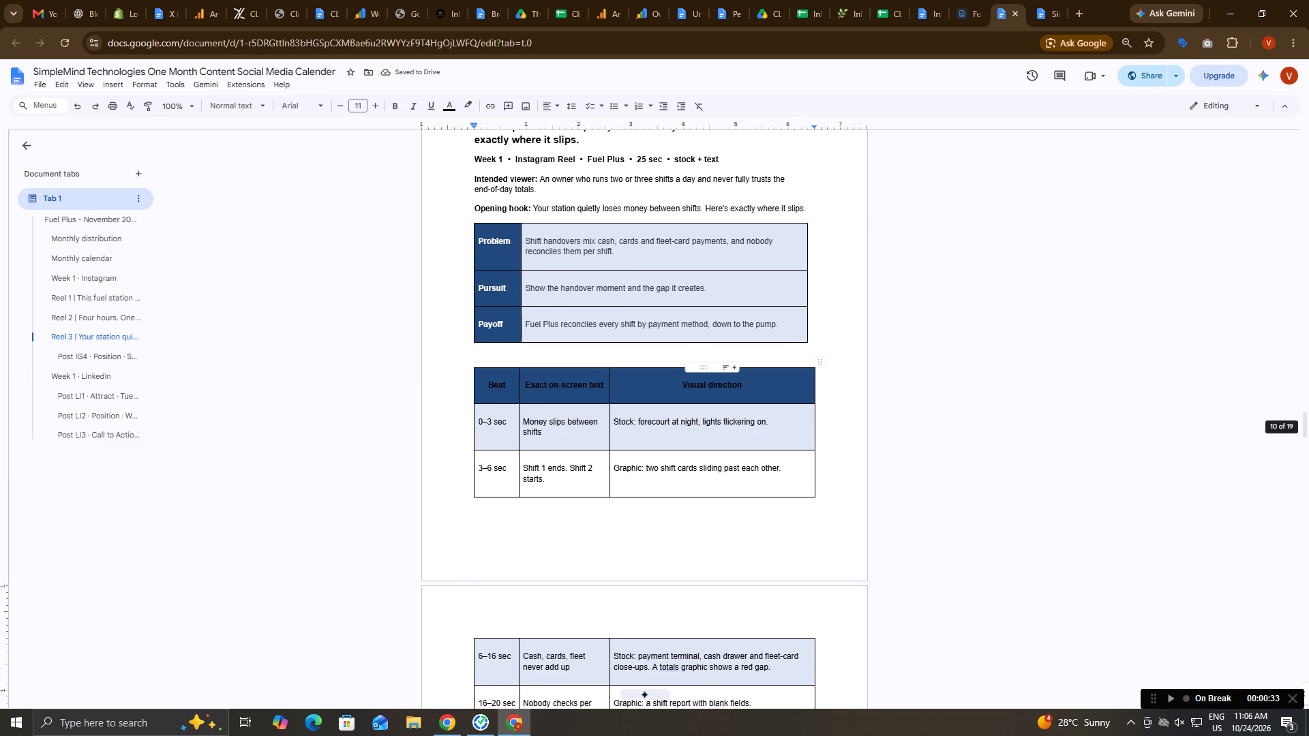
{"action": "left_click_drag", "start_coordinate": [776, 384], "coordinate": [497, 378]}
{"action": "left_click", "coordinate": [452, 104]}
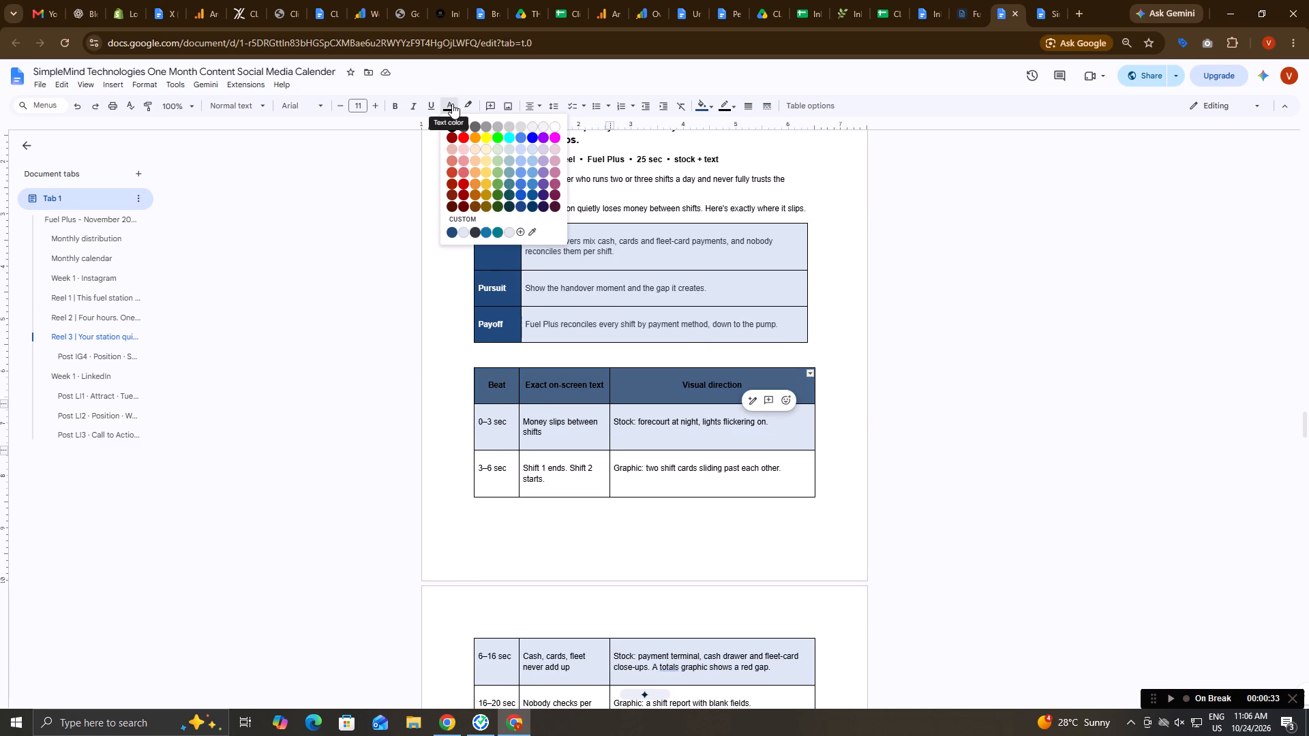
{"action": "left_click", "coordinate": [556, 127]}
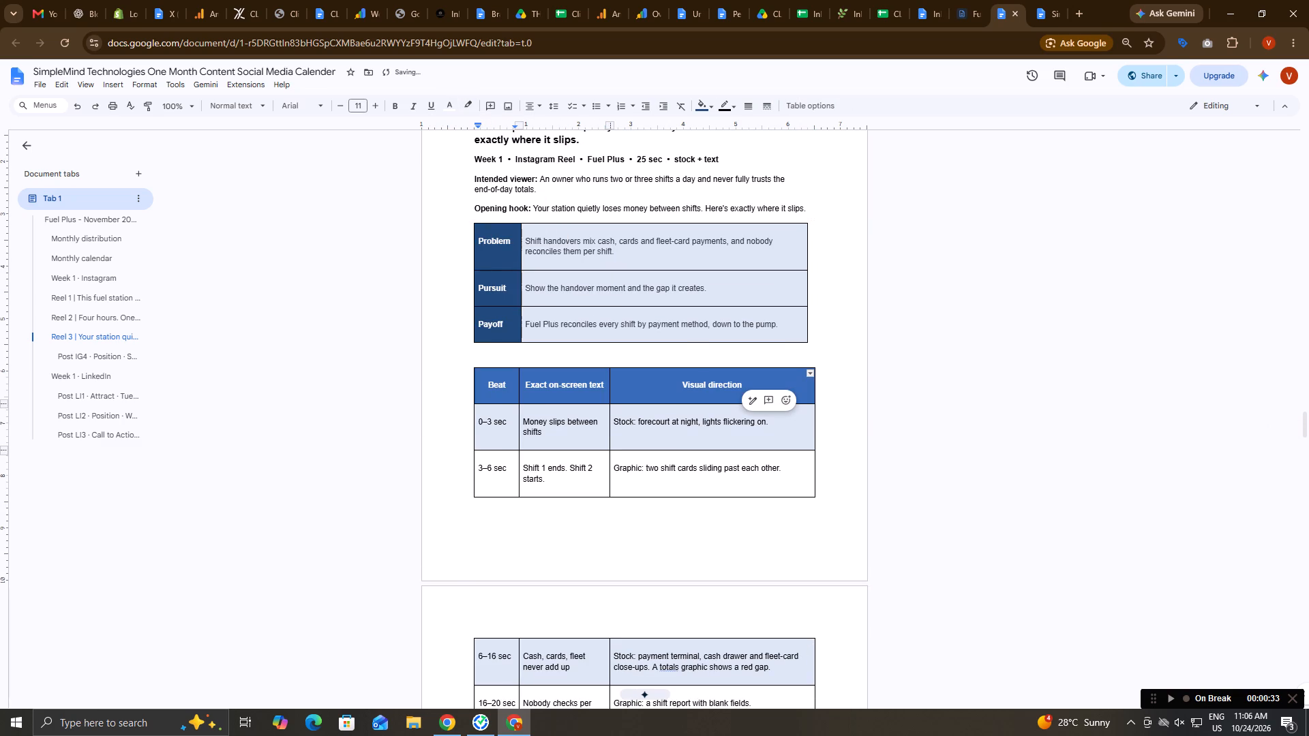
Make the description text beside Problem, Pursuit and Payoff in Reel 3's table black.
{"action": "left_click_drag", "start_coordinate": [784, 326], "coordinate": [606, 241]}
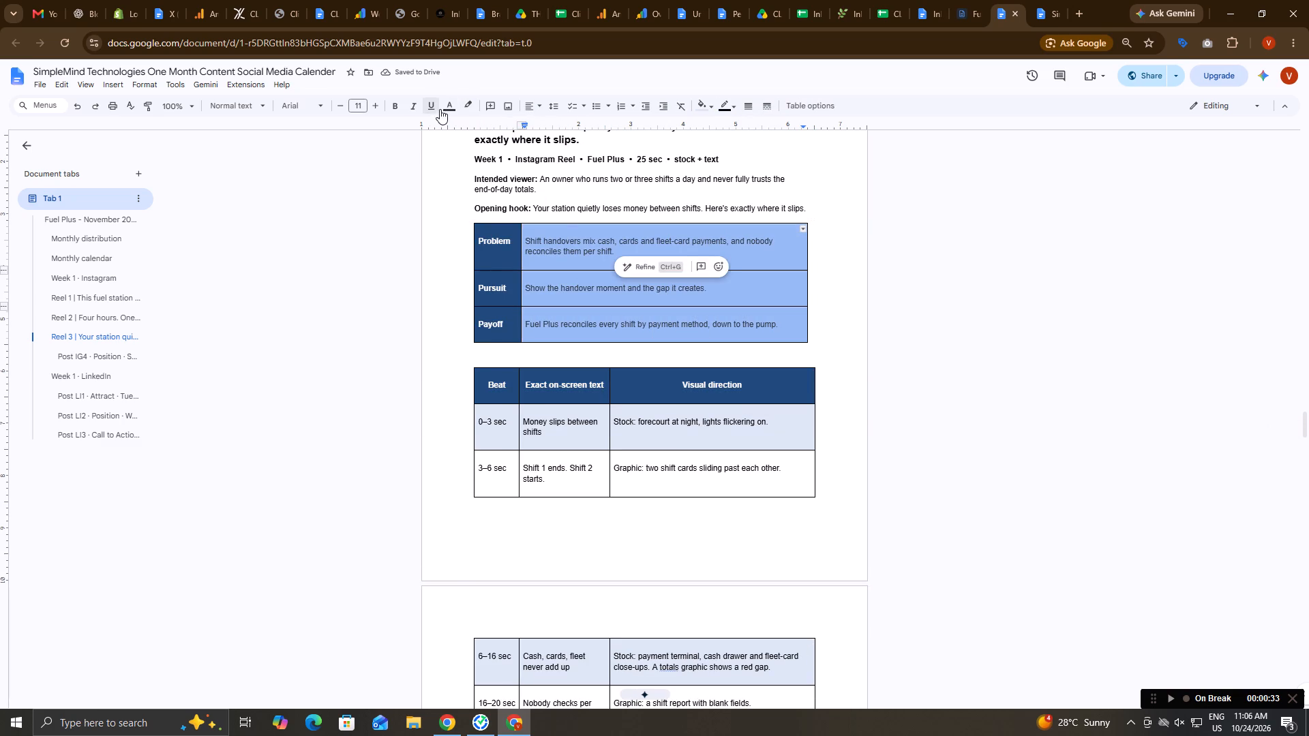
{"action": "left_click", "coordinate": [447, 107]}
{"action": "left_click", "coordinate": [451, 123]}
{"action": "left_click", "coordinate": [629, 236]}
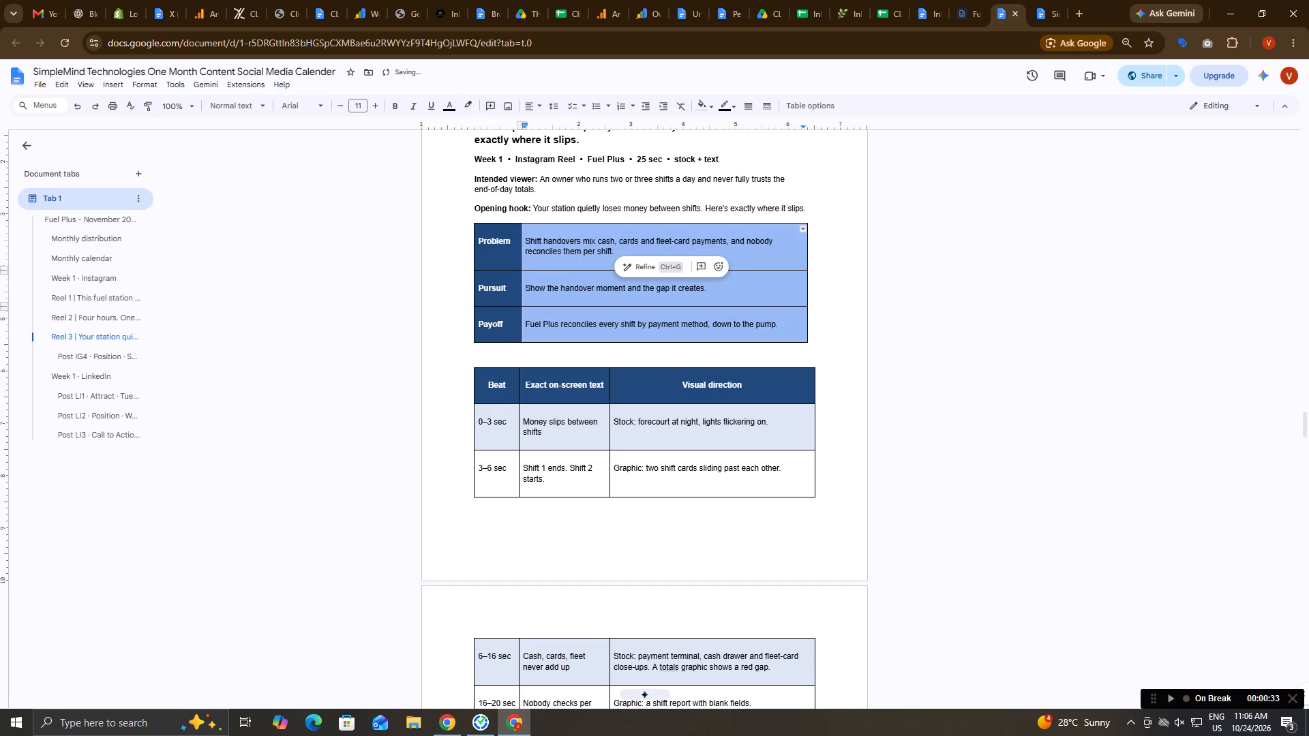
Enlarge the Caption heading below Reel 3's Beat table by two points.
{"action": "scroll", "coordinate": [629, 236], "scroll_direction": "up", "scroll_amount": 1}
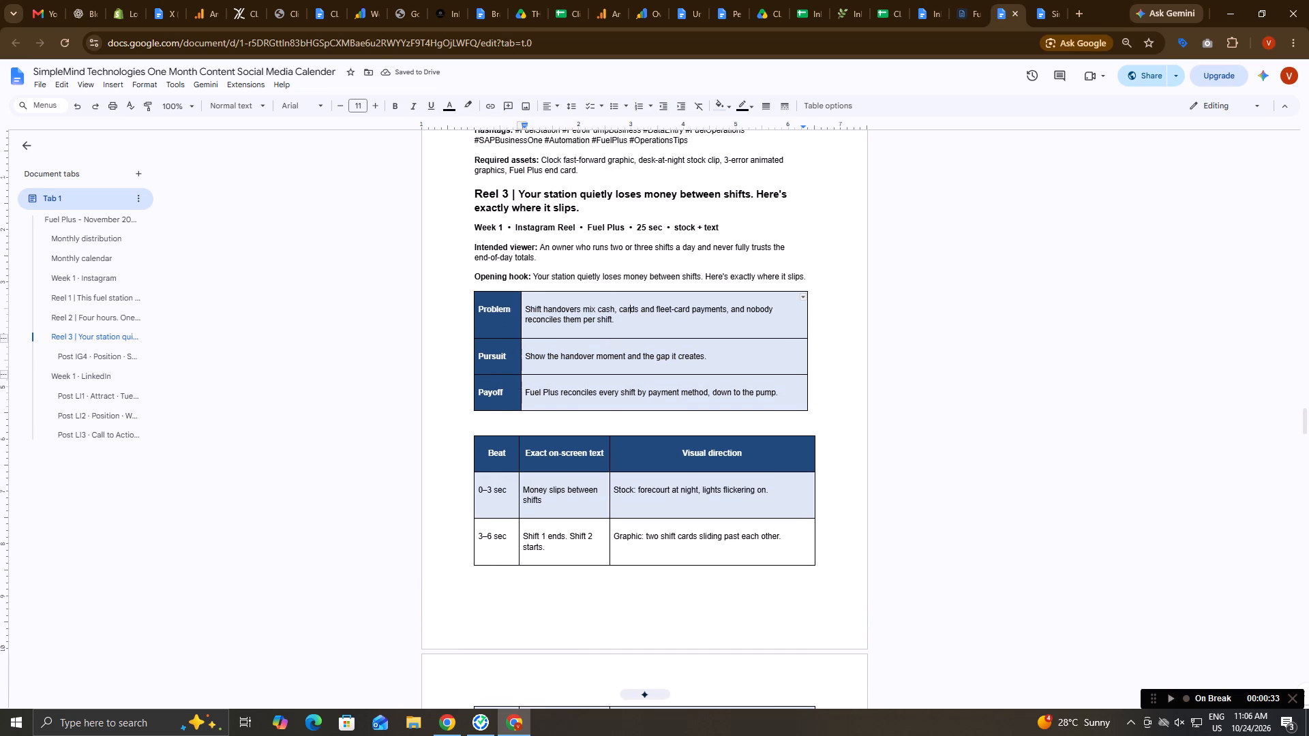
{"action": "scroll", "coordinate": [629, 236], "scroll_direction": "down", "scroll_amount": 3}
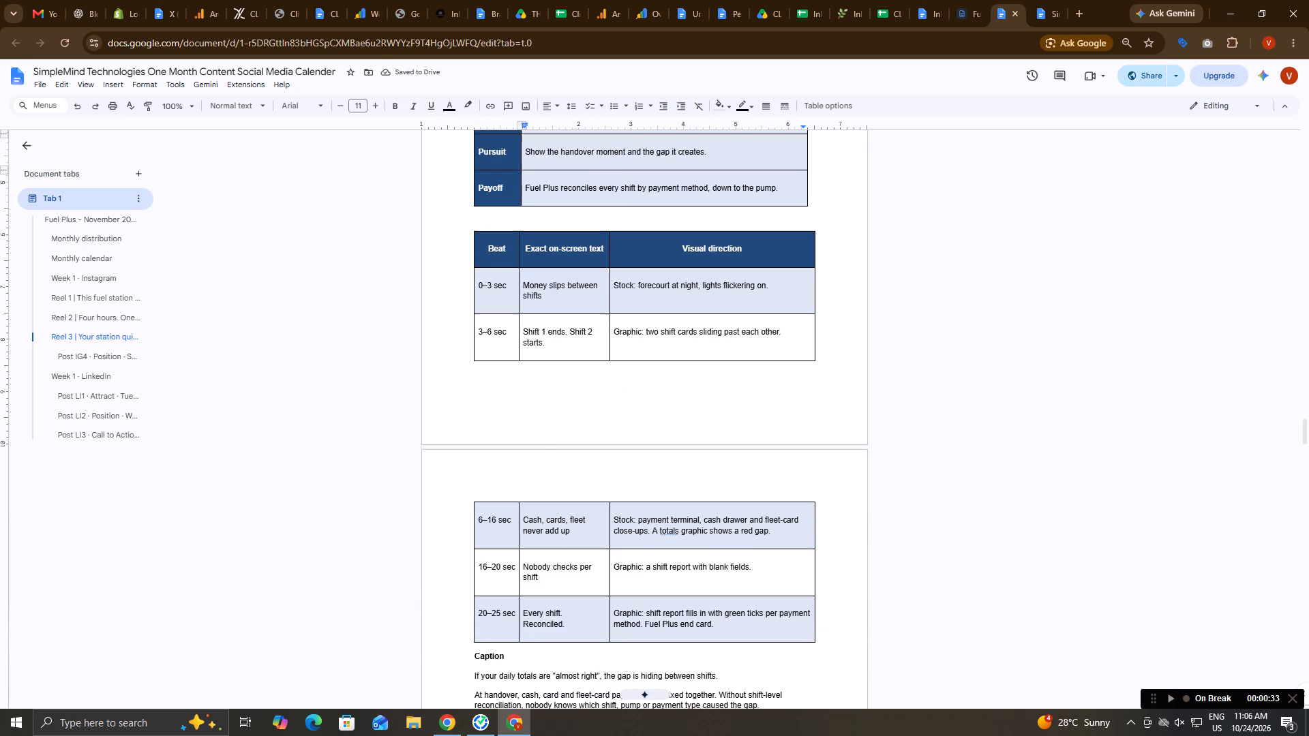
{"action": "scroll", "coordinate": [629, 236], "scroll_direction": "down", "scroll_amount": 6}
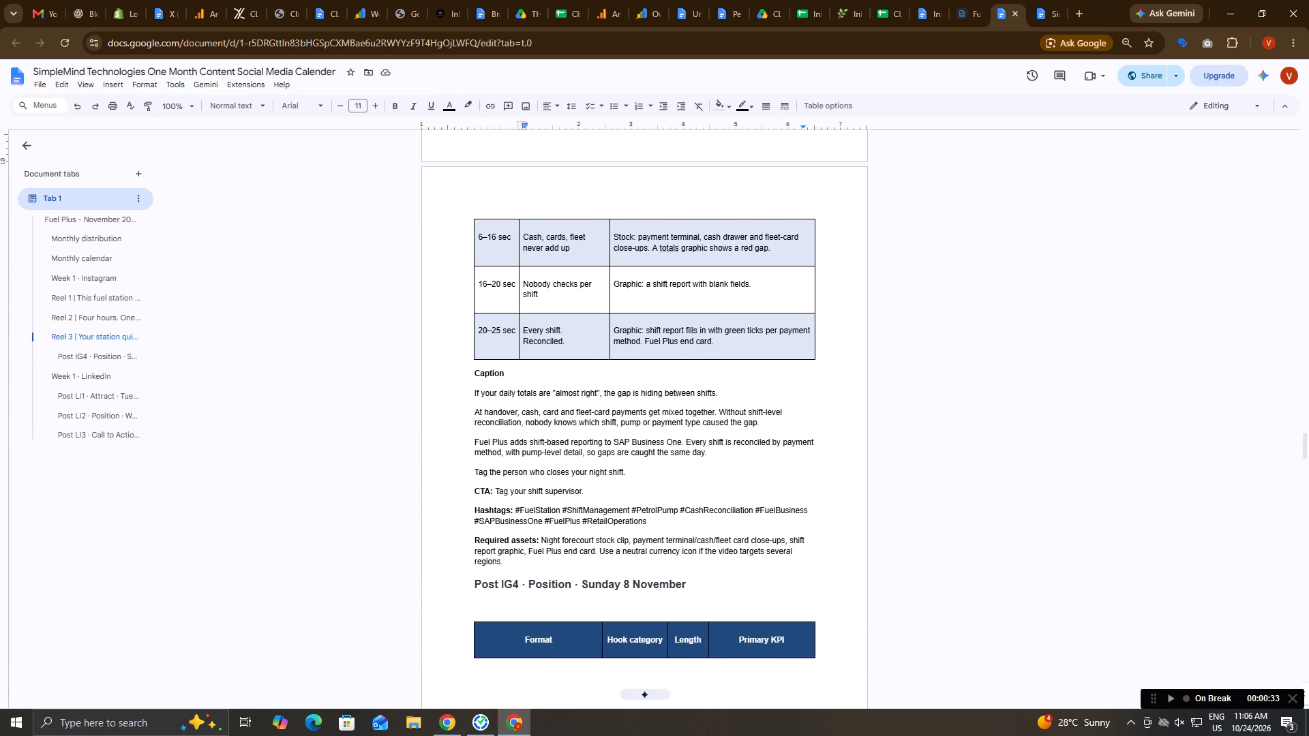
{"action": "left_click_drag", "start_coordinate": [513, 246], "coordinate": [462, 243]}
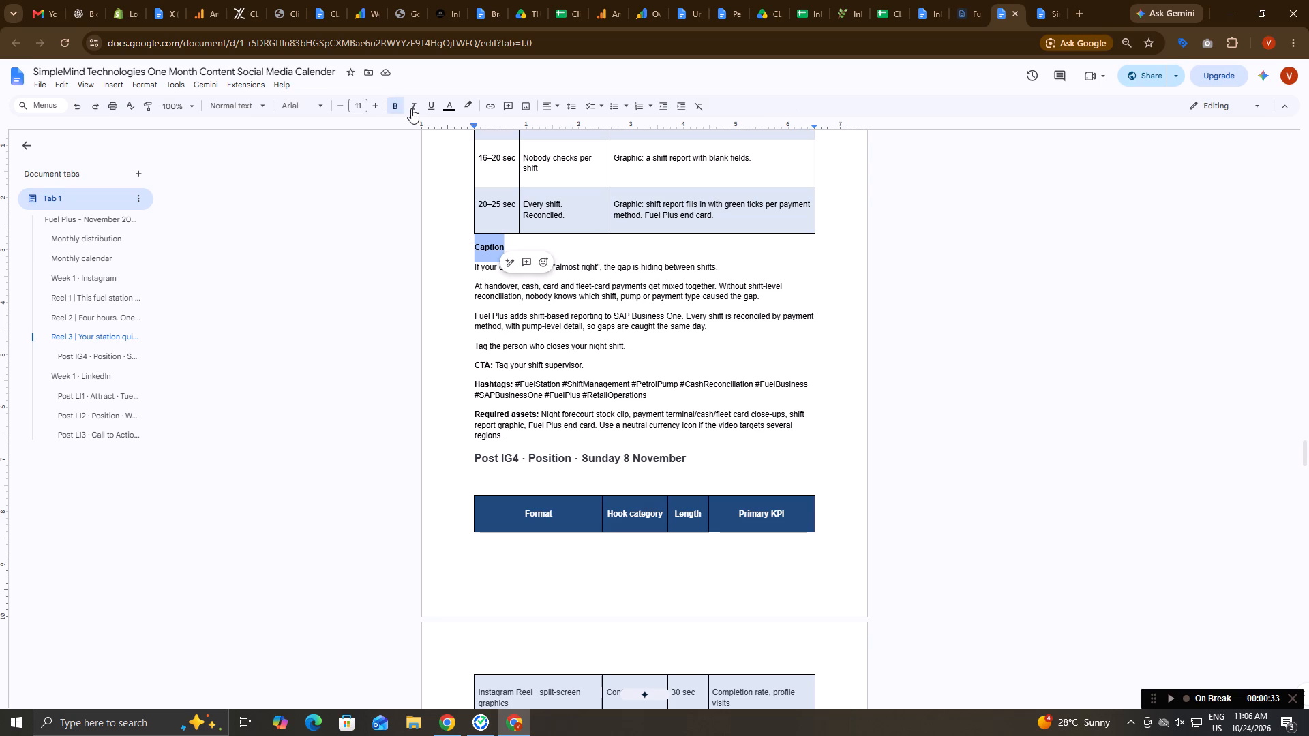
{"action": "double_click", "coordinate": [373, 100]}
{"action": "left_click", "coordinate": [534, 352]}
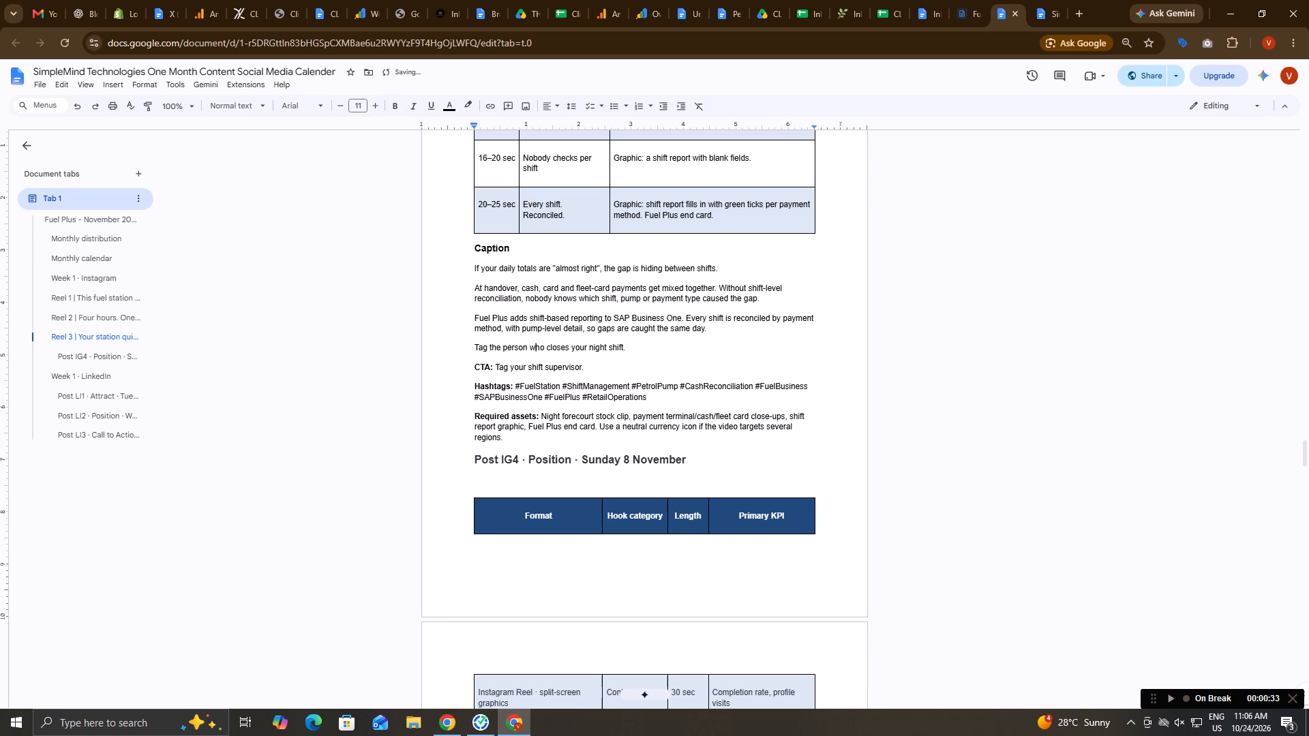
Replace the "Post IG4 · Position · Sunday 8 November" heading with a copy of Reel 3's heading and details line.
{"action": "scroll", "coordinate": [534, 352], "scroll_direction": "down", "scroll_amount": 2}
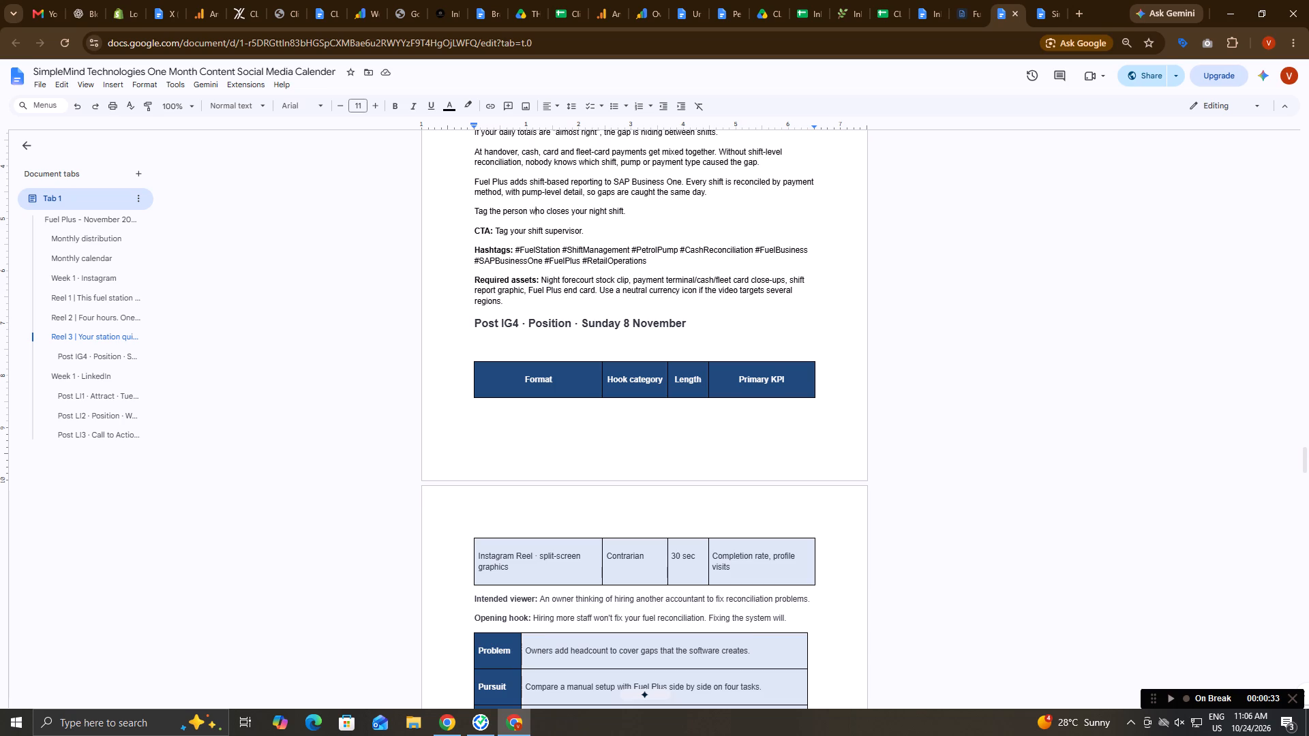
{"action": "scroll", "coordinate": [534, 352], "scroll_direction": "up", "scroll_amount": 14}
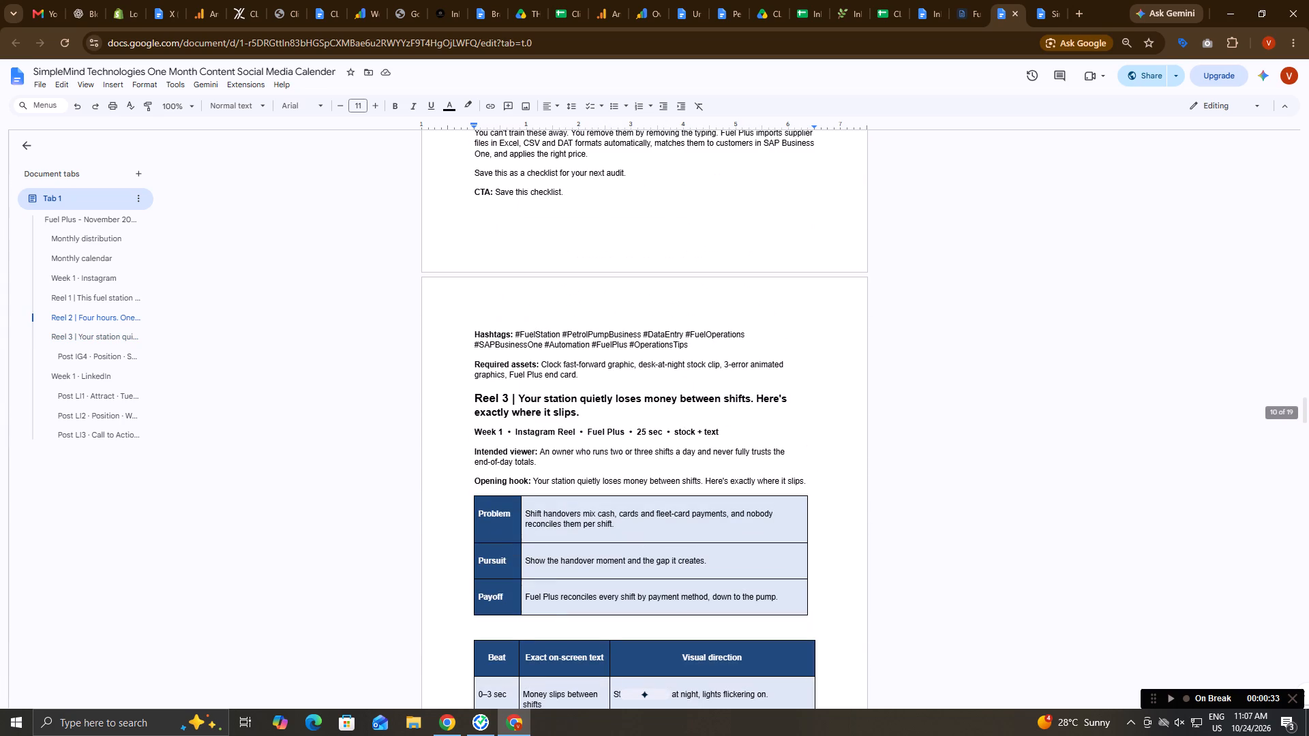
{"action": "left_click_drag", "start_coordinate": [735, 433], "coordinate": [464, 382]}
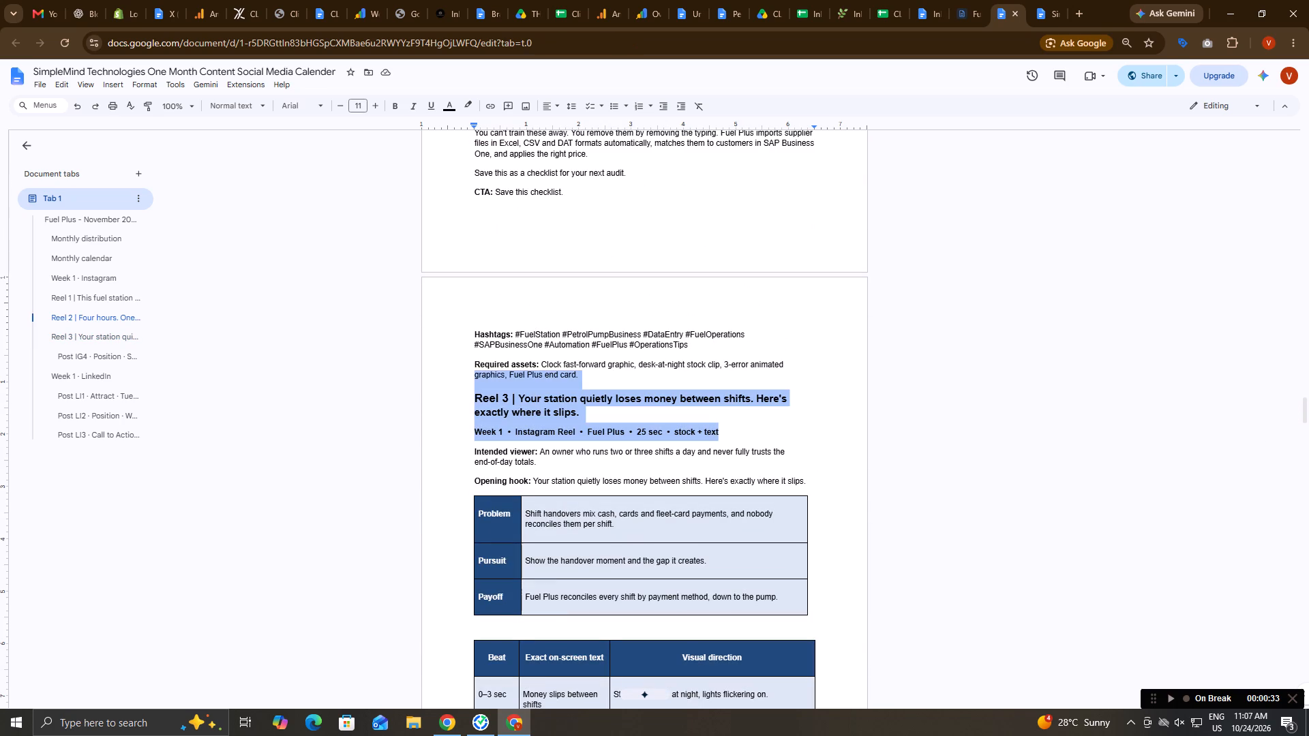
{"action": "left_click_drag", "start_coordinate": [464, 382], "coordinate": [464, 399]}
{"action": "key", "text": "ctrl+c"}
{"action": "scroll", "coordinate": [573, 425], "scroll_direction": "down", "scroll_amount": 5}
{"action": "scroll", "coordinate": [612, 513], "scroll_direction": "up", "scroll_amount": 1}
{"action": "scroll", "coordinate": [610, 519], "scroll_direction": "down", "scroll_amount": 1}
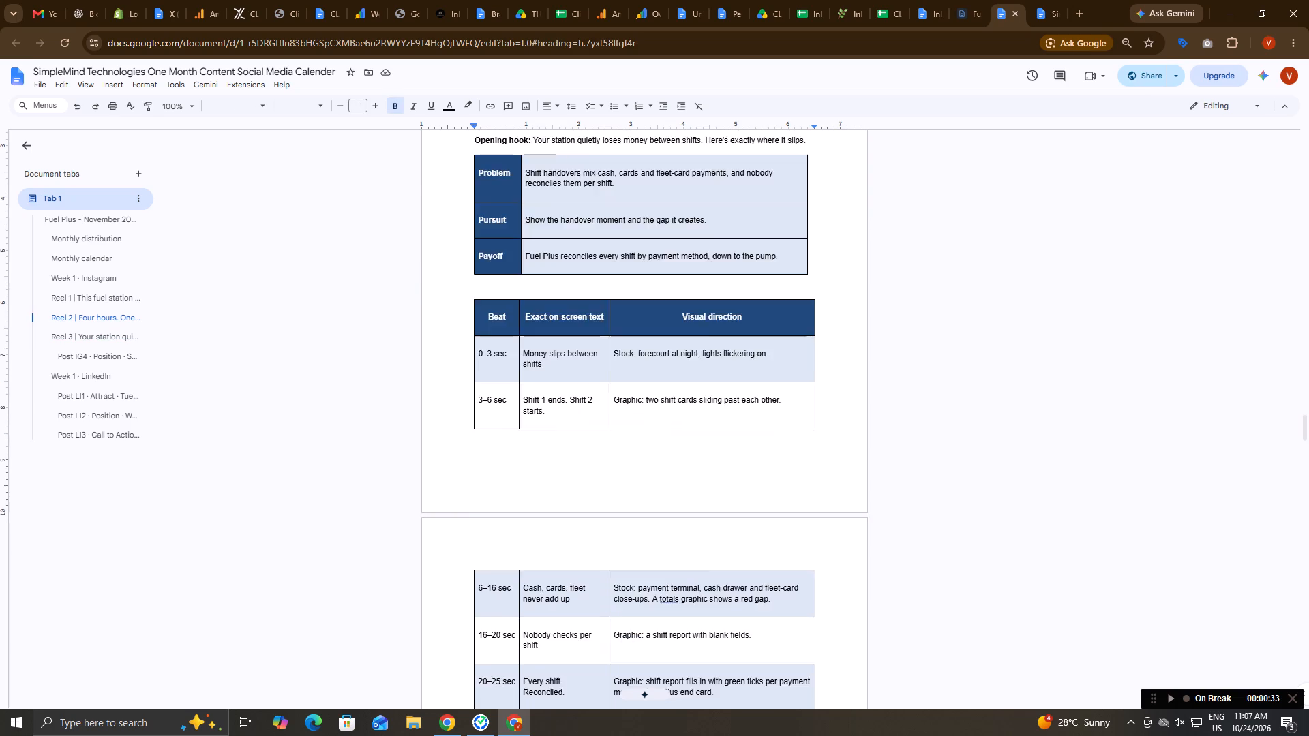
{"action": "scroll", "coordinate": [617, 493], "scroll_direction": "down", "scroll_amount": 6}
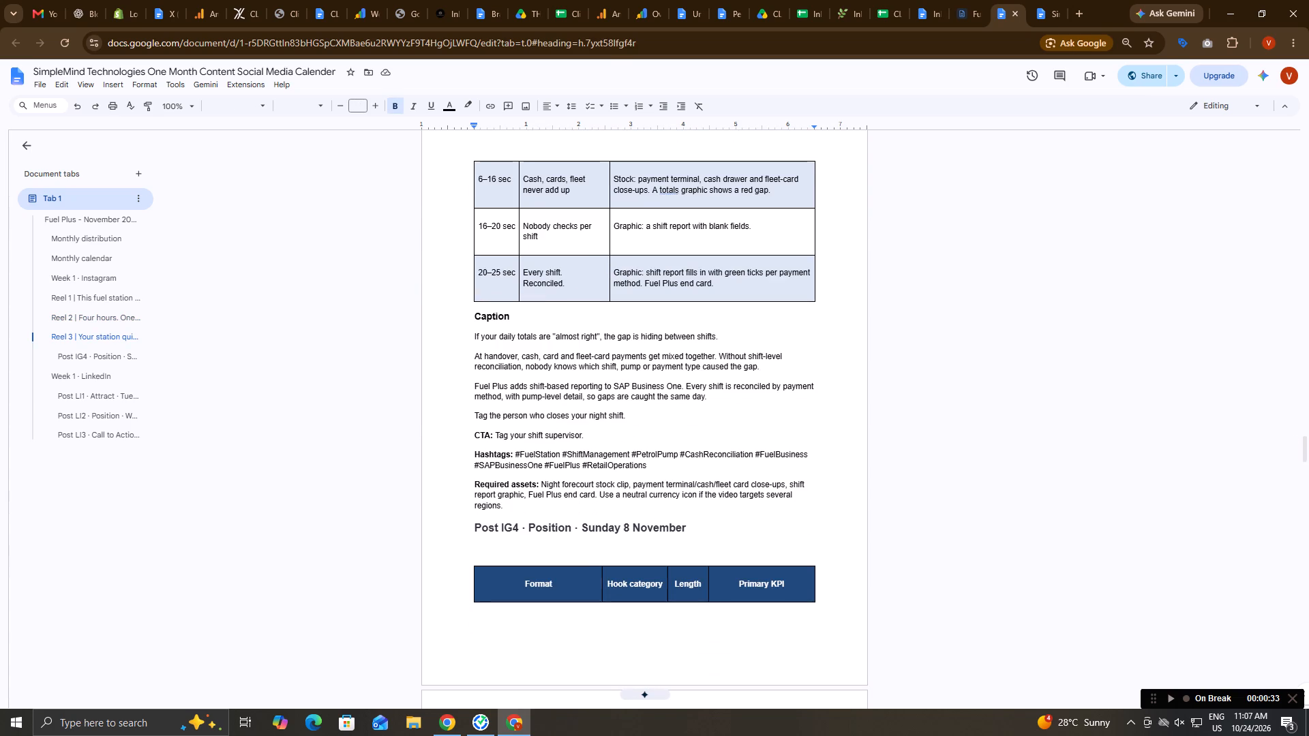
{"action": "left_click_drag", "start_coordinate": [687, 527], "coordinate": [473, 533]}
{"action": "key", "text": "ctrl+v"}
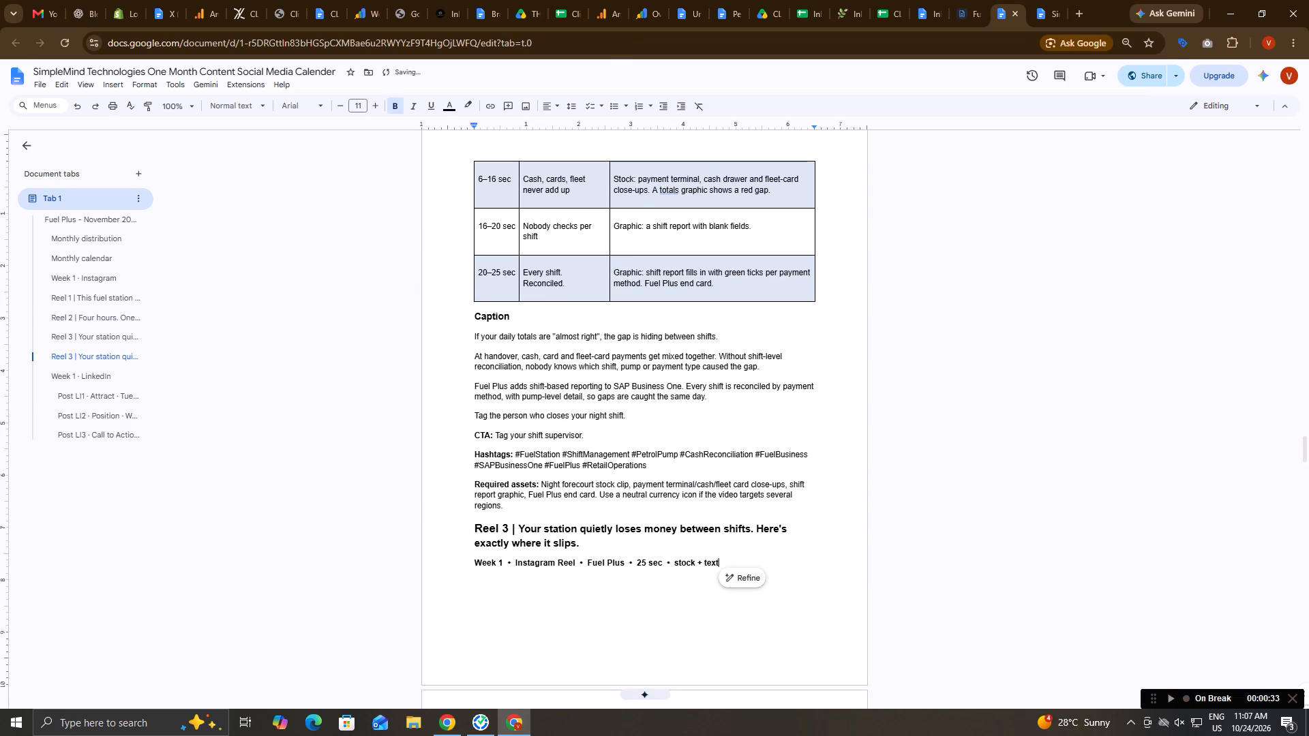
Renumber the copied heading above the Contrarian post's format table as Reel 4.
{"action": "scroll", "coordinate": [575, 546], "scroll_direction": "down", "scroll_amount": 4}
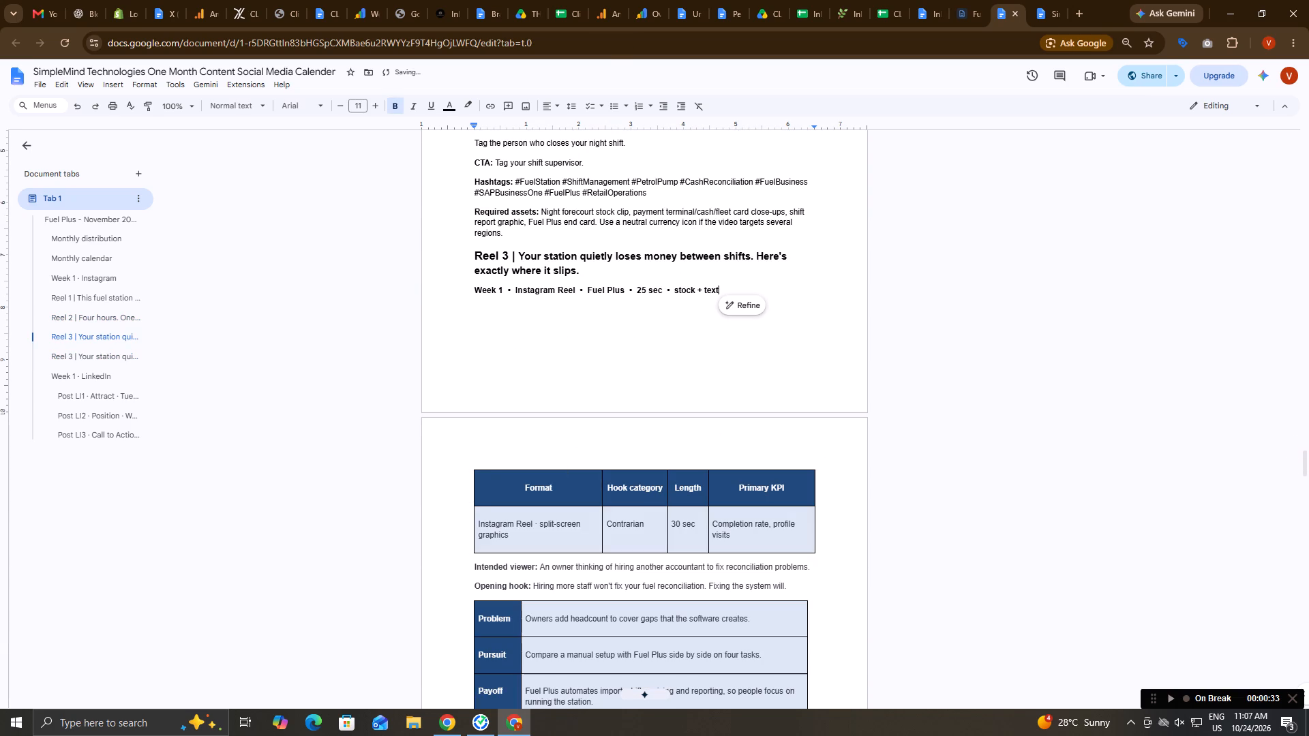
{"action": "left_click", "coordinate": [506, 257]}
{"action": "key", "text": "BackSpace"}
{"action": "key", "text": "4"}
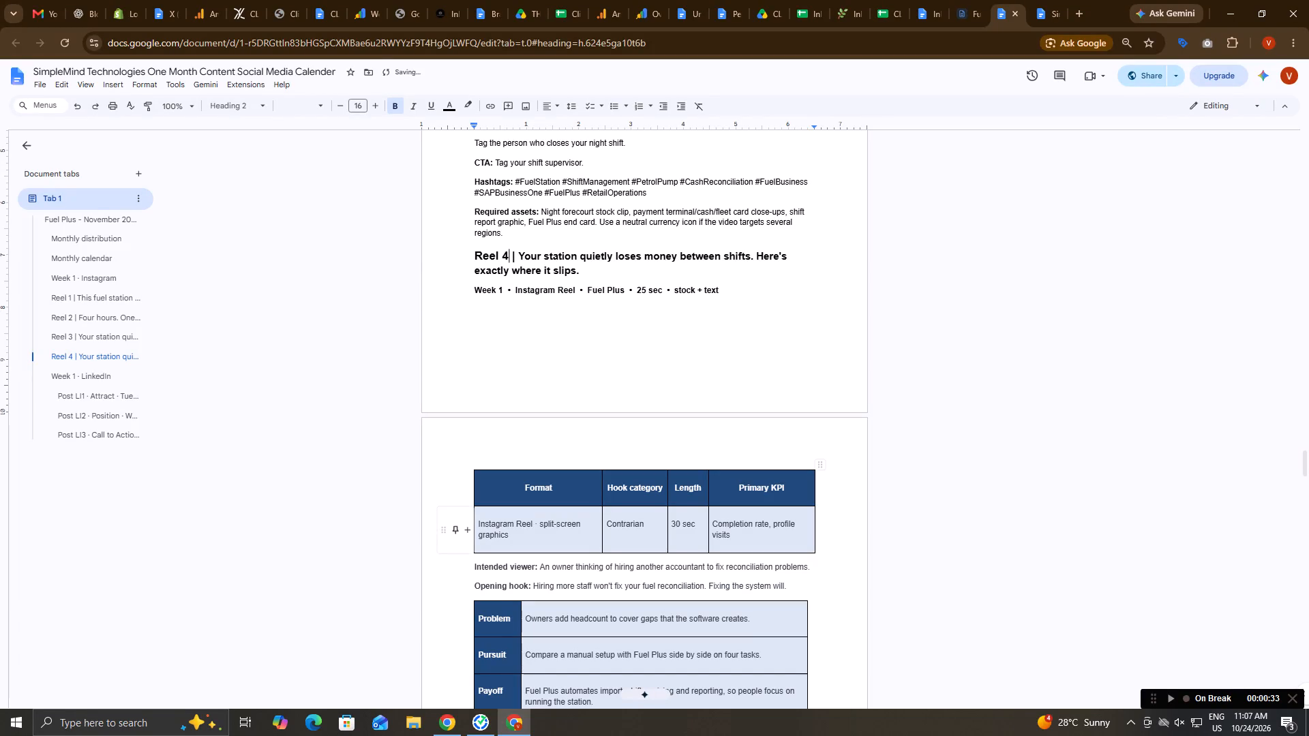
Replace "stock + text" in Reel 4's details line with "split-screen graphics" copied from its format table, in bold.
{"action": "left_click_drag", "start_coordinate": [540, 525], "coordinate": [543, 532]}
{"action": "key", "text": "ctrl+c"}
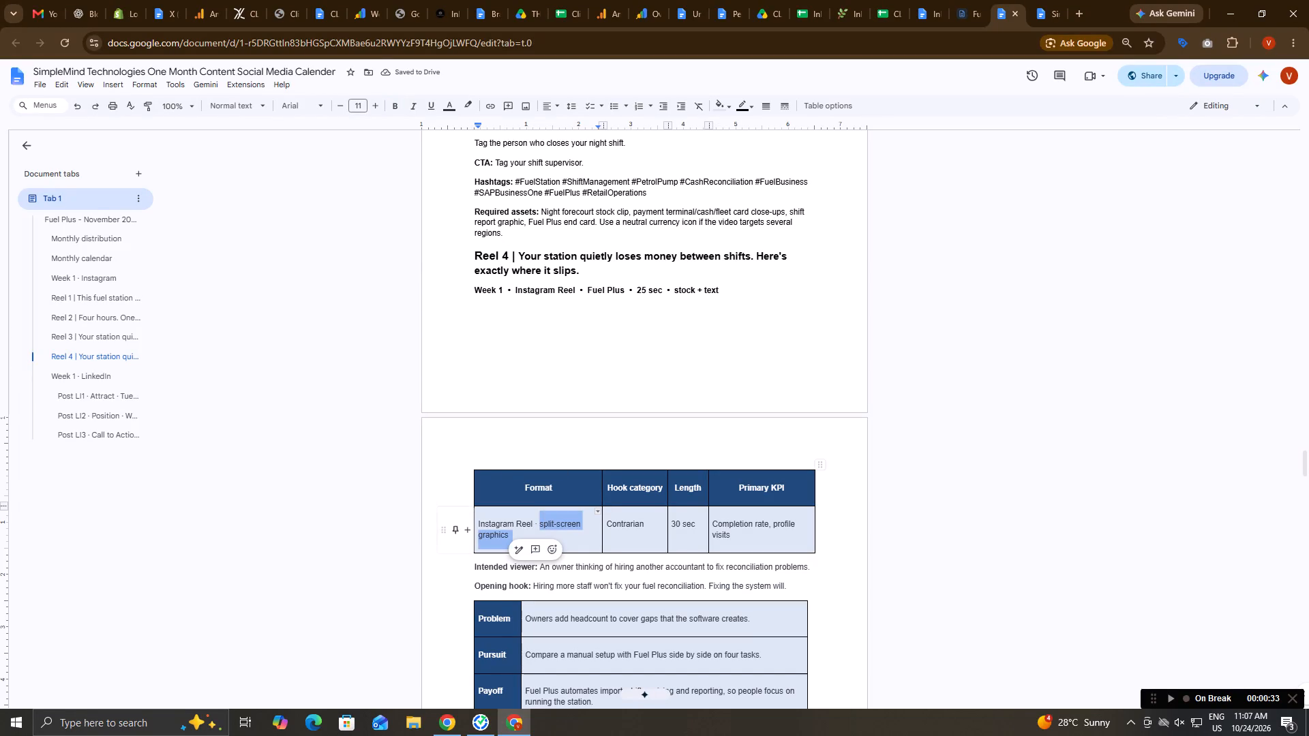
{"action": "left_click_drag", "start_coordinate": [729, 292], "coordinate": [676, 295]}
{"action": "key", "text": "ctrl+v"}
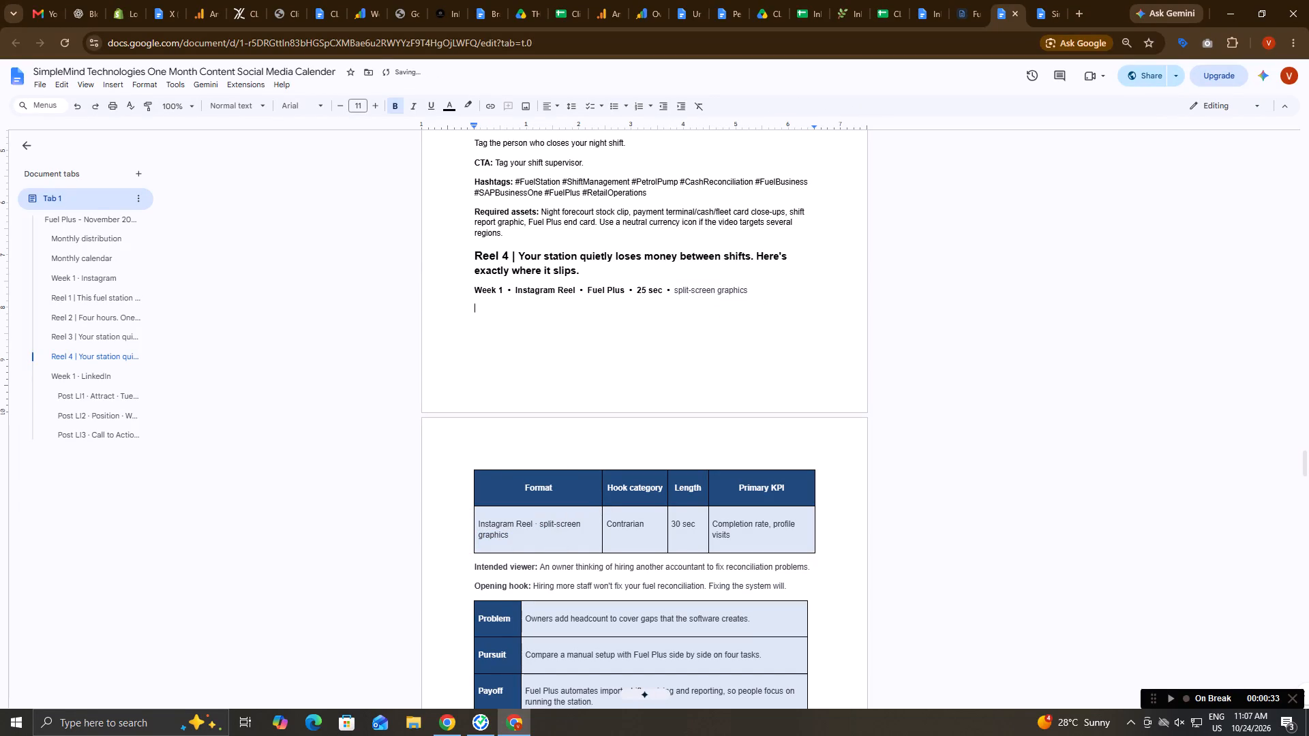
{"action": "left_click_drag", "start_coordinate": [757, 295], "coordinate": [674, 294]}
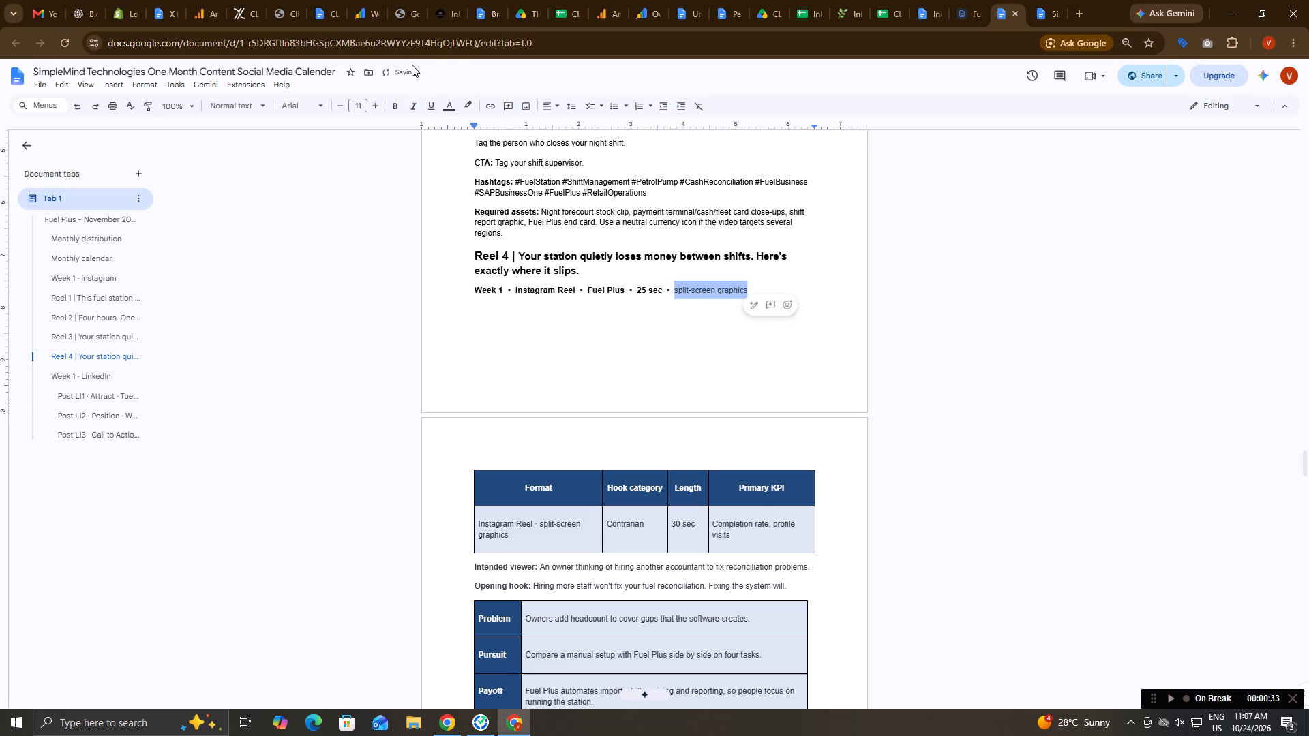
{"action": "left_click", "coordinate": [391, 102]}
{"action": "left_click", "coordinate": [588, 302]}
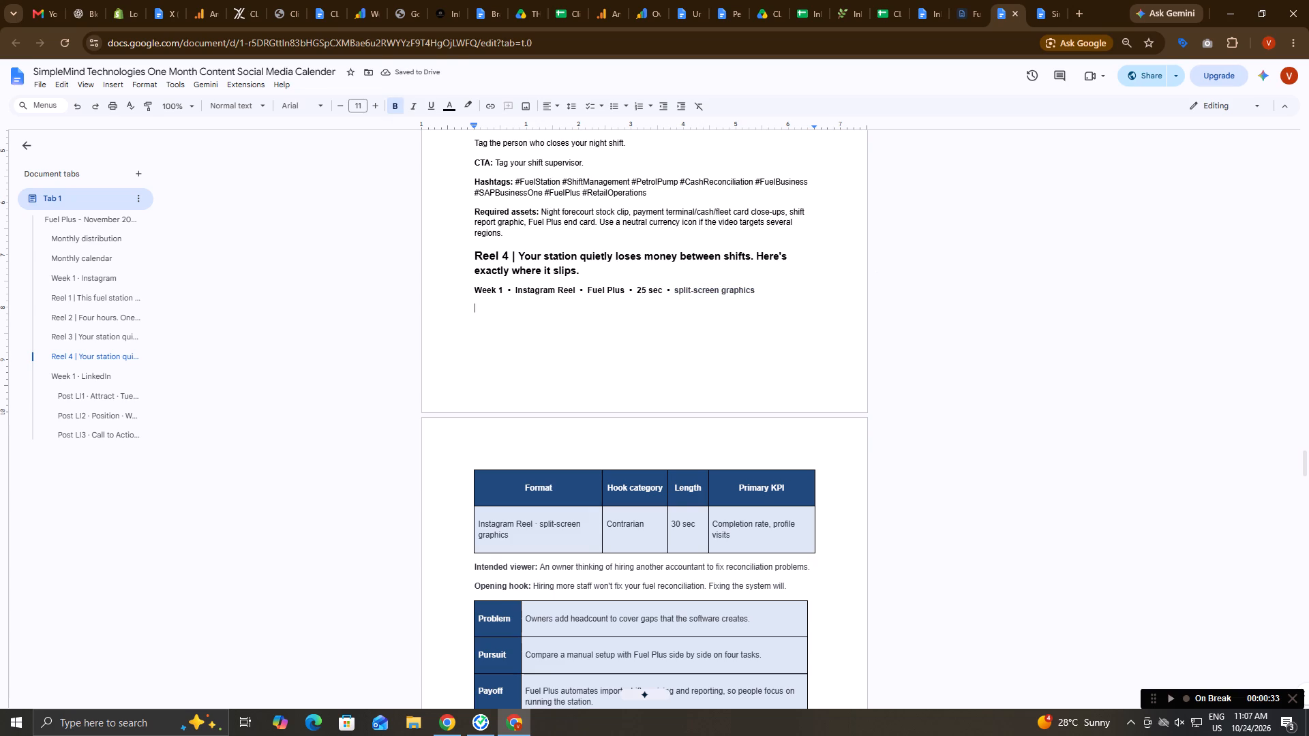
Make Reel 4's entire Week 1 details line black.
{"action": "left_click_drag", "start_coordinate": [775, 286], "coordinate": [452, 287]}
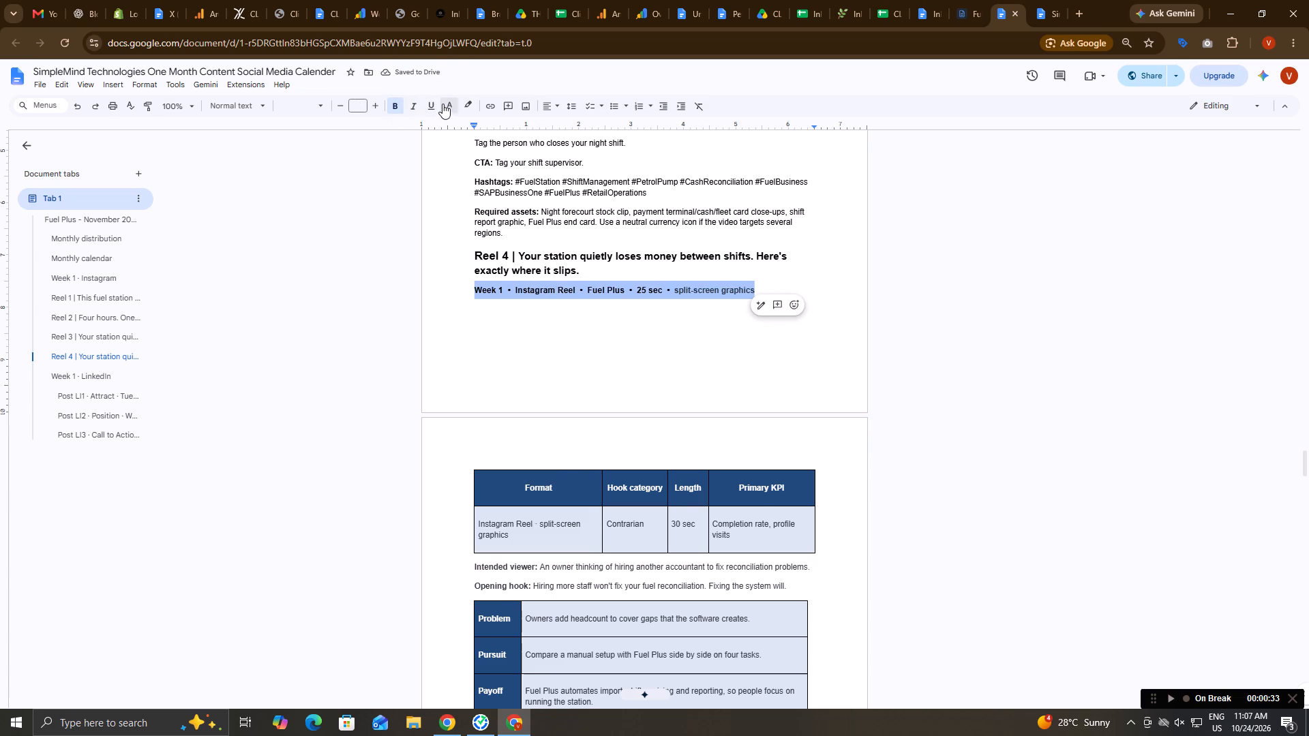
{"action": "left_click", "coordinate": [442, 104]}
{"action": "left_click", "coordinate": [447, 125]}
{"action": "left_click", "coordinate": [679, 357]}
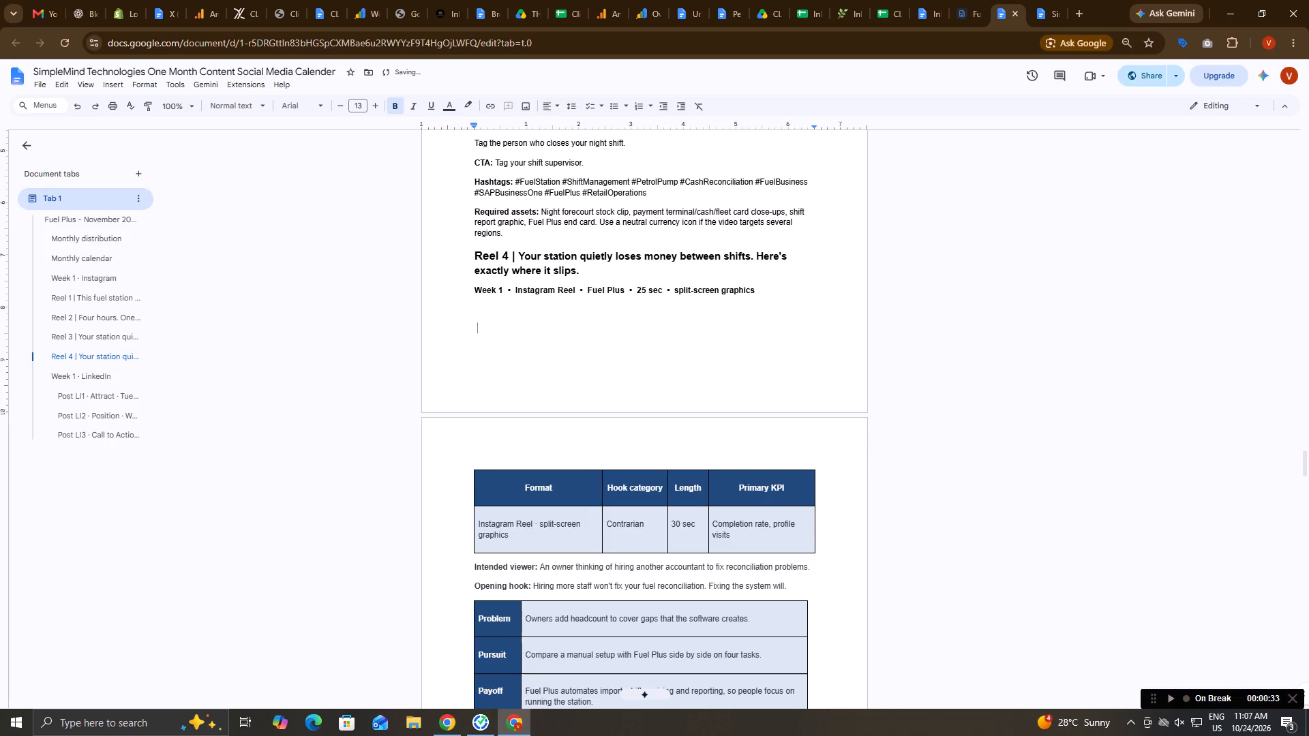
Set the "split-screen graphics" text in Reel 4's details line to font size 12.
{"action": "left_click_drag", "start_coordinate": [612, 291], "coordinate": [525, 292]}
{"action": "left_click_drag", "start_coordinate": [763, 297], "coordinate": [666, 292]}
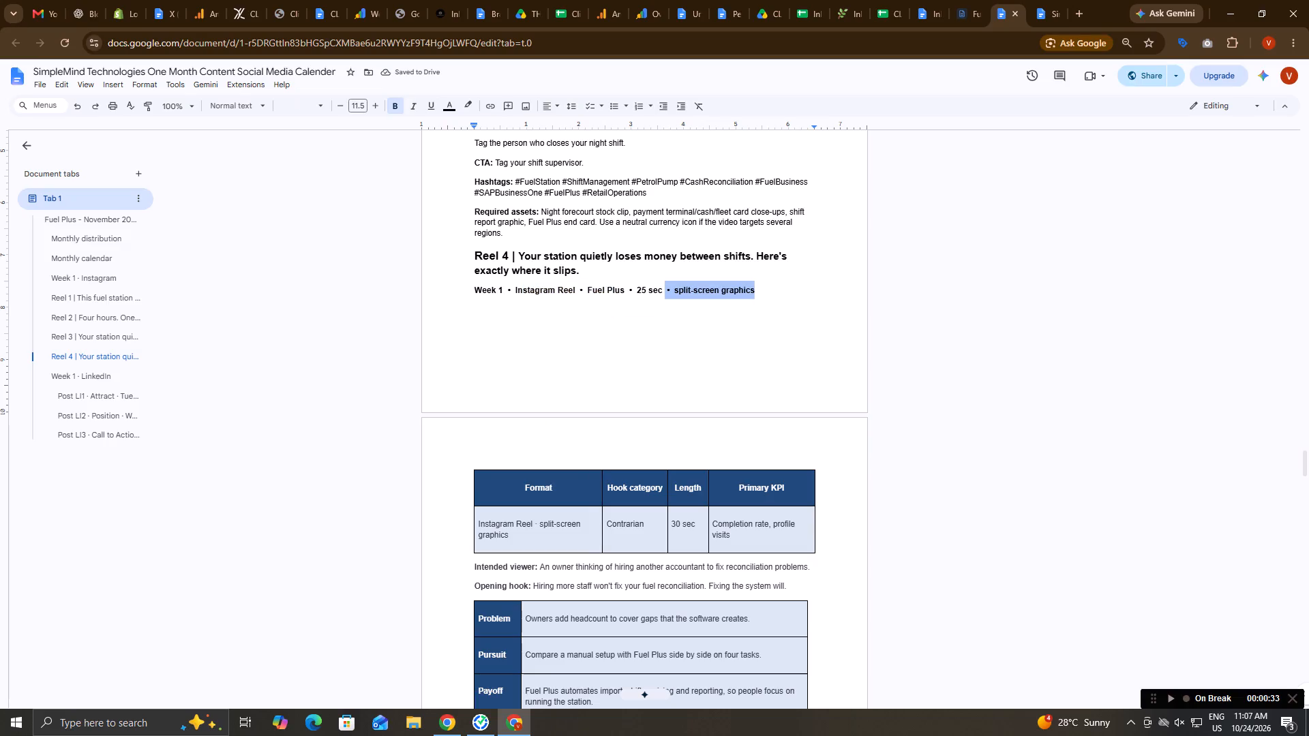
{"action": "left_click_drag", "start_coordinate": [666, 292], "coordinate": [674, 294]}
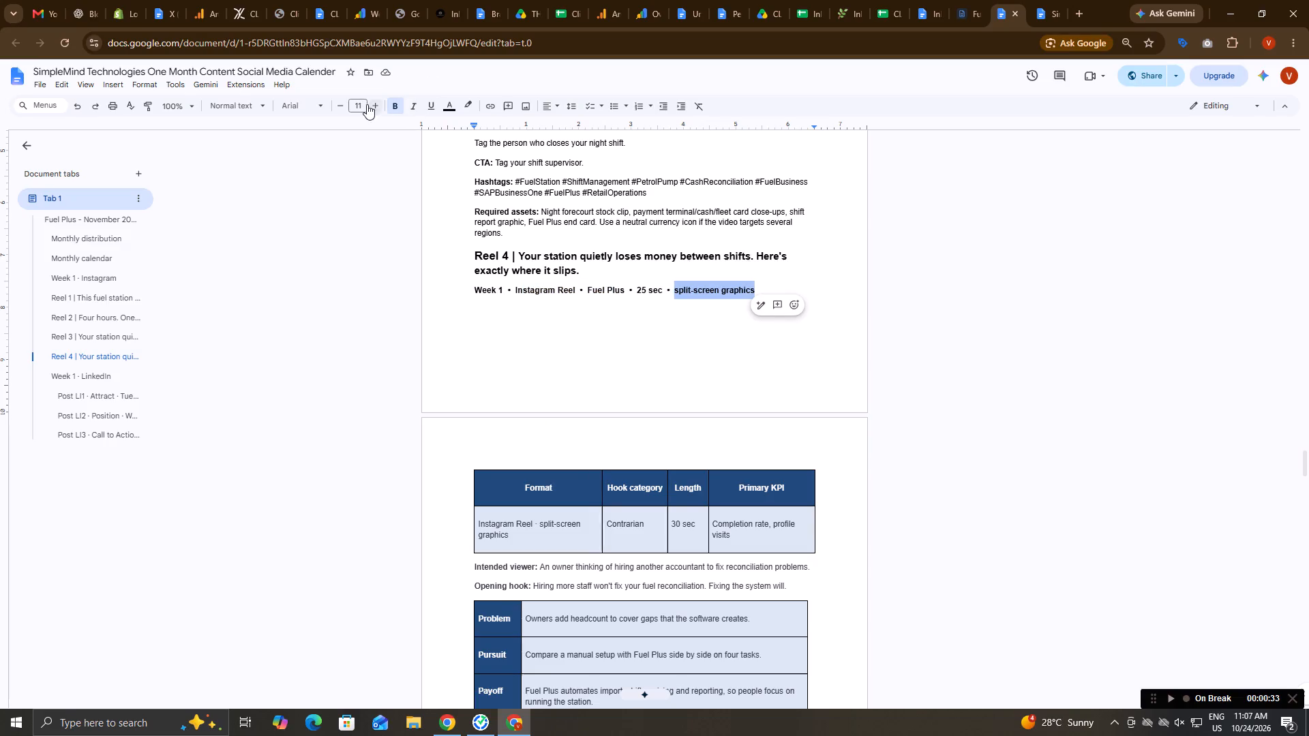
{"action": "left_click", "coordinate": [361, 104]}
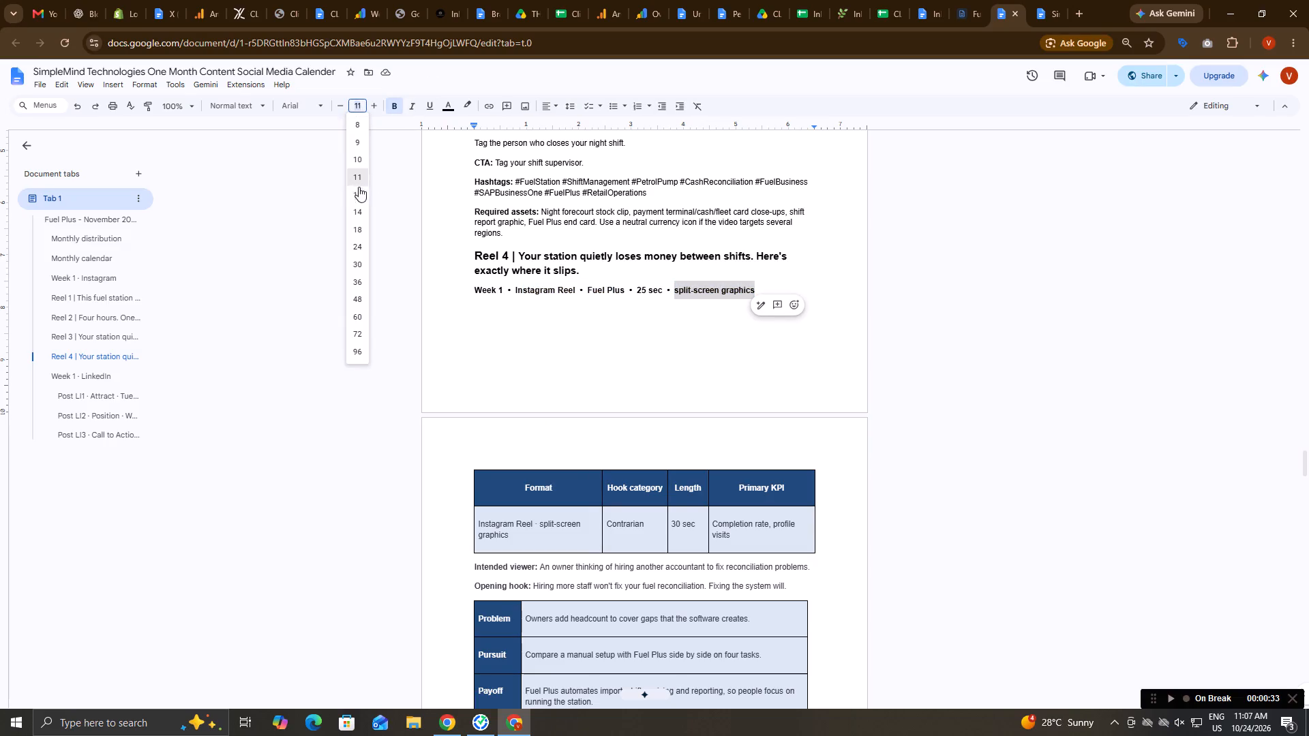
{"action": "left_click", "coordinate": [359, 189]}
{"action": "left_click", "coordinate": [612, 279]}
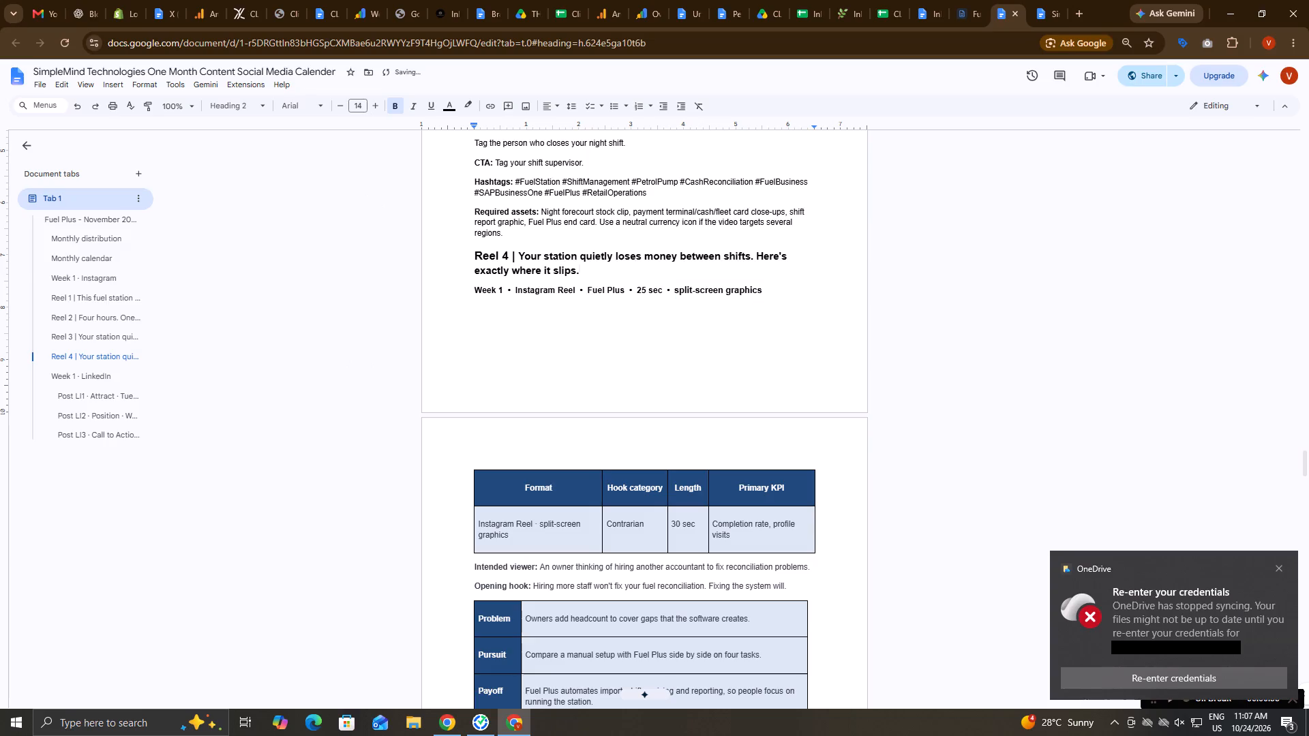
Set Reel 4's entire Week 1 details line to font size 11.
{"action": "left_click_drag", "start_coordinate": [766, 292], "coordinate": [474, 288]}
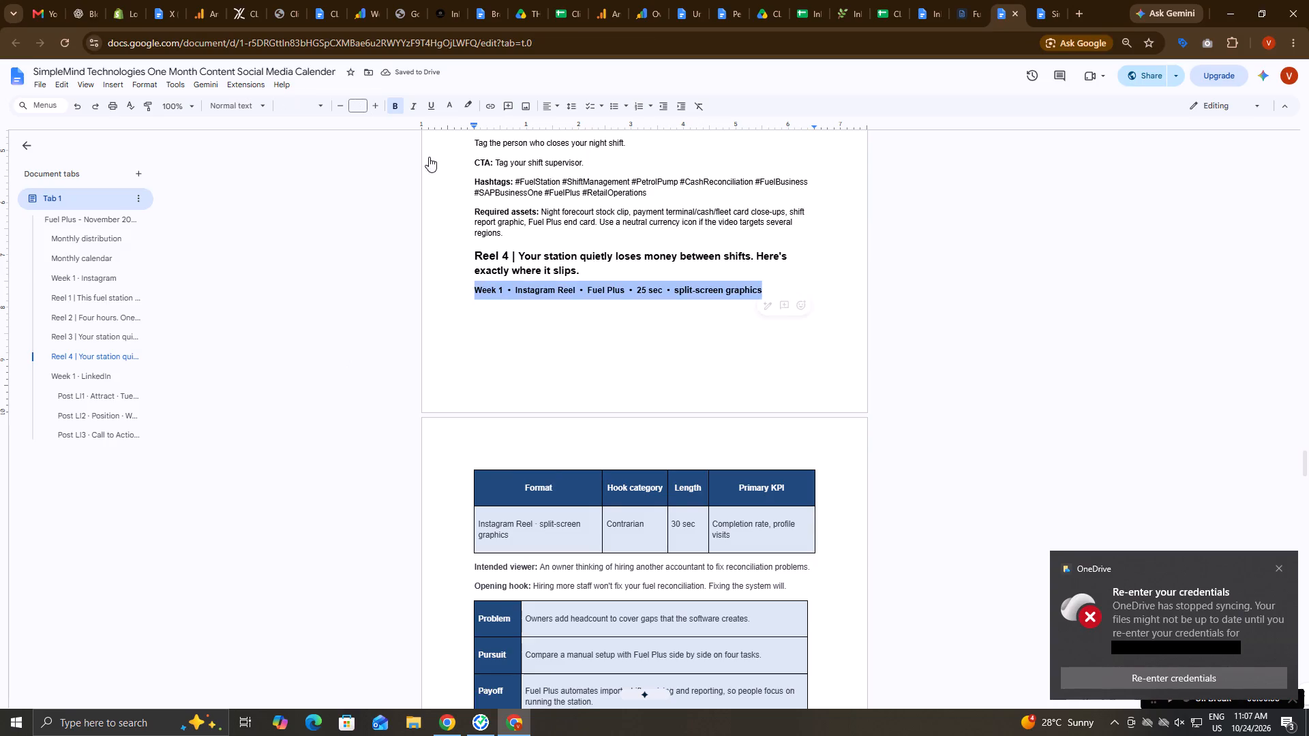
{"action": "left_click", "coordinate": [361, 105]}
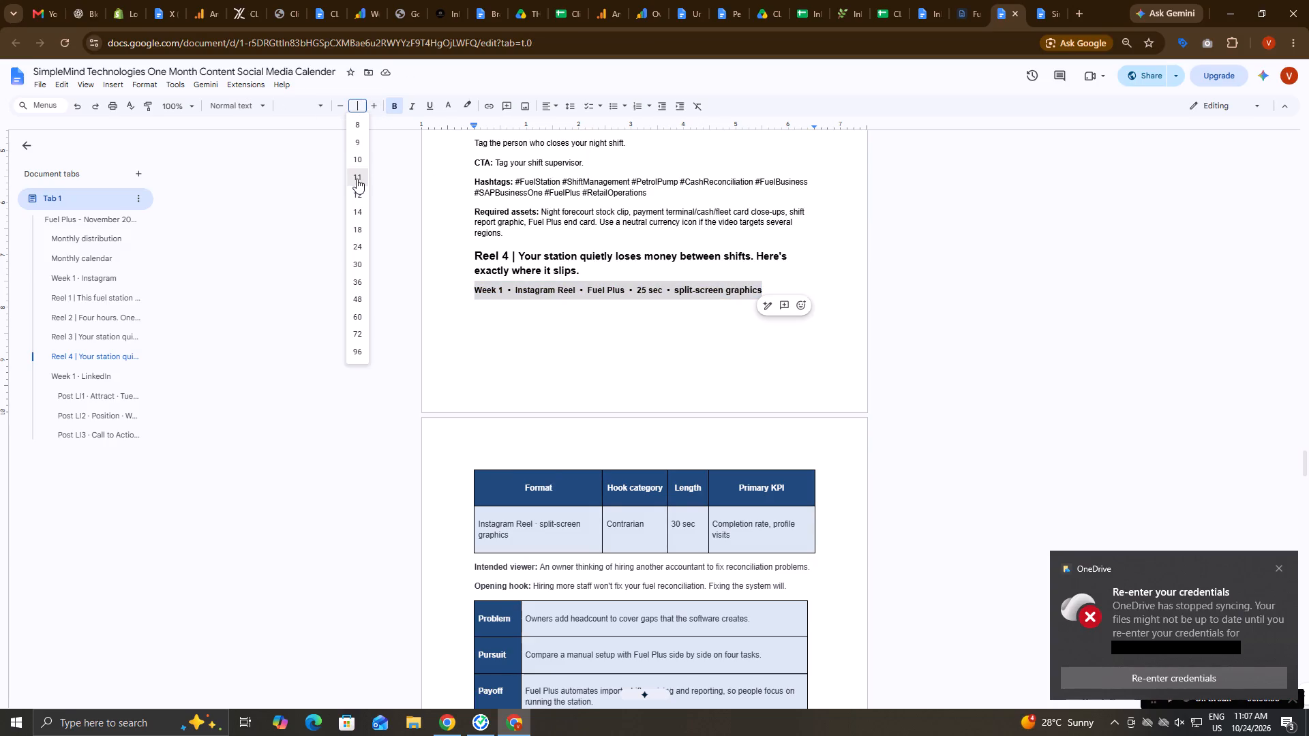
{"action": "left_click", "coordinate": [357, 179]}
{"action": "left_click", "coordinate": [562, 324]}
{"action": "left_click", "coordinate": [357, 104]}
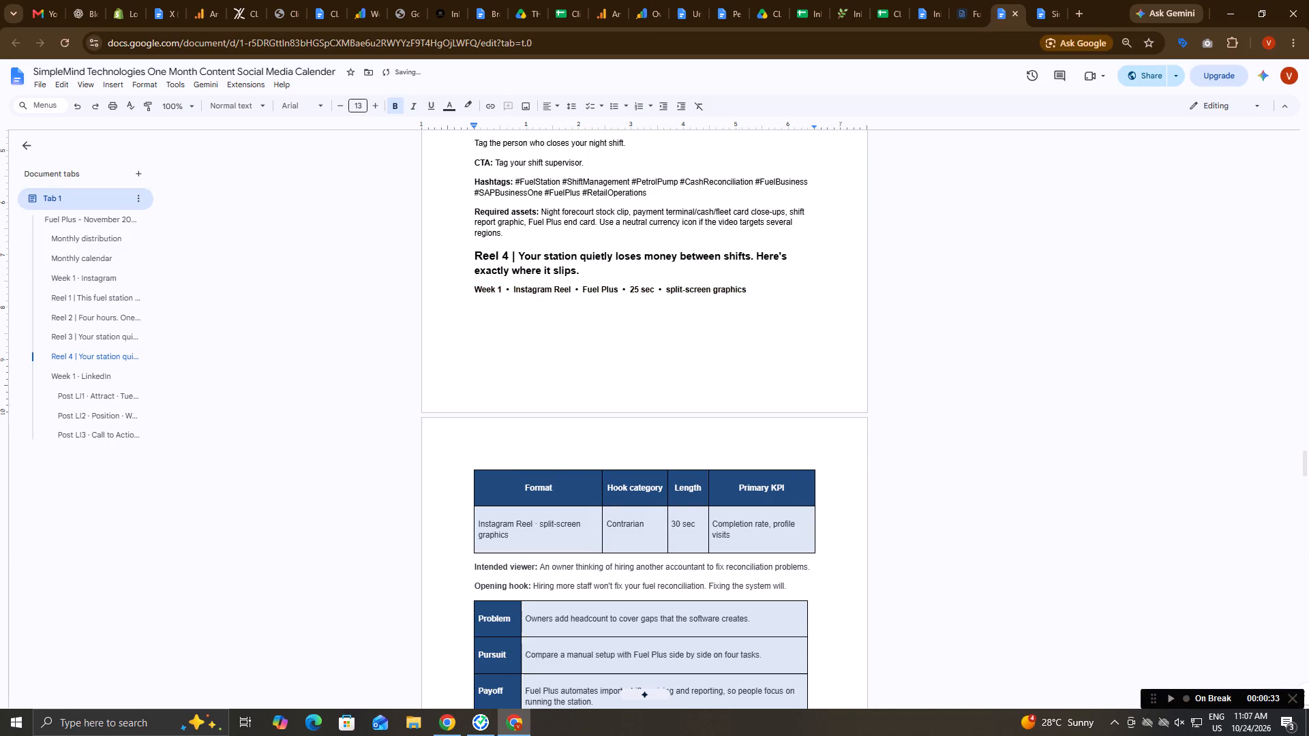
Delete Reel 4's Format, Hook category, Length and Primary KPI table and the leftover blank space above Intended viewer.
{"action": "left_click", "coordinate": [359, 191]}
{"action": "left_click", "coordinate": [595, 322]}
{"action": "scroll", "coordinate": [612, 352], "scroll_direction": "down", "scroll_amount": 1}
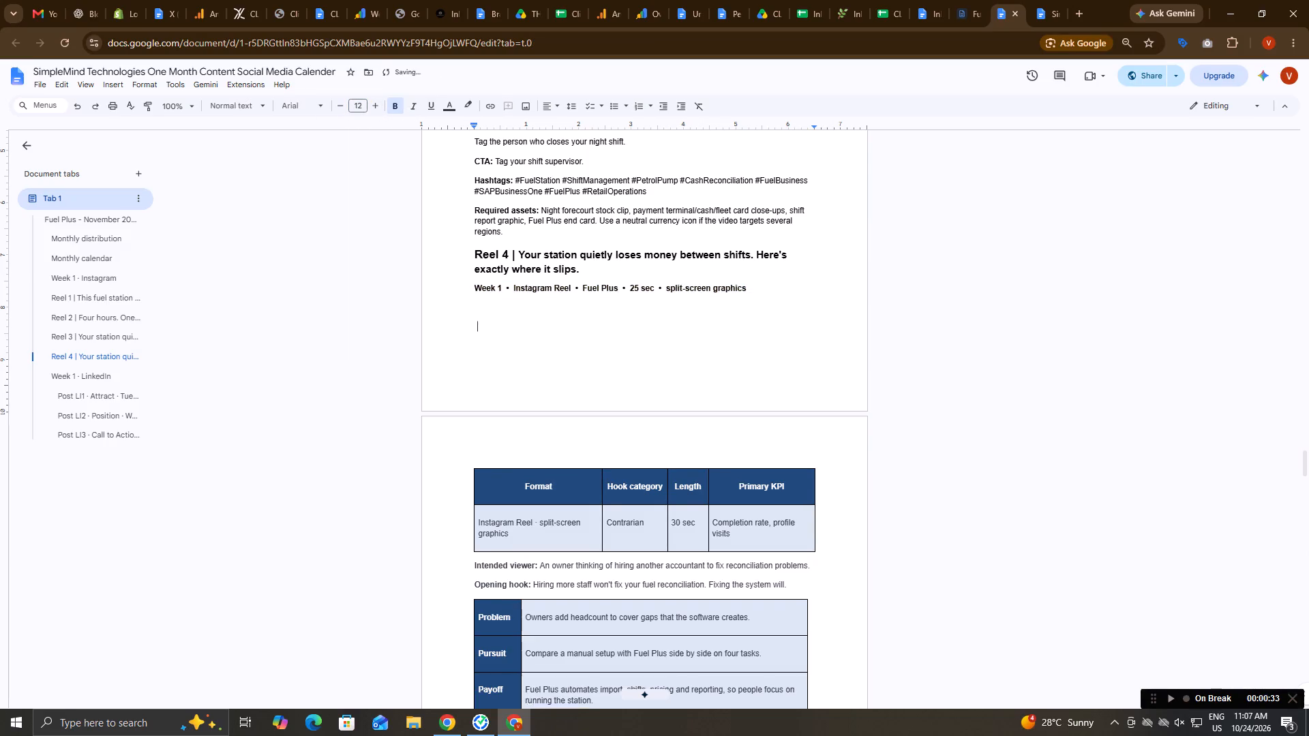
{"action": "left_click_drag", "start_coordinate": [828, 478], "coordinate": [506, 413]}
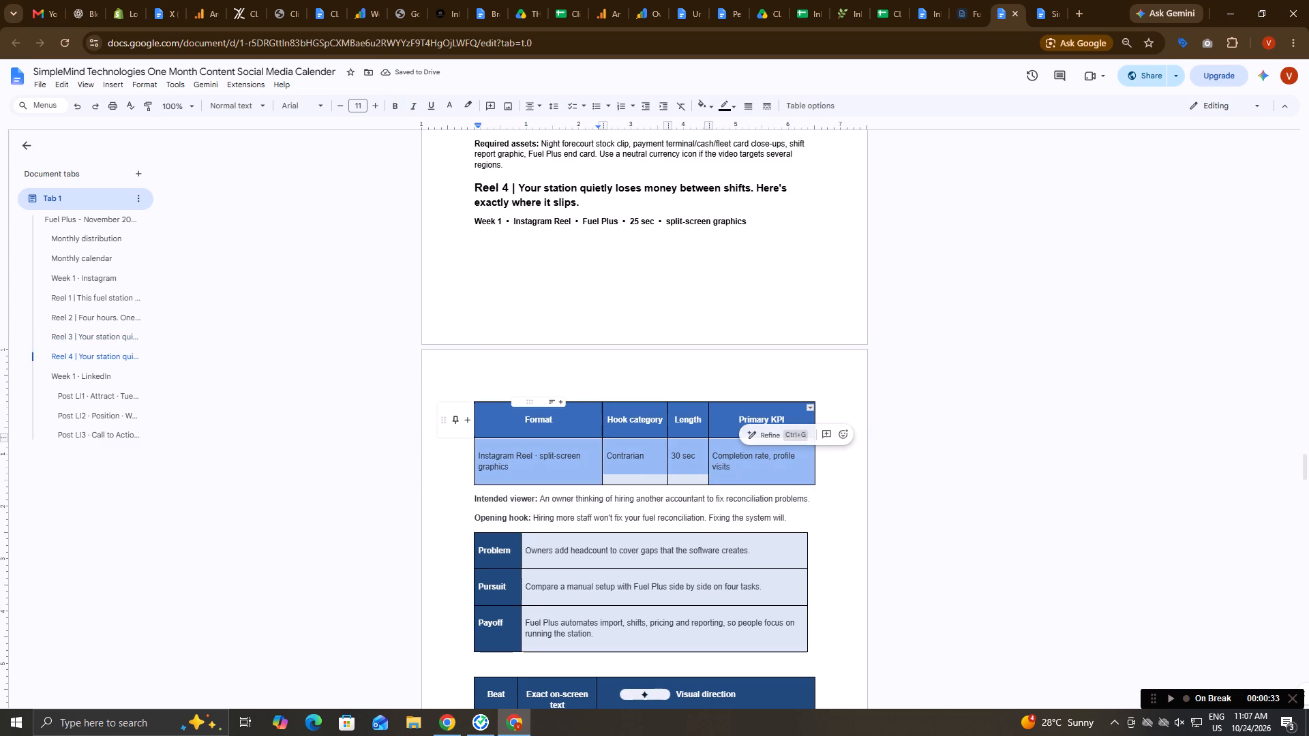
{"action": "key", "text": "BackSpace"}
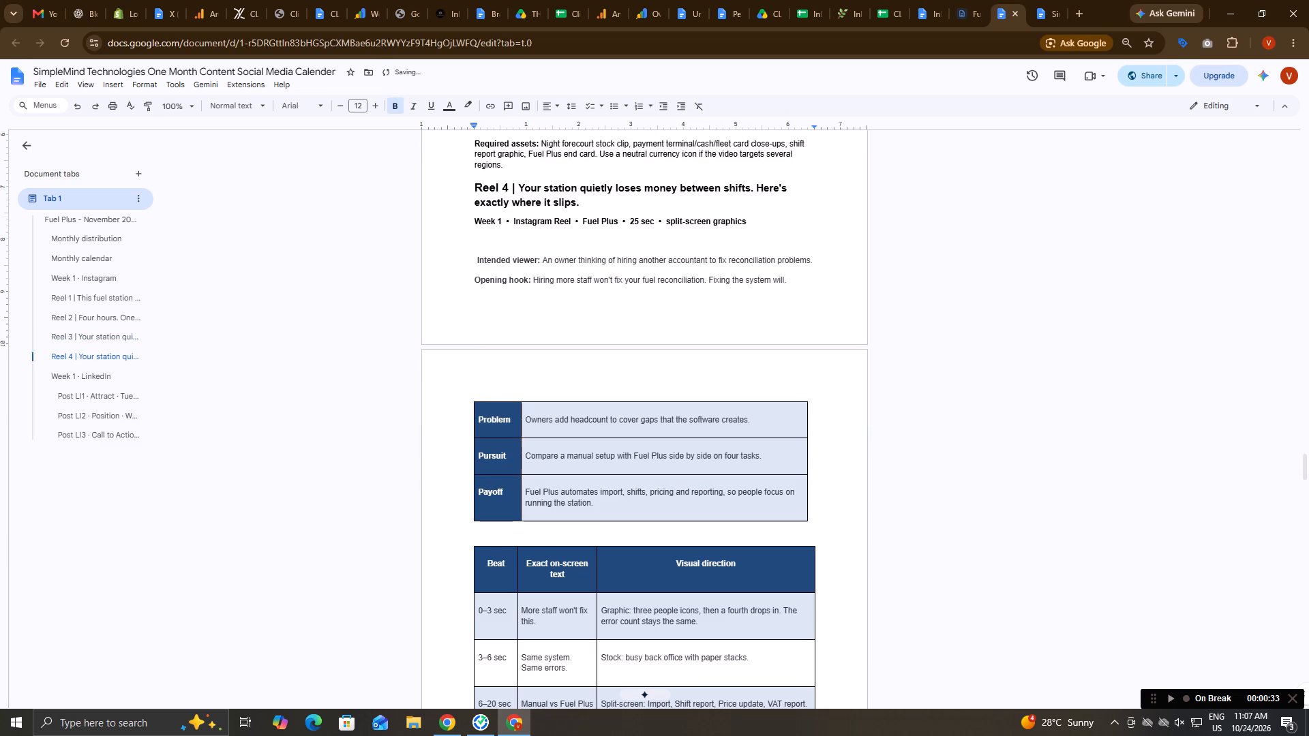
{"action": "key", "text": "BackSpace"}
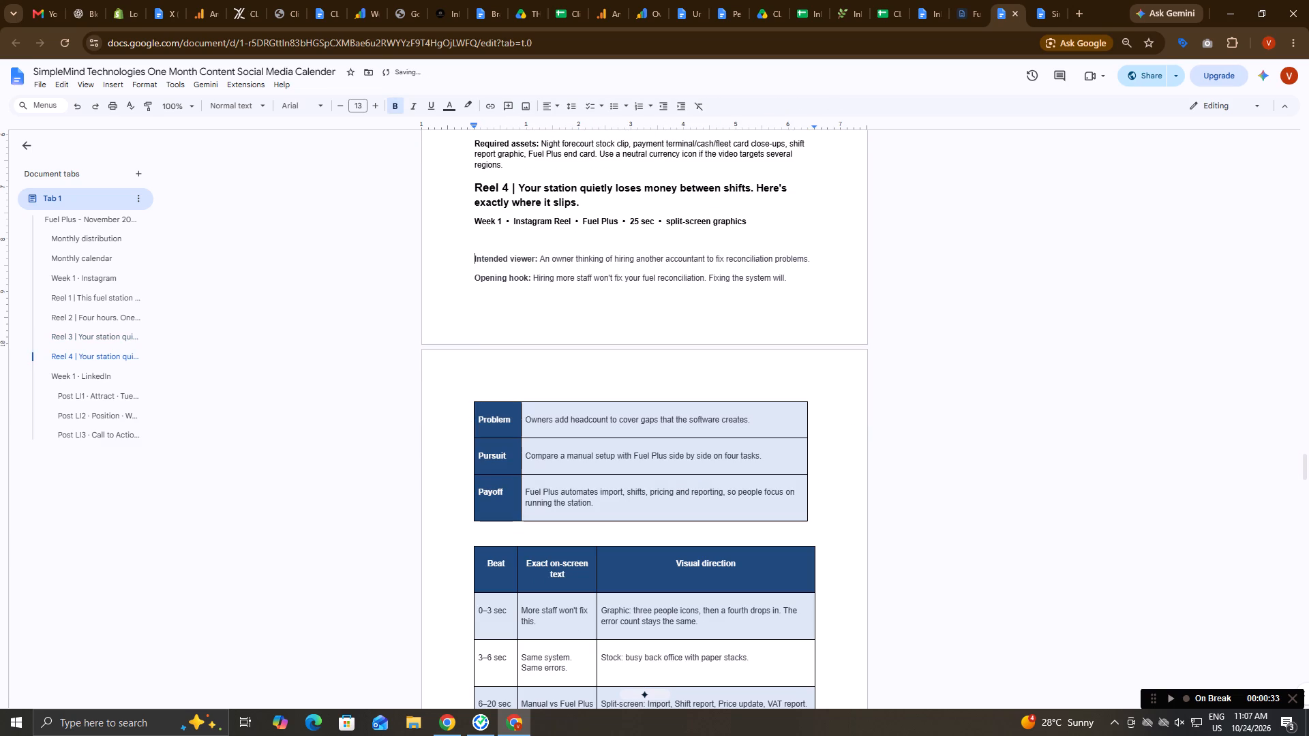
{"action": "left_click", "coordinate": [486, 243]}
{"action": "key", "text": "BackSpace"}
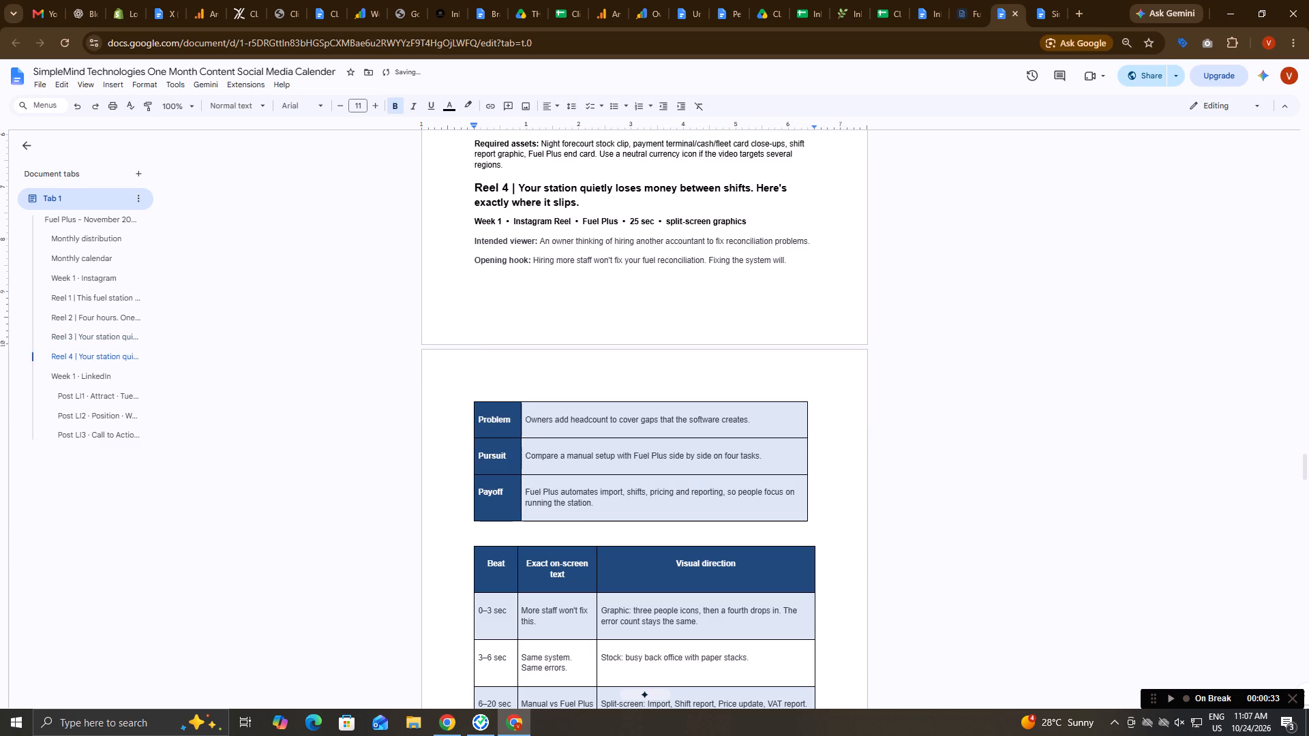
Make all of Reel 4's text black, from the Intended viewer line through both tables to the Required assets paragraph.
{"action": "left_click_drag", "start_coordinate": [472, 243], "coordinate": [700, 412]}
{"action": "scroll", "coordinate": [699, 409], "scroll_direction": "down", "scroll_amount": 6}
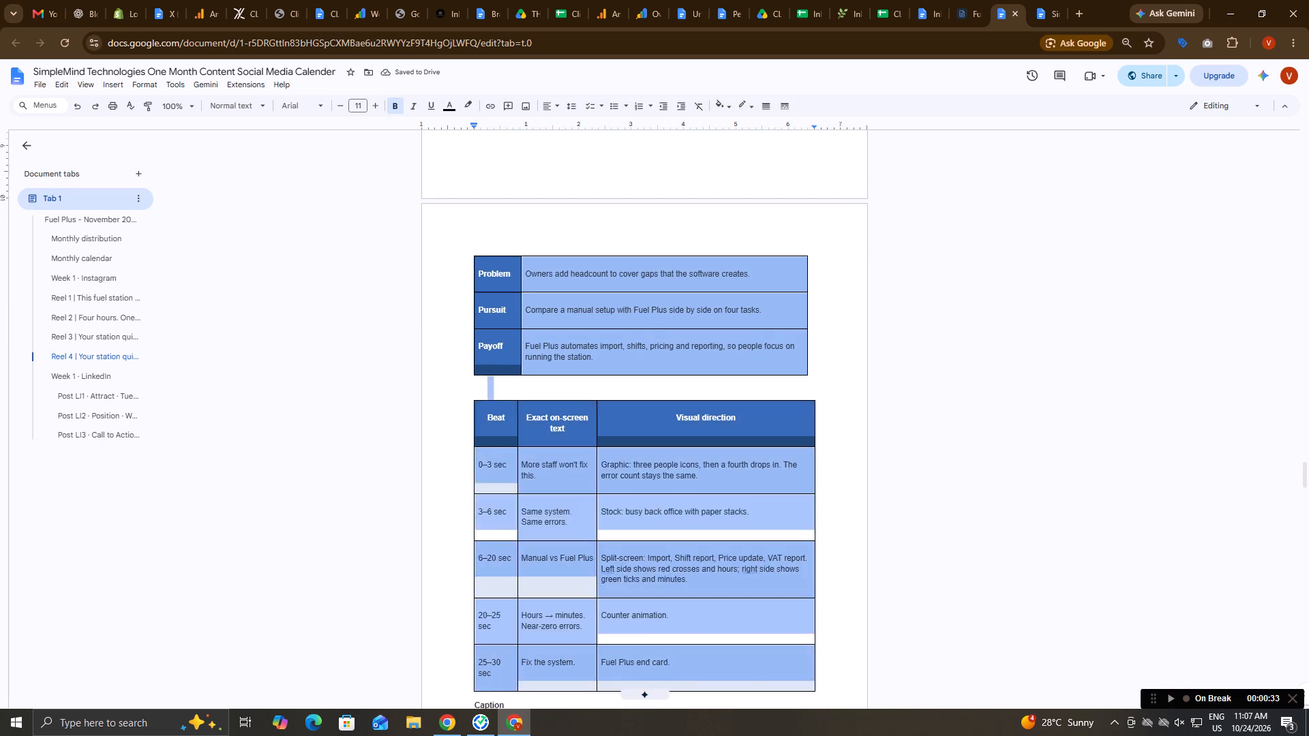
{"action": "left_click_drag", "start_coordinate": [700, 412], "coordinate": [698, 413]}
{"action": "scroll", "coordinate": [700, 412], "scroll_direction": "down", "scroll_amount": 9}
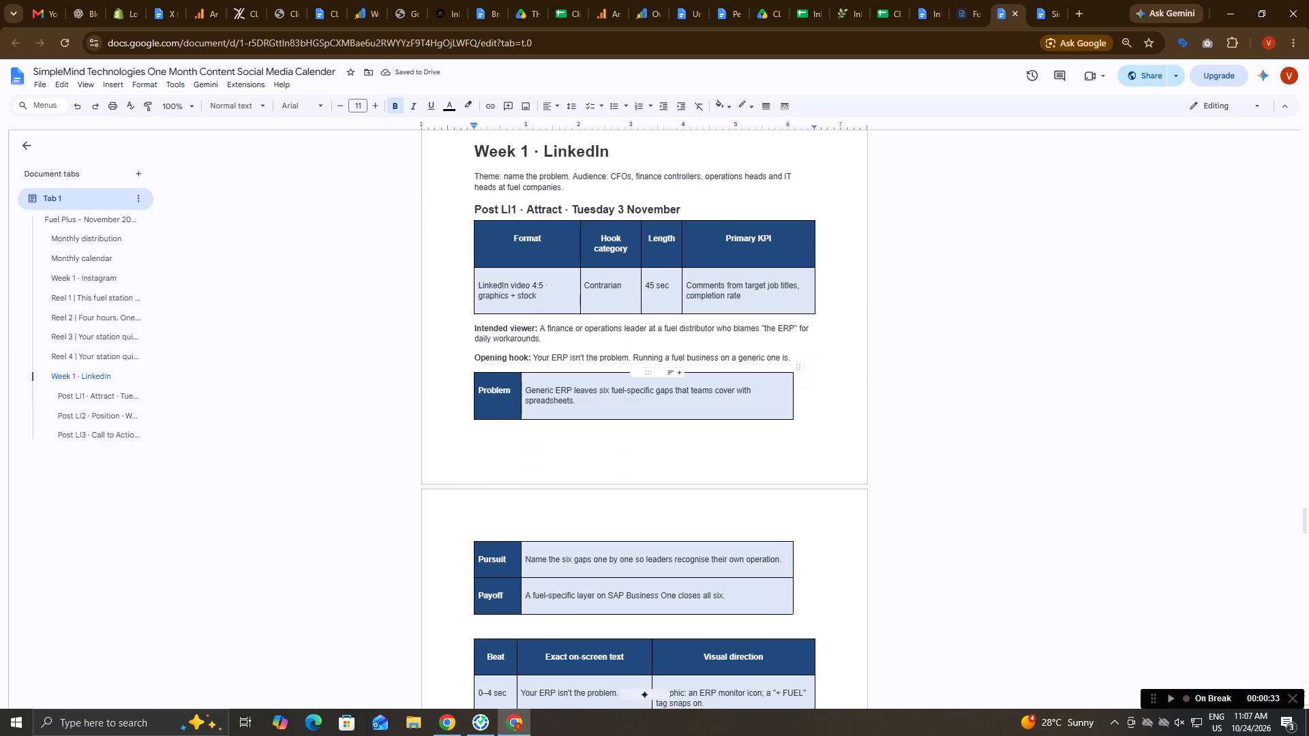
{"action": "left_click_drag", "start_coordinate": [698, 413], "coordinate": [654, 397]}
{"action": "scroll", "coordinate": [699, 412], "scroll_direction": "up", "scroll_amount": 4}
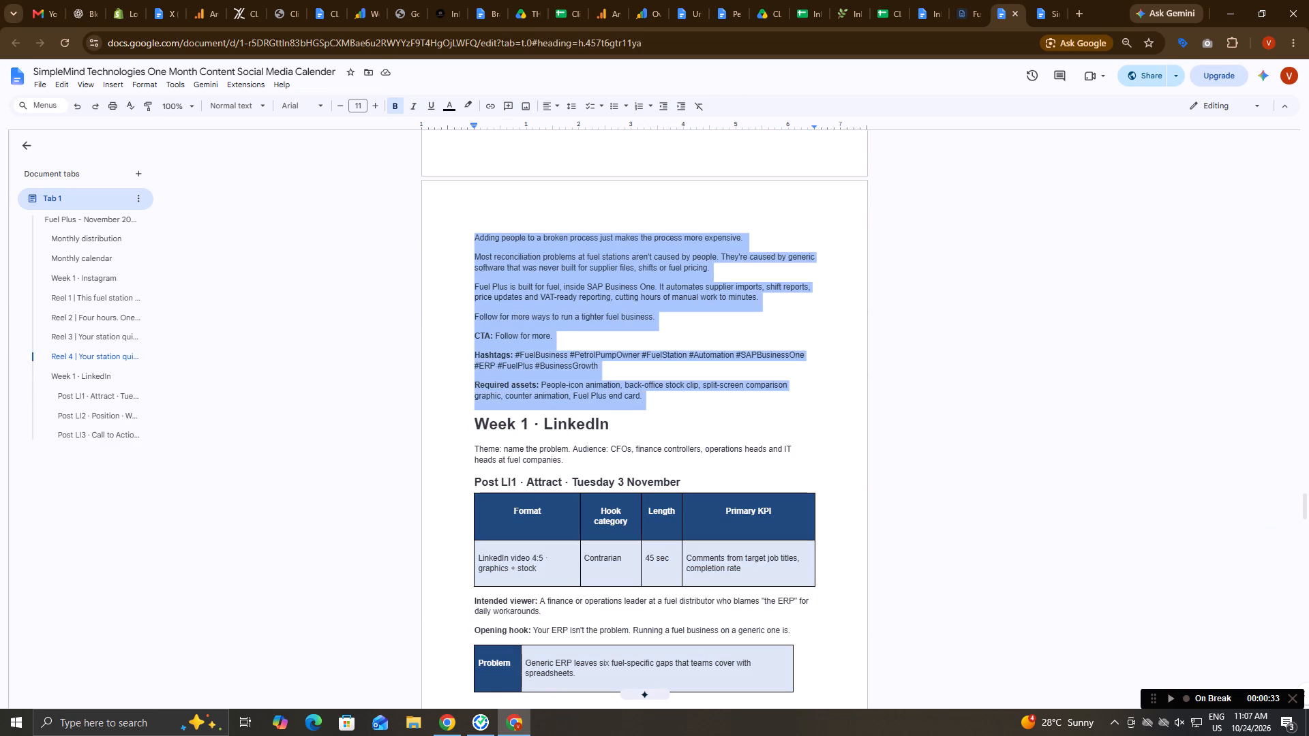
{"action": "left_click_drag", "start_coordinate": [654, 397], "coordinate": [654, 397]}
{"action": "left_click", "coordinate": [454, 105]}
{"action": "left_click", "coordinate": [453, 125]}
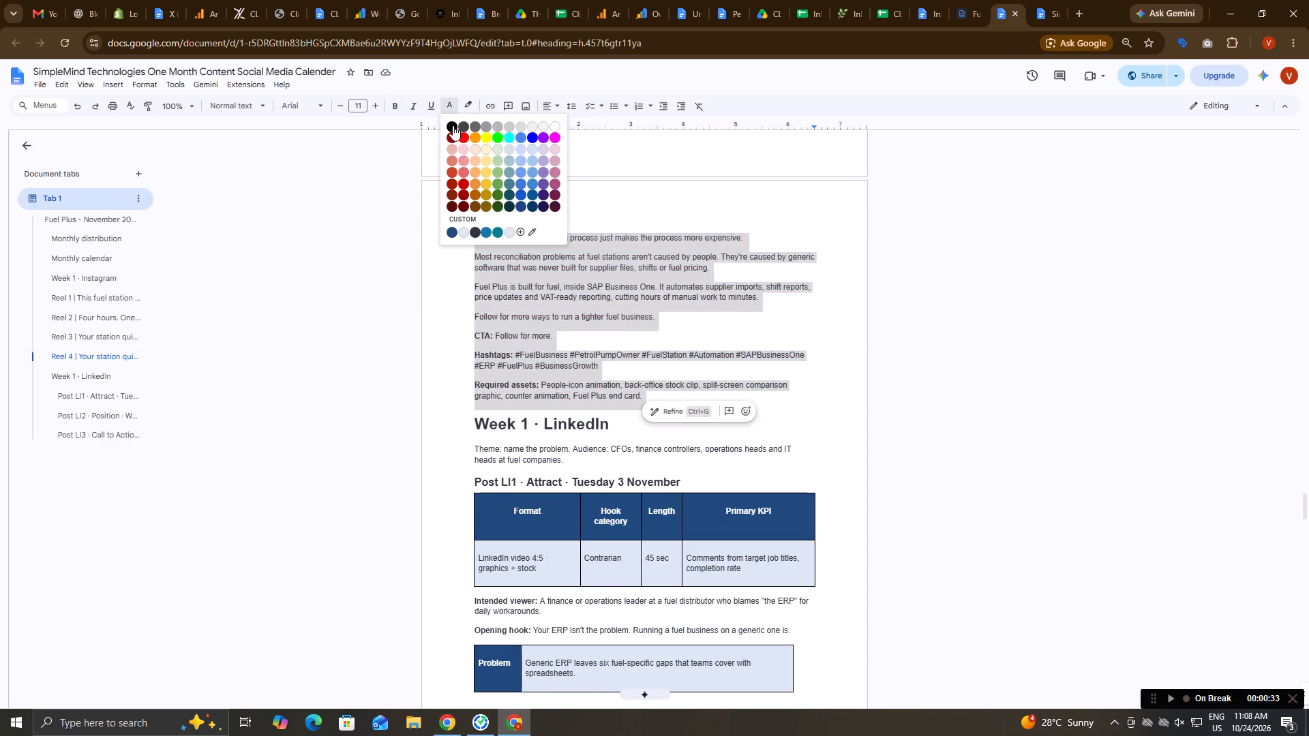
{"action": "left_click", "coordinate": [627, 326]}
Make the Beat, Exact on-screen text and Visual direction header row text white in Reel 4's table.
{"action": "scroll", "coordinate": [627, 326], "scroll_direction": "up", "scroll_amount": 10}
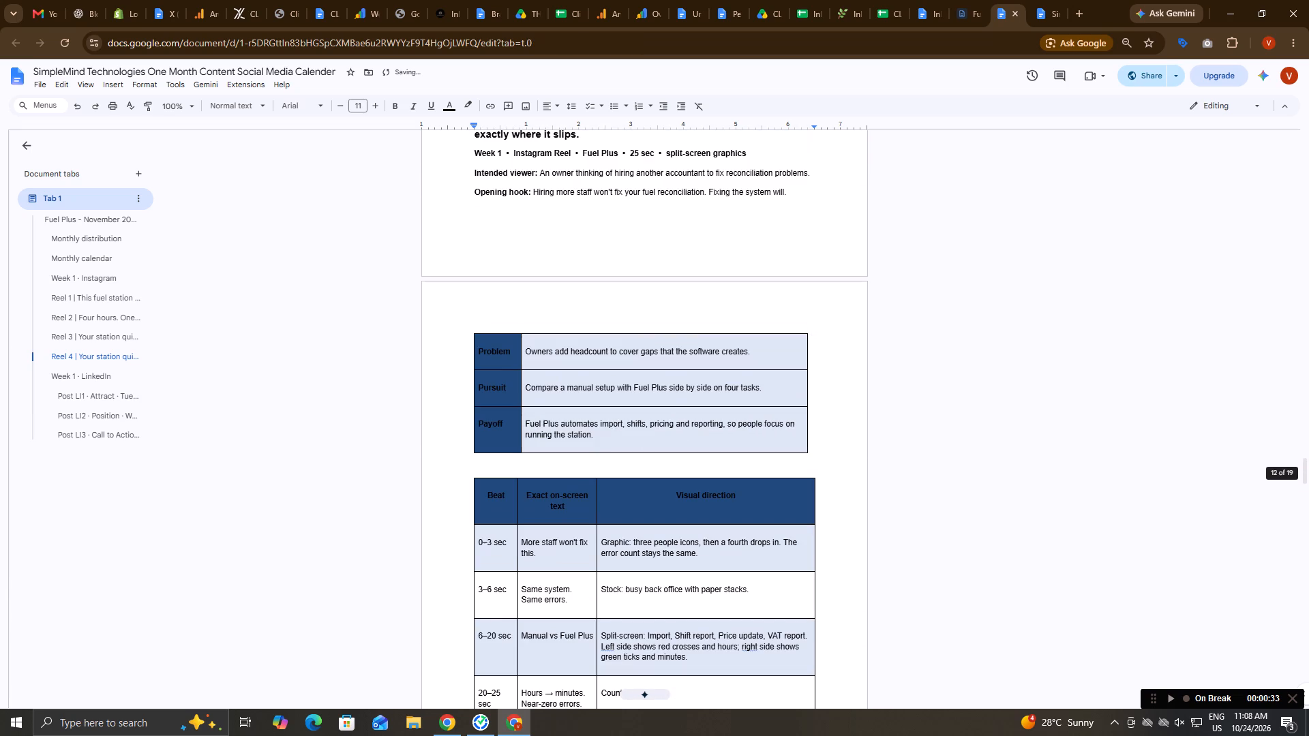
{"action": "left_click_drag", "start_coordinate": [773, 497], "coordinate": [487, 495]}
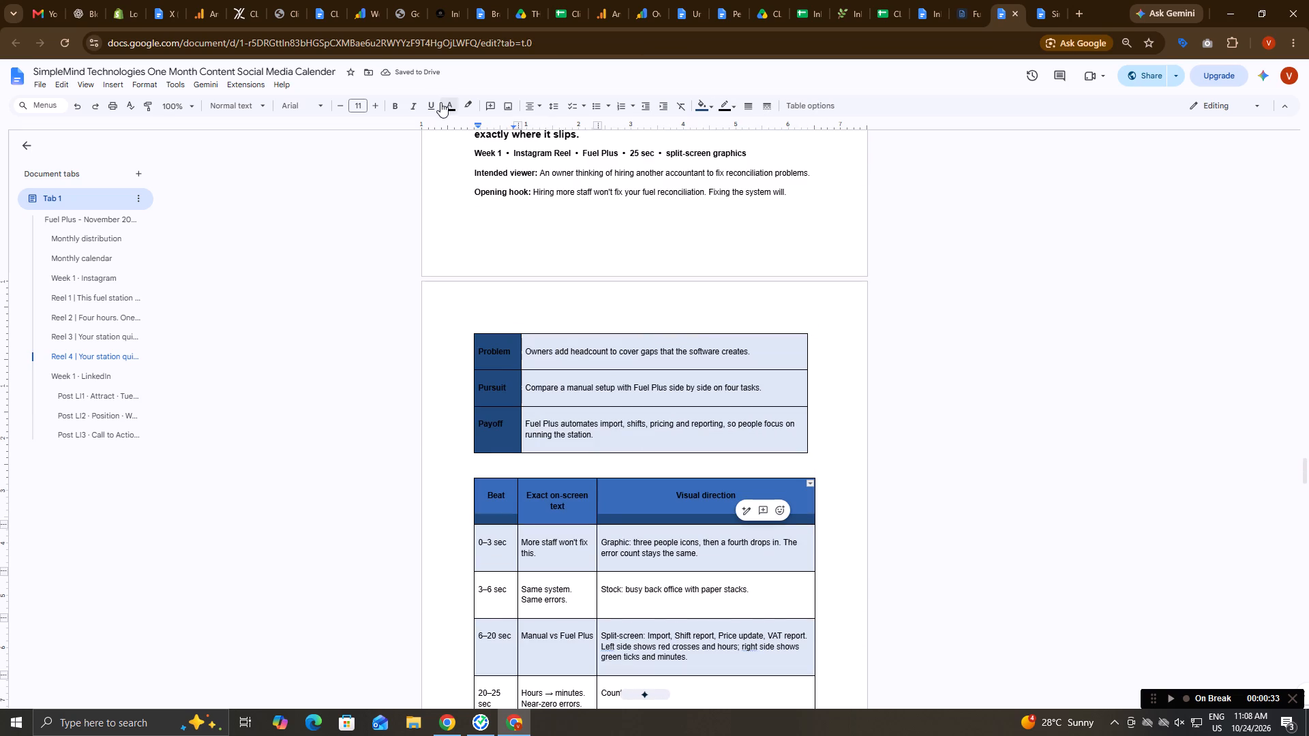
{"action": "left_click", "coordinate": [445, 100]}
{"action": "left_click", "coordinate": [555, 125]}
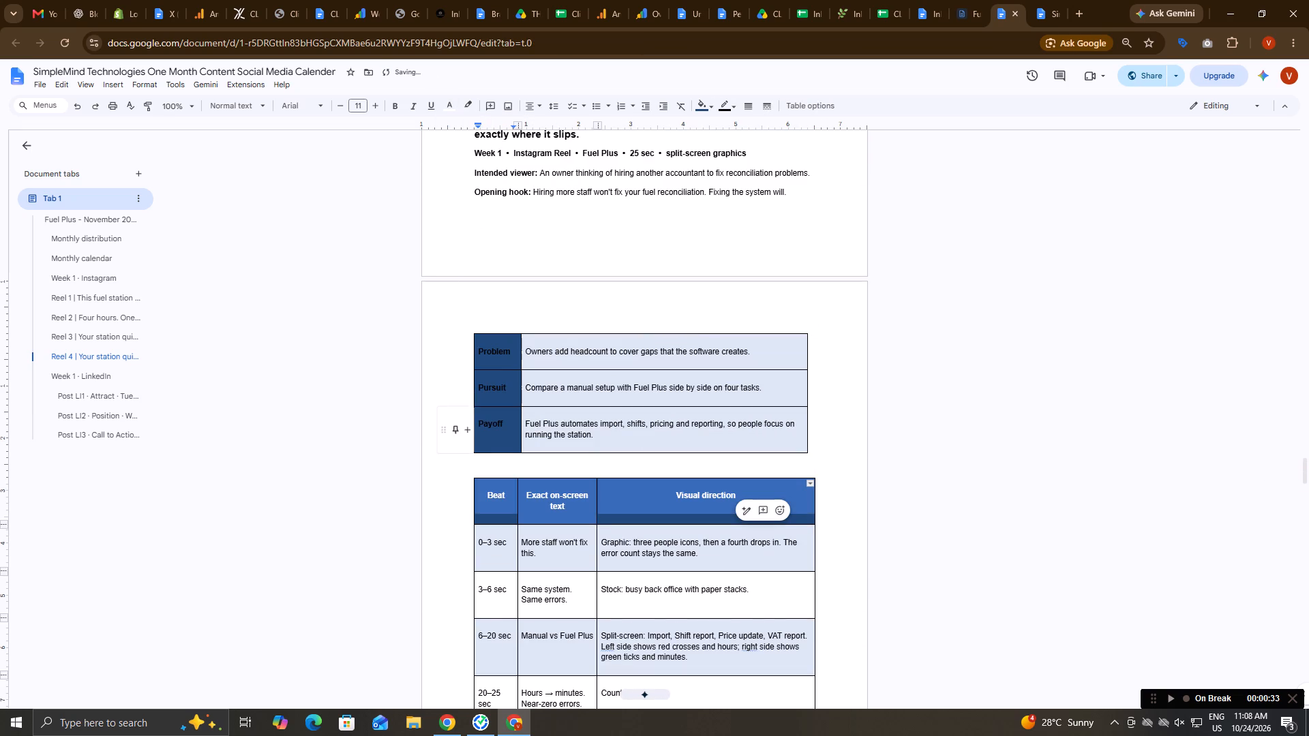
Make the Problem, Pursuit and Payoff labels white in Reel 4's table.
{"action": "left_click_drag", "start_coordinate": [509, 426], "coordinate": [496, 360]}
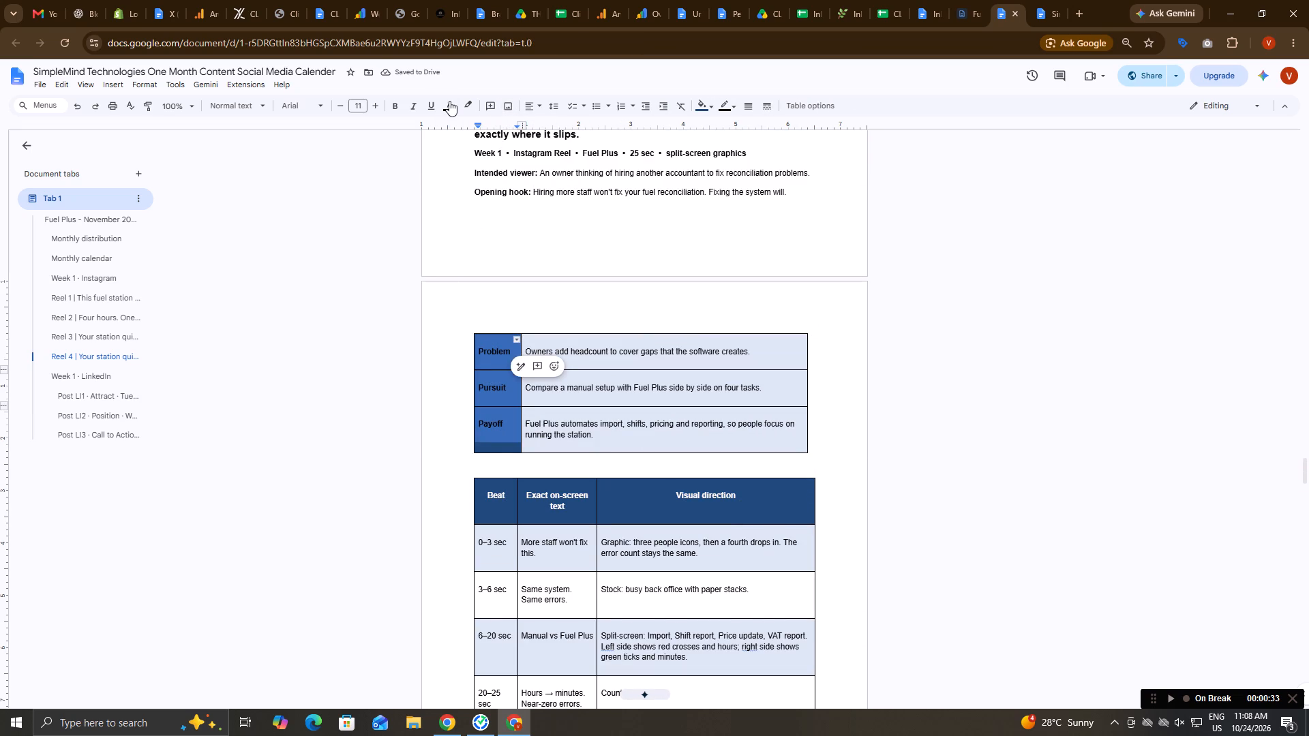
{"action": "left_click", "coordinate": [453, 106]}
{"action": "left_click", "coordinate": [554, 124]}
{"action": "left_click", "coordinate": [695, 245]}
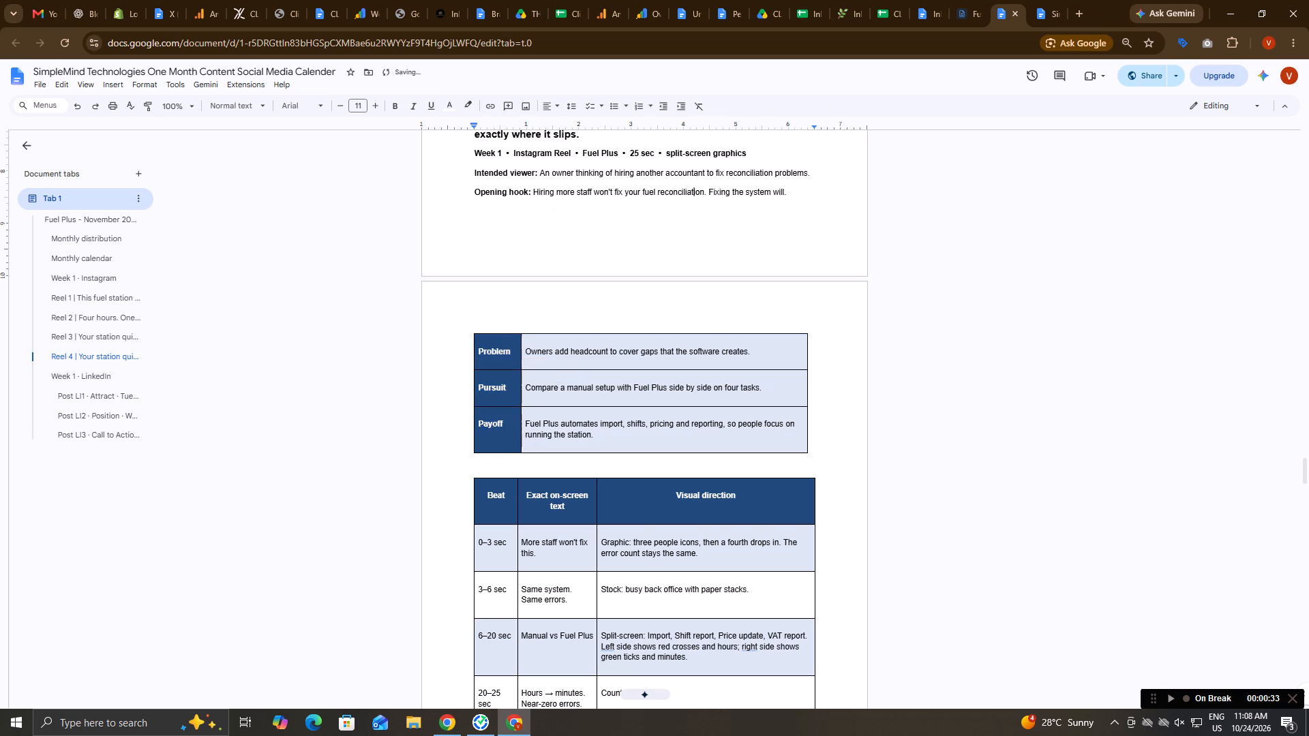
Set Reel 4's "Caption" label to font size 13.
{"action": "scroll", "coordinate": [695, 245], "scroll_direction": "up", "scroll_amount": 2}
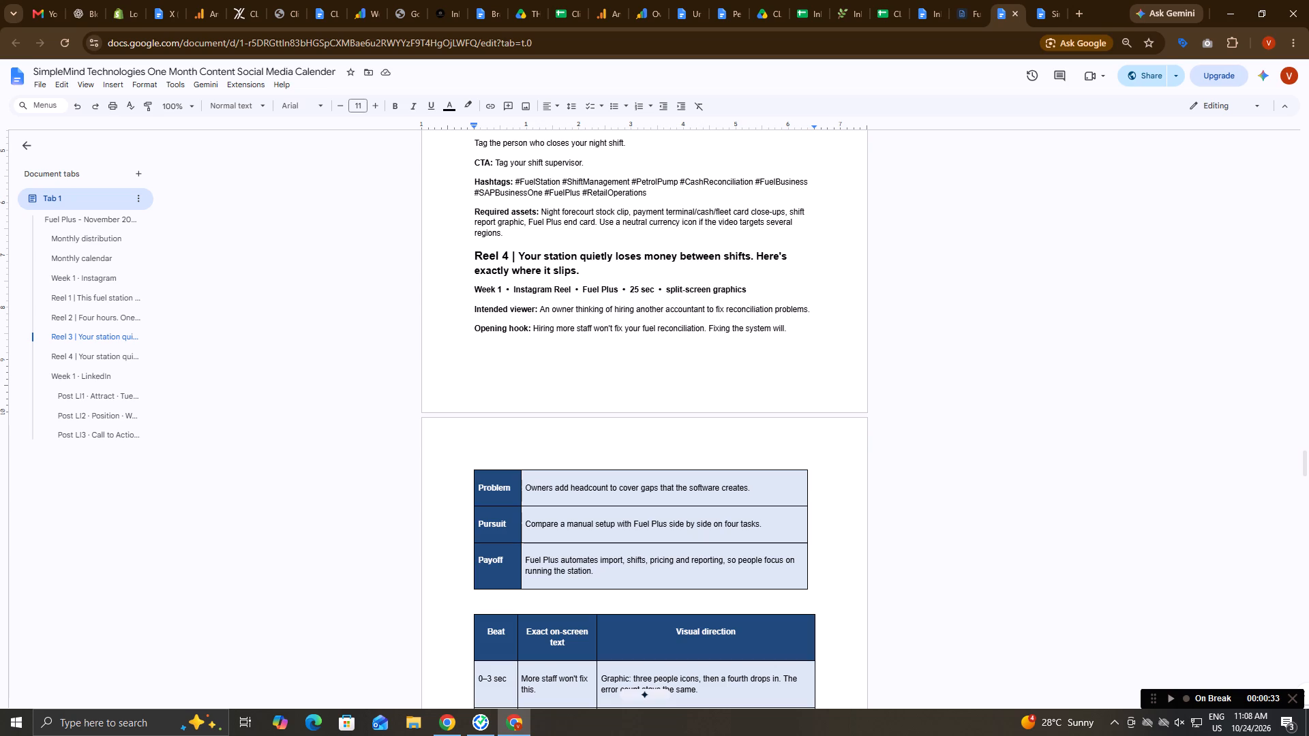
{"action": "scroll", "coordinate": [549, 403], "scroll_direction": "down", "scroll_amount": 2}
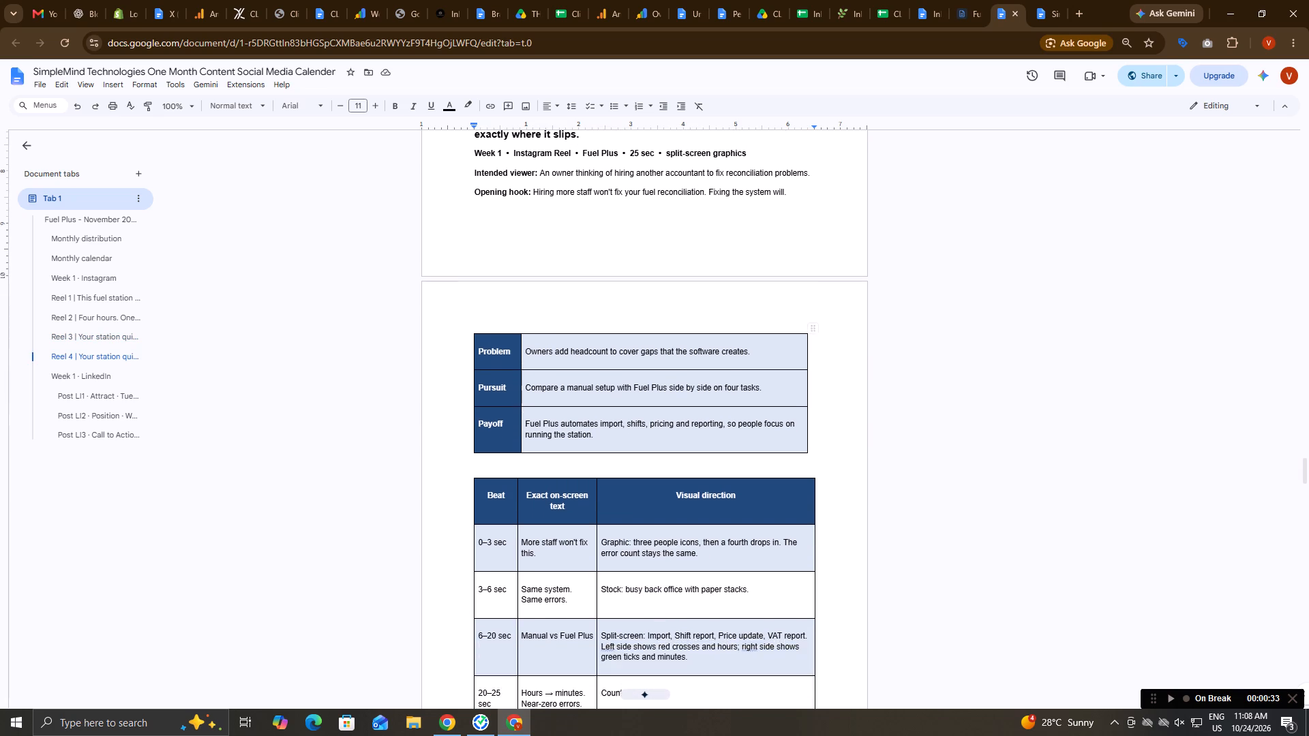
{"action": "scroll", "coordinate": [549, 403], "scroll_direction": "down", "scroll_amount": 3}
{"action": "scroll", "coordinate": [545, 529], "scroll_direction": "down", "scroll_amount": 4}
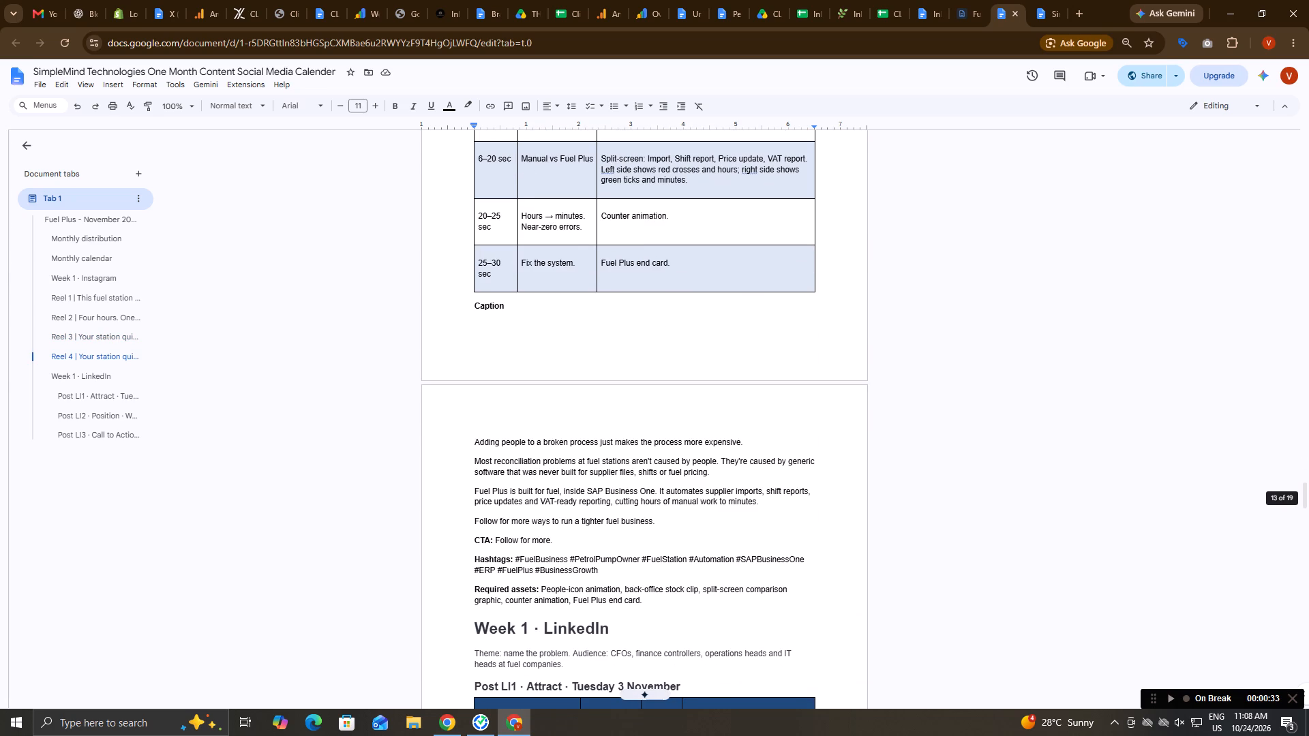
{"action": "left_click_drag", "start_coordinate": [510, 309], "coordinate": [466, 310]}
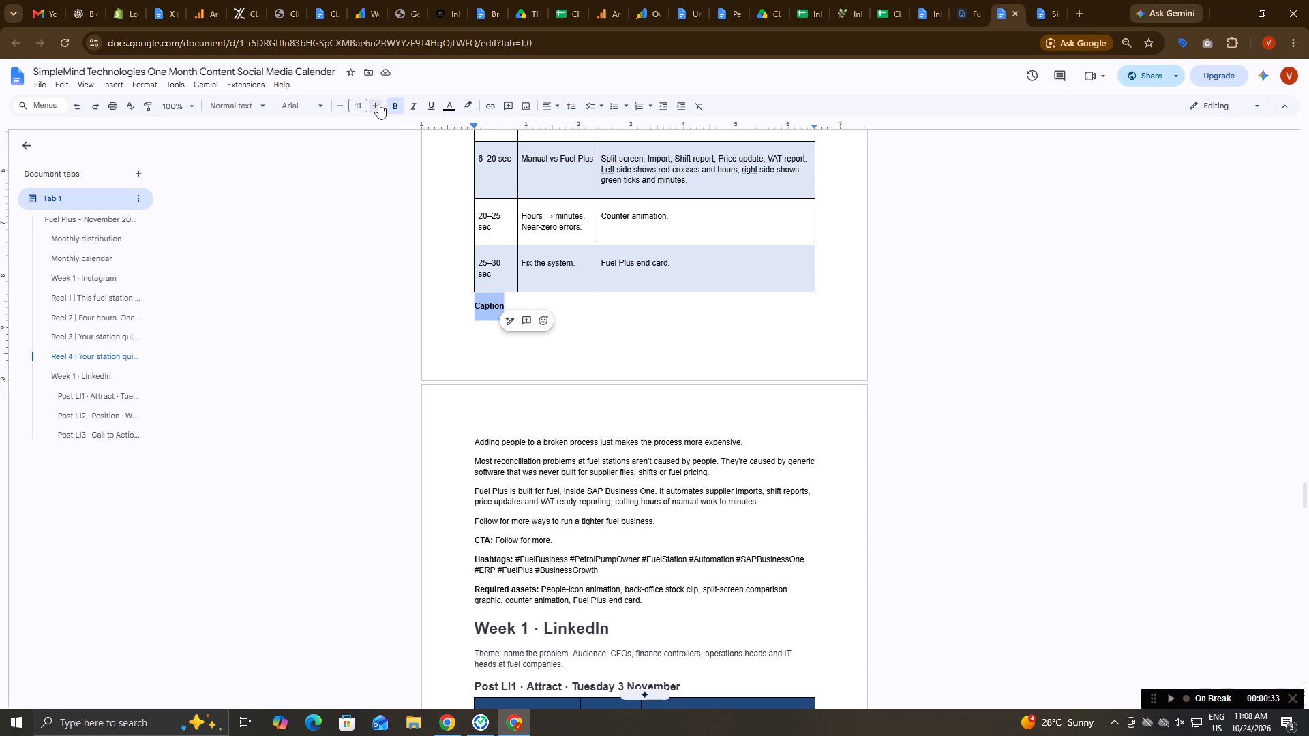
{"action": "left_click", "coordinate": [378, 104]}
{"action": "left_click", "coordinate": [378, 104]}
{"action": "left_click", "coordinate": [560, 401]}
Check the formatting of Reel 4's caption text through Required assets and compare it with the end of Reel 3.
{"action": "scroll", "coordinate": [560, 401], "scroll_direction": "down", "scroll_amount": 2}
{"action": "left_click_drag", "start_coordinate": [659, 474], "coordinate": [441, 316]}
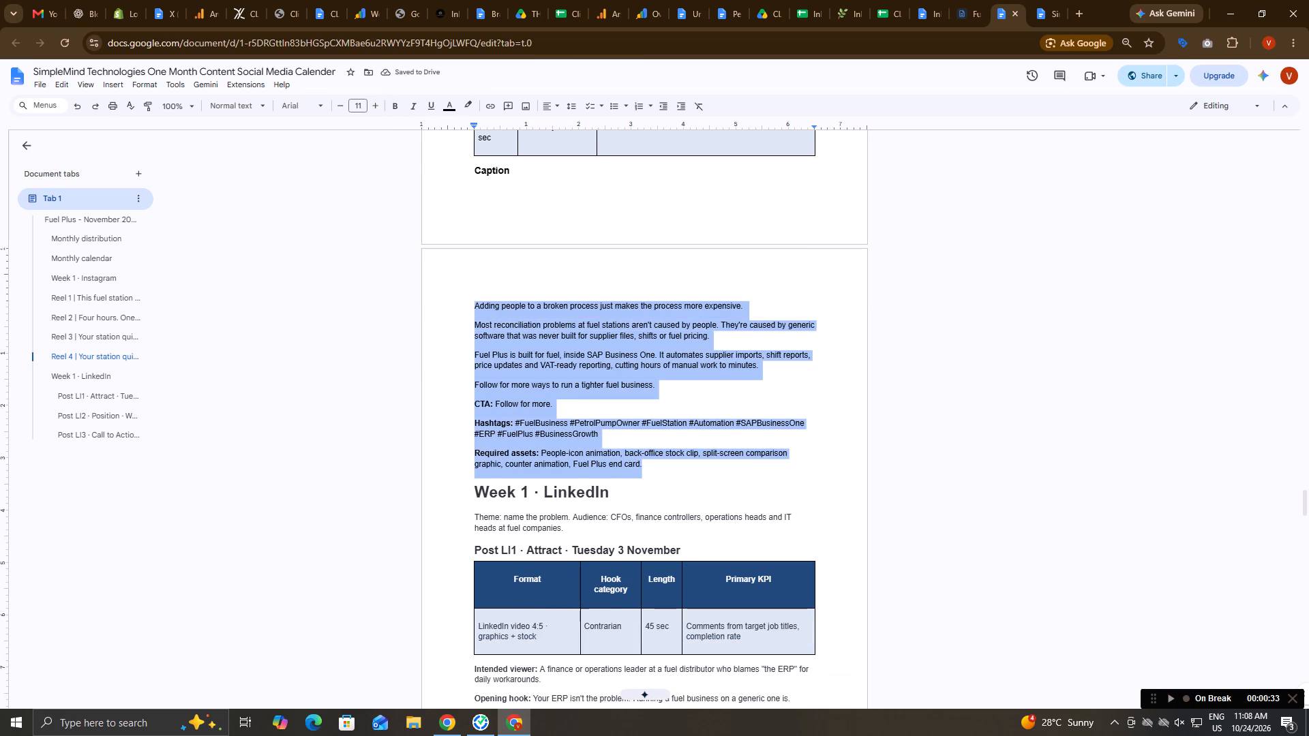
{"action": "left_click_drag", "start_coordinate": [441, 316], "coordinate": [442, 315]}
{"action": "scroll", "coordinate": [575, 541], "scroll_direction": "down", "scroll_amount": 2}
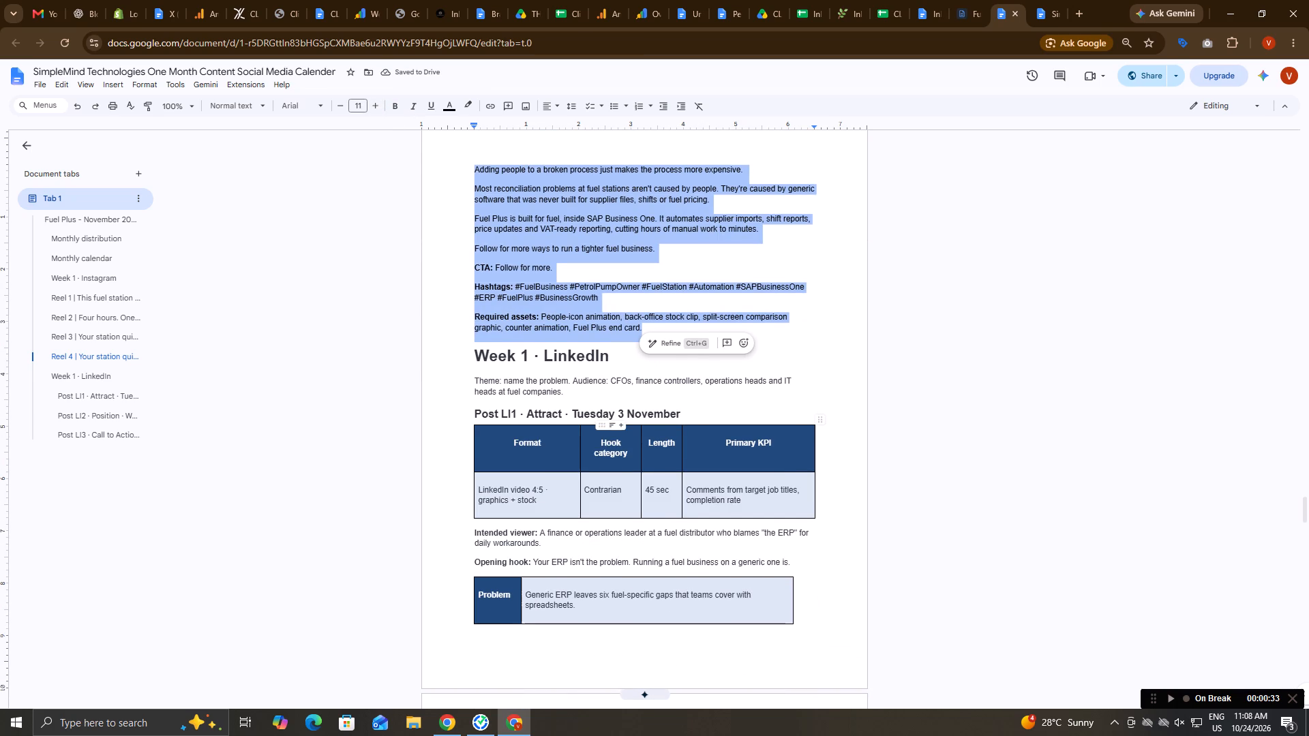
{"action": "scroll", "coordinate": [594, 424], "scroll_direction": "up", "scroll_amount": 18}
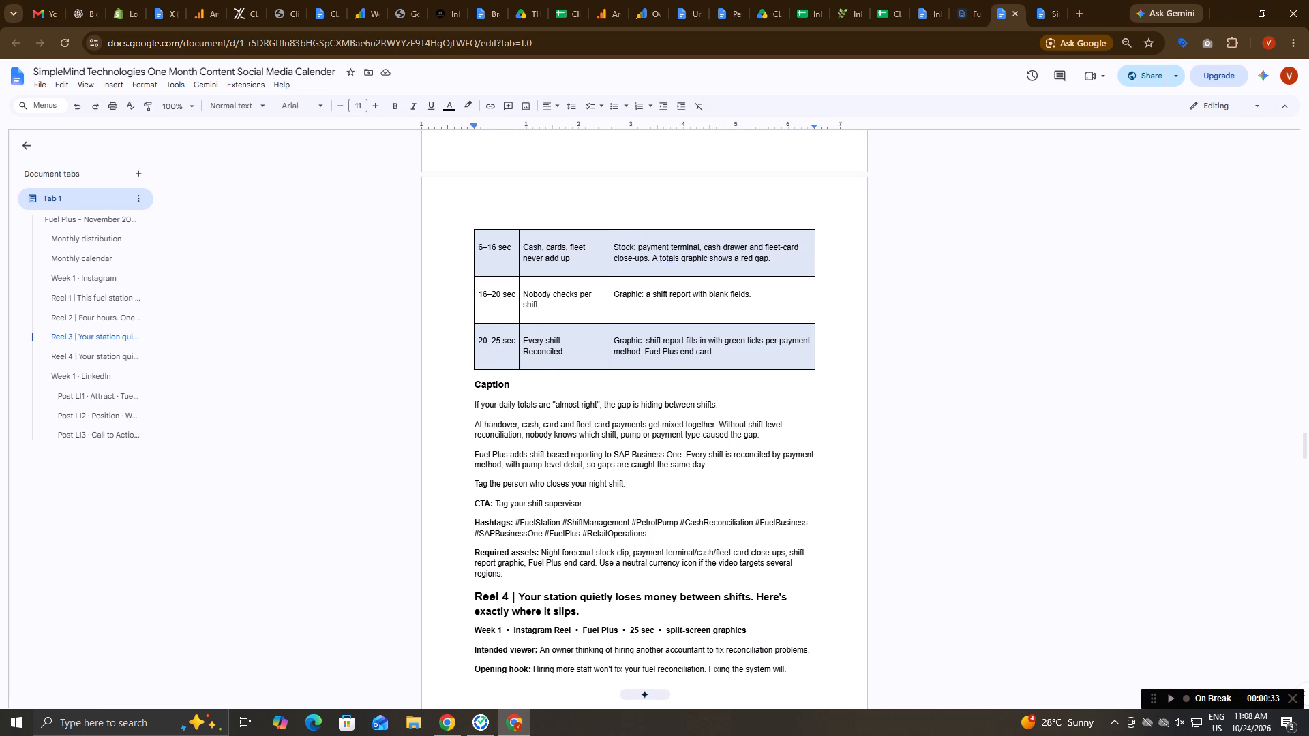
{"action": "scroll", "coordinate": [578, 623], "scroll_direction": "down", "scroll_amount": 7}
{"action": "scroll", "coordinate": [586, 611], "scroll_direction": "up", "scroll_amount": 2}
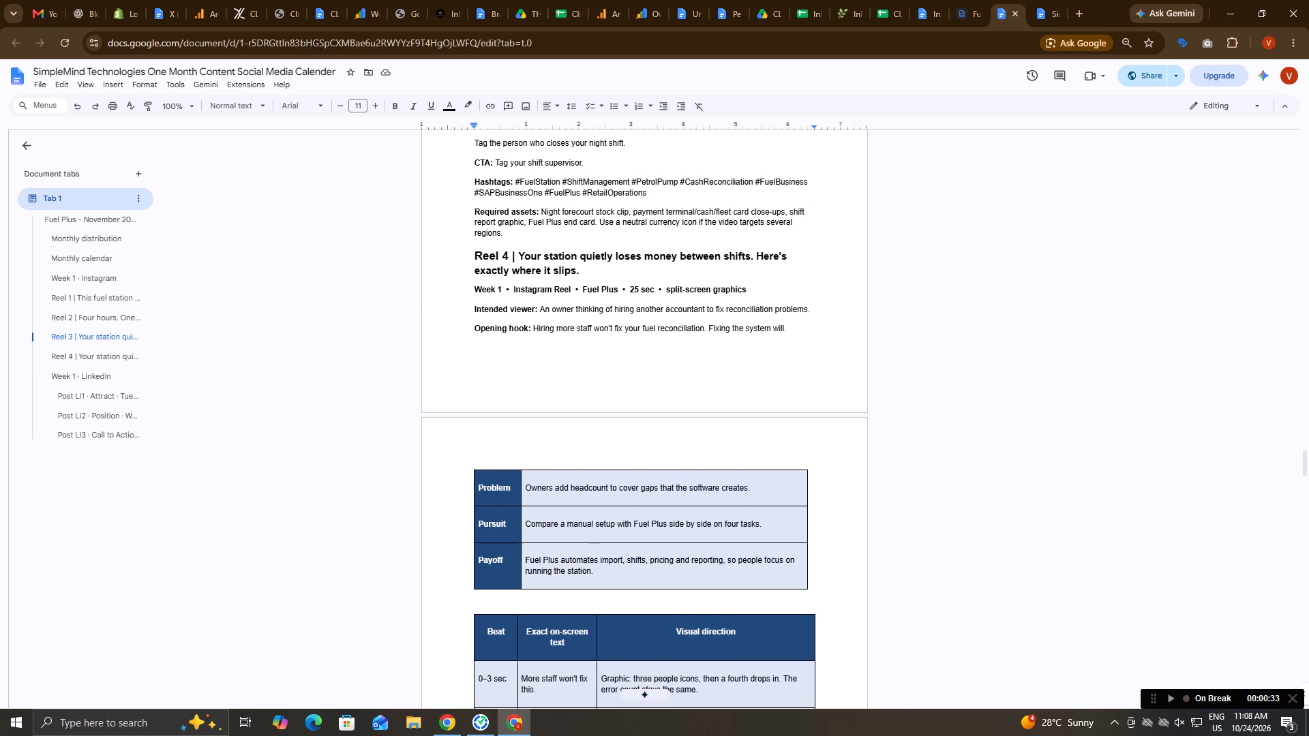
Replace Reel 4's heading title with its opening hook, "Hiring more staff won't fix your fuel reconciliation. Fixing the system will.", without an extra line.
{"action": "left_click_drag", "start_coordinate": [535, 328], "coordinate": [620, 333]}
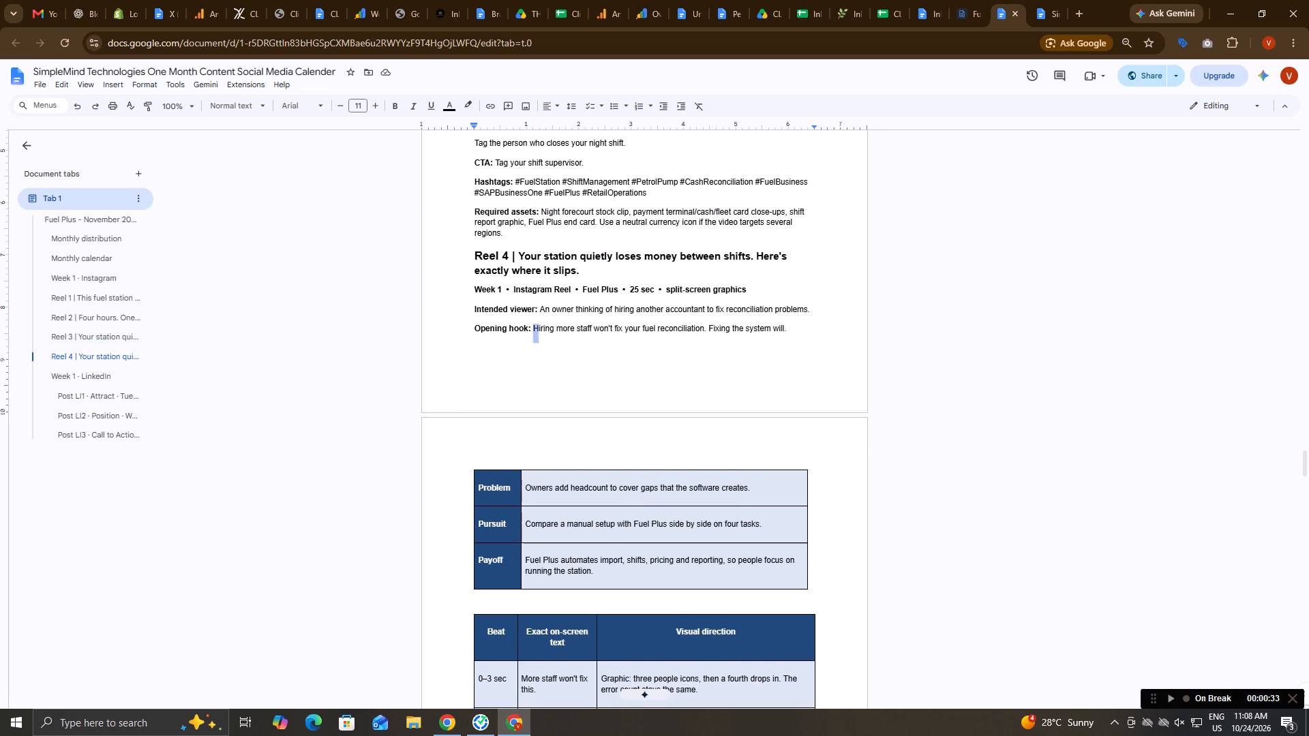
{"action": "left_click_drag", "start_coordinate": [620, 333], "coordinate": [792, 333]}
{"action": "key", "text": "ctrl+c"}
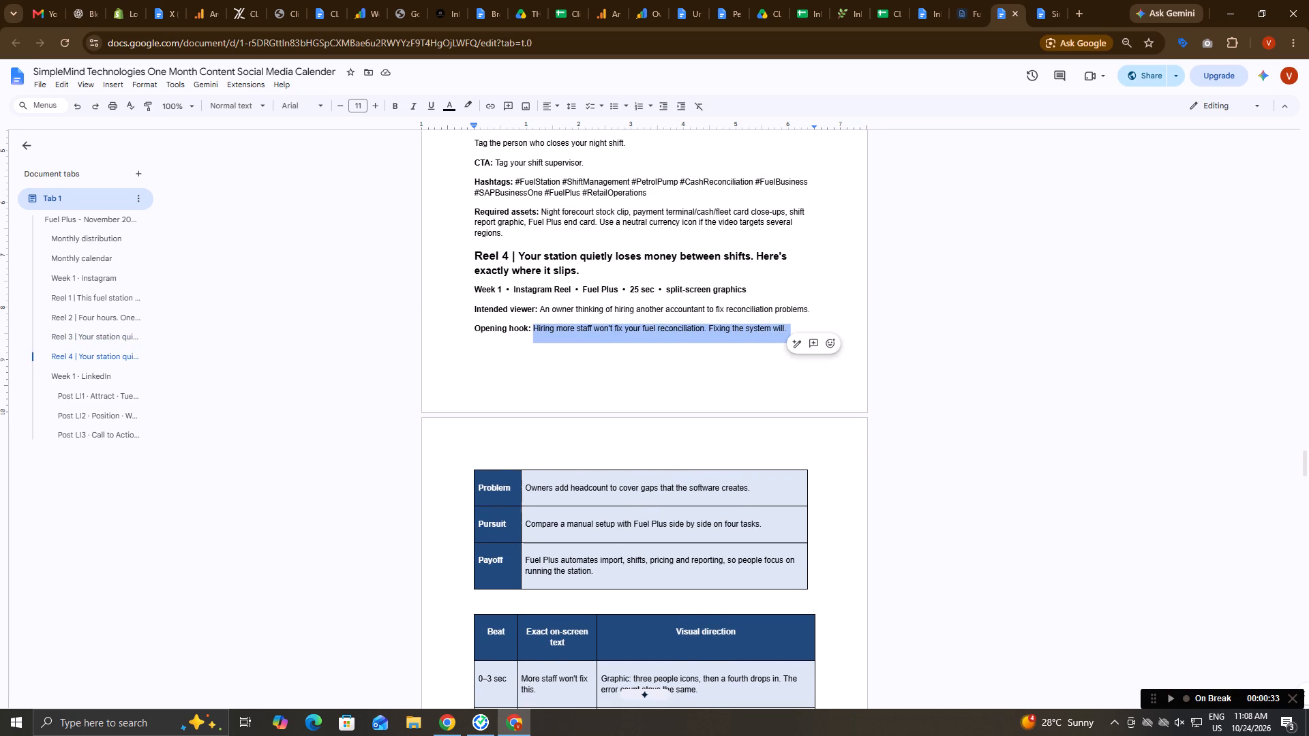
{"action": "left_click", "coordinate": [576, 271]}
{"action": "left_click_drag", "start_coordinate": [580, 270], "coordinate": [523, 253]}
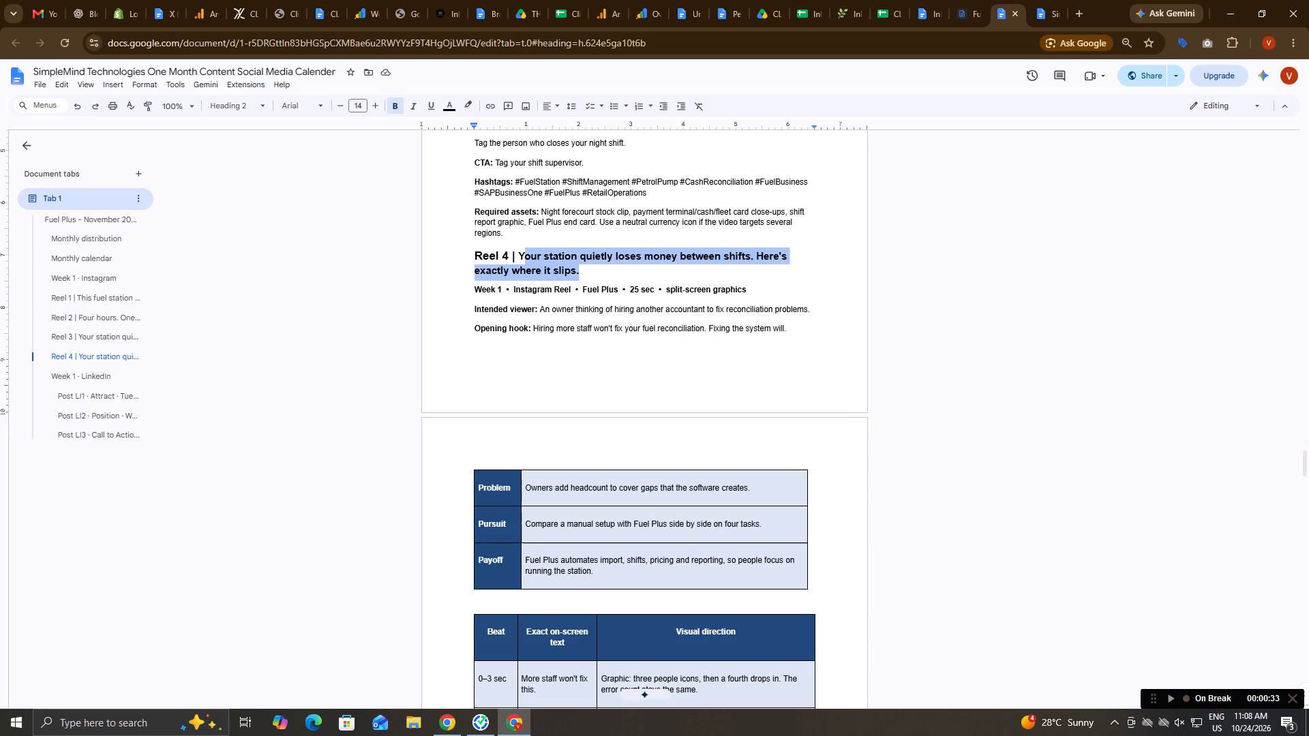
{"action": "left_click_drag", "start_coordinate": [523, 253], "coordinate": [520, 251]}
{"action": "key", "text": "ctrl+v"}
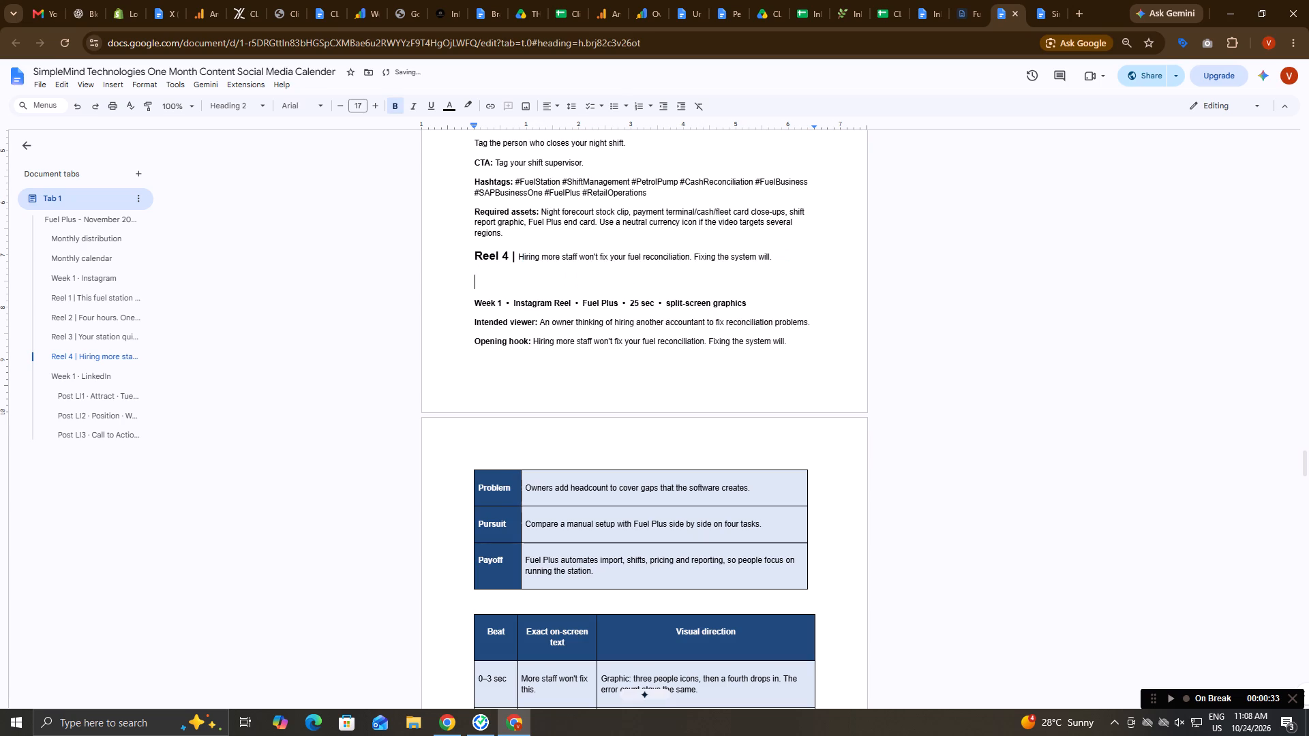
{"action": "key", "text": "BackSpace"}
Make the new title text in Reel 4's heading bold at font size 14.
{"action": "left_click_drag", "start_coordinate": [516, 259], "coordinate": [802, 258]}
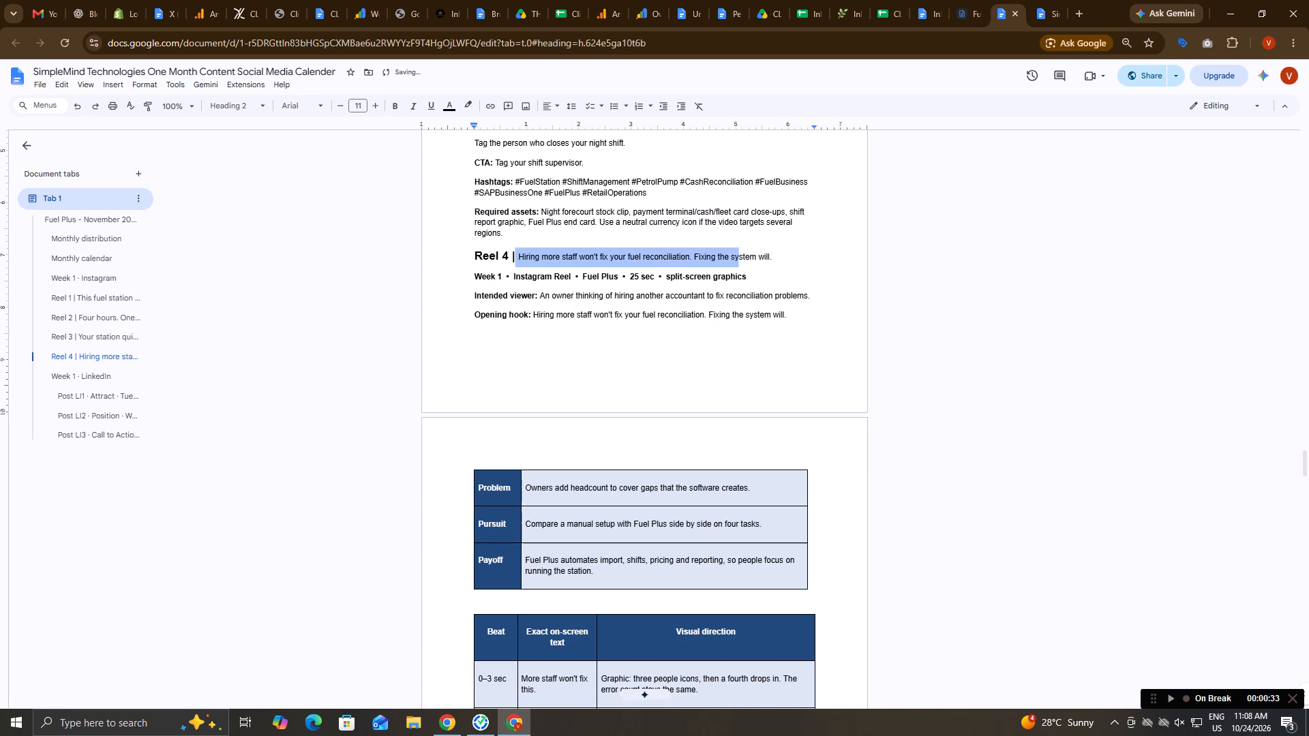
{"action": "left_click_drag", "start_coordinate": [802, 258], "coordinate": [808, 258]}
{"action": "left_click", "coordinate": [374, 107]}
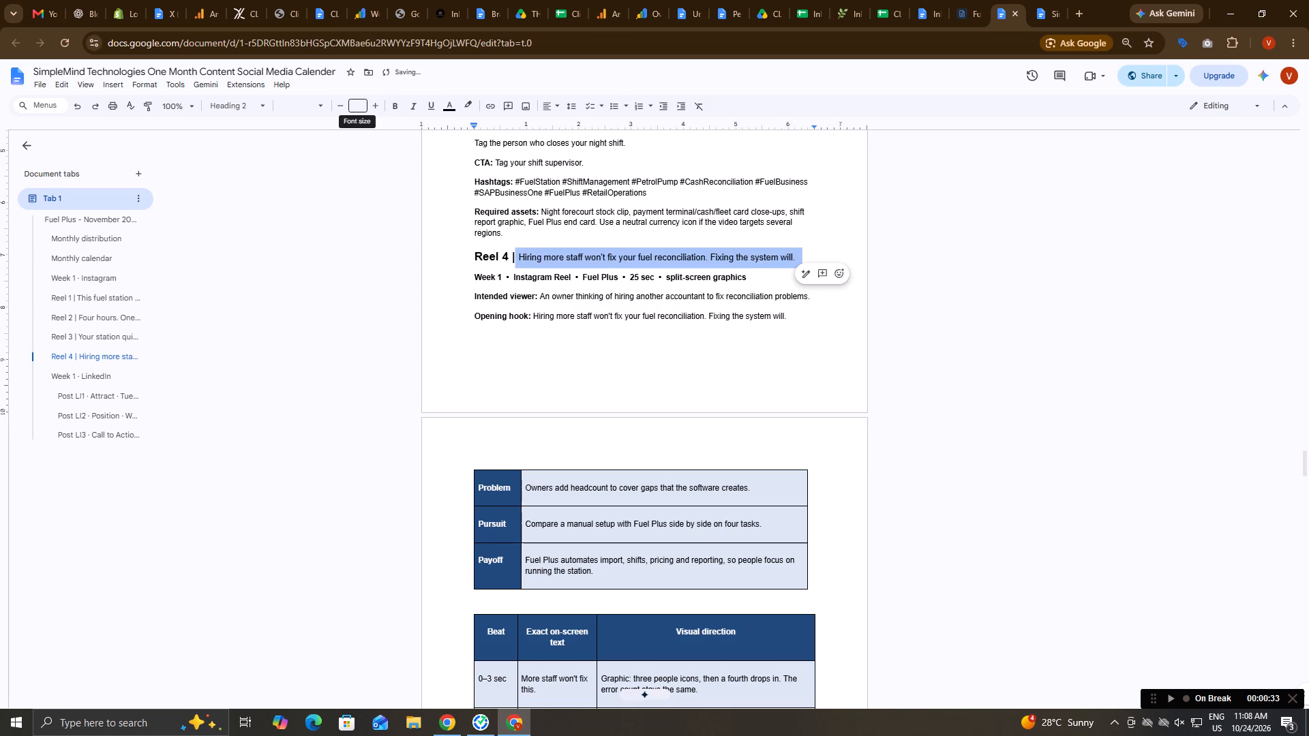
{"action": "left_click", "coordinate": [371, 106]}
{"action": "left_click", "coordinate": [394, 106]}
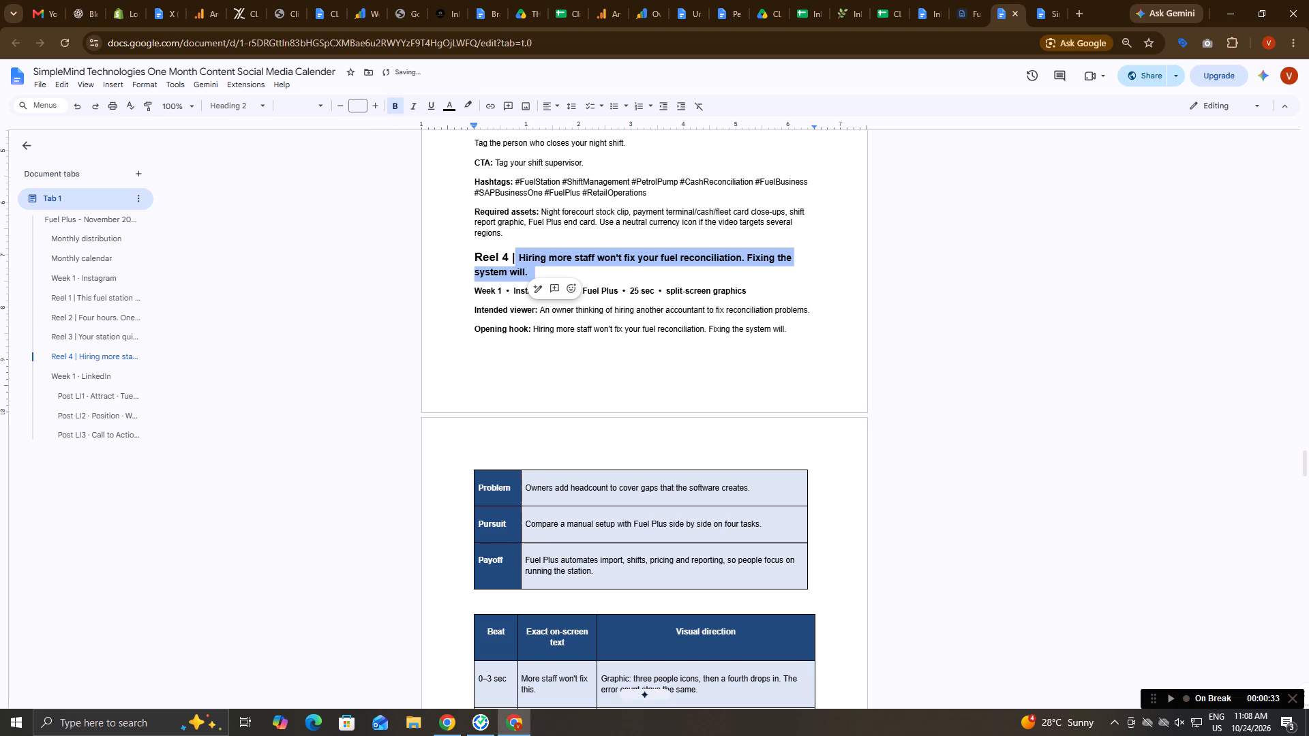
{"action": "left_click", "coordinate": [377, 107]}
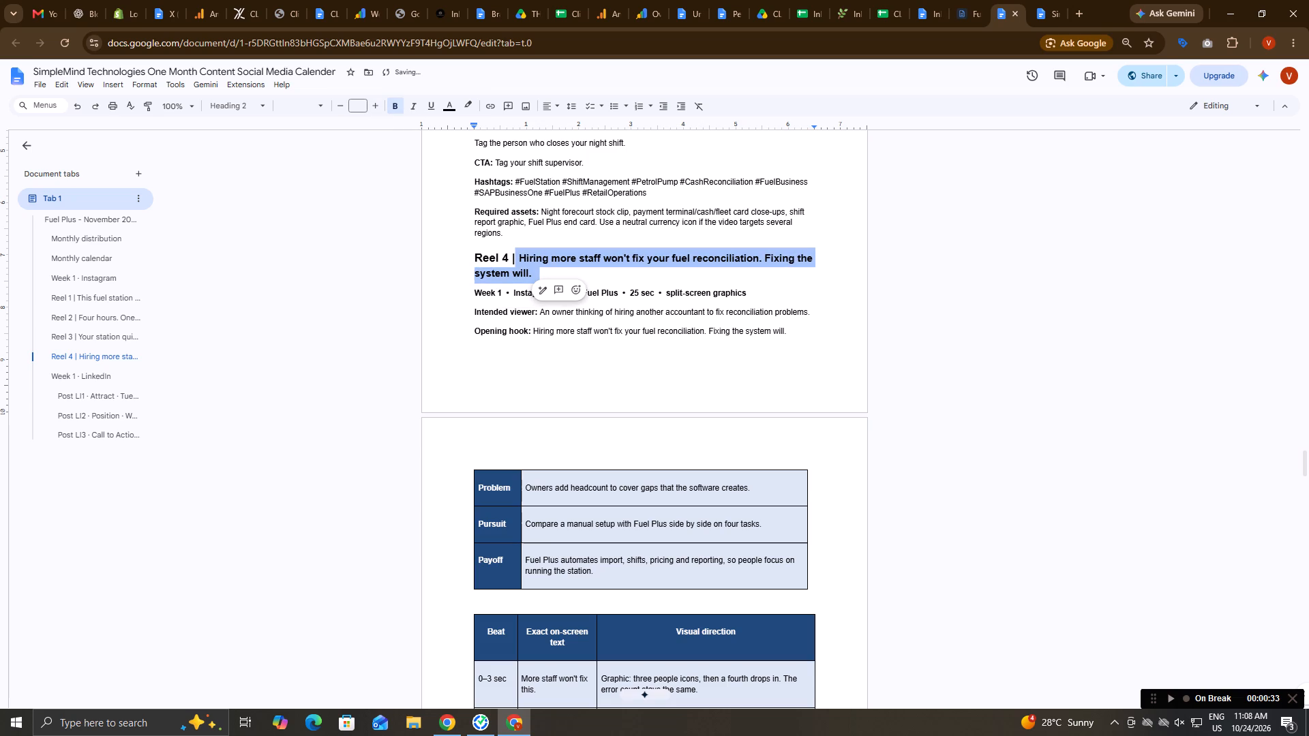
{"action": "left_click", "coordinate": [530, 254]}
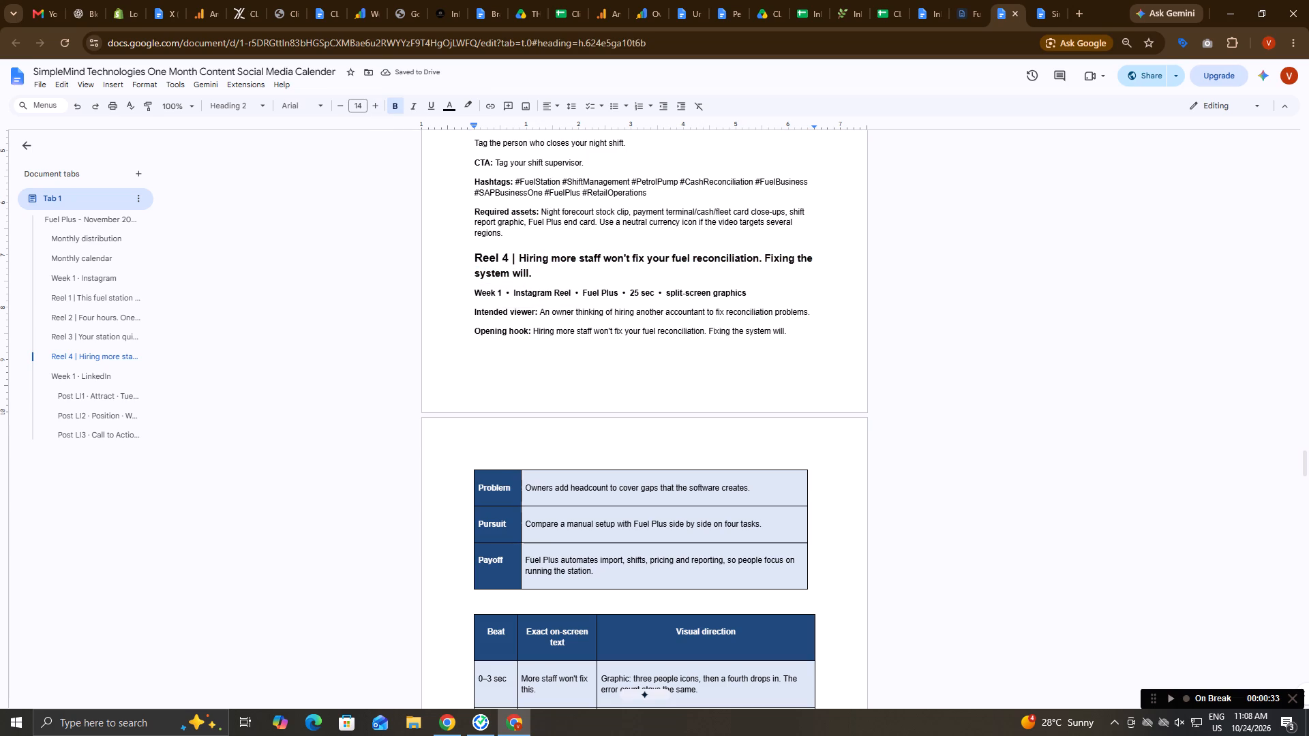
Set the text colour to black for everything from the LinkedIn theme paragraph through the end of the document.
{"action": "scroll", "coordinate": [692, 417], "scroll_direction": "down", "scroll_amount": 4}
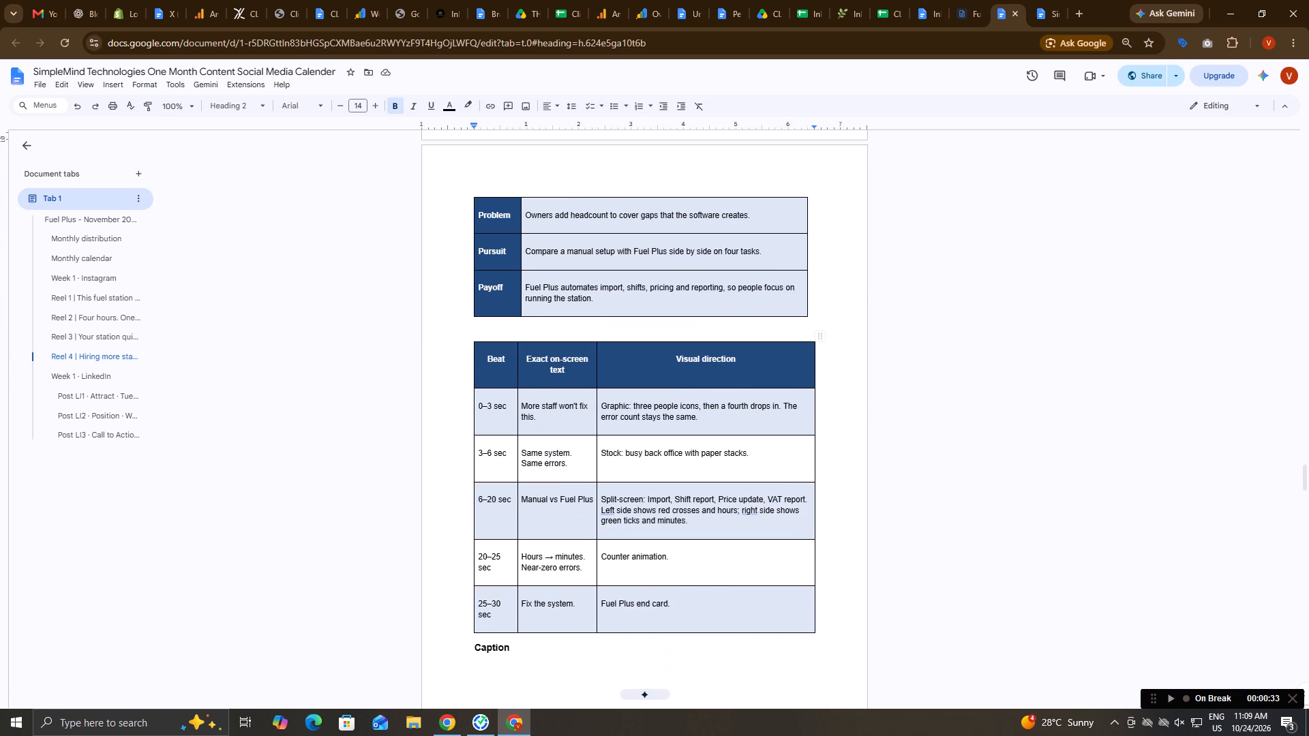
{"action": "scroll", "coordinate": [672, 459], "scroll_direction": "down", "scroll_amount": 3}
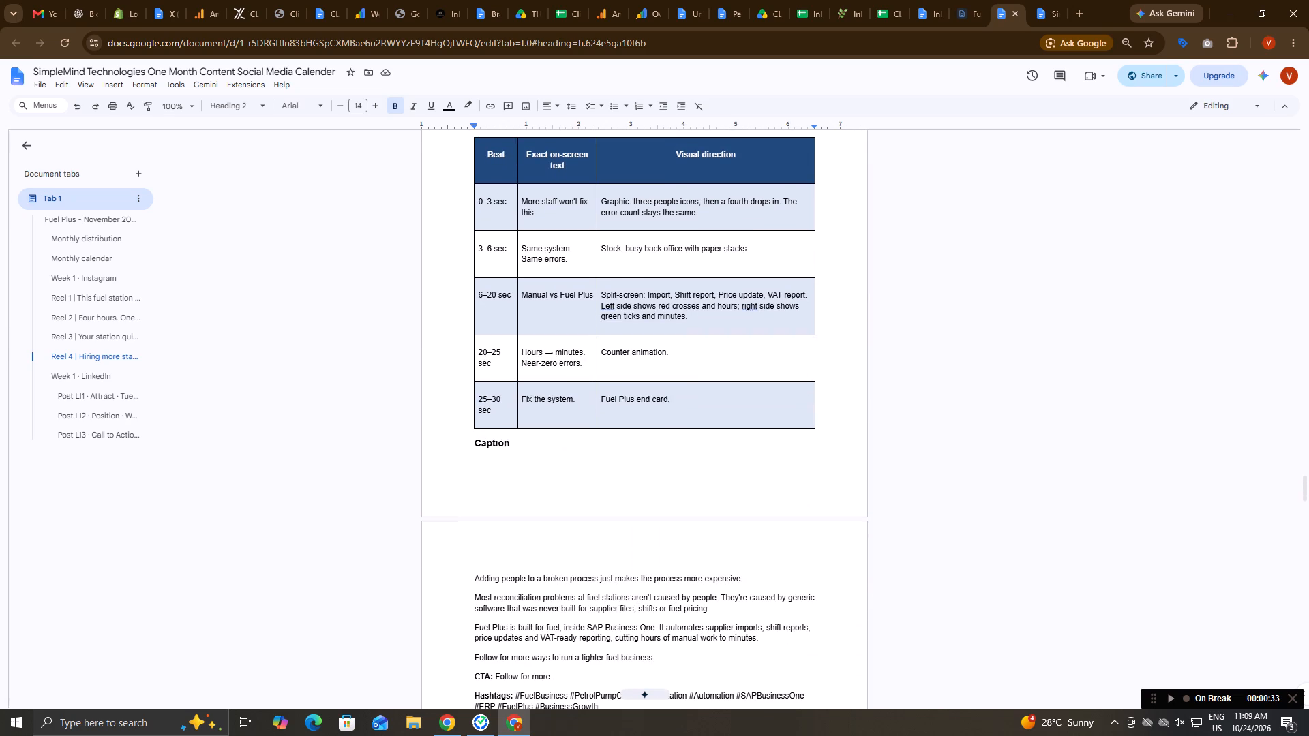
{"action": "scroll", "coordinate": [660, 465], "scroll_direction": "down", "scroll_amount": 1}
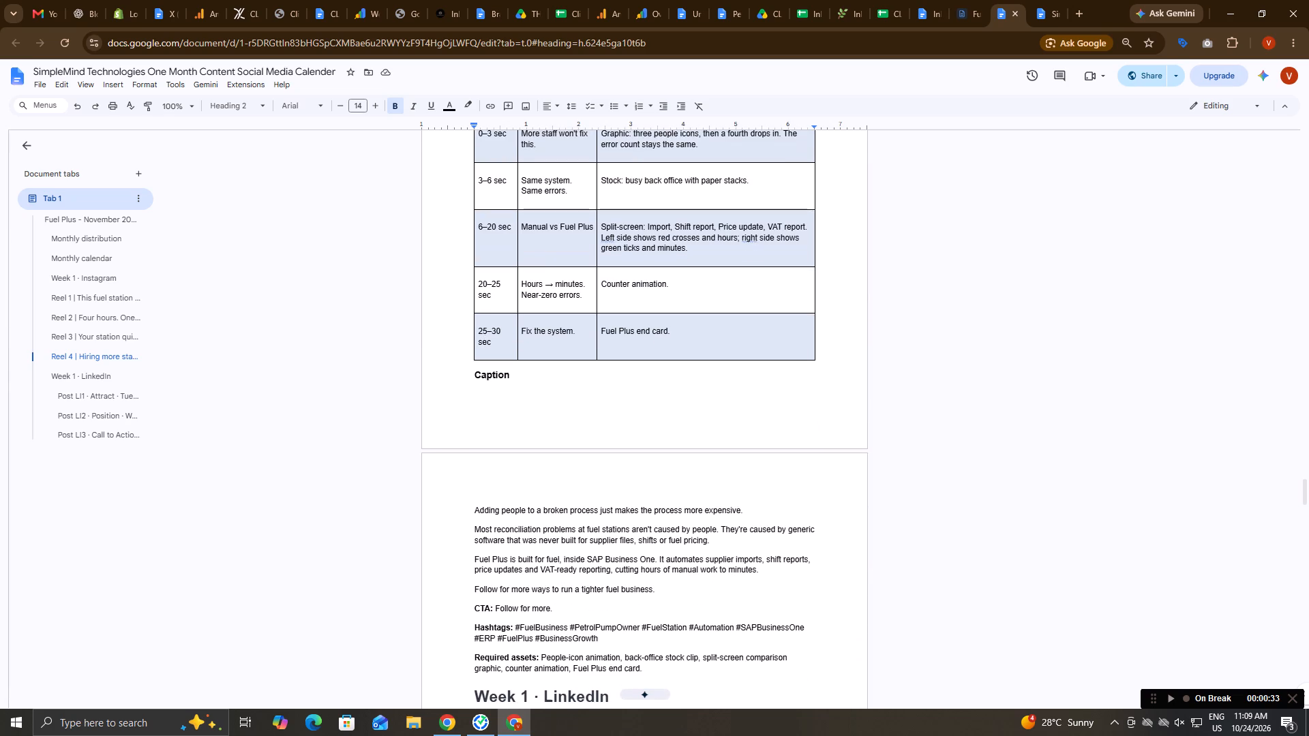
{"action": "scroll", "coordinate": [656, 467], "scroll_direction": "down", "scroll_amount": 5}
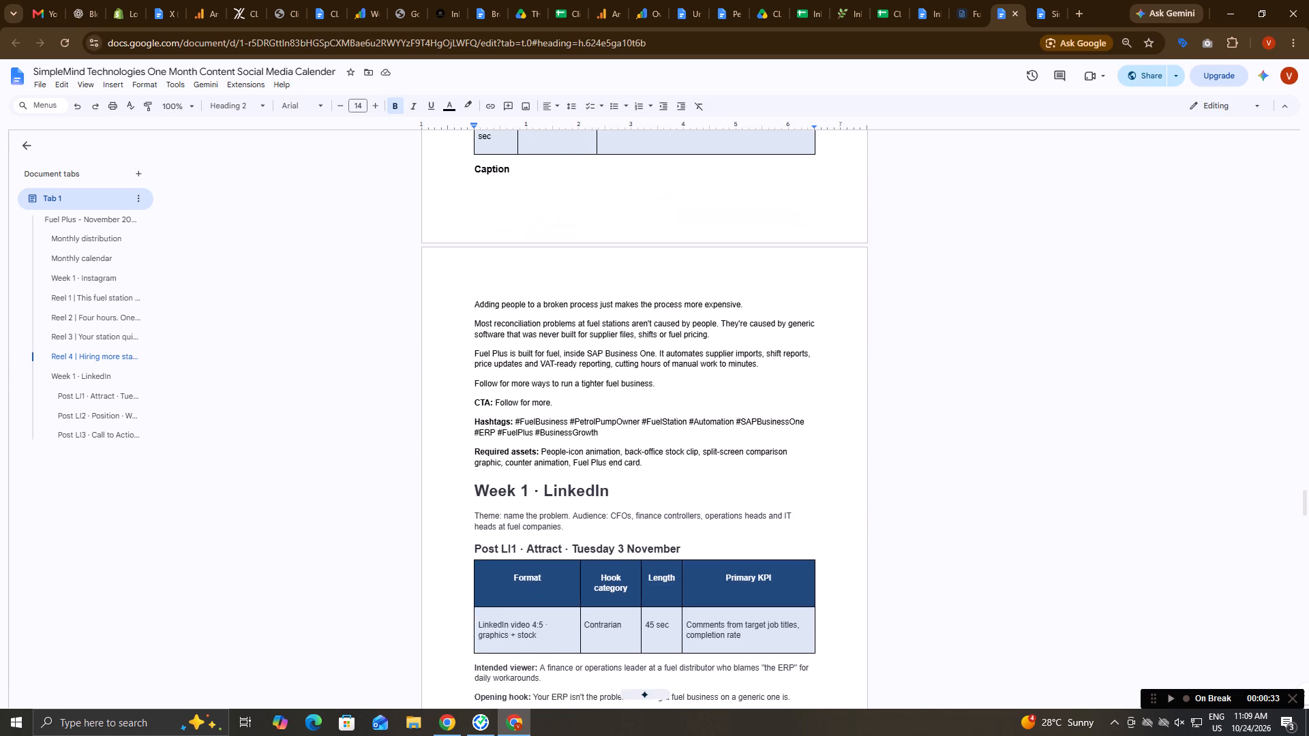
{"action": "scroll", "coordinate": [651, 470], "scroll_direction": "down", "scroll_amount": 6}
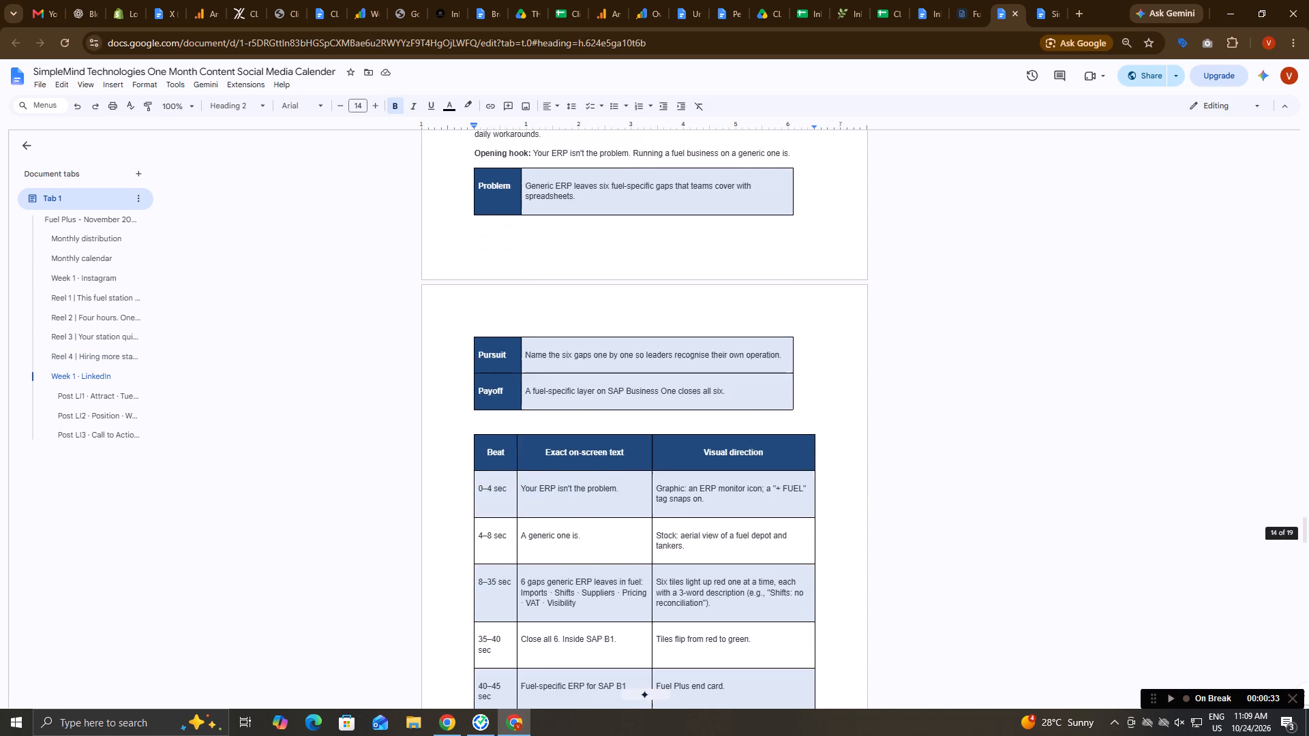
{"action": "scroll", "coordinate": [651, 470], "scroll_direction": "up", "scroll_amount": 5}
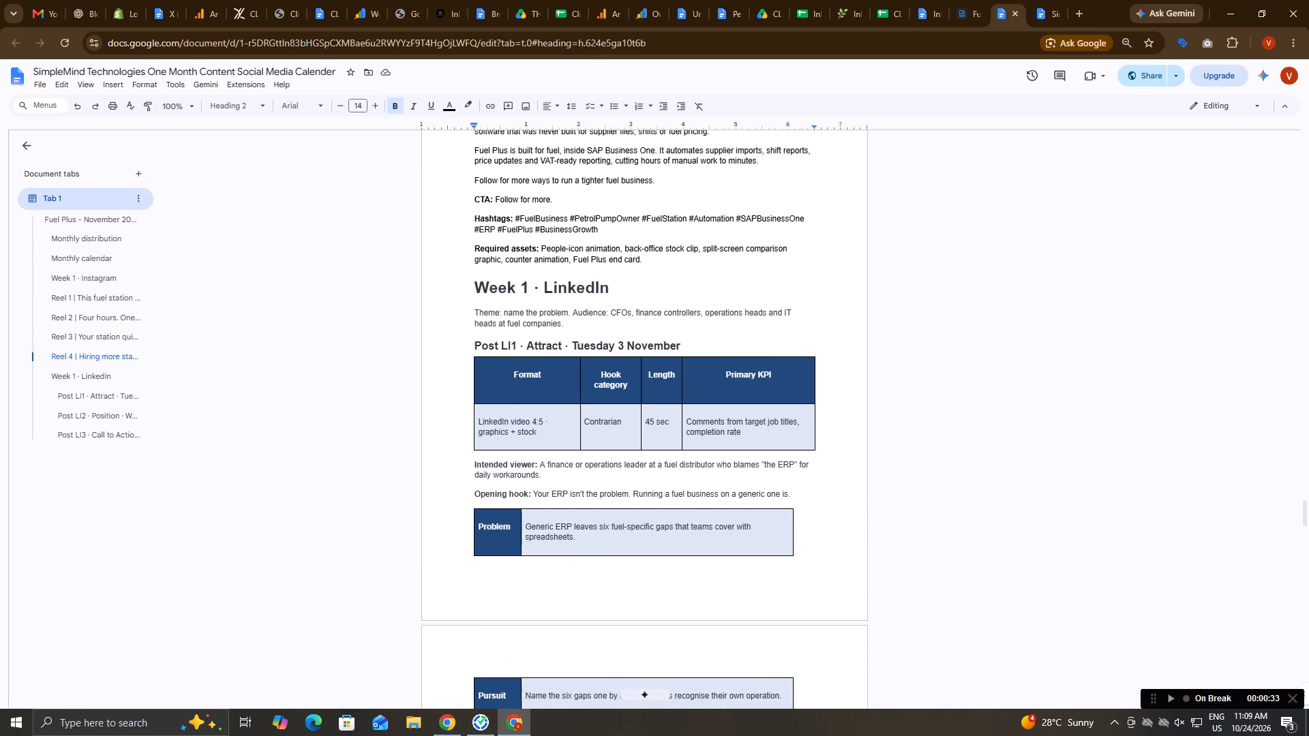
{"action": "left_click_drag", "start_coordinate": [473, 311], "coordinate": [572, 457]}
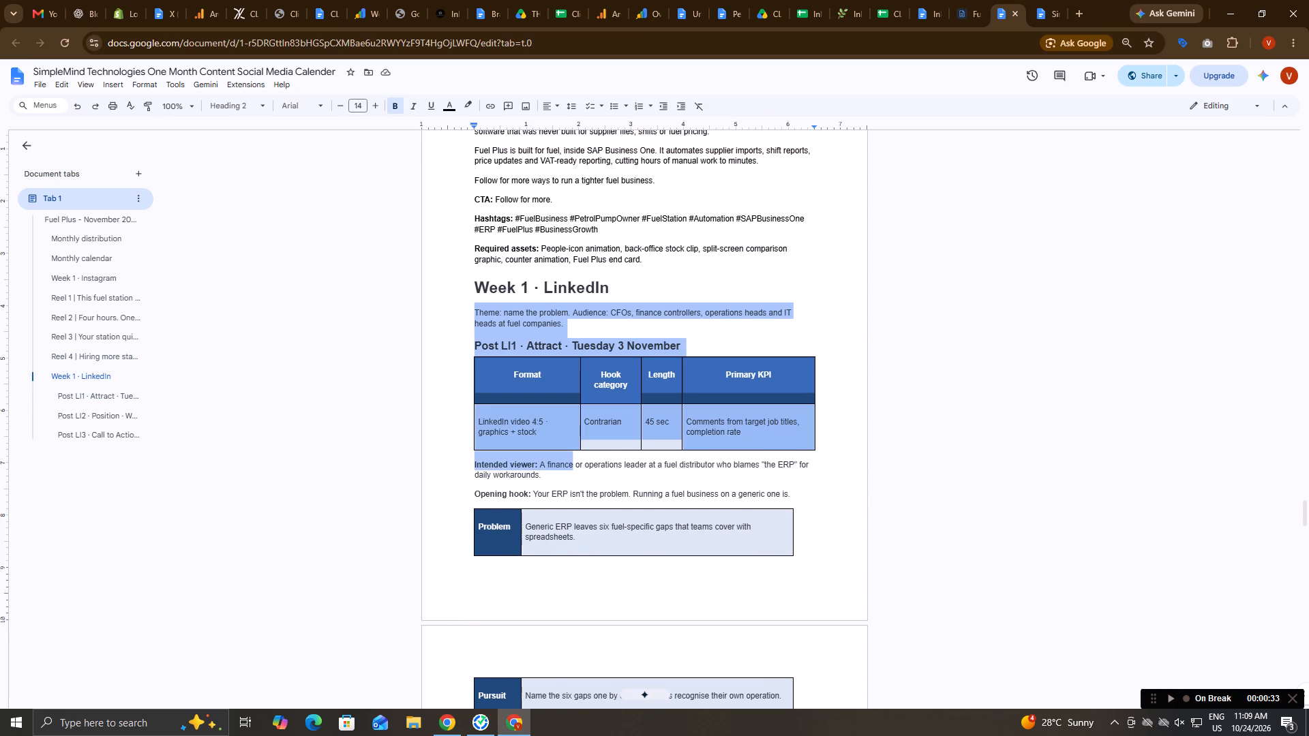
{"action": "left_click_drag", "start_coordinate": [572, 457], "coordinate": [867, 735]}
{"action": "scroll", "coordinate": [572, 457], "scroll_direction": "down", "scroll_amount": 7}
{"action": "scroll", "coordinate": [639, 533], "scroll_direction": "down", "scroll_amount": 3}
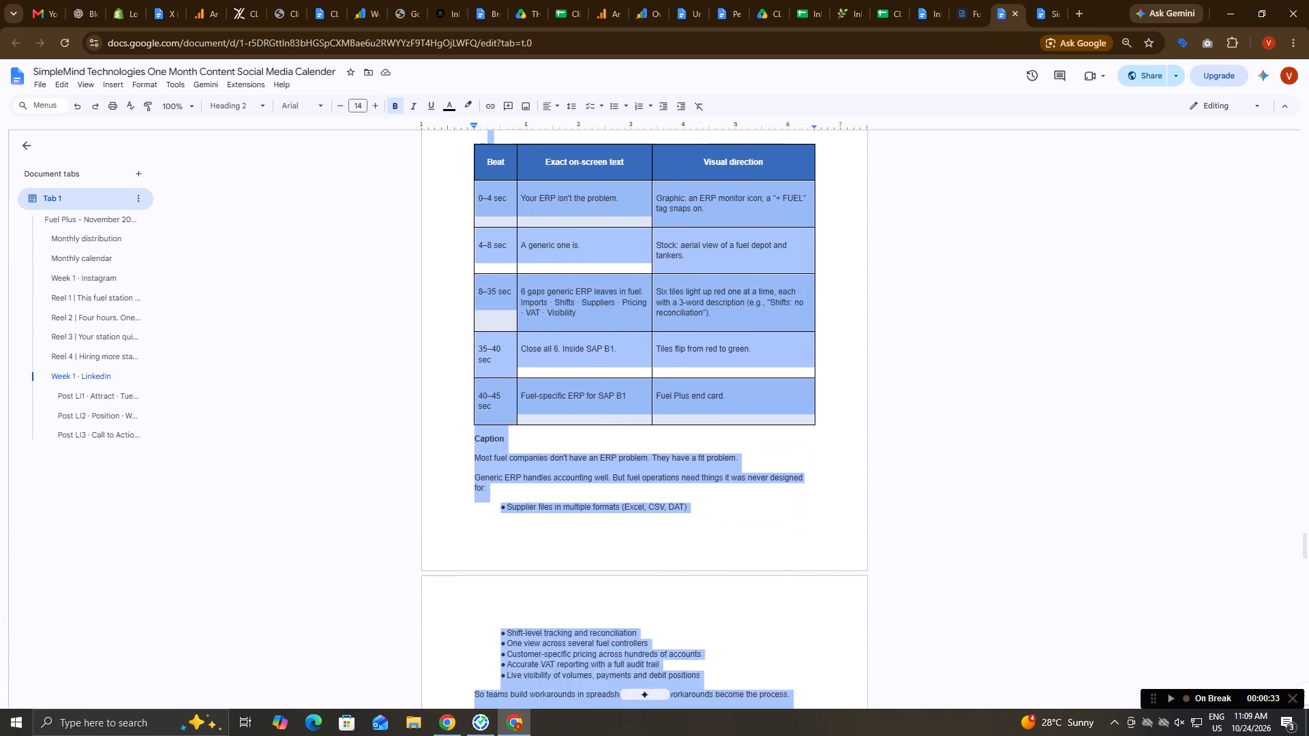
{"action": "left_click_drag", "start_coordinate": [867, 735], "coordinate": [704, 659]}
{"action": "scroll", "coordinate": [858, 735], "scroll_direction": "down", "scroll_amount": 18}
{"action": "scroll", "coordinate": [708, 658], "scroll_direction": "down", "scroll_amount": 6}
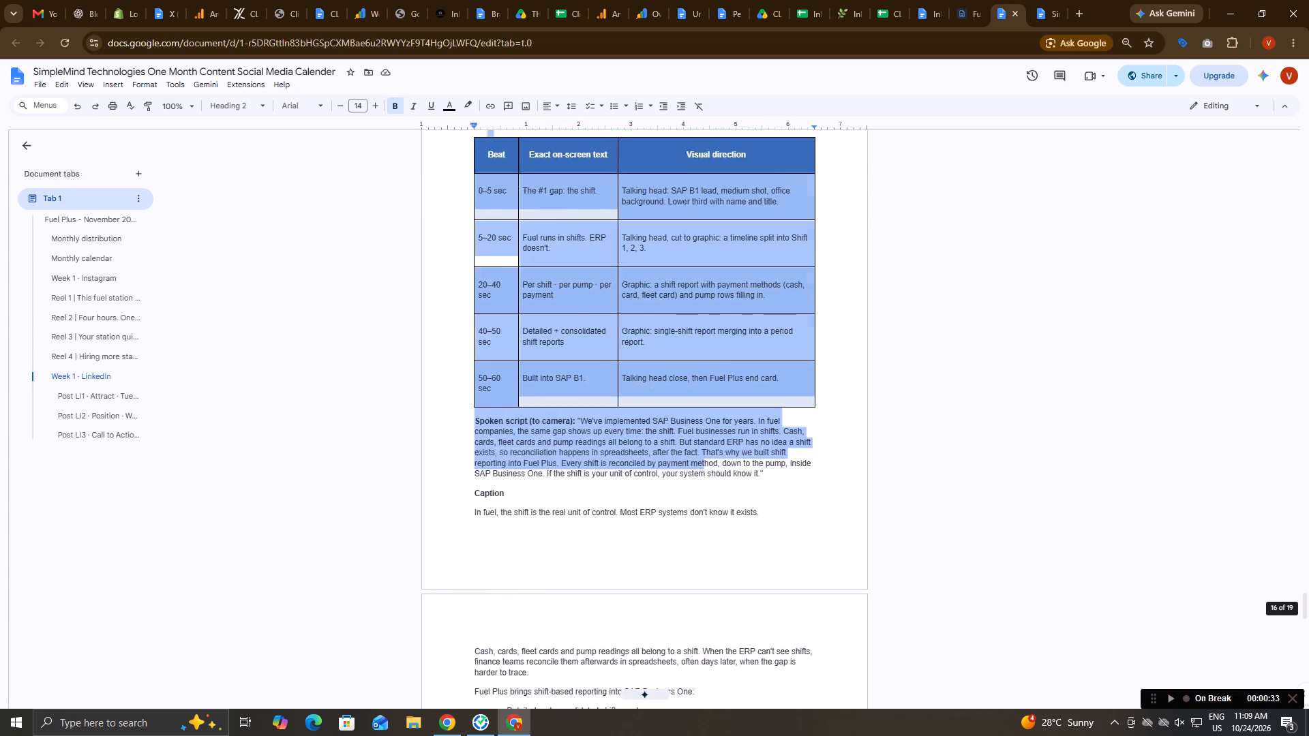
{"action": "scroll", "coordinate": [704, 659], "scroll_direction": "down", "scroll_amount": 11}
{"action": "left_click_drag", "start_coordinate": [704, 659], "coordinate": [729, 671]}
{"action": "scroll", "coordinate": [718, 643], "scroll_direction": "down", "scroll_amount": 2}
{"action": "scroll", "coordinate": [719, 649], "scroll_direction": "up", "scroll_amount": 1}
{"action": "scroll", "coordinate": [720, 655], "scroll_direction": "down", "scroll_amount": 12}
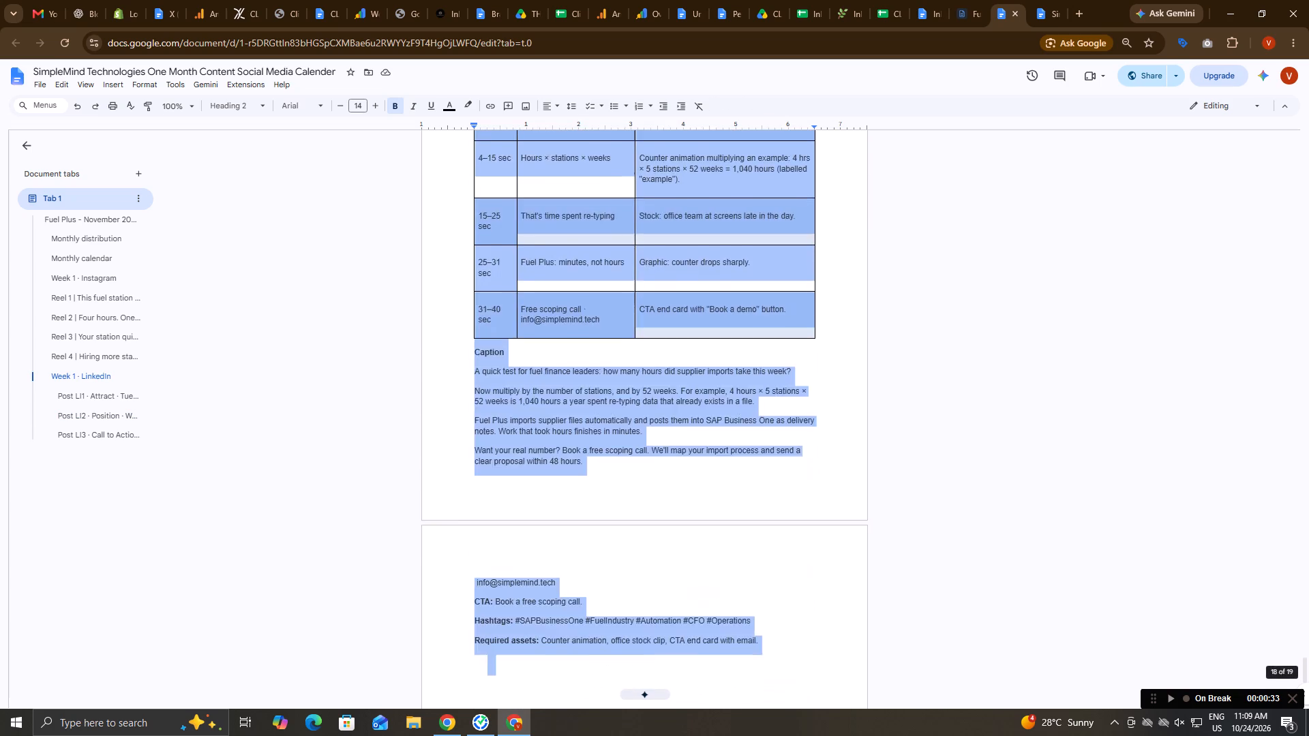
{"action": "left_click_drag", "start_coordinate": [729, 671], "coordinate": [776, 607]}
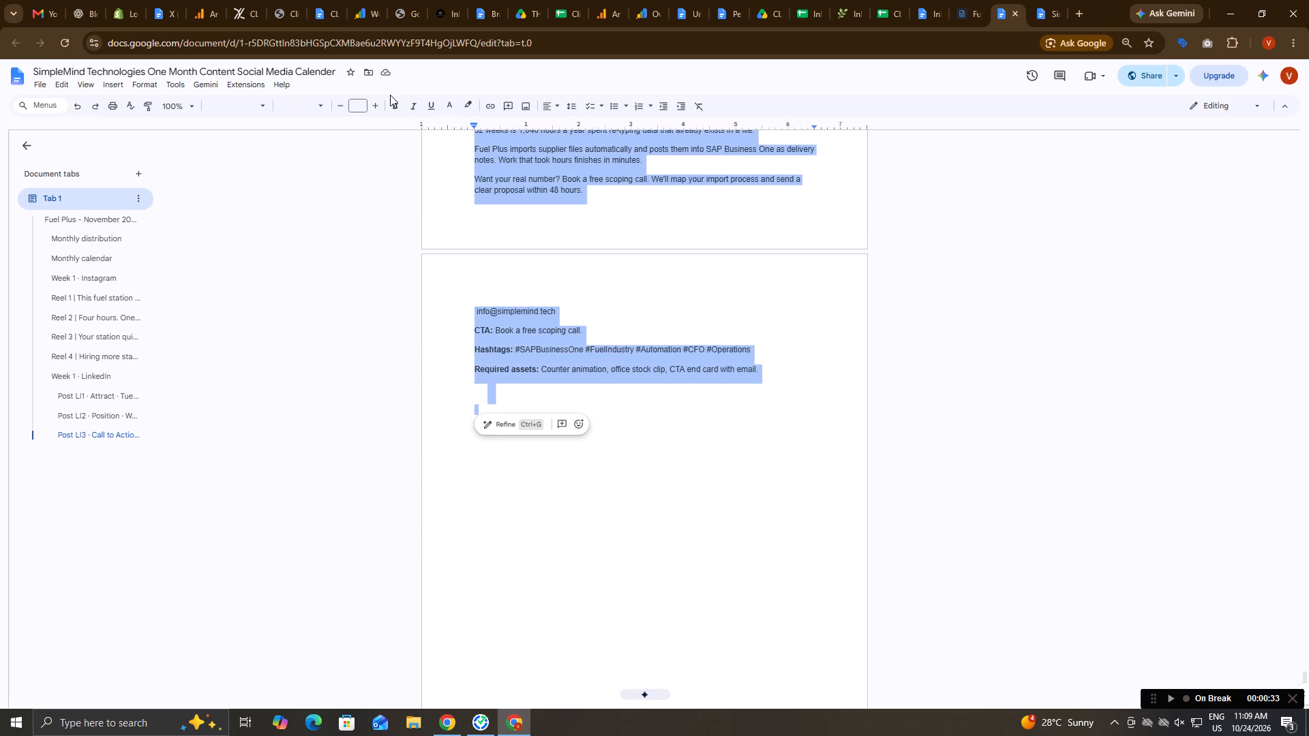
{"action": "left_click", "coordinate": [453, 107]}
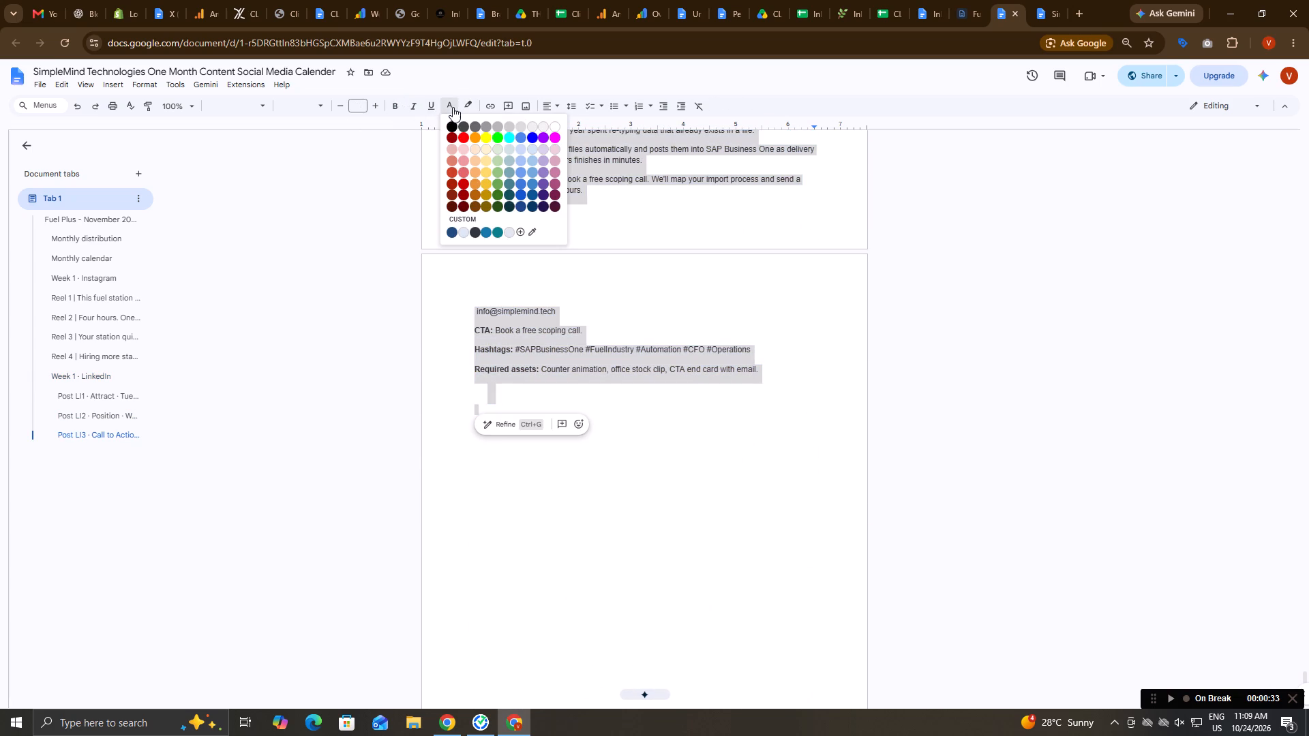
{"action": "left_click", "coordinate": [453, 127]}
{"action": "left_click", "coordinate": [650, 327]}
Set the text colour of the "Week 1 · LinkedIn" heading to black.
{"action": "scroll", "coordinate": [650, 327], "scroll_direction": "up", "scroll_amount": 1}
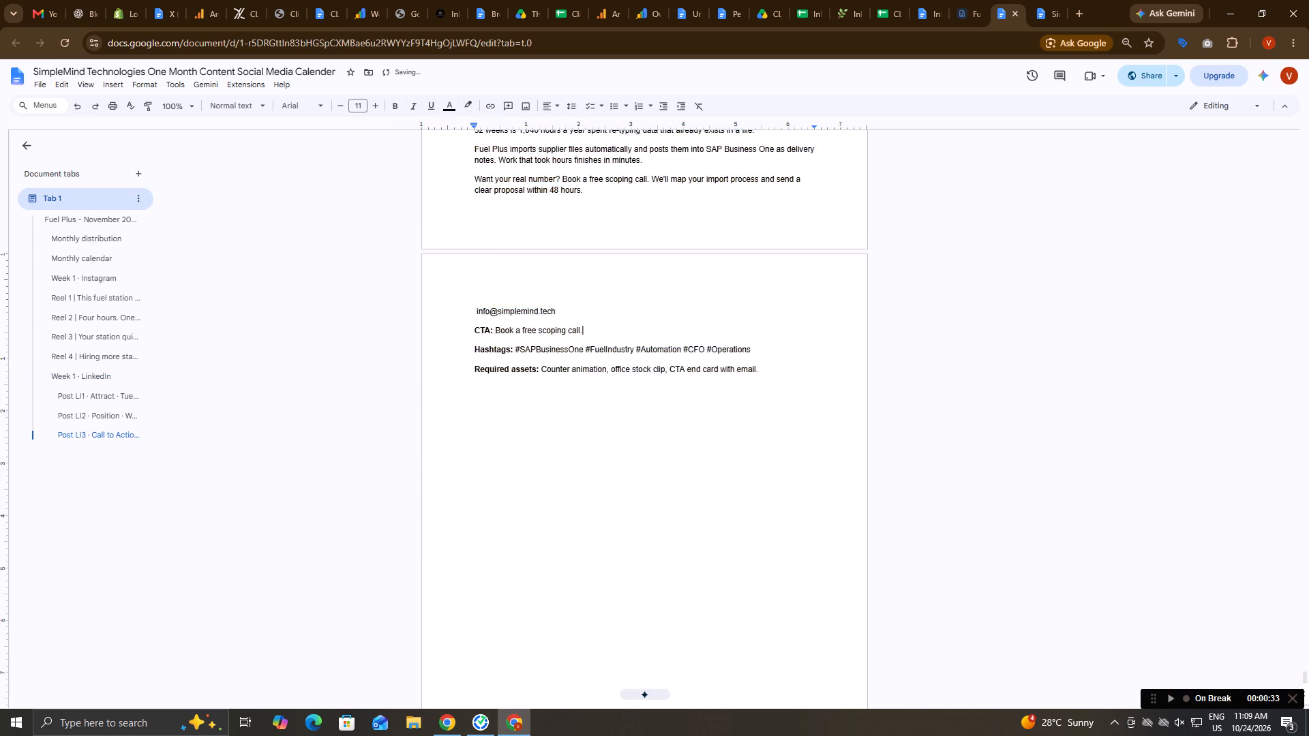
{"action": "scroll", "coordinate": [650, 327], "scroll_direction": "up", "scroll_amount": 11}
{"action": "scroll", "coordinate": [650, 327], "scroll_direction": "down", "scroll_amount": 1}
{"action": "scroll", "coordinate": [650, 327], "scroll_direction": "up", "scroll_amount": 20}
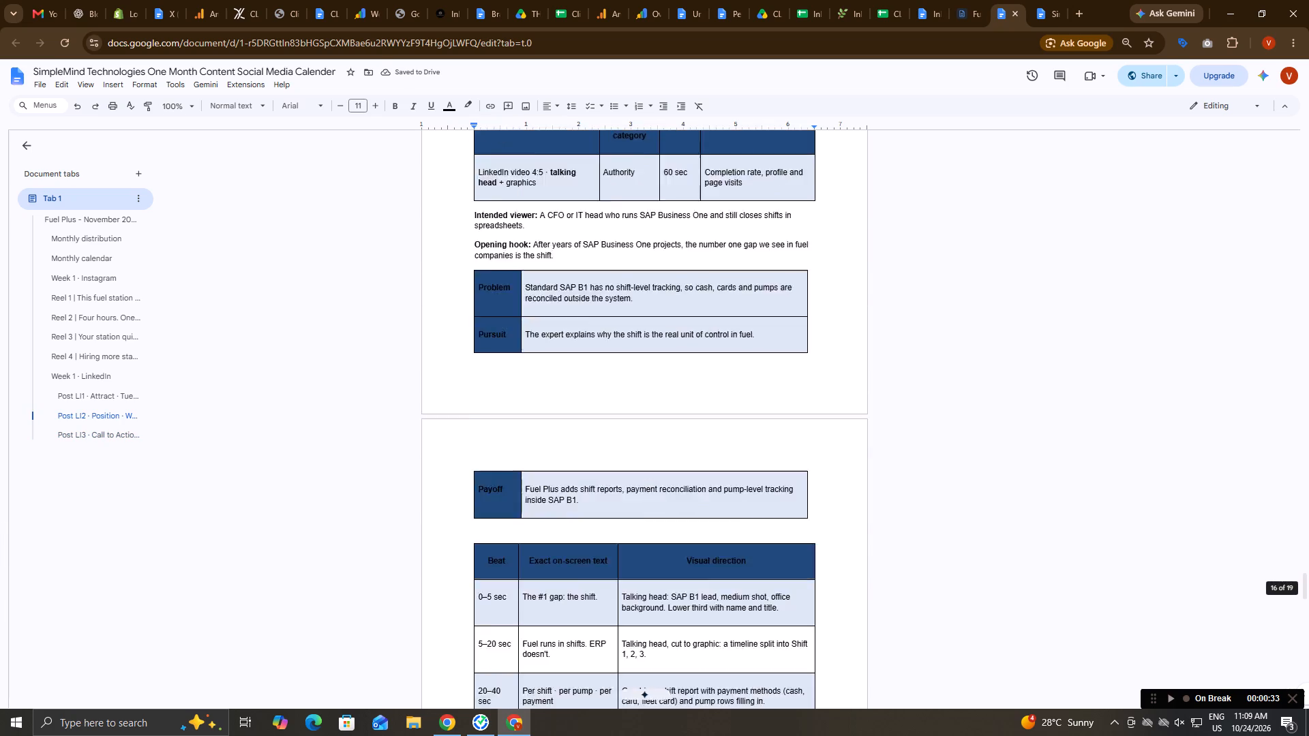
{"action": "scroll", "coordinate": [509, 144], "scroll_direction": "up", "scroll_amount": 20}
{"action": "scroll", "coordinate": [469, 360], "scroll_direction": "up", "scroll_amount": 4}
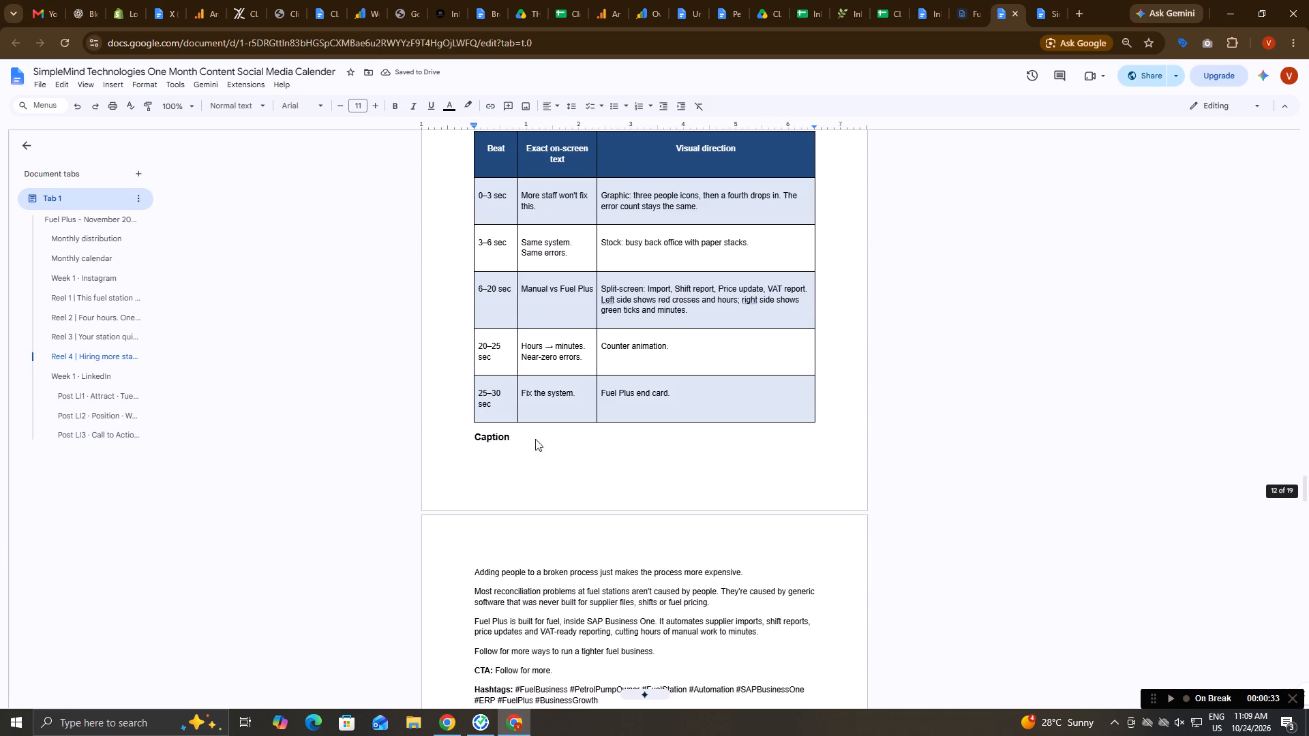
{"action": "scroll", "coordinate": [527, 482], "scroll_direction": "up", "scroll_amount": 7}
{"action": "scroll", "coordinate": [521, 495], "scroll_direction": "down", "scroll_amount": 4}
{"action": "scroll", "coordinate": [521, 495], "scroll_direction": "up", "scroll_amount": 1}
{"action": "scroll", "coordinate": [521, 495], "scroll_direction": "down", "scroll_amount": 8}
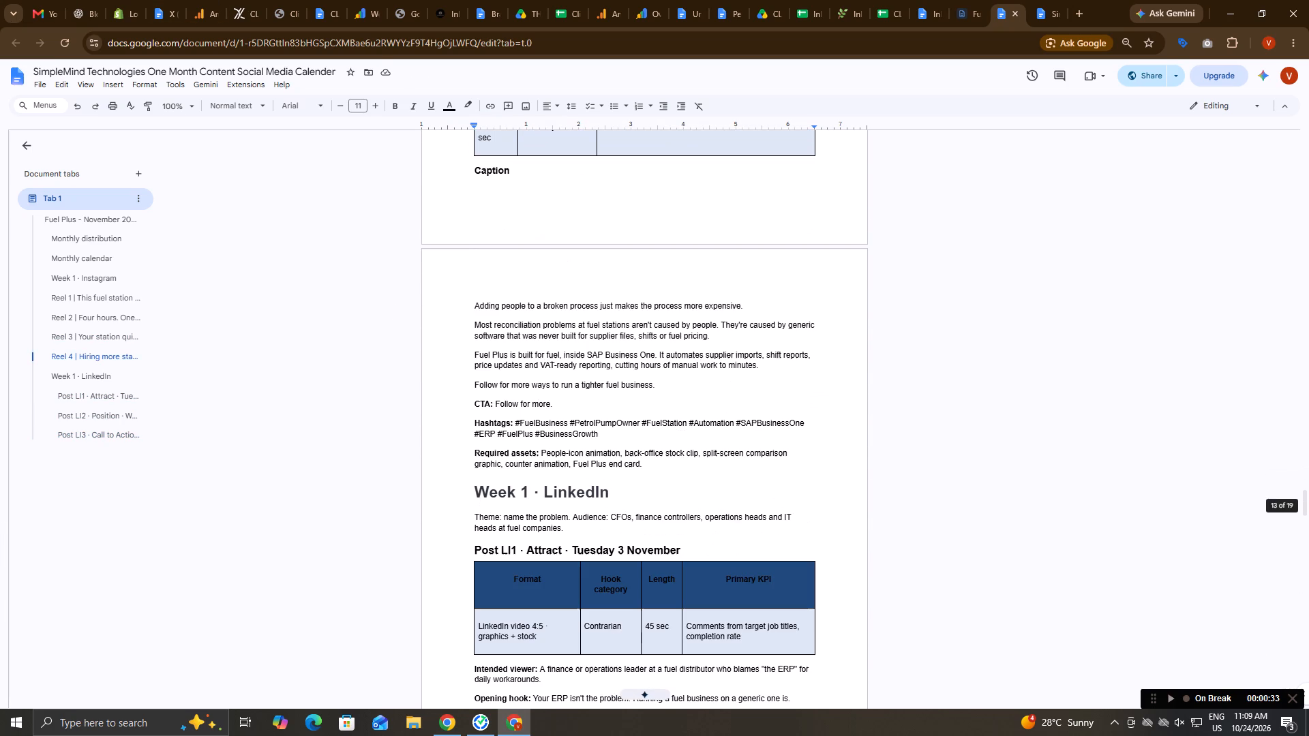
{"action": "scroll", "coordinate": [521, 495], "scroll_direction": "down", "scroll_amount": 4}
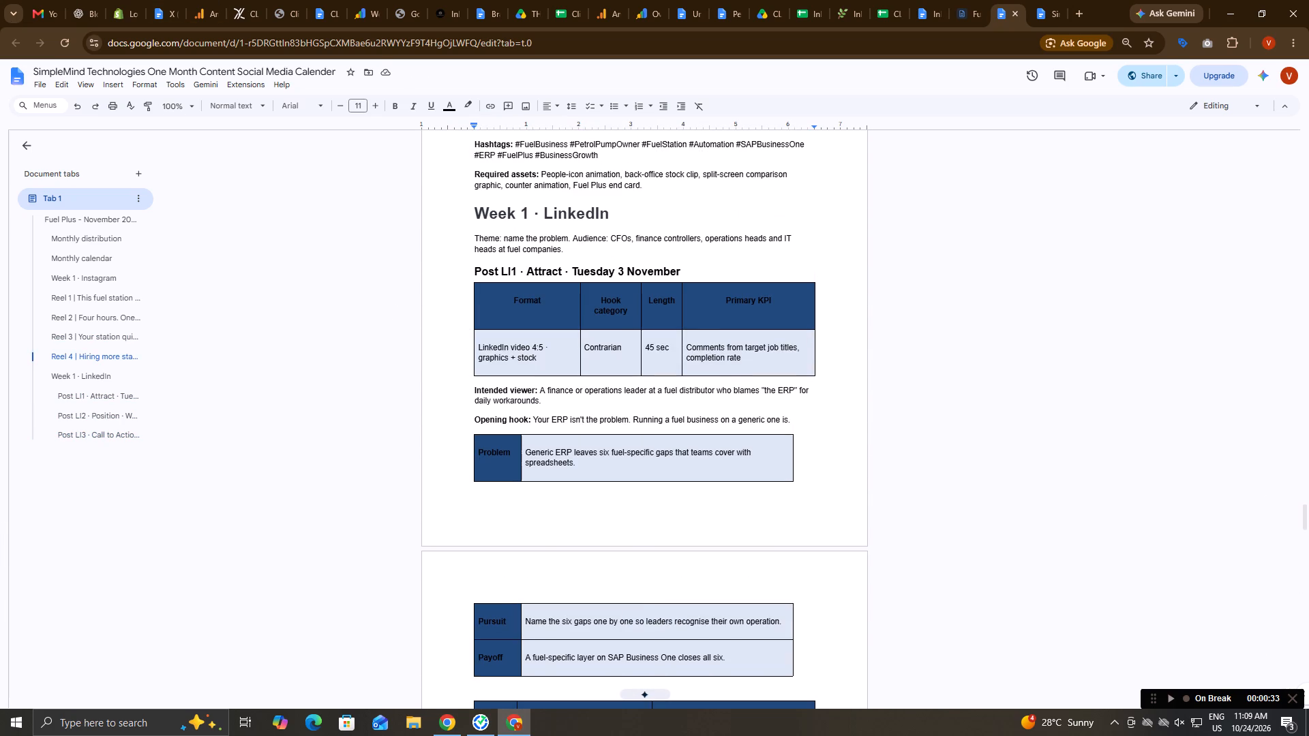
{"action": "left_click_drag", "start_coordinate": [618, 207], "coordinate": [443, 215]}
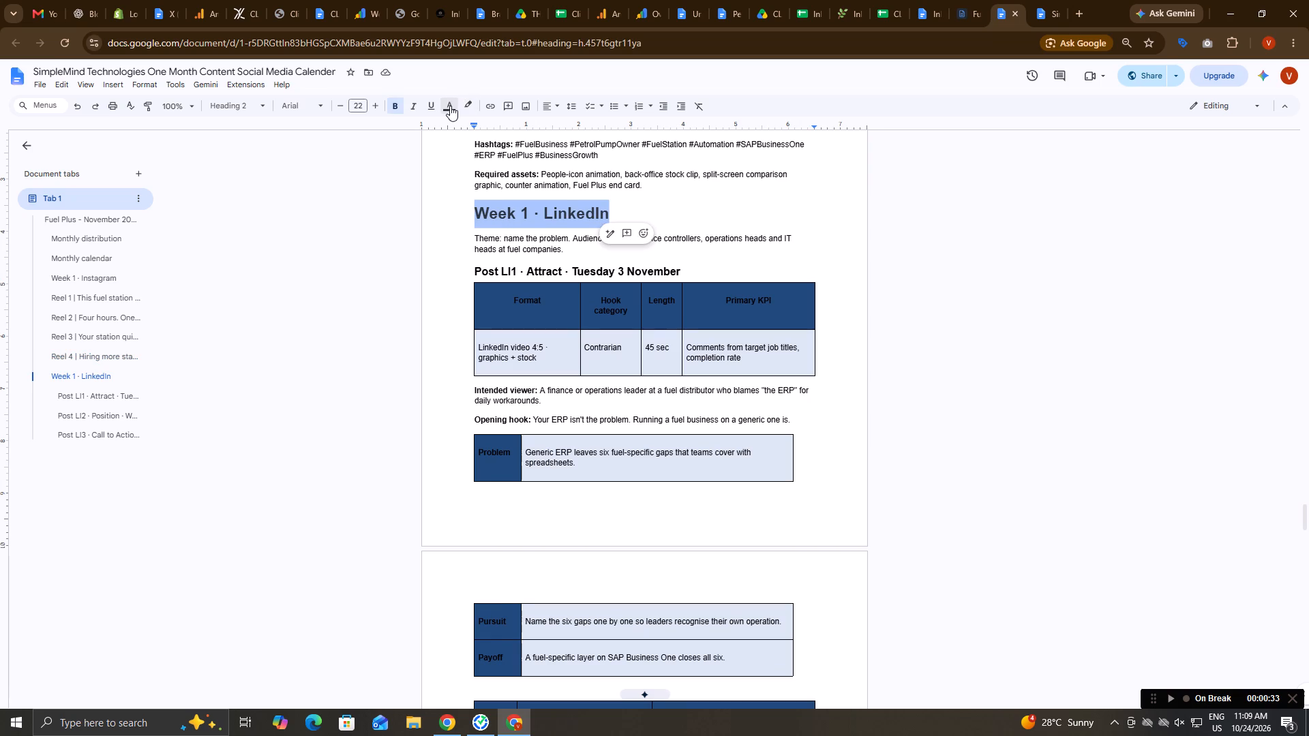
{"action": "left_click", "coordinate": [450, 106]}
{"action": "left_click", "coordinate": [447, 126]}
{"action": "left_click", "coordinate": [607, 356]}
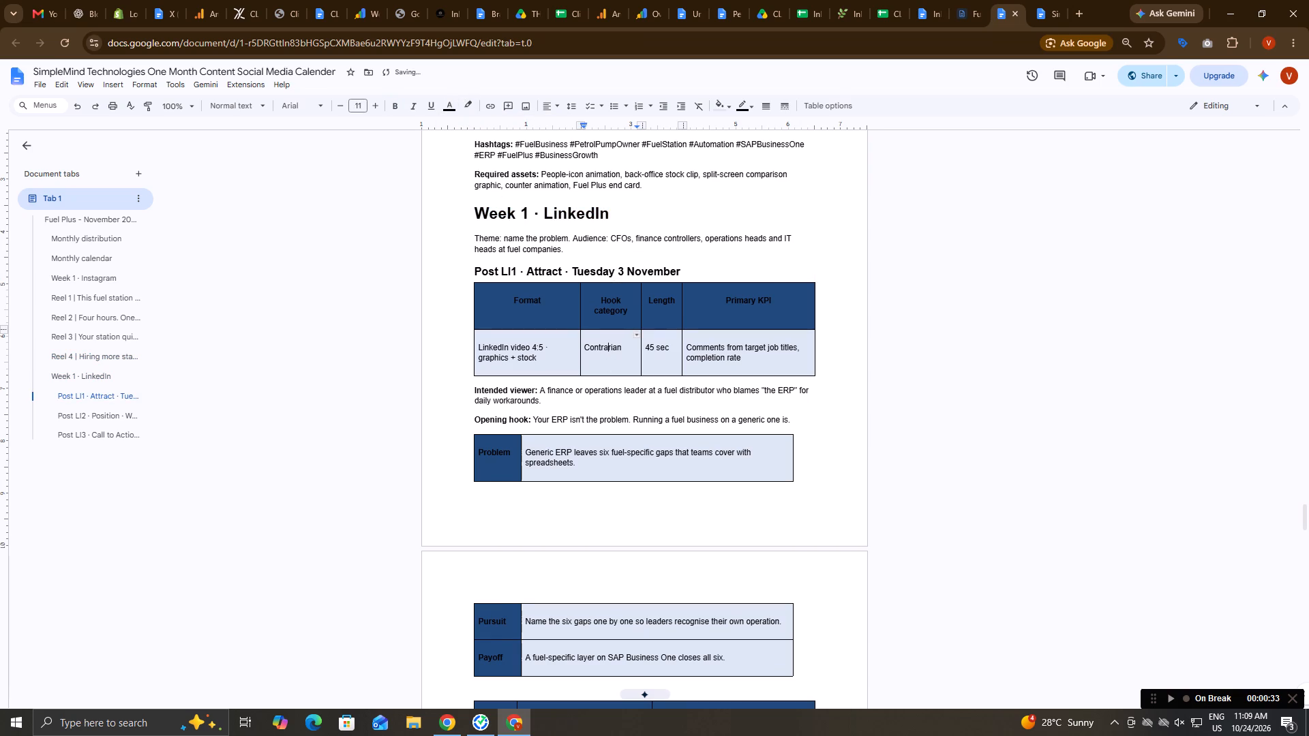
Set the header row text, Format through Primary KPI, in Post LI1's format table to white.
{"action": "left_click_drag", "start_coordinate": [788, 302], "coordinate": [485, 307]}
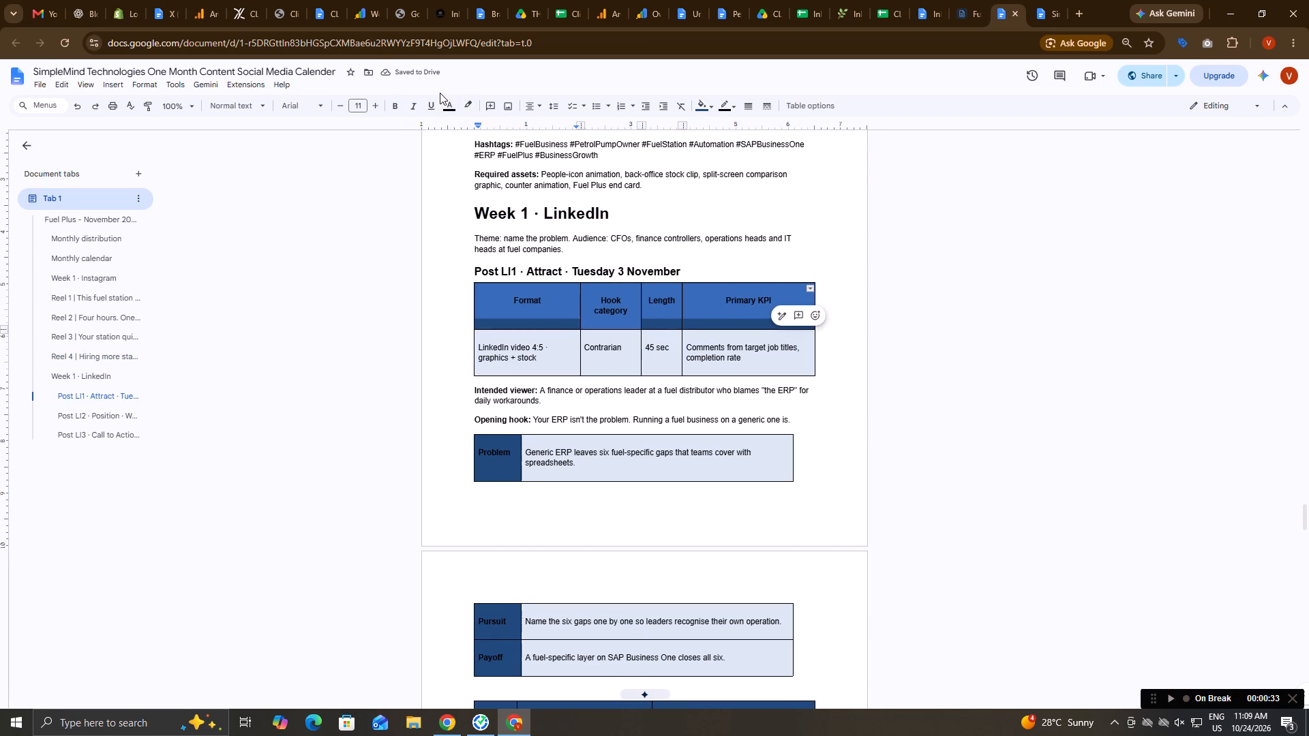
{"action": "left_click", "coordinate": [445, 102]}
{"action": "left_click", "coordinate": [554, 127]}
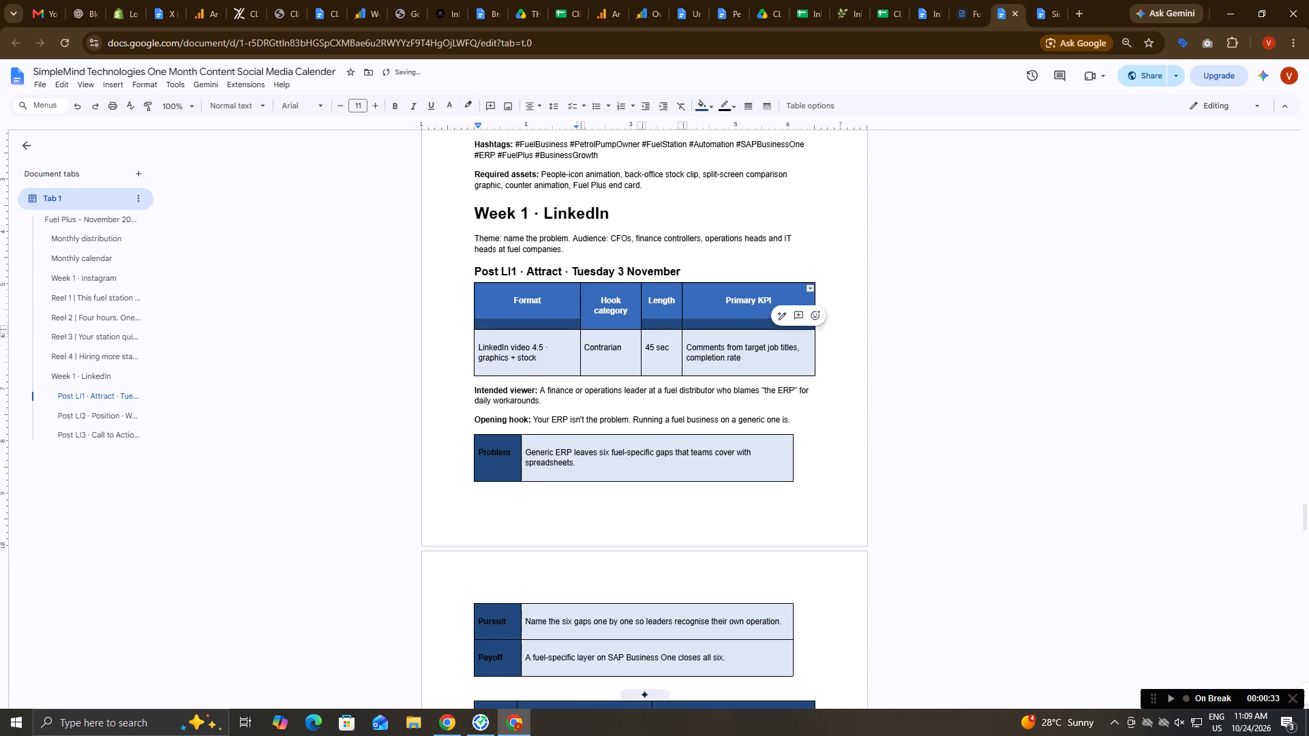
{"action": "left_click", "coordinate": [560, 365]}
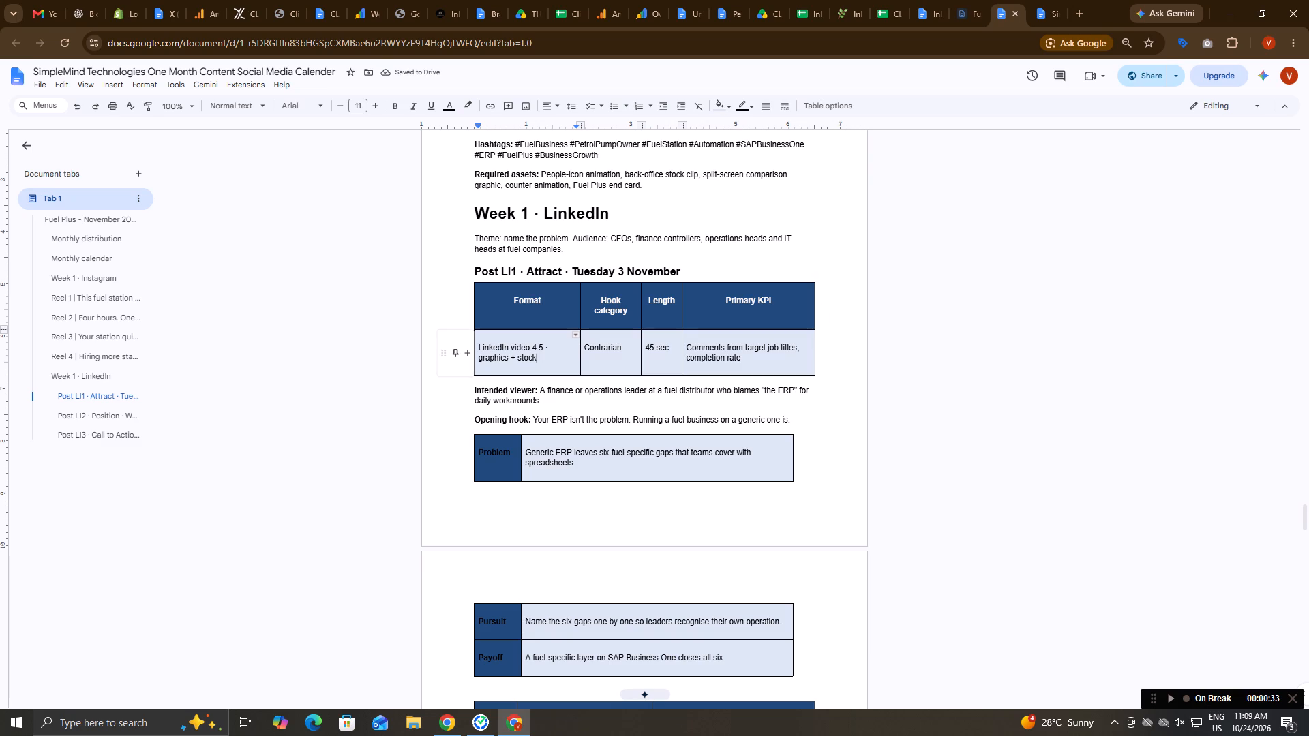
Replace the Post LI1 heading with the Video 1 title and Week 1 details lines copied from the November 2026 content plan document.
{"action": "scroll", "coordinate": [560, 365], "scroll_direction": "up", "scroll_amount": 4}
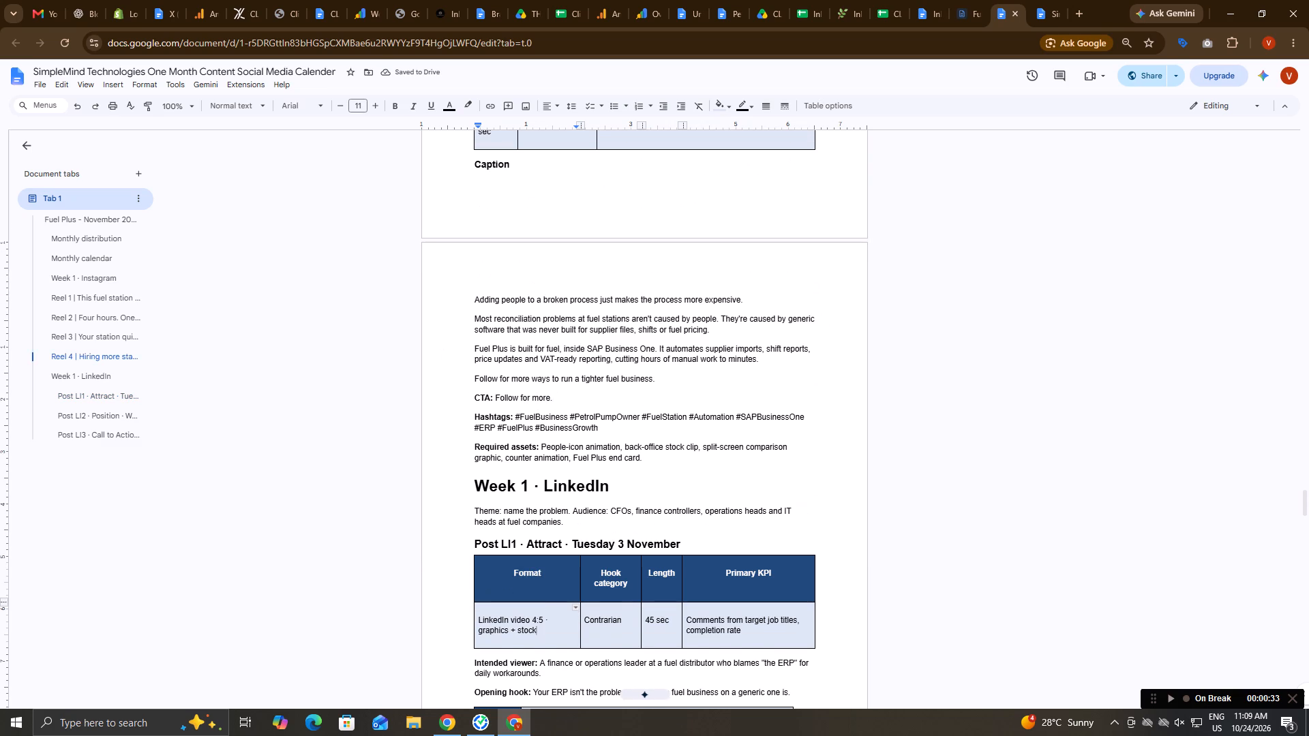
{"action": "left_click", "coordinate": [445, 726]}
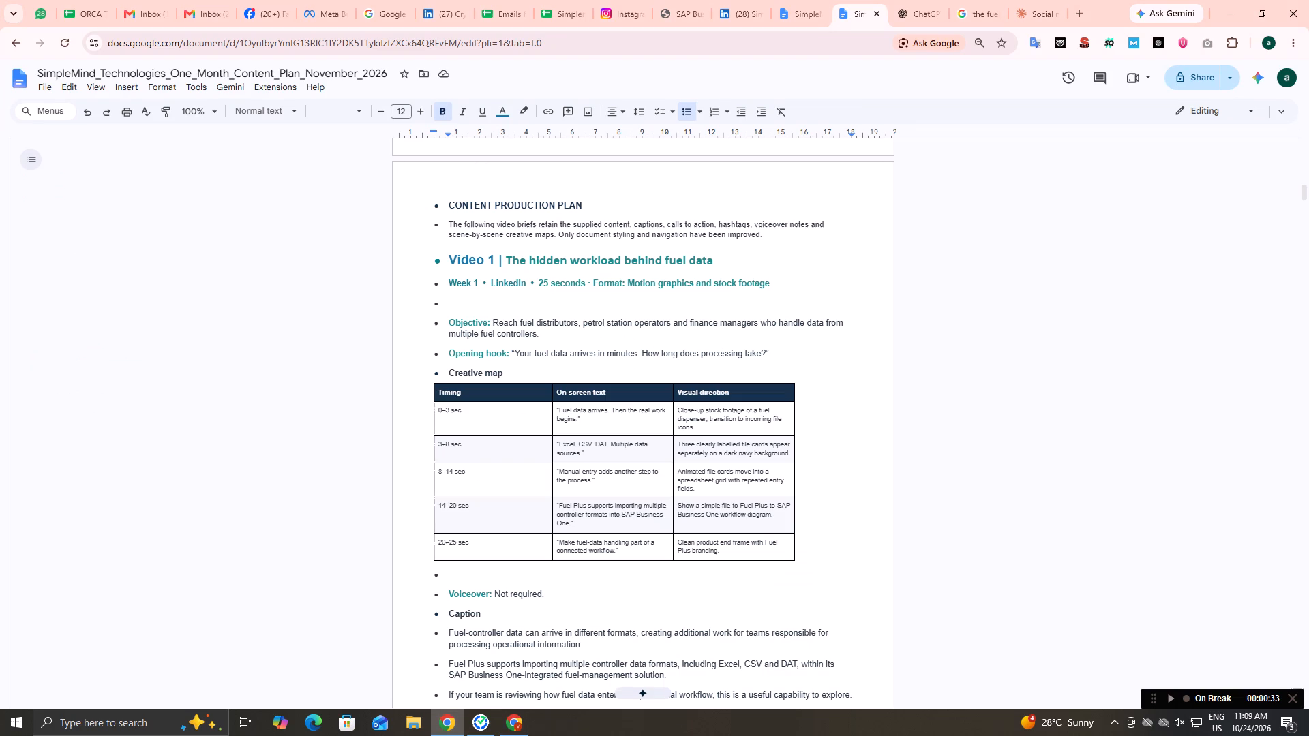
{"action": "left_click_drag", "start_coordinate": [789, 286], "coordinate": [454, 275]}
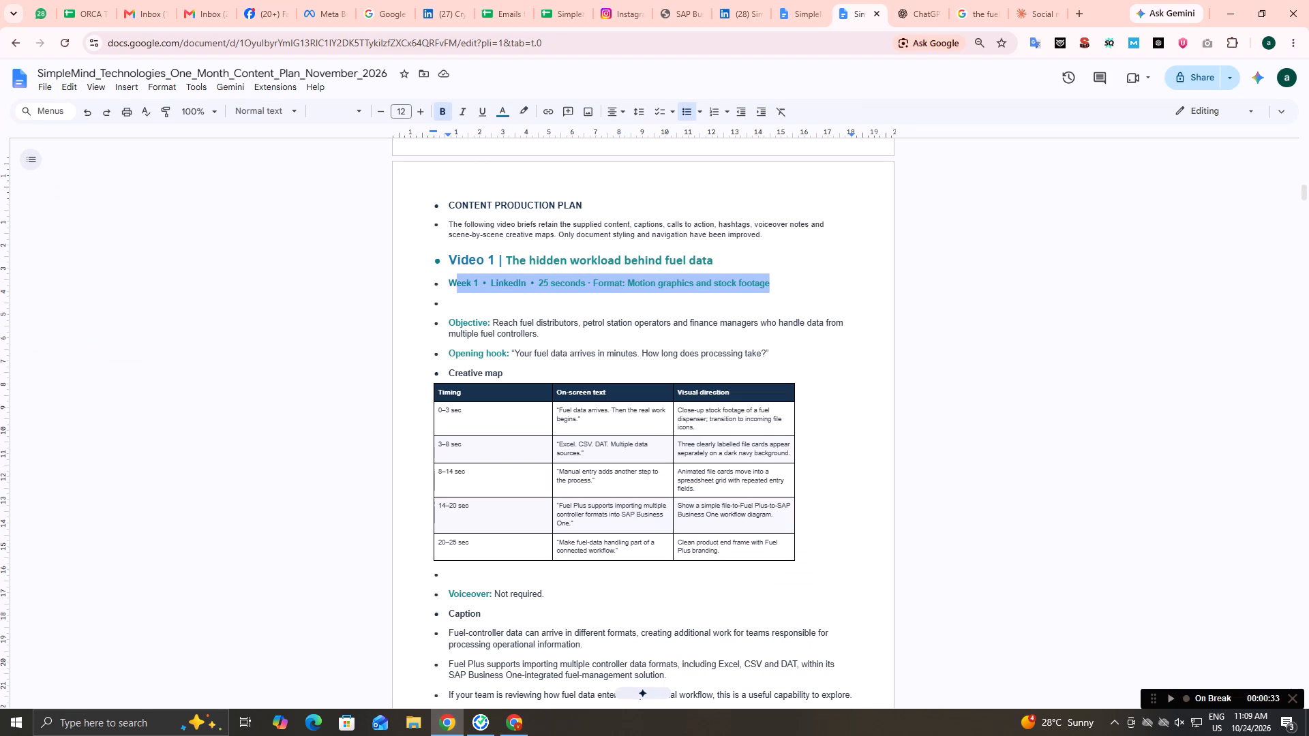
{"action": "left_click_drag", "start_coordinate": [454, 275], "coordinate": [453, 269]}
{"action": "key", "text": "ctrl+c"}
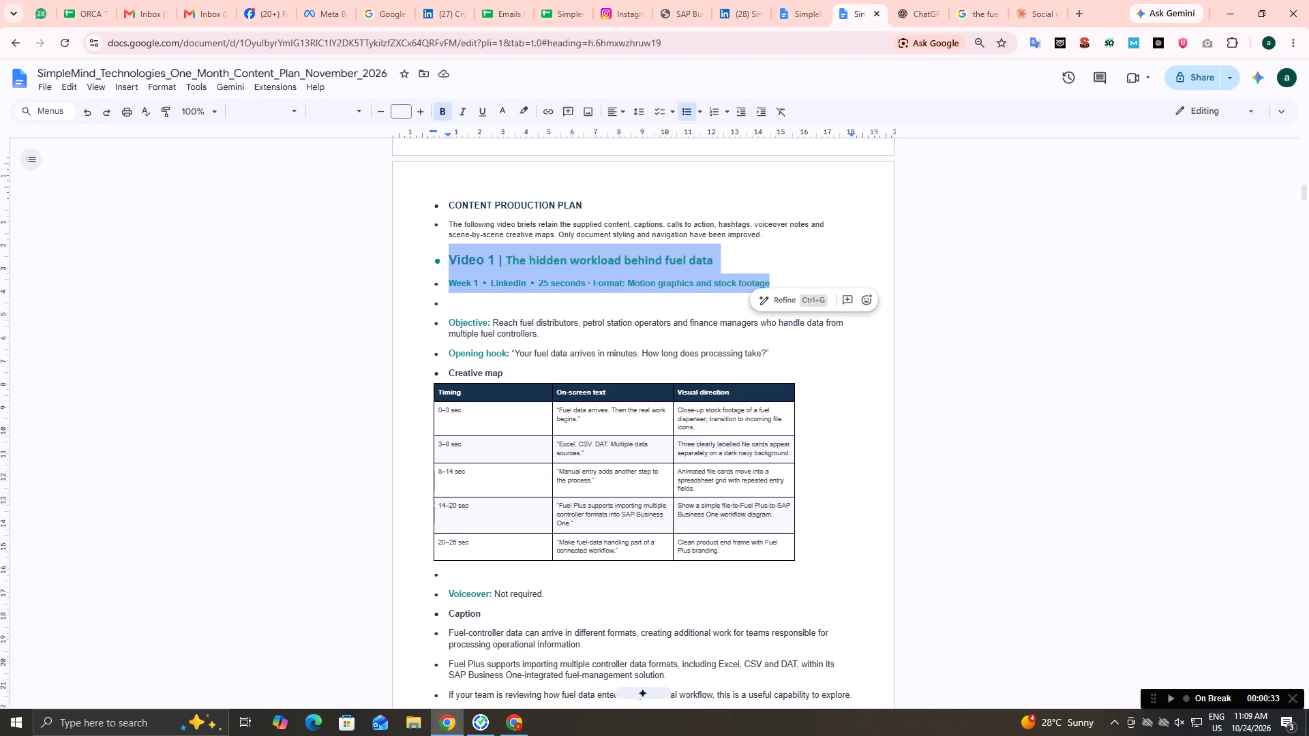
{"action": "key", "text": "alt+Tab"}
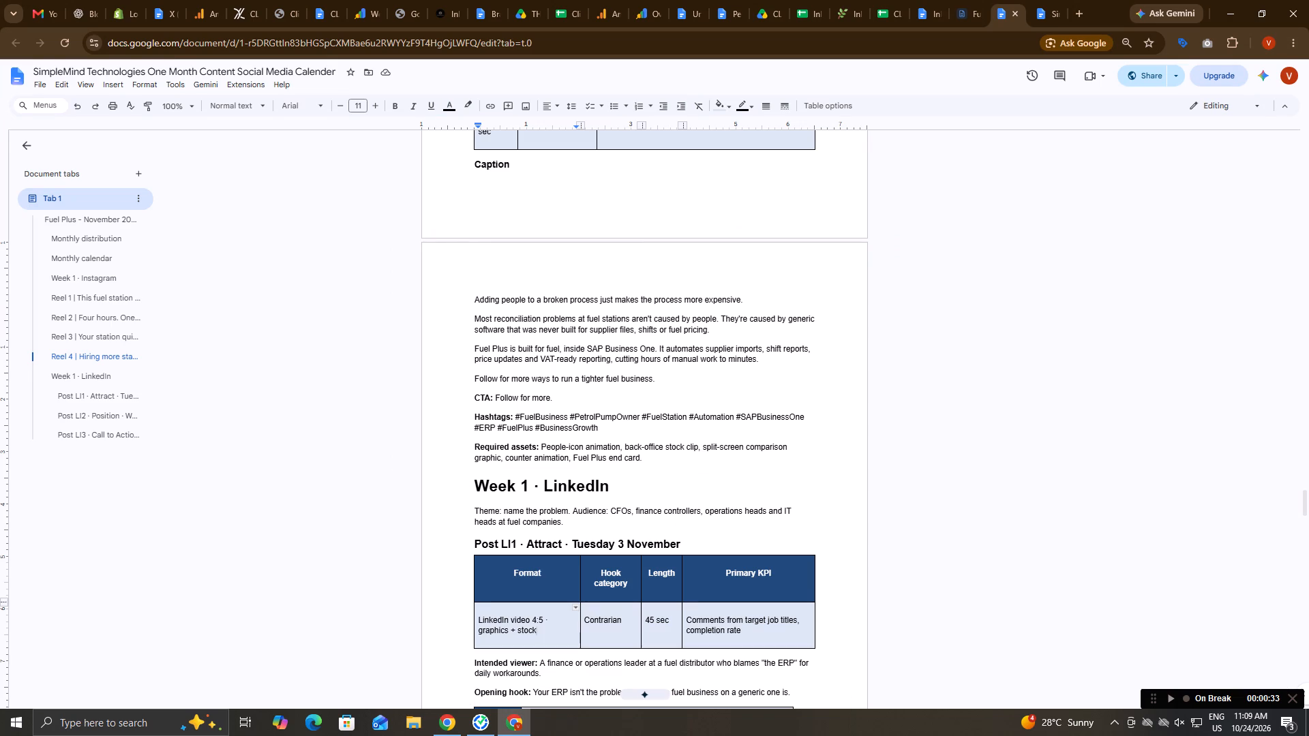
{"action": "left_click", "coordinate": [571, 526]}
{"action": "left_click_drag", "start_coordinate": [687, 542], "coordinate": [453, 545]}
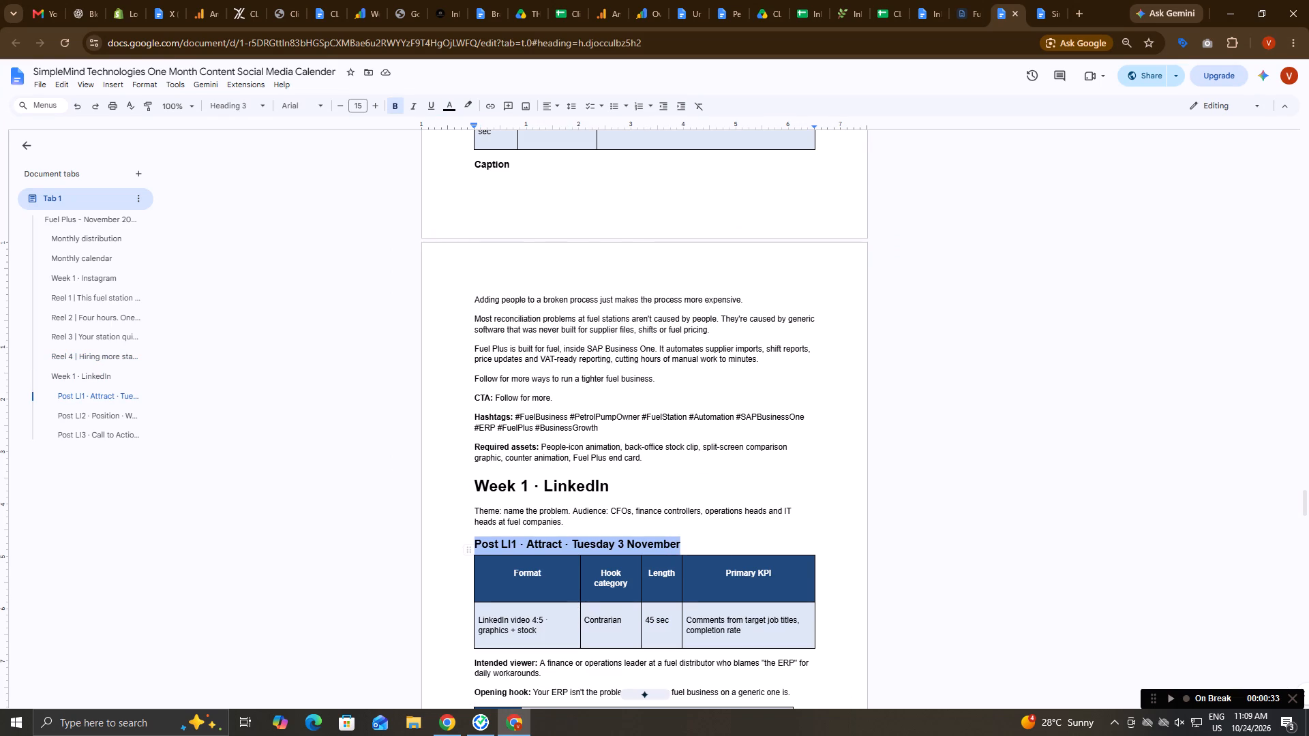
{"action": "key", "text": "ctrl+v"}
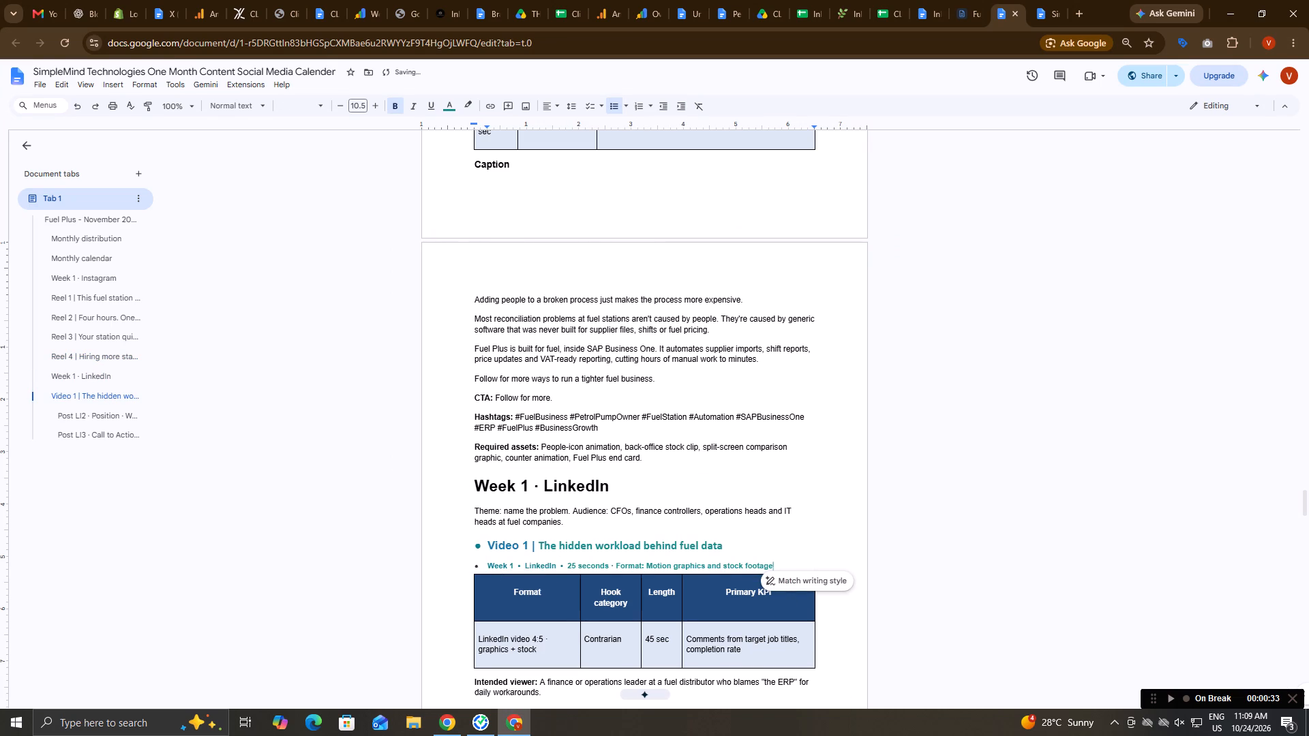
Remove the bullets and indentation from the pasted Video 1 heading and its Week 1 details line.
{"action": "left_click", "coordinate": [485, 568]}
{"action": "key", "text": "BackSpace"}
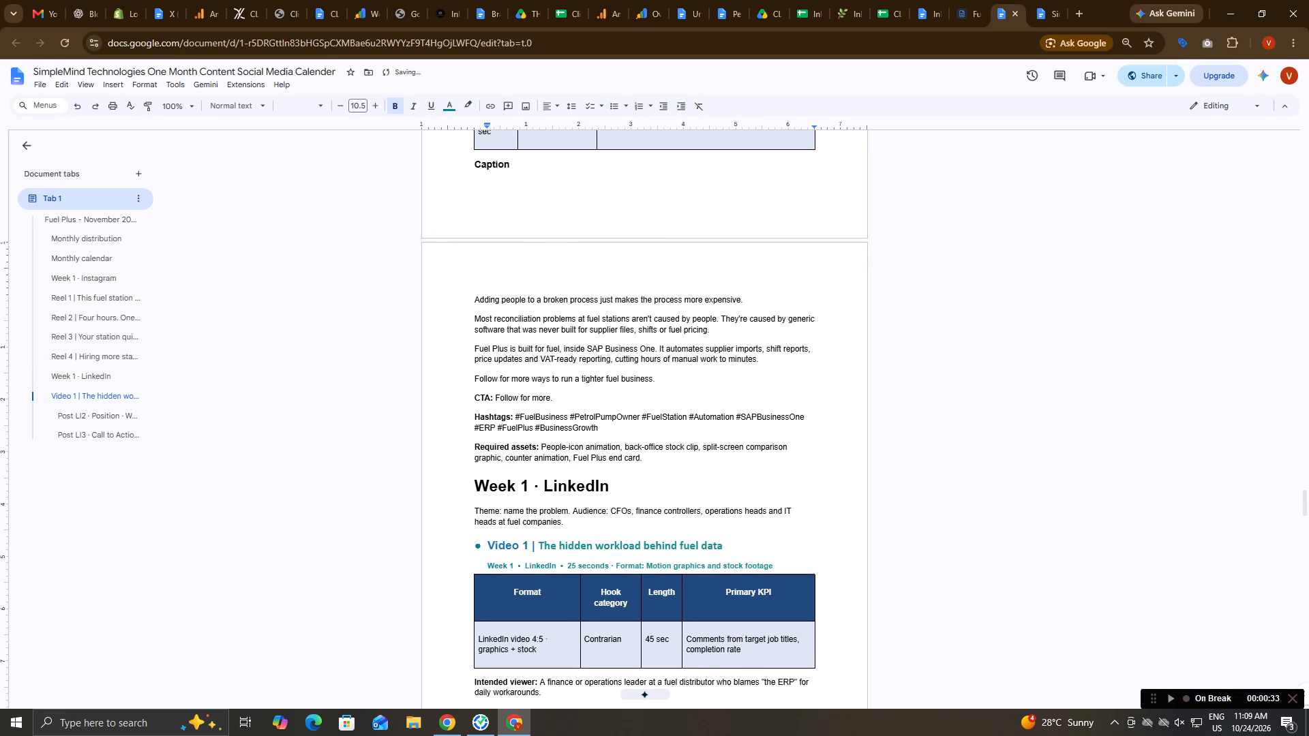
{"action": "key", "text": "BackSpace"}
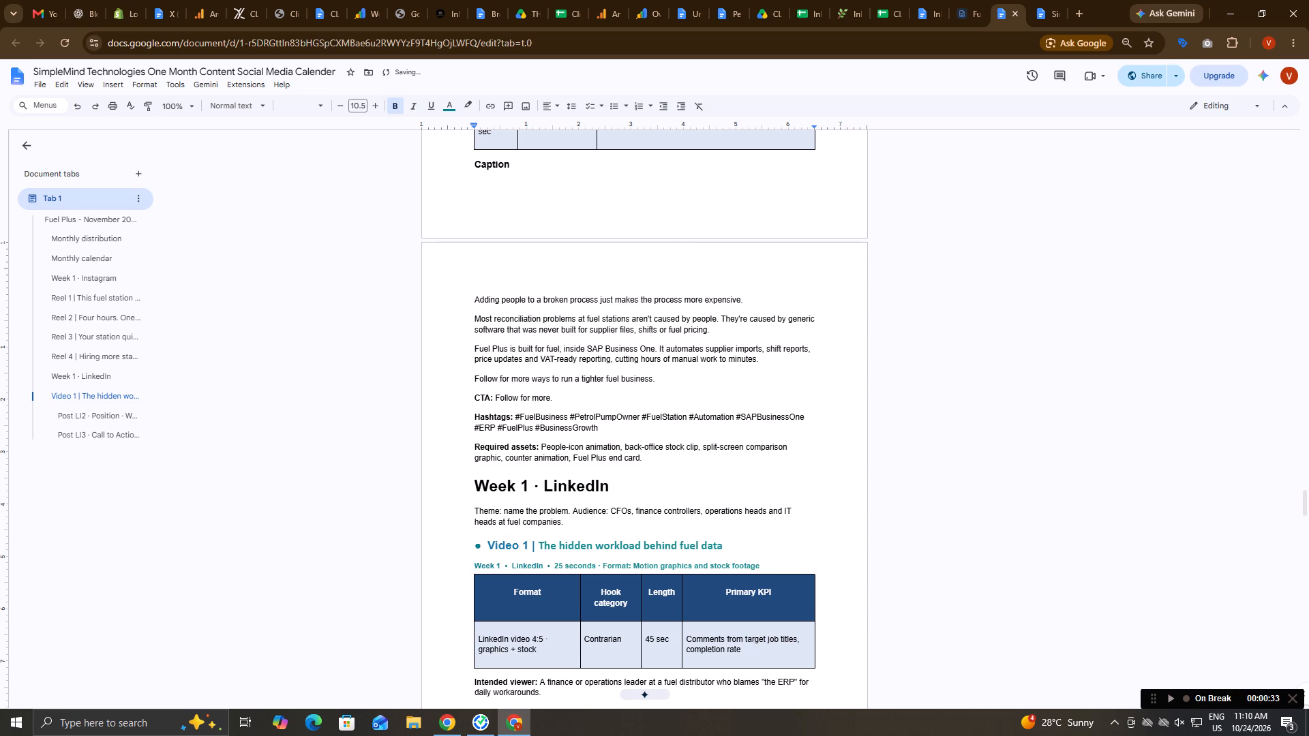
{"action": "left_click", "coordinate": [488, 543]}
{"action": "key", "text": "BackSpace"}
{"action": "key", "text": "BackSpace"}
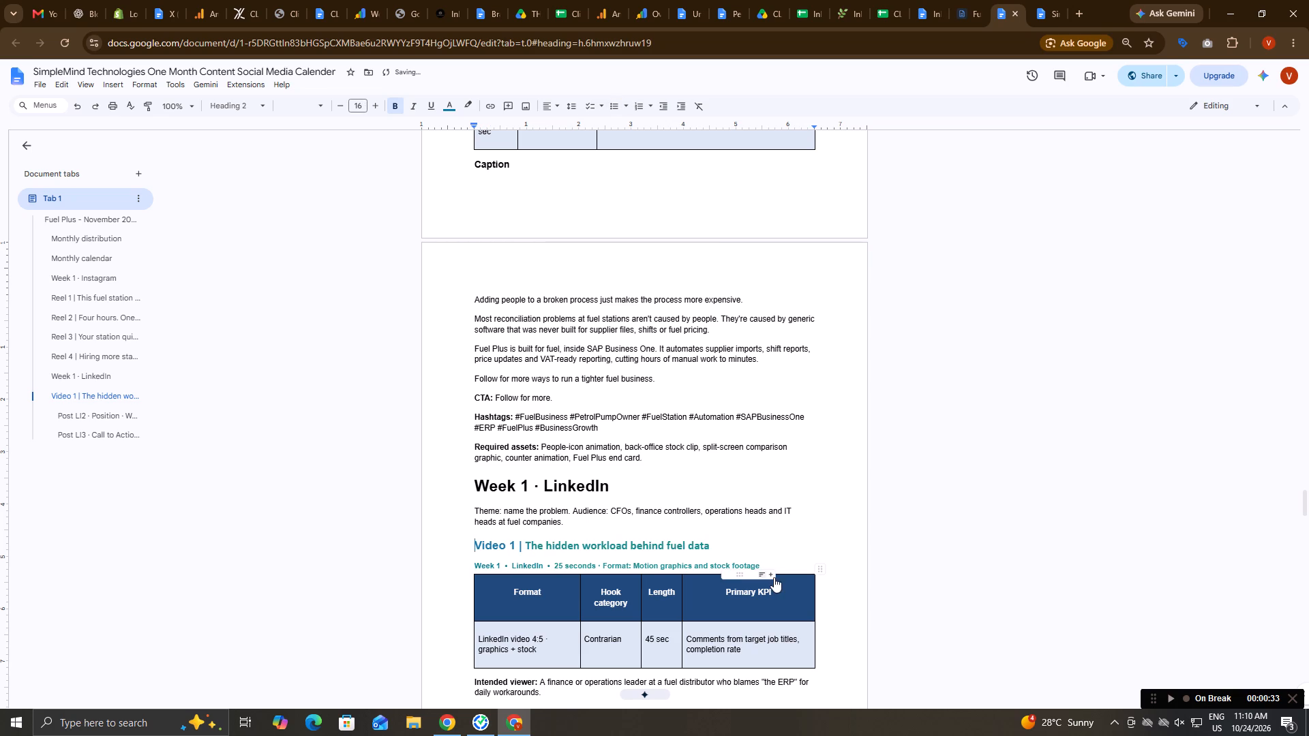
Set the text colour of the Video 1 heading and its Week 1 details line to black.
{"action": "left_click_drag", "start_coordinate": [773, 566], "coordinate": [466, 552]}
{"action": "left_click", "coordinate": [451, 106]}
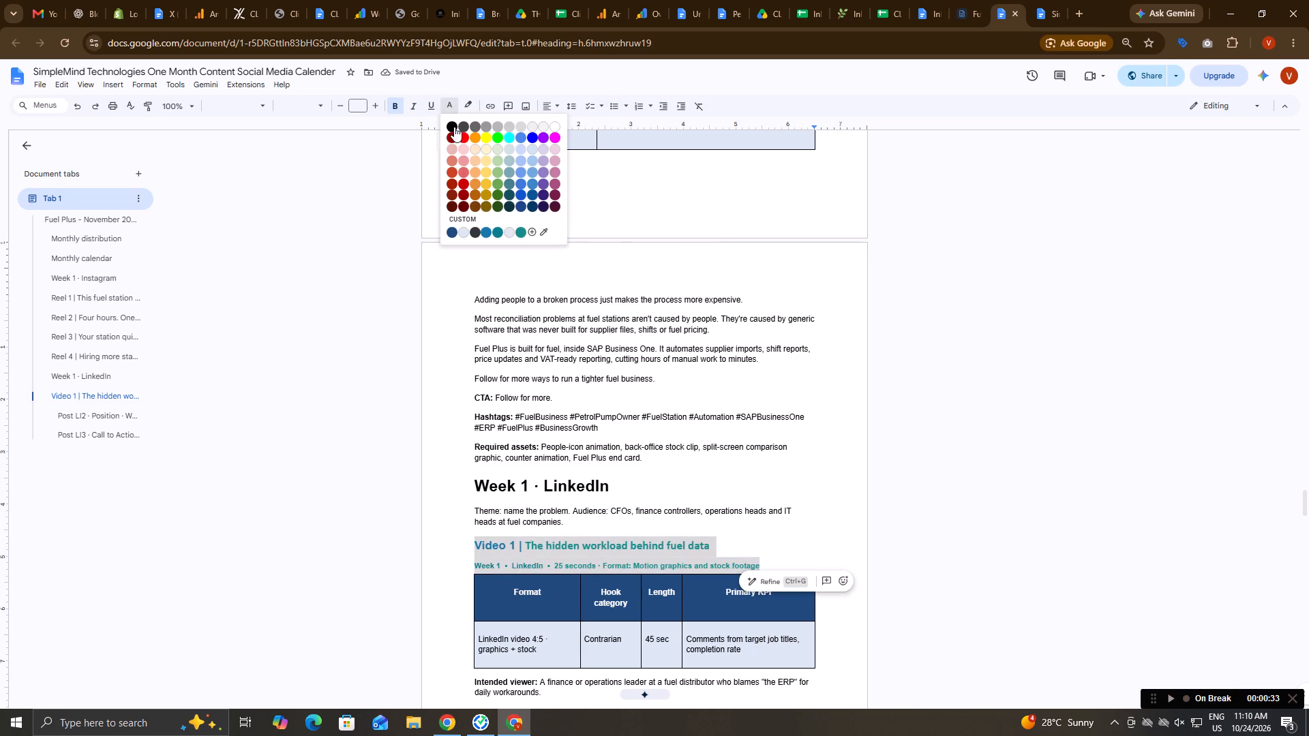
{"action": "left_click", "coordinate": [454, 127]}
{"action": "left_click", "coordinate": [618, 408]}
Replace the title after "Video 1 |" with the opening hook text, "Your ERP isn't the problem. Running a fuel business on a generic one is.".
{"action": "scroll", "coordinate": [583, 623], "scroll_direction": "down", "scroll_amount": 3}
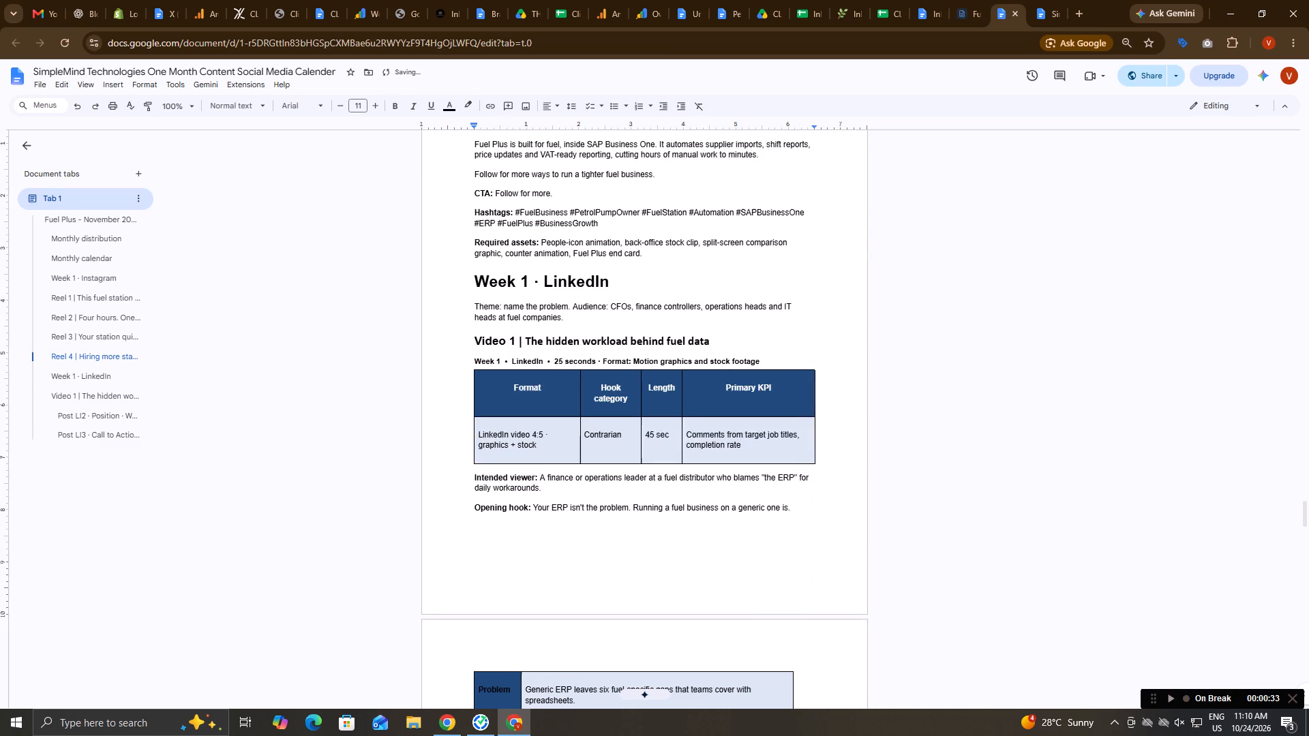
{"action": "left_click_drag", "start_coordinate": [532, 506], "coordinate": [796, 505]}
{"action": "key", "text": "ctrl+c"}
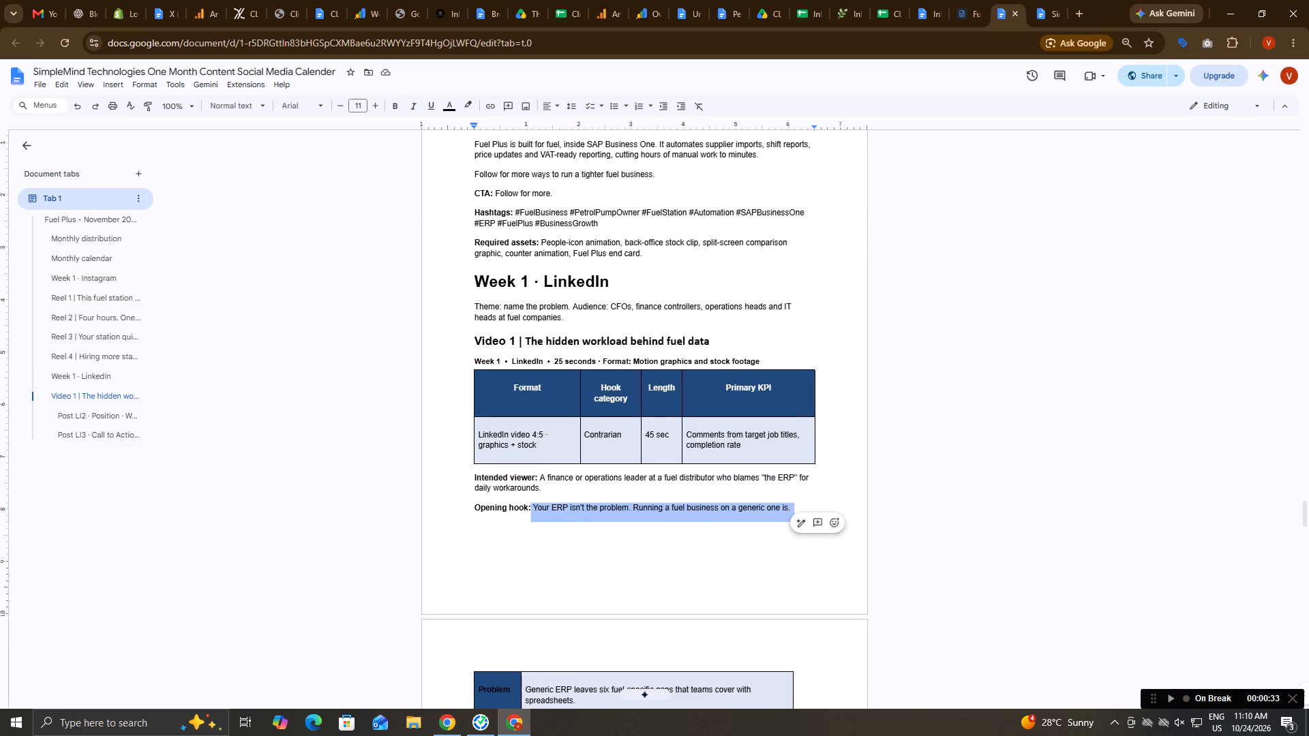
{"action": "left_click_drag", "start_coordinate": [718, 335], "coordinate": [524, 345]}
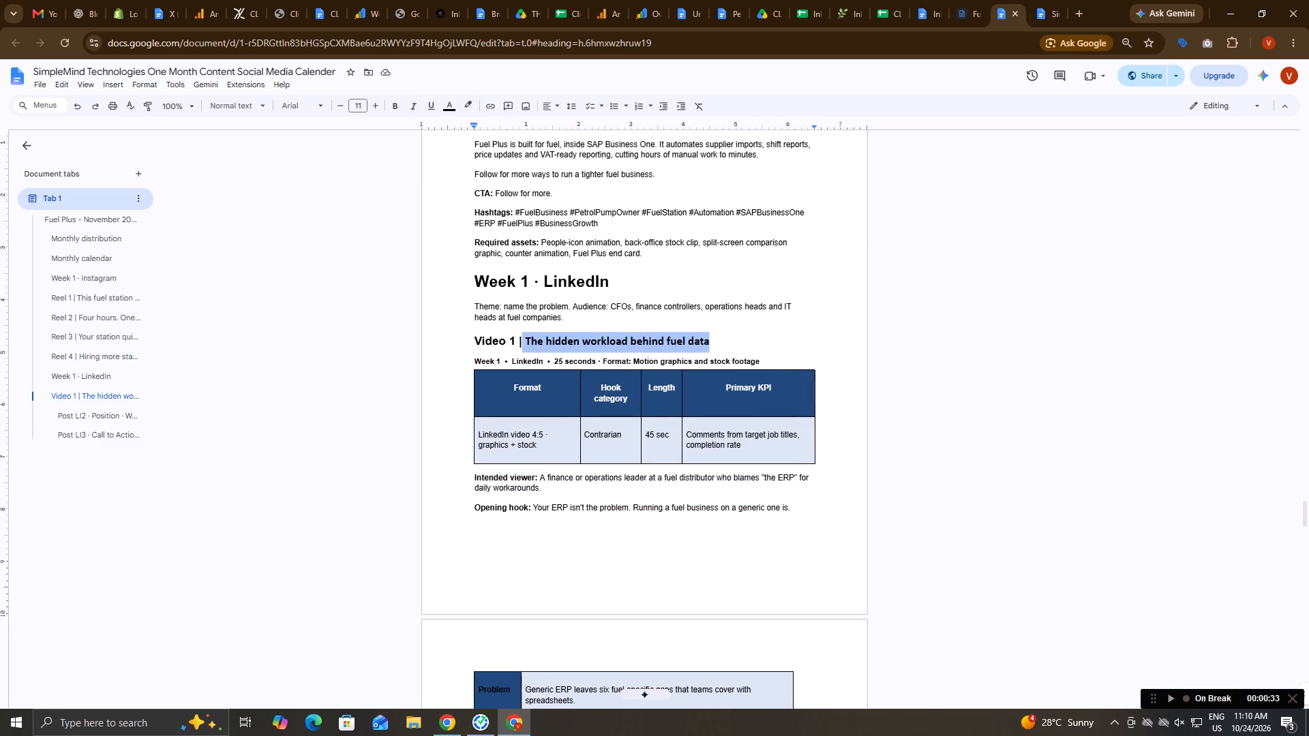
{"action": "left_click_drag", "start_coordinate": [524, 345], "coordinate": [528, 345]}
{"action": "key", "text": "ctrl+v"}
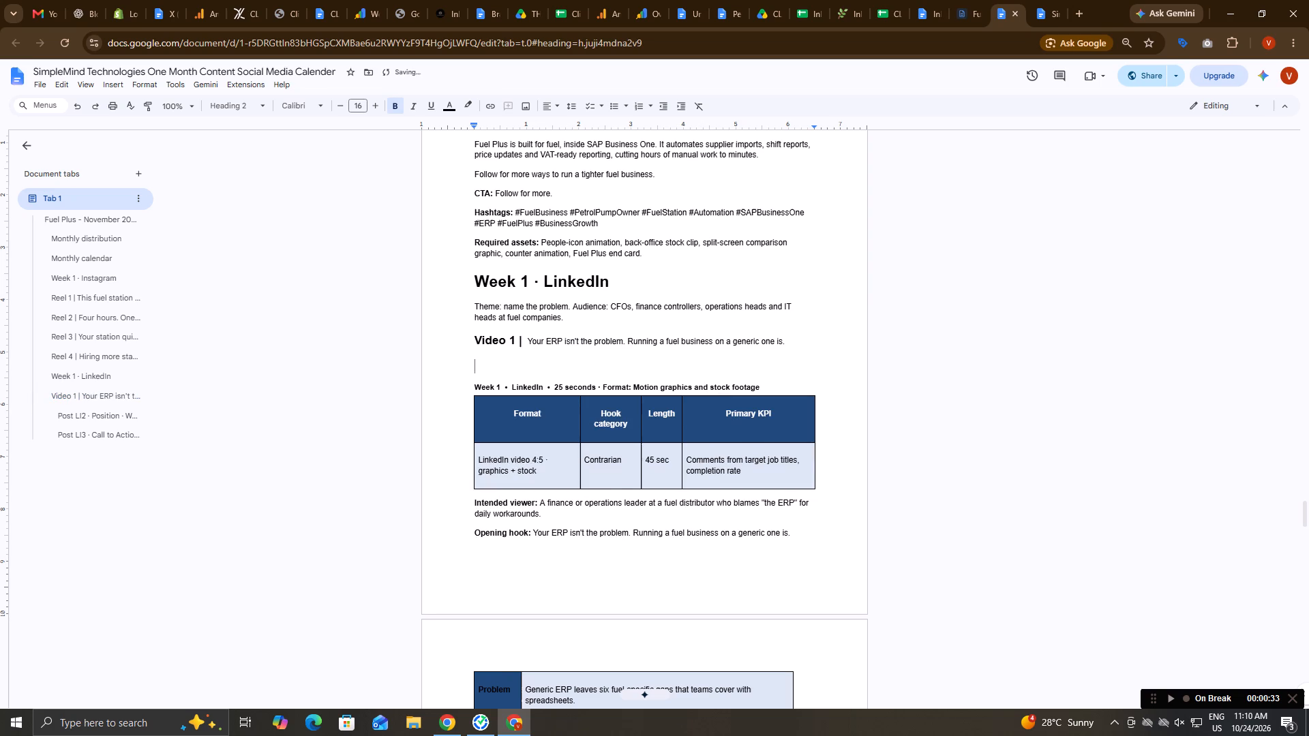
Format the new Video 1 title text as 14 pt bold and remove the blank line beneath it.
{"action": "left_click_drag", "start_coordinate": [527, 335], "coordinate": [840, 344]}
{"action": "triple_click", "coordinate": [375, 104]}
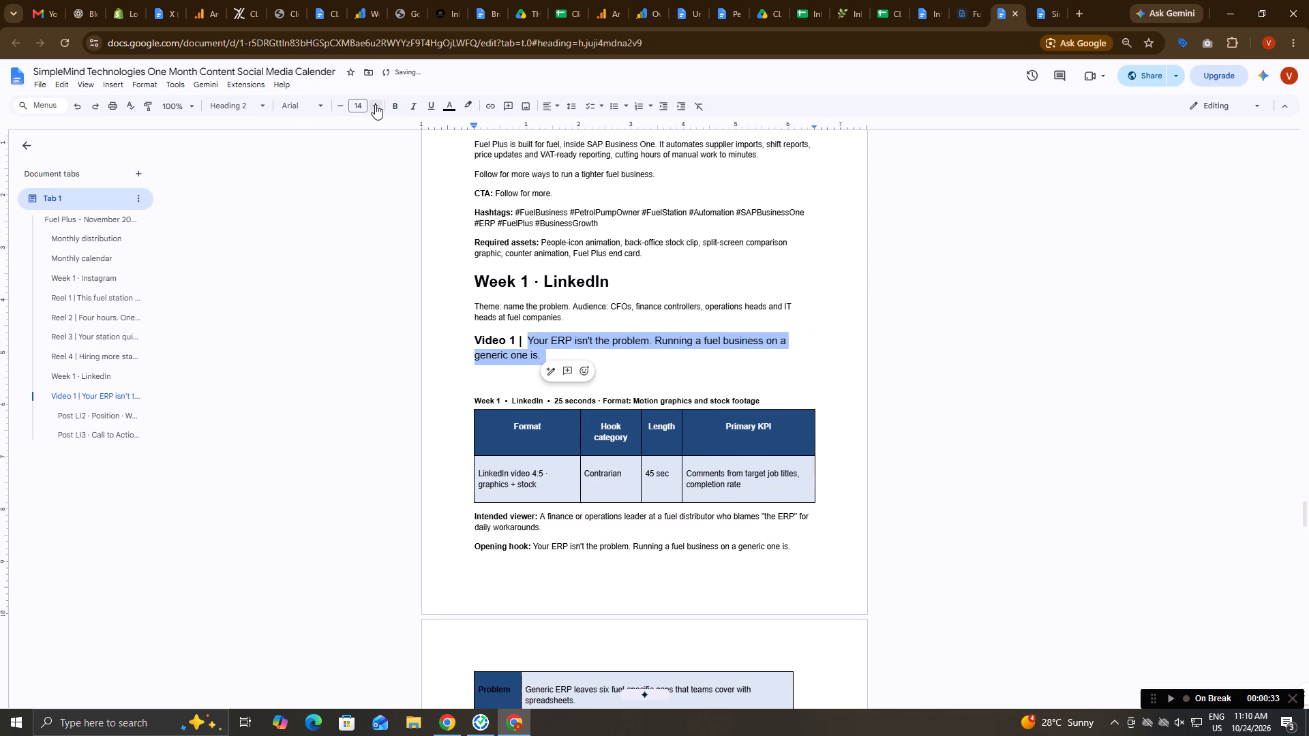
{"action": "left_click", "coordinate": [396, 106]}
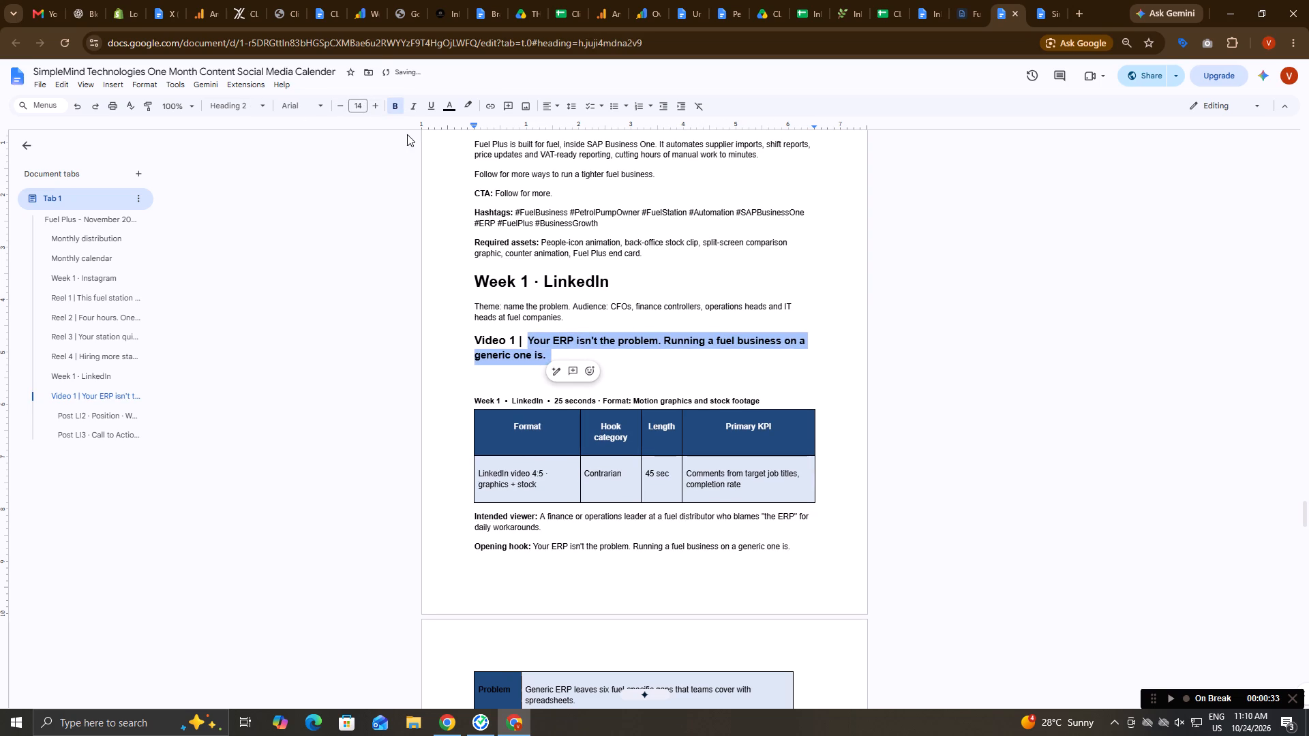
{"action": "left_click", "coordinate": [498, 387]}
{"action": "key", "text": "BackSpace"}
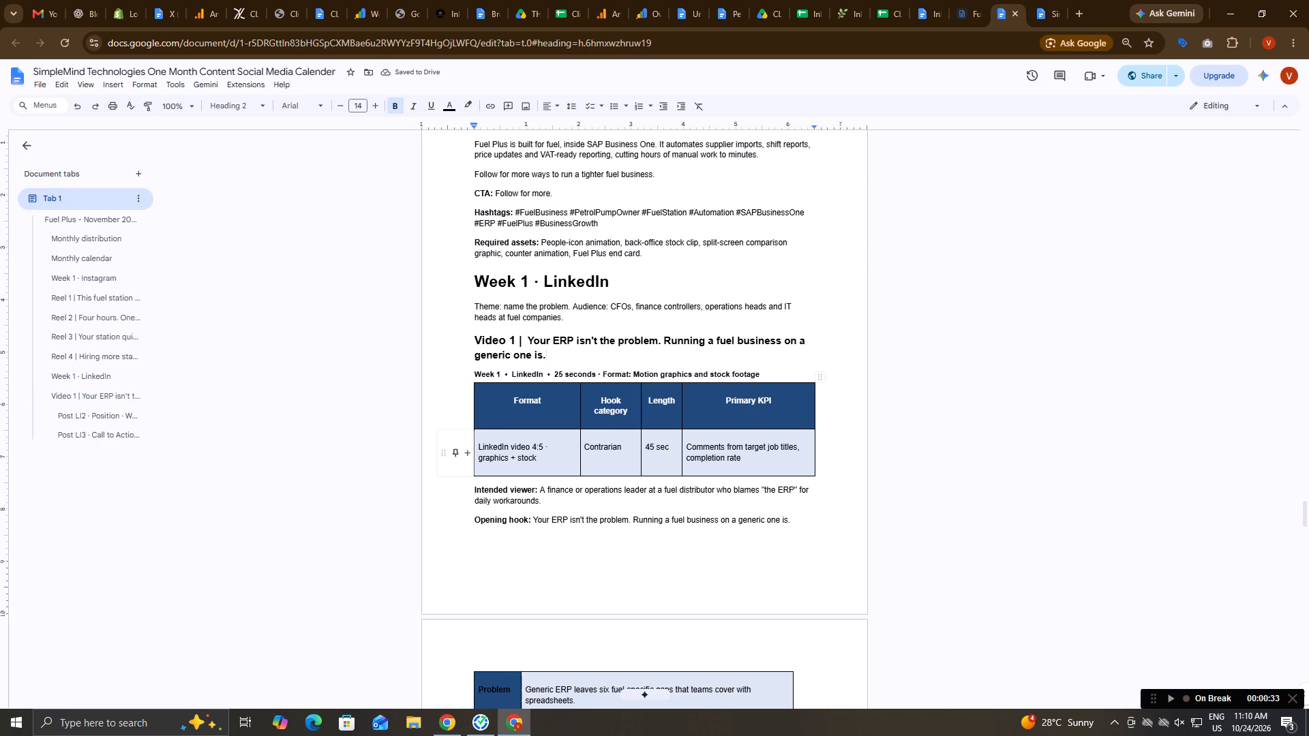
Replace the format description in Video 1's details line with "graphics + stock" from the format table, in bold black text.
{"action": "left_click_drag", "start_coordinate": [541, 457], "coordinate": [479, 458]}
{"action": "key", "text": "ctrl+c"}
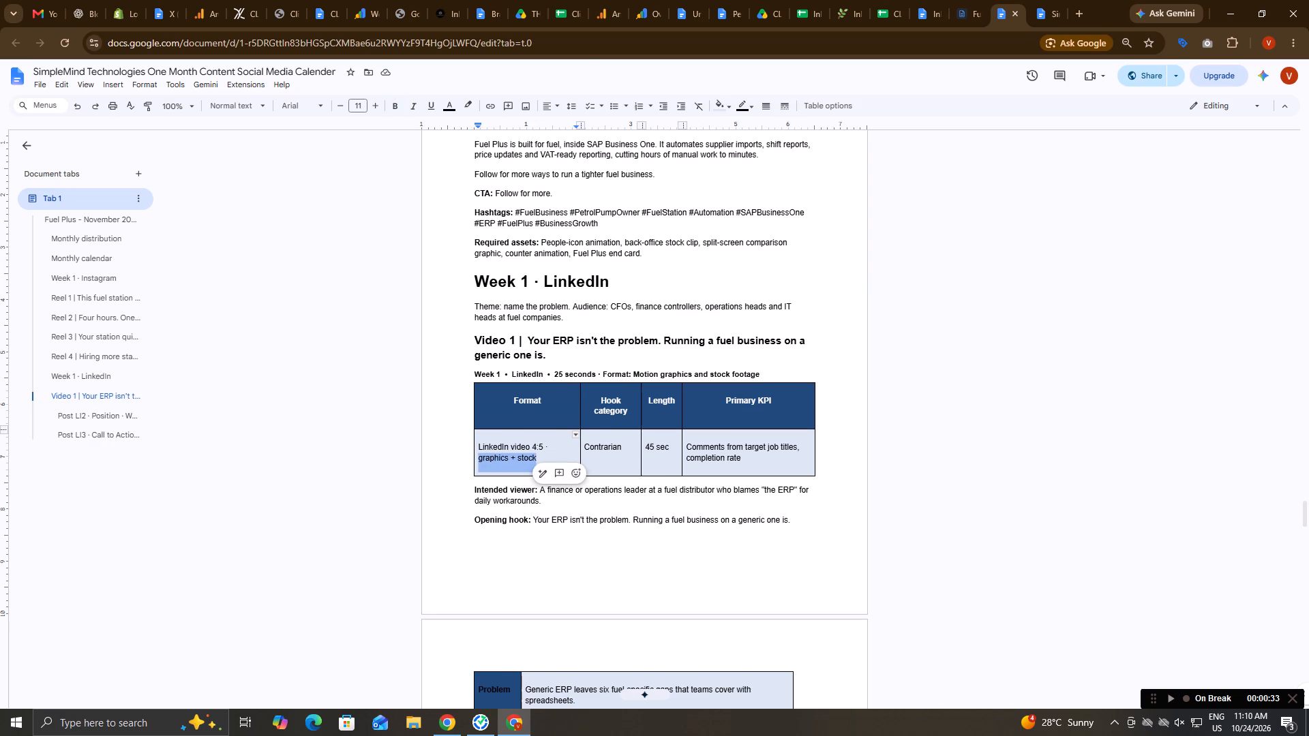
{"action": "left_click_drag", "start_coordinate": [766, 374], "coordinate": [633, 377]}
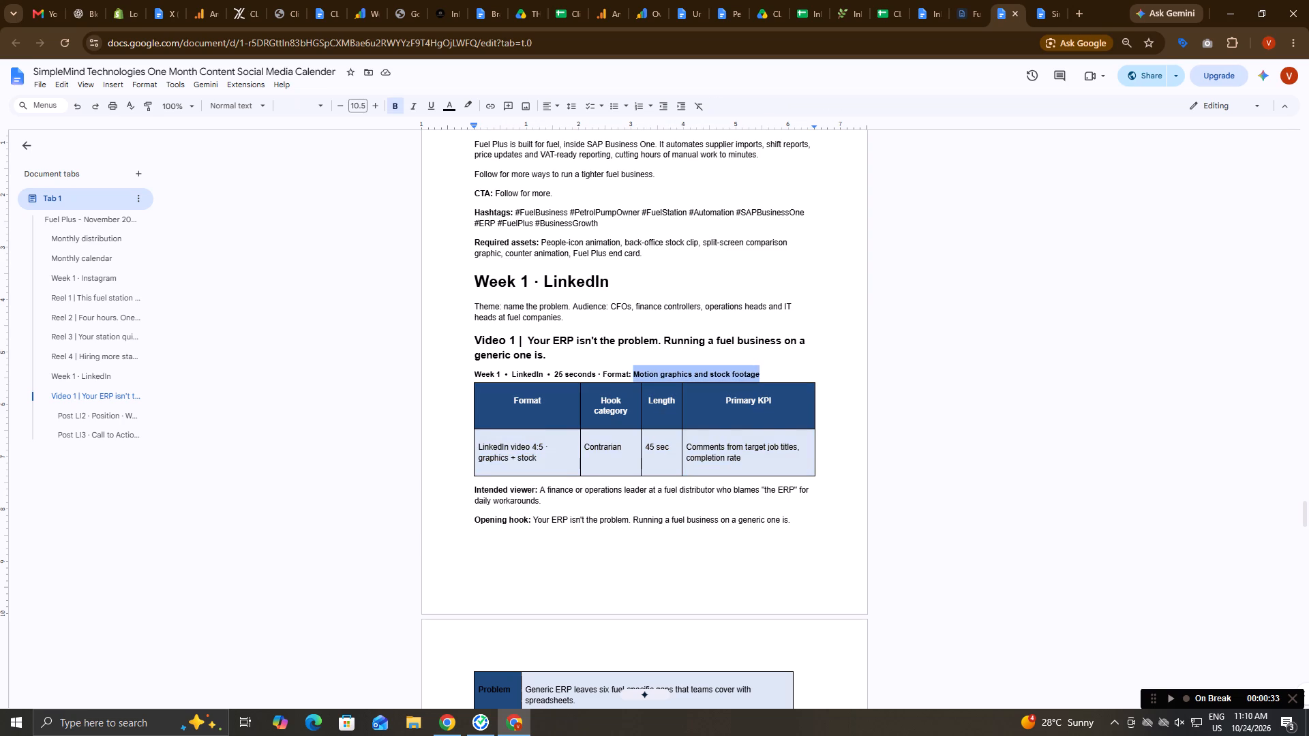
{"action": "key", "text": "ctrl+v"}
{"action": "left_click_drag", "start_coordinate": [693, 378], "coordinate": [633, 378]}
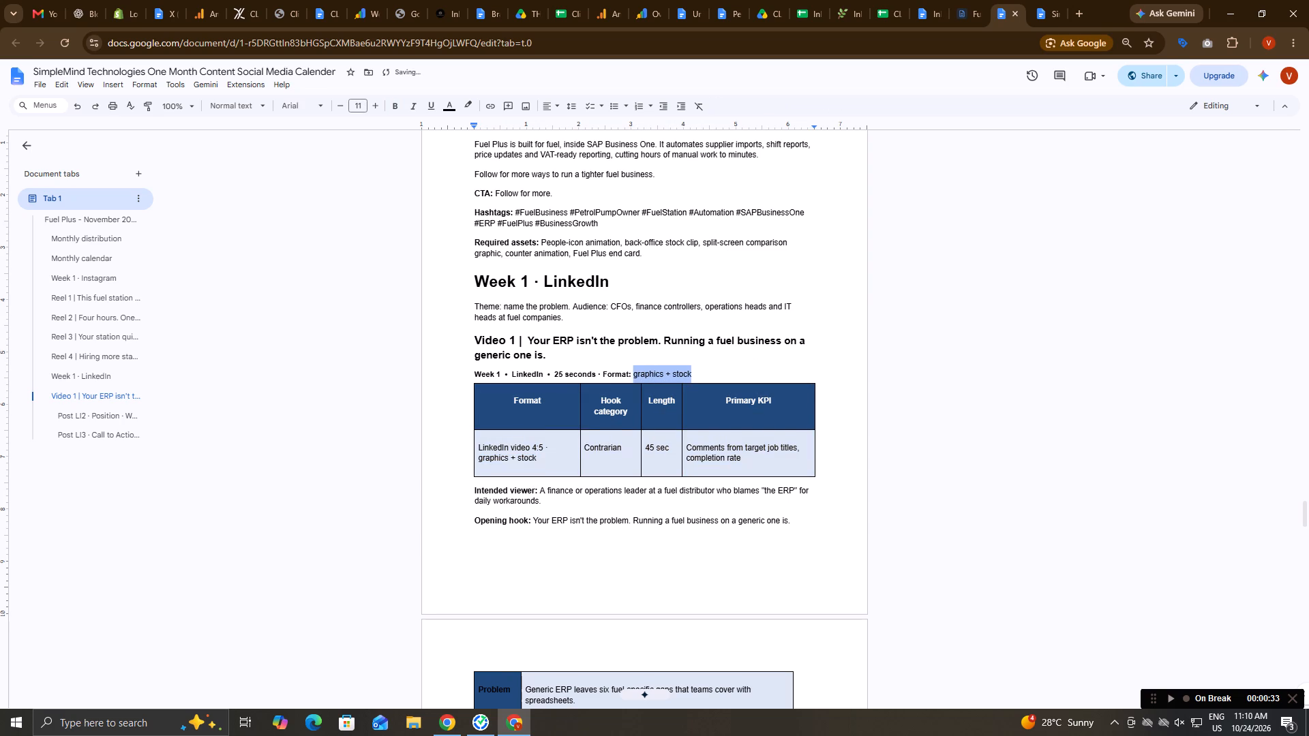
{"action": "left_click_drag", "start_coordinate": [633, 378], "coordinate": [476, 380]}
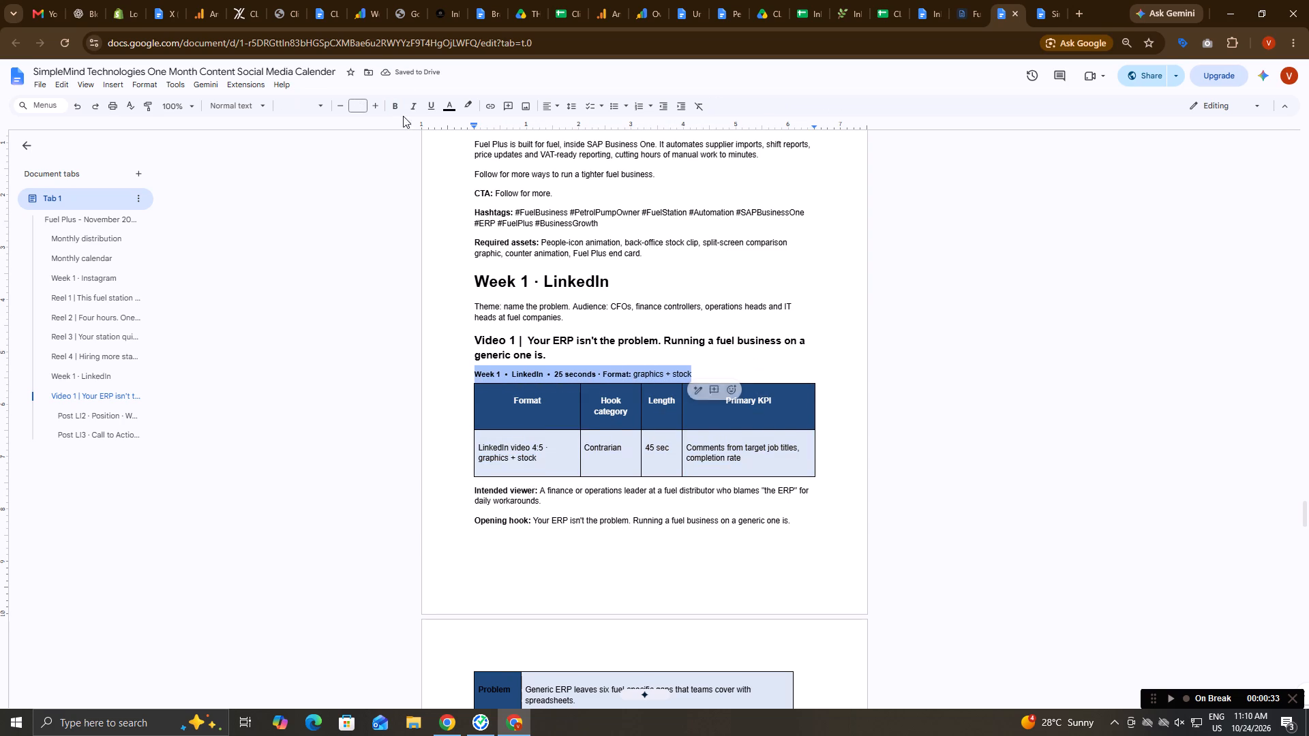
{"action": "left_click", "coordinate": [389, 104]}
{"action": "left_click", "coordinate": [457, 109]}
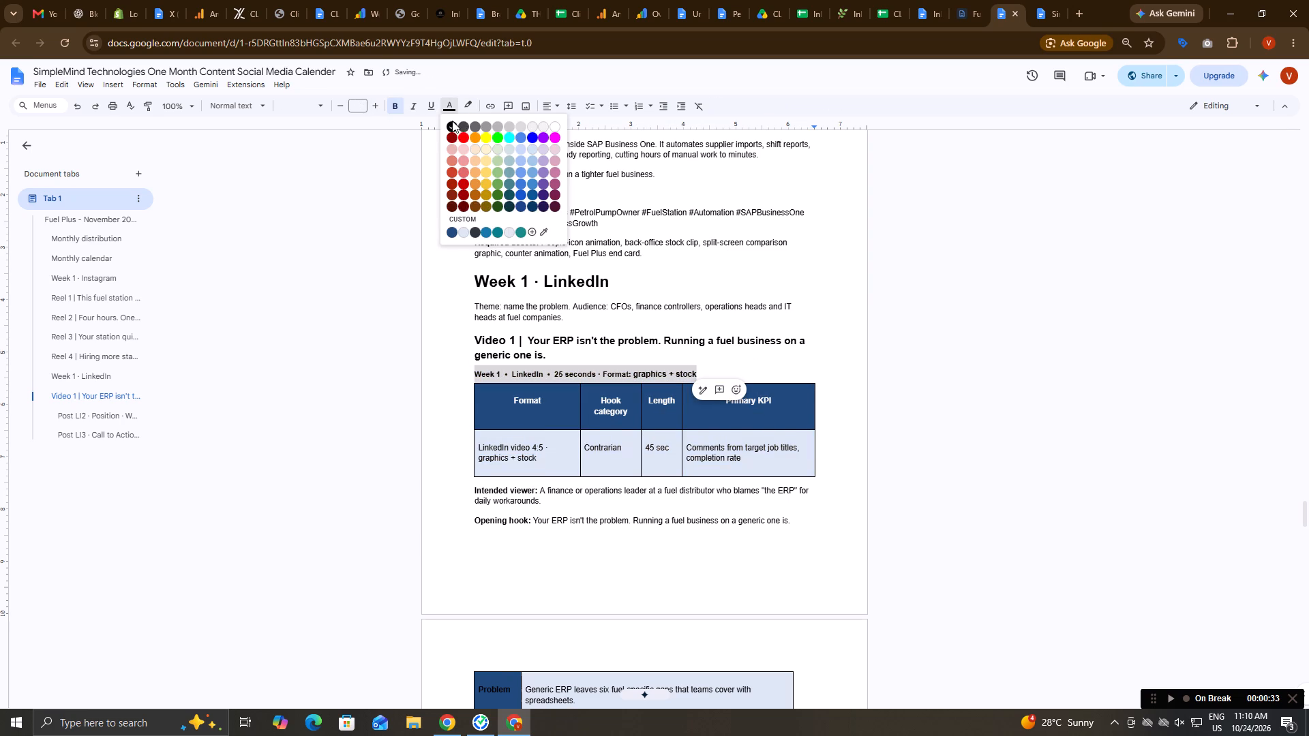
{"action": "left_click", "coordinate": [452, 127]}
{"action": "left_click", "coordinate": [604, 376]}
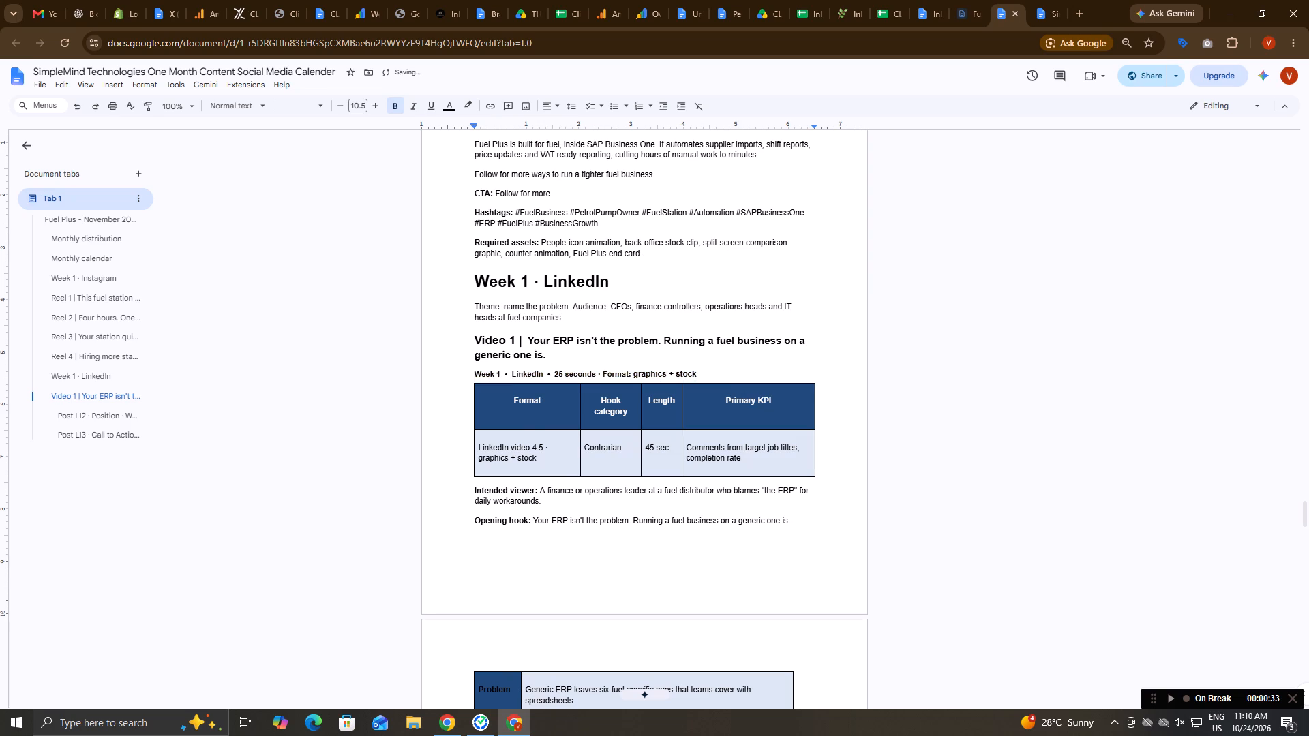
Copy Reel 3's Week 1 details line for use as Video 1's details line.
{"action": "scroll", "coordinate": [598, 351], "scroll_direction": "up", "scroll_amount": 13}
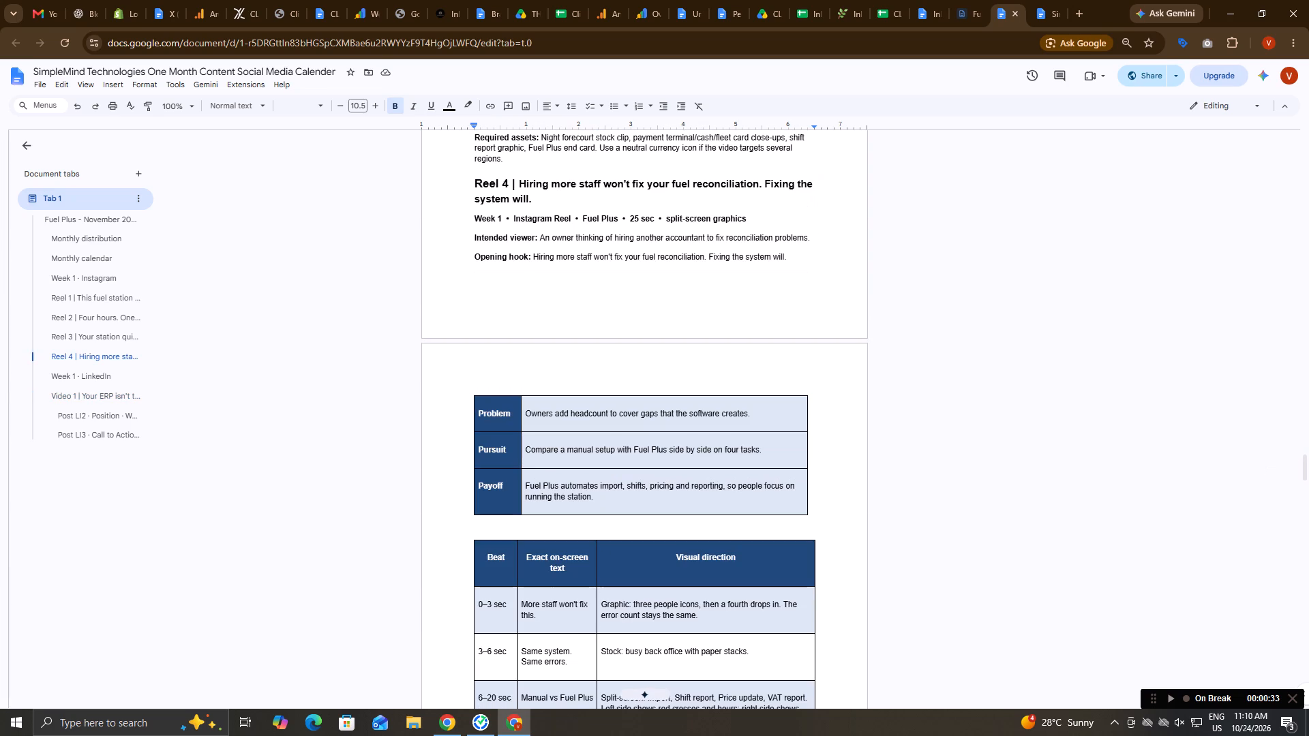
{"action": "scroll", "coordinate": [598, 351], "scroll_direction": "down", "scroll_amount": 8}
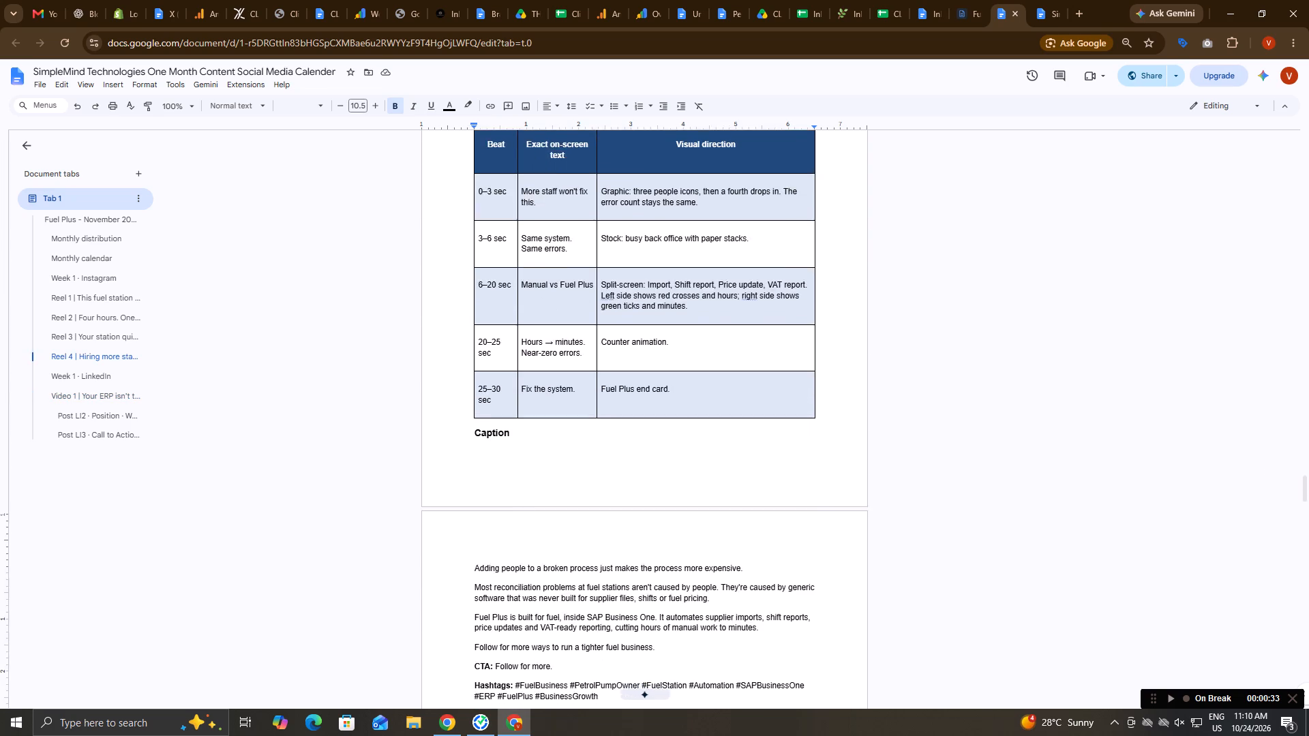
{"action": "scroll", "coordinate": [598, 351], "scroll_direction": "down", "scroll_amount": 2}
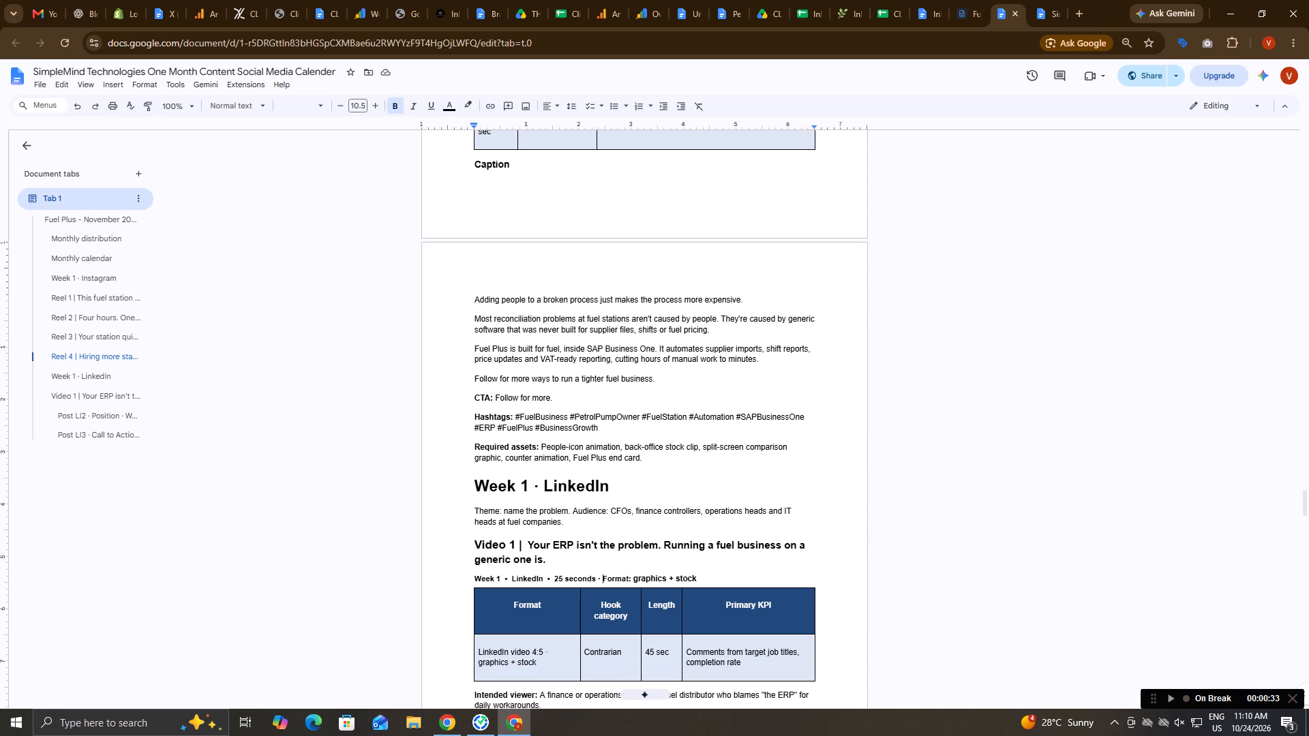
{"action": "scroll", "coordinate": [599, 350], "scroll_direction": "up", "scroll_amount": 2}
{"action": "scroll", "coordinate": [599, 350], "scroll_direction": "down", "scroll_amount": 1}
{"action": "scroll", "coordinate": [605, 347], "scroll_direction": "up", "scroll_amount": 7}
{"action": "scroll", "coordinate": [530, 280], "scroll_direction": "up", "scroll_amount": 2}
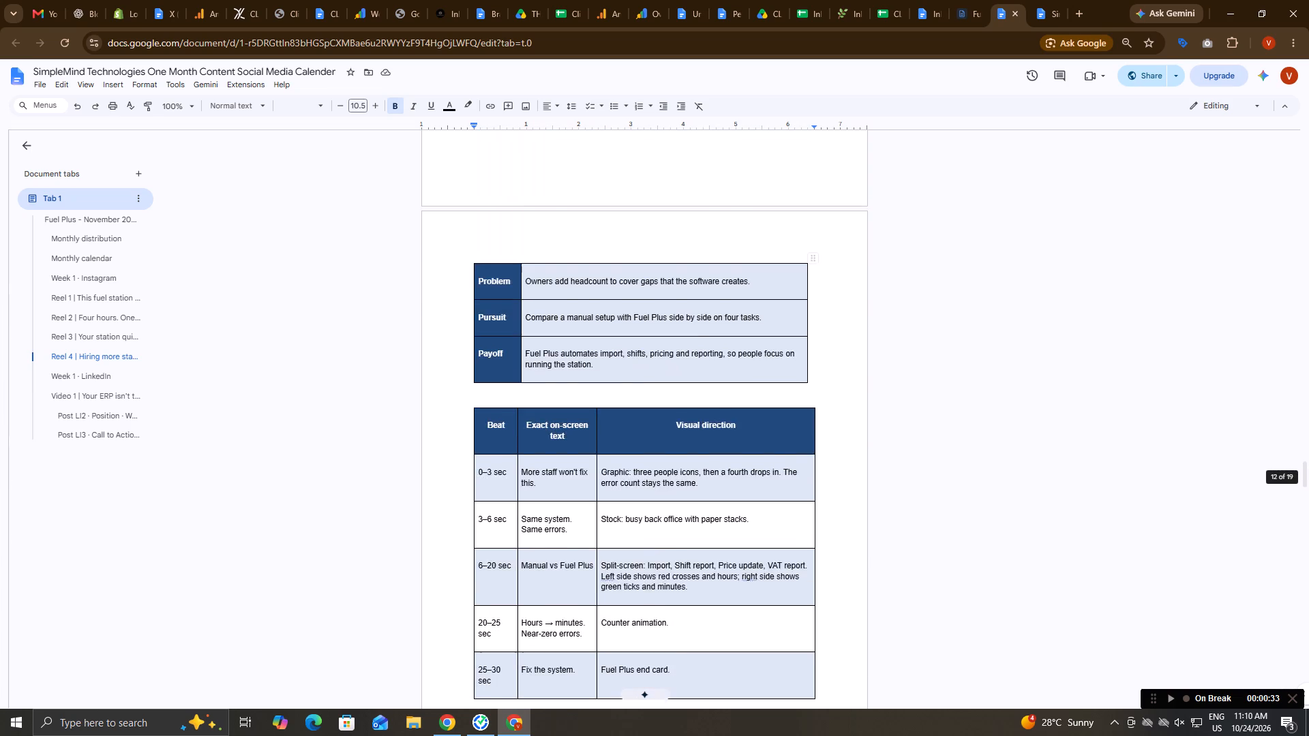
{"action": "scroll", "coordinate": [530, 280], "scroll_direction": "up", "scroll_amount": 5}
{"action": "scroll", "coordinate": [564, 203], "scroll_direction": "up", "scroll_amount": 3}
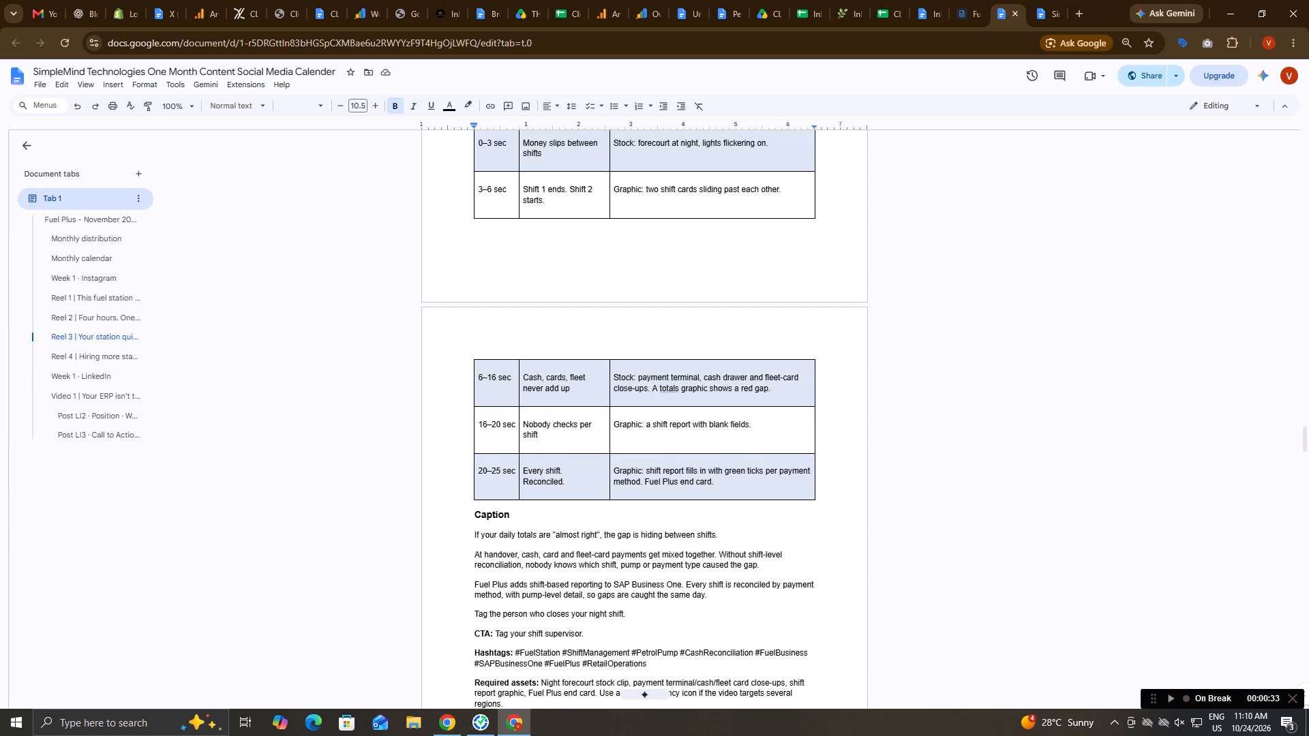
{"action": "scroll", "coordinate": [564, 203], "scroll_direction": "up", "scroll_amount": 6}
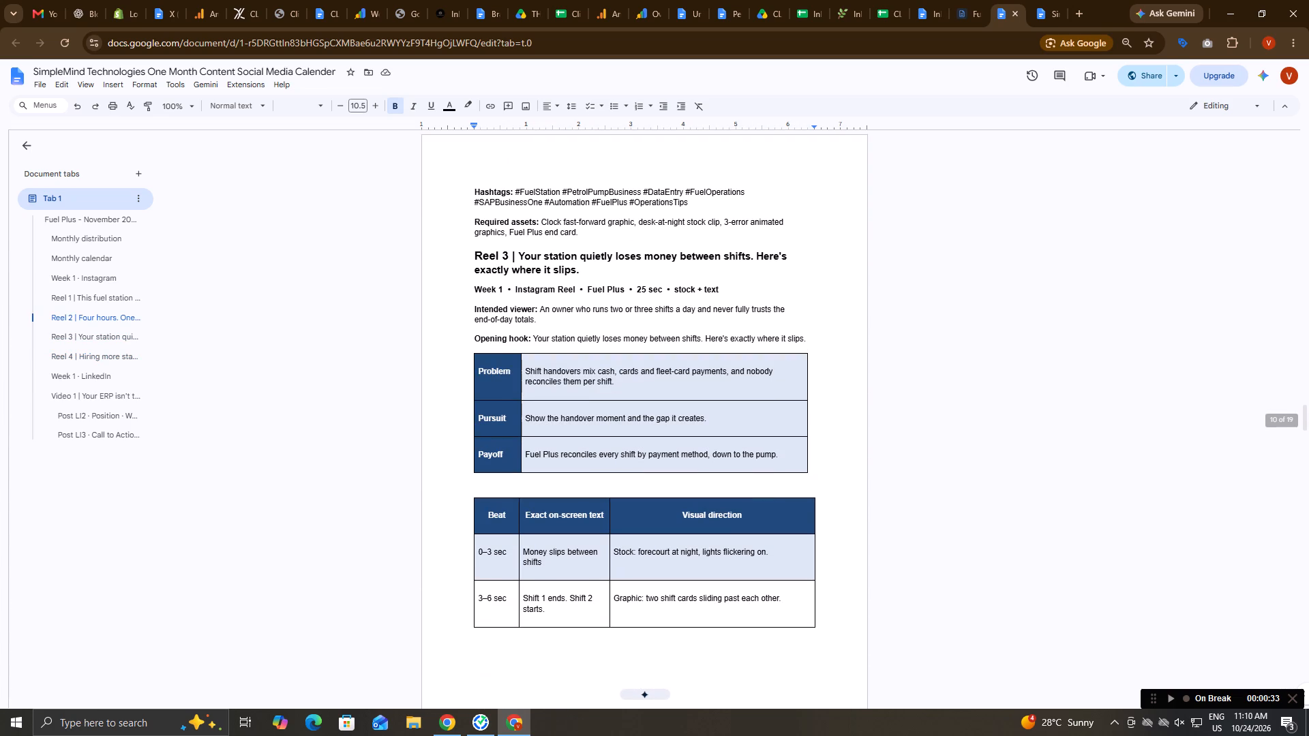
{"action": "triple_click", "coordinate": [560, 288]}
{"action": "key", "text": "ctrl+c"}
{"action": "scroll", "coordinate": [552, 331], "scroll_direction": "down", "scroll_amount": 12}
{"action": "scroll", "coordinate": [529, 466], "scroll_direction": "down", "scroll_amount": 13}
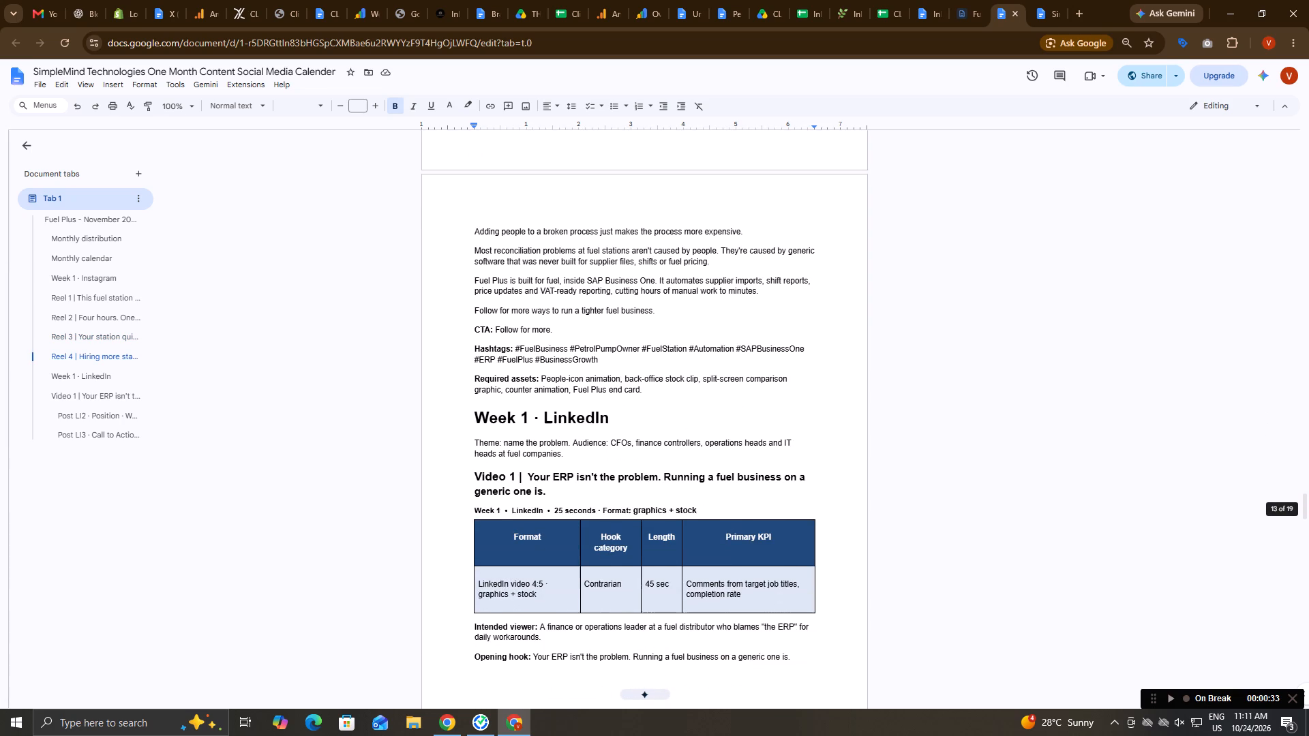
Replace Video 1's details line with the copied Reel 3 details line, with no extra line break, and colour it black.
{"action": "left_click_drag", "start_coordinate": [719, 515], "coordinate": [477, 507]}
{"action": "key", "text": "ctrl+v"}
{"action": "key", "text": "BackSpace"}
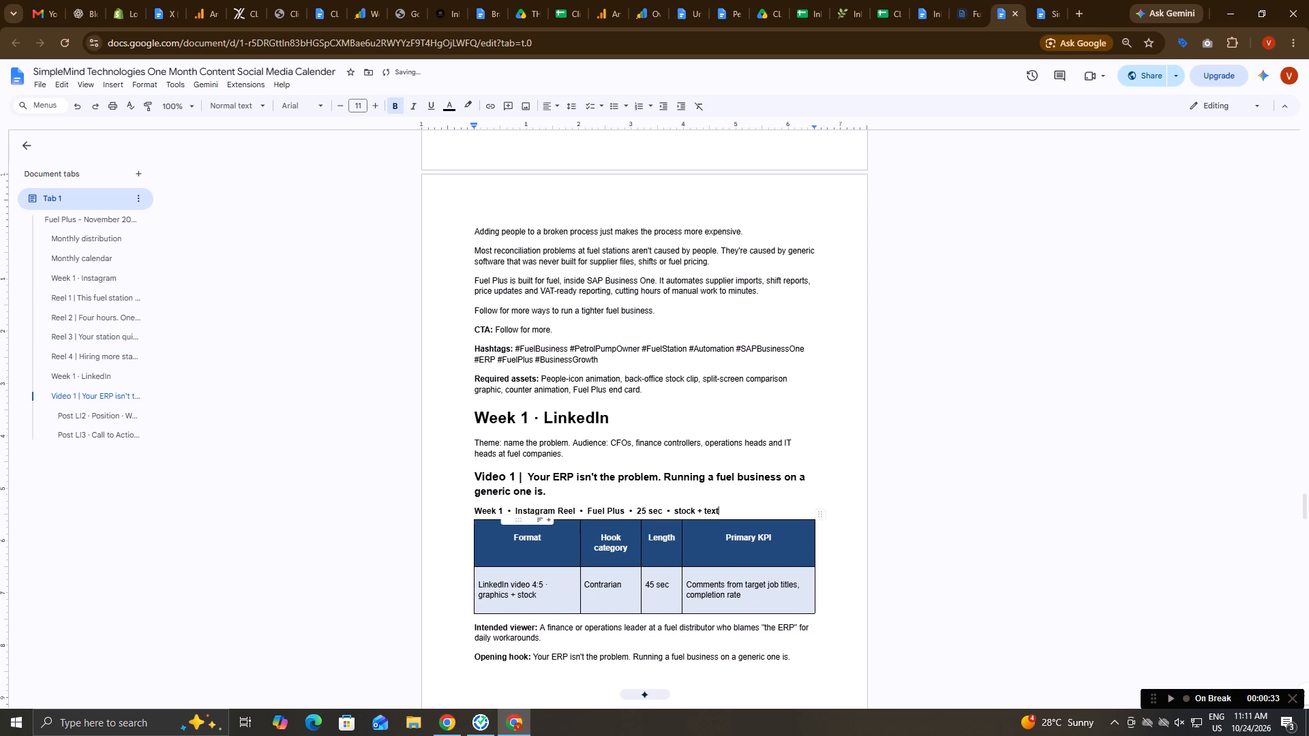
{"action": "left_click_drag", "start_coordinate": [738, 507], "coordinate": [484, 517]}
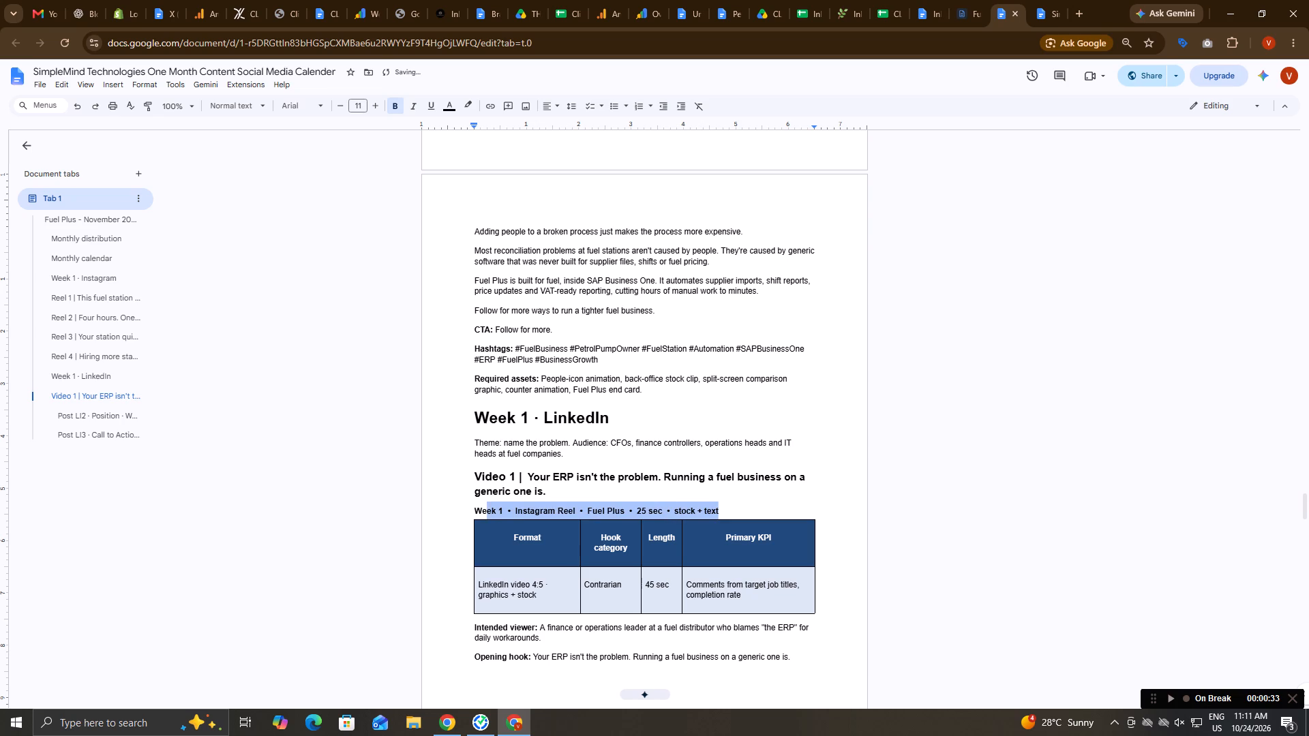
{"action": "left_click_drag", "start_coordinate": [484, 517], "coordinate": [472, 512]}
{"action": "left_click", "coordinate": [446, 108]}
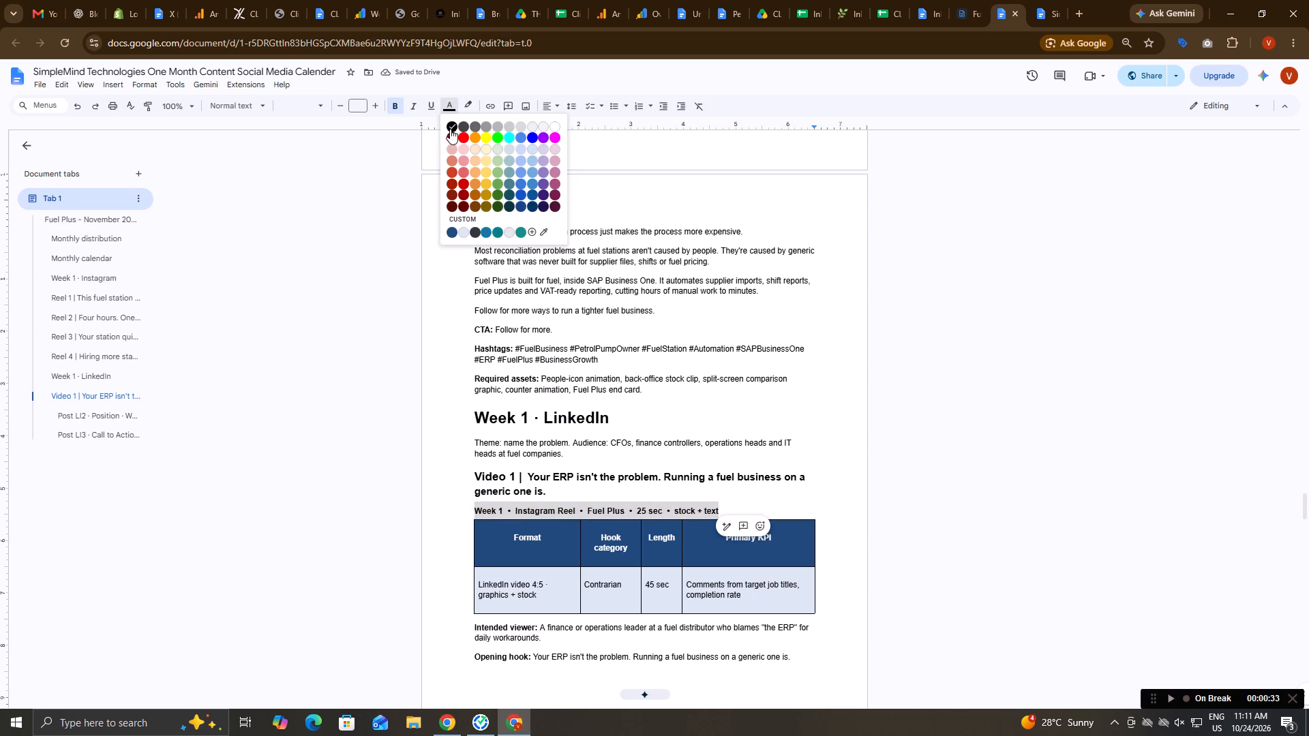
{"action": "left_click", "coordinate": [451, 125]}
{"action": "left_click", "coordinate": [659, 515]}
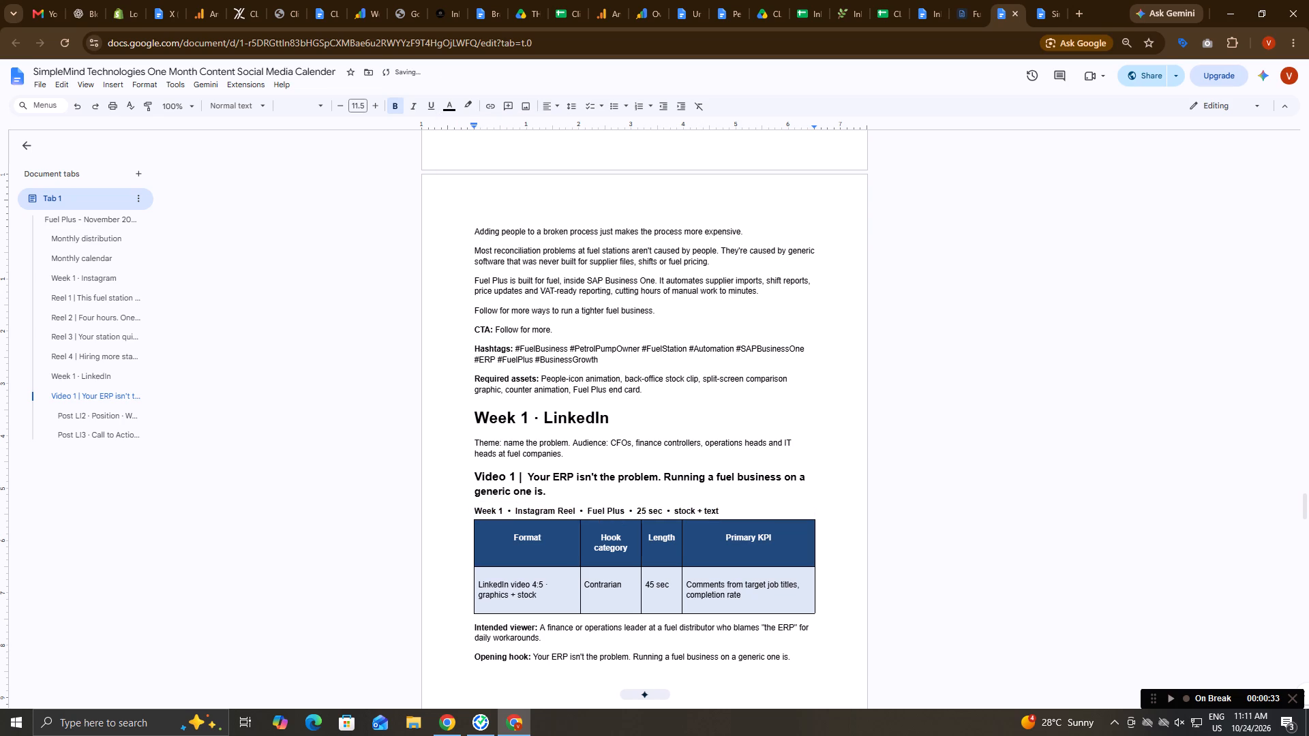
Change "Instagram Reel" to "LinkedIn Video" in Video 1's details line.
{"action": "left_click_drag", "start_coordinate": [575, 512], "coordinate": [517, 510]}
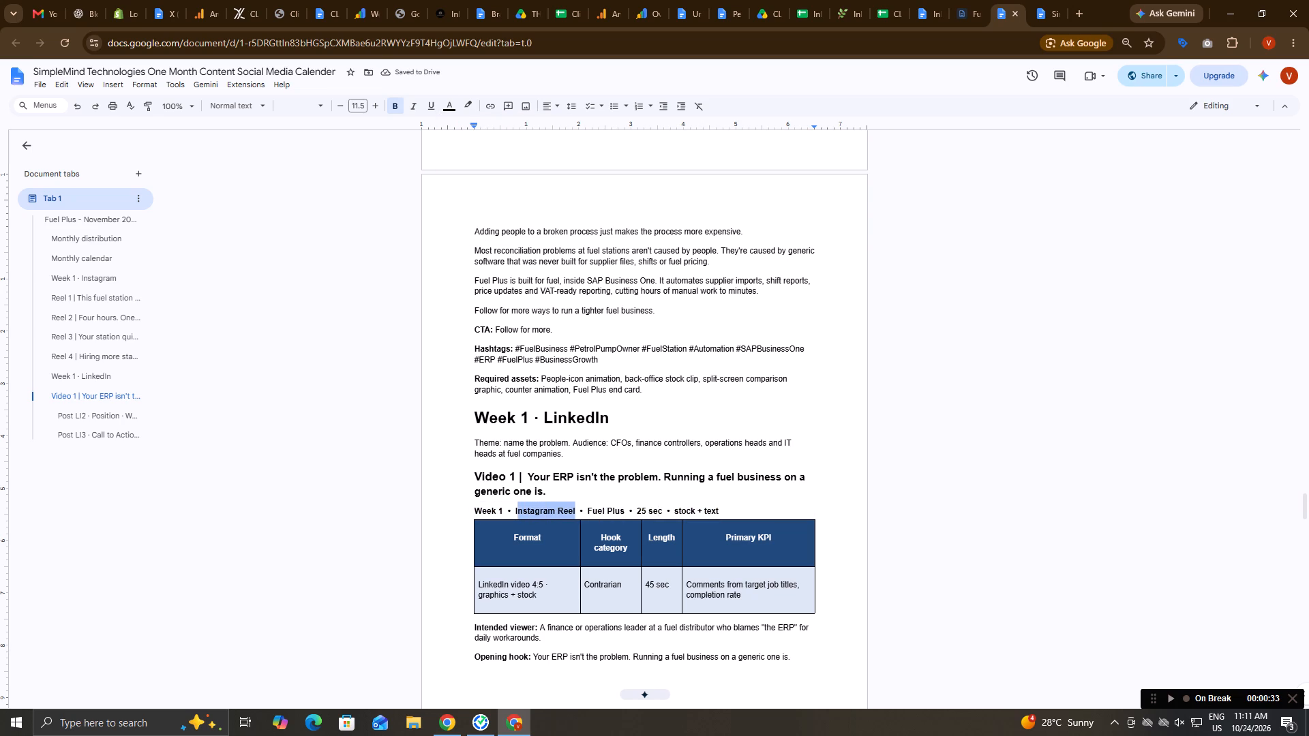
{"action": "key", "text": "BackSpace"}
{"action": "key", "text": "BackSpace"}
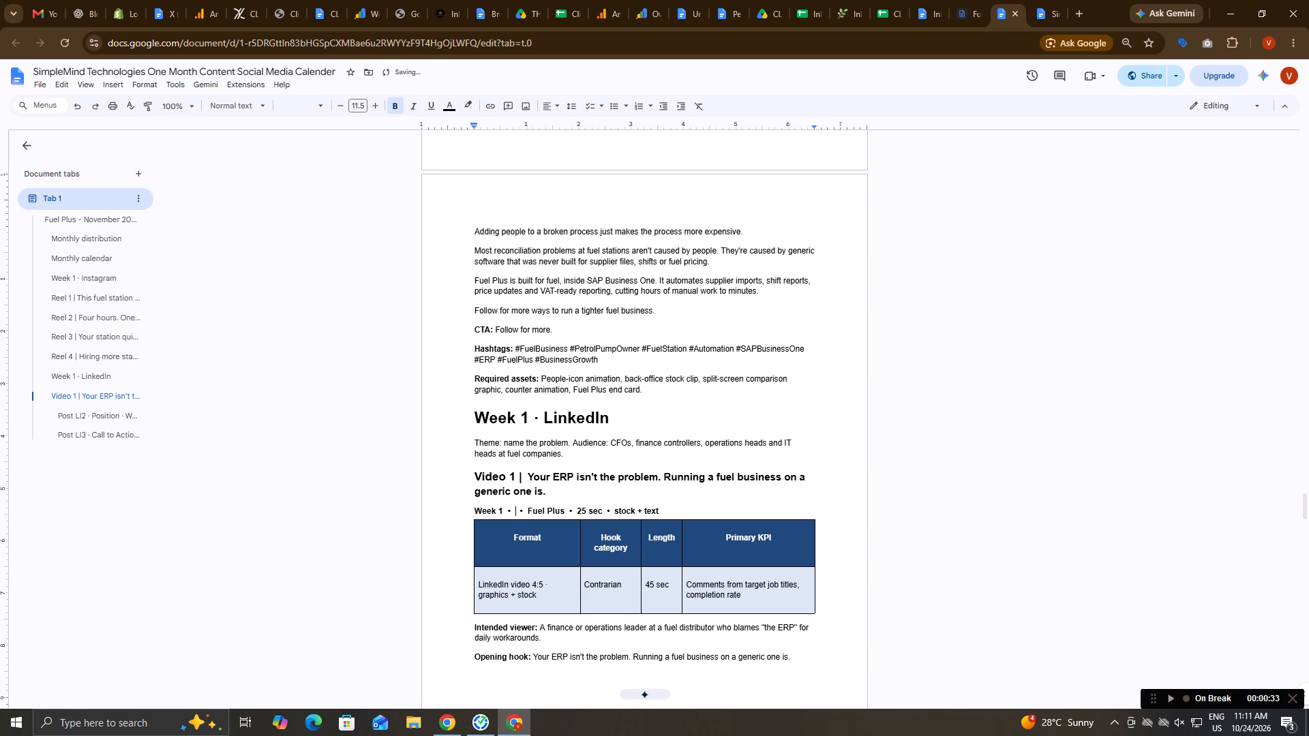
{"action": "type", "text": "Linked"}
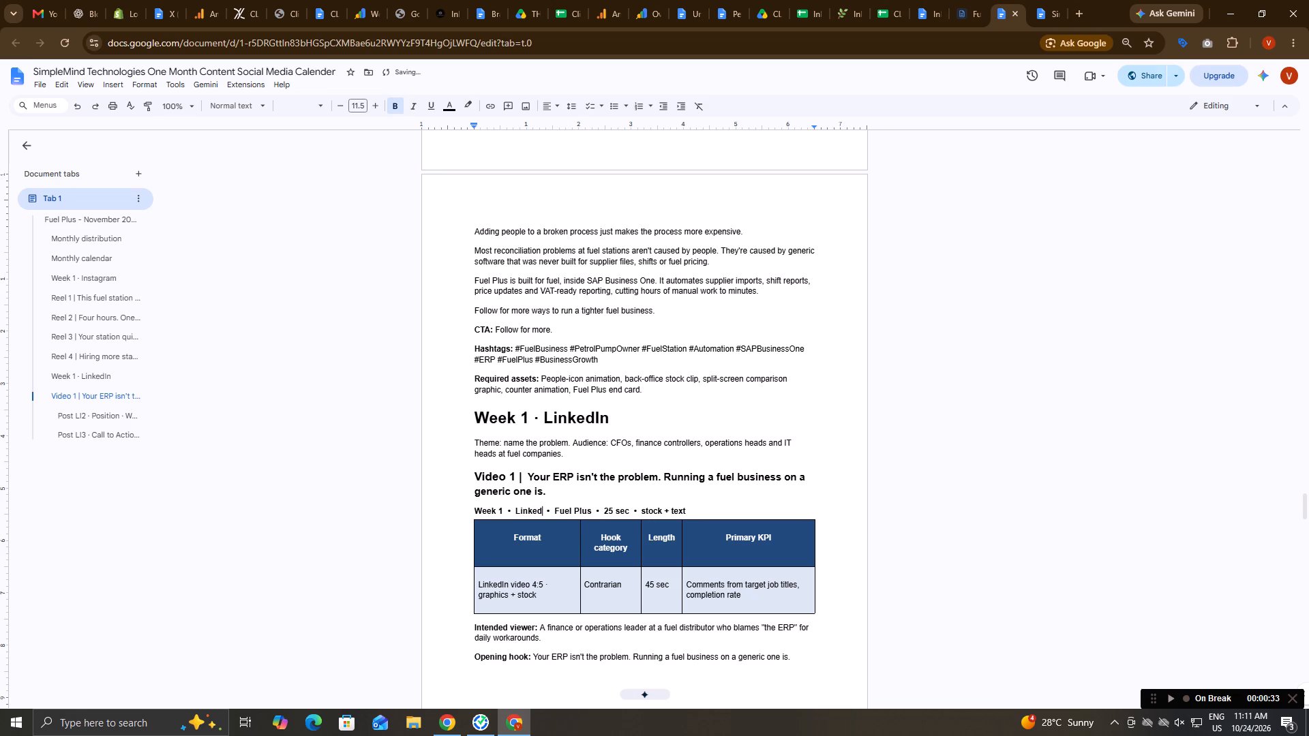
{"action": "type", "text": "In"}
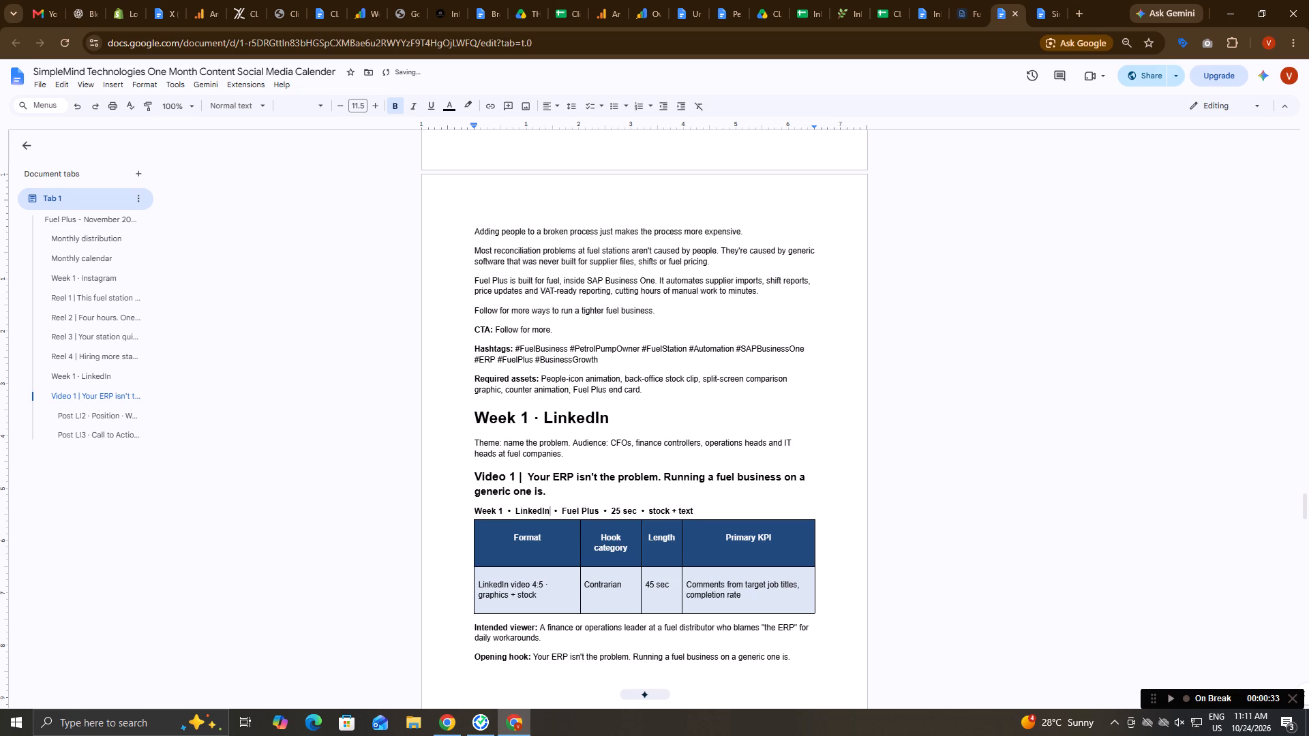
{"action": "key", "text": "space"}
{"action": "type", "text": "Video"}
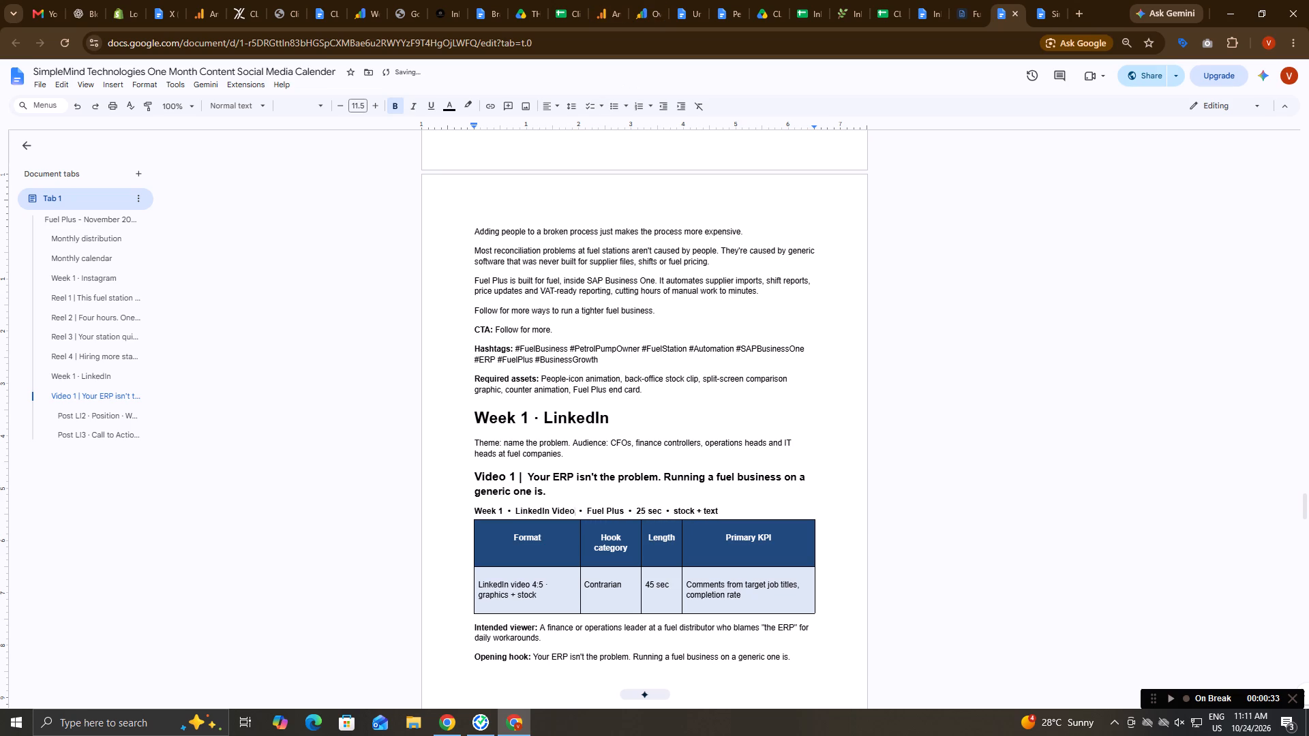
Select the text "4:5 · graphics + stock" in the Format cell of Video 1's table.
{"action": "scroll", "coordinate": [682, 594], "scroll_direction": "down", "scroll_amount": 1}
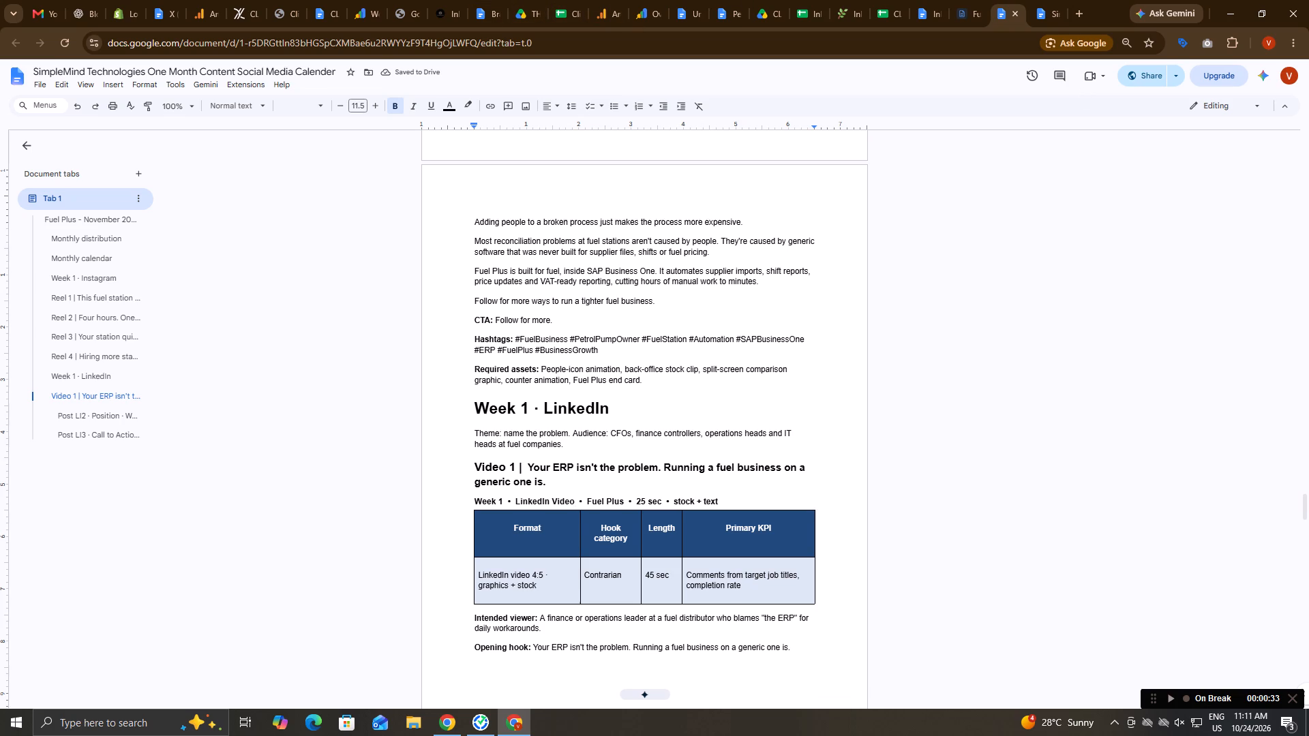
{"action": "left_click_drag", "start_coordinate": [539, 530], "coordinate": [535, 529]}
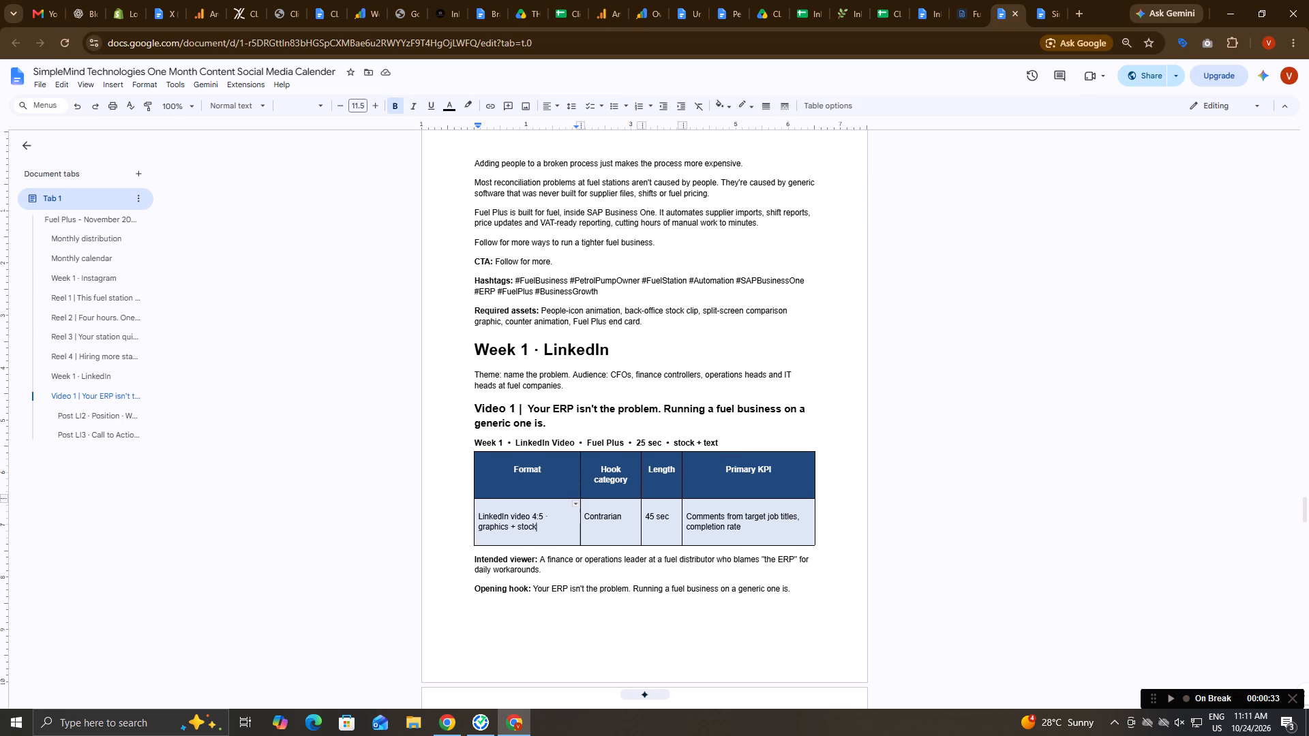
{"action": "left_click_drag", "start_coordinate": [535, 529], "coordinate": [532, 517]}
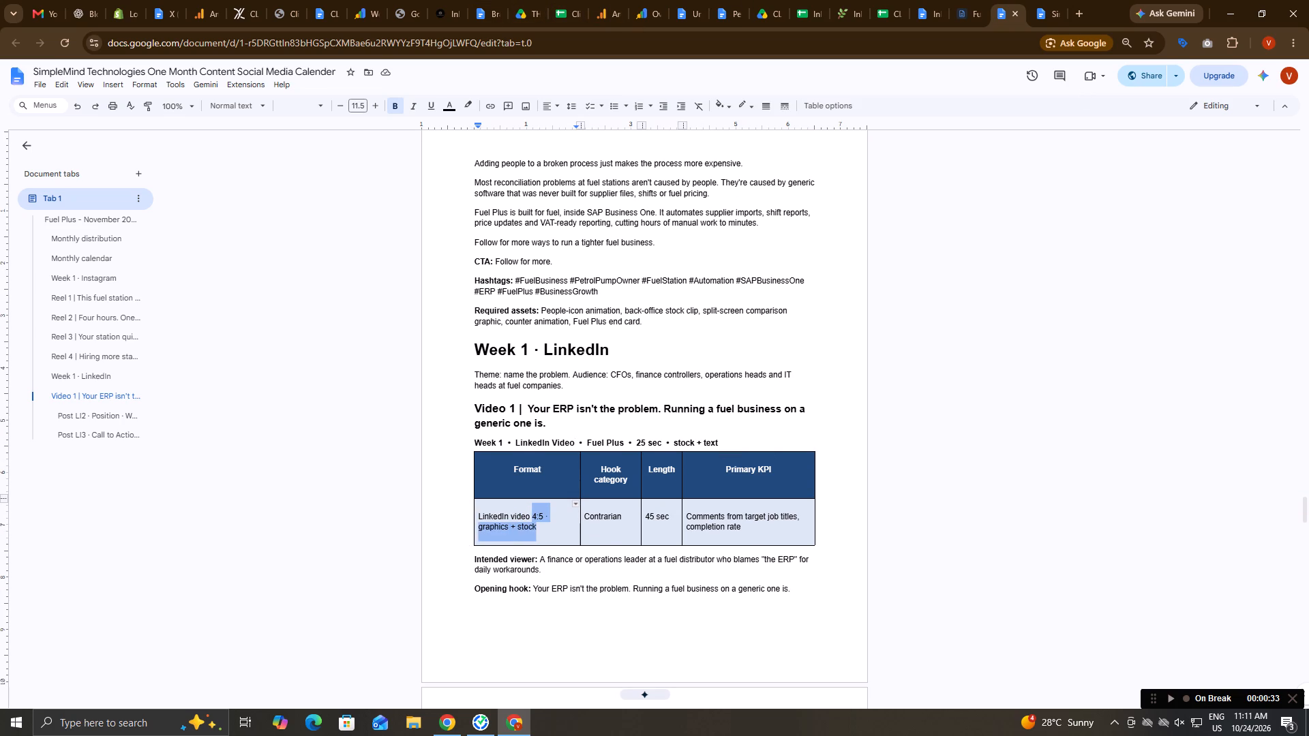
Replace "stock + text" in Video 1's details line with "4:5 · graphics + stock" from the format table, in bold.
{"action": "left_click_drag", "start_coordinate": [532, 517], "coordinate": [533, 517]}
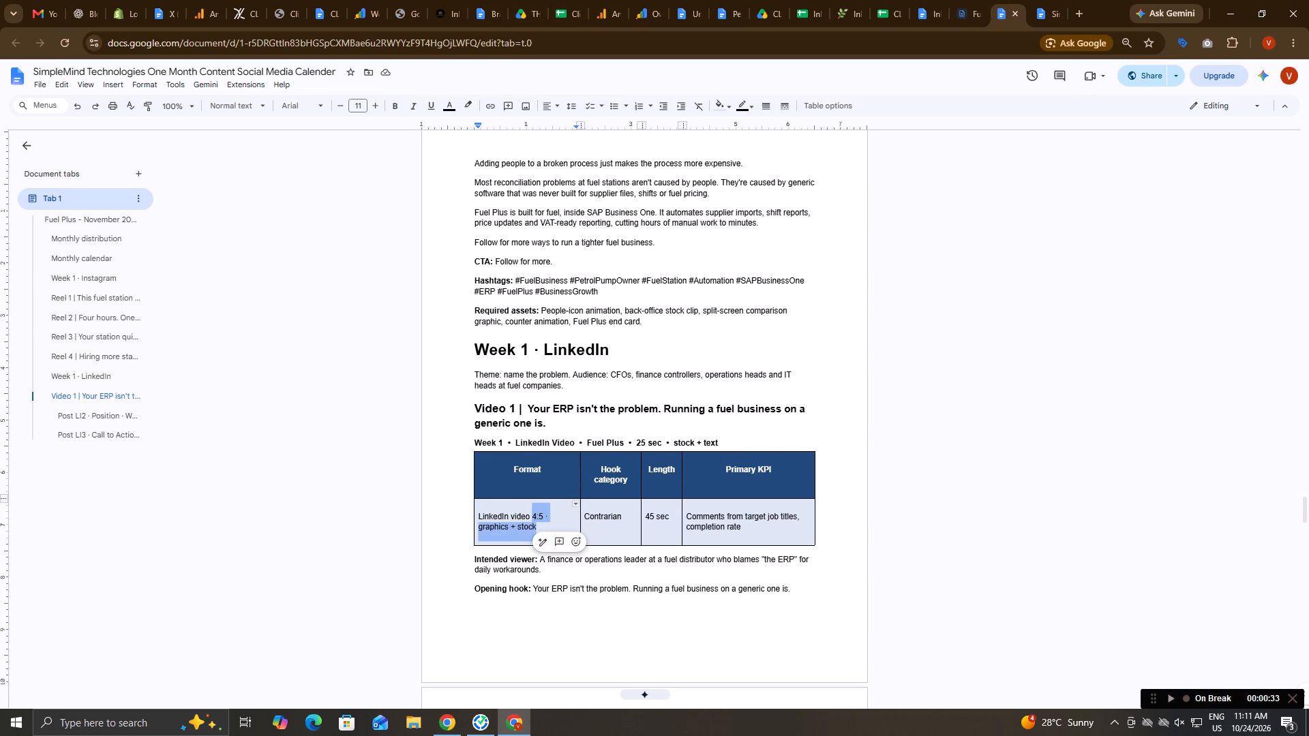
{"action": "key", "text": "ctrl+c"}
{"action": "left_click_drag", "start_coordinate": [734, 441], "coordinate": [684, 444]}
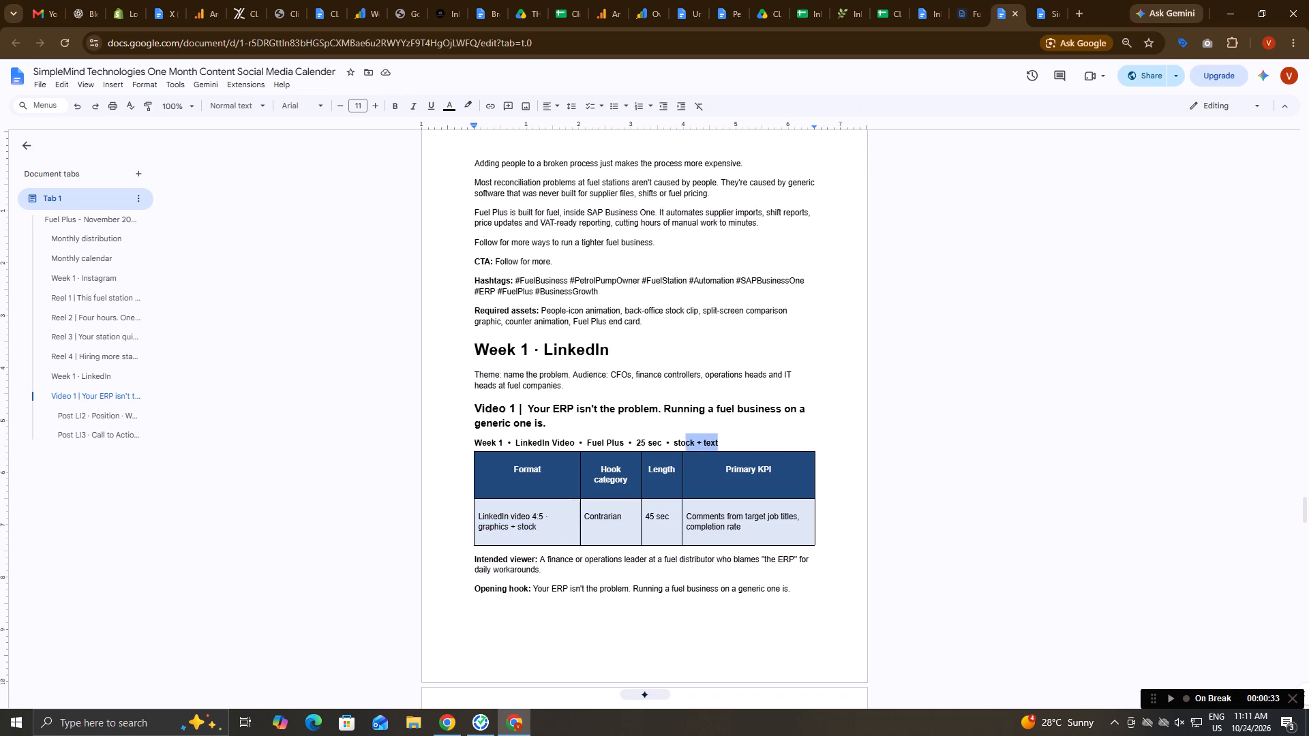
{"action": "left_click_drag", "start_coordinate": [684, 444], "coordinate": [674, 443]}
{"action": "key", "text": "ctrl+v"}
{"action": "left_click_drag", "start_coordinate": [759, 444], "coordinate": [675, 447]}
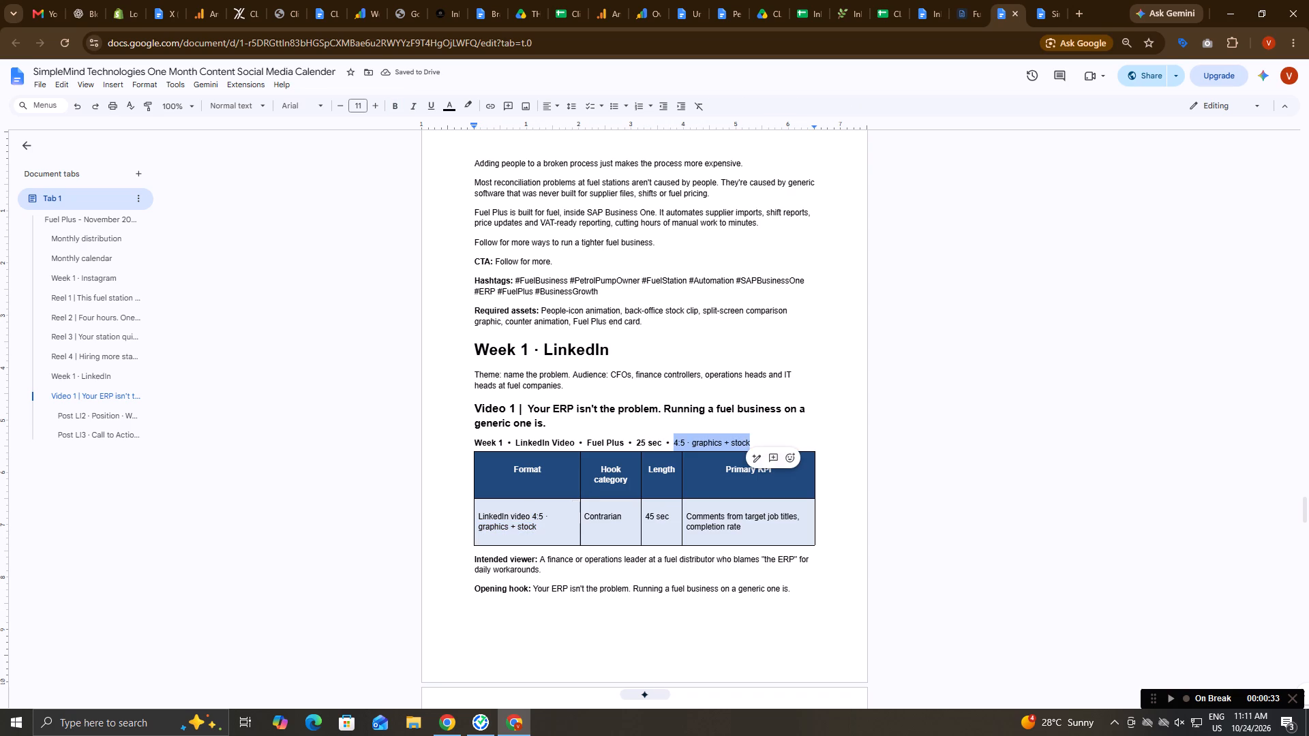
{"action": "left_click", "coordinate": [395, 107]}
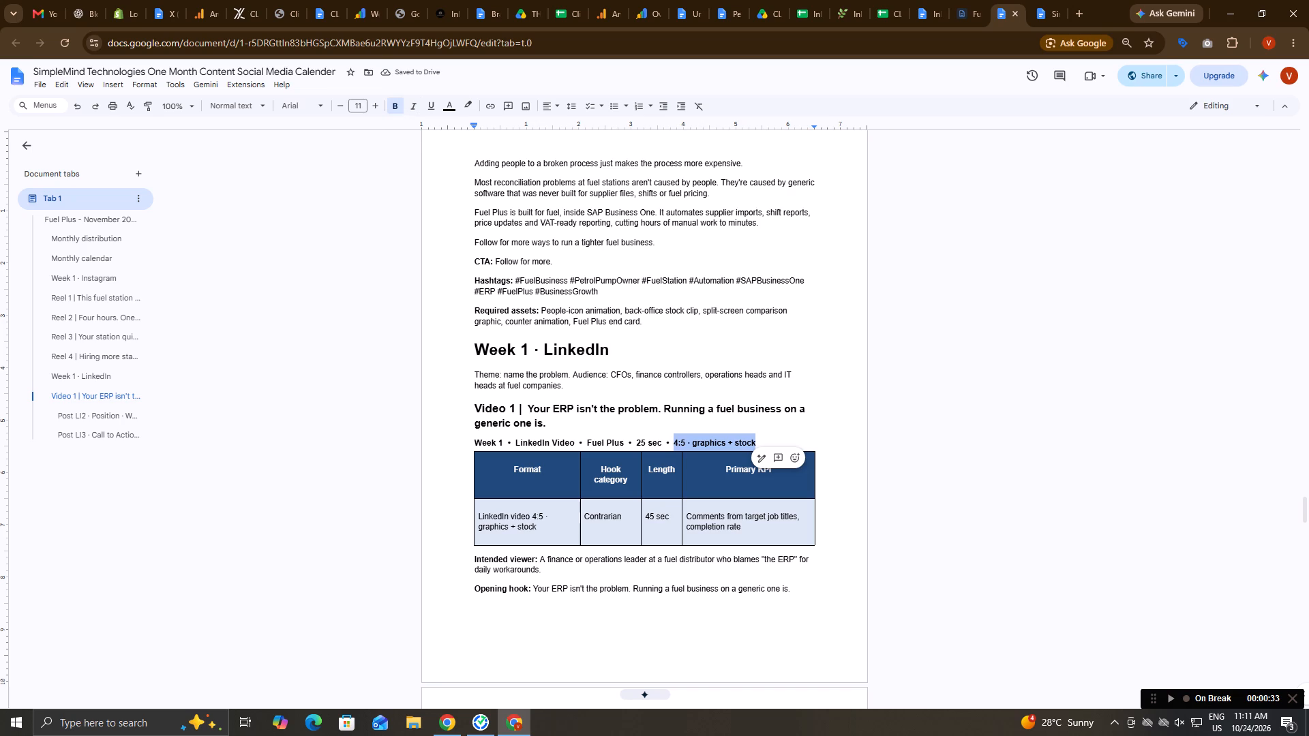
{"action": "left_click", "coordinate": [699, 435]}
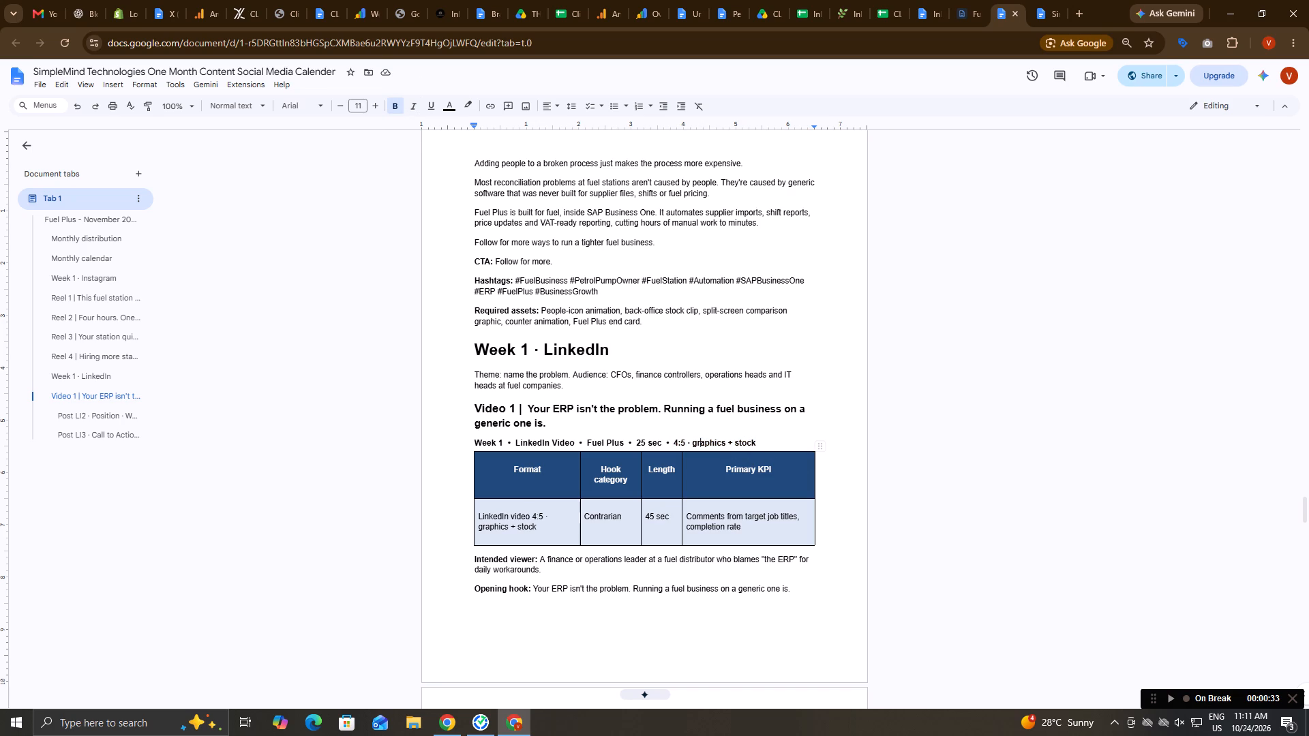
Set the duration in Video 1's details line to 45 sec.
{"action": "left_click_drag", "start_coordinate": [827, 530], "coordinate": [628, 530]}
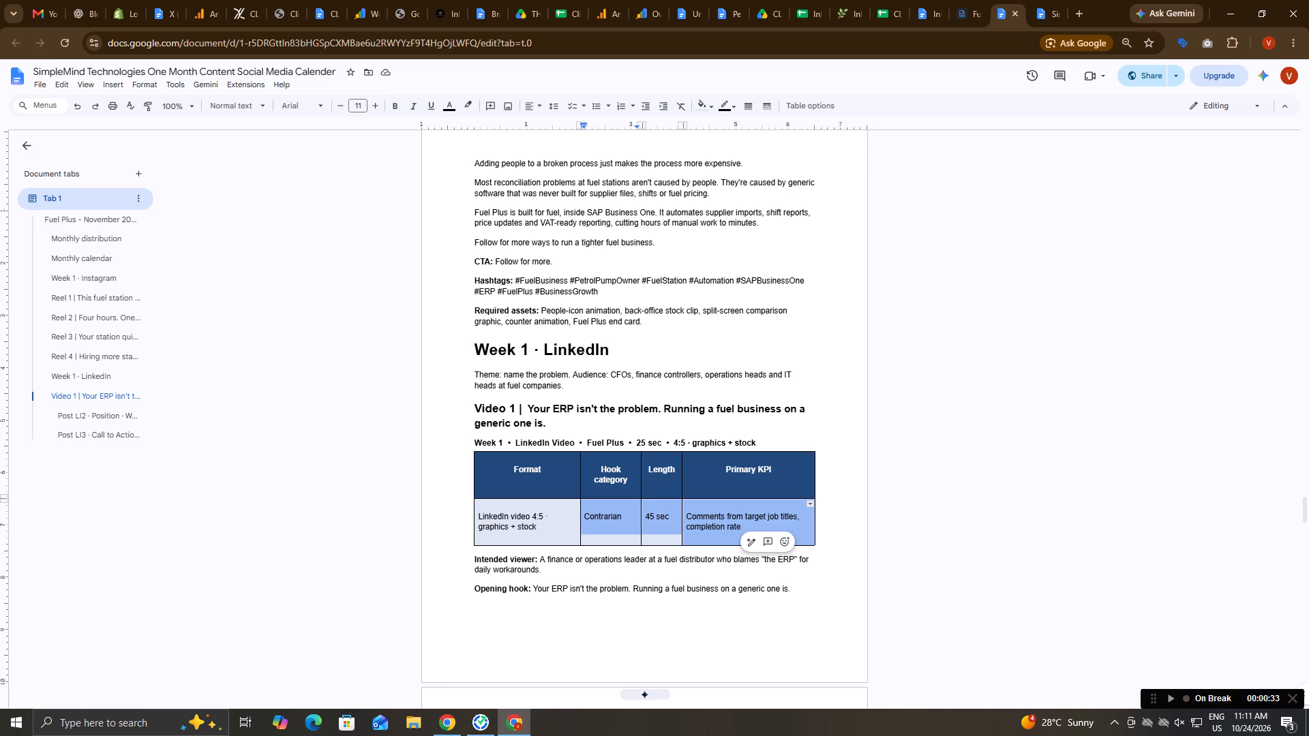
{"action": "left_click", "coordinate": [643, 444]}
{"action": "key", "text": "BackSpace"}
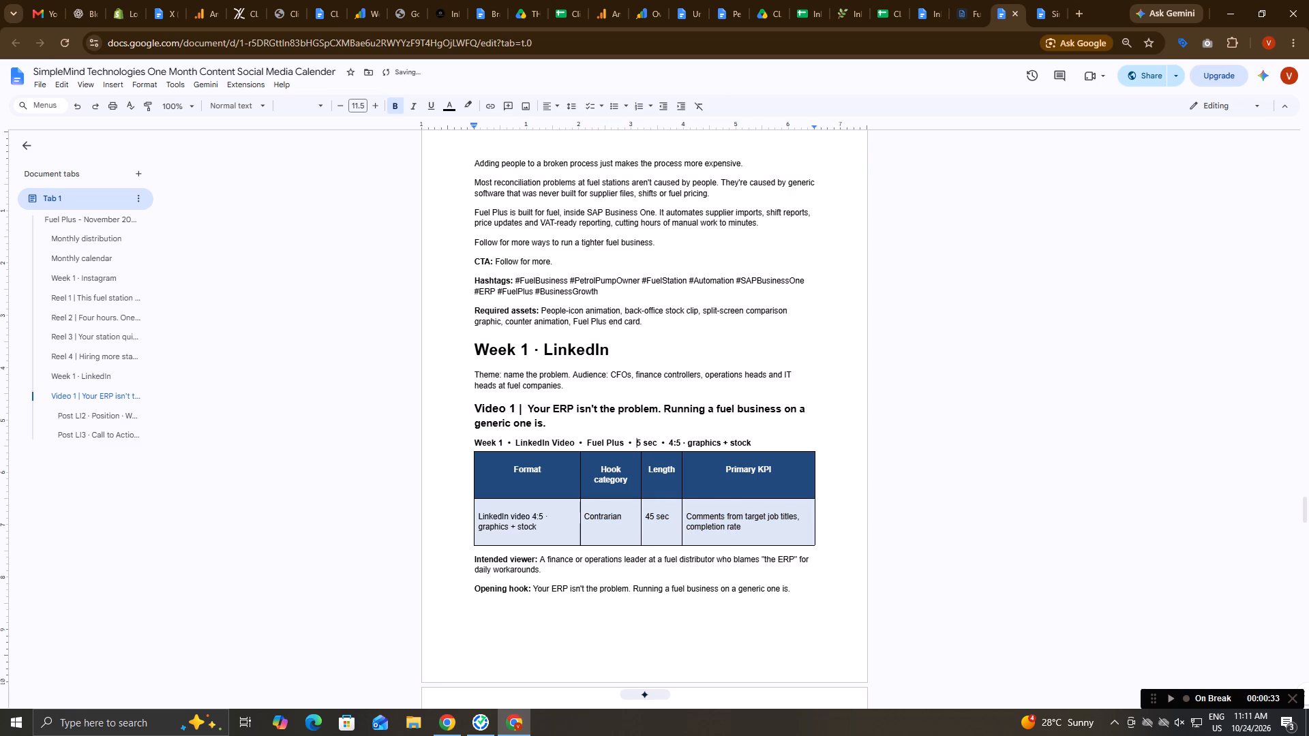
{"action": "key", "text": "4"}
Delete Video 1's format table, keeping the details line and the Intended viewer text as separate paragraphs.
{"action": "left_click", "coordinate": [842, 547]}
{"action": "left_click_drag", "start_coordinate": [836, 532], "coordinate": [480, 476]}
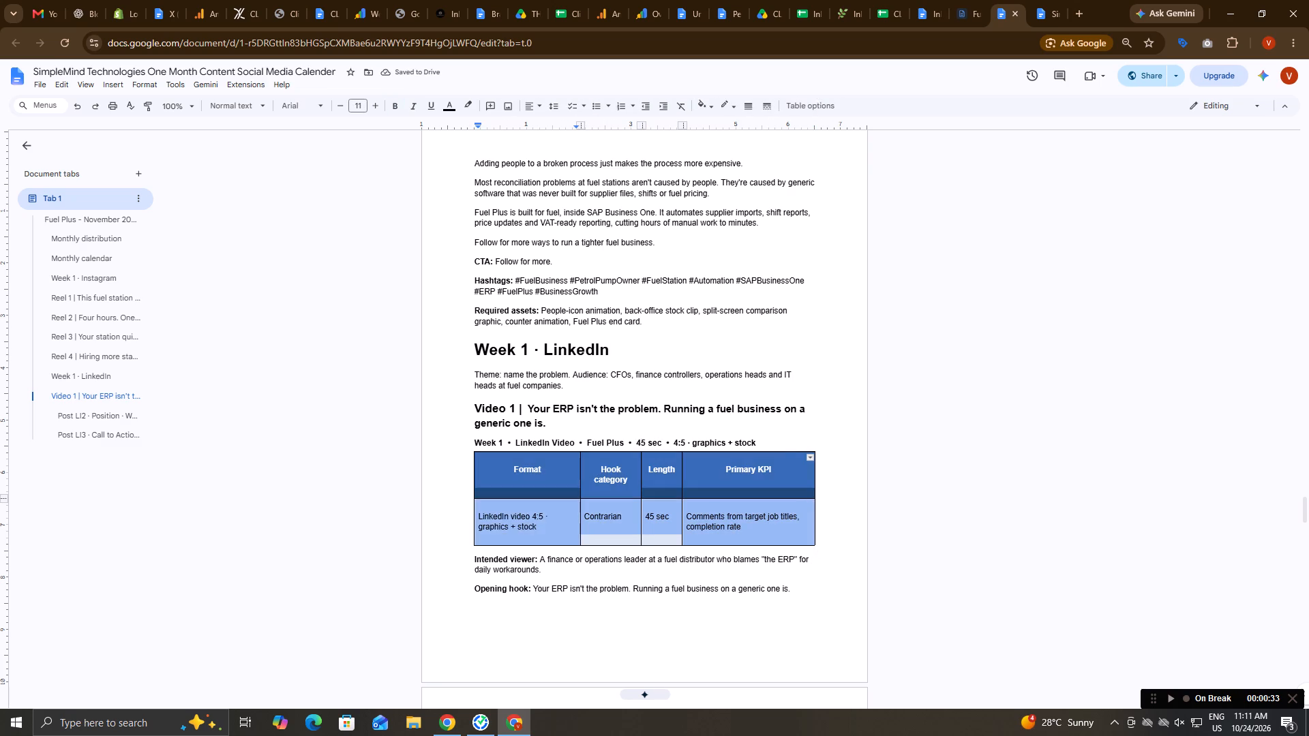
{"action": "left_click_drag", "start_coordinate": [480, 476], "coordinate": [479, 476]}
{"action": "key", "text": "BackSpace"}
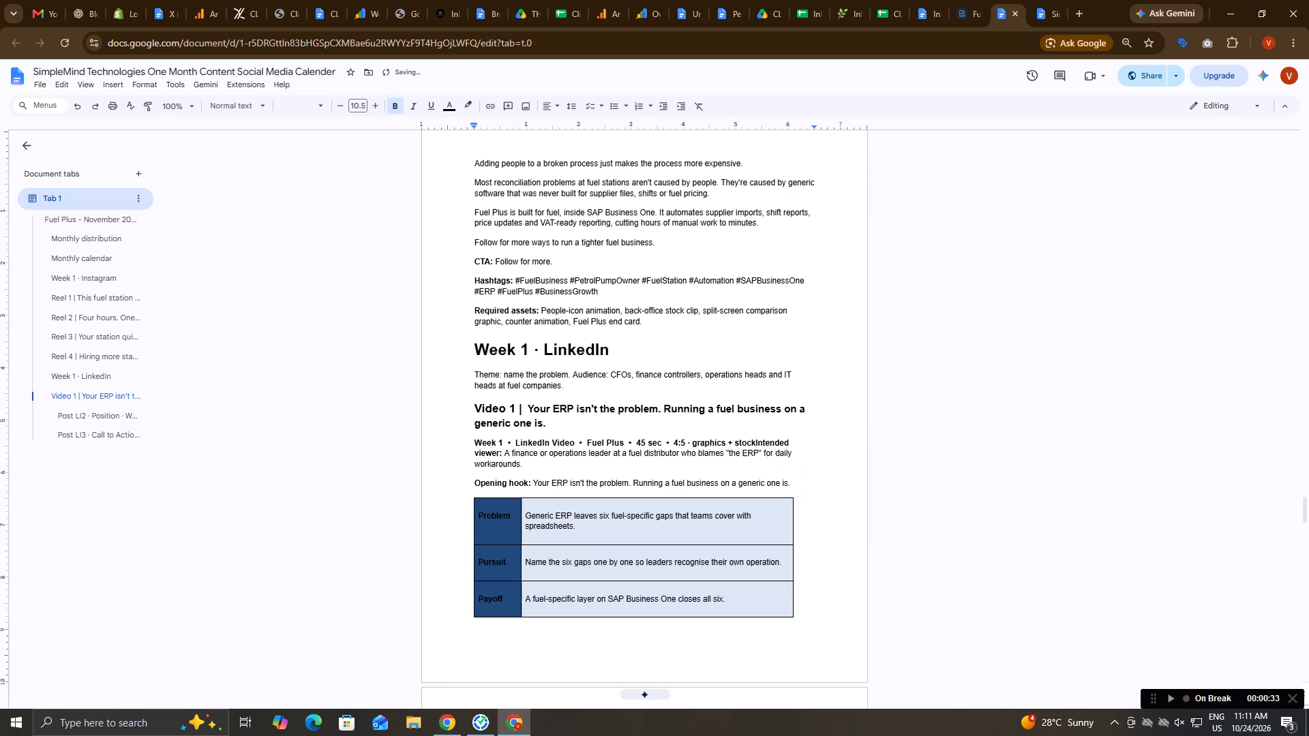
{"action": "key", "text": "Return"}
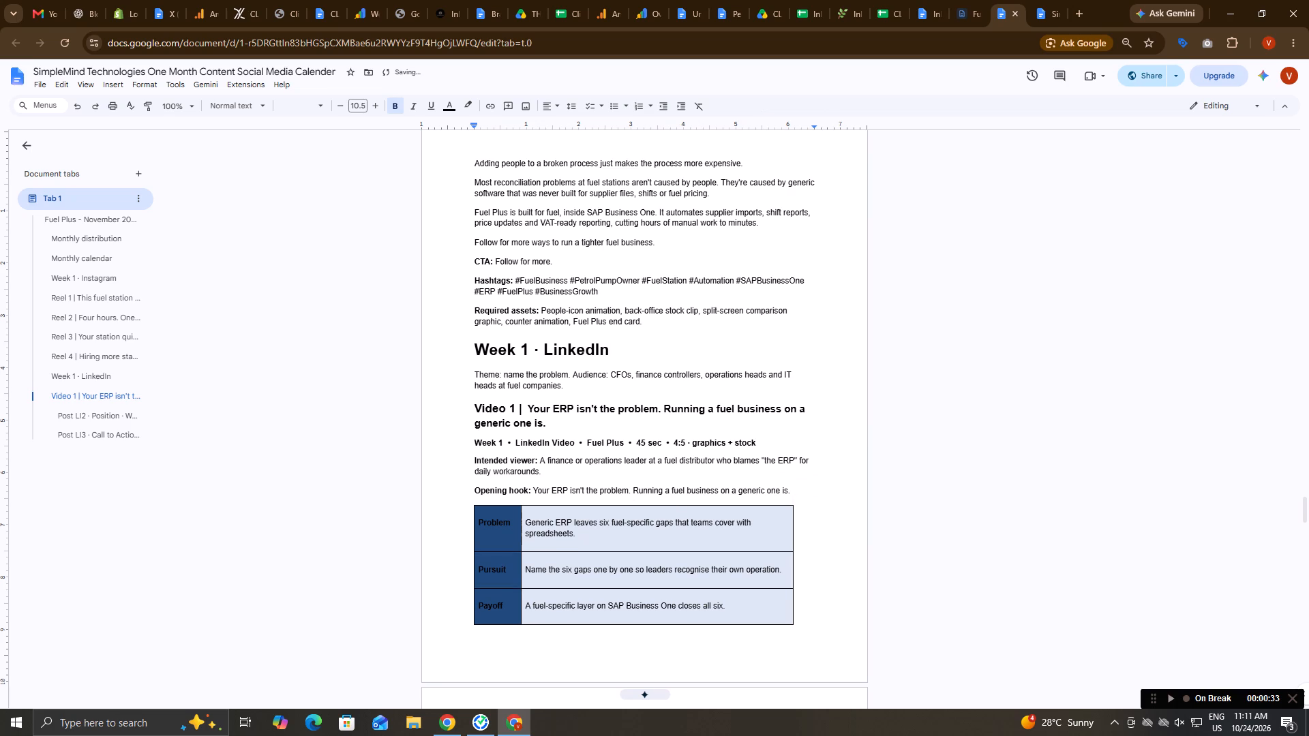
Set the text colour of the Problem, Pursuit and Payoff labels in Video 1's table to white.
{"action": "scroll", "coordinate": [576, 515], "scroll_direction": "down", "scroll_amount": 1}
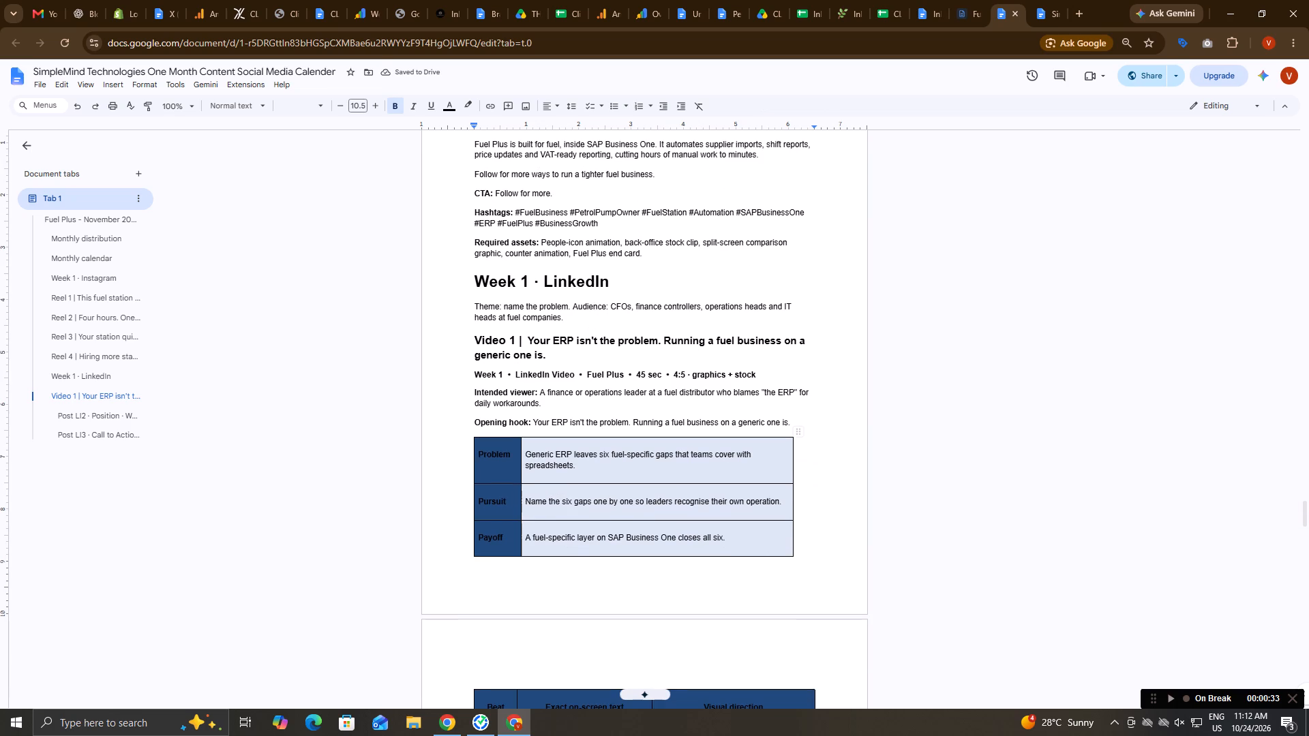
{"action": "left_click_drag", "start_coordinate": [513, 539], "coordinate": [474, 468]}
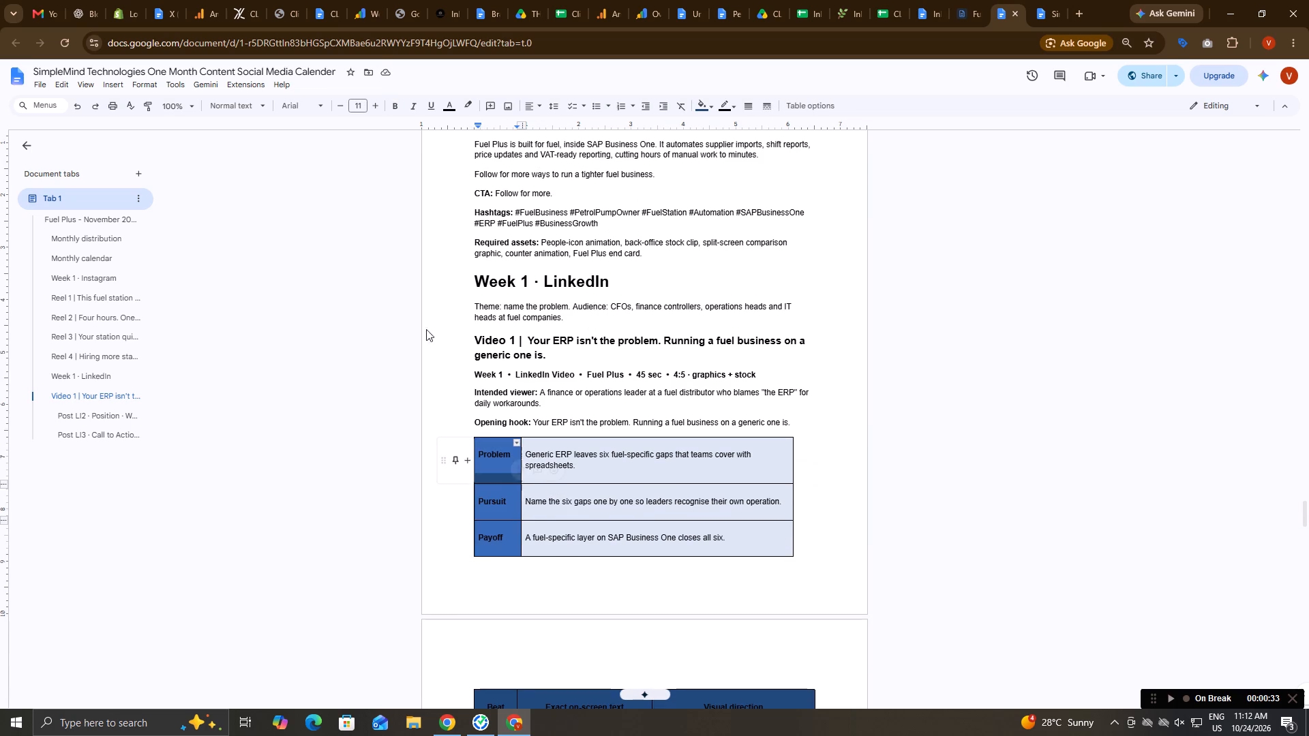
{"action": "left_click", "coordinate": [448, 106]}
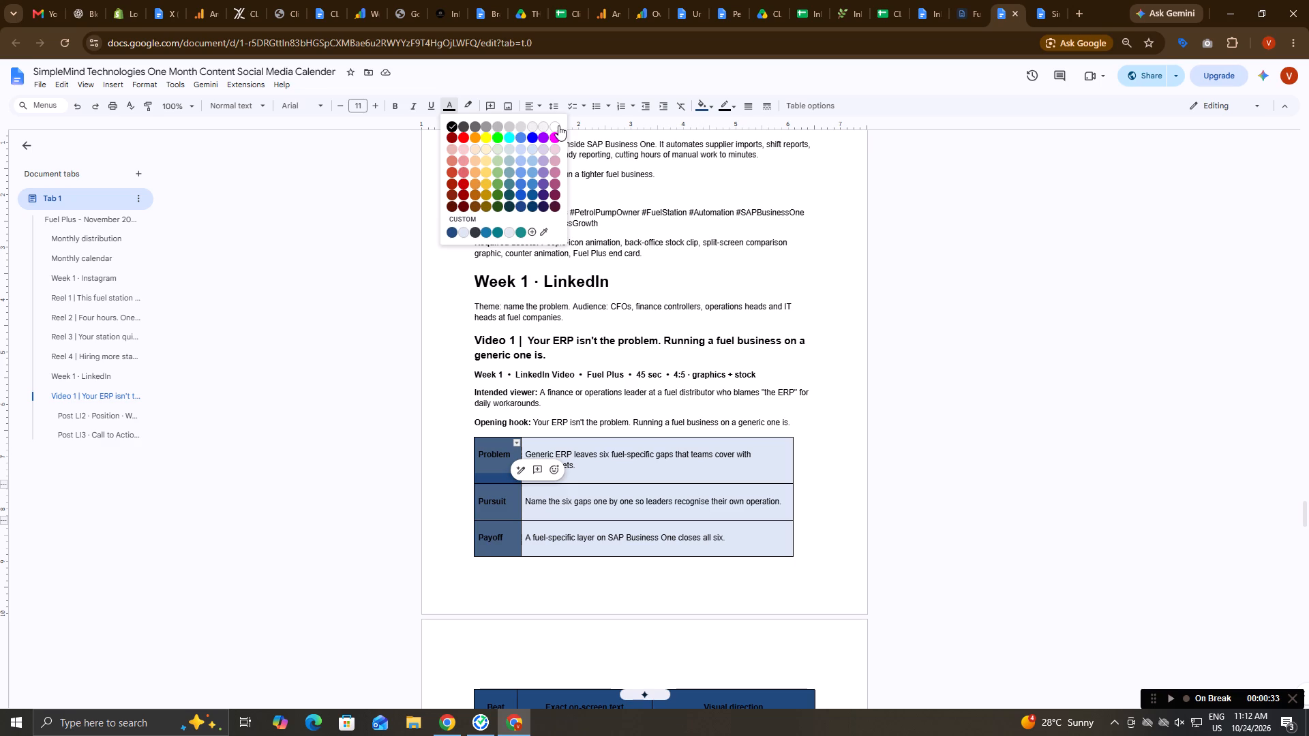
{"action": "left_click", "coordinate": [558, 125]}
{"action": "scroll", "coordinate": [595, 349], "scroll_direction": "down", "scroll_amount": 2}
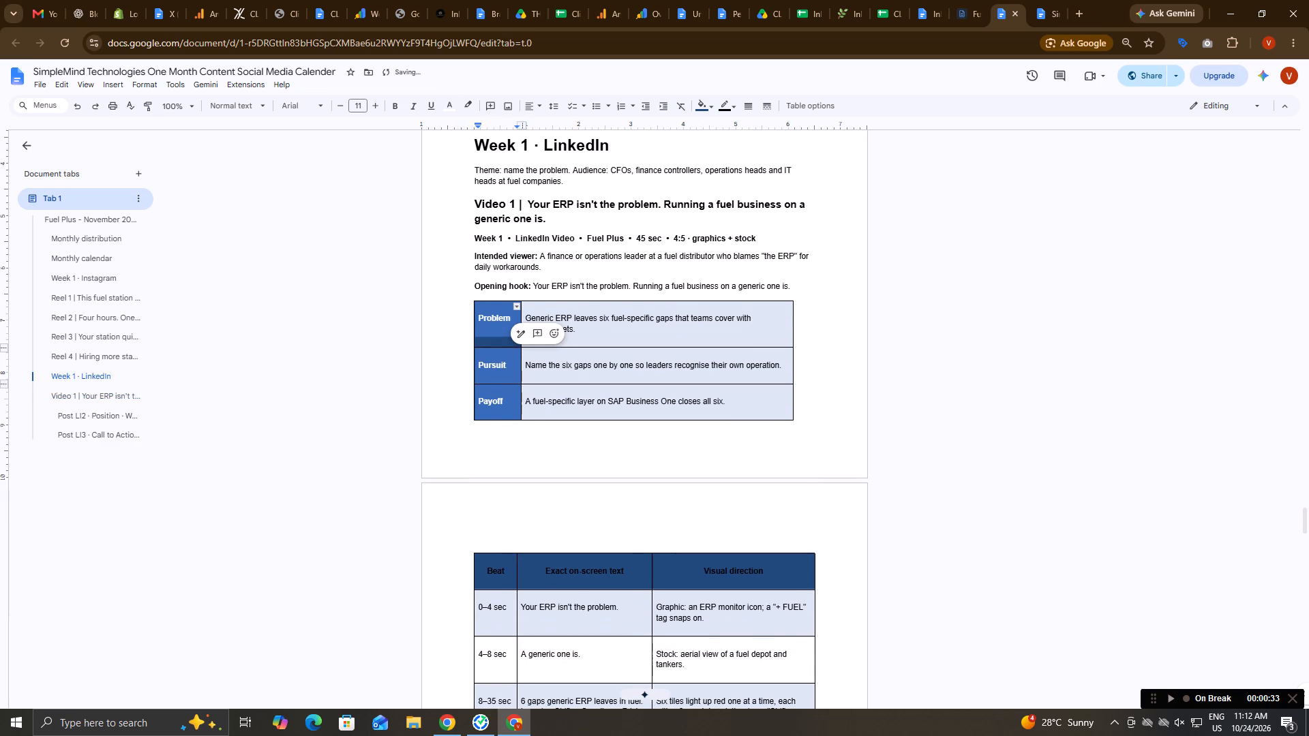
{"action": "left_click", "coordinate": [634, 384]}
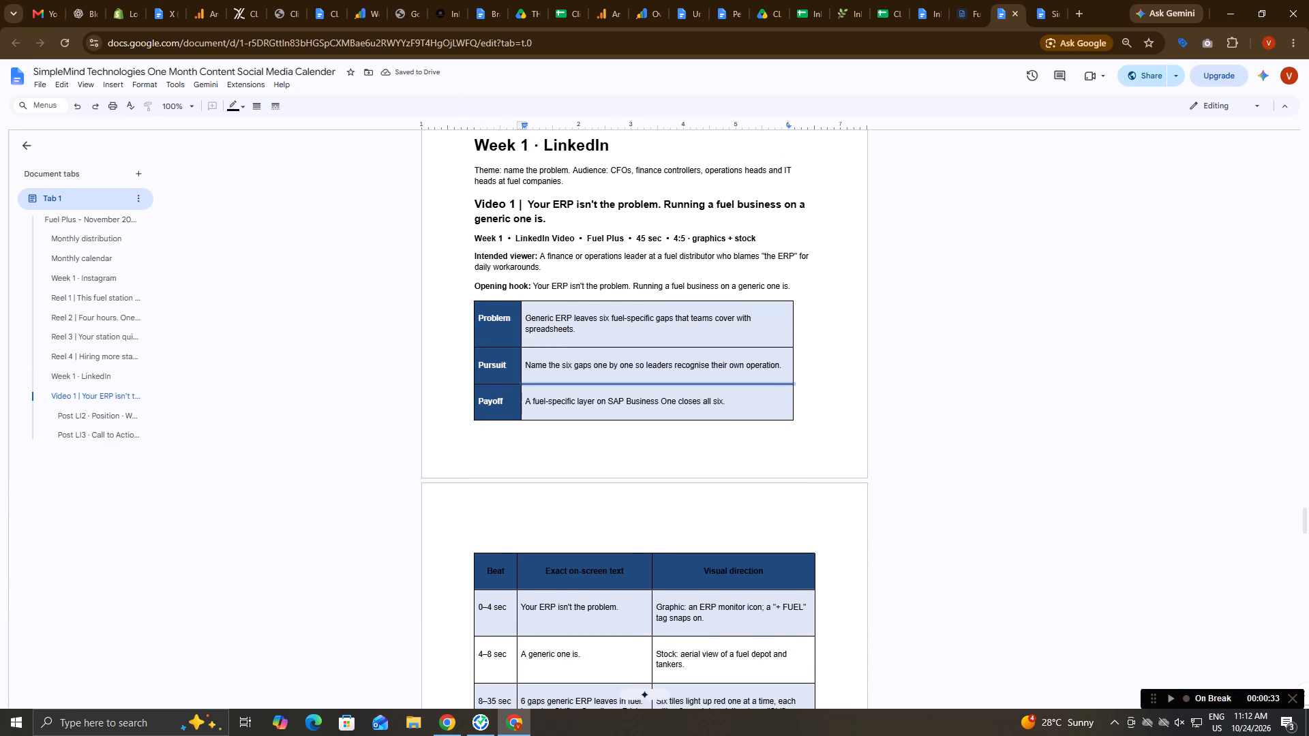
Set the text colour of the header row in Video 1's Beat table to white.
{"action": "scroll", "coordinate": [737, 408], "scroll_direction": "down", "scroll_amount": 3}
{"action": "left_click_drag", "start_coordinate": [786, 362], "coordinate": [466, 367]}
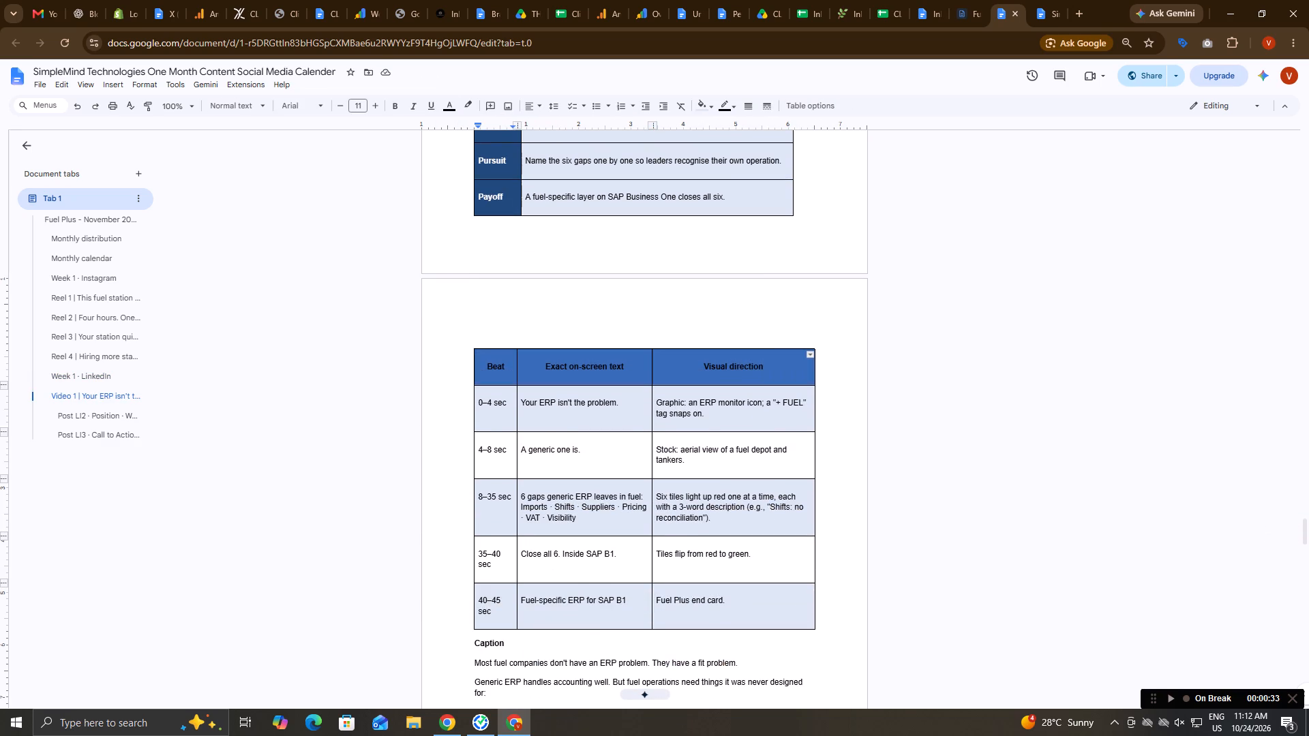
{"action": "left_click_drag", "start_coordinate": [466, 367], "coordinate": [464, 367]}
{"action": "left_click", "coordinate": [451, 108]}
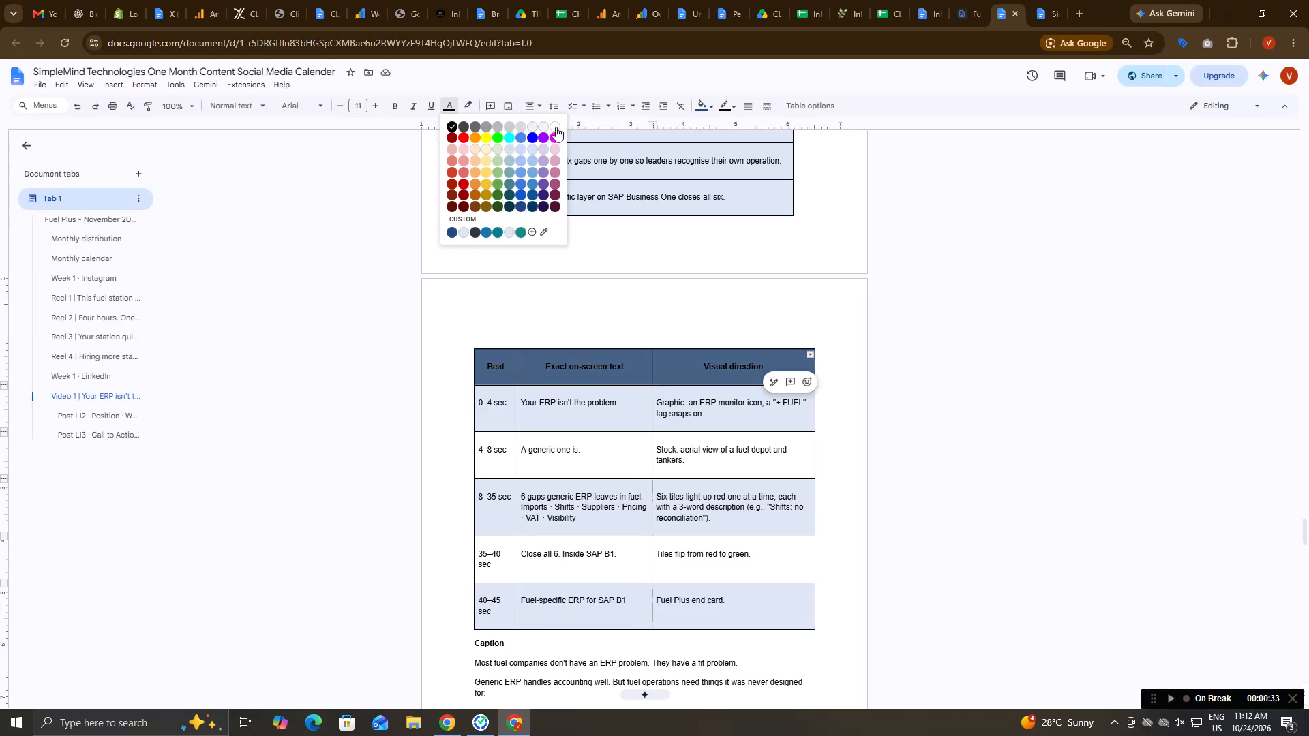
{"action": "left_click", "coordinate": [551, 127]}
{"action": "left_click", "coordinate": [699, 295]}
Increase the font size of Video 1's Caption label to 14.
{"action": "scroll", "coordinate": [699, 295], "scroll_direction": "down", "scroll_amount": 3}
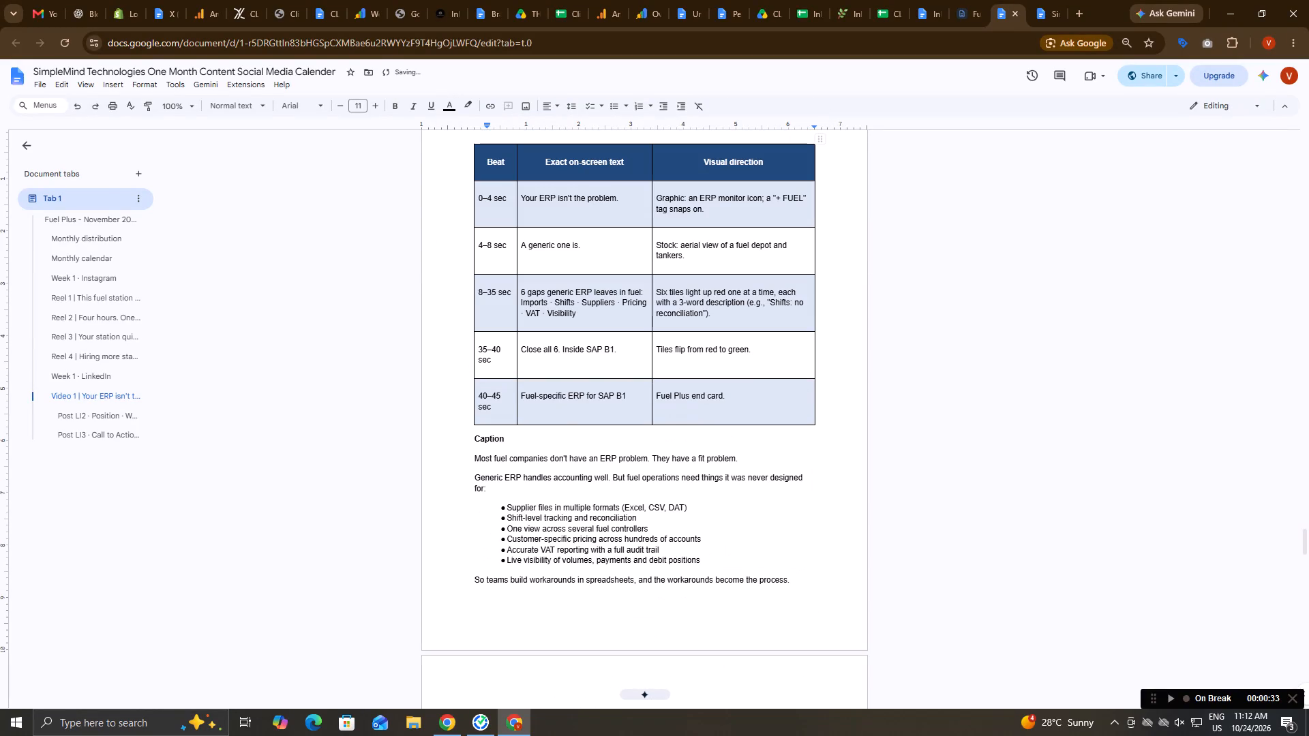
{"action": "double_click", "coordinate": [483, 434]}
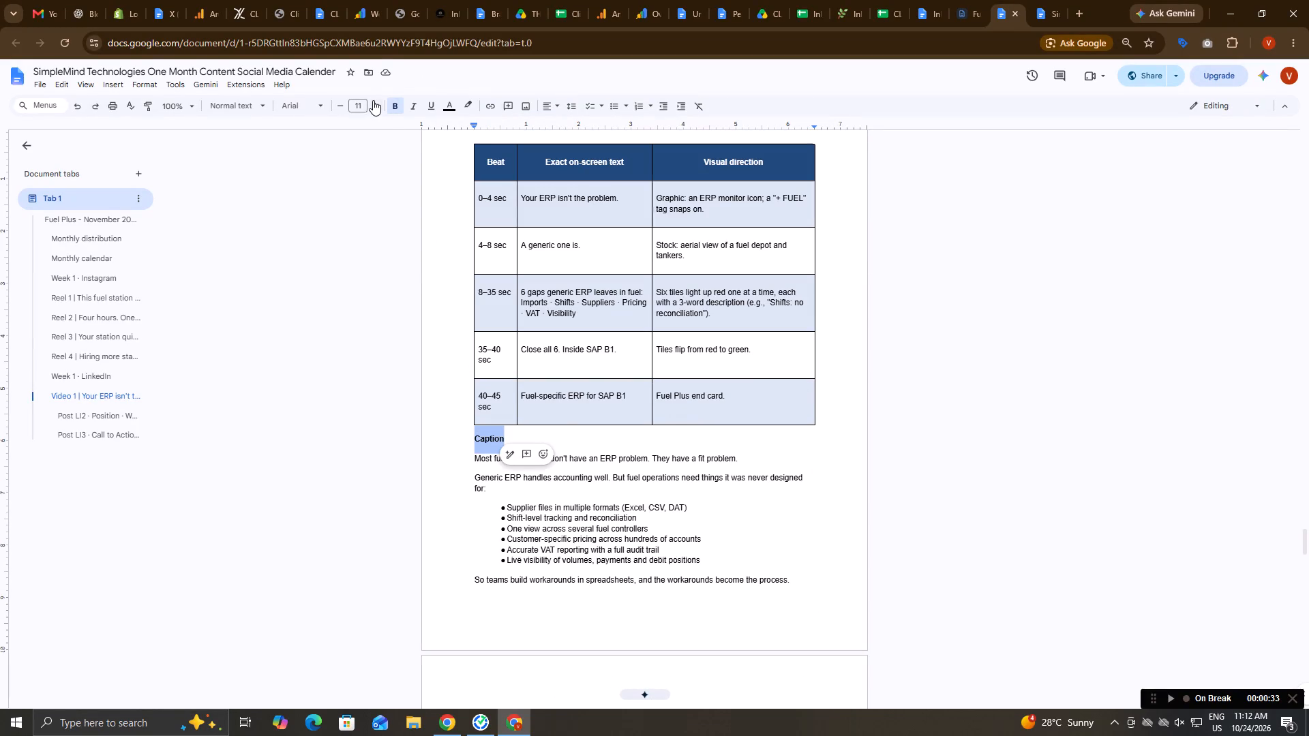
{"action": "triple_click", "coordinate": [373, 102]}
{"action": "left_click", "coordinate": [650, 447]}
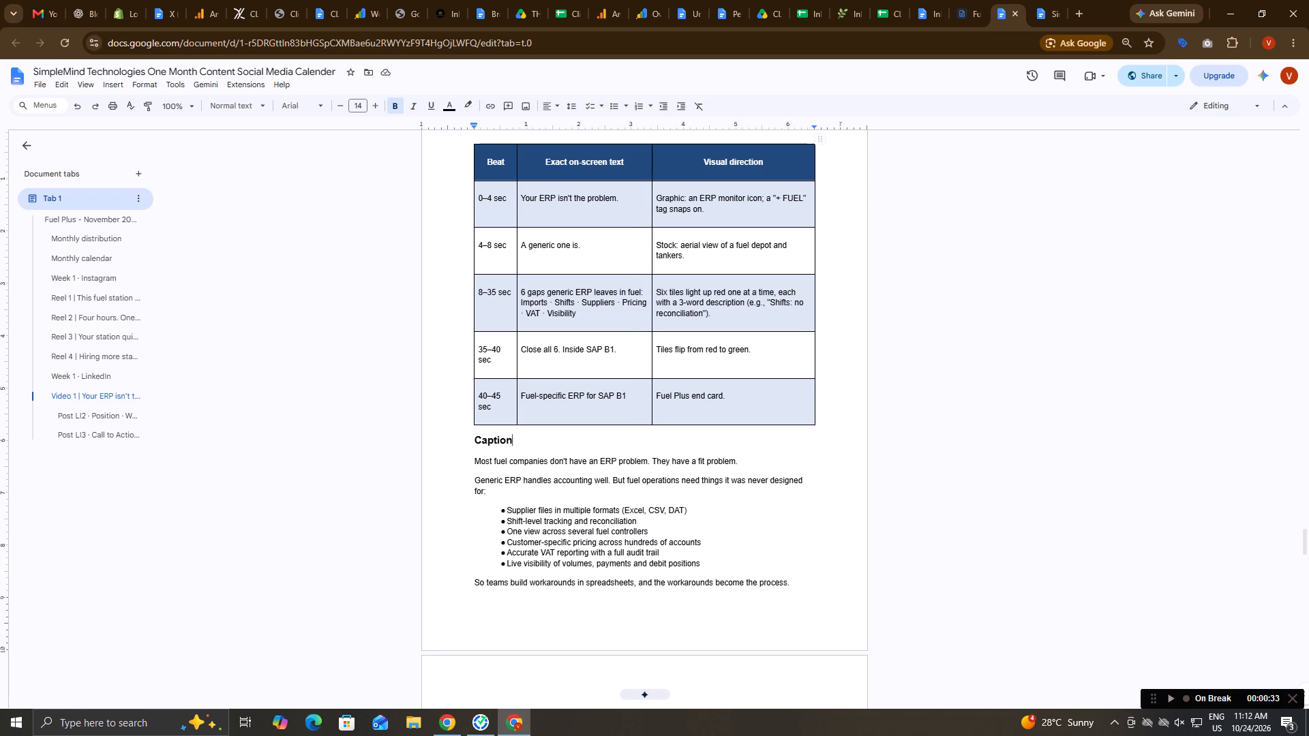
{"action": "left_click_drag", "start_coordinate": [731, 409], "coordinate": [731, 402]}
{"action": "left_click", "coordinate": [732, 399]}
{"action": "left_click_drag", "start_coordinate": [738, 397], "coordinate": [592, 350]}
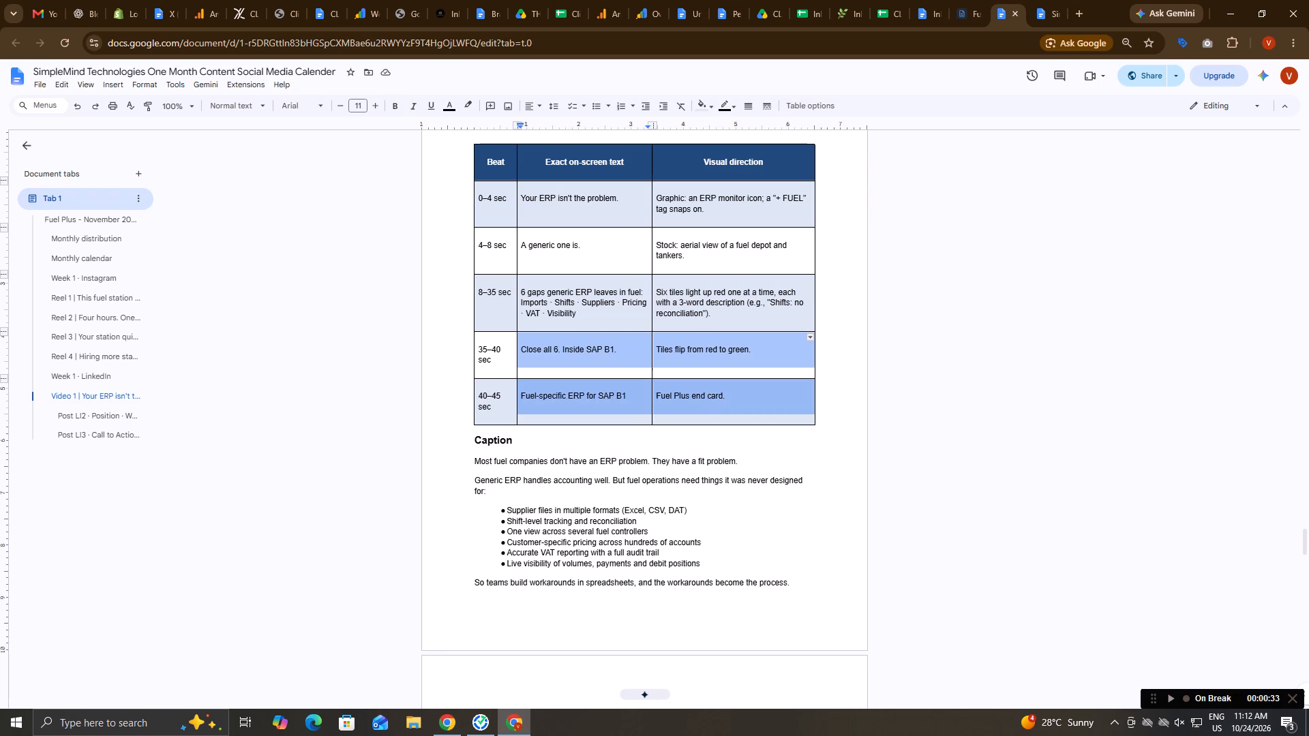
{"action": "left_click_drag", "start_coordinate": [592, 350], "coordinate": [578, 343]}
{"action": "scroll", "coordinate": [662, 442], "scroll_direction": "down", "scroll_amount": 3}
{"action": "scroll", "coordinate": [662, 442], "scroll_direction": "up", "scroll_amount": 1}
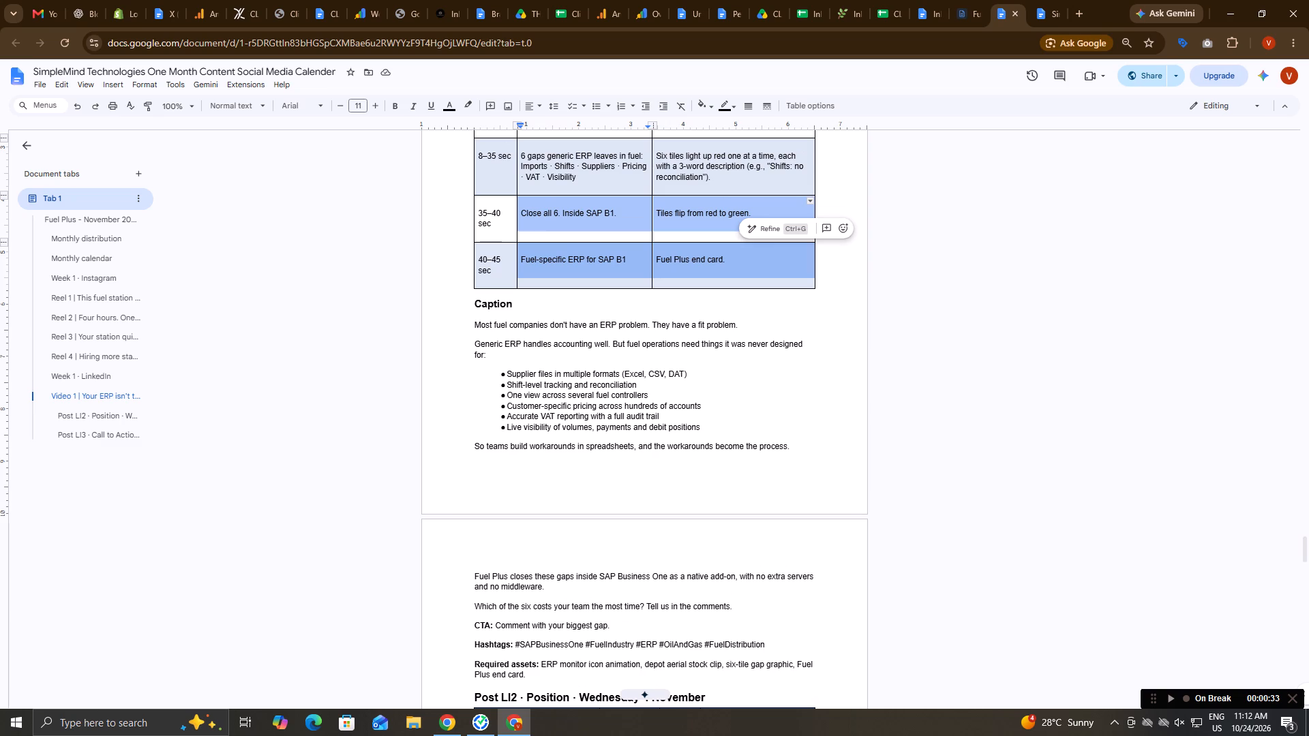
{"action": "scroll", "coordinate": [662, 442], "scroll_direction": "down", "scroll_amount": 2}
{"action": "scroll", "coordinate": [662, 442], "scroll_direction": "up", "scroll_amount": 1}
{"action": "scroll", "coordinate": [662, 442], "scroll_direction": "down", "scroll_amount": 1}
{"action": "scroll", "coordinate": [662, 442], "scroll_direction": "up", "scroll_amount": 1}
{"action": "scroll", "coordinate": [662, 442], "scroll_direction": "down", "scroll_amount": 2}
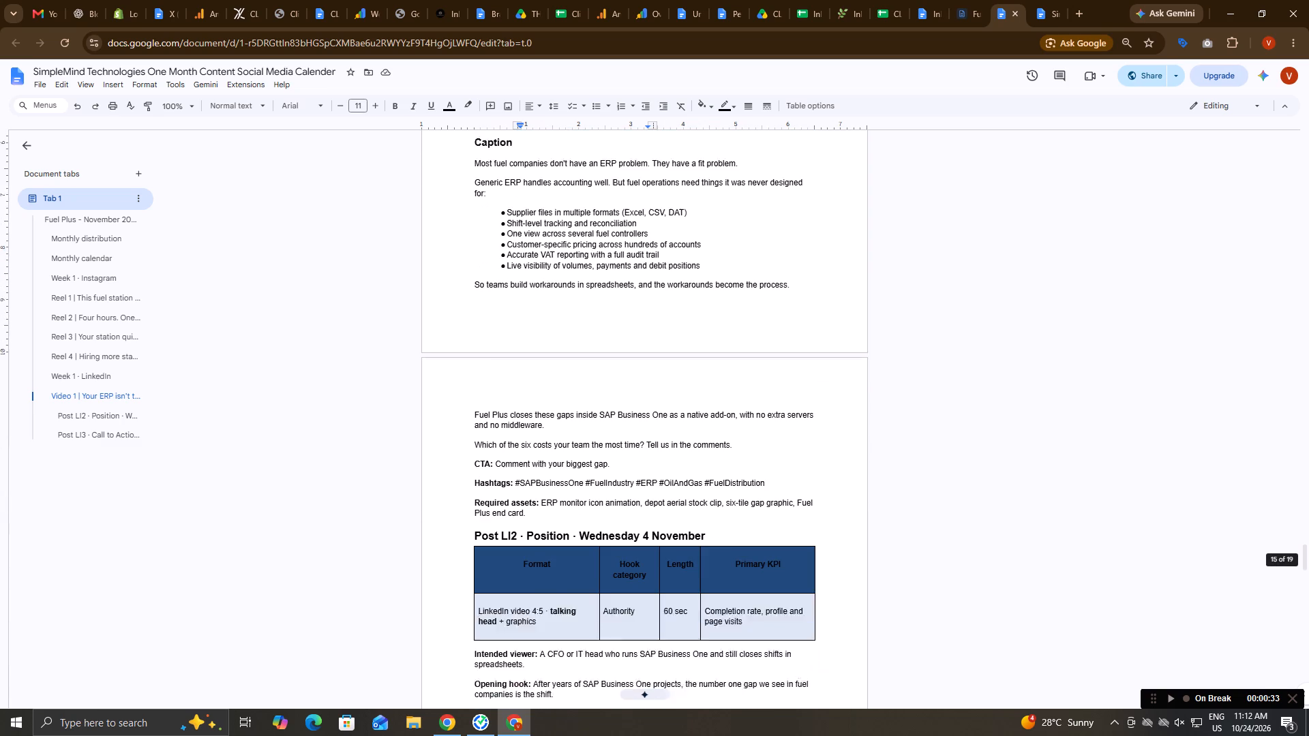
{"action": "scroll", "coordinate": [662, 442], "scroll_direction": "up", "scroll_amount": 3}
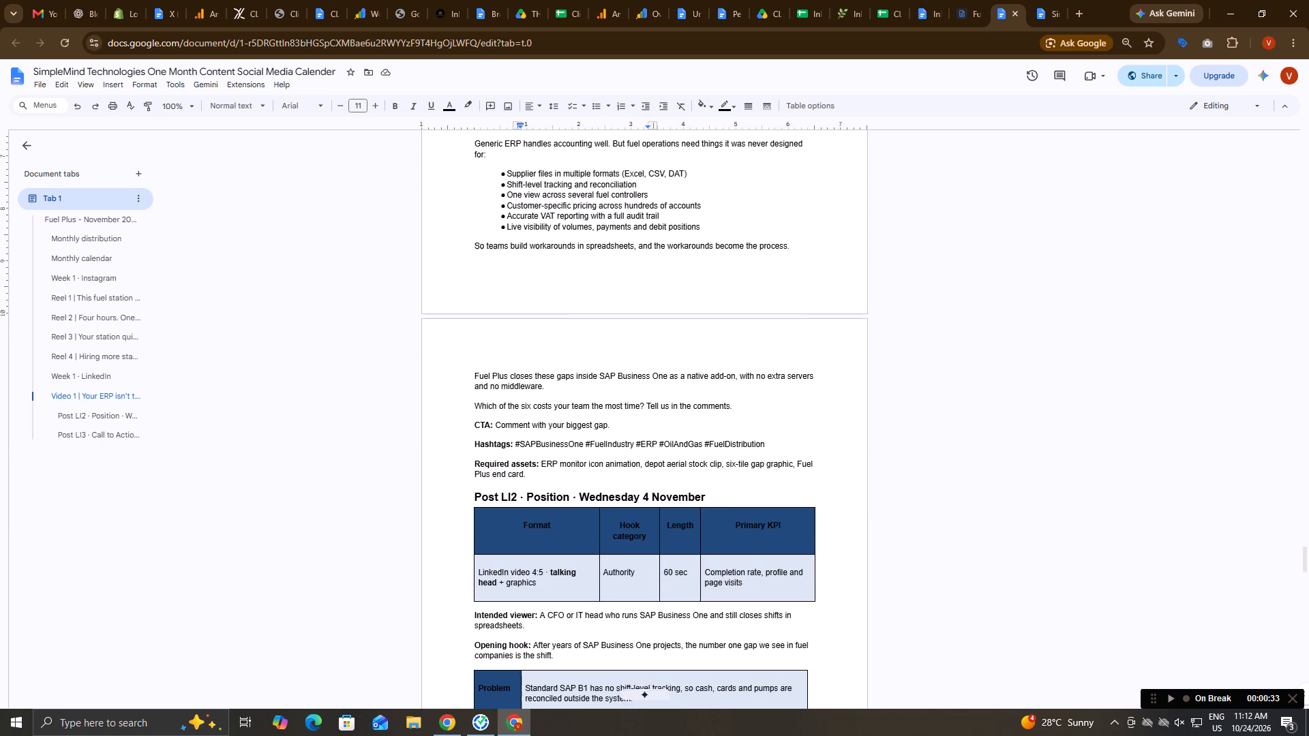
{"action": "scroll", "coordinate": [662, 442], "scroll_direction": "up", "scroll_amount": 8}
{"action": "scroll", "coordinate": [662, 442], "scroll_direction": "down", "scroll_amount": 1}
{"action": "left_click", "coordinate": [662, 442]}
Replace the "Post LI2 · Position · Wednesday 4 November" heading with a copy of Video 1's heading and details line.
{"action": "scroll", "coordinate": [662, 442], "scroll_direction": "up", "scroll_amount": 3}
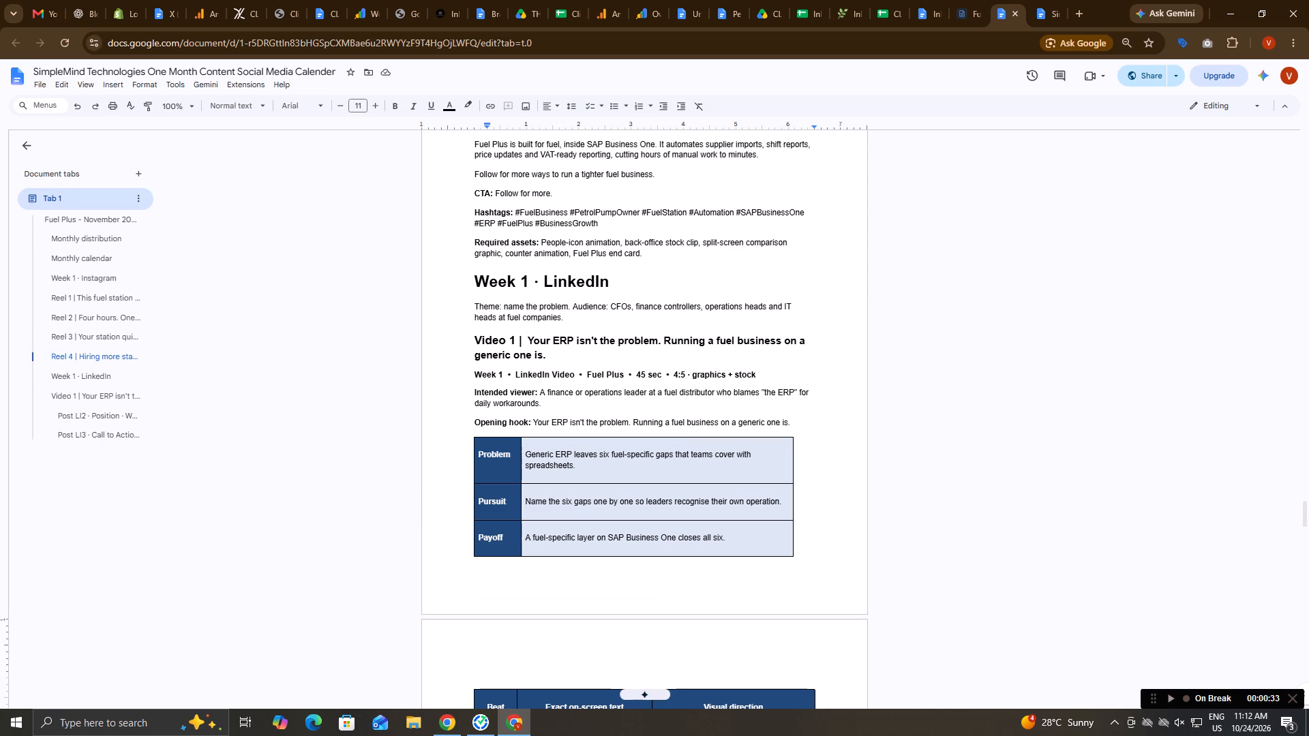
{"action": "left_click_drag", "start_coordinate": [768, 371], "coordinate": [464, 341]}
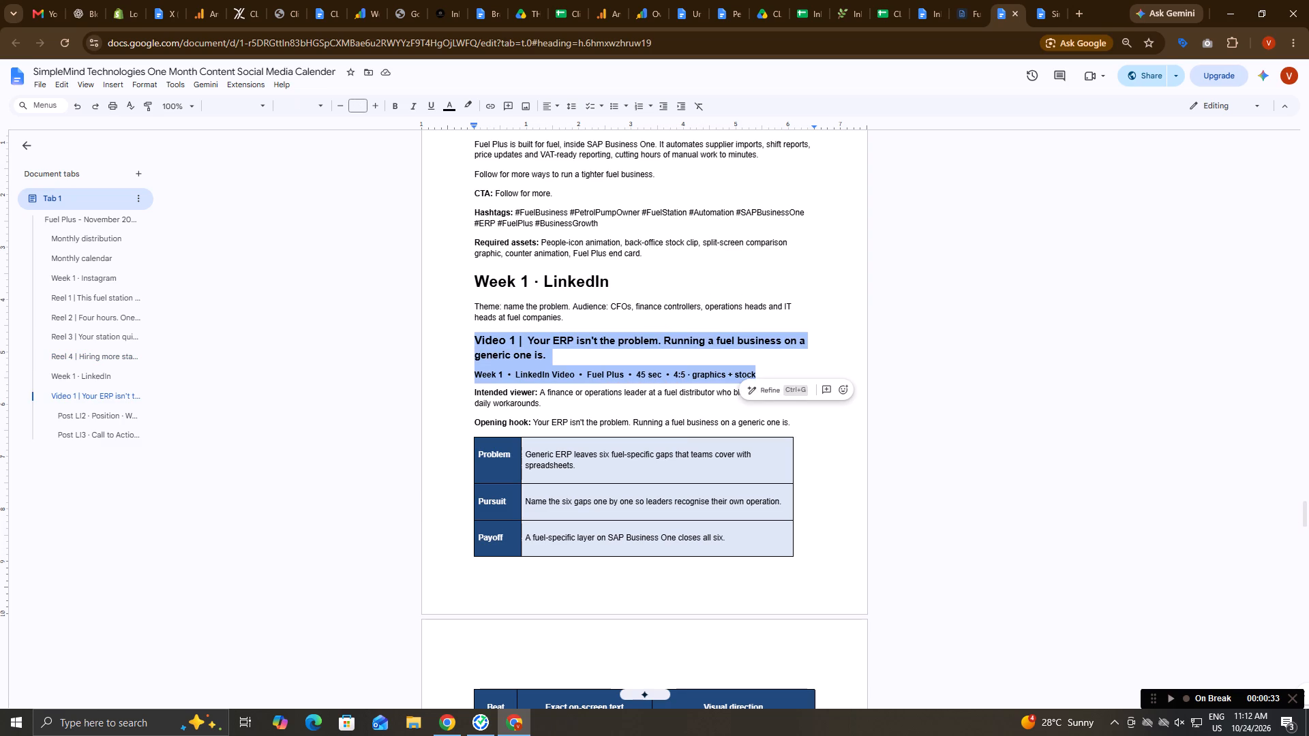
{"action": "key", "text": "ctrl+c"}
{"action": "scroll", "coordinate": [613, 472], "scroll_direction": "down", "scroll_amount": 9}
{"action": "scroll", "coordinate": [614, 472], "scroll_direction": "up", "scroll_amount": 1}
{"action": "scroll", "coordinate": [614, 472], "scroll_direction": "down", "scroll_amount": 4}
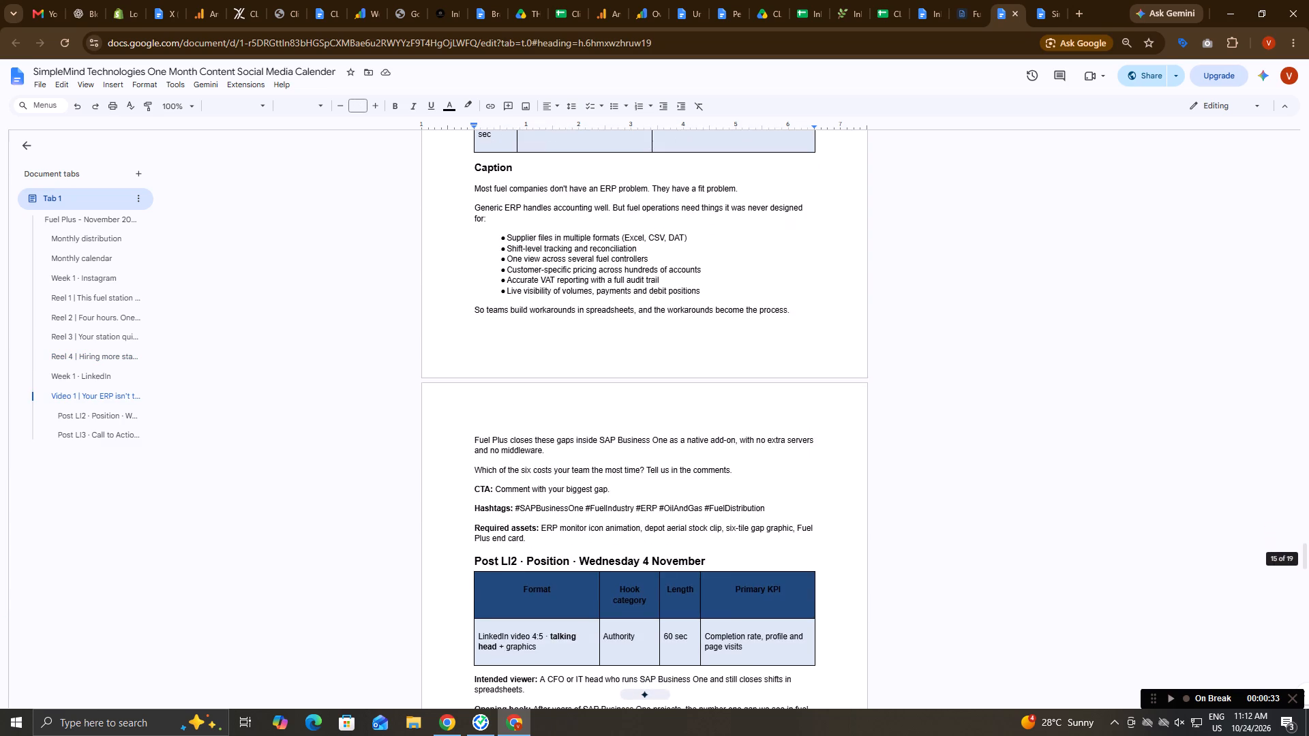
{"action": "scroll", "coordinate": [614, 474], "scroll_direction": "down", "scroll_amount": 2}
{"action": "left_click_drag", "start_coordinate": [712, 419], "coordinate": [474, 426]}
{"action": "key", "text": "ctrl+v"}
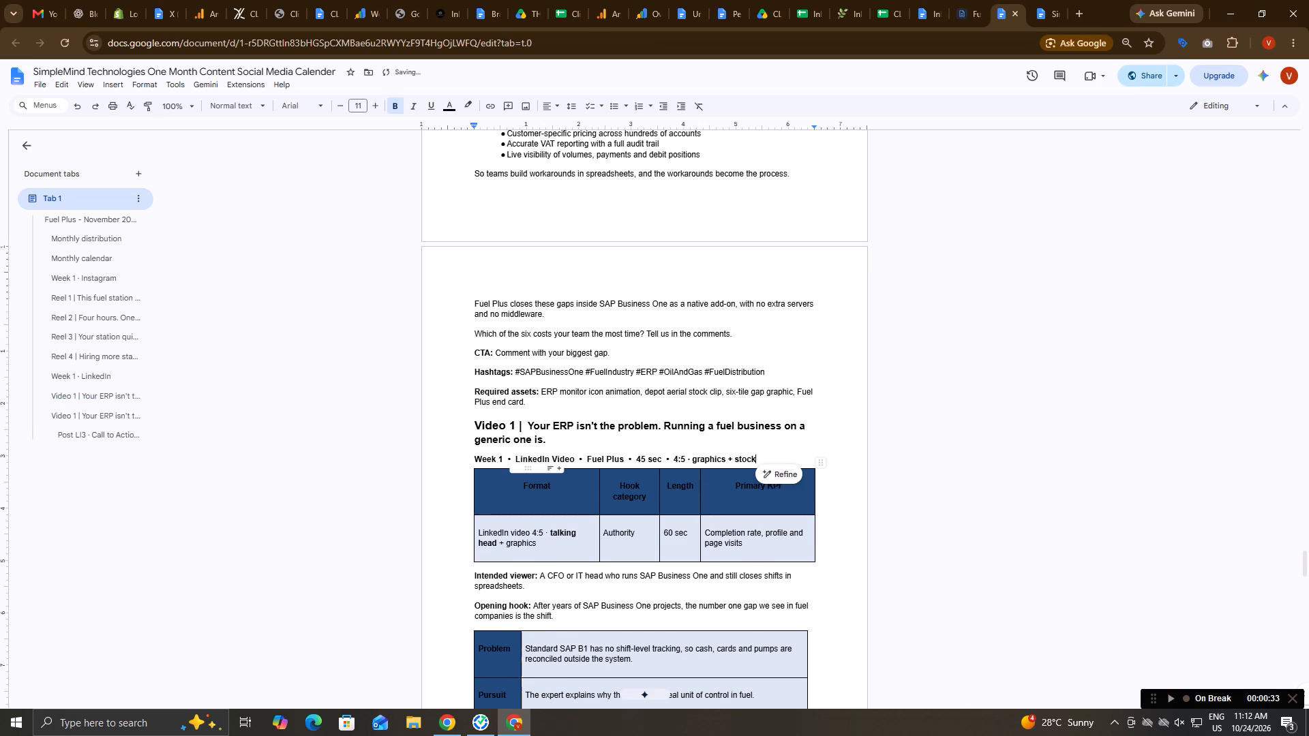
Replace "graphics + stock" in the copied details line with "talking head + graphics" from the format table, all in bold.
{"action": "left_click_drag", "start_coordinate": [763, 455], "coordinate": [586, 462]}
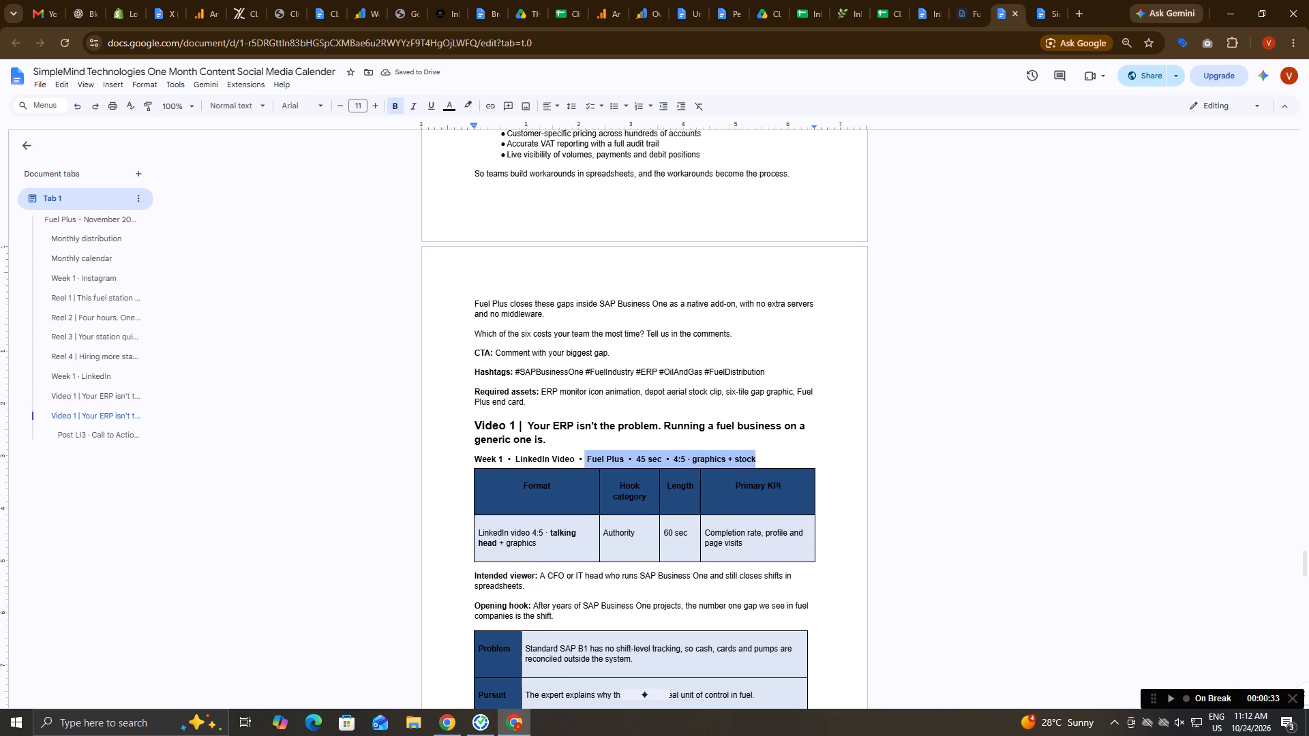
{"action": "left_click_drag", "start_coordinate": [586, 462], "coordinate": [587, 465]}
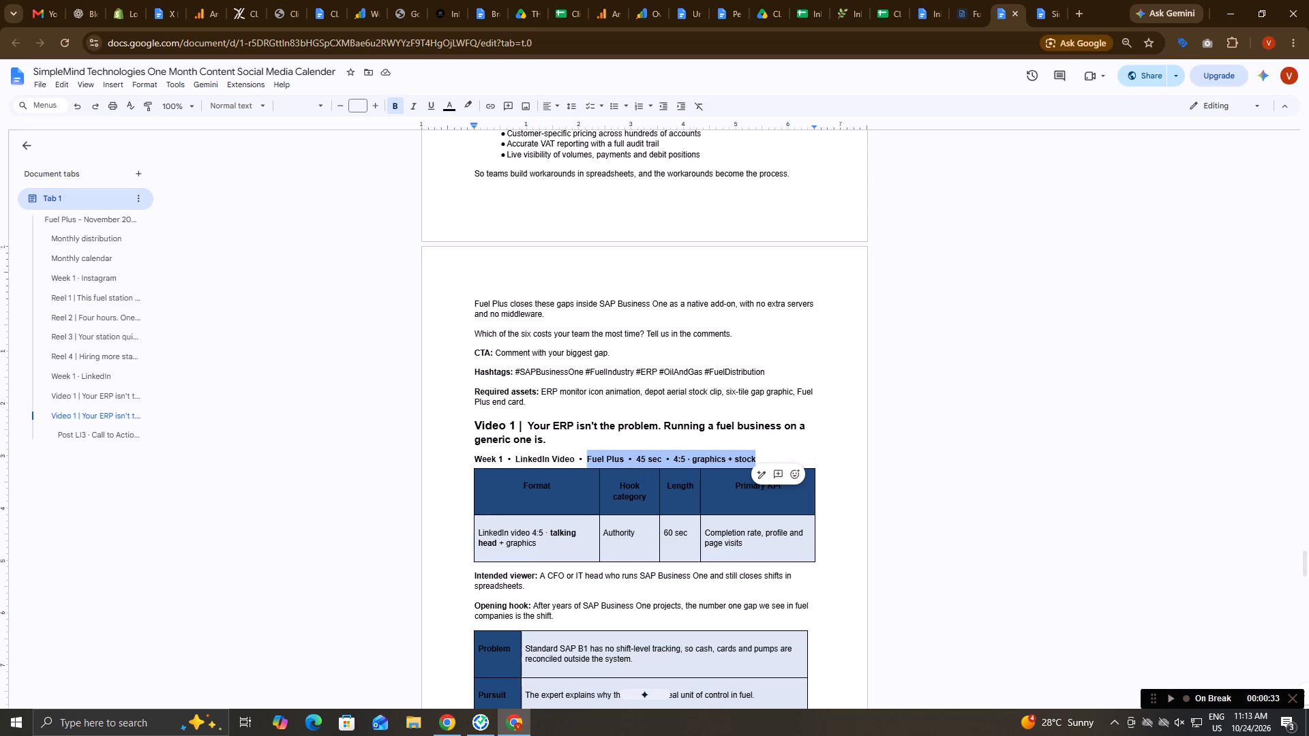
{"action": "scroll", "coordinate": [618, 452], "scroll_direction": "down", "scroll_amount": 2}
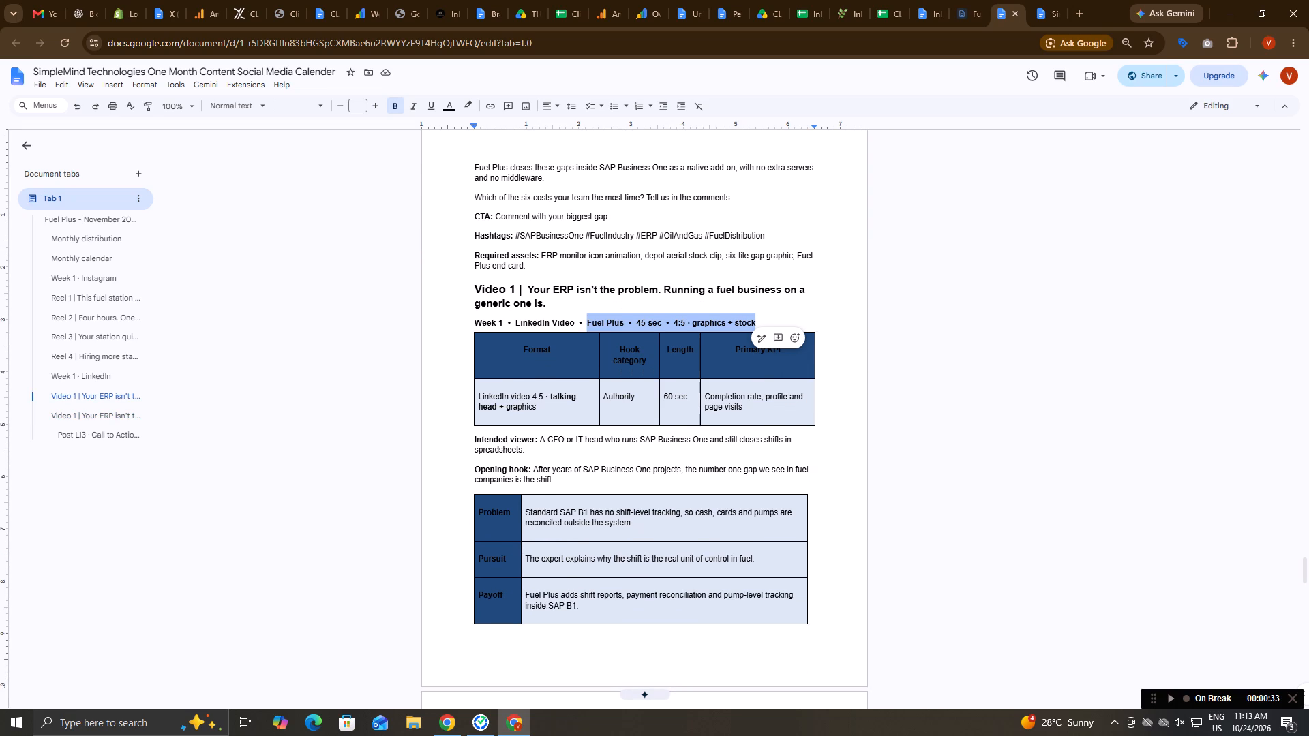
{"action": "scroll", "coordinate": [632, 412], "scroll_direction": "down", "scroll_amount": 5}
{"action": "scroll", "coordinate": [525, 311], "scroll_direction": "up", "scroll_amount": 4}
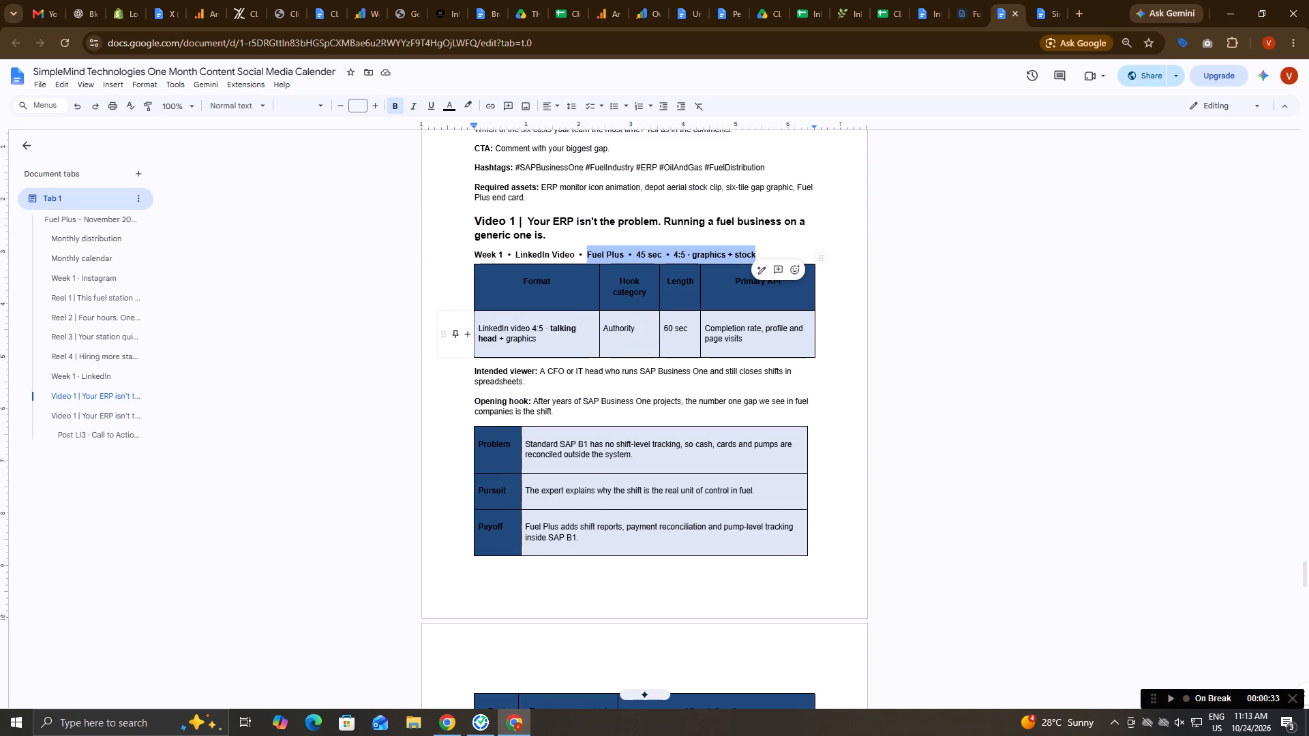
{"action": "left_click_drag", "start_coordinate": [550, 331], "coordinate": [557, 342]}
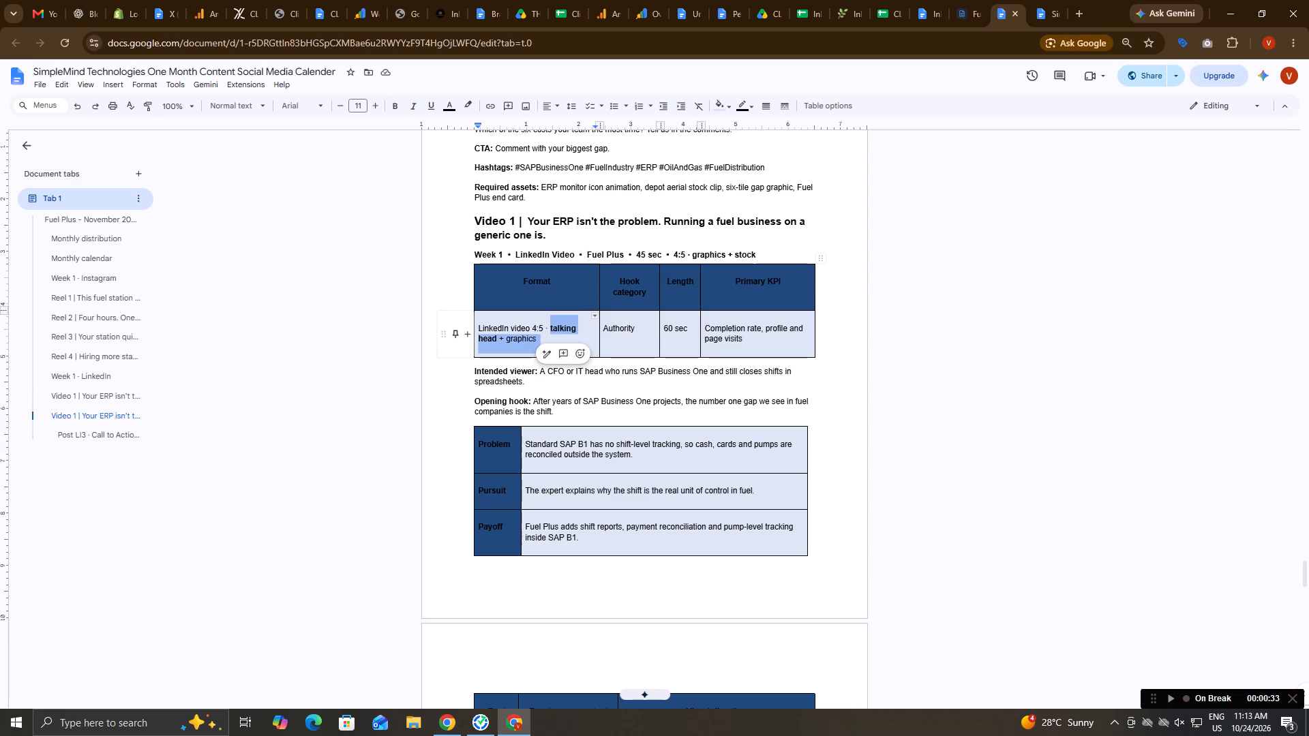
{"action": "key", "text": "ctrl+c"}
{"action": "left_click_drag", "start_coordinate": [759, 254], "coordinate": [759, 254]}
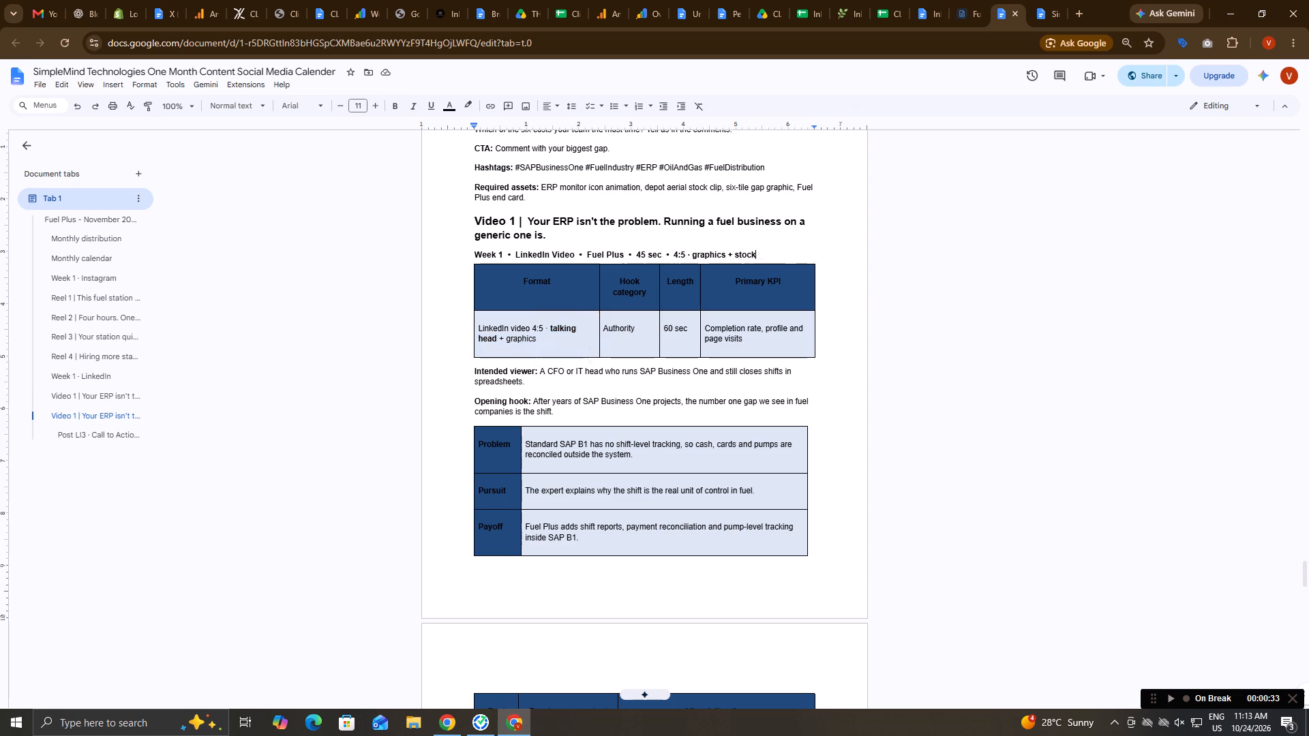
{"action": "left_click_drag", "start_coordinate": [759, 254], "coordinate": [694, 257]}
{"action": "key", "text": "ctrl+v"}
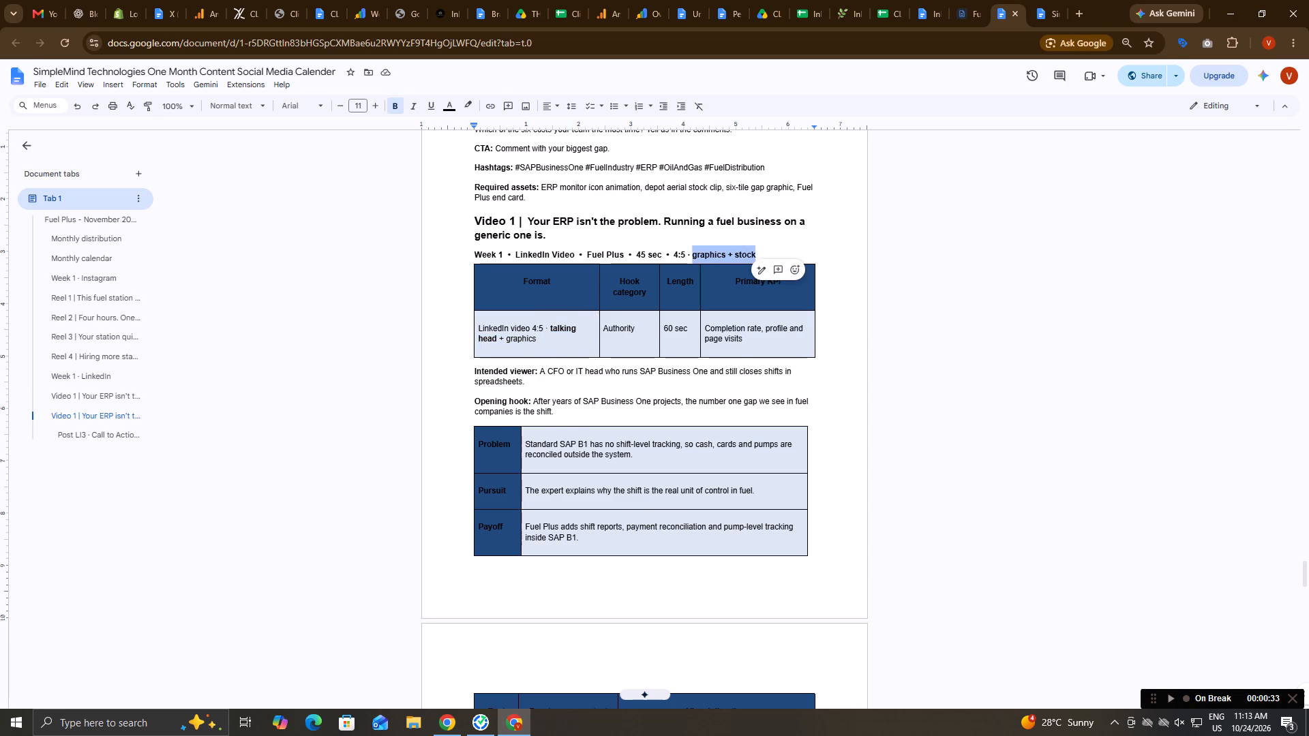
{"action": "key", "text": "BackSpace"}
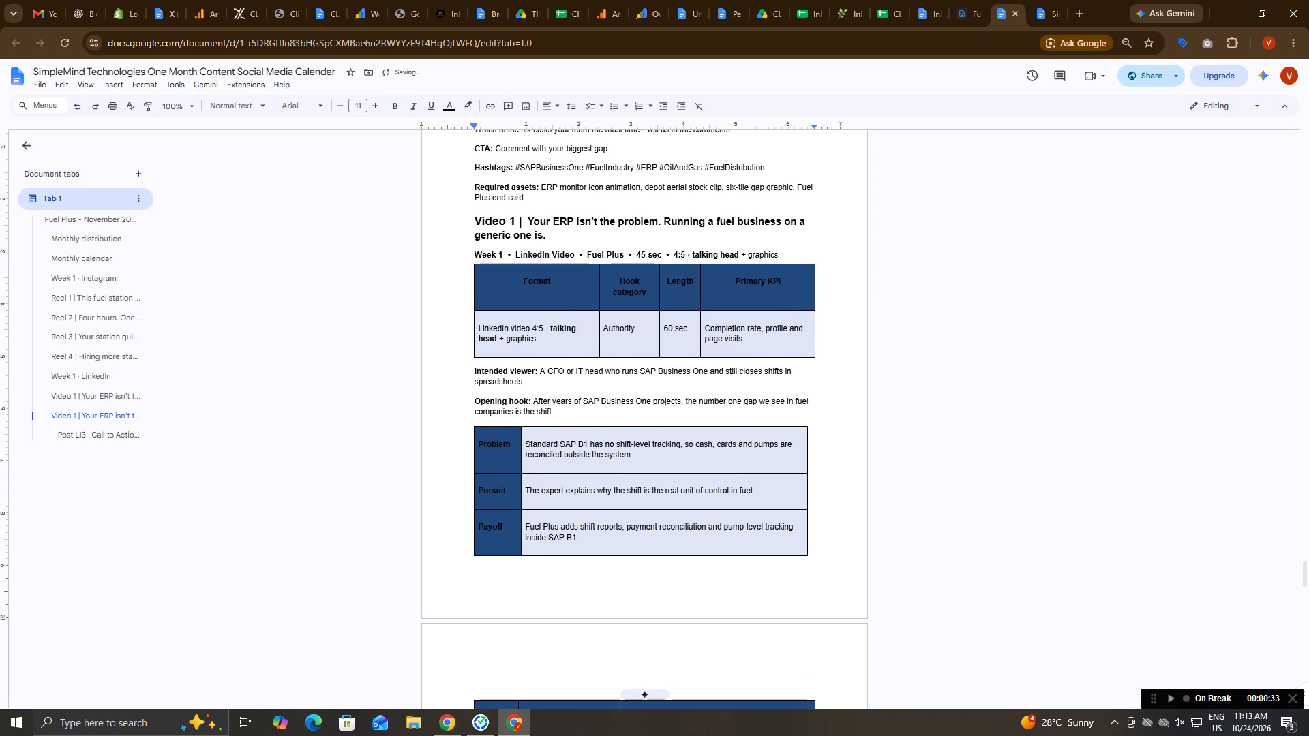
{"action": "left_click_drag", "start_coordinate": [780, 256], "coordinate": [693, 256]}
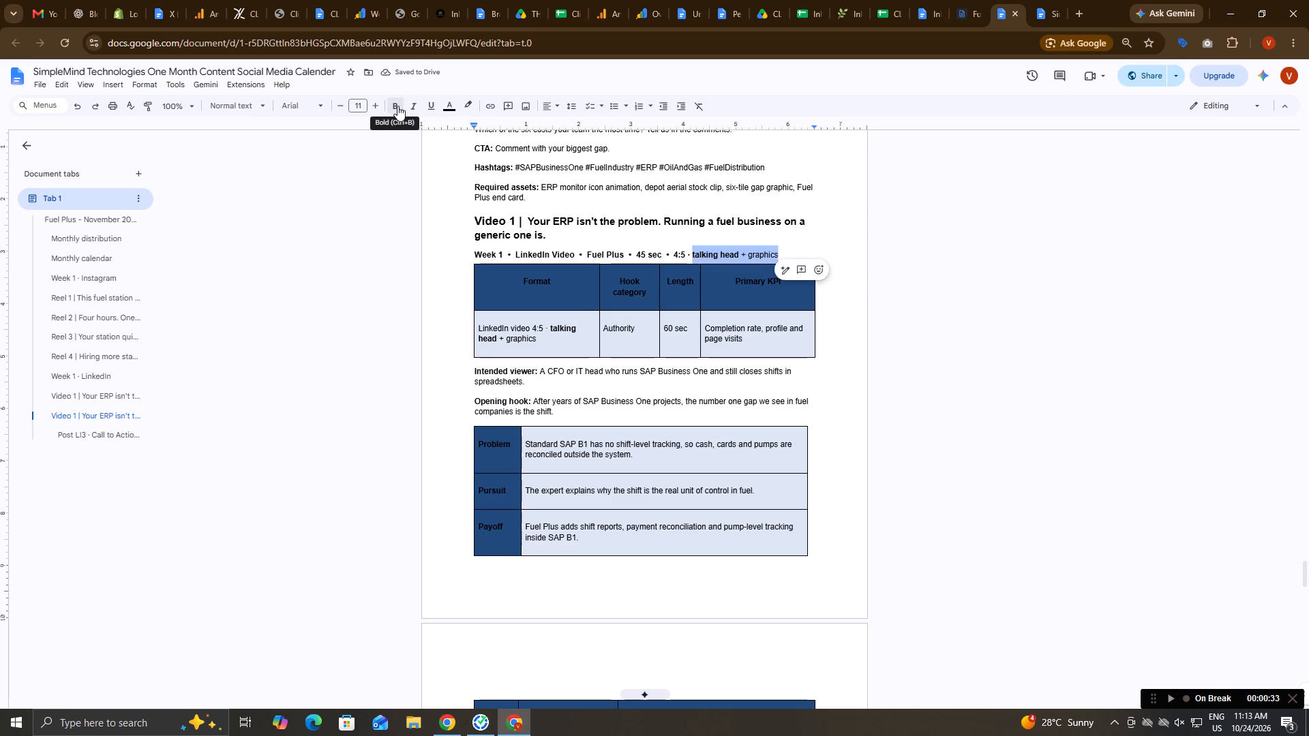
{"action": "left_click", "coordinate": [397, 106]}
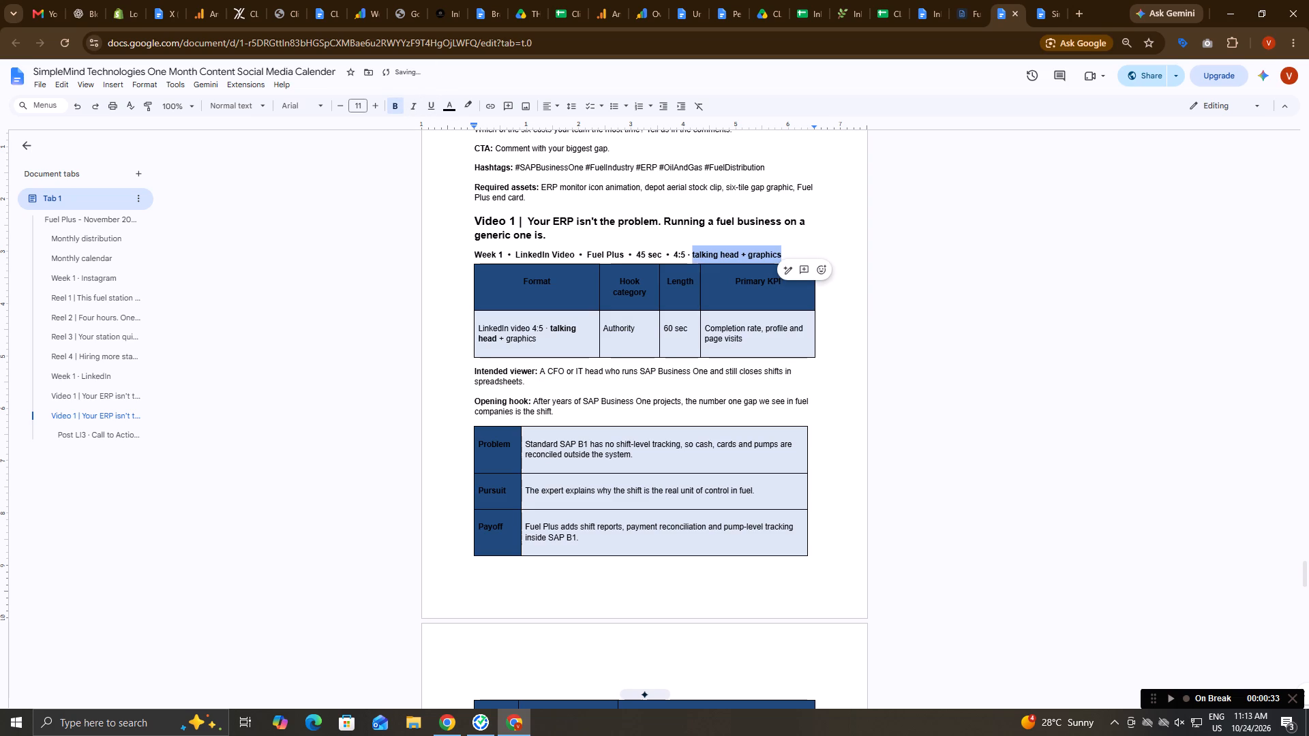
Set the text colour of the copied details line from "Week 1" through "4:5" to black.
{"action": "left_click_drag", "start_coordinate": [685, 254], "coordinate": [493, 256]}
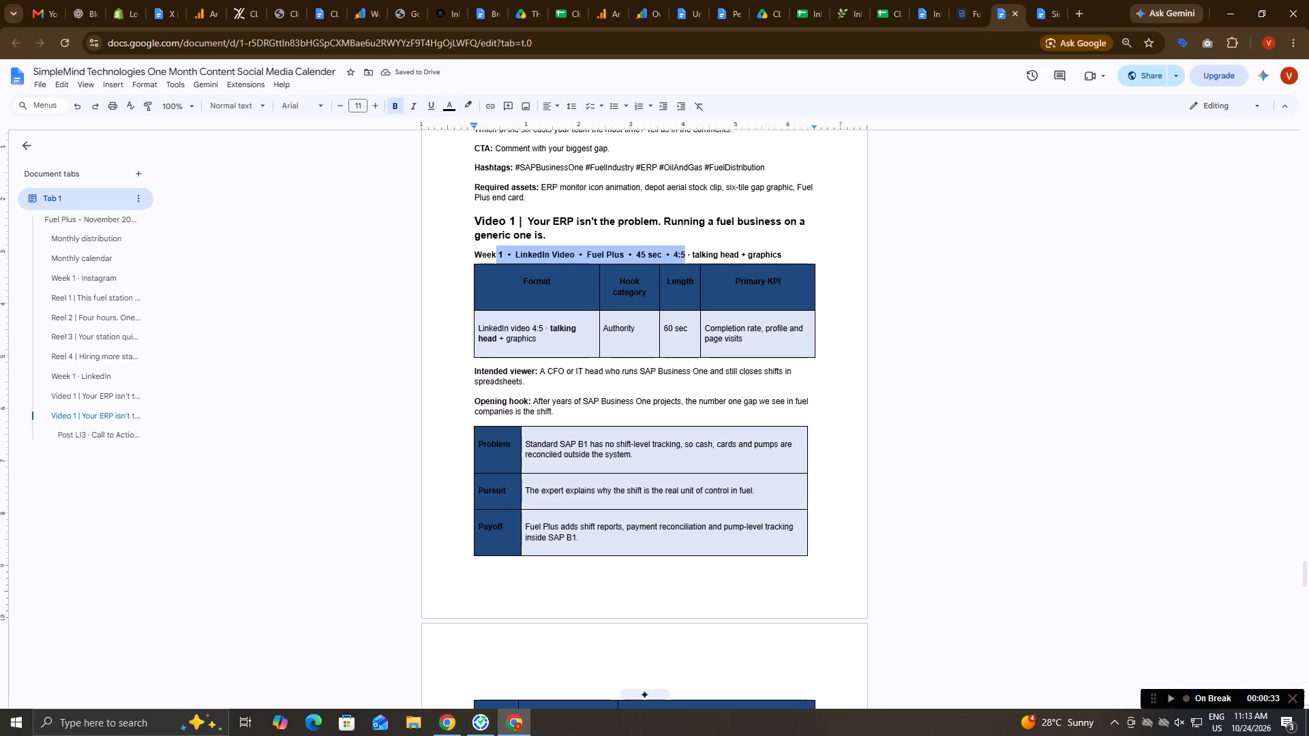
{"action": "left_click_drag", "start_coordinate": [493, 256], "coordinate": [476, 256]}
{"action": "left_click", "coordinate": [451, 102]}
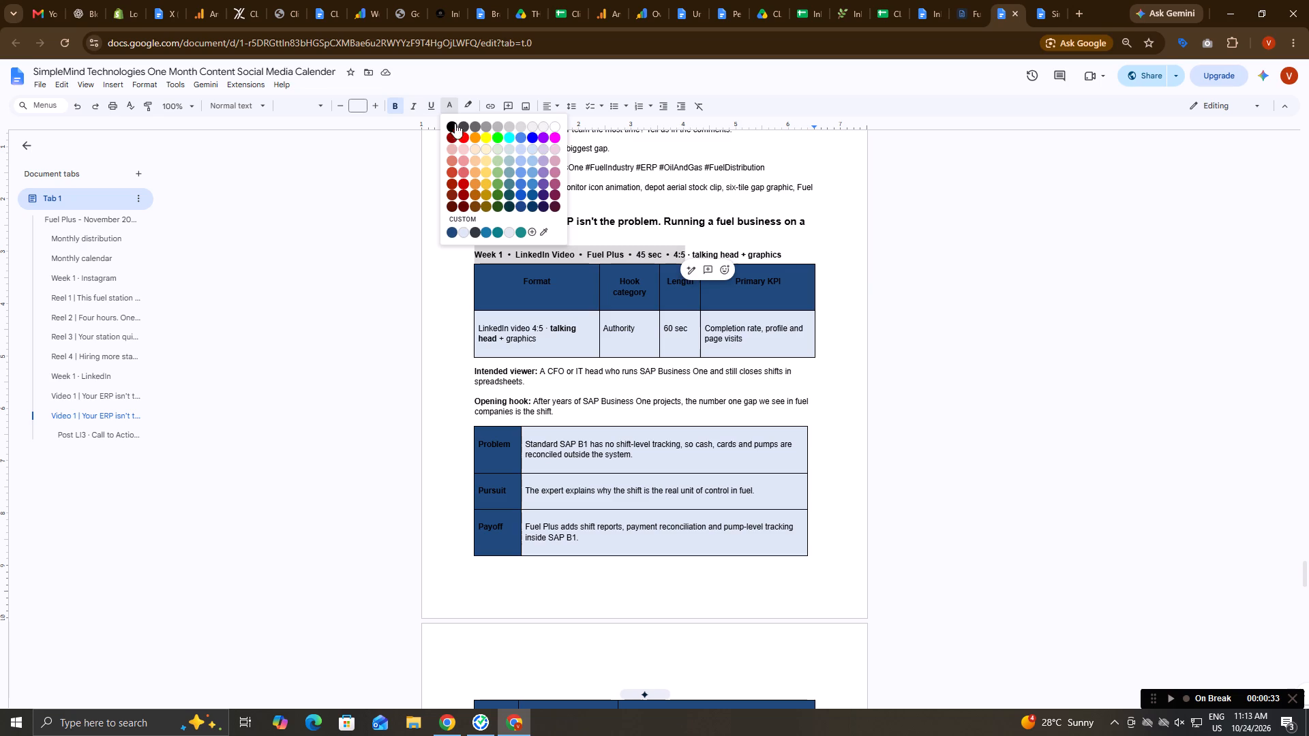
{"action": "left_click", "coordinate": [454, 127]}
{"action": "left_click", "coordinate": [669, 239]}
Renumber the copied heading above the talking-head post as Video 2.
{"action": "scroll", "coordinate": [731, 323], "scroll_direction": "up", "scroll_amount": 2}
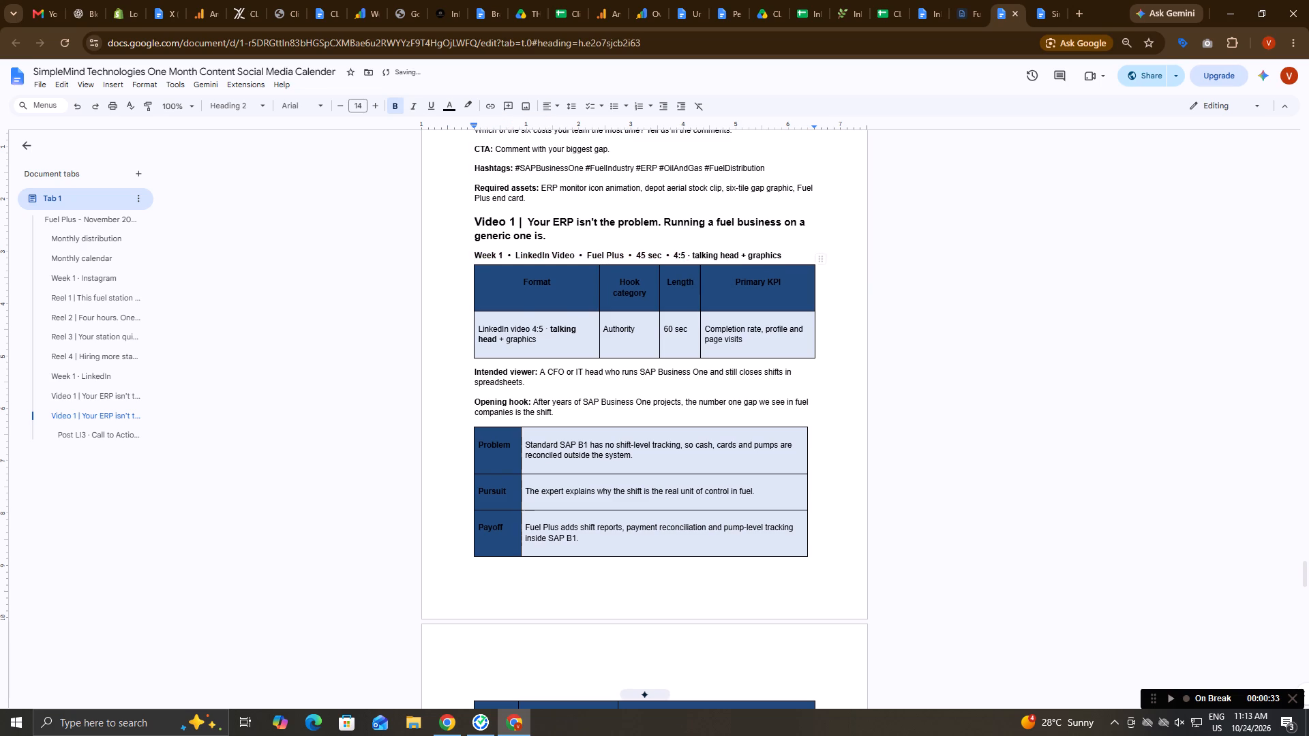
{"action": "scroll", "coordinate": [731, 323], "scroll_direction": "up", "scroll_amount": 16}
{"action": "scroll", "coordinate": [731, 322], "scroll_direction": "down", "scroll_amount": 7}
{"action": "scroll", "coordinate": [731, 322], "scroll_direction": "up", "scroll_amount": 2}
{"action": "scroll", "coordinate": [731, 322], "scroll_direction": "down", "scroll_amount": 2}
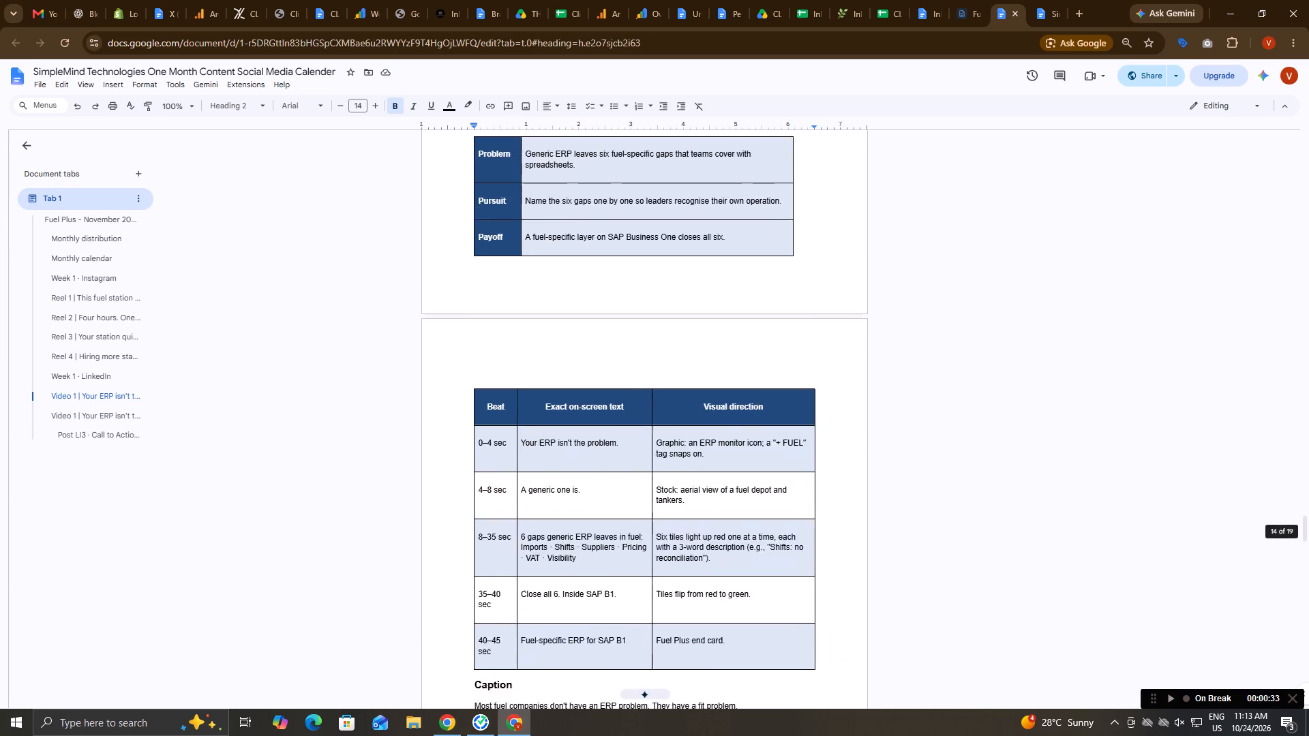
{"action": "scroll", "coordinate": [731, 322], "scroll_direction": "down", "scroll_amount": 12}
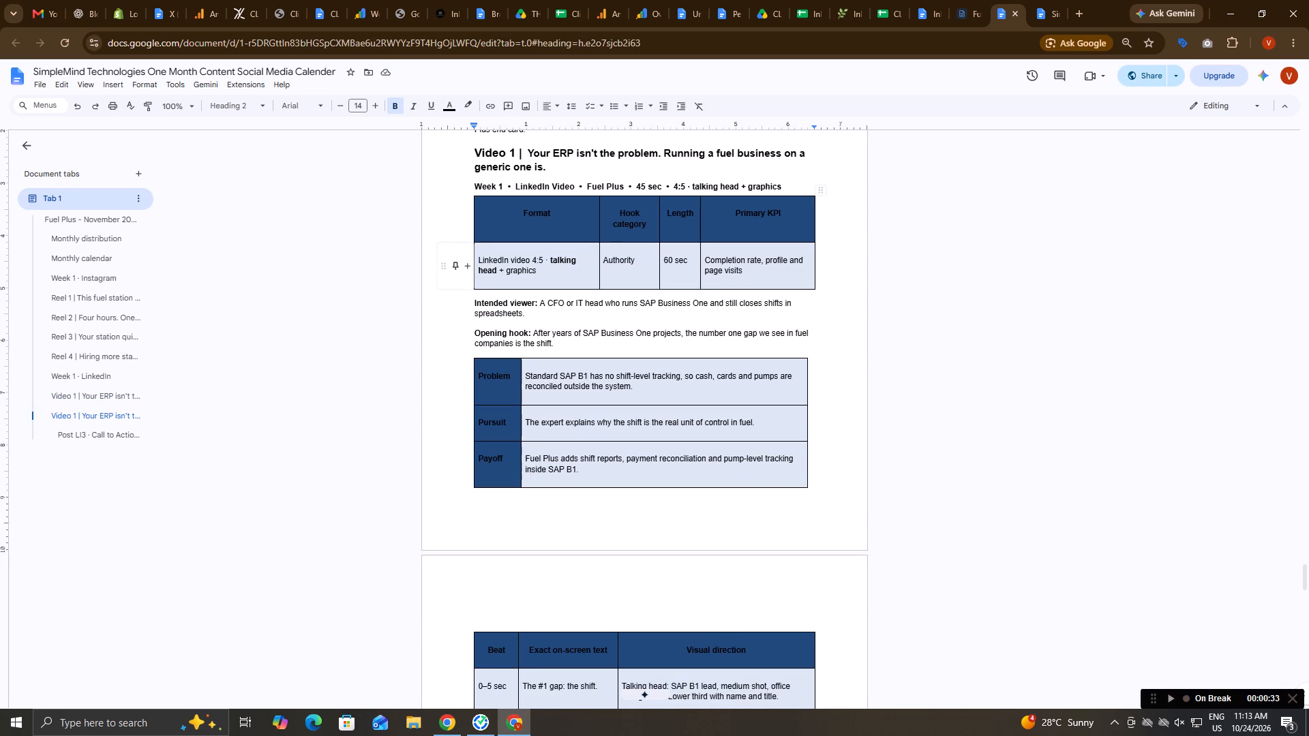
{"action": "left_click", "coordinate": [513, 153]}
{"action": "key", "text": "BackSpace"}
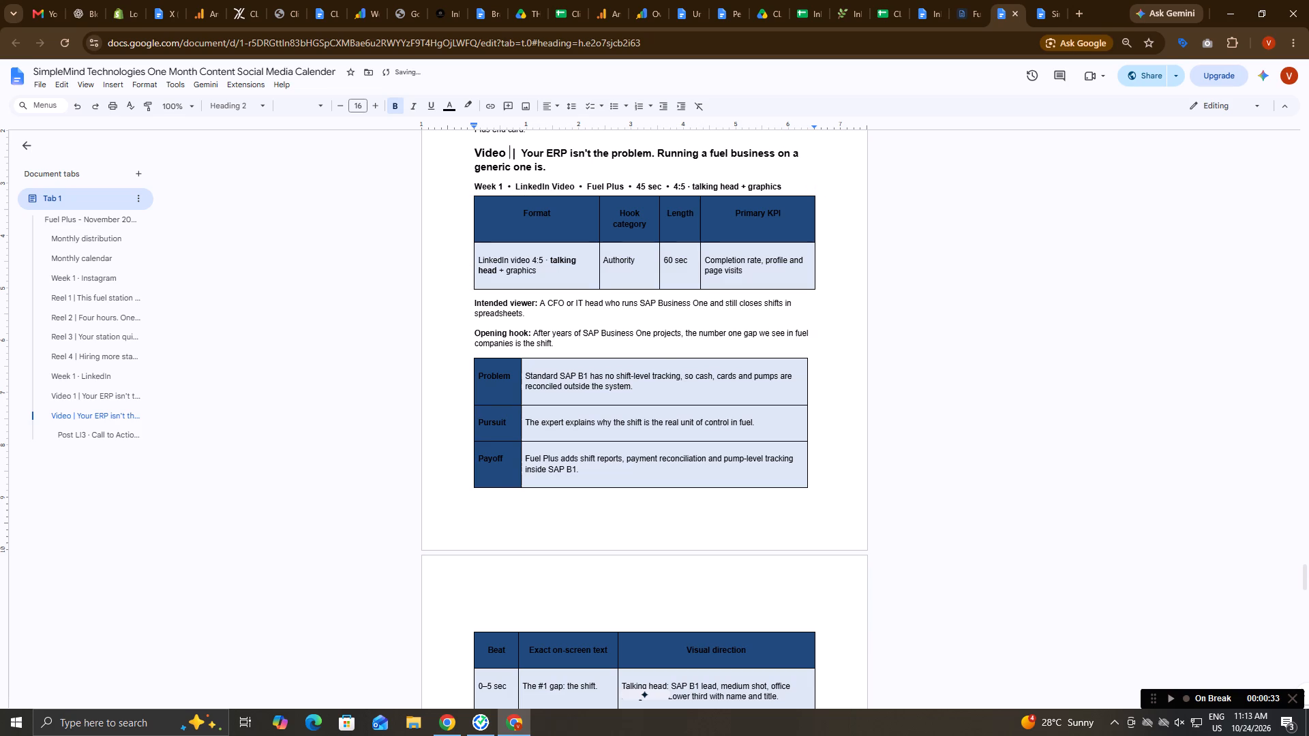
{"action": "key", "text": "2"}
Replace the title in the Video 2 heading with the full opening hook sentence "After years of SAP Business One projects...".
{"action": "left_click_drag", "start_coordinate": [558, 341], "coordinate": [552, 342]}
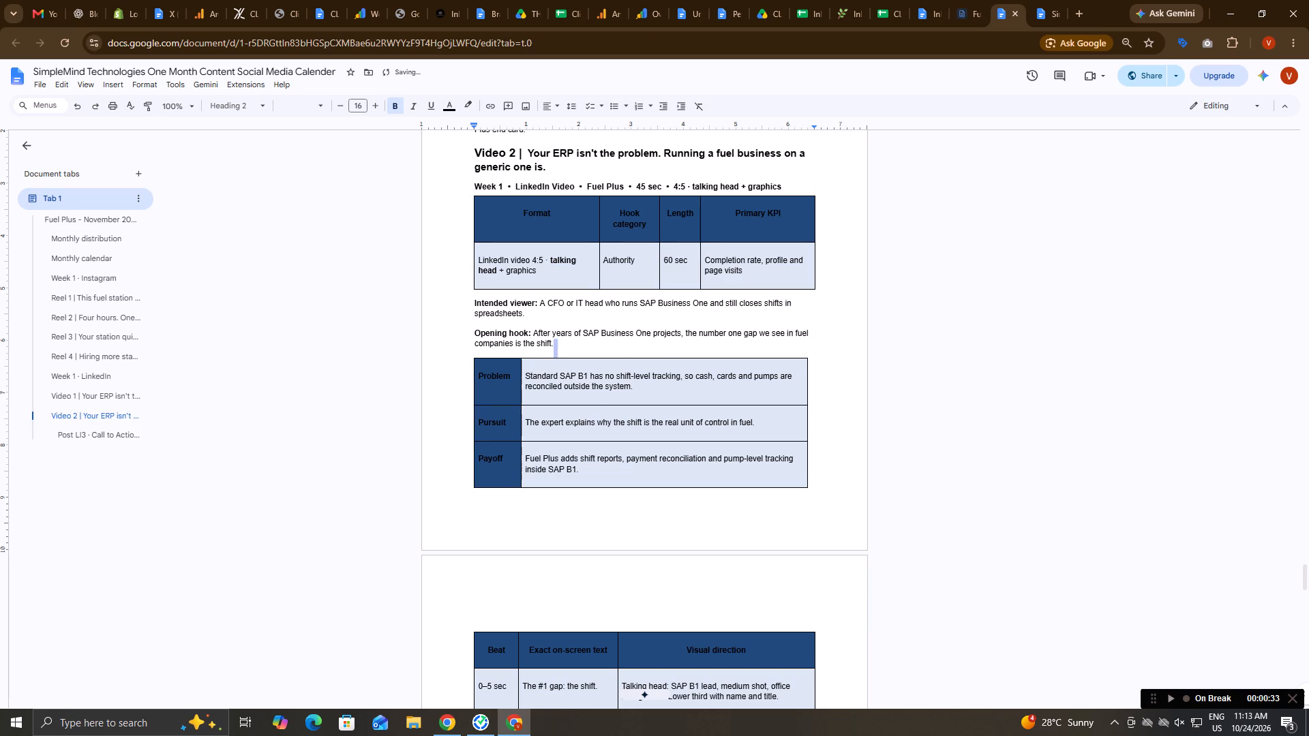
{"action": "left_click_drag", "start_coordinate": [552, 342], "coordinate": [535, 333]}
{"action": "key", "text": "ctrl+c"}
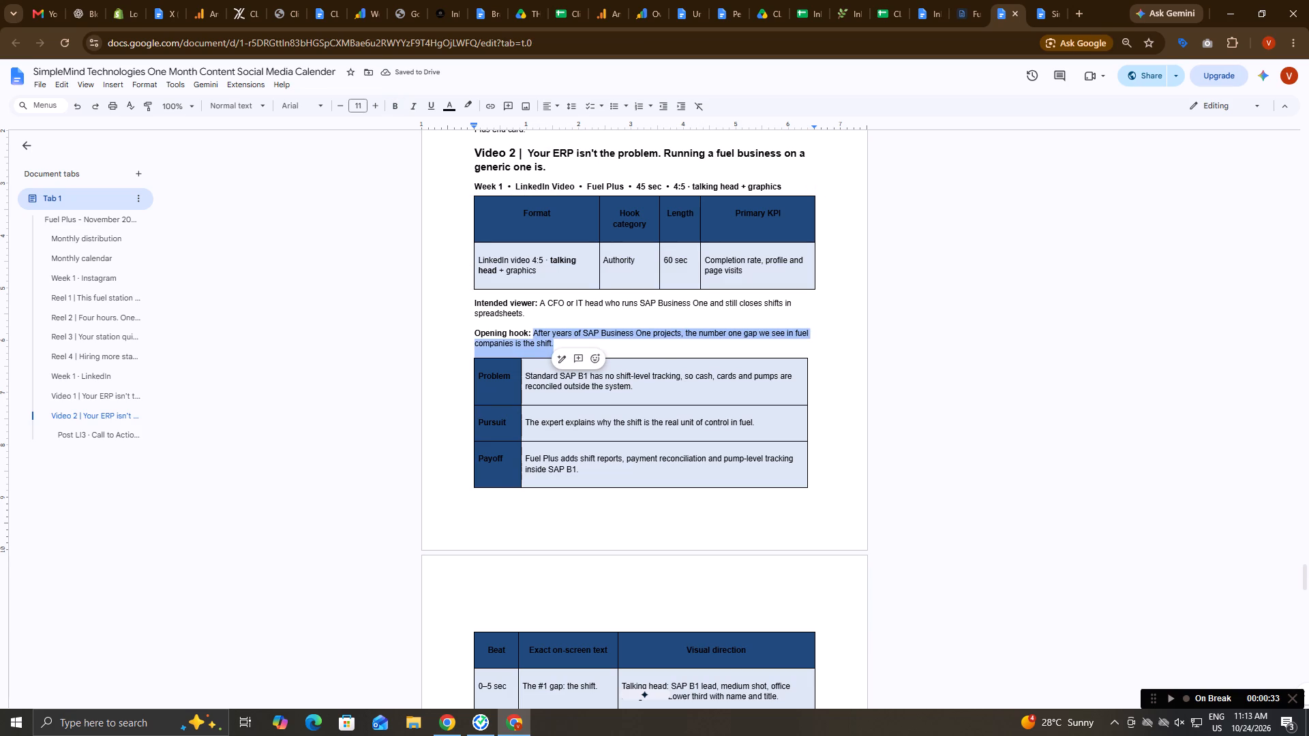
{"action": "left_click_drag", "start_coordinate": [553, 166], "coordinate": [548, 164]}
{"action": "left_click_drag", "start_coordinate": [548, 164], "coordinate": [530, 151]}
{"action": "key", "text": "ctrl+v"}
Make the pasted hook sentence in the Video 2 heading bold and increase its font size by three points.
{"action": "left_click_drag", "start_coordinate": [554, 166], "coordinate": [552, 164]}
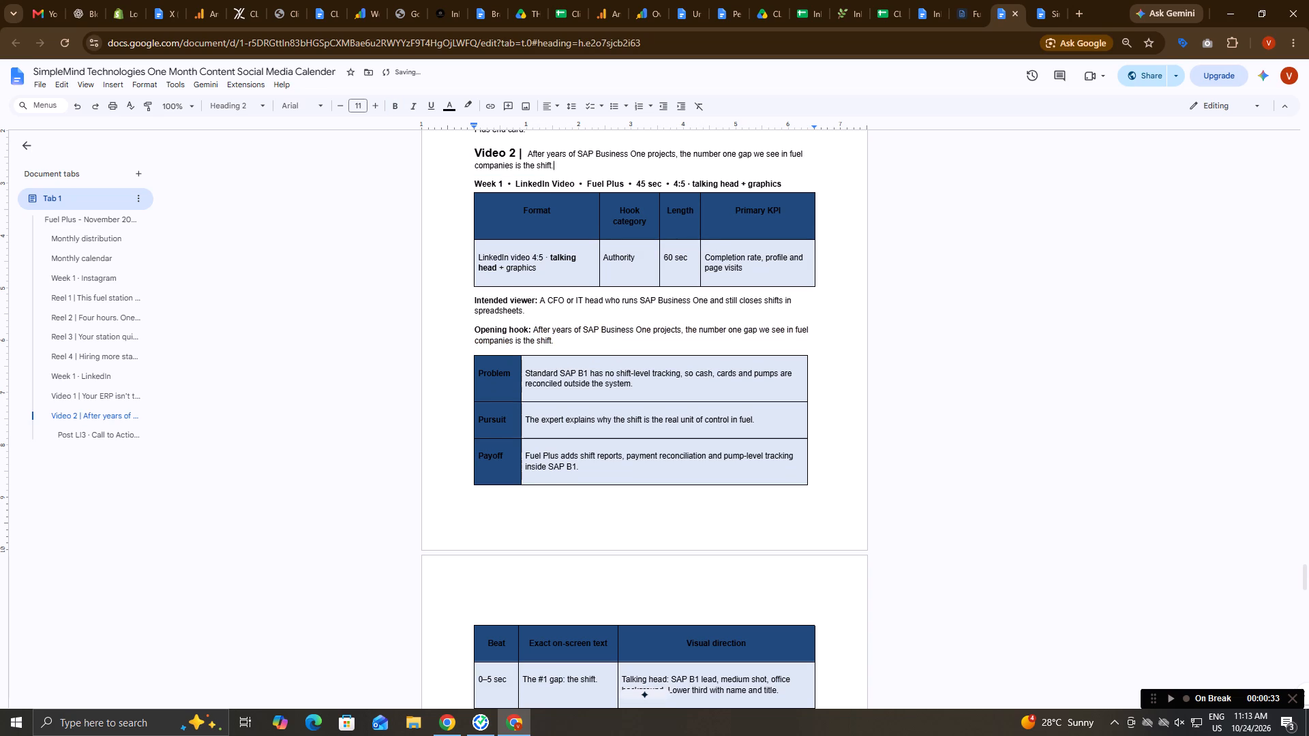
{"action": "left_click_drag", "start_coordinate": [552, 164], "coordinate": [528, 156]}
{"action": "left_click", "coordinate": [397, 103]}
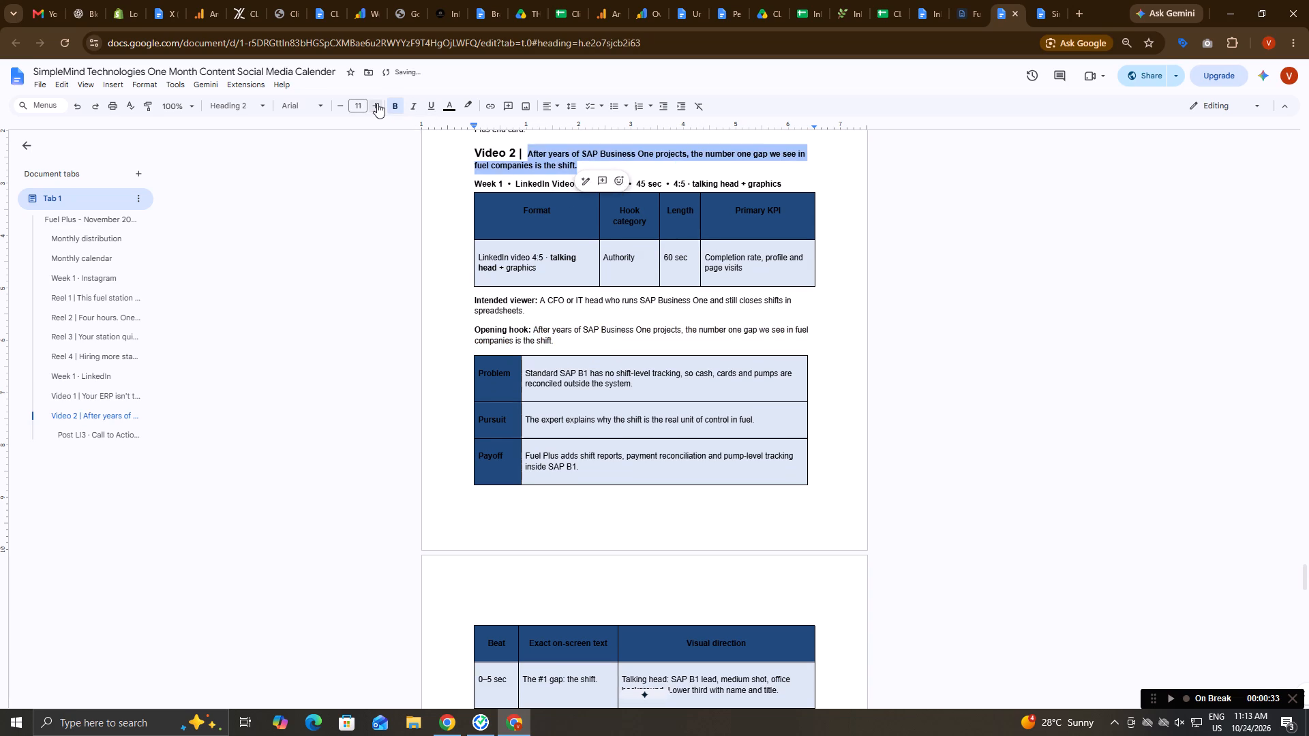
{"action": "double_click", "coordinate": [377, 103]}
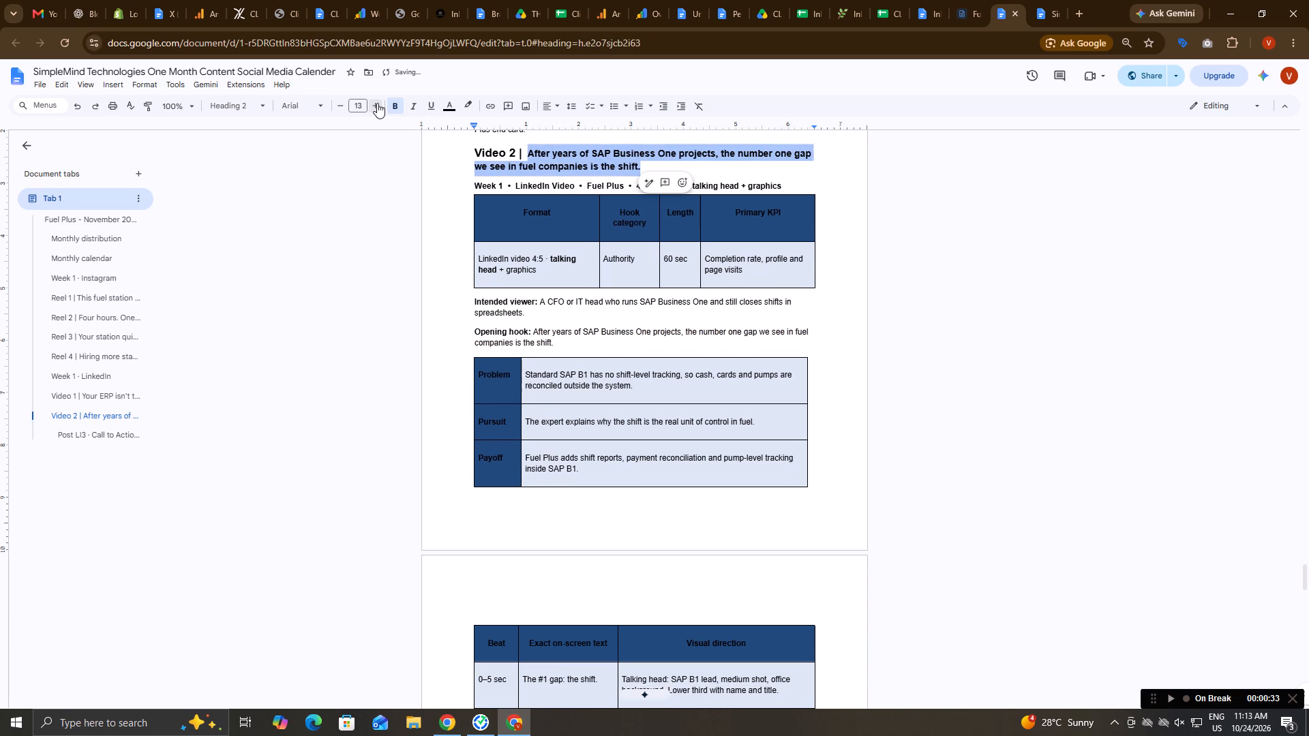
{"action": "left_click", "coordinate": [538, 157]}
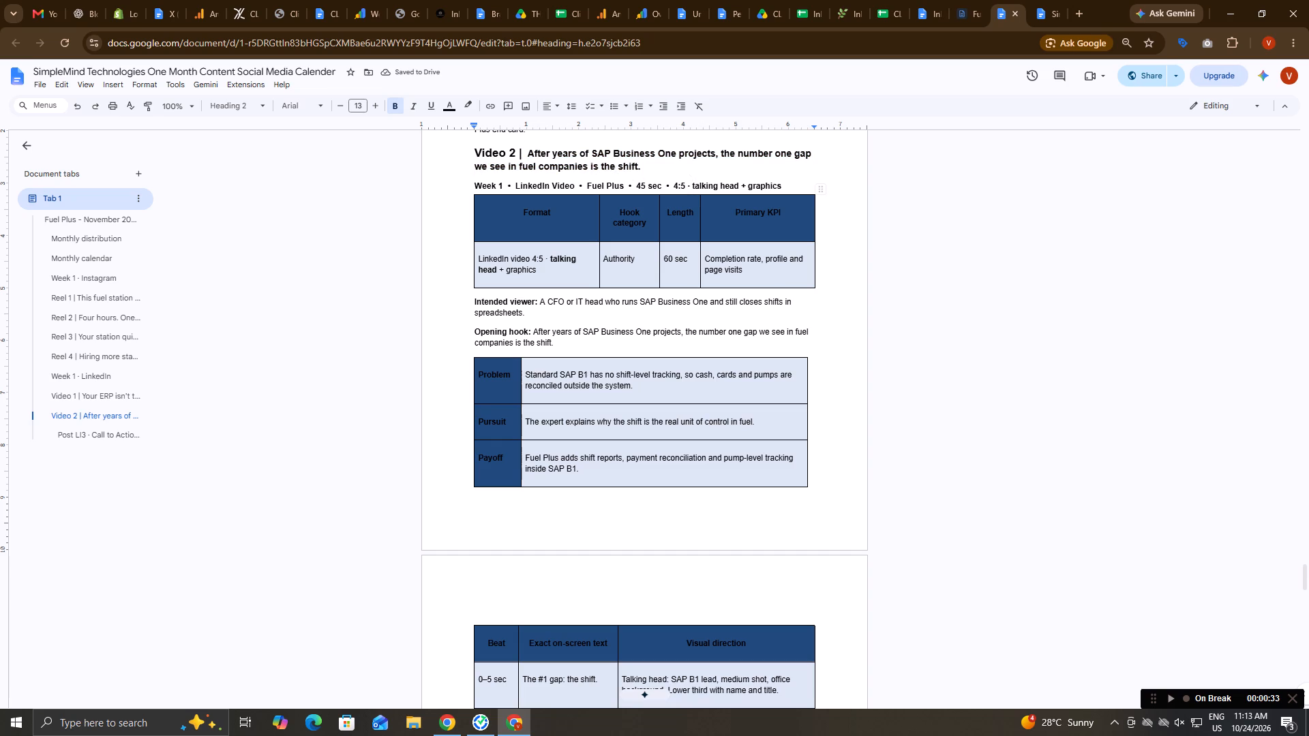
{"action": "left_click_drag", "start_coordinate": [652, 169], "coordinate": [526, 153]}
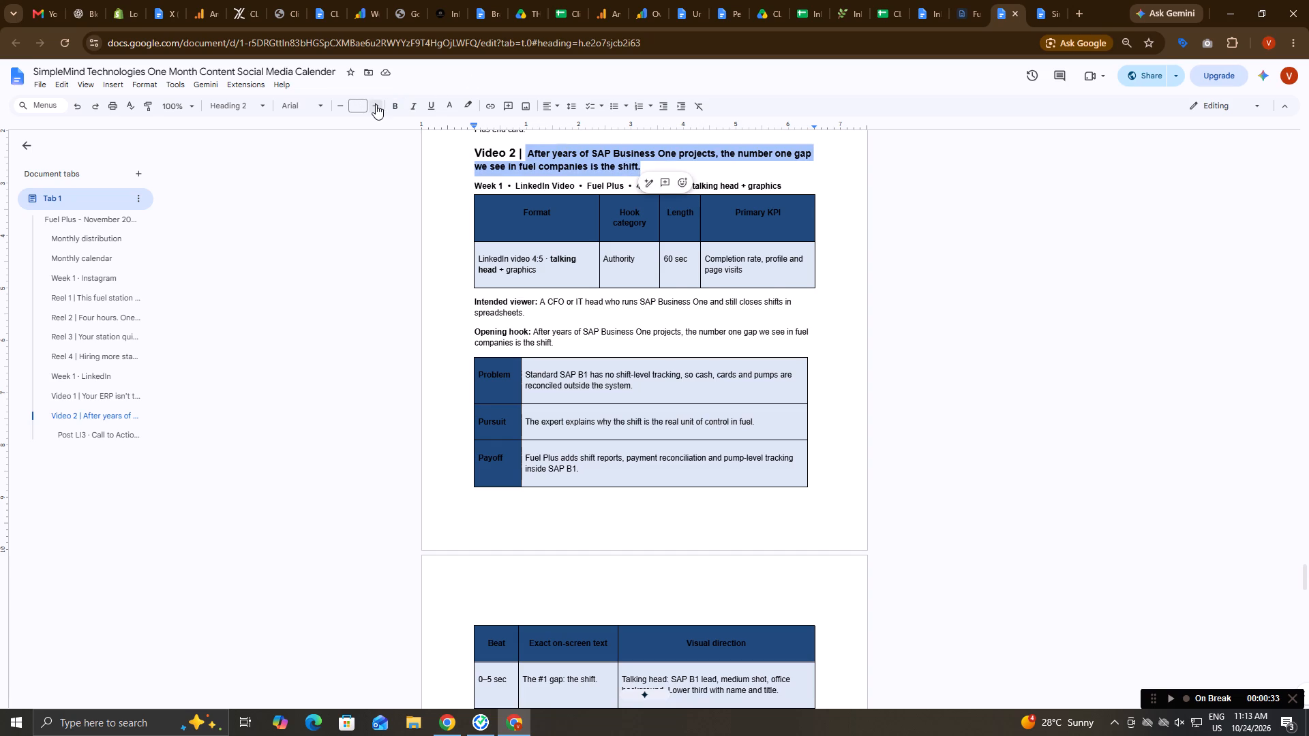
{"action": "left_click", "coordinate": [376, 104]}
{"action": "left_click", "coordinate": [602, 196]}
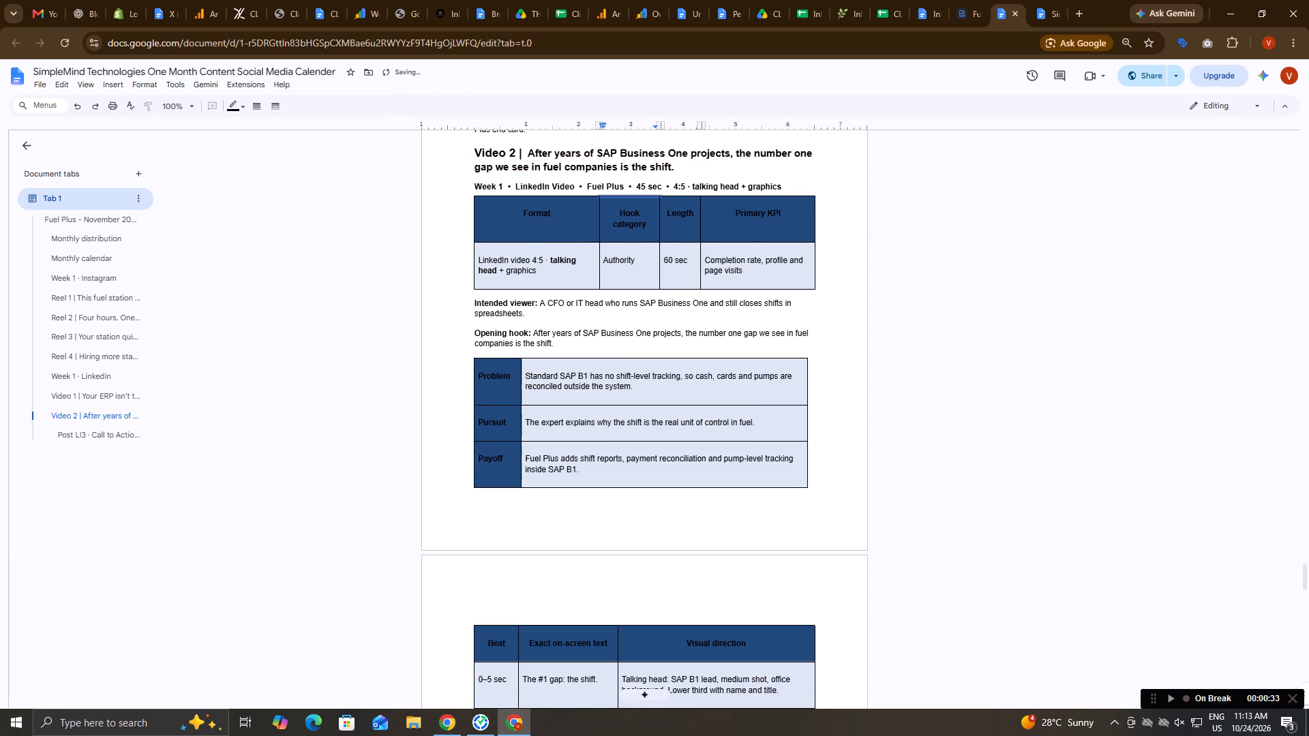
Delete the Format, Hook category, Length and Primary KPI table under Video 2, keeping "Intended viewer" on its own line.
{"action": "left_click", "coordinate": [838, 292]}
{"action": "left_click_drag", "start_coordinate": [837, 282], "coordinate": [736, 267]}
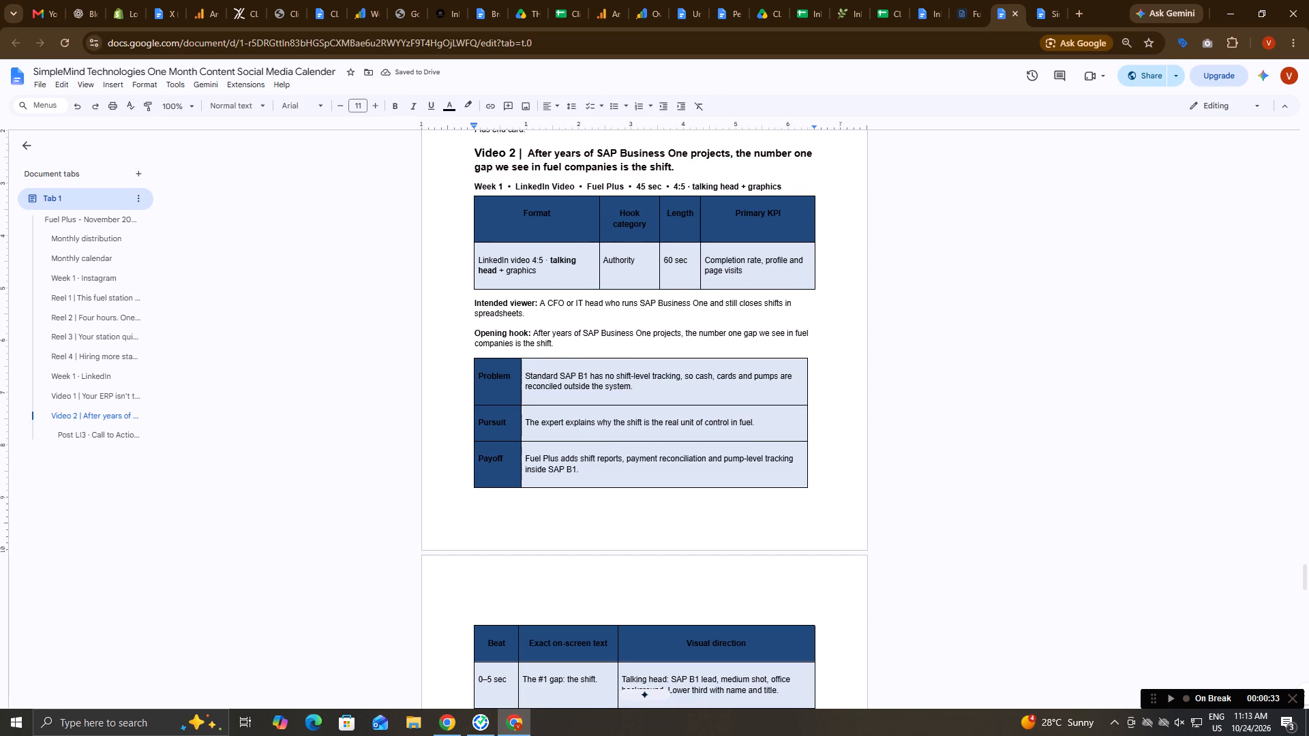
{"action": "left_click_drag", "start_coordinate": [736, 267], "coordinate": [494, 215]}
{"action": "key", "text": "BackSpace"}
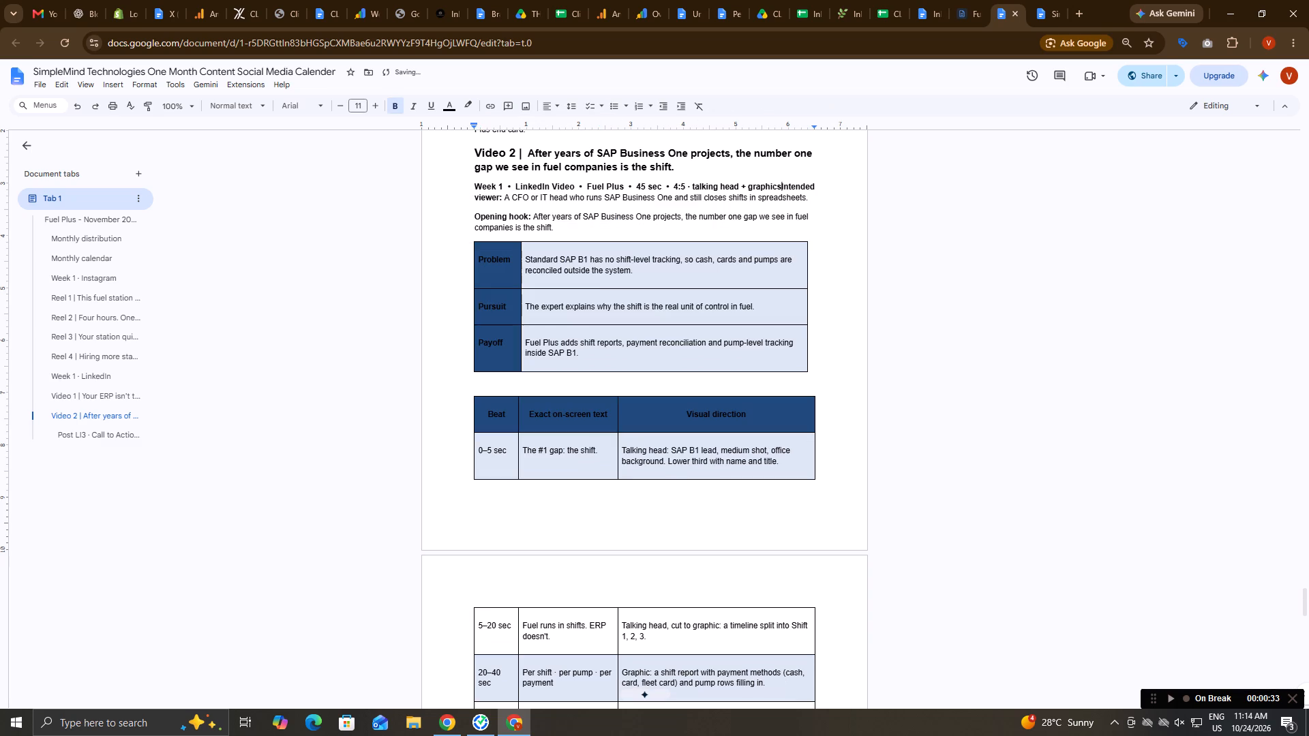
{"action": "key", "text": "Return"}
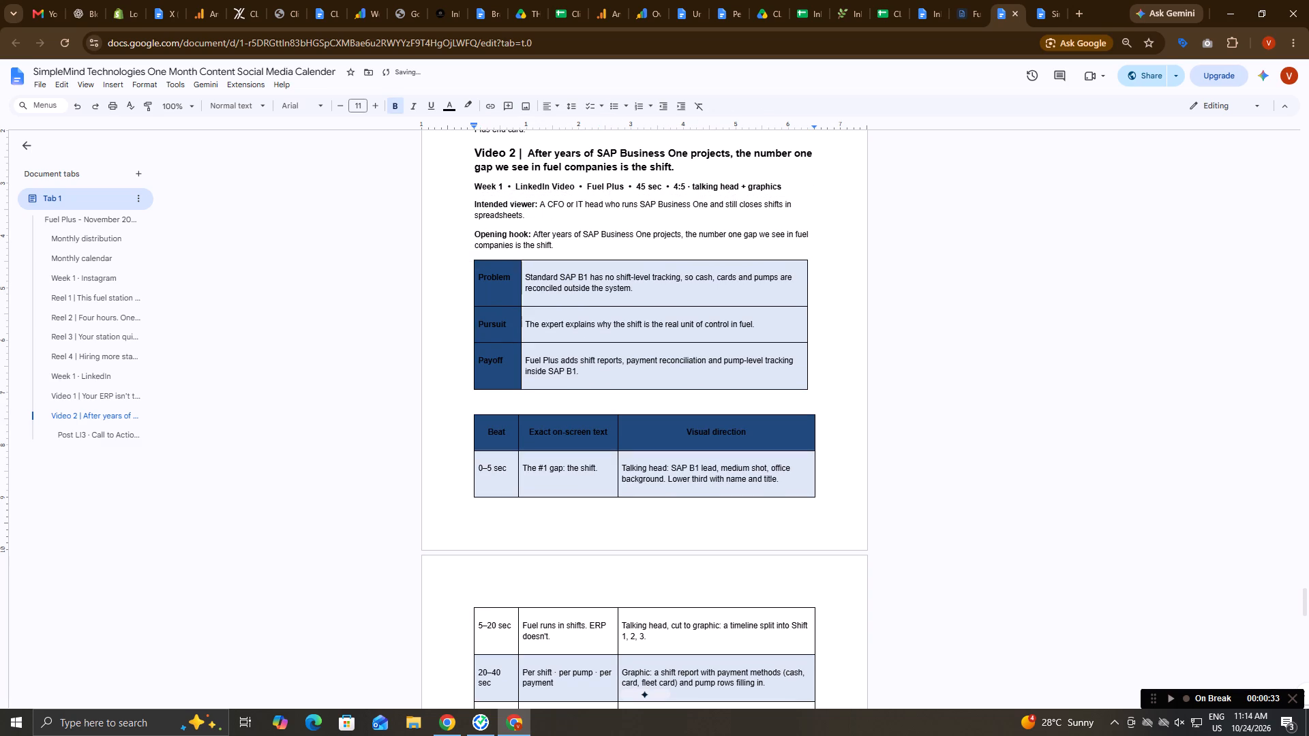
Set the text colour of Video 2's Intended viewer and Opening hook paragraphs to black.
{"action": "left_click_drag", "start_coordinate": [463, 200], "coordinate": [562, 244]}
{"action": "left_click", "coordinate": [445, 104]}
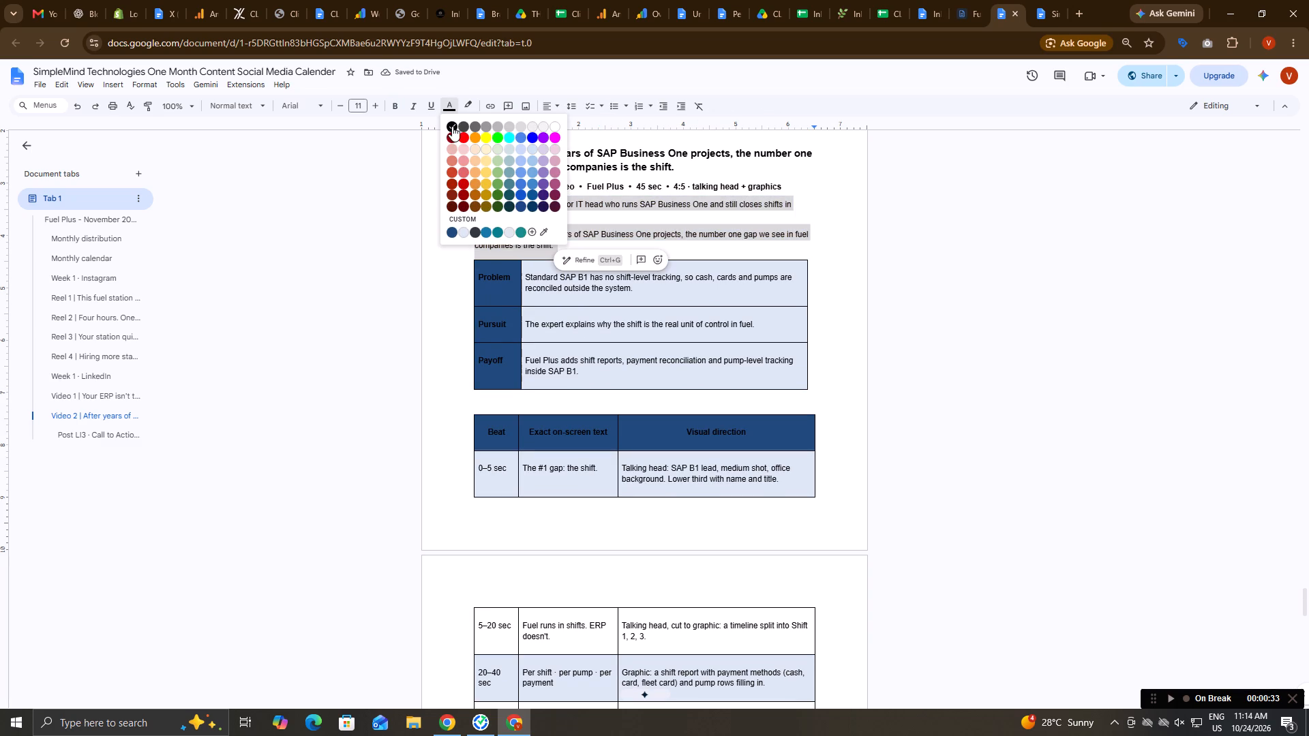
{"action": "left_click", "coordinate": [452, 126]}
{"action": "left_click", "coordinate": [773, 247]}
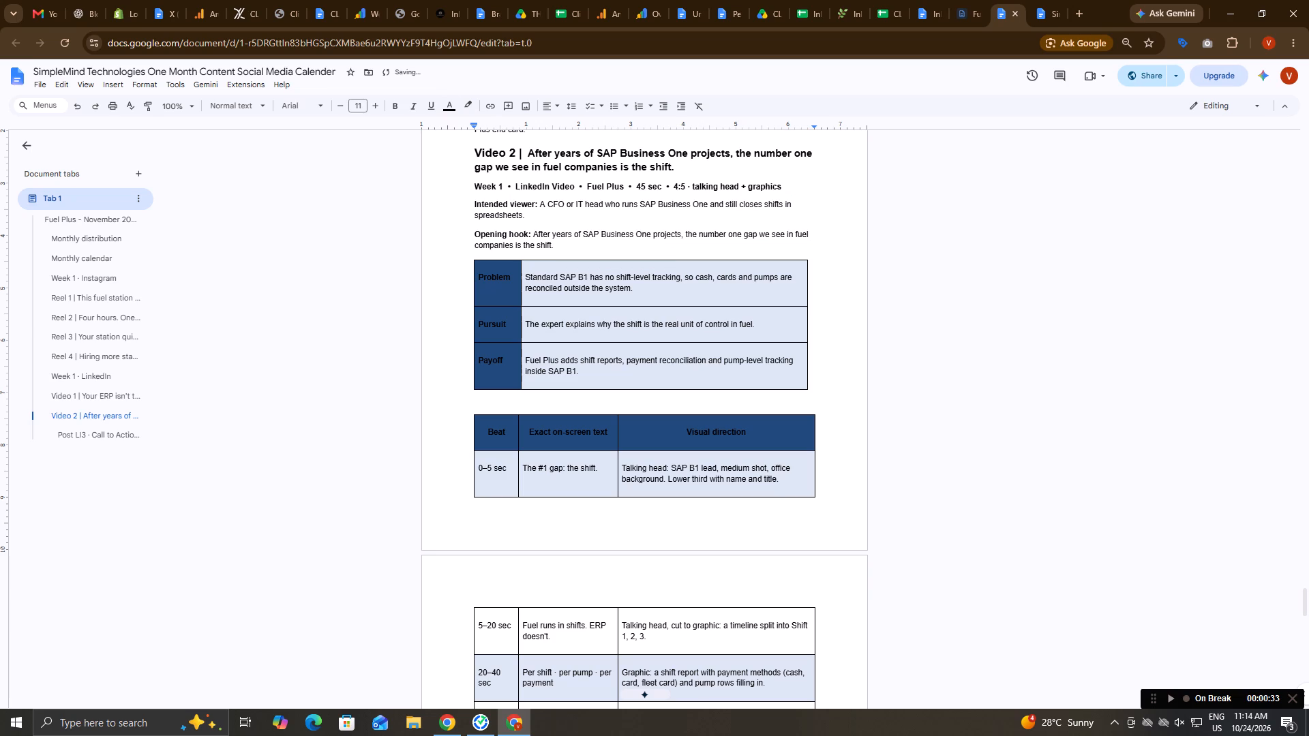
In Video 2's Problem, Pursuit and Payoff table, colour the labels white and the descriptions black.
{"action": "left_click_drag", "start_coordinate": [507, 365], "coordinate": [490, 296]}
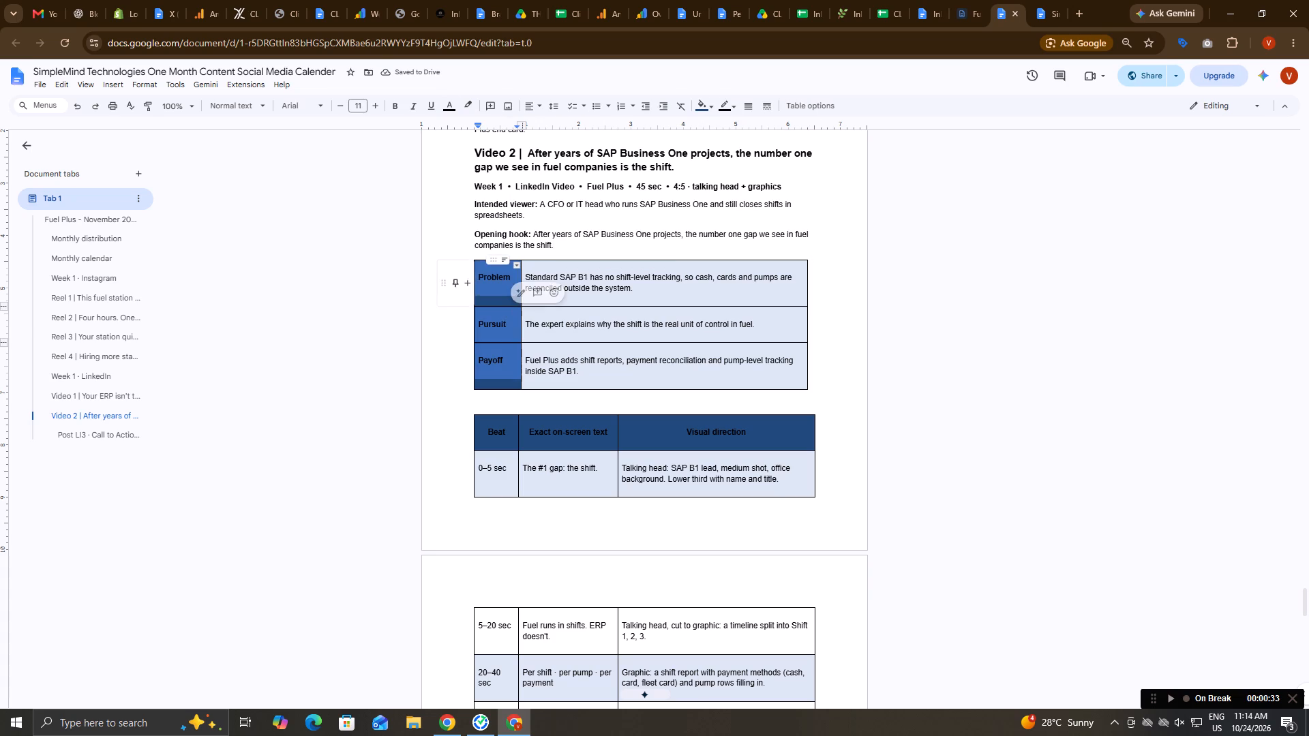
{"action": "left_click", "coordinate": [445, 110]}
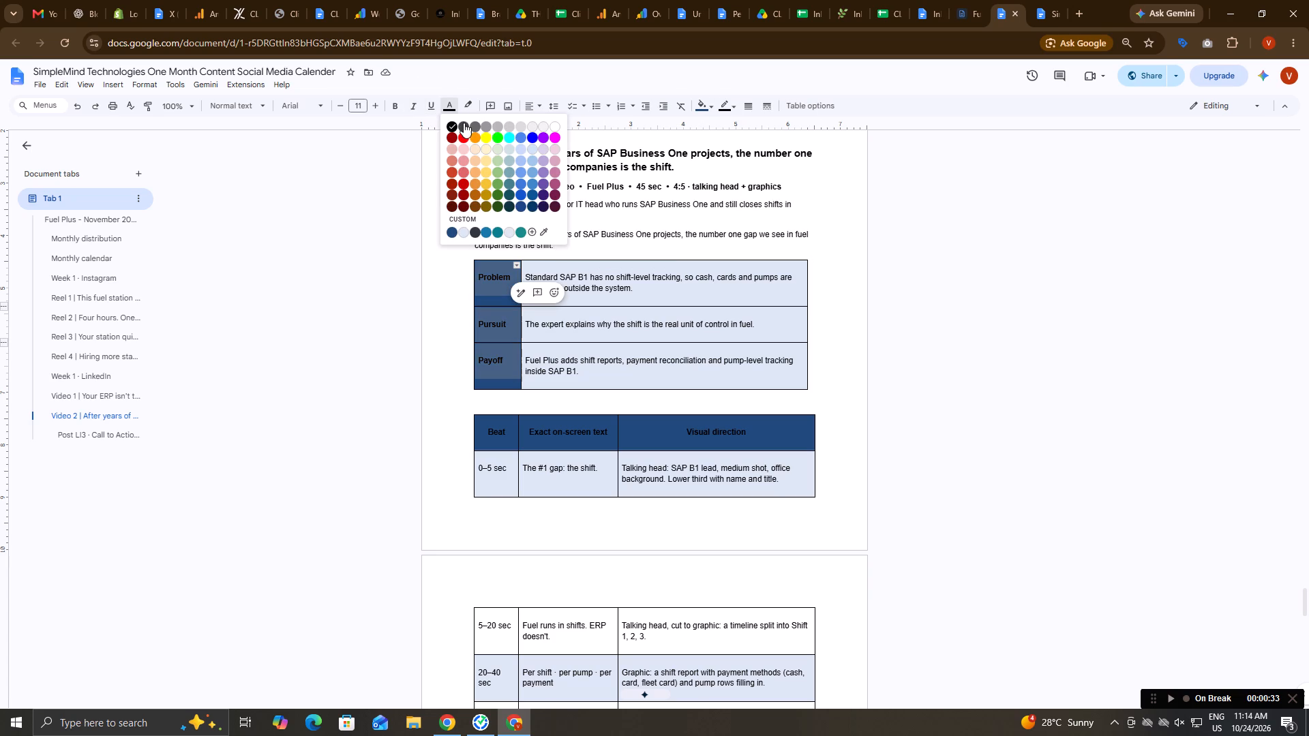
{"action": "left_click", "coordinate": [556, 127]}
{"action": "left_click", "coordinate": [639, 306]}
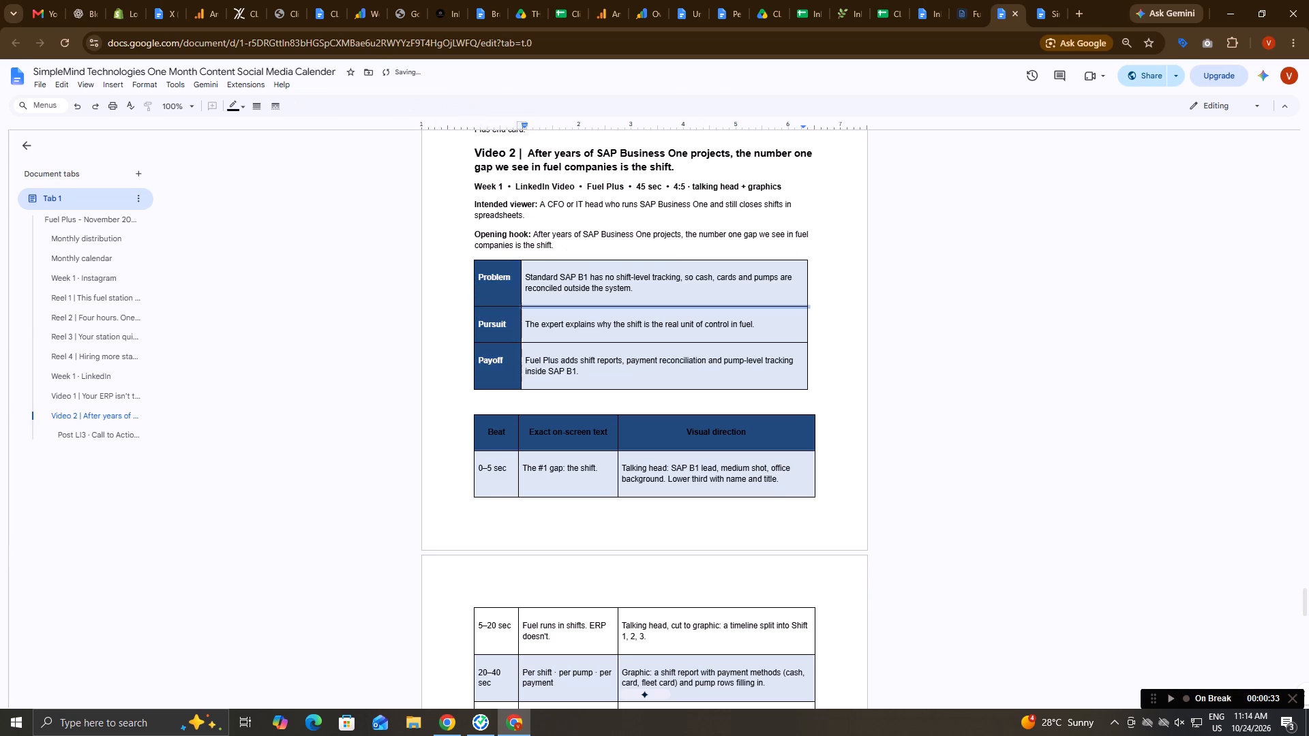
{"action": "left_click_drag", "start_coordinate": [589, 367], "coordinate": [556, 286]}
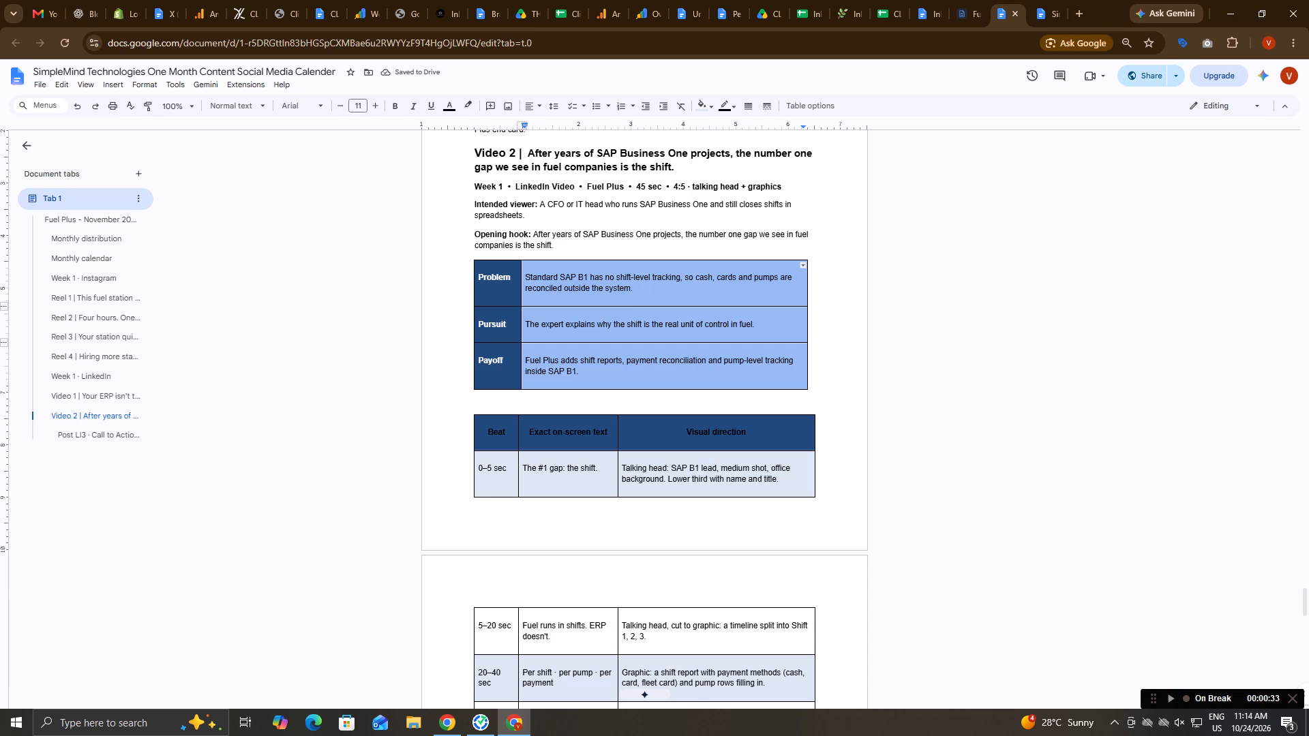
{"action": "left_click", "coordinate": [454, 110]}
{"action": "left_click", "coordinate": [453, 126]}
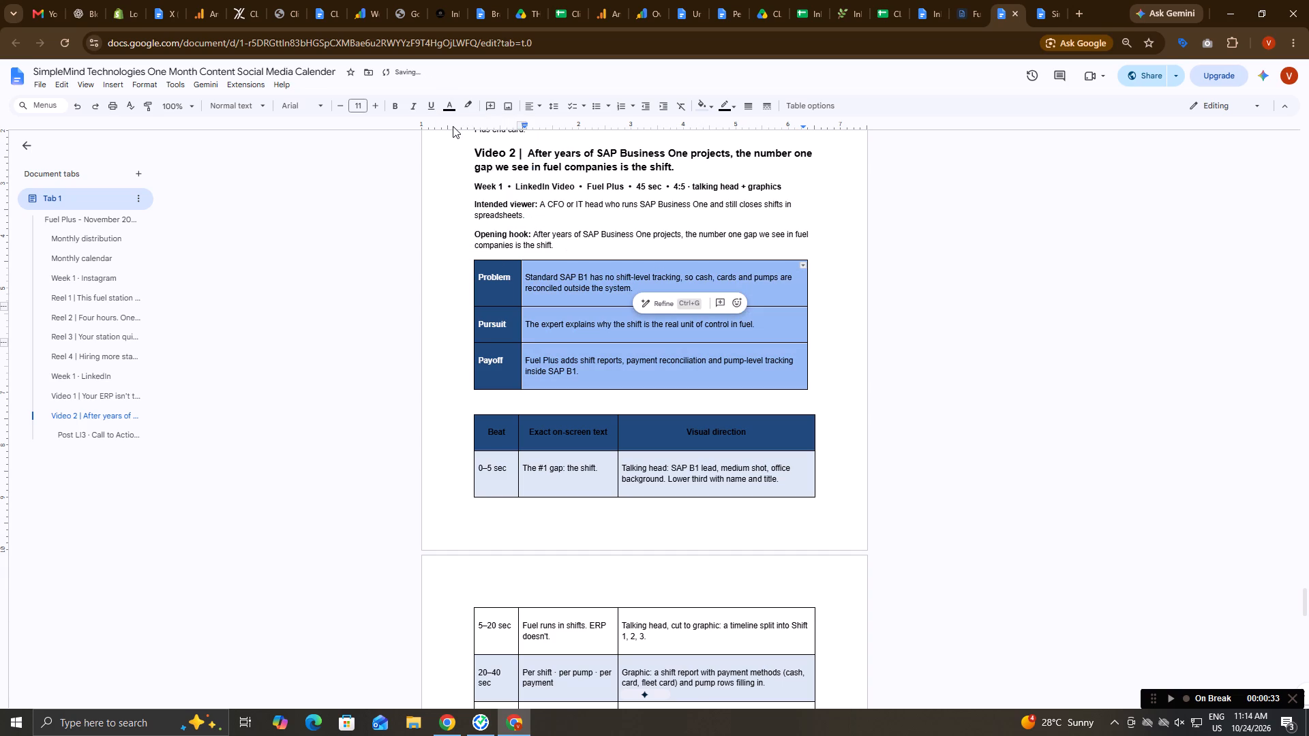
{"action": "left_click", "coordinate": [598, 343]}
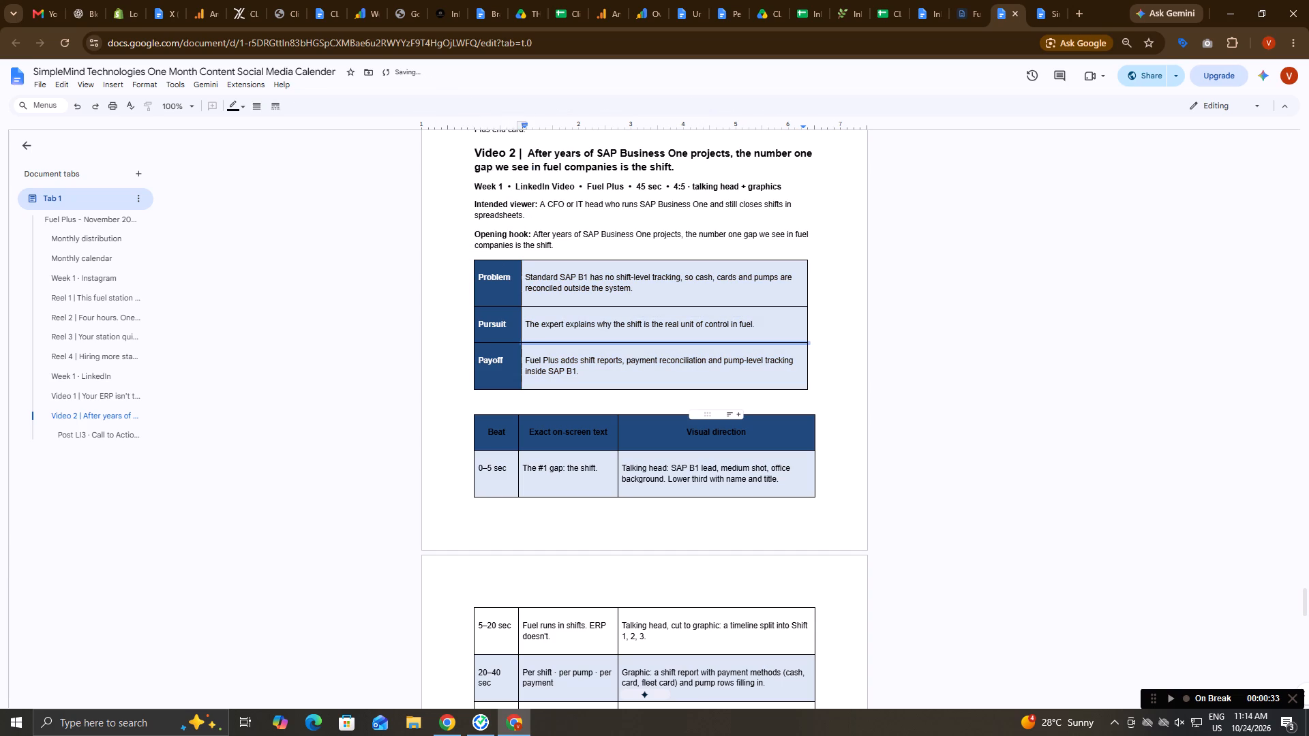
Set the header row text of Video 2's Beat table to white.
{"action": "left_click_drag", "start_coordinate": [792, 436], "coordinate": [440, 426]}
{"action": "left_click", "coordinate": [449, 100]}
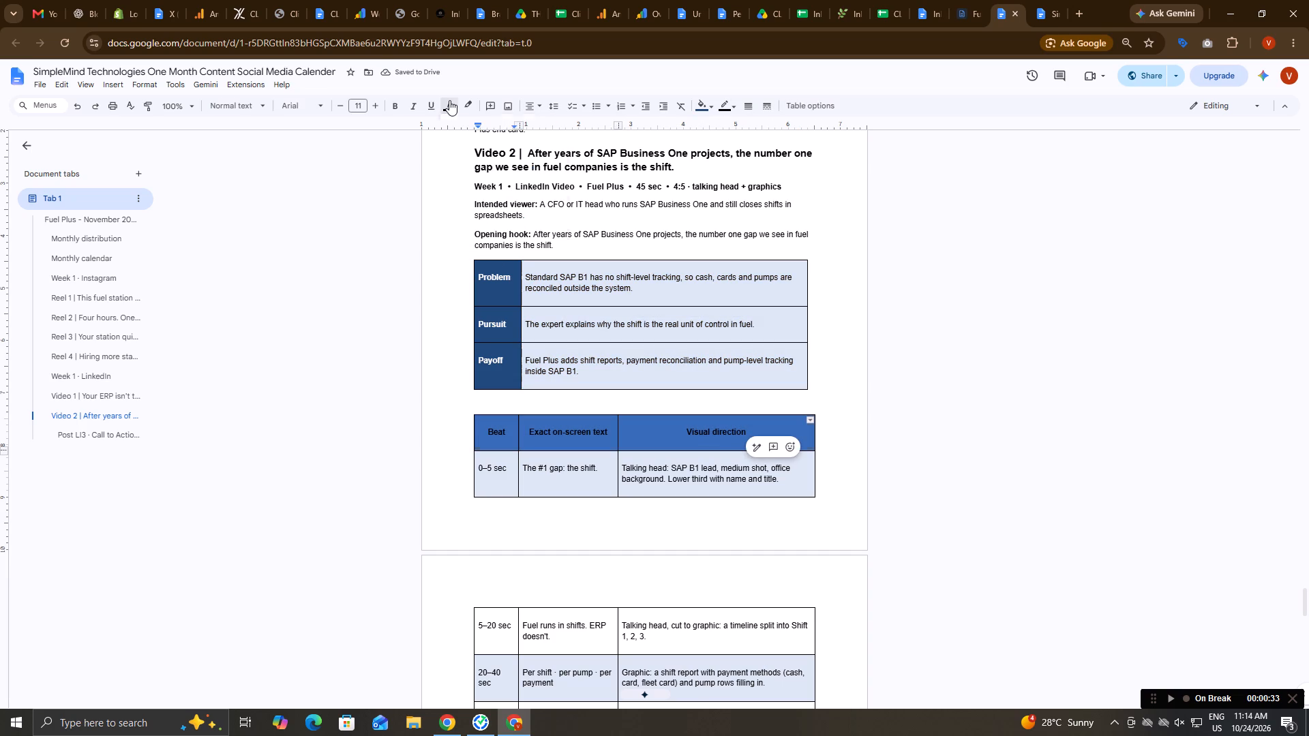
{"action": "left_click", "coordinate": [556, 128]}
{"action": "left_click", "coordinate": [626, 292]}
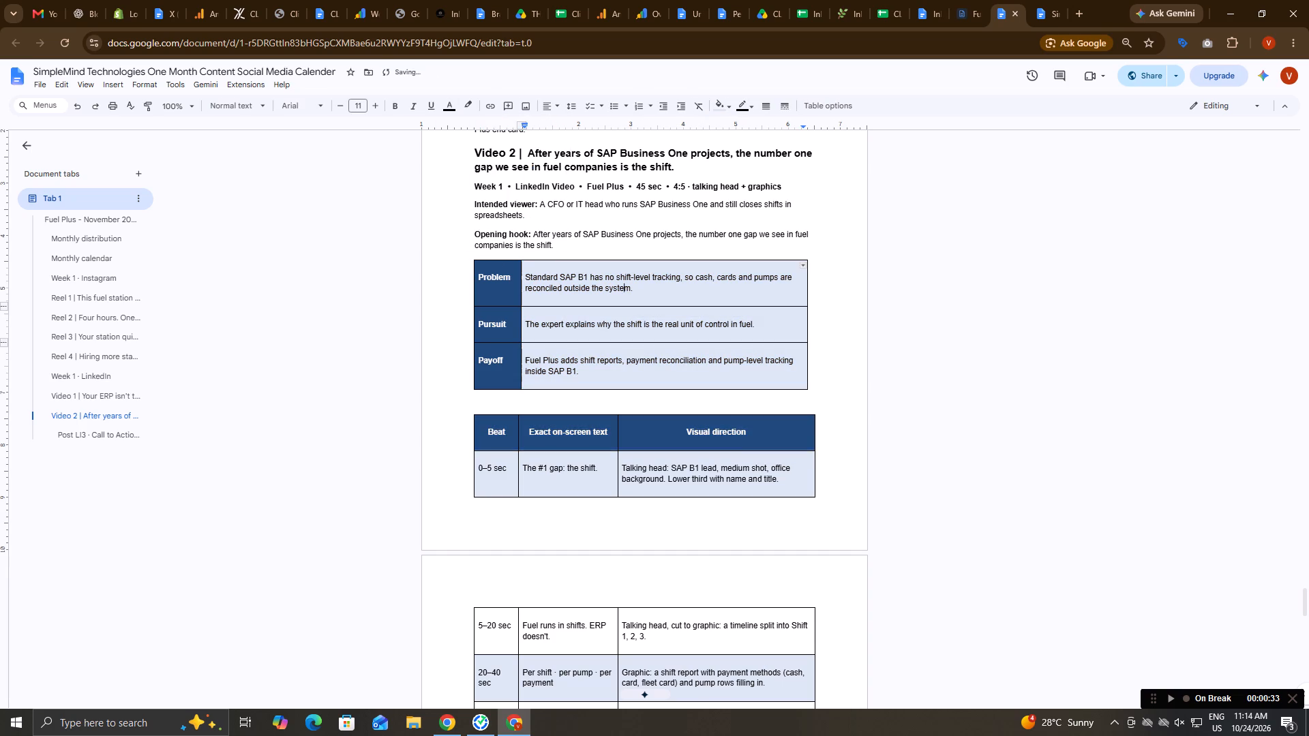
Enlarge the "Spoken script (to camera):" and "Caption" labels in the Video 2 post to font size 13.
{"action": "scroll", "coordinate": [626, 292], "scroll_direction": "down", "scroll_amount": 3}
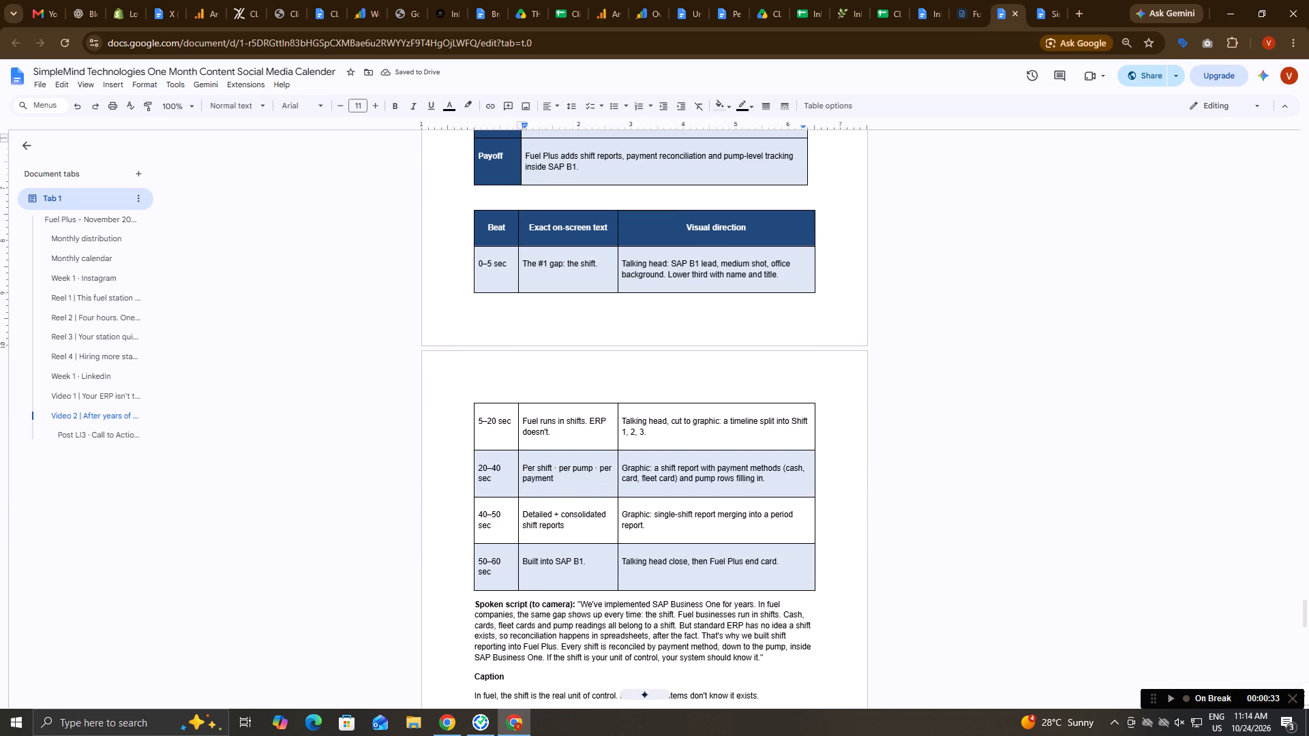
{"action": "scroll", "coordinate": [626, 293], "scroll_direction": "down", "scroll_amount": 2}
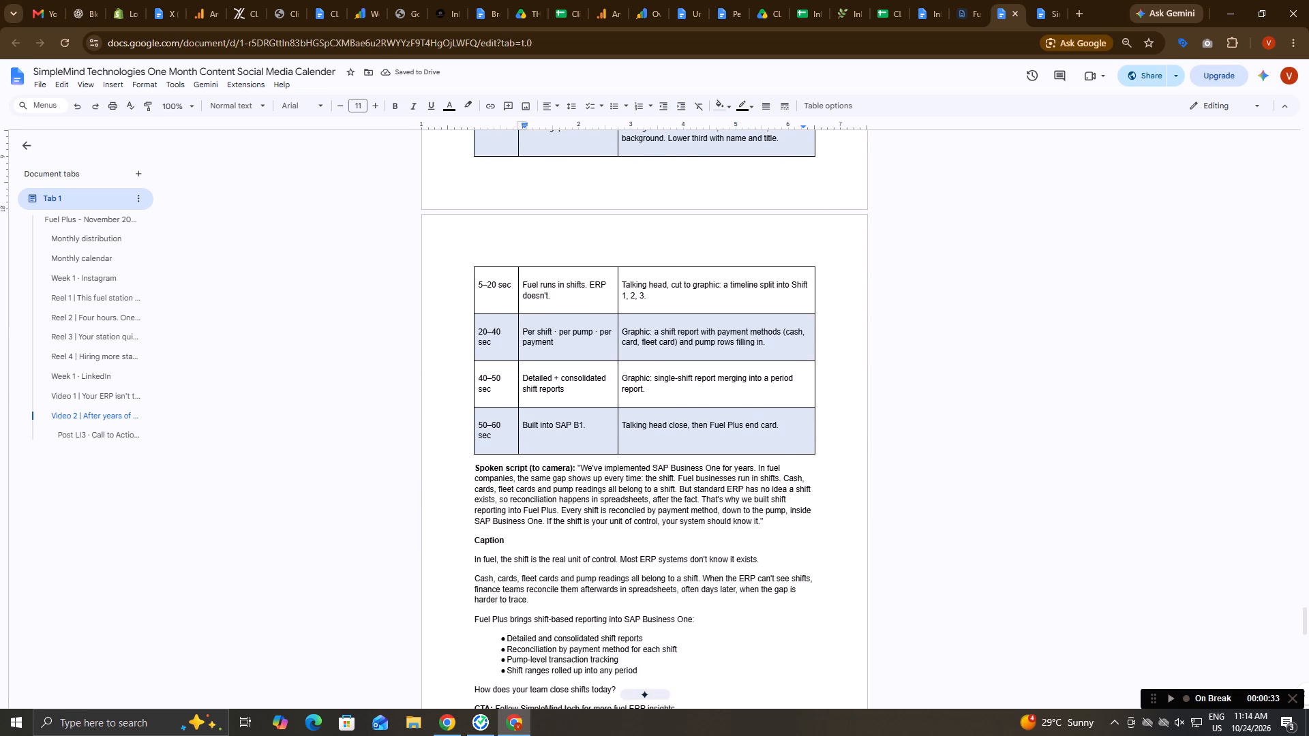
{"action": "scroll", "coordinate": [629, 516], "scroll_direction": "down", "scroll_amount": 2}
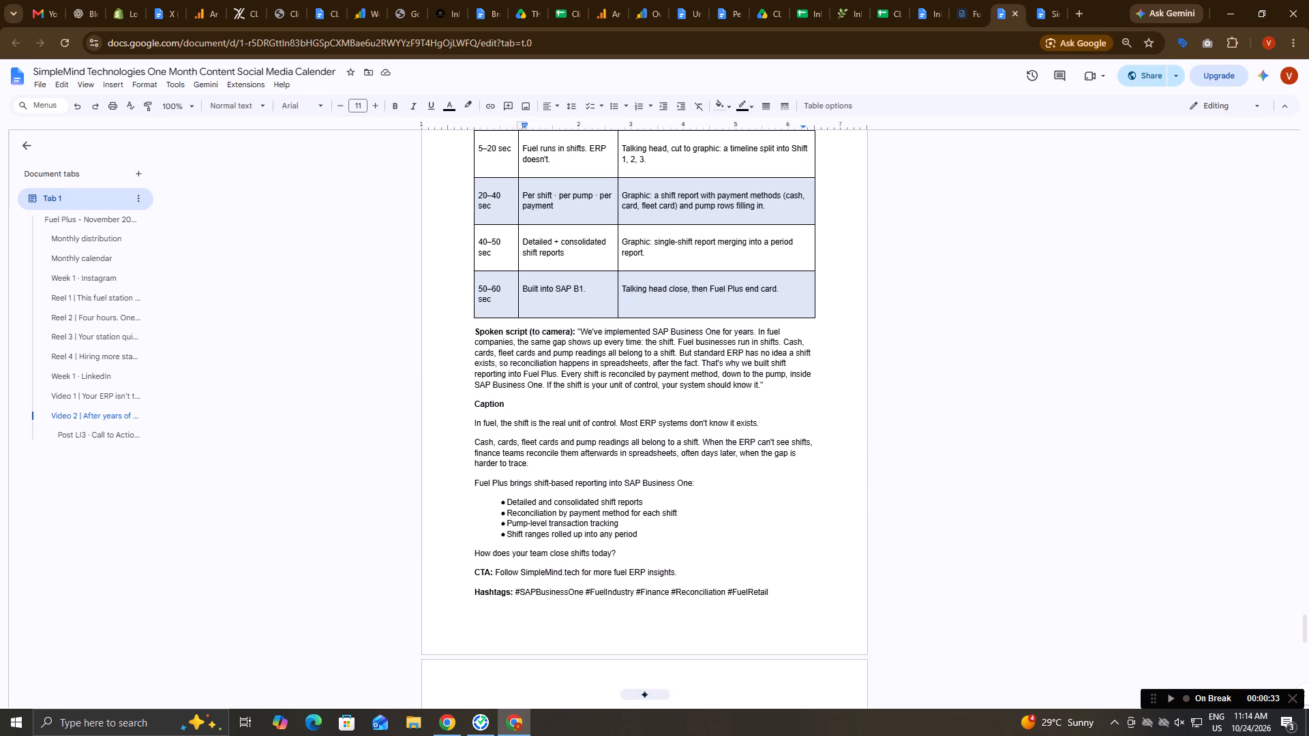
{"action": "left_click_drag", "start_coordinate": [577, 331], "coordinate": [476, 333]}
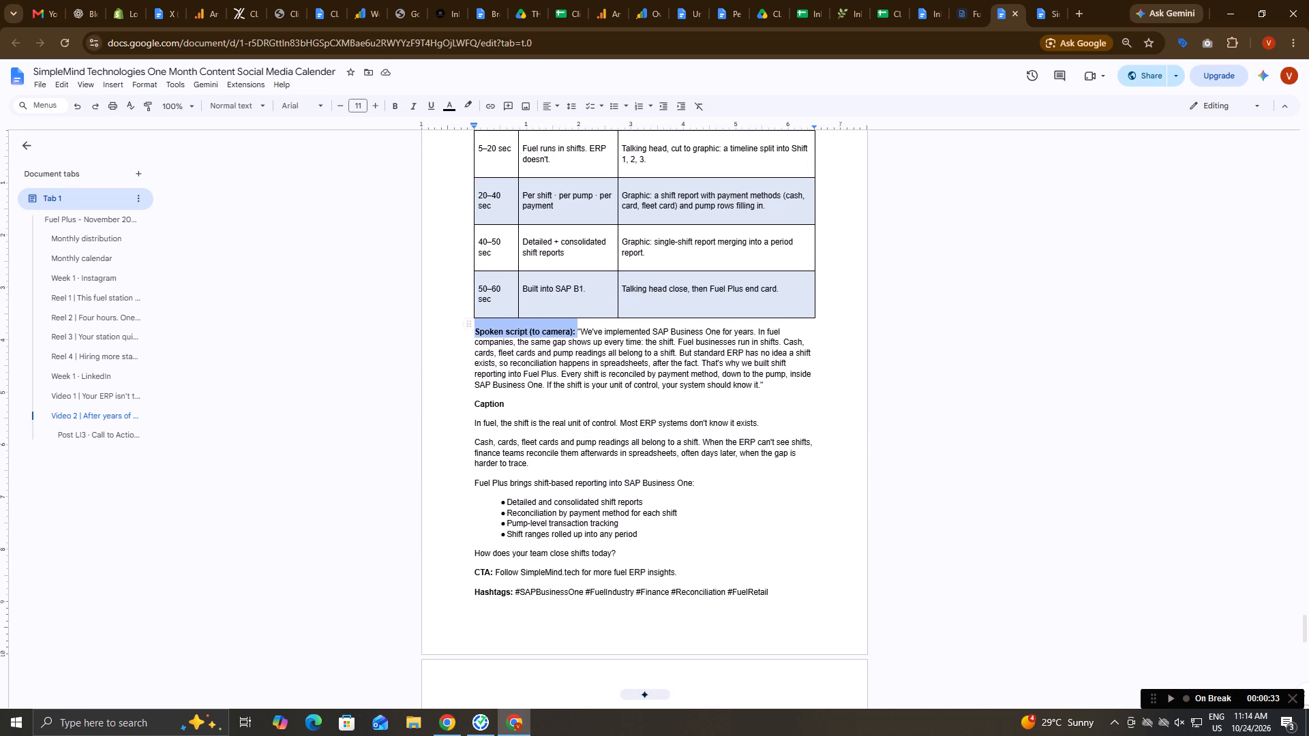
{"action": "left_click", "coordinate": [374, 103]}
{"action": "left_click", "coordinate": [374, 103]}
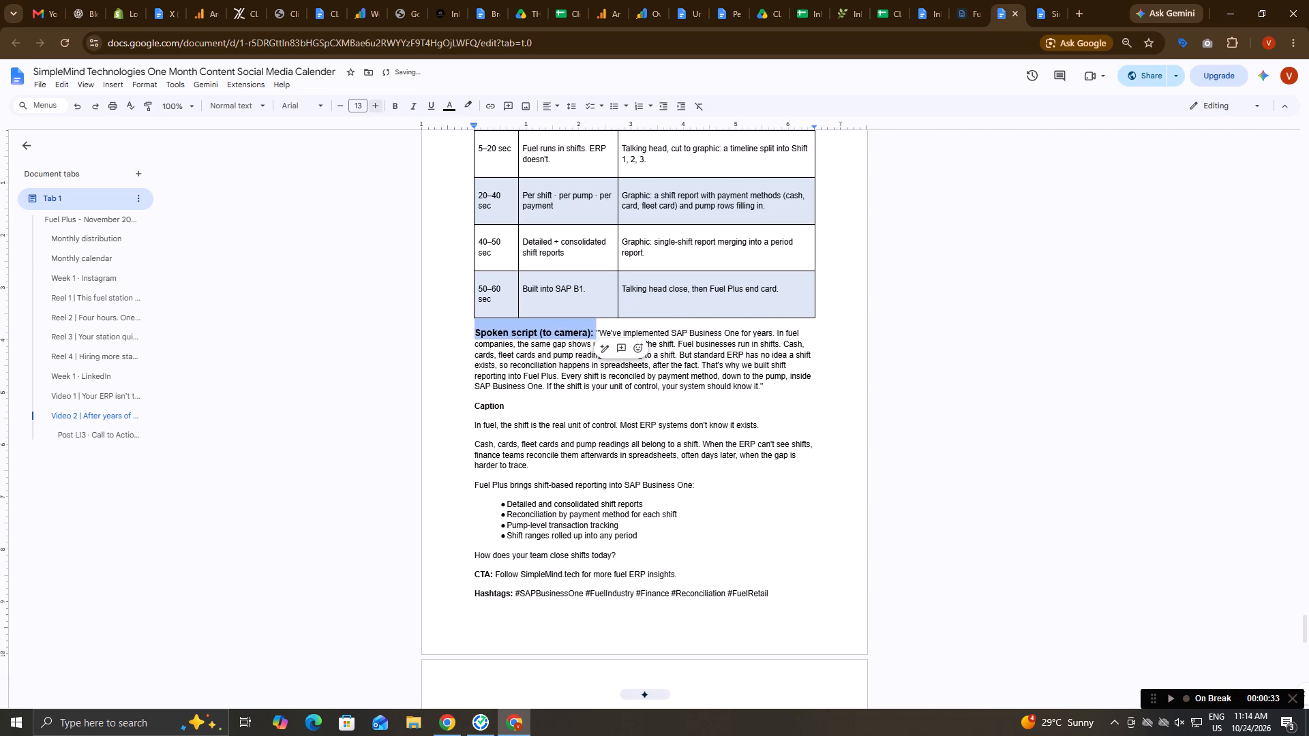
{"action": "left_click_drag", "start_coordinate": [503, 404], "coordinate": [472, 405]}
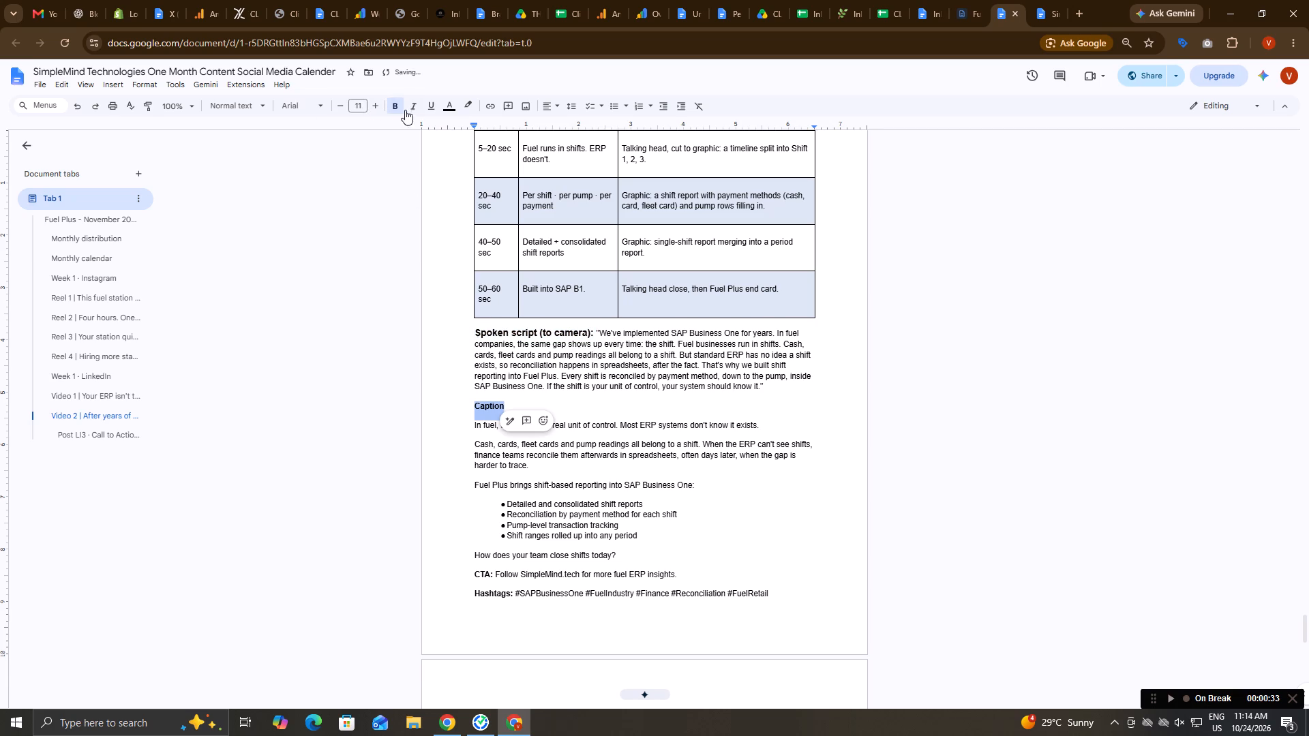
{"action": "left_click", "coordinate": [383, 102]}
{"action": "left_click", "coordinate": [378, 104]}
{"action": "left_click", "coordinate": [378, 104]}
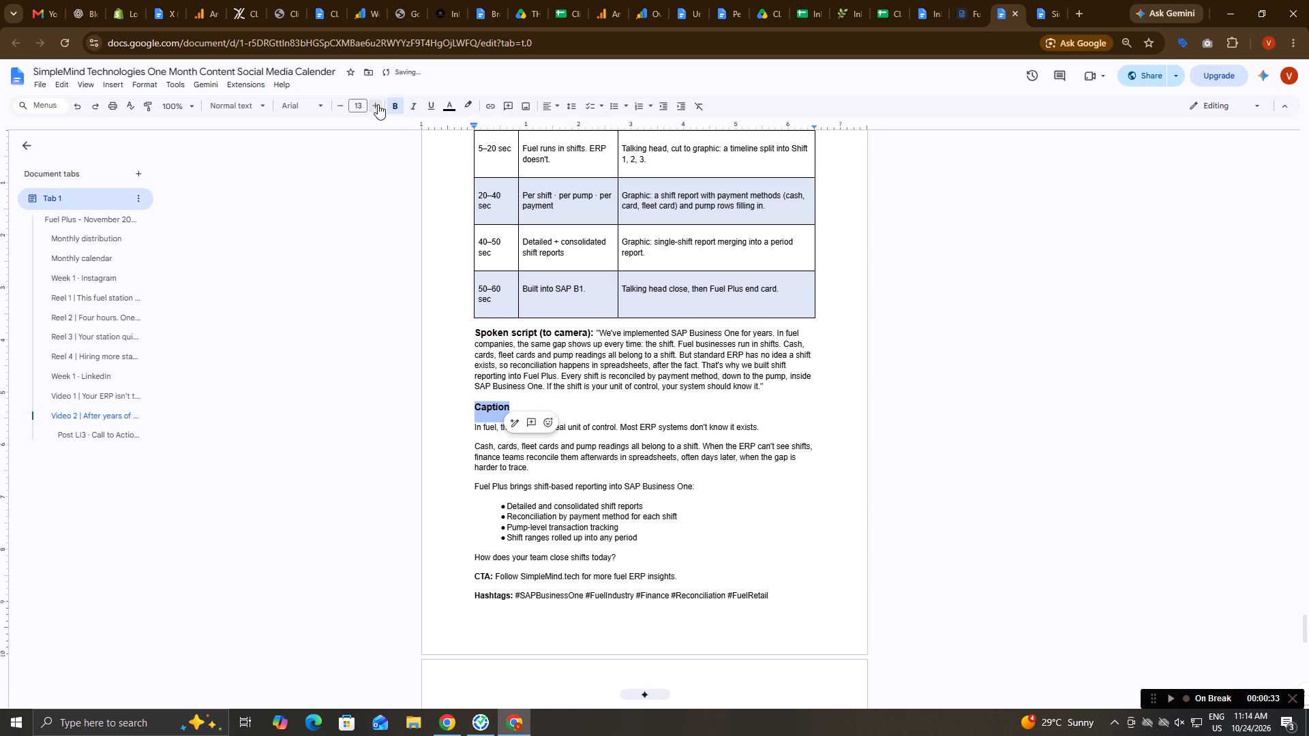
Examine the rest of the Video 2 post and the start of Post LI3 before returning to the Video 2 heading.
{"action": "scroll", "coordinate": [505, 603], "scroll_direction": "down", "scroll_amount": 1}
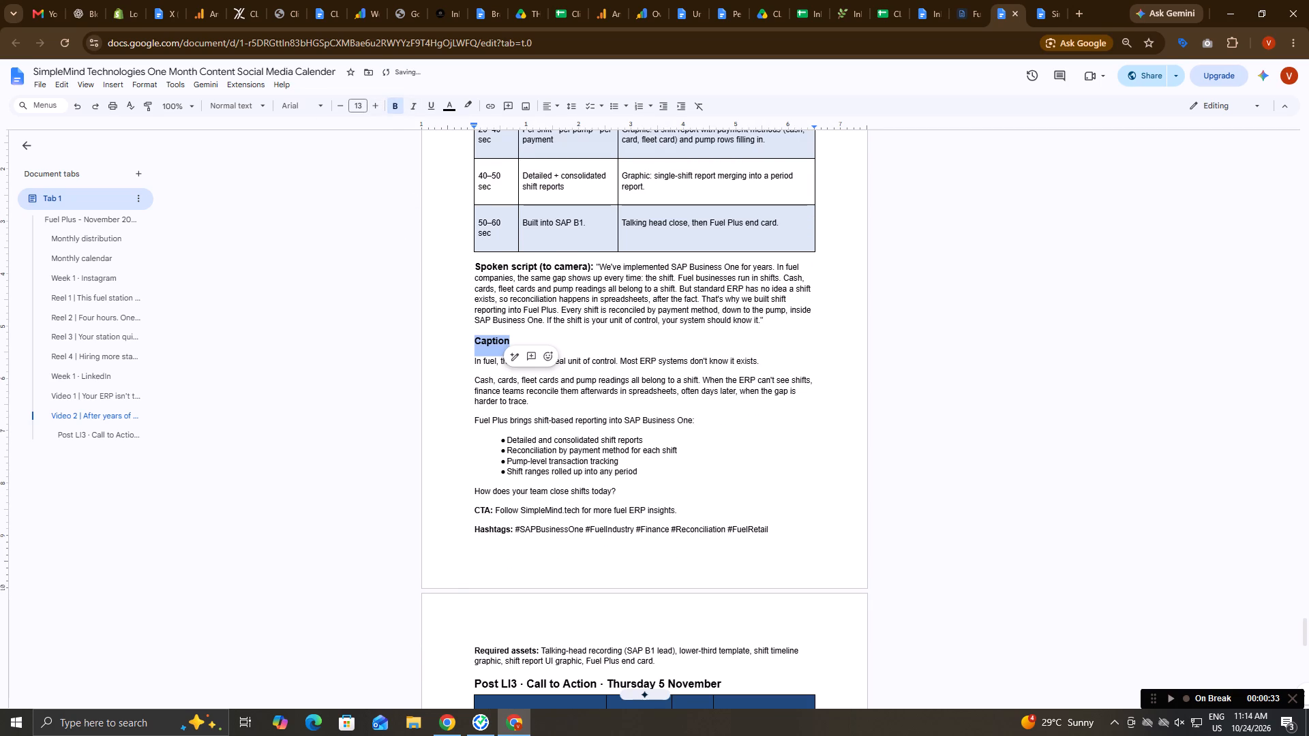
{"action": "left_click_drag", "start_coordinate": [513, 530], "coordinate": [476, 530]}
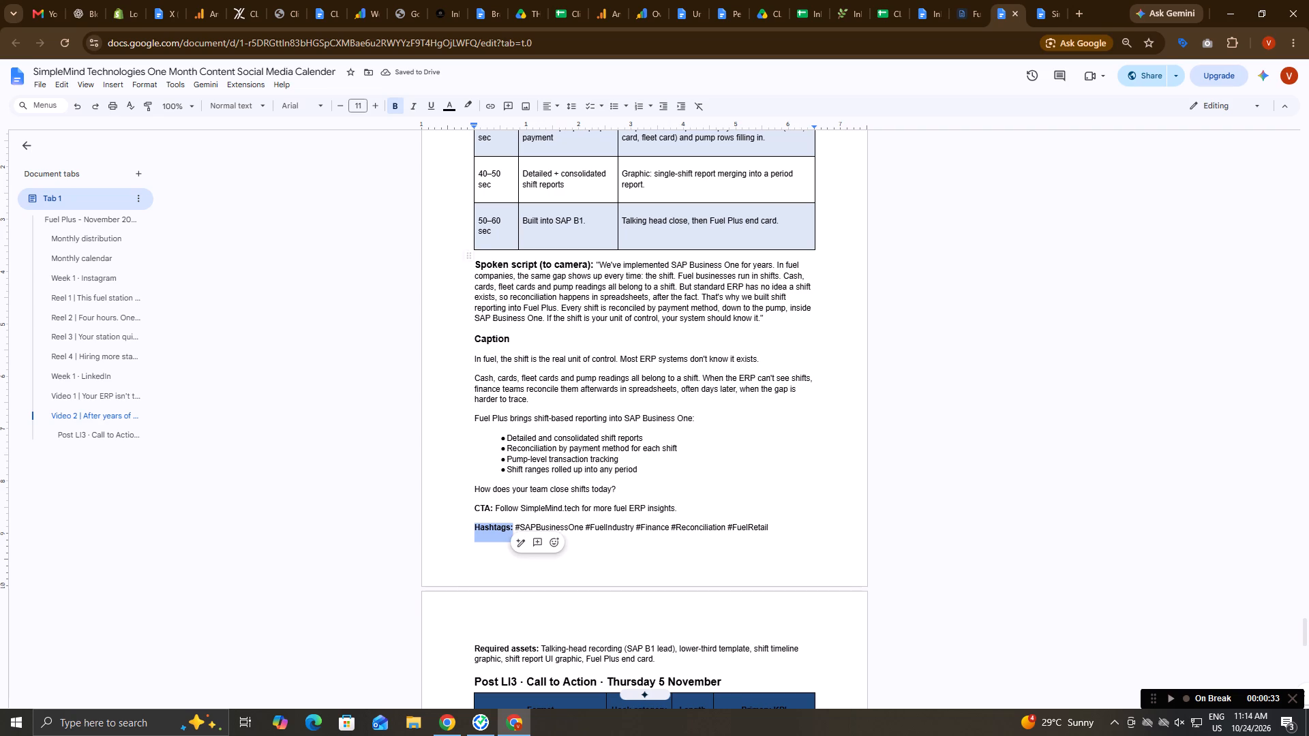
{"action": "left_click", "coordinate": [628, 517]}
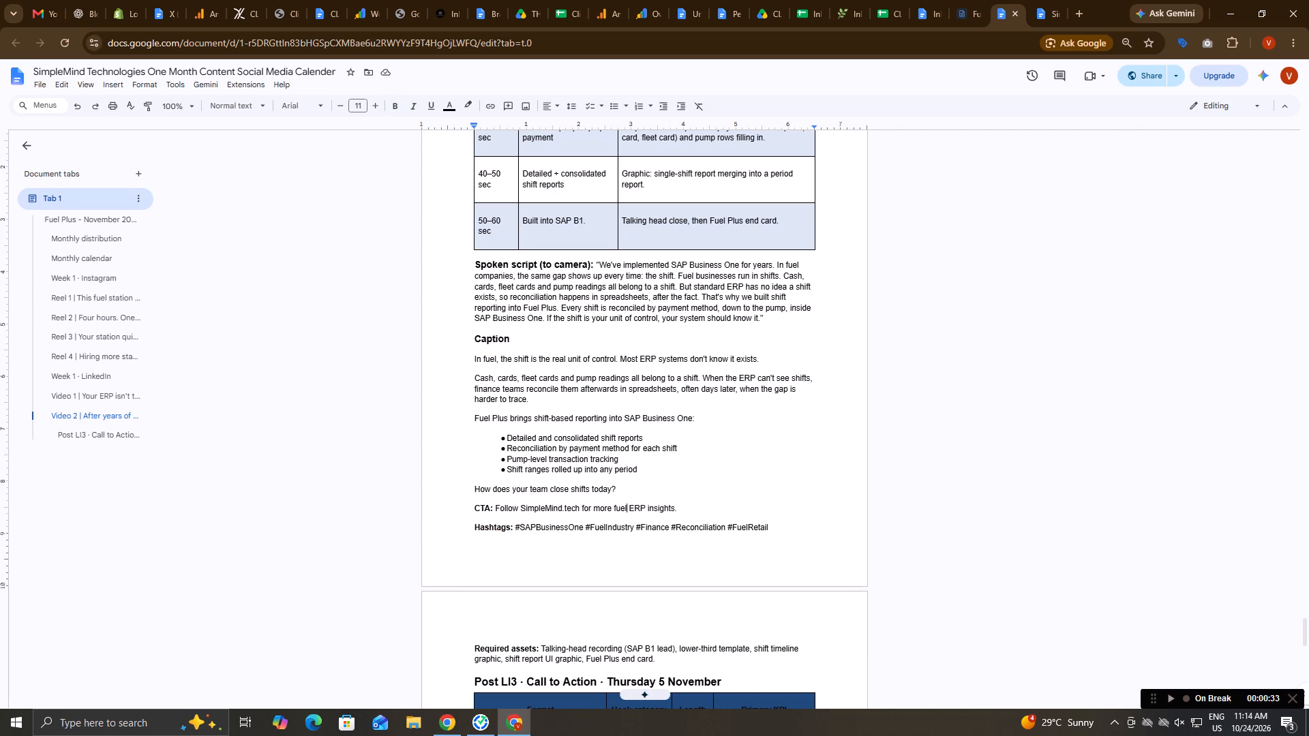
{"action": "scroll", "coordinate": [628, 517], "scroll_direction": "down", "scroll_amount": 3}
{"action": "scroll", "coordinate": [628, 517], "scroll_direction": "up", "scroll_amount": 1}
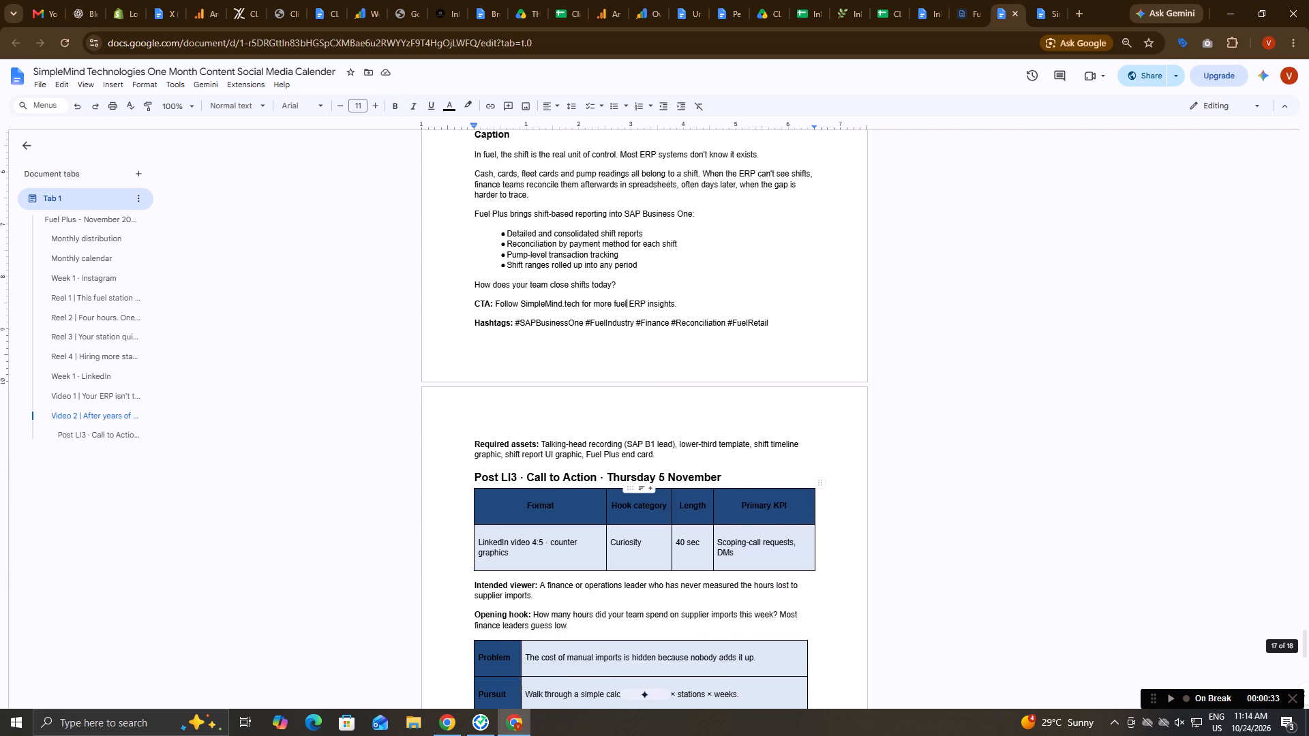
{"action": "scroll", "coordinate": [628, 517], "scroll_direction": "down", "scroll_amount": 1}
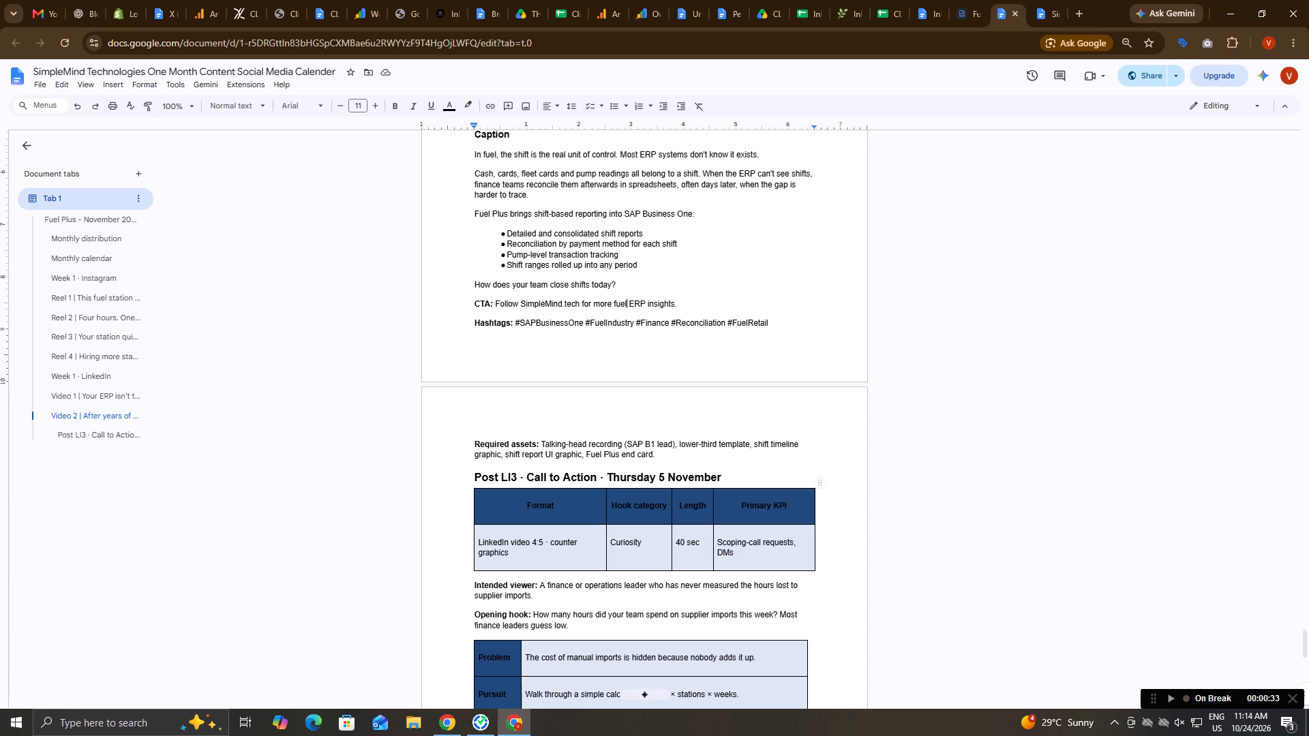
{"action": "scroll", "coordinate": [658, 519], "scroll_direction": "up", "scroll_amount": 13}
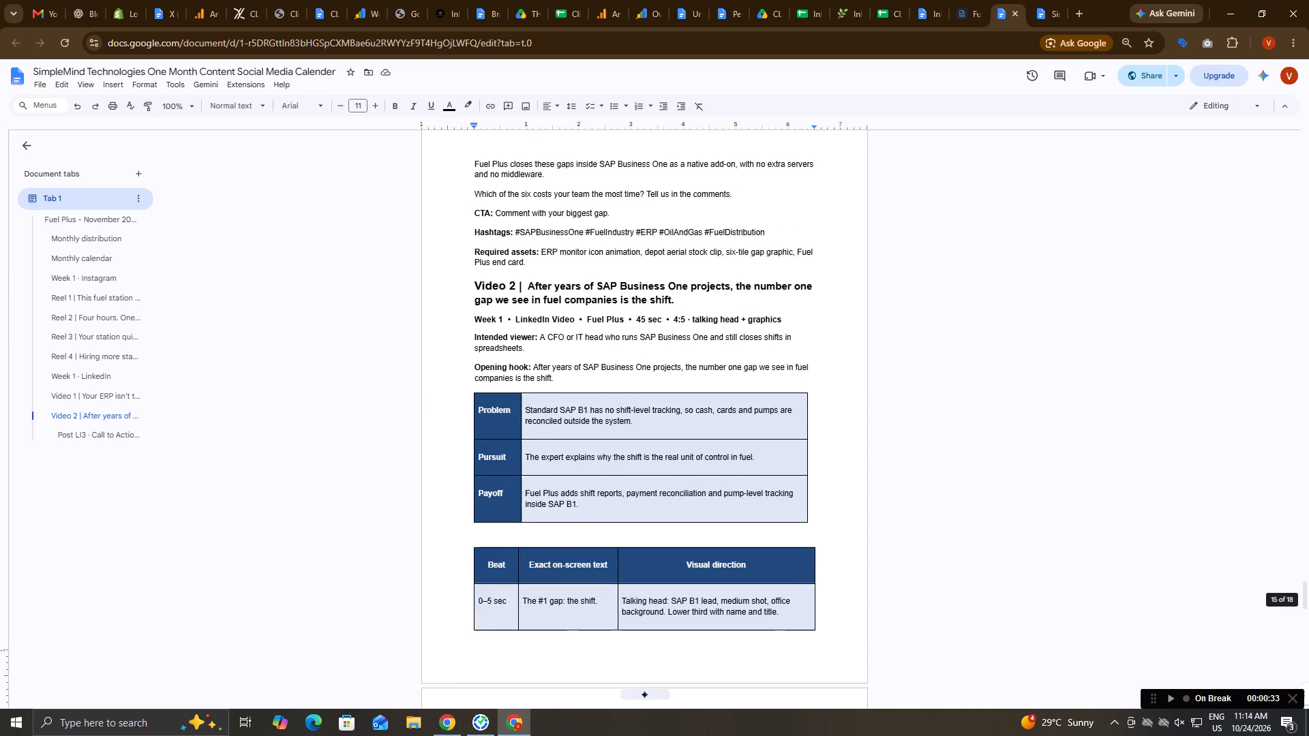
Replace the "Post LI3 · Call to Action · Thursday 5 November" heading with a copy of Video 2's heading and details line.
{"action": "scroll", "coordinate": [658, 519], "scroll_direction": "up", "scroll_amount": 3}
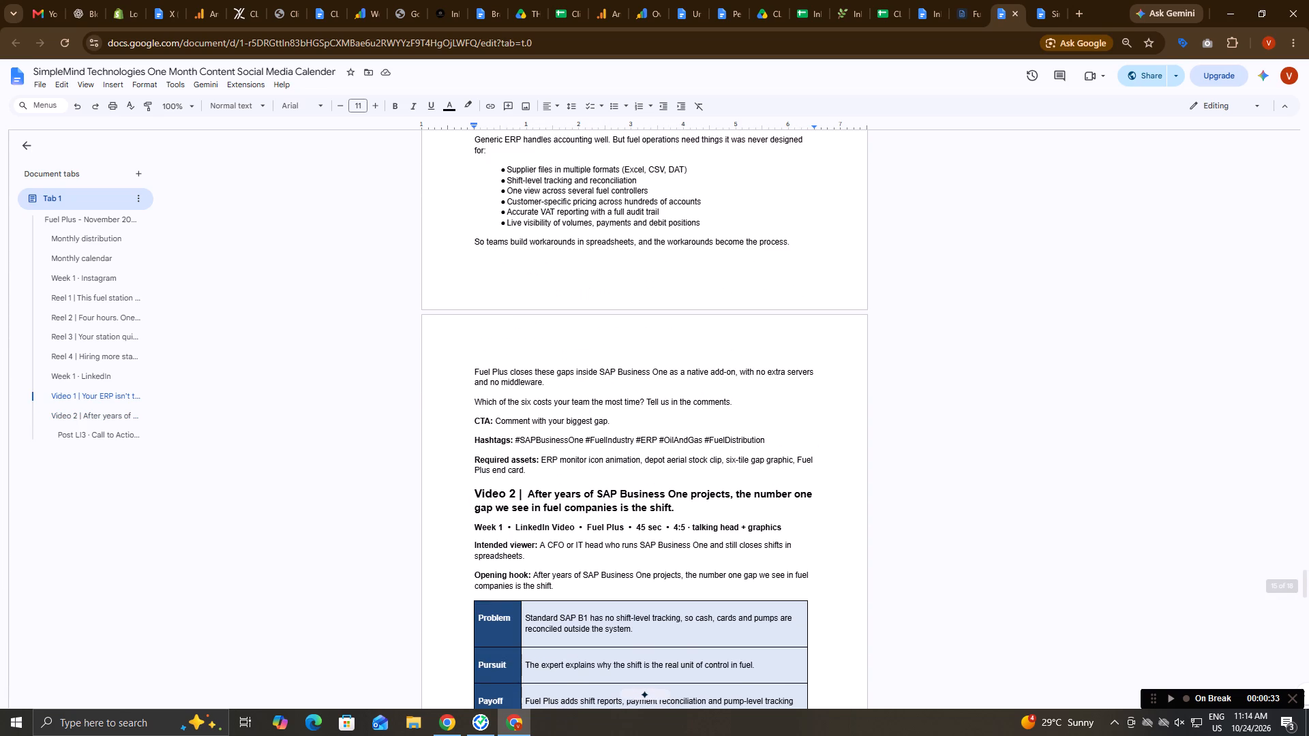
{"action": "left_click_drag", "start_coordinate": [787, 525], "coordinate": [639, 515]}
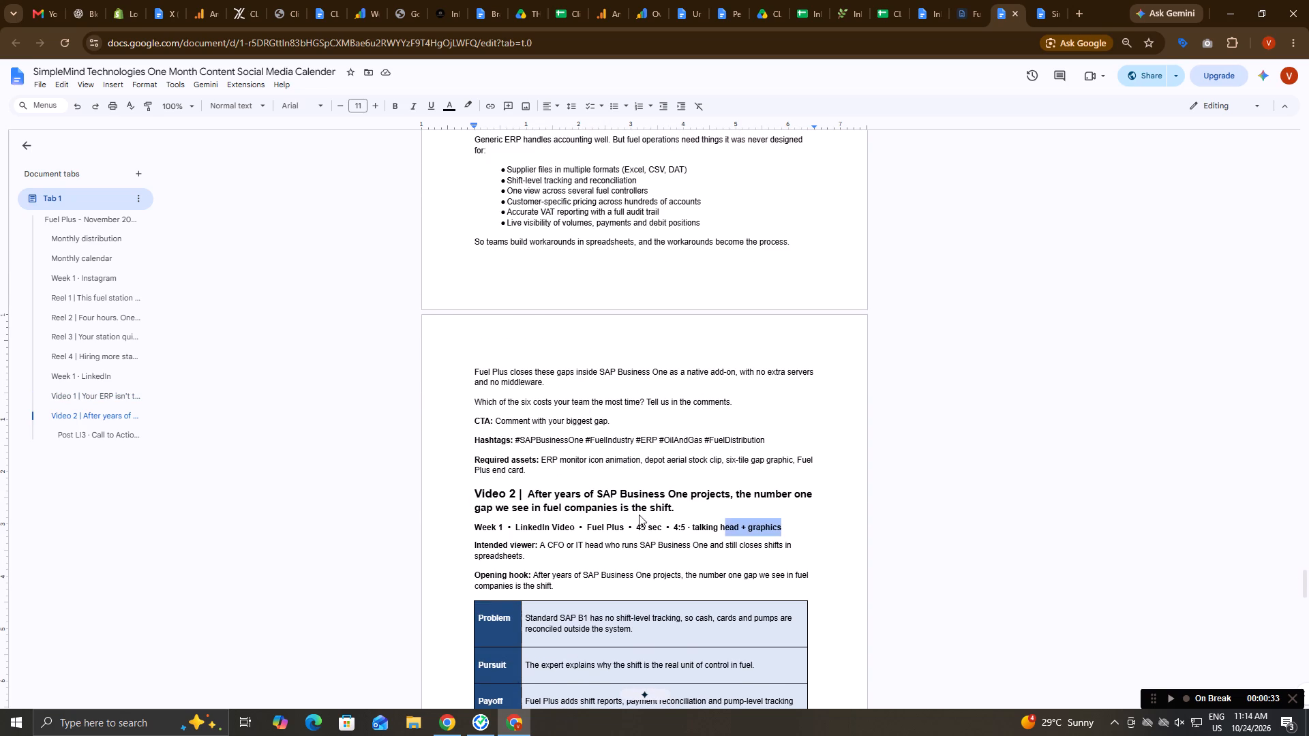
{"action": "left_click_drag", "start_coordinate": [639, 515], "coordinate": [468, 502]}
{"action": "key", "text": "ctrl+c"}
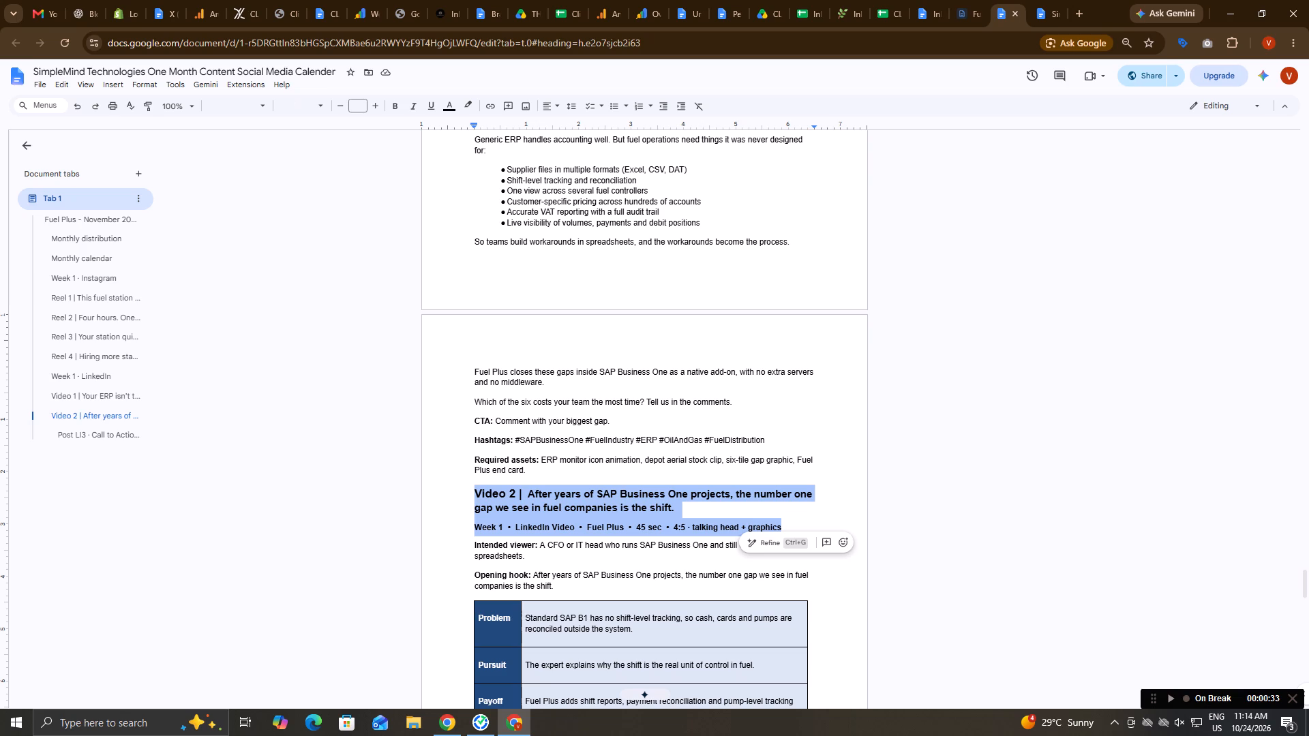
{"action": "scroll", "coordinate": [633, 550], "scroll_direction": "down", "scroll_amount": 11}
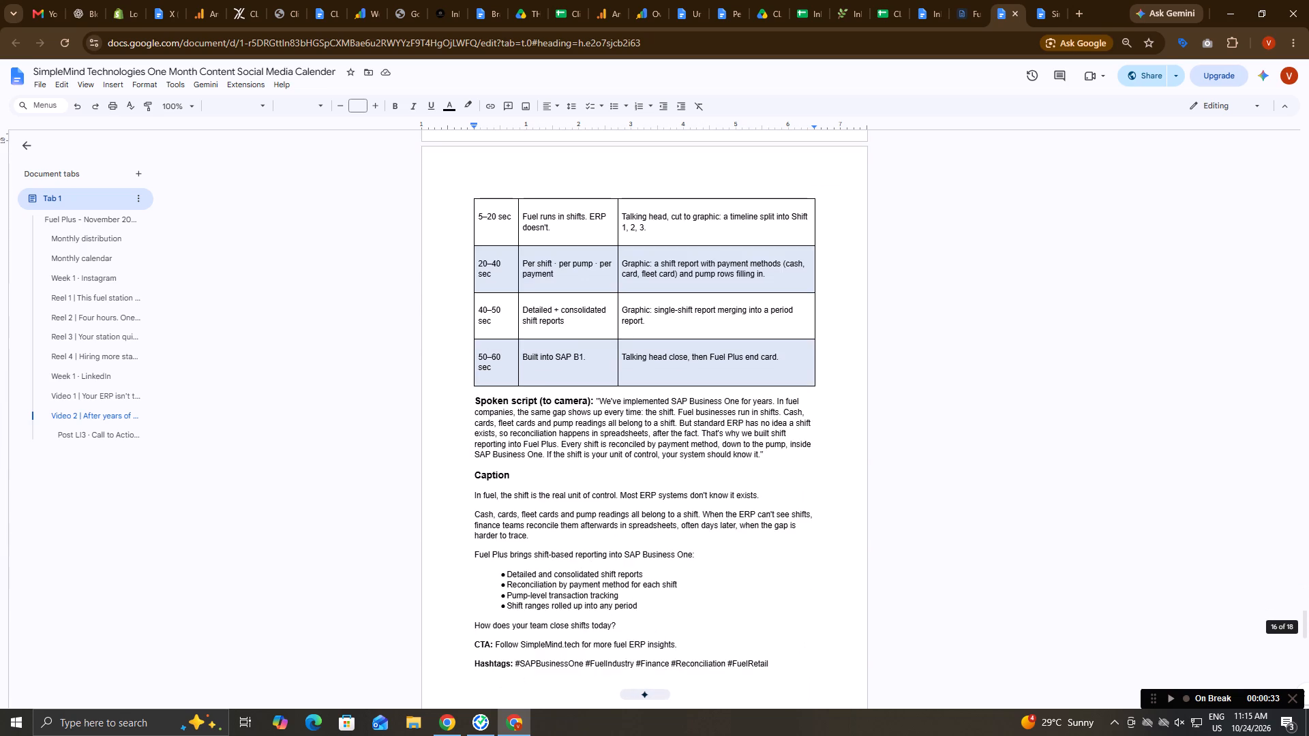
{"action": "scroll", "coordinate": [634, 551], "scroll_direction": "down", "scroll_amount": 6}
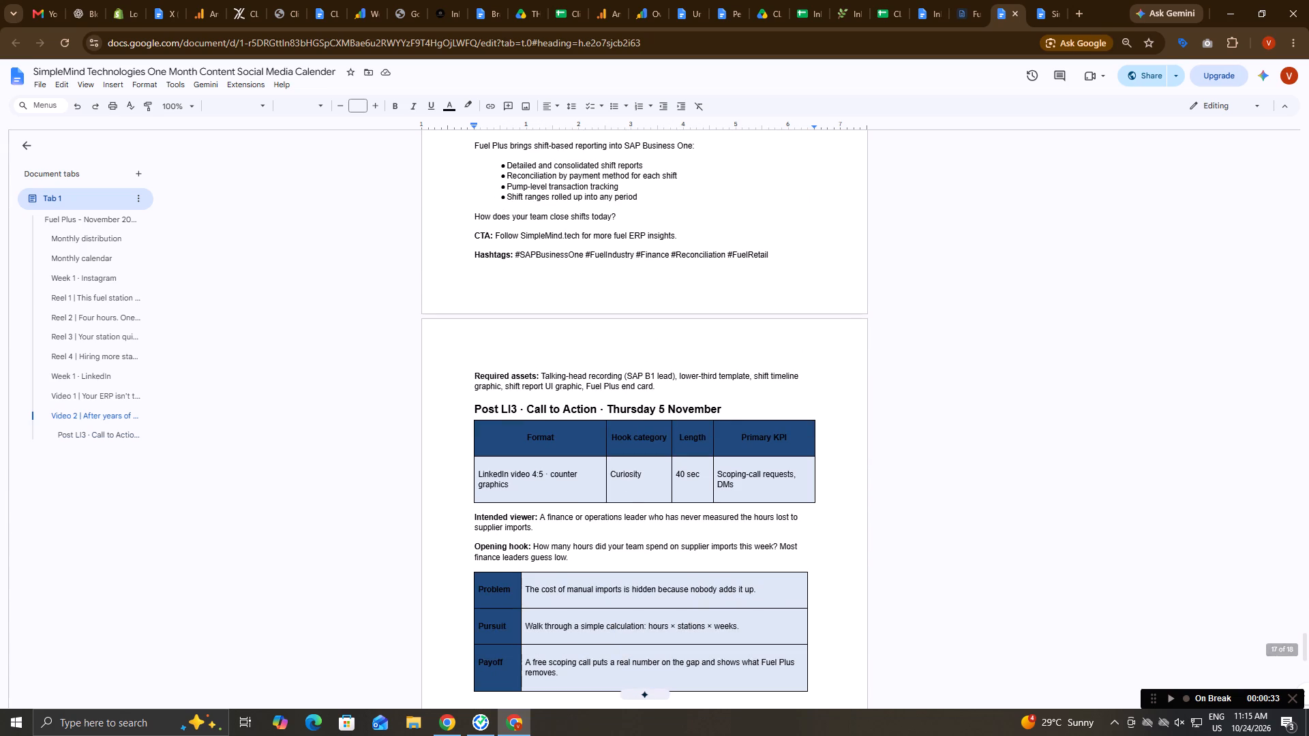
{"action": "left_click_drag", "start_coordinate": [724, 407], "coordinate": [475, 407]}
{"action": "key", "text": "ctrl+v"}
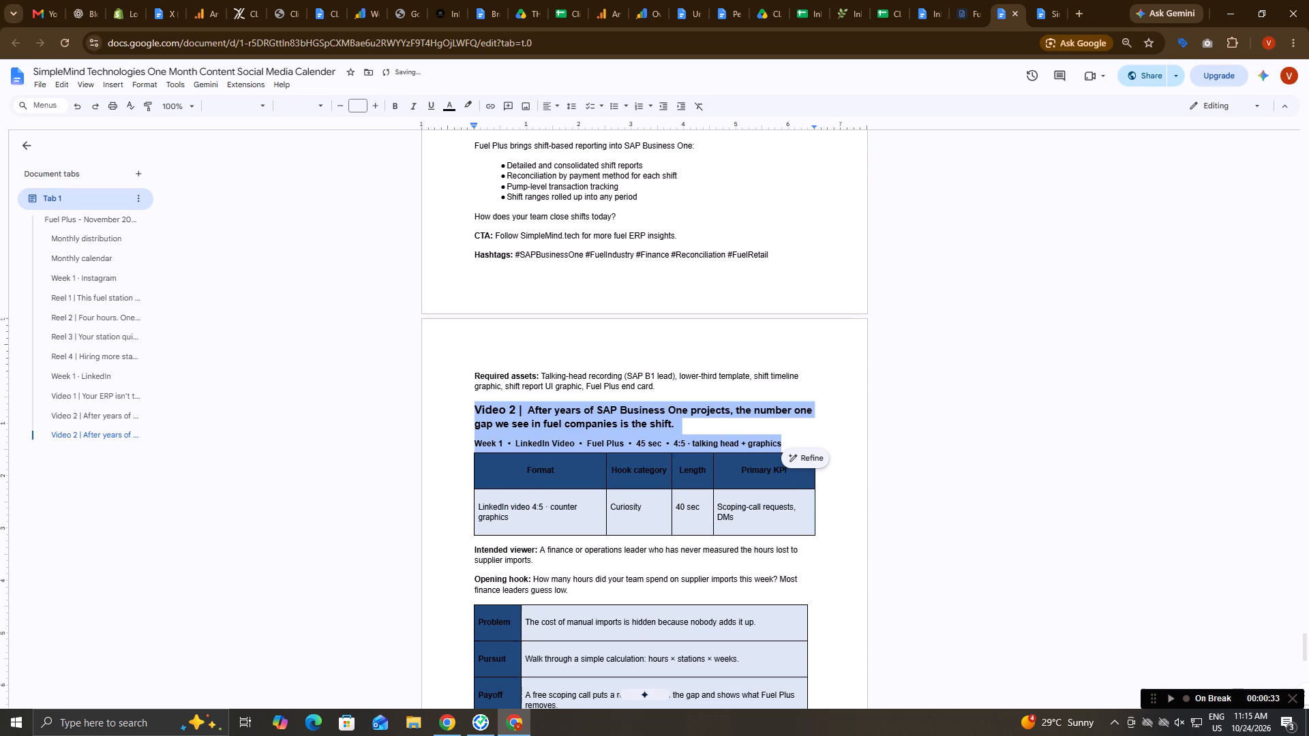
In the pasted details line, replace "talking head + graphics" with "counter graphics" copied from the Format table below.
{"action": "left_click_drag", "start_coordinate": [549, 507], "coordinate": [551, 511]}
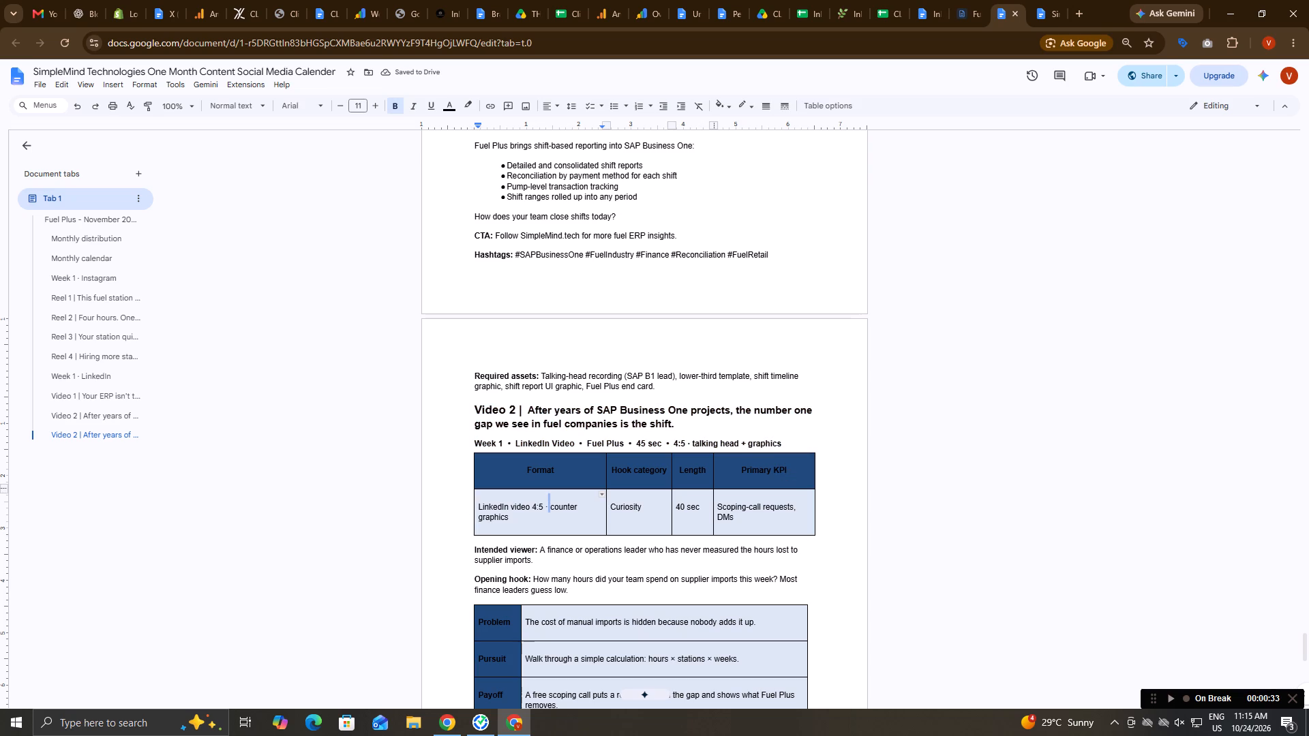
{"action": "left_click_drag", "start_coordinate": [551, 511], "coordinate": [553, 515]}
{"action": "key", "text": "ctrl+c"}
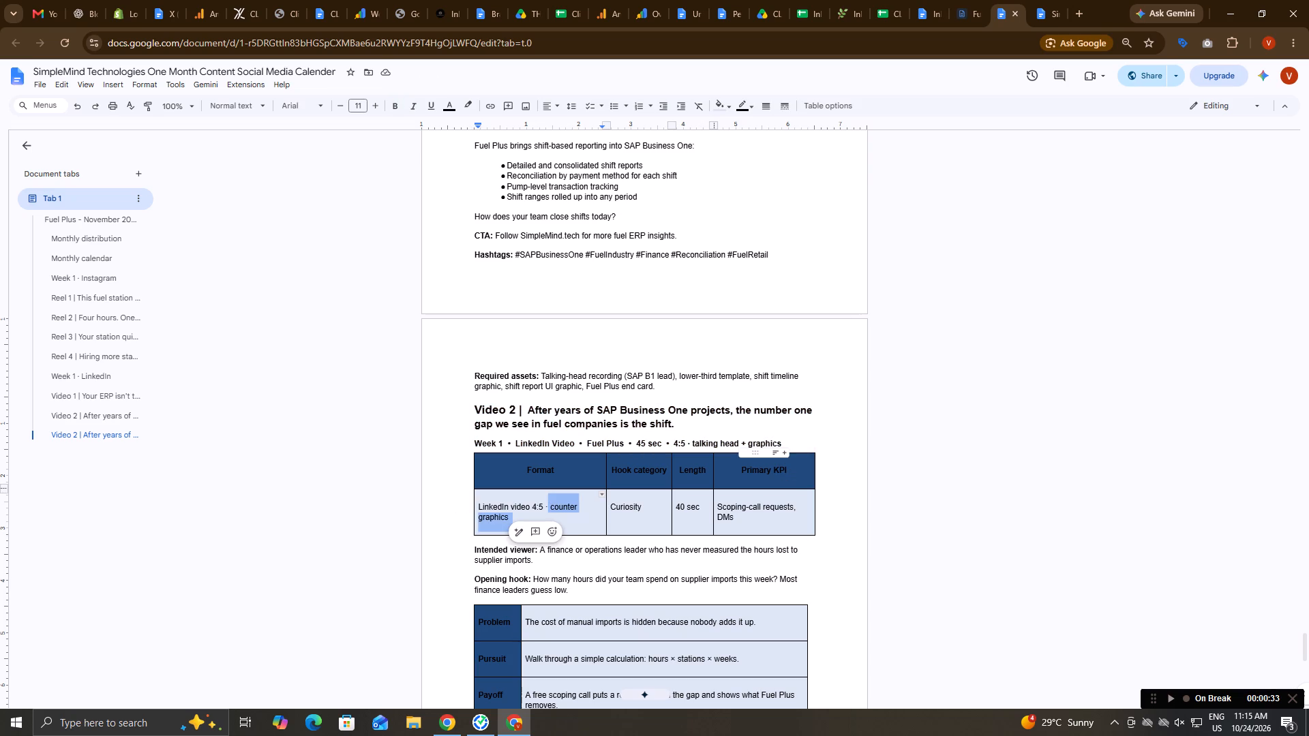
{"action": "left_click_drag", "start_coordinate": [791, 441], "coordinate": [691, 445]}
{"action": "left_click", "coordinate": [699, 447]}
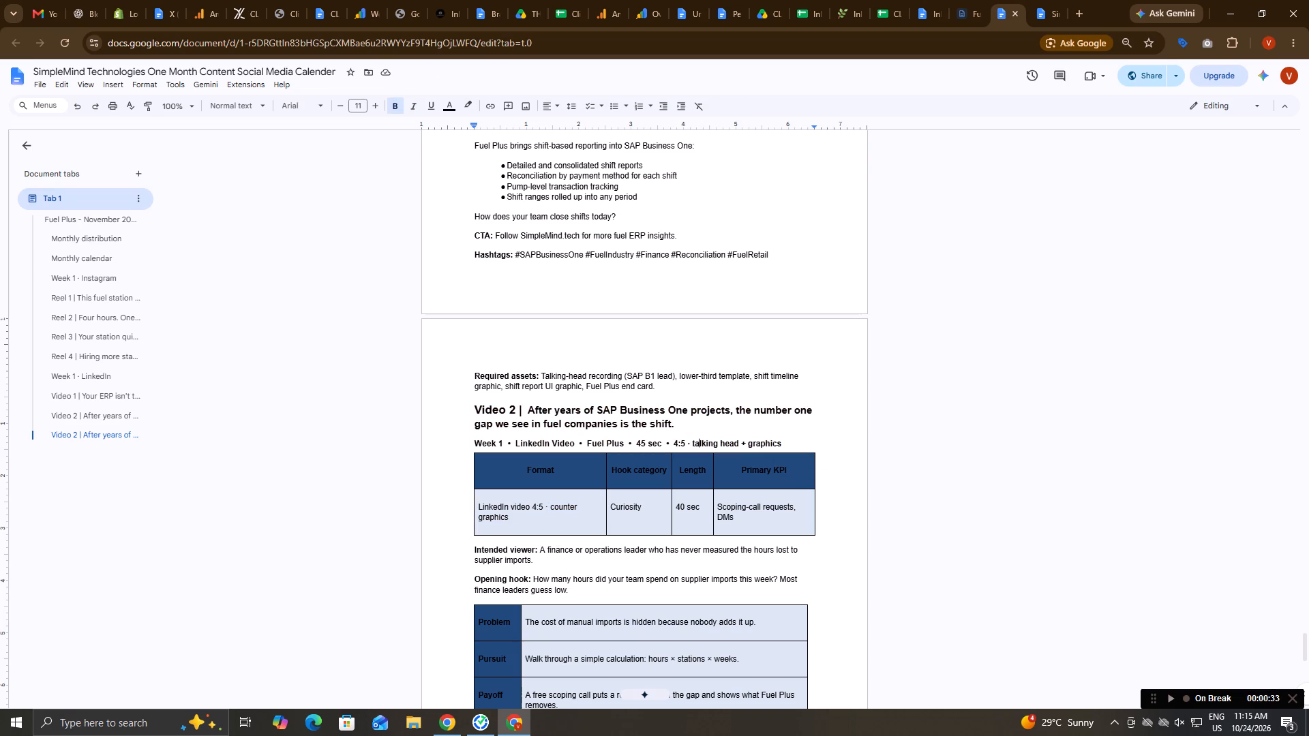
{"action": "left_click_drag", "start_coordinate": [691, 444], "coordinate": [788, 445]}
{"action": "key", "text": "ctrl+v"}
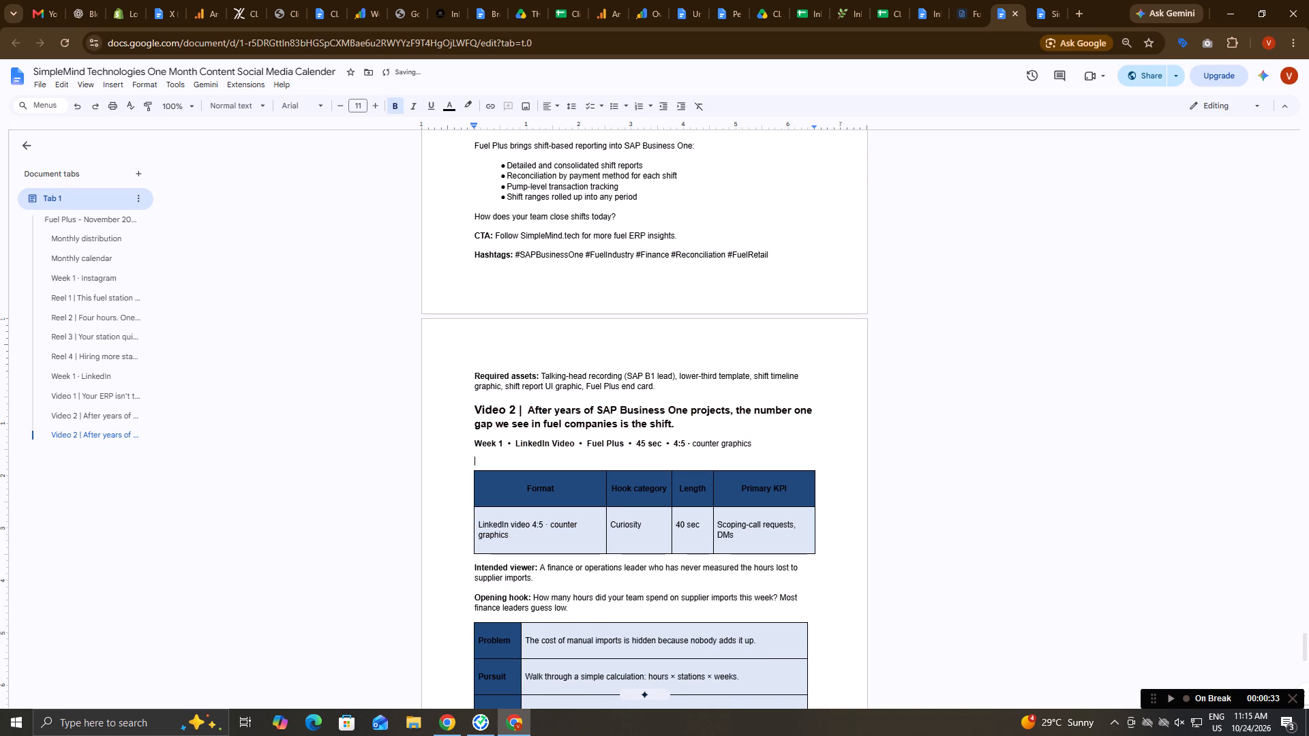
Make "counter graphics" in the details line bold at font size 11.5.
{"action": "left_click_drag", "start_coordinate": [693, 444], "coordinate": [770, 445]}
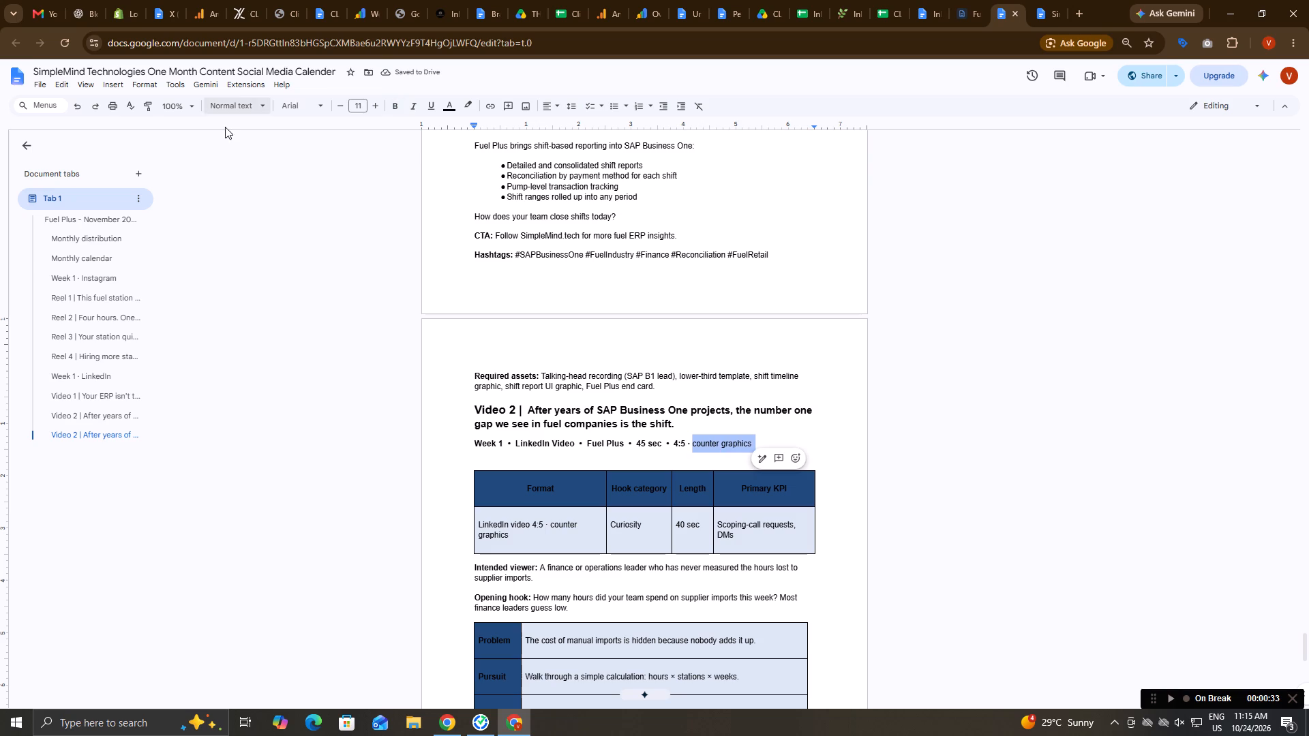
{"action": "left_click", "coordinate": [397, 109]}
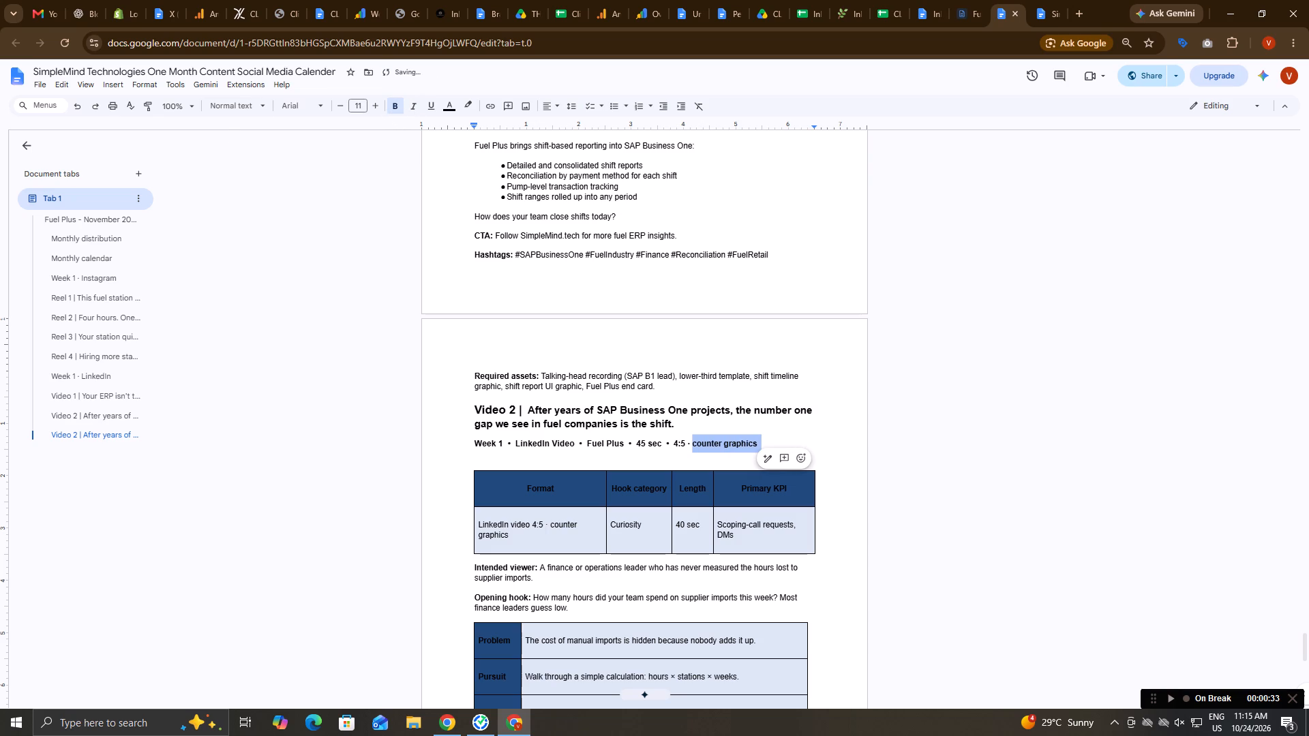
{"action": "left_click", "coordinate": [372, 106]}
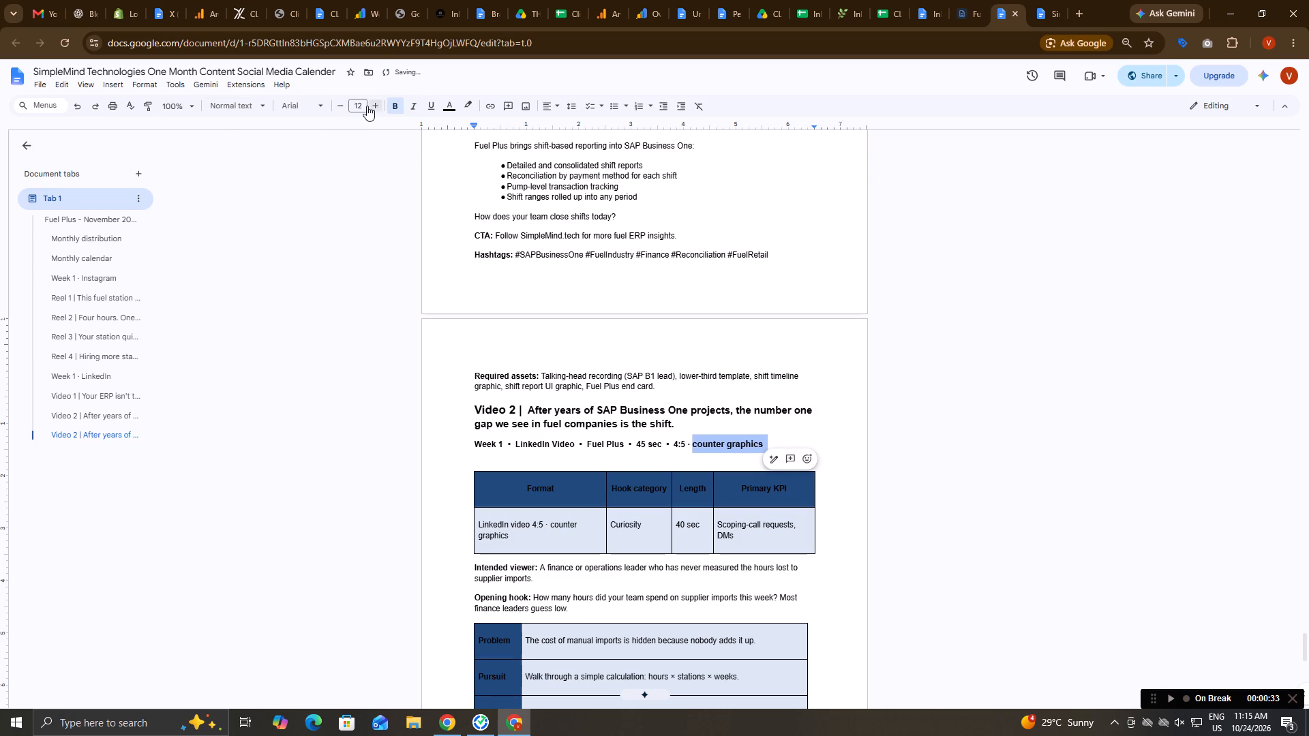
{"action": "left_click_drag", "start_coordinate": [363, 104], "coordinate": [347, 108]}
{"action": "key", "text": "BackSpace"}
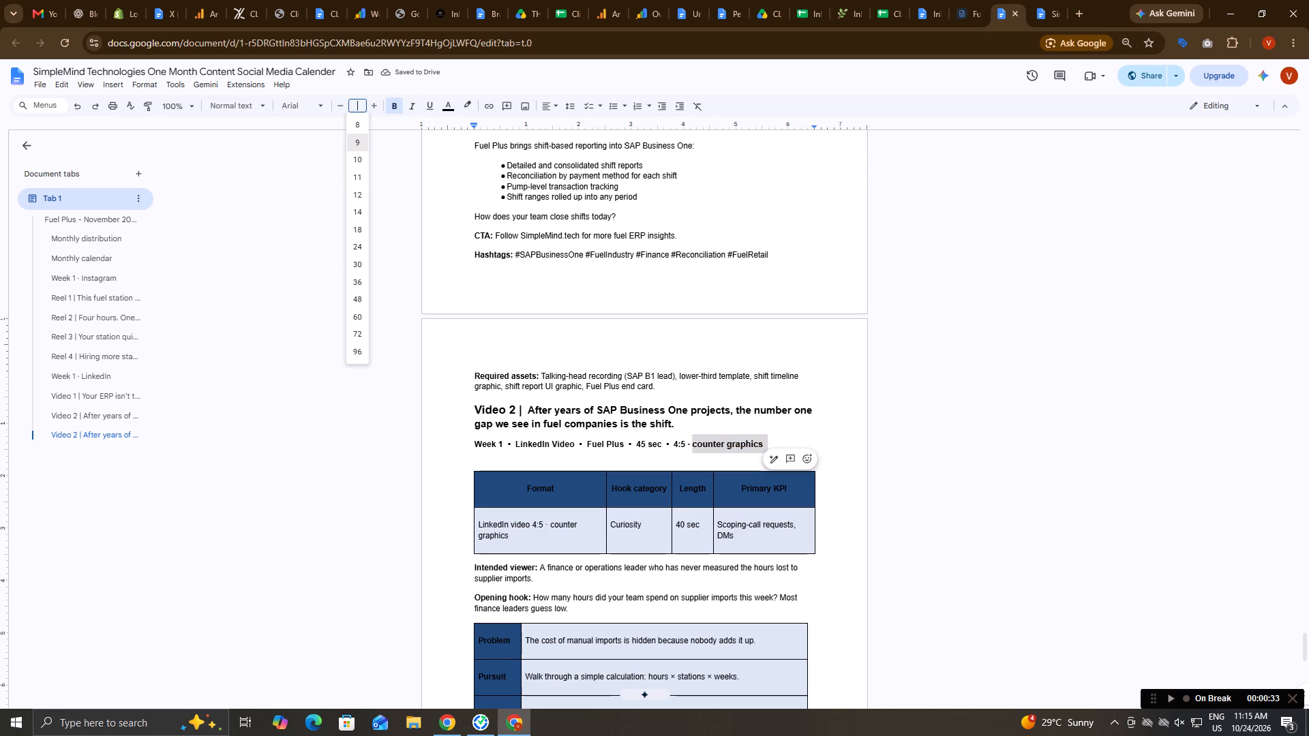
{"action": "type", "text": "11.5"}
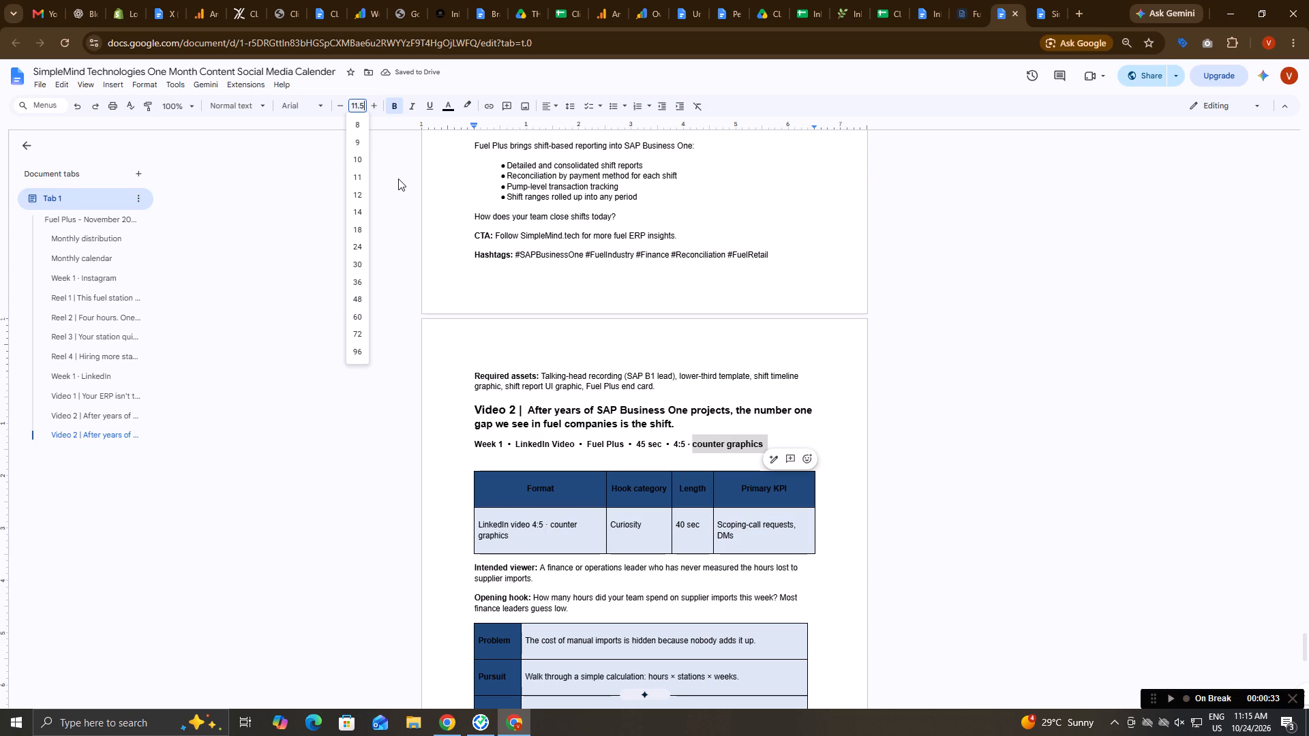
{"action": "left_click", "coordinate": [397, 183]}
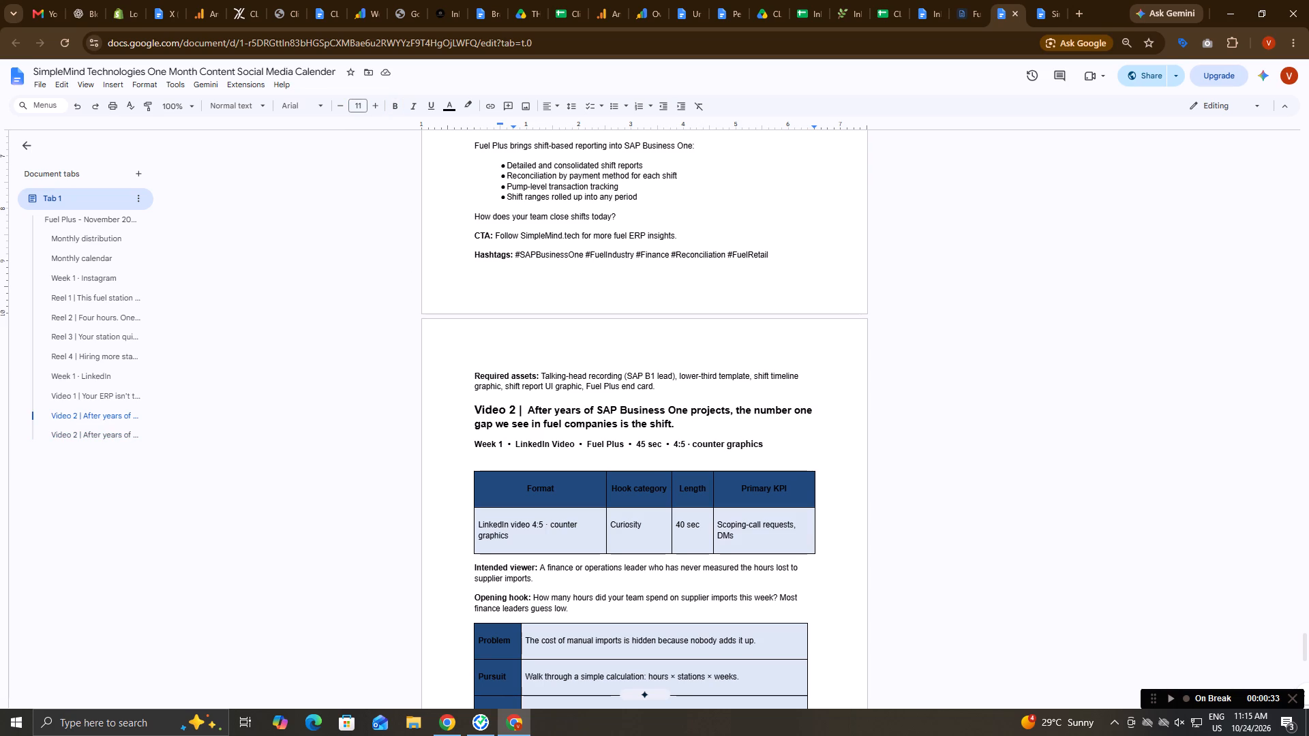
Delete the Format, Hook category, Length and Primary KPI table under the pasted details line.
{"action": "left_click_drag", "start_coordinate": [828, 546], "coordinate": [507, 487]}
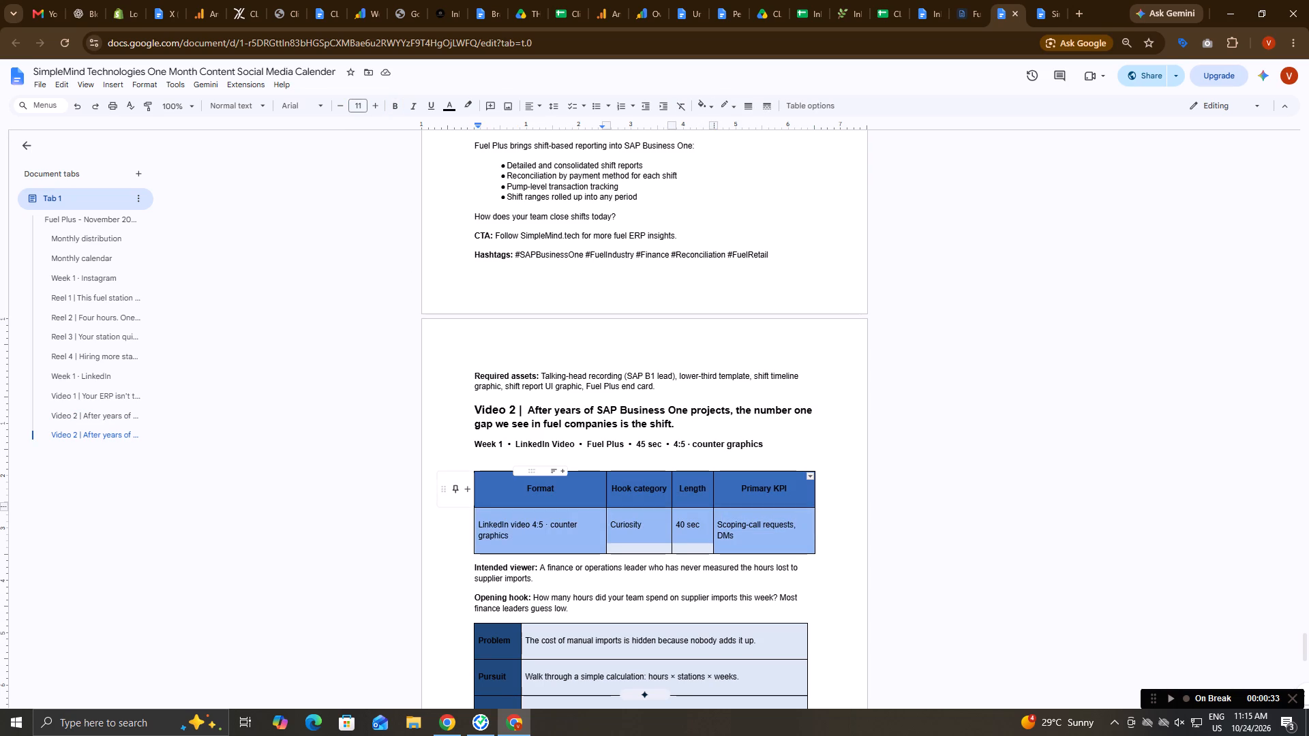
{"action": "left_click_drag", "start_coordinate": [507, 487], "coordinate": [508, 487]}
{"action": "key", "text": "BackSpace"}
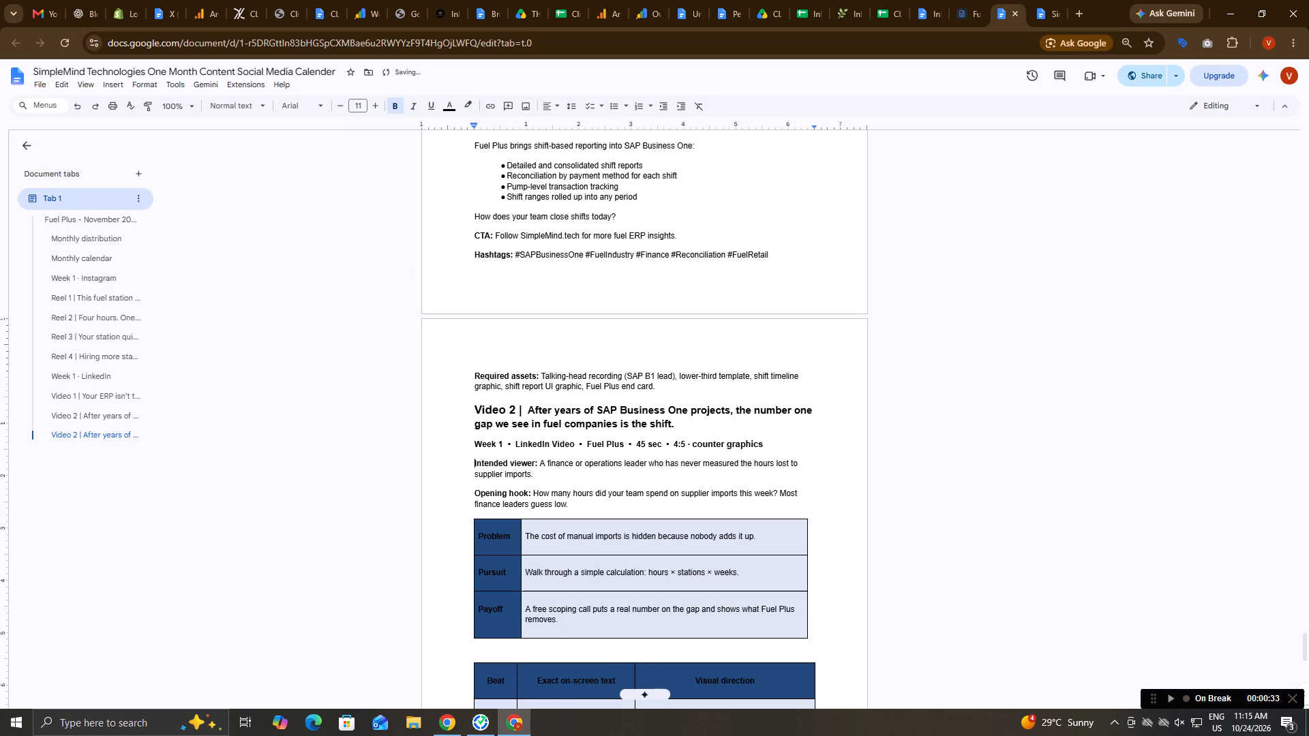
Change the duration in the pasted details line to 40 sec.
{"action": "left_click", "coordinate": [642, 446]}
{"action": "left_click", "coordinate": [643, 446]}
{"action": "left_click", "coordinate": [643, 446]}
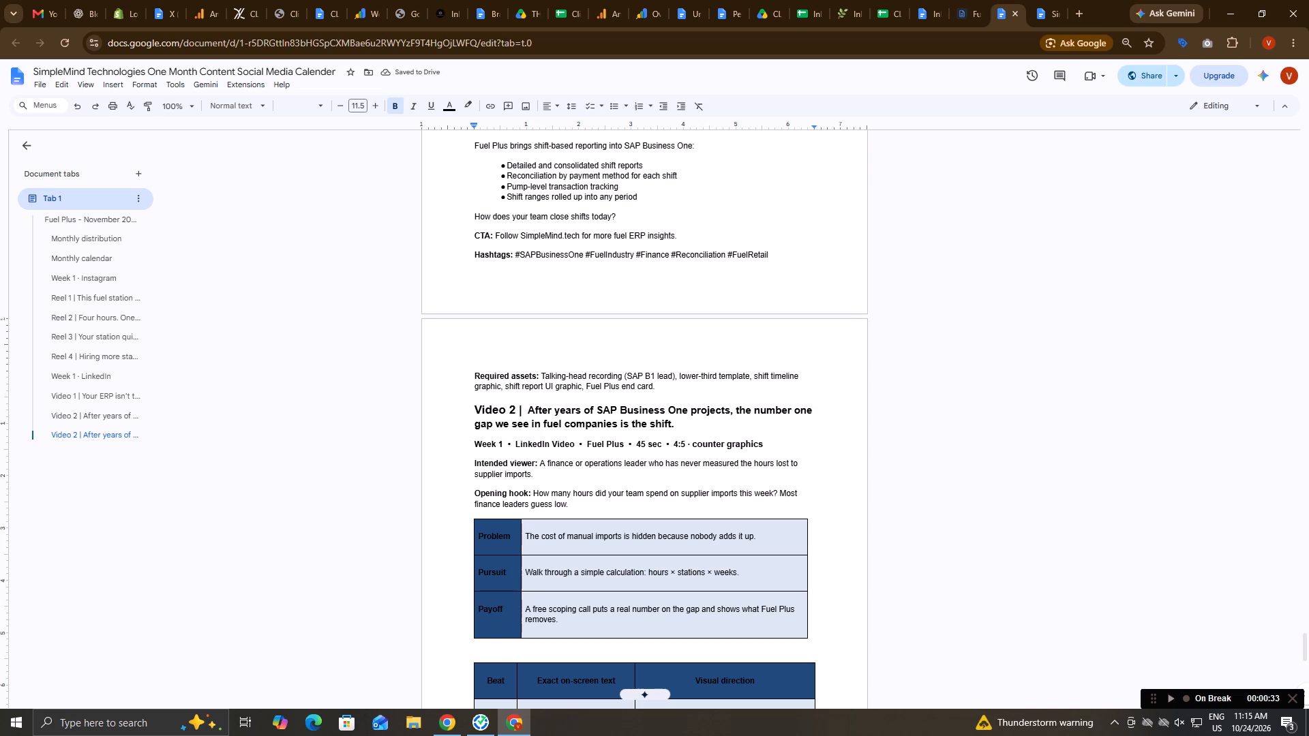
{"action": "key", "text": "BackSpace"}
{"action": "type", "text": "40"}
{"action": "key", "text": "Down"}
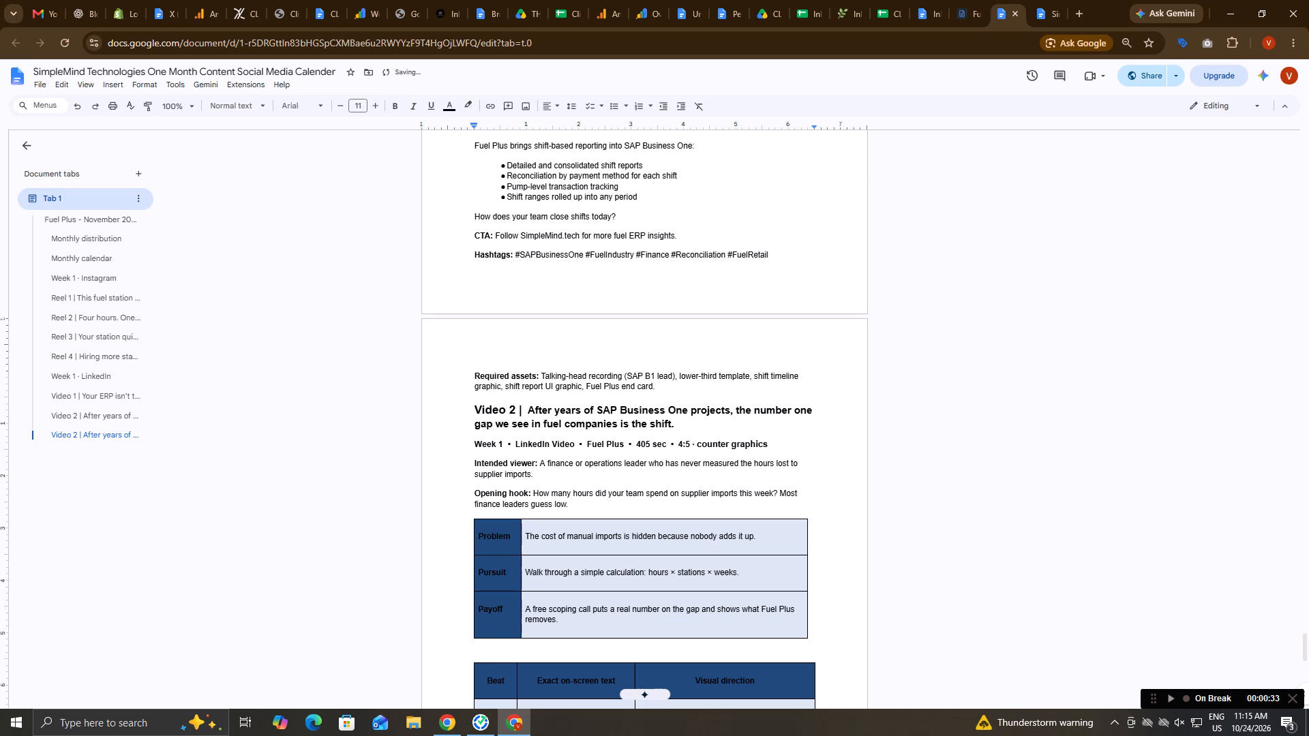
{"action": "left_click", "coordinate": [649, 447]}
{"action": "key", "text": "BackSpace"}
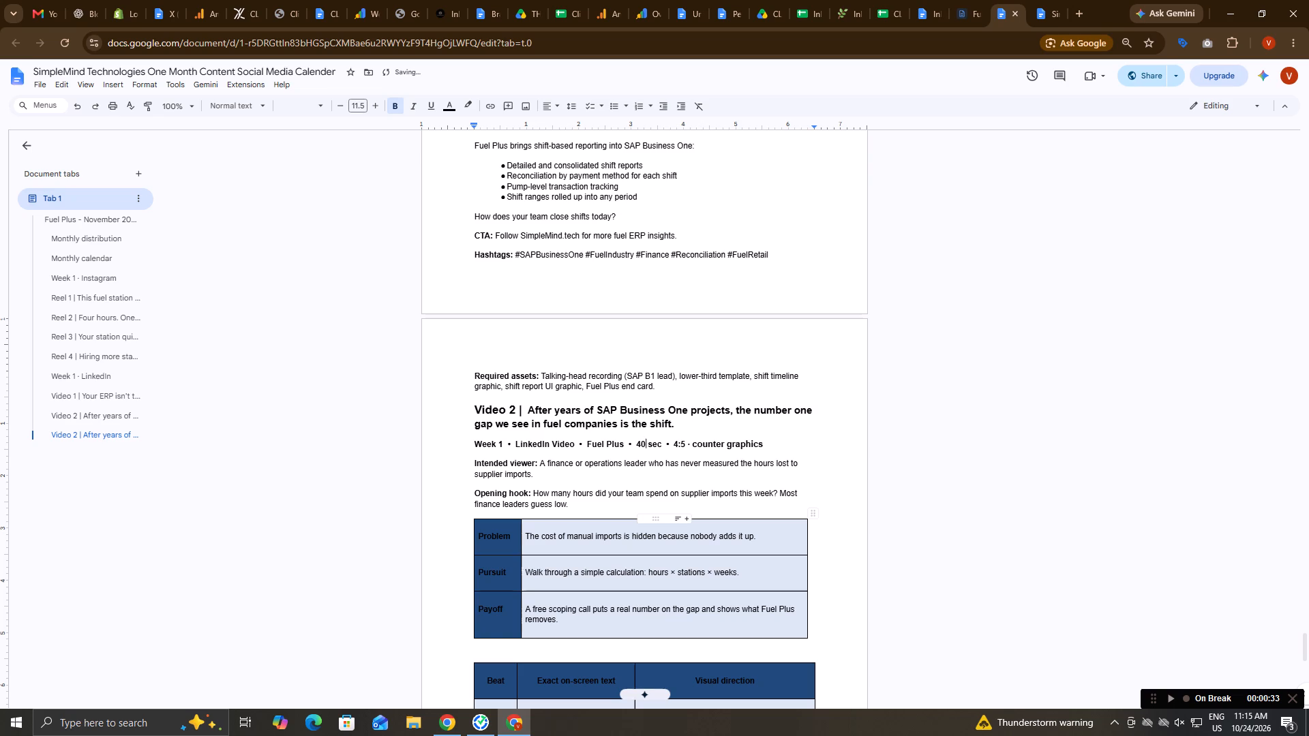
Replace the pasted heading's title with the opening hook "How many hours did your team spend on supplier imports this week? Most finance leaders guess low.".
{"action": "left_click_drag", "start_coordinate": [570, 504], "coordinate": [535, 496]}
{"action": "key", "text": "ctrl+c"}
{"action": "left_click_drag", "start_coordinate": [688, 418], "coordinate": [554, 408]}
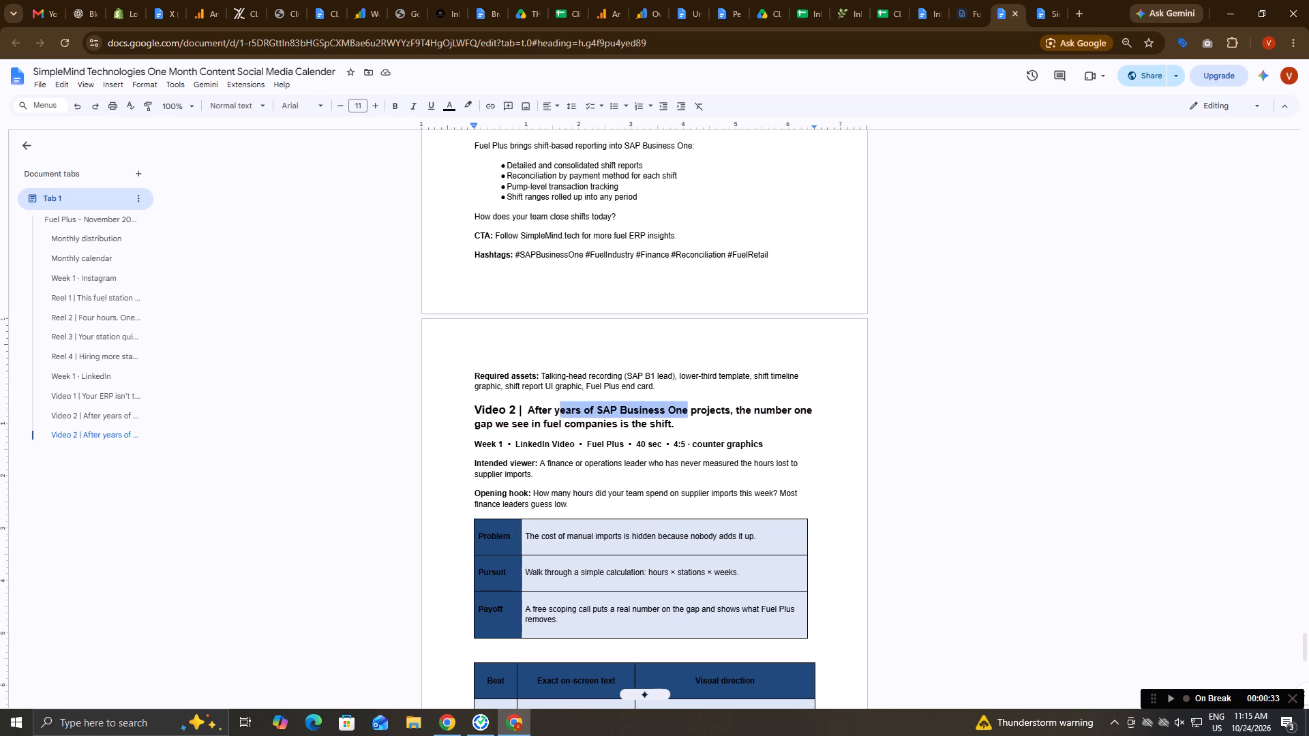
{"action": "left_click_drag", "start_coordinate": [554, 408], "coordinate": [530, 406]}
{"action": "left_click", "coordinate": [535, 408]}
{"action": "left_click_drag", "start_coordinate": [528, 409], "coordinate": [678, 419]}
{"action": "key", "text": "ctrl+v"}
Make the new supplier-imports heading title bold at font size 14.
{"action": "left_click_drag", "start_coordinate": [577, 423], "coordinate": [542, 410]}
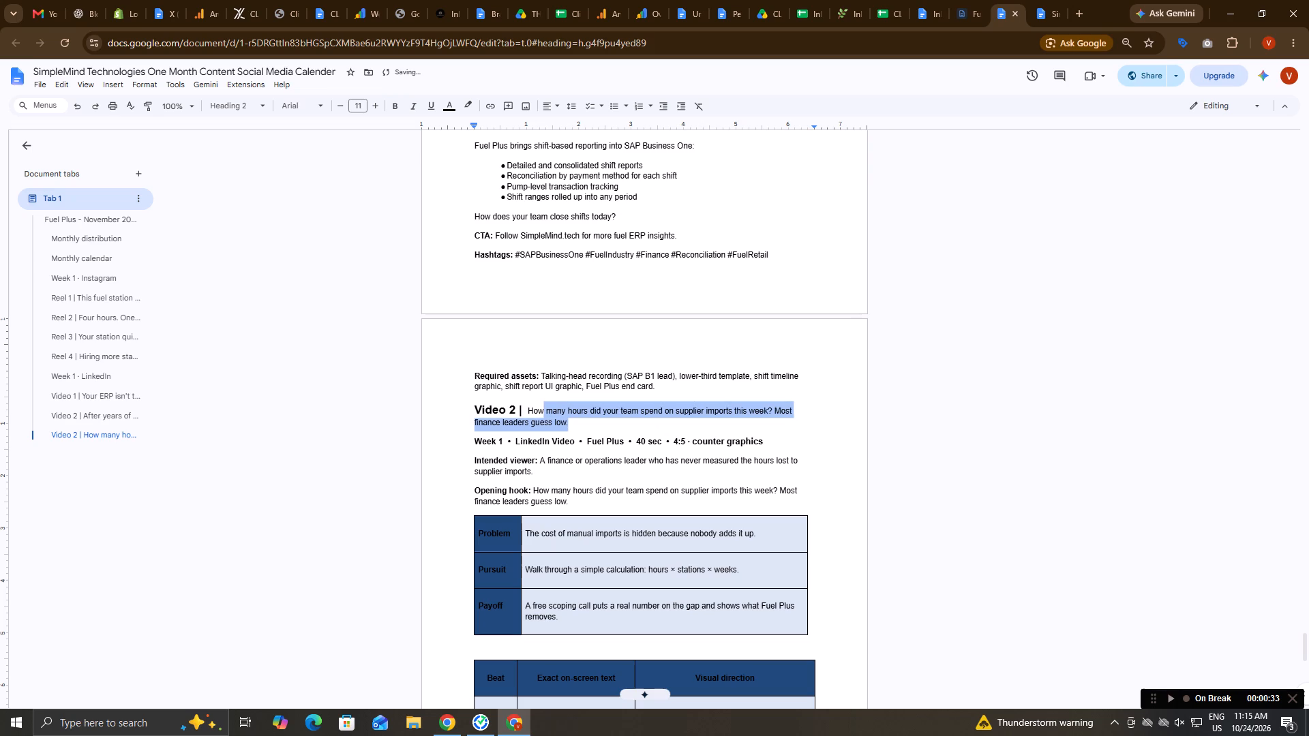
{"action": "left_click_drag", "start_coordinate": [542, 410], "coordinate": [528, 411]}
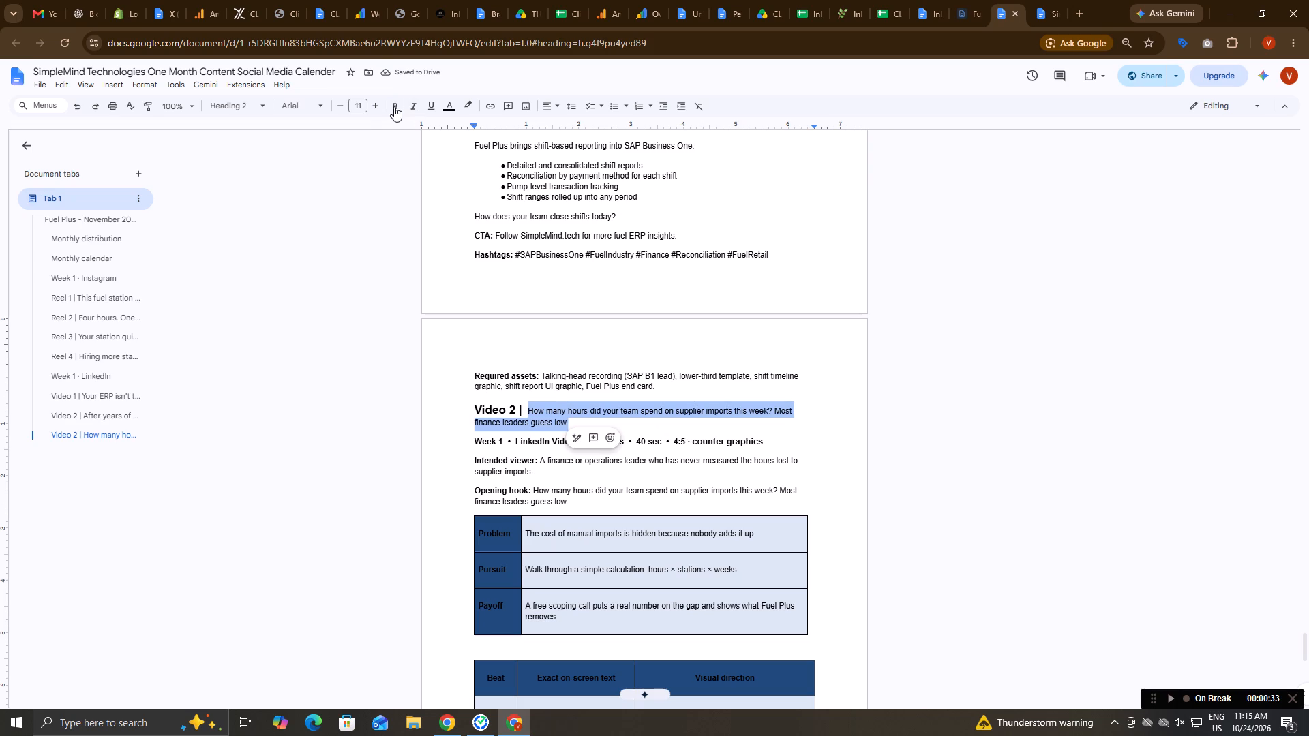
{"action": "left_click", "coordinate": [391, 103]}
{"action": "double_click", "coordinate": [381, 106]}
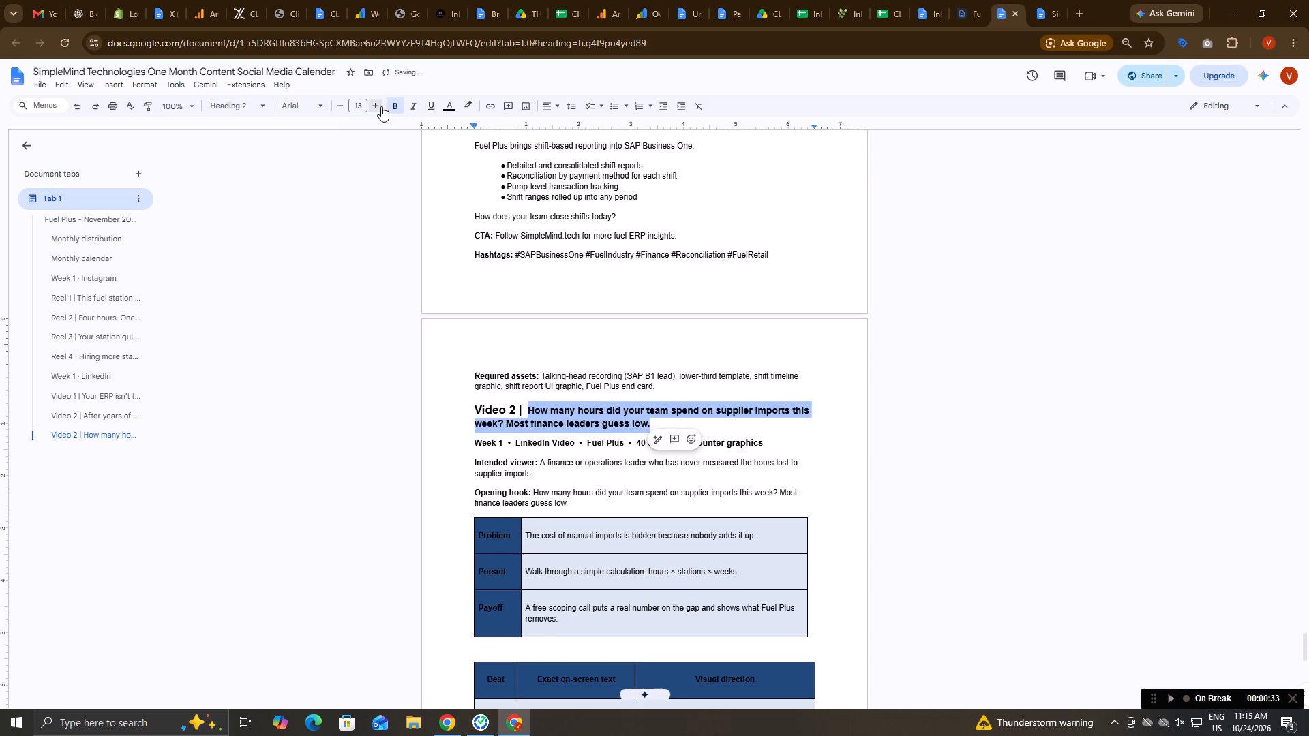
{"action": "left_click", "coordinate": [381, 106]}
{"action": "left_click", "coordinate": [556, 420]}
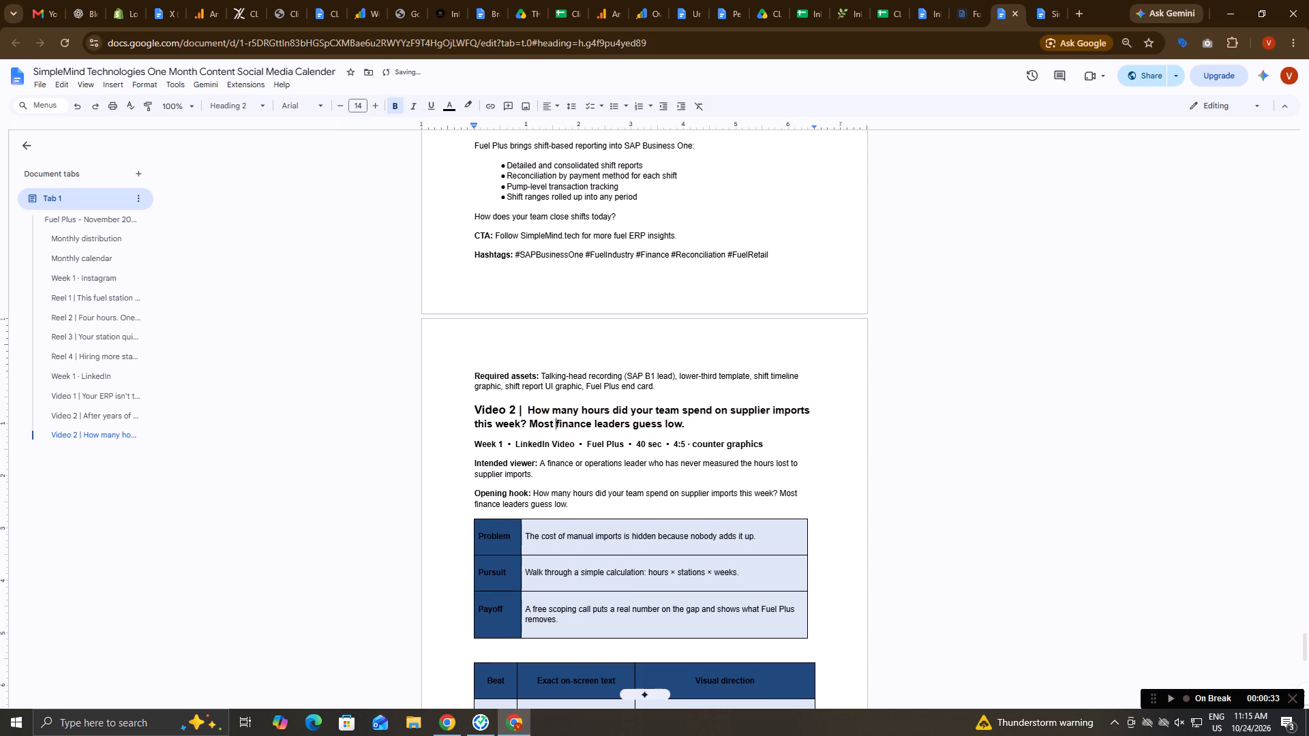
Renumber the supplier-imports post heading as Video 3.
{"action": "left_click", "coordinate": [513, 408]}
{"action": "key", "text": "BackSpace"}
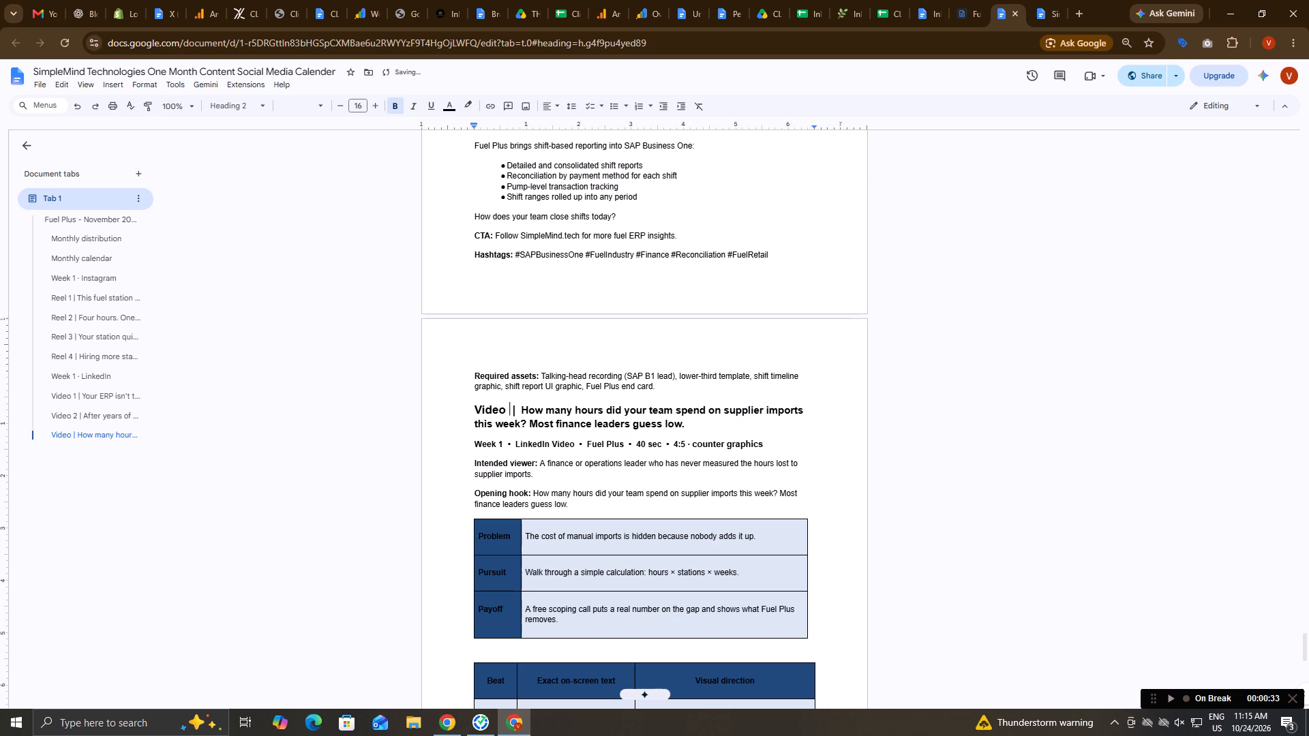
{"action": "key", "text": "3"}
Colour the Problem, Pursuit and Payoff labels in Video 3's table white.
{"action": "scroll", "coordinate": [644, 508], "scroll_direction": "down", "scroll_amount": 1}
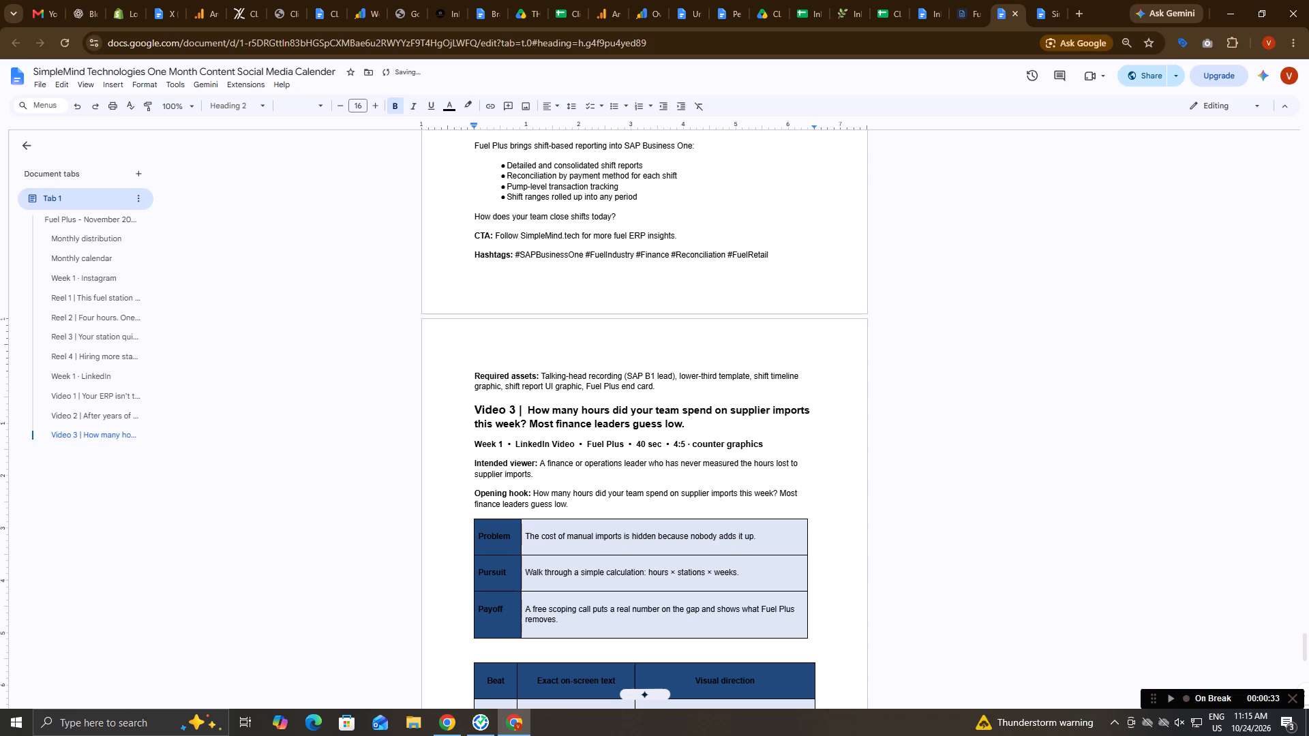
{"action": "scroll", "coordinate": [644, 510], "scroll_direction": "down", "scroll_amount": 2}
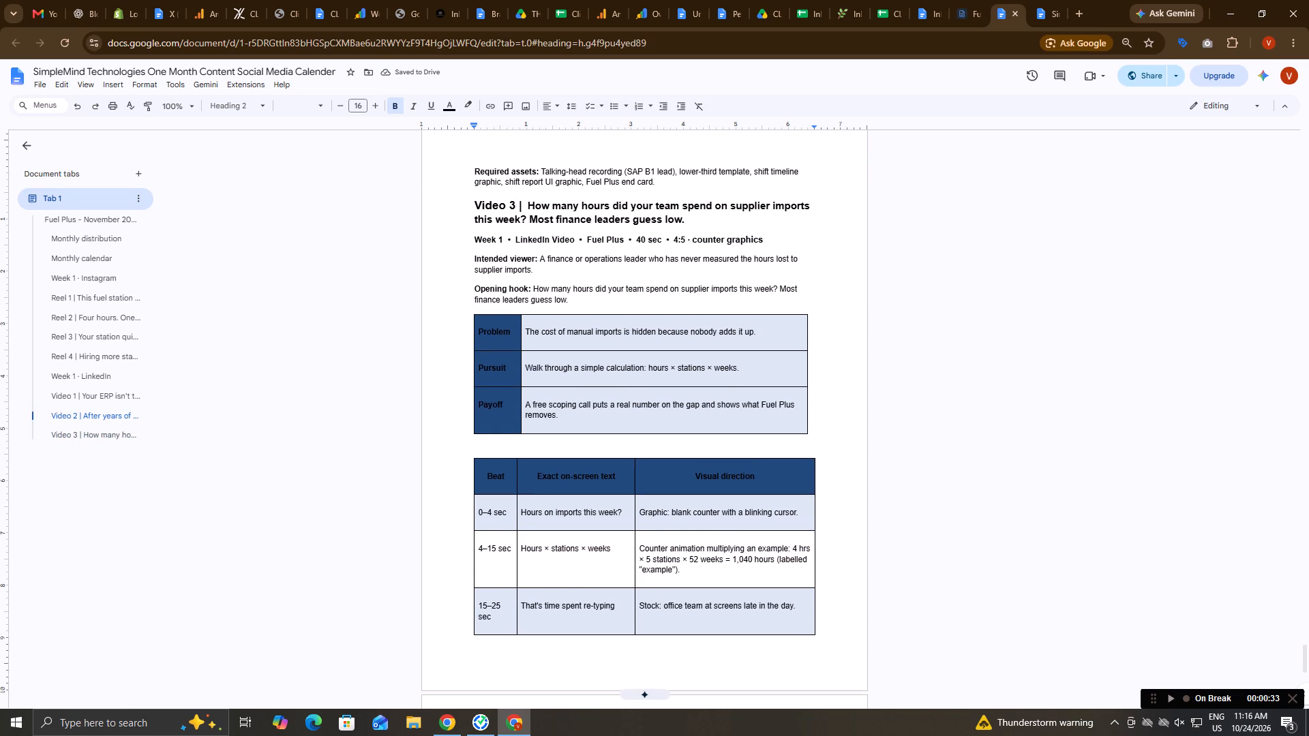
{"action": "left_click_drag", "start_coordinate": [505, 413], "coordinate": [476, 333]}
{"action": "left_click", "coordinate": [443, 110]}
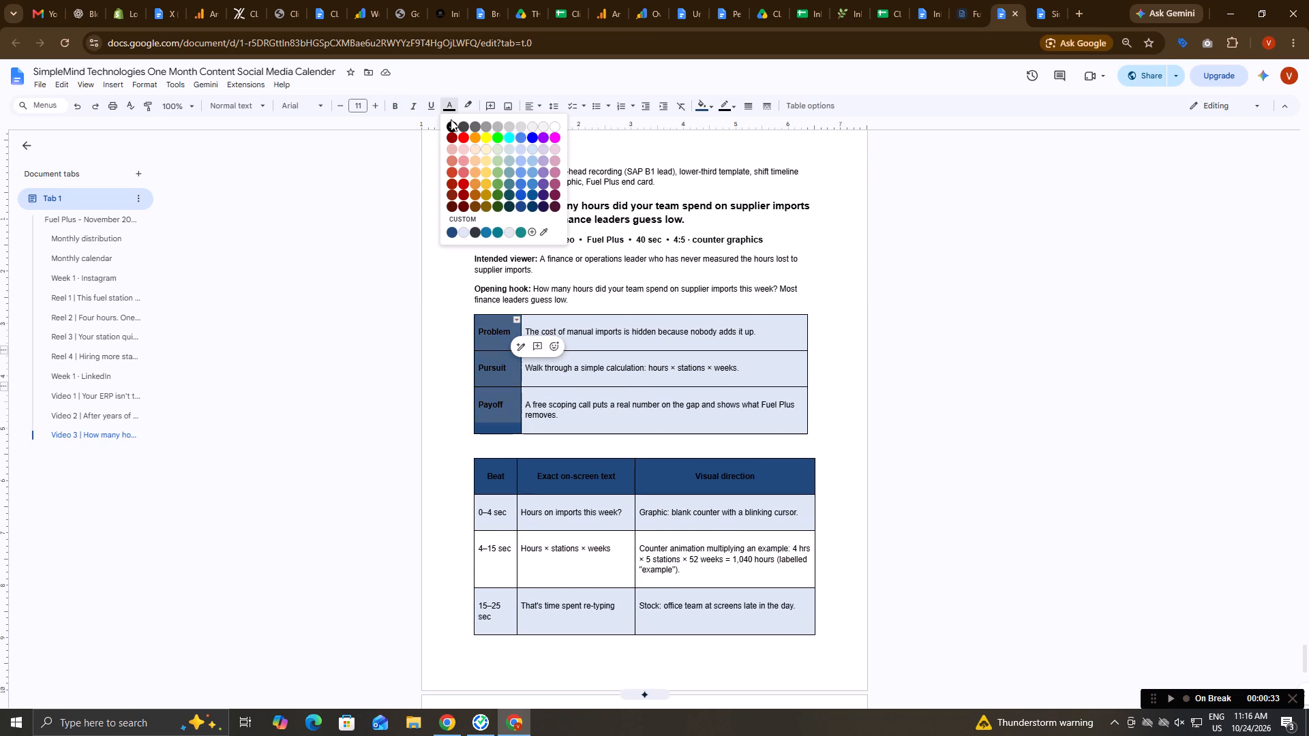
{"action": "left_click", "coordinate": [549, 126]}
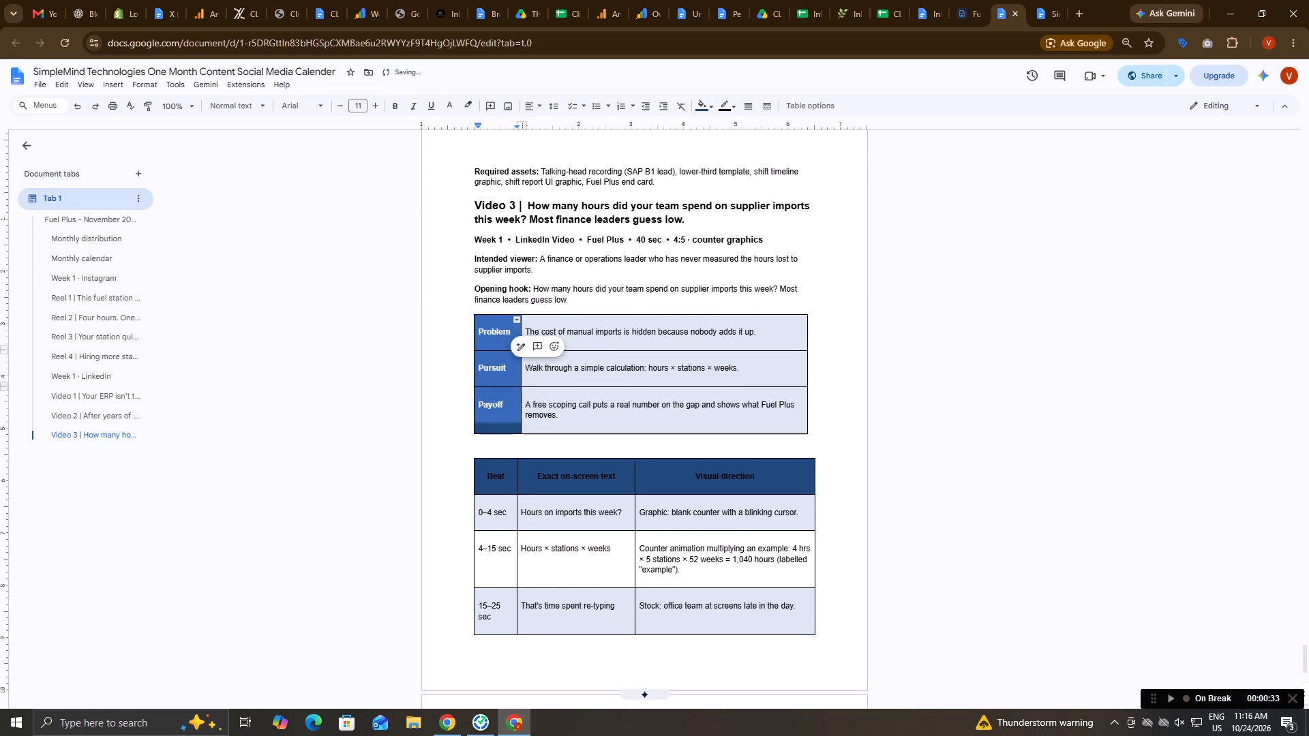
Set the header row text of Video 3's Beat table to white.
{"action": "left_click_drag", "start_coordinate": [781, 477], "coordinate": [507, 474]}
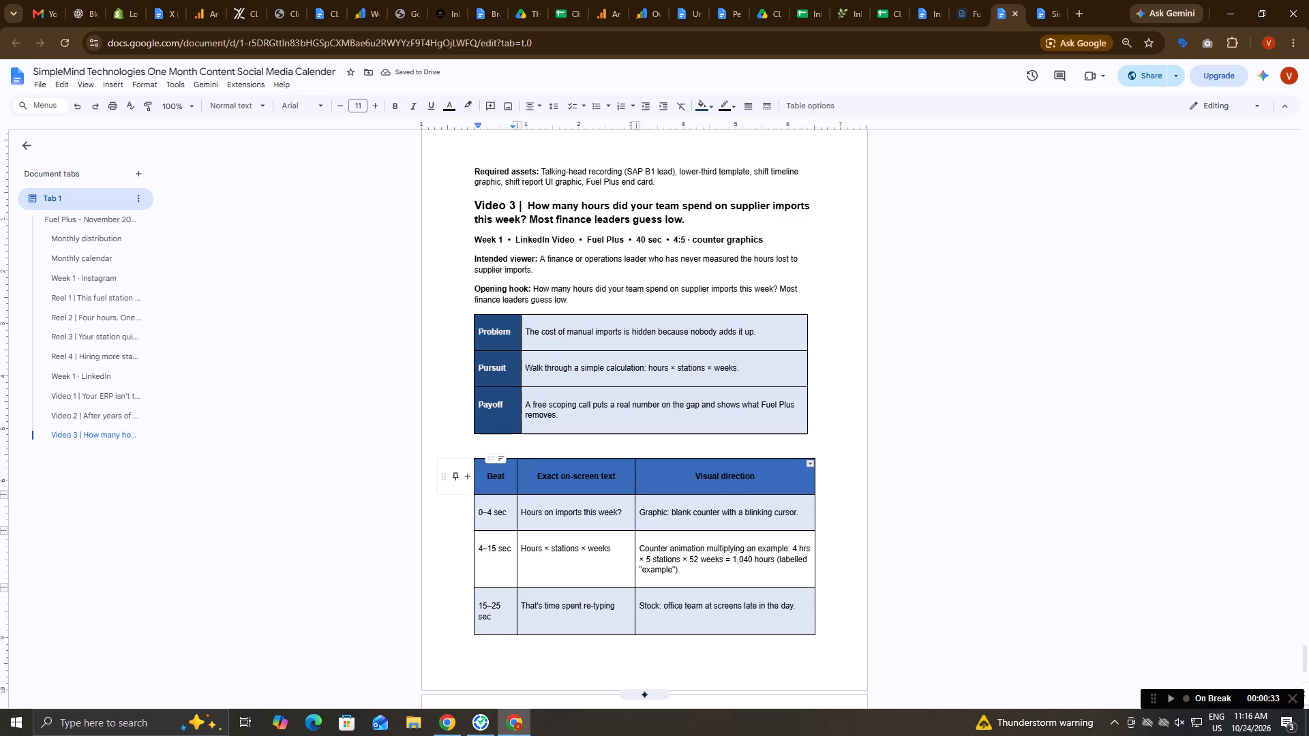
{"action": "left_click", "coordinate": [447, 107]}
{"action": "left_click", "coordinate": [551, 125]}
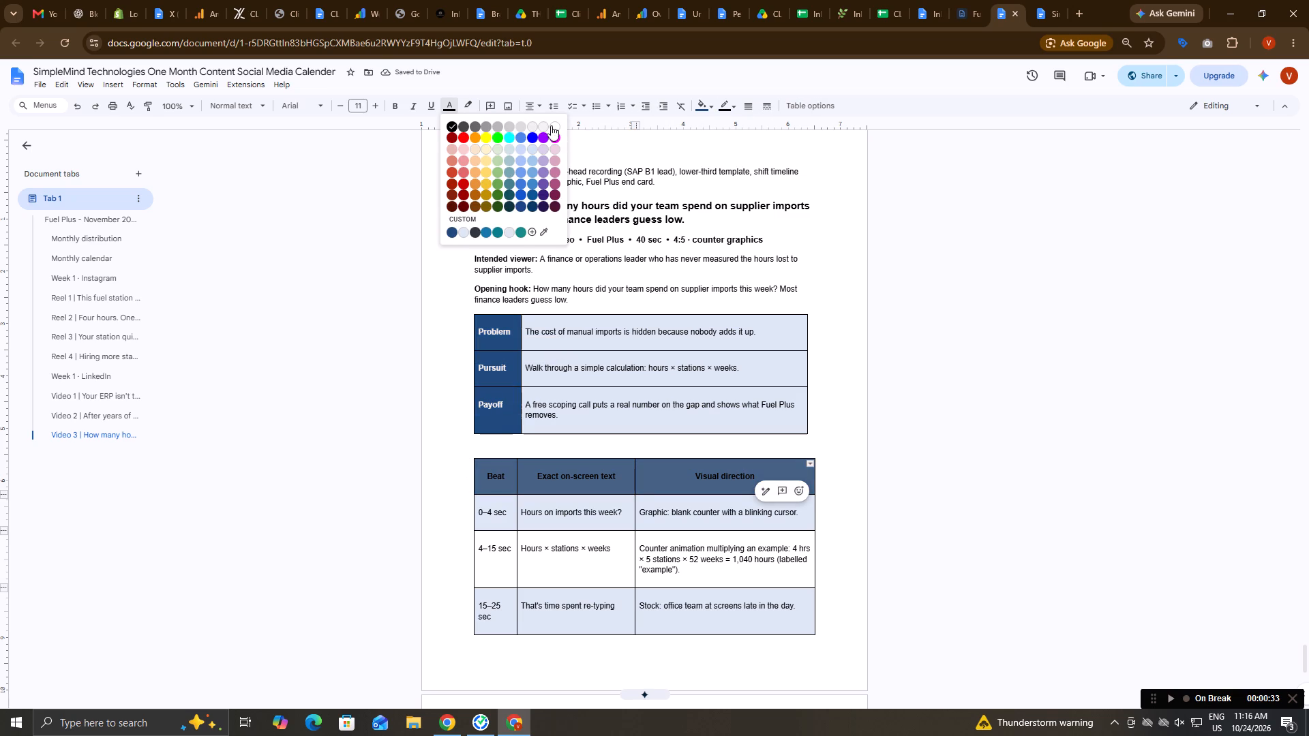
{"action": "left_click", "coordinate": [707, 372]}
Increase the font size of the Caption heading below Video 3's Beat table by three points.
{"action": "scroll", "coordinate": [707, 372], "scroll_direction": "down", "scroll_amount": 10}
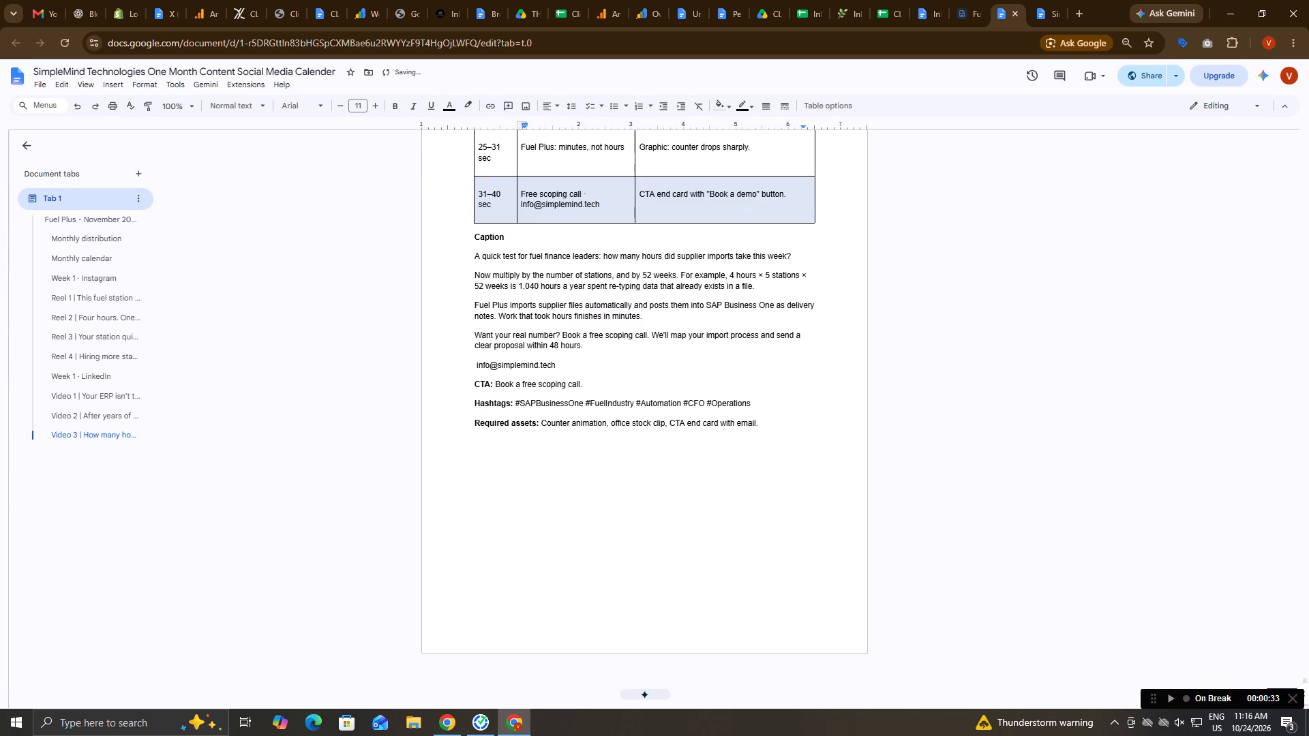
{"action": "double_click", "coordinate": [485, 237]}
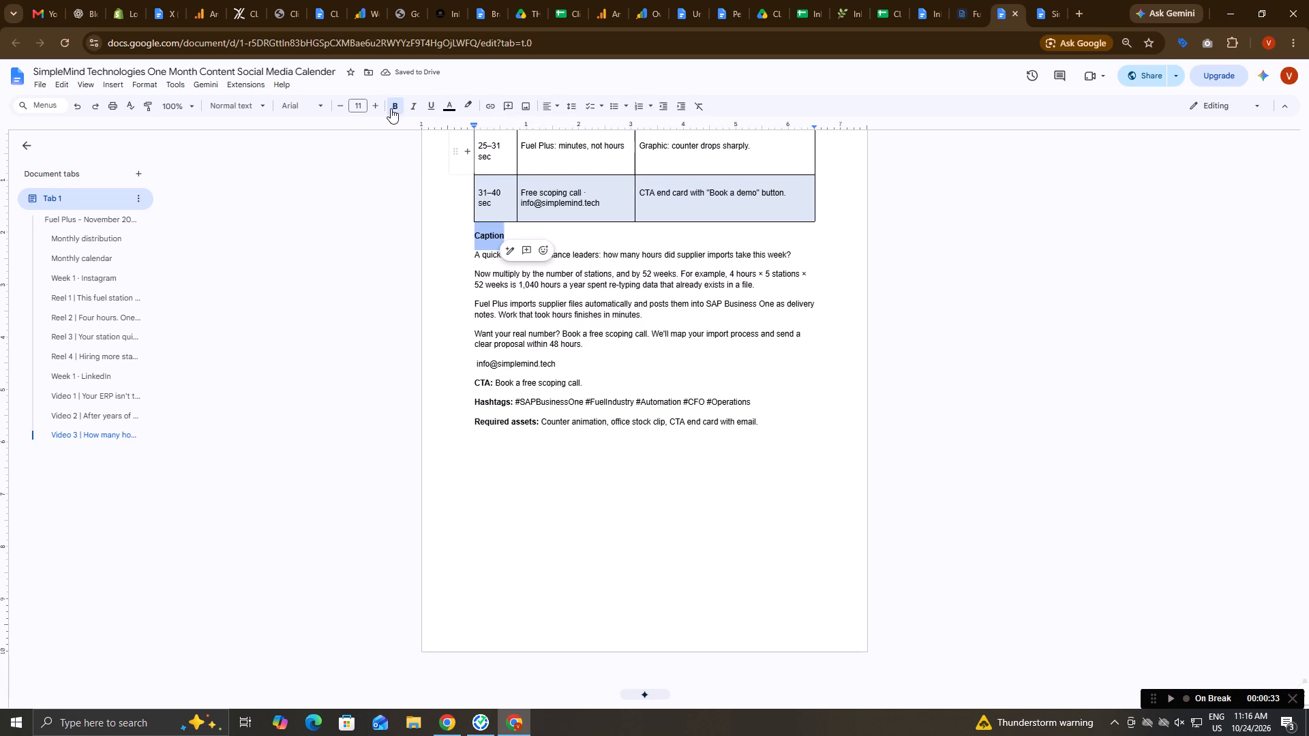
{"action": "double_click", "coordinate": [375, 108]}
{"action": "left_click", "coordinate": [375, 108]}
{"action": "left_click", "coordinate": [590, 373]}
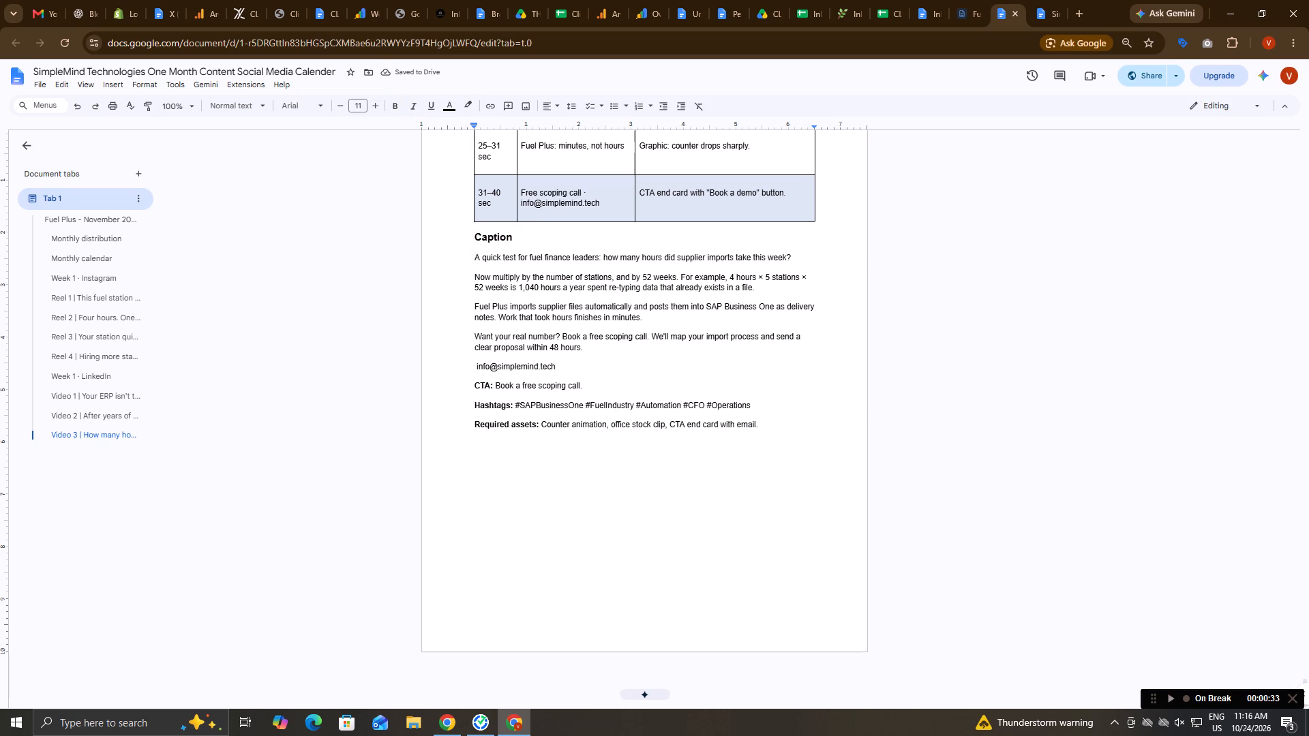
Set all of Video 3's text from the Caption heading through the Required assets line to black.
{"action": "left_click_drag", "start_coordinate": [766, 422], "coordinate": [472, 243]}
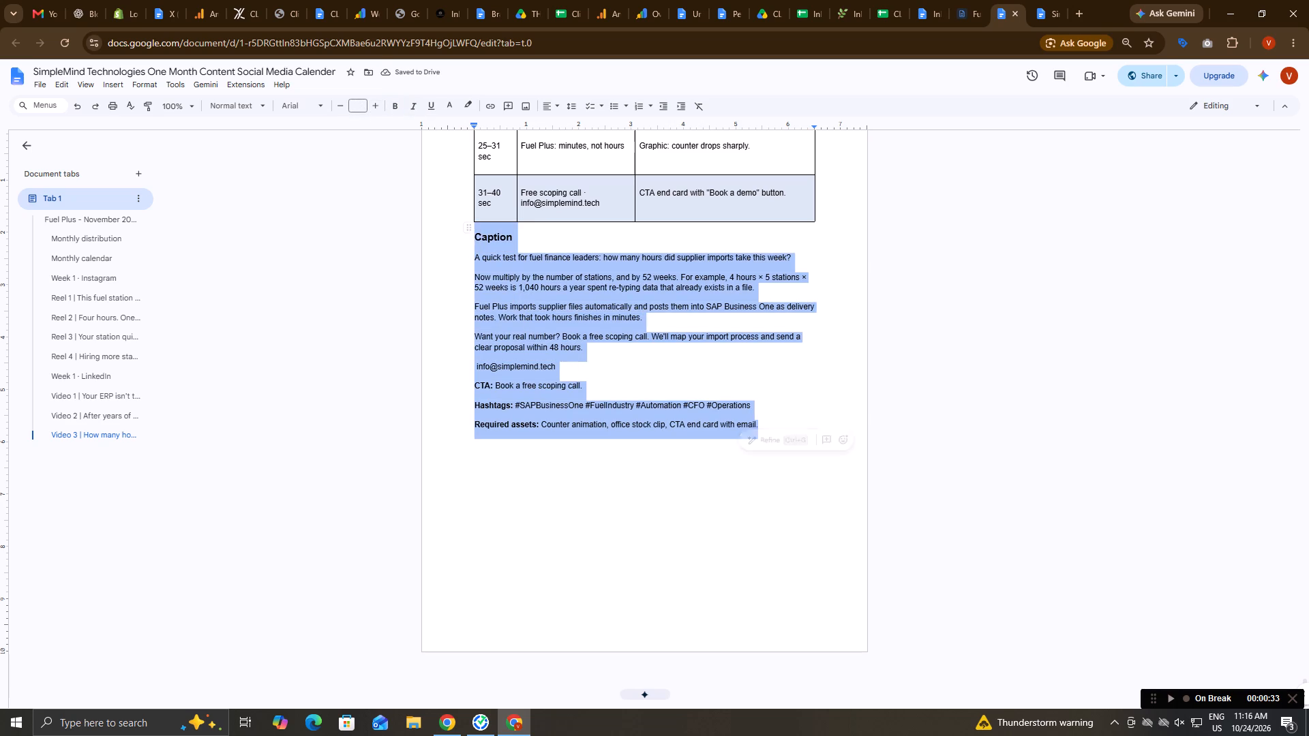
{"action": "left_click", "coordinate": [447, 107]}
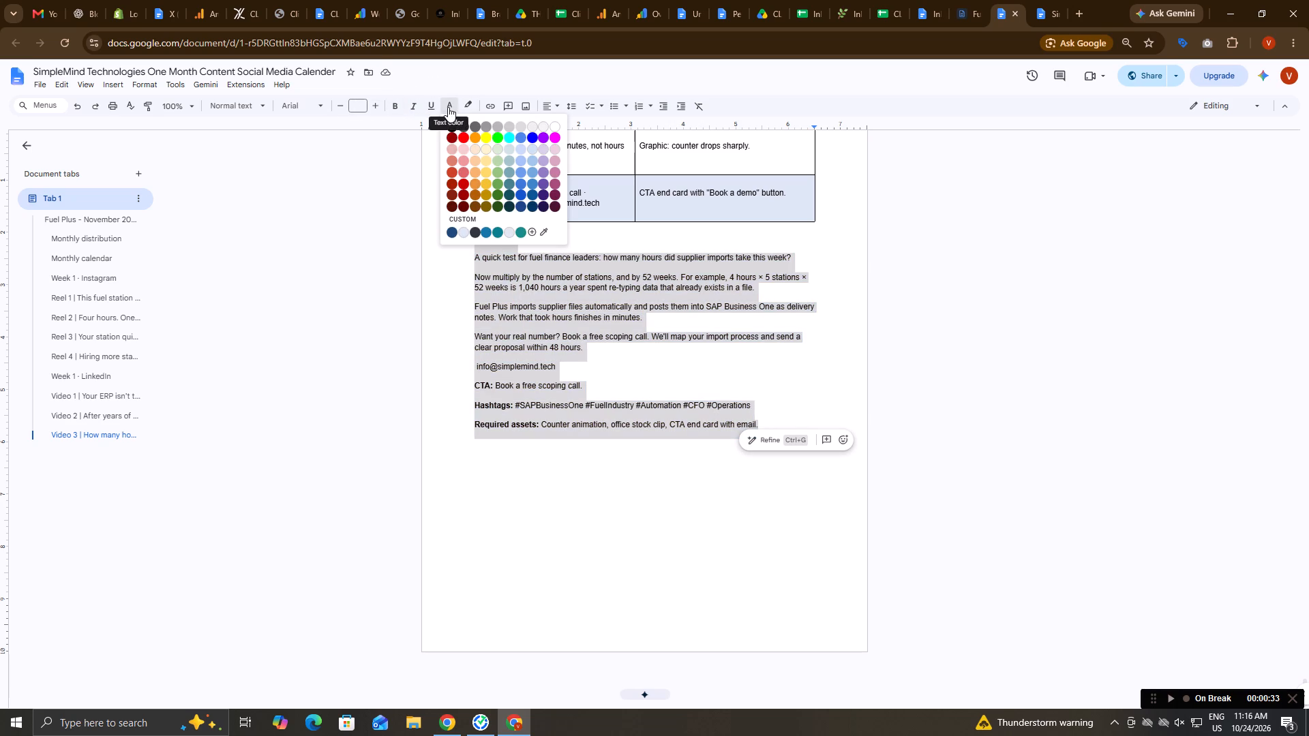
{"action": "left_click", "coordinate": [449, 125]}
{"action": "left_click", "coordinate": [627, 319]}
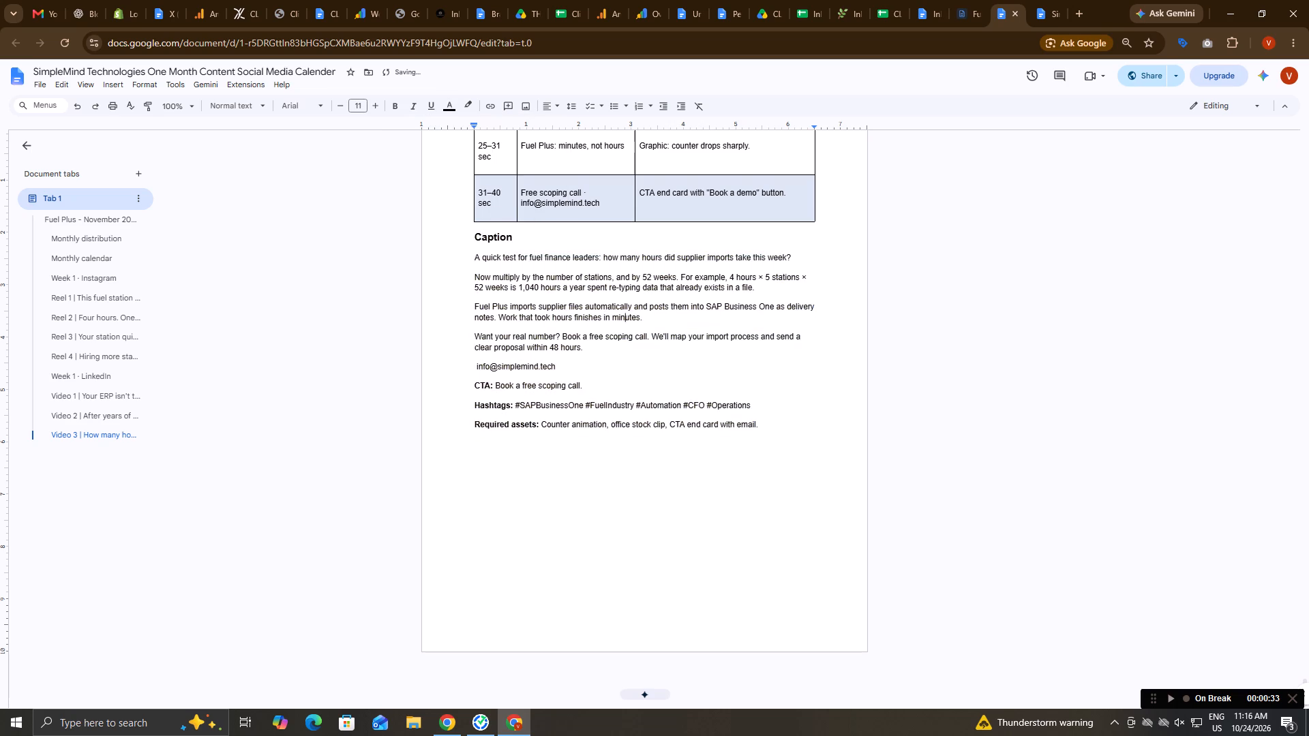
Increase the font size of the title text after "Video 3 |" in its heading by one point.
{"action": "scroll", "coordinate": [627, 319], "scroll_direction": "up", "scroll_amount": 5}
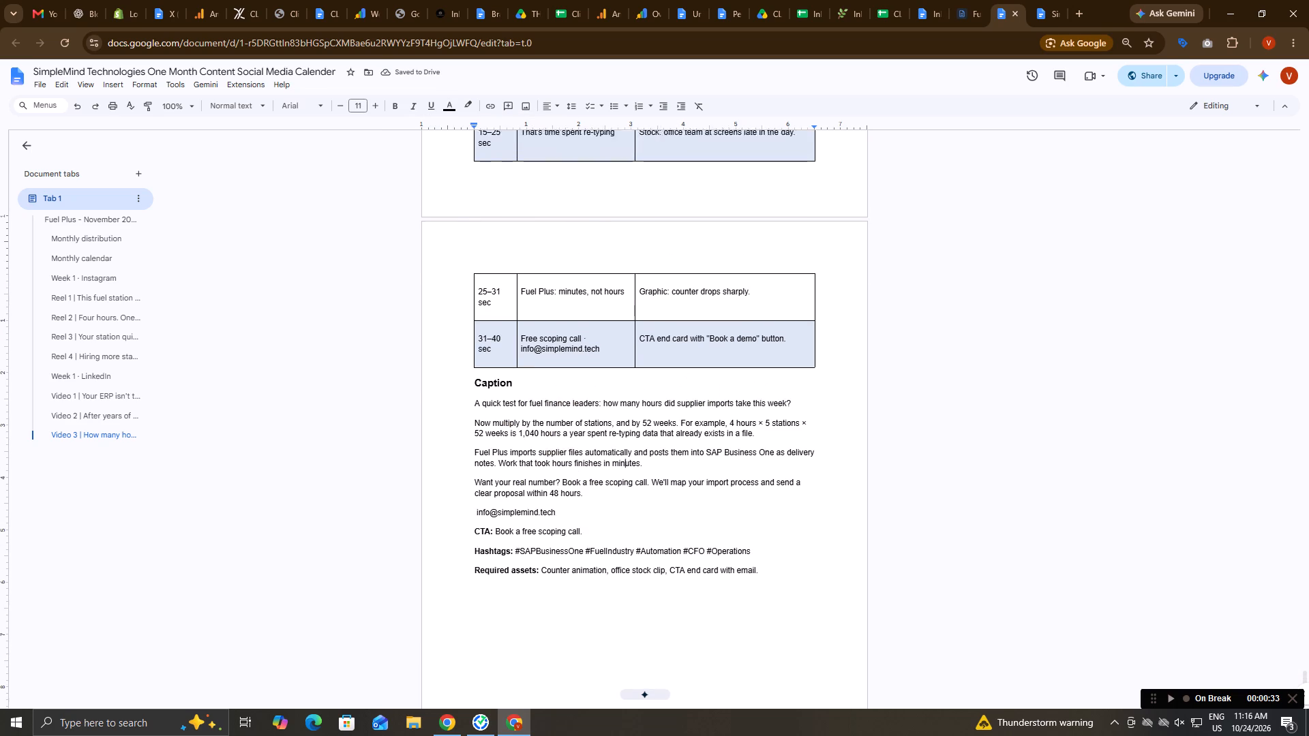
{"action": "scroll", "coordinate": [627, 319], "scroll_direction": "up", "scroll_amount": 4}
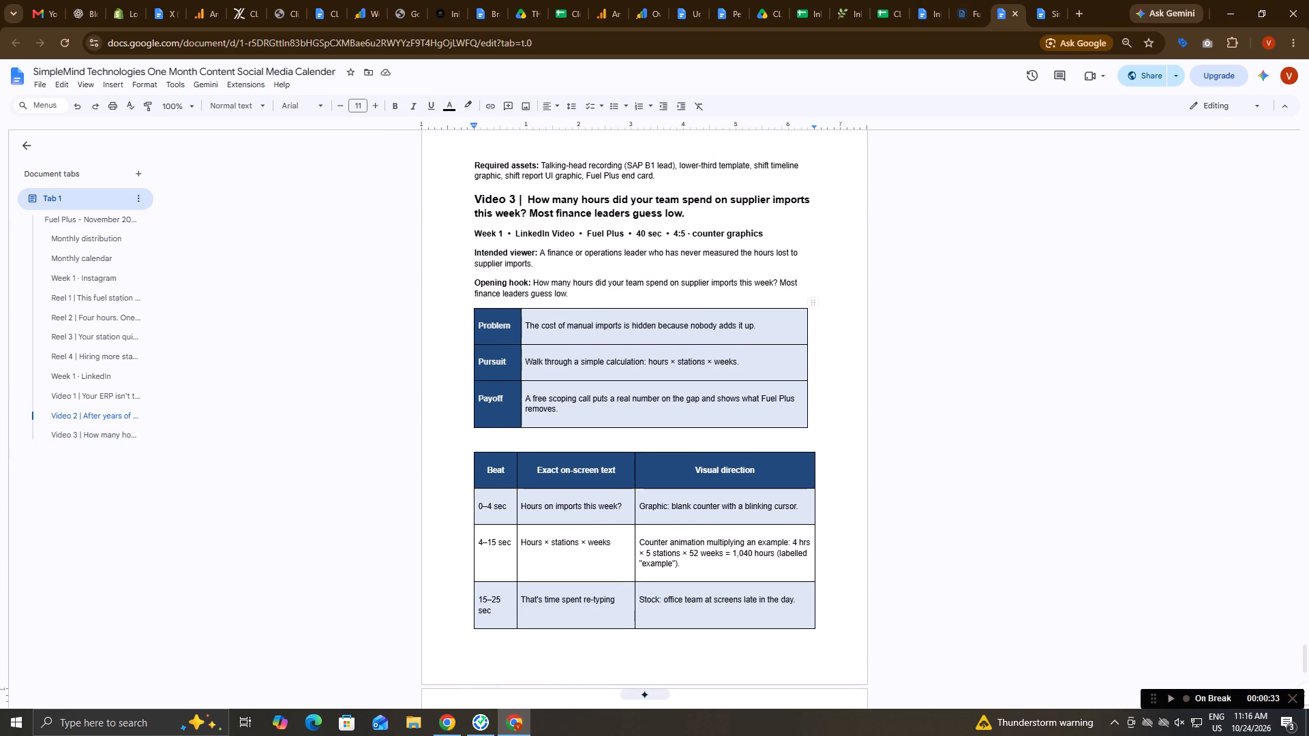
{"action": "scroll", "coordinate": [622, 394], "scroll_direction": "up", "scroll_amount": 2}
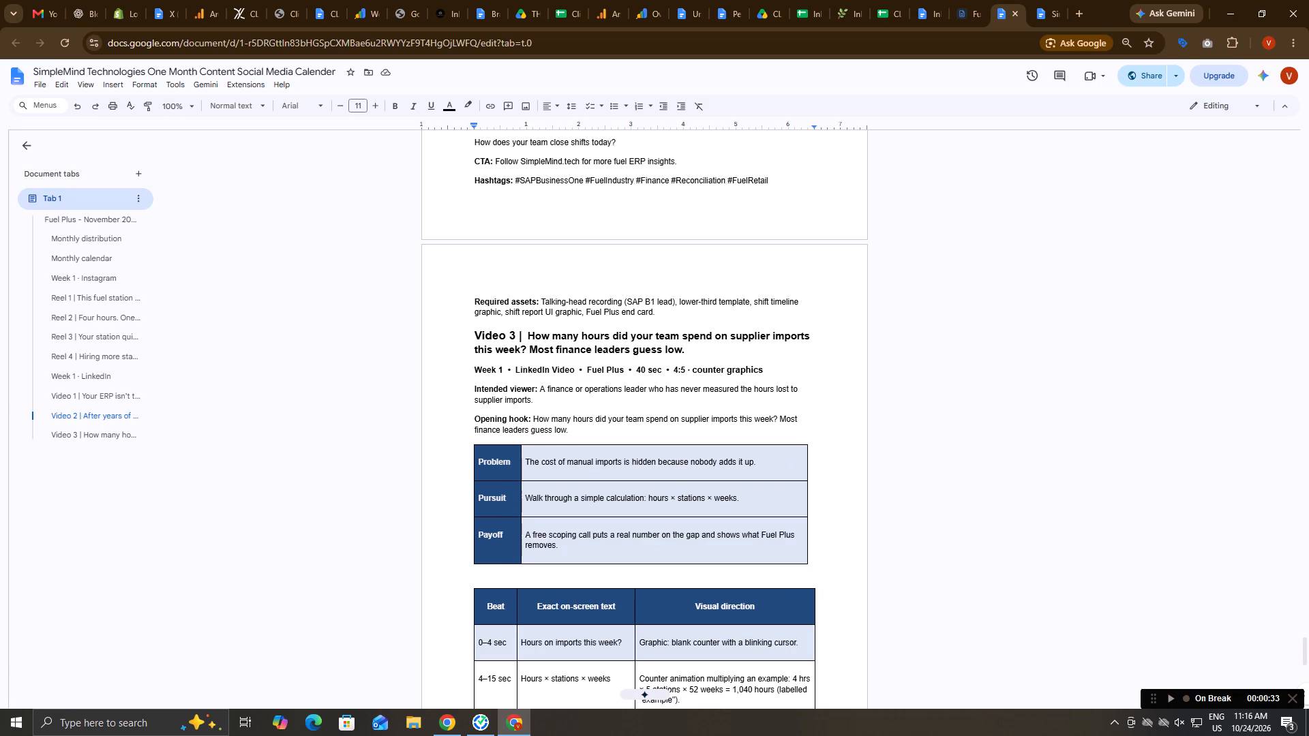
{"action": "left_click_drag", "start_coordinate": [692, 349], "coordinate": [528, 329]}
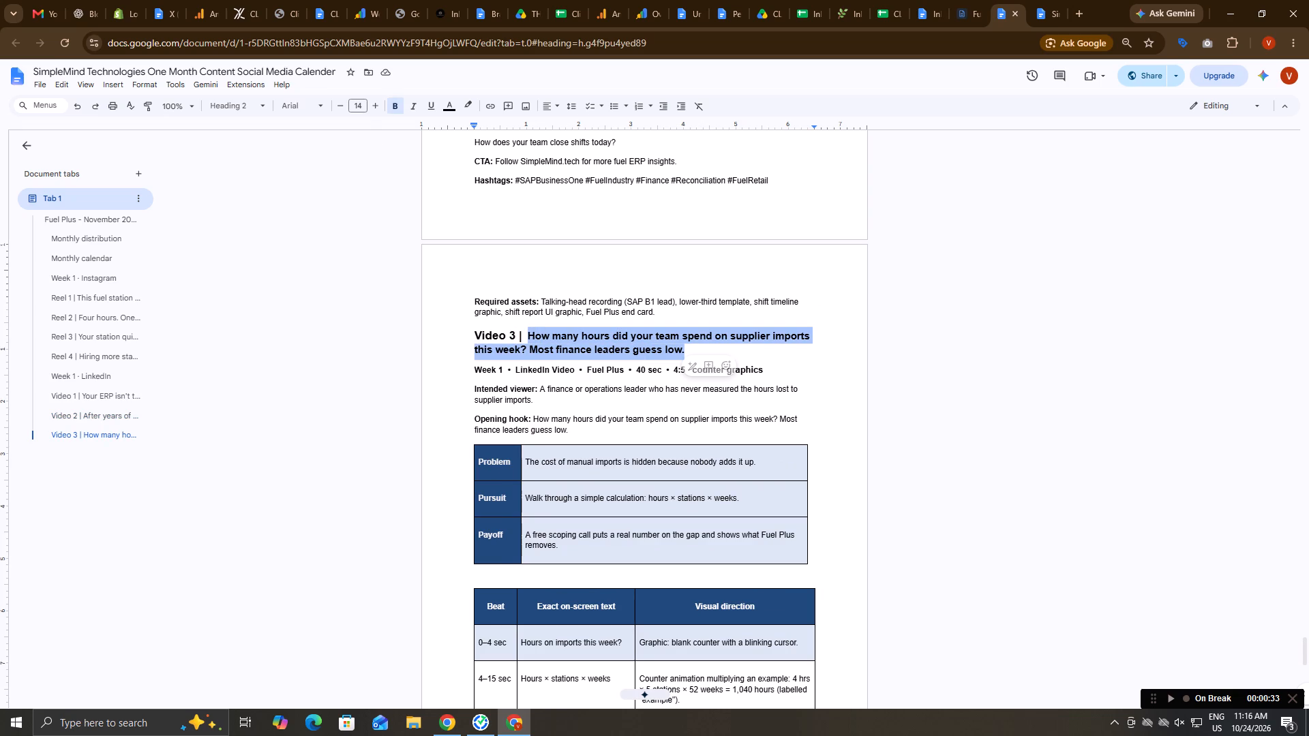
{"action": "left_click", "coordinate": [378, 110]}
{"action": "left_click", "coordinate": [601, 302]}
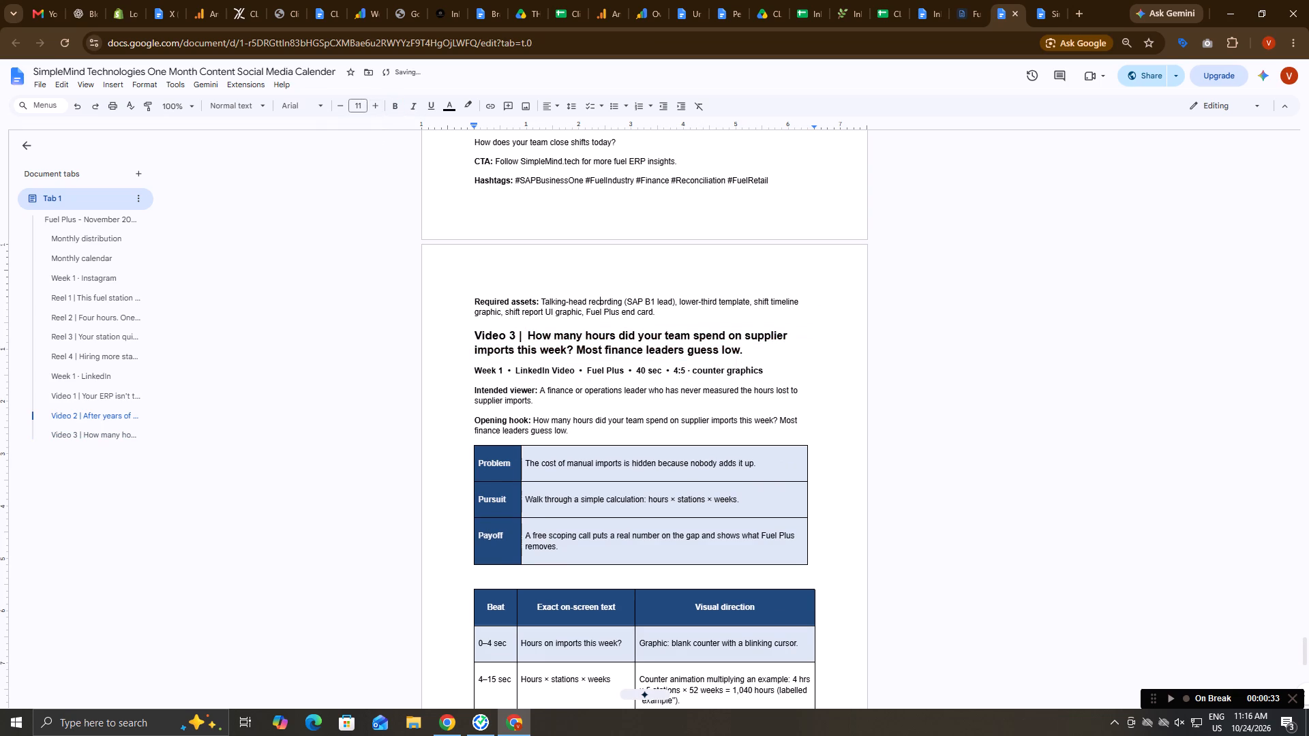
Change the duration in Video 2's details line to 60 sec.
{"action": "scroll", "coordinate": [601, 302], "scroll_direction": "up", "scroll_amount": 2}
{"action": "scroll", "coordinate": [589, 373], "scroll_direction": "up", "scroll_amount": 6}
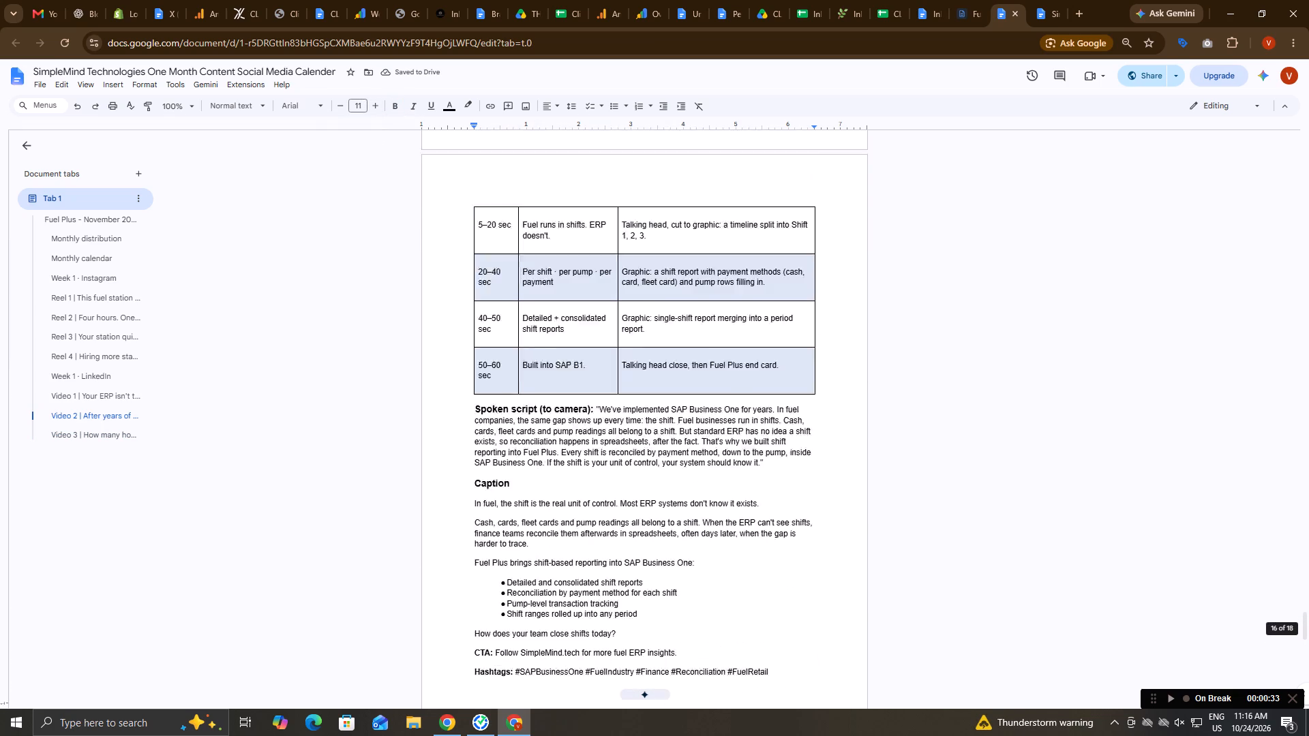
{"action": "scroll", "coordinate": [589, 373], "scroll_direction": "up", "scroll_amount": 2}
{"action": "scroll", "coordinate": [589, 373], "scroll_direction": "down", "scroll_amount": 4}
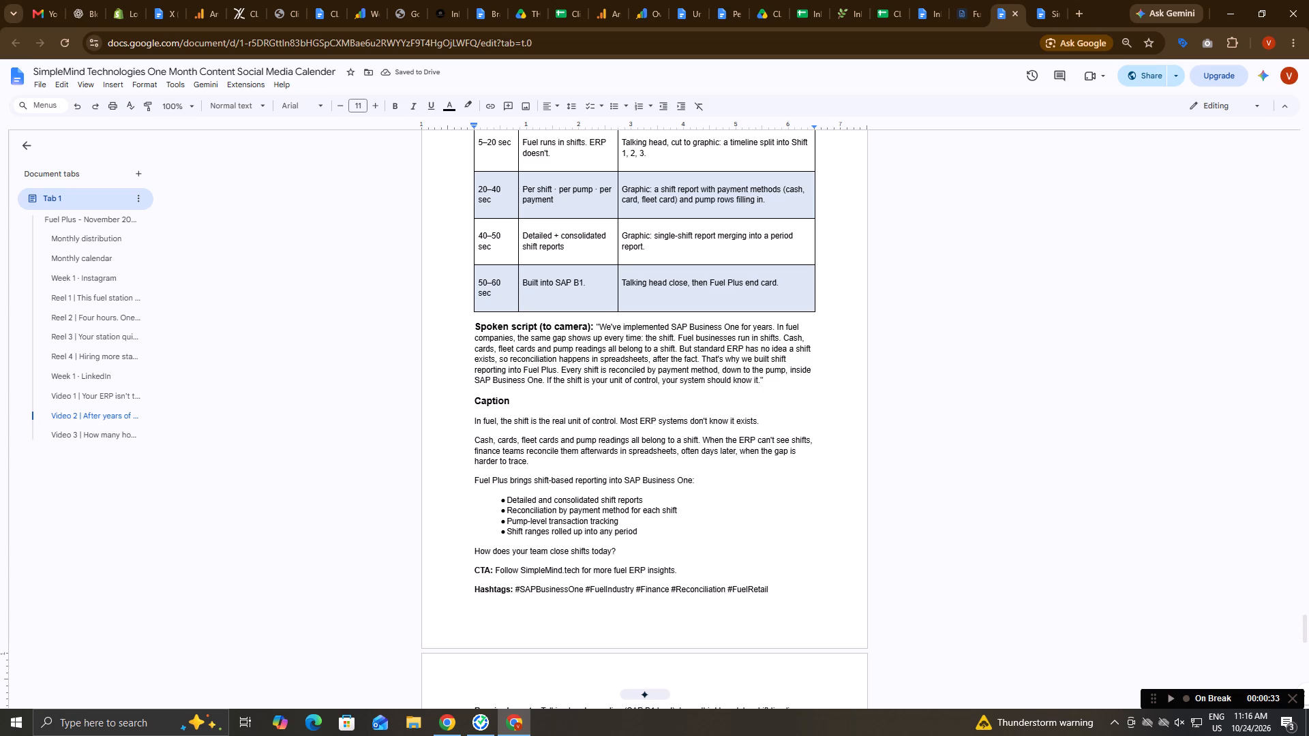
{"action": "left_click_drag", "start_coordinate": [509, 399], "coordinate": [463, 400]}
{"action": "scroll", "coordinate": [606, 404], "scroll_direction": "up", "scroll_amount": 4}
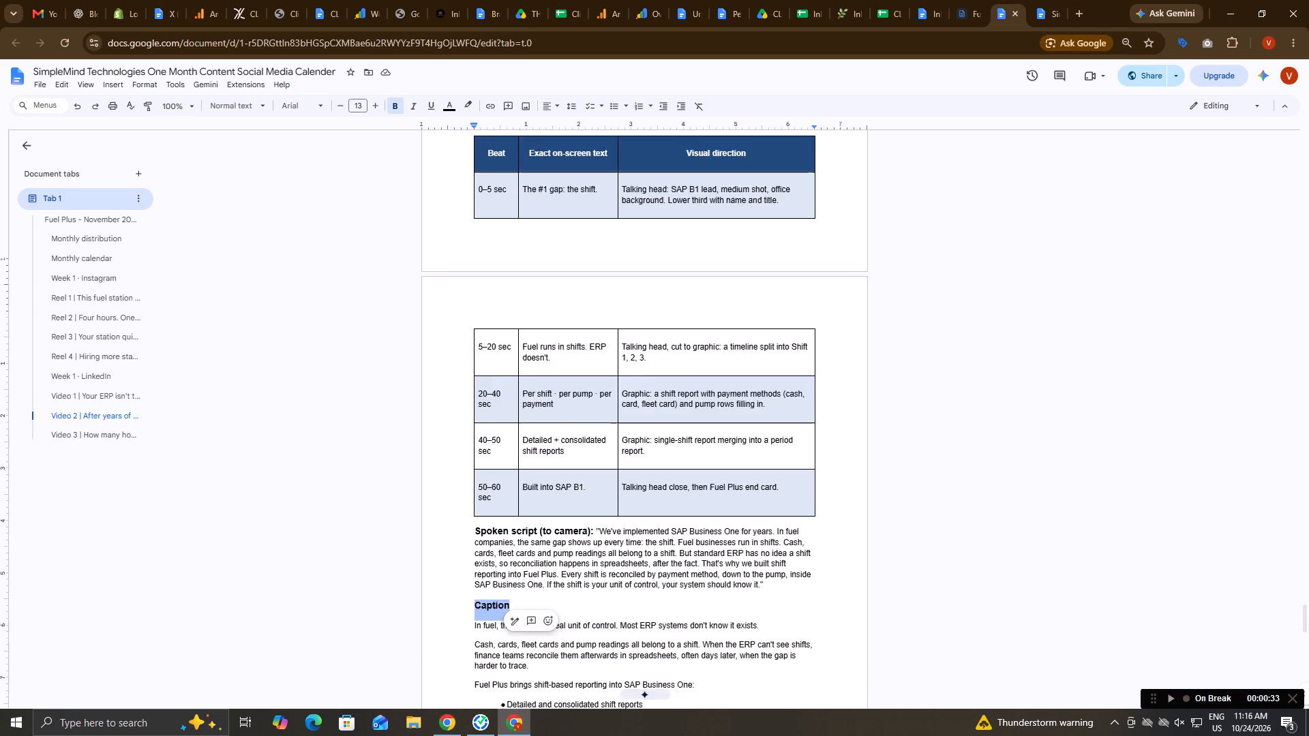
{"action": "scroll", "coordinate": [606, 404], "scroll_direction": "up", "scroll_amount": 4}
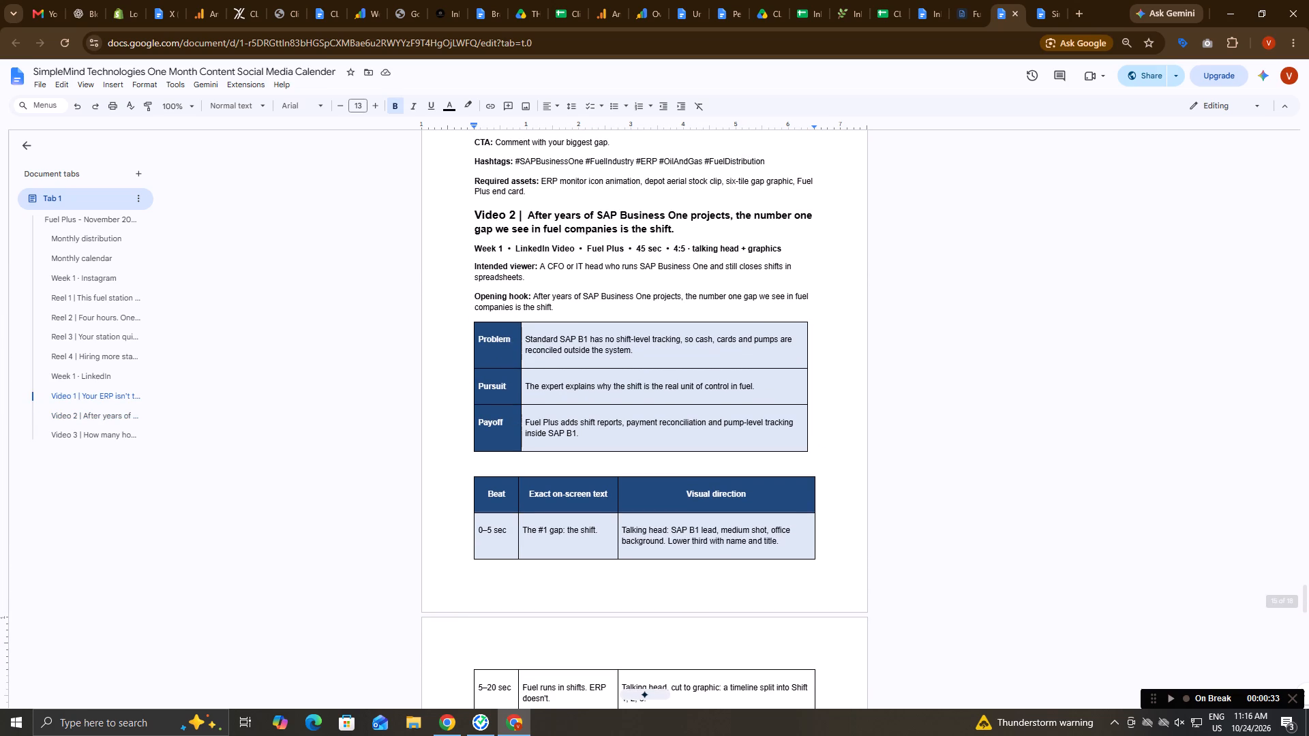
{"action": "scroll", "coordinate": [607, 404], "scroll_direction": "down", "scroll_amount": 2}
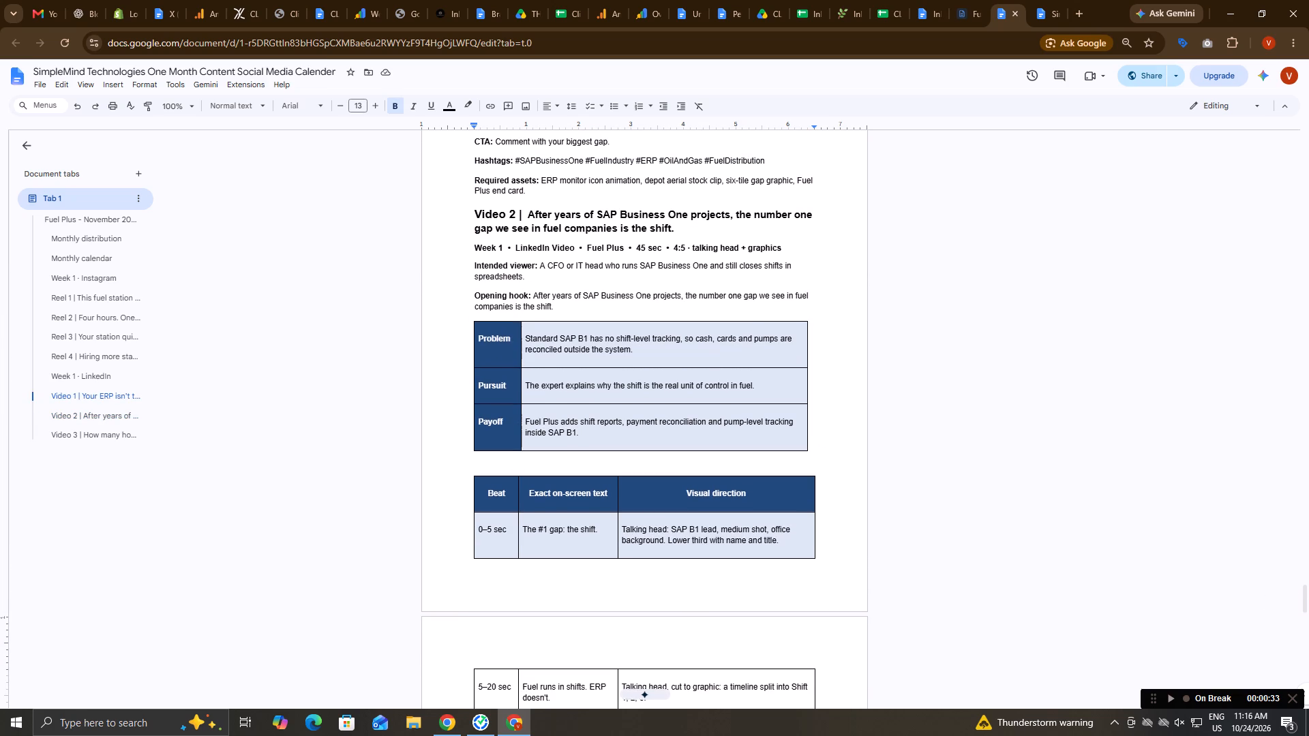
{"action": "scroll", "coordinate": [607, 404], "scroll_direction": "down", "scroll_amount": 2}
{"action": "scroll", "coordinate": [607, 403], "scroll_direction": "up", "scroll_amount": 4}
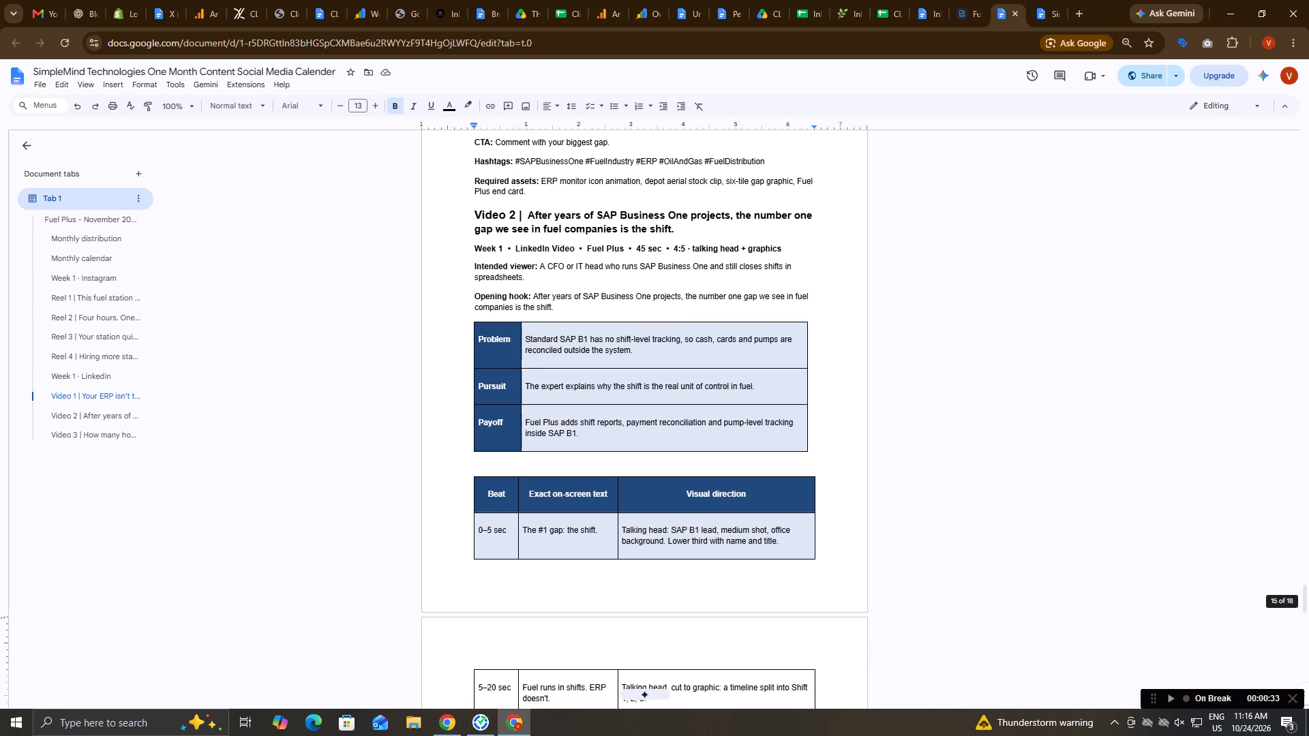
{"action": "left_click", "coordinate": [642, 251]}
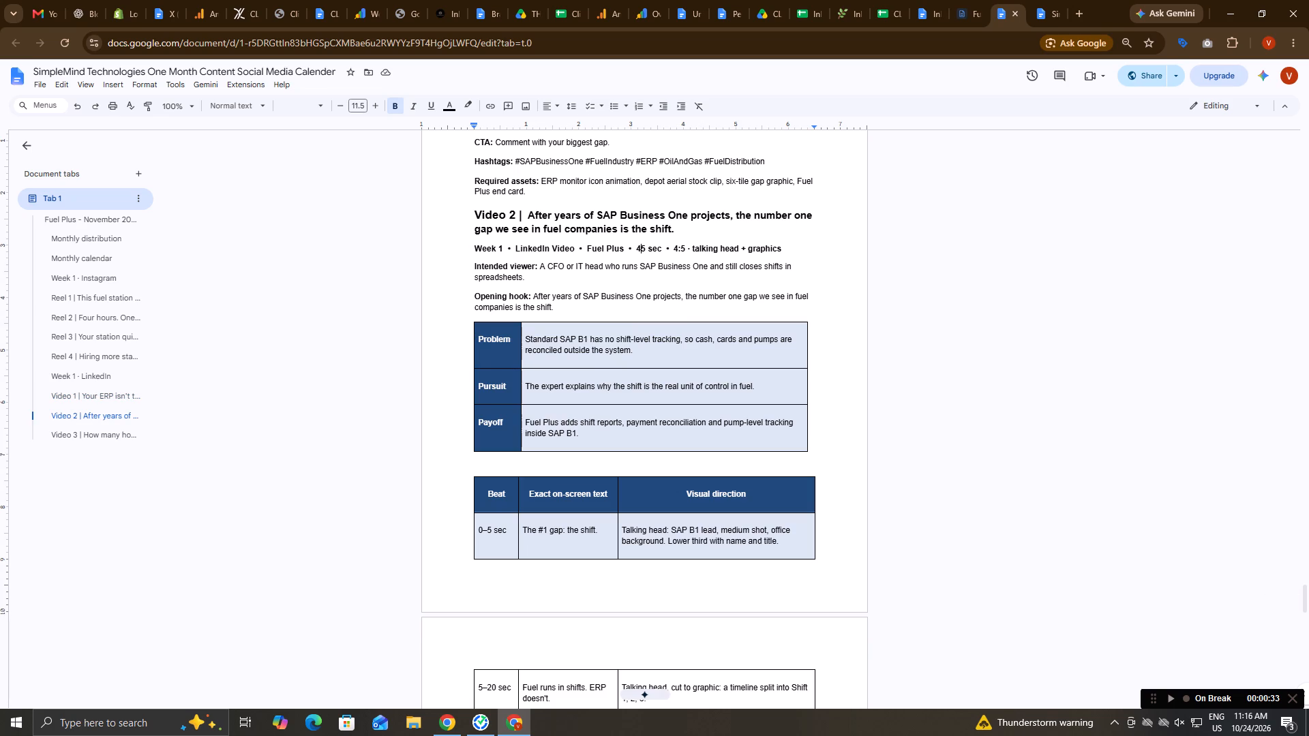
{"action": "key", "text": "Right"}
{"action": "key", "text": "BackSpace"}
{"action": "key", "text": "BackSpace"}
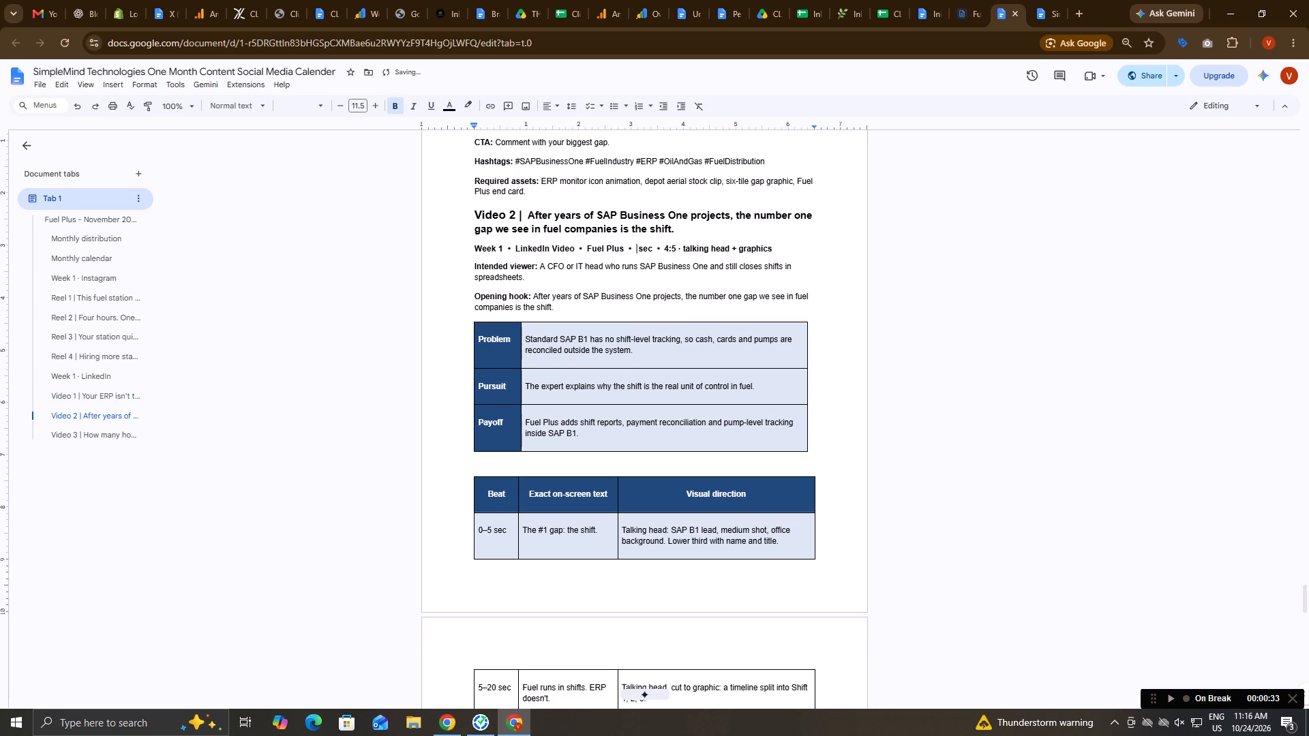
{"action": "key", "text": "6"}
{"action": "key", "text": "0"}
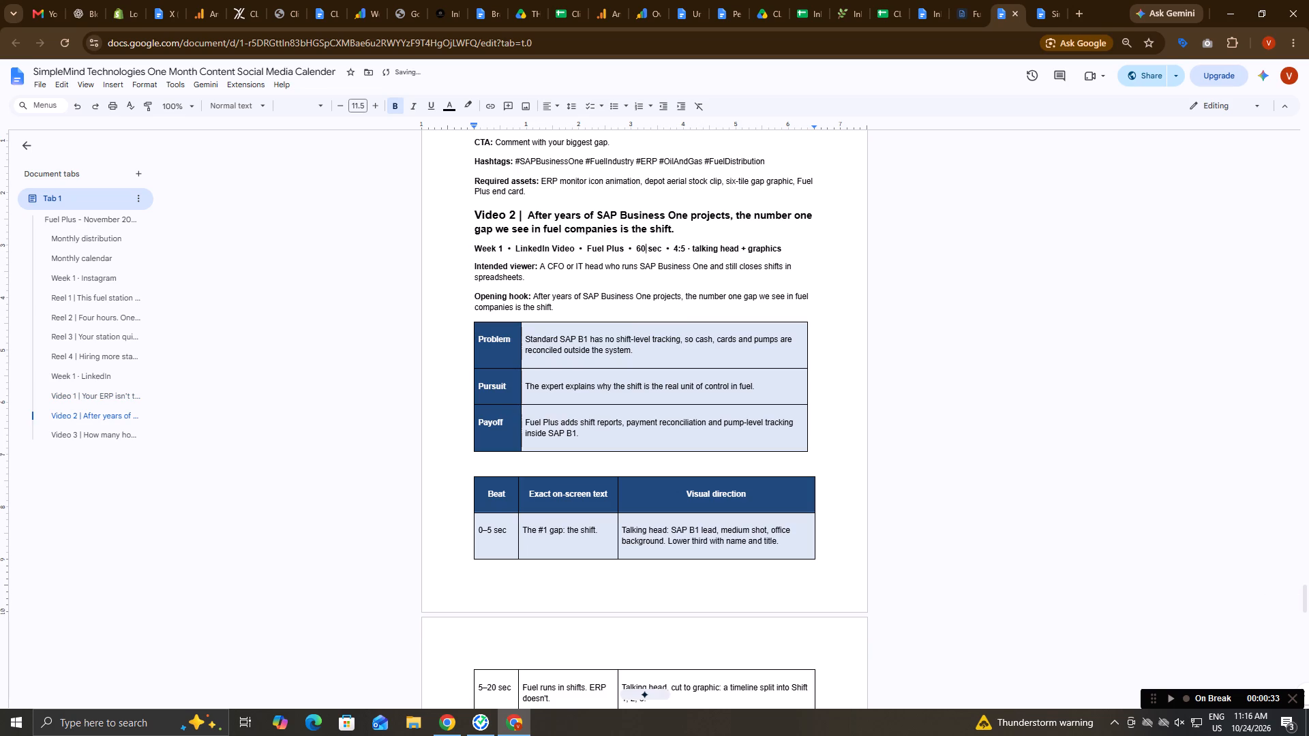
Review the document backwards from Video 2 through Video 1 and the Reel sections to the monthly calendar, comparing details lines, beat tables and captions.
{"action": "scroll", "coordinate": [639, 322], "scroll_direction": "up", "scroll_amount": 4}
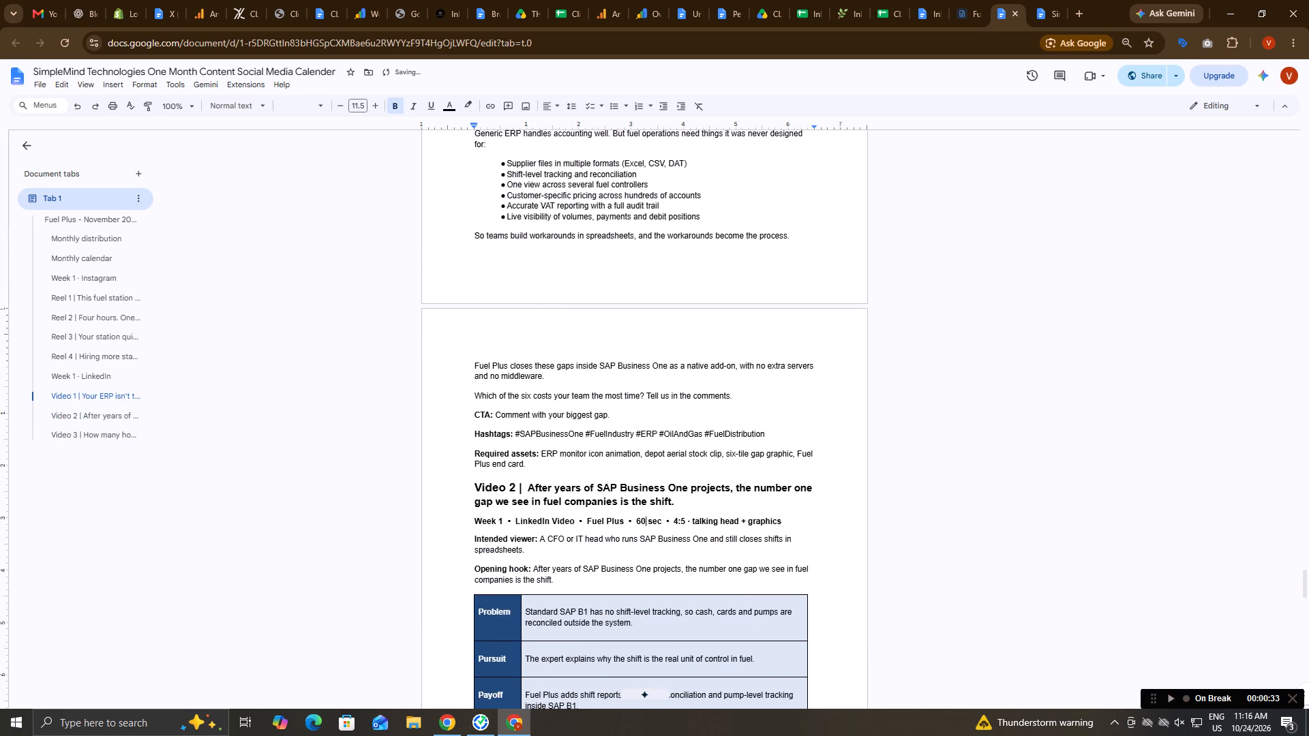
{"action": "scroll", "coordinate": [639, 326], "scroll_direction": "up", "scroll_amount": 1}
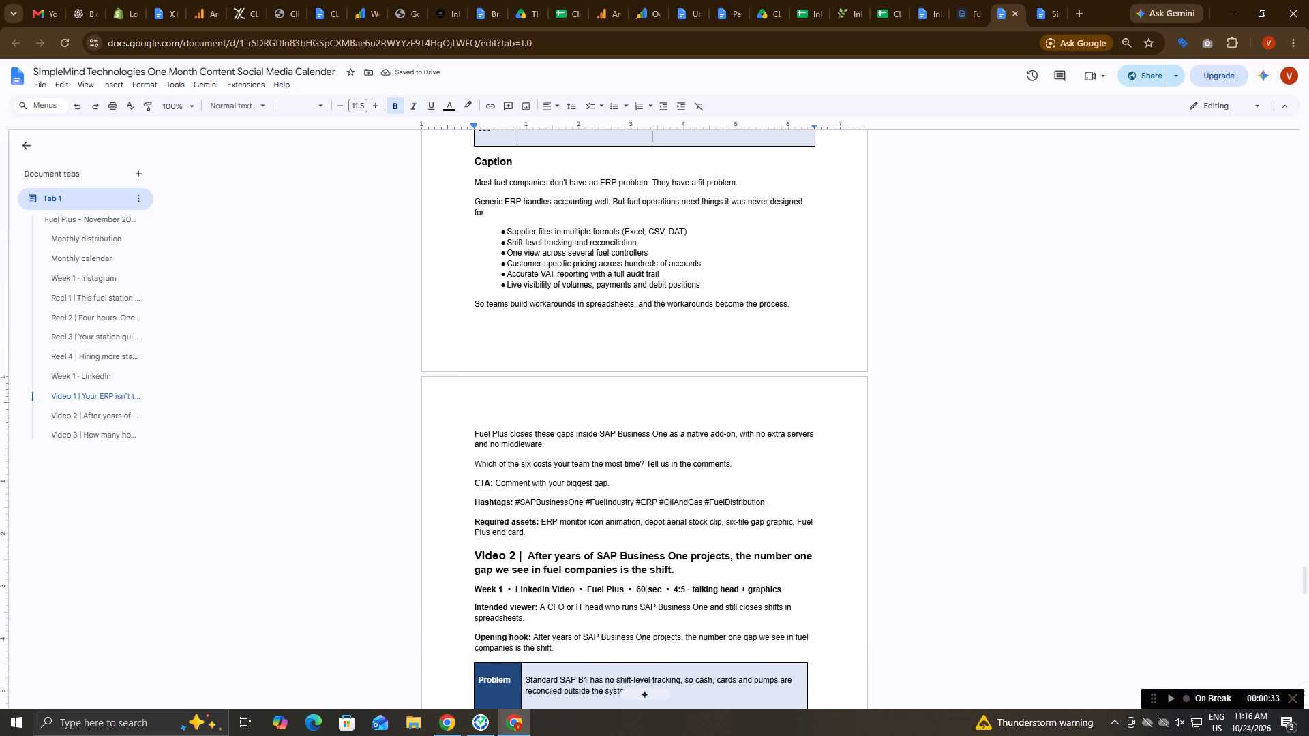
{"action": "scroll", "coordinate": [640, 326], "scroll_direction": "up", "scroll_amount": 9}
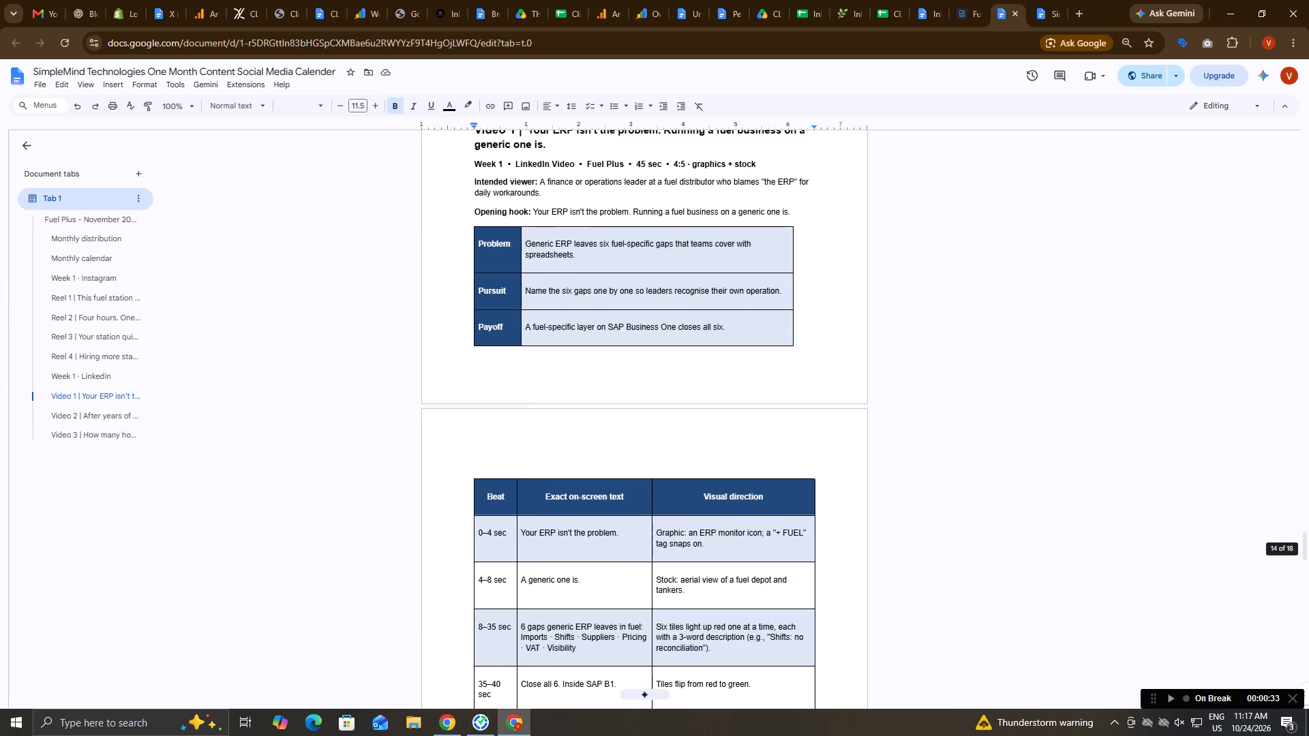
{"action": "scroll", "coordinate": [640, 326], "scroll_direction": "up", "scroll_amount": 2}
{"action": "scroll", "coordinate": [642, 326], "scroll_direction": "down", "scroll_amount": 5}
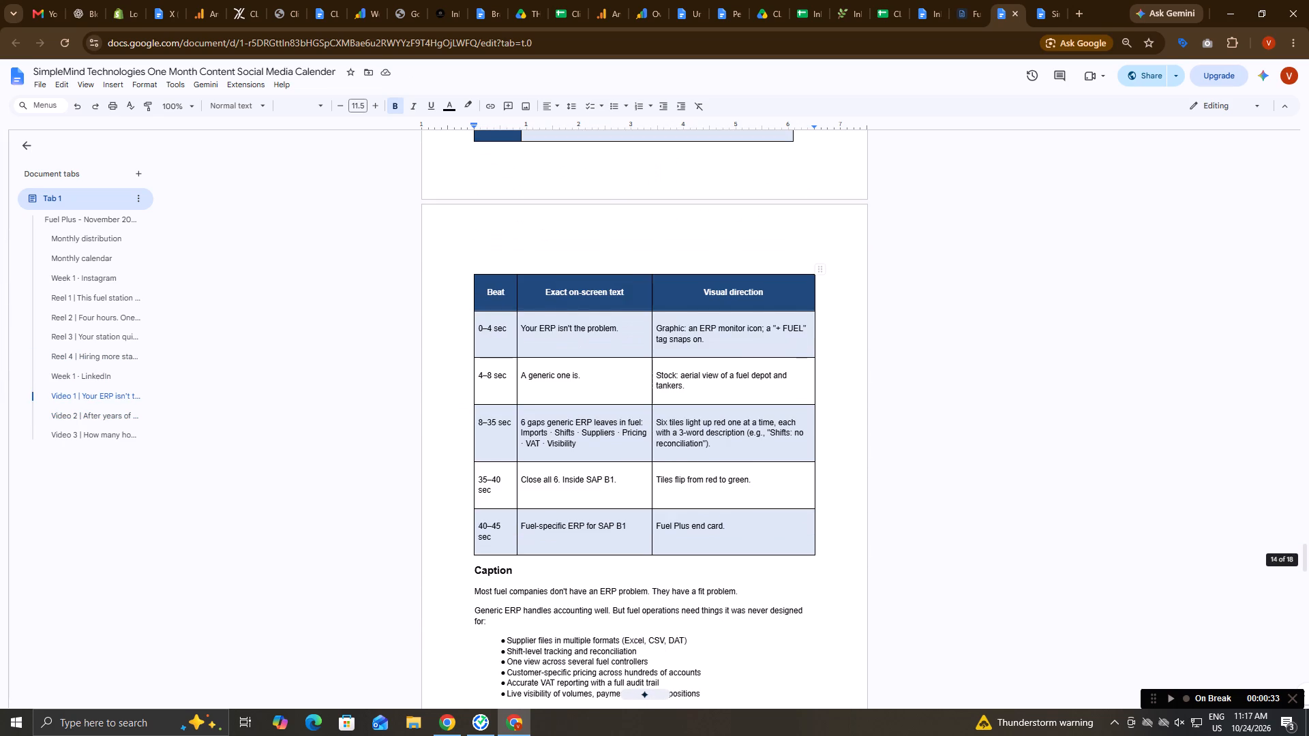
{"action": "scroll", "coordinate": [642, 326], "scroll_direction": "up", "scroll_amount": 16}
{"action": "scroll", "coordinate": [646, 324], "scroll_direction": "down", "scroll_amount": 1}
{"action": "scroll", "coordinate": [646, 324], "scroll_direction": "up", "scroll_amount": 2}
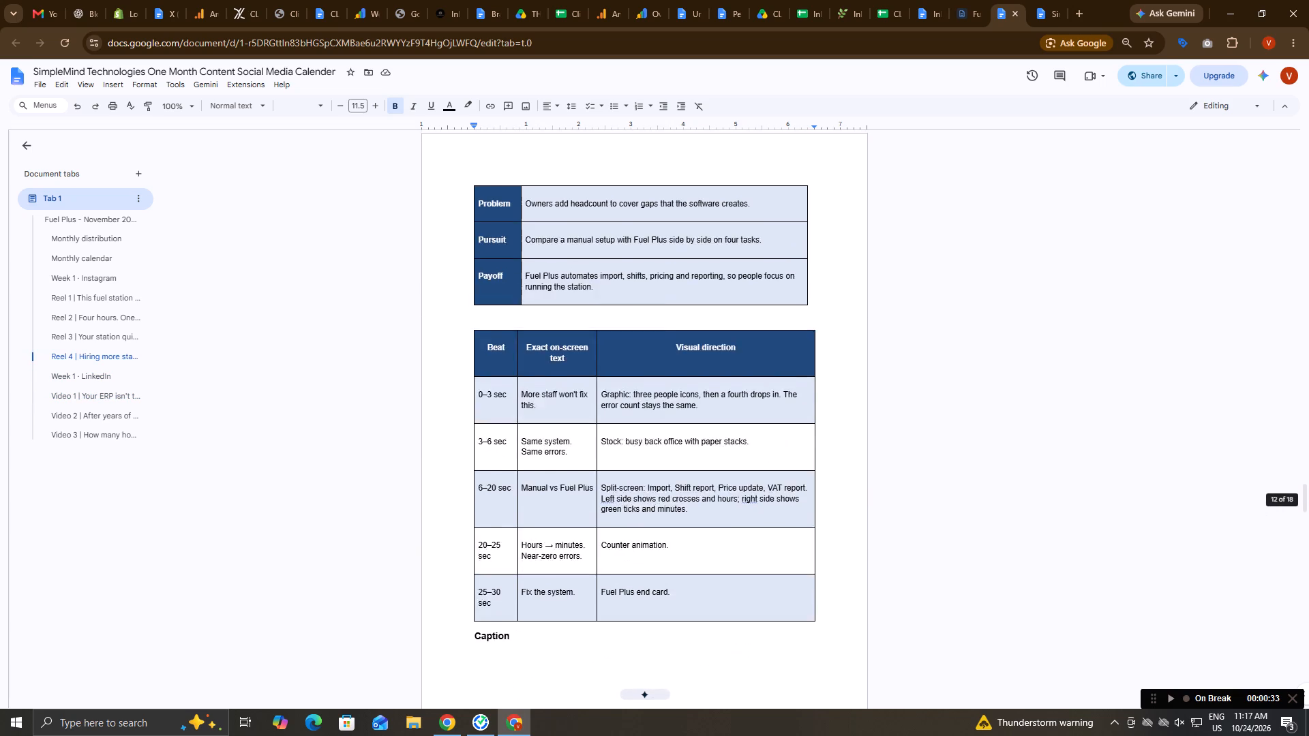
{"action": "scroll", "coordinate": [646, 324], "scroll_direction": "up", "scroll_amount": 17}
{"action": "scroll", "coordinate": [646, 324], "scroll_direction": "down", "scroll_amount": 1}
{"action": "scroll", "coordinate": [646, 324], "scroll_direction": "up", "scroll_amount": 8}
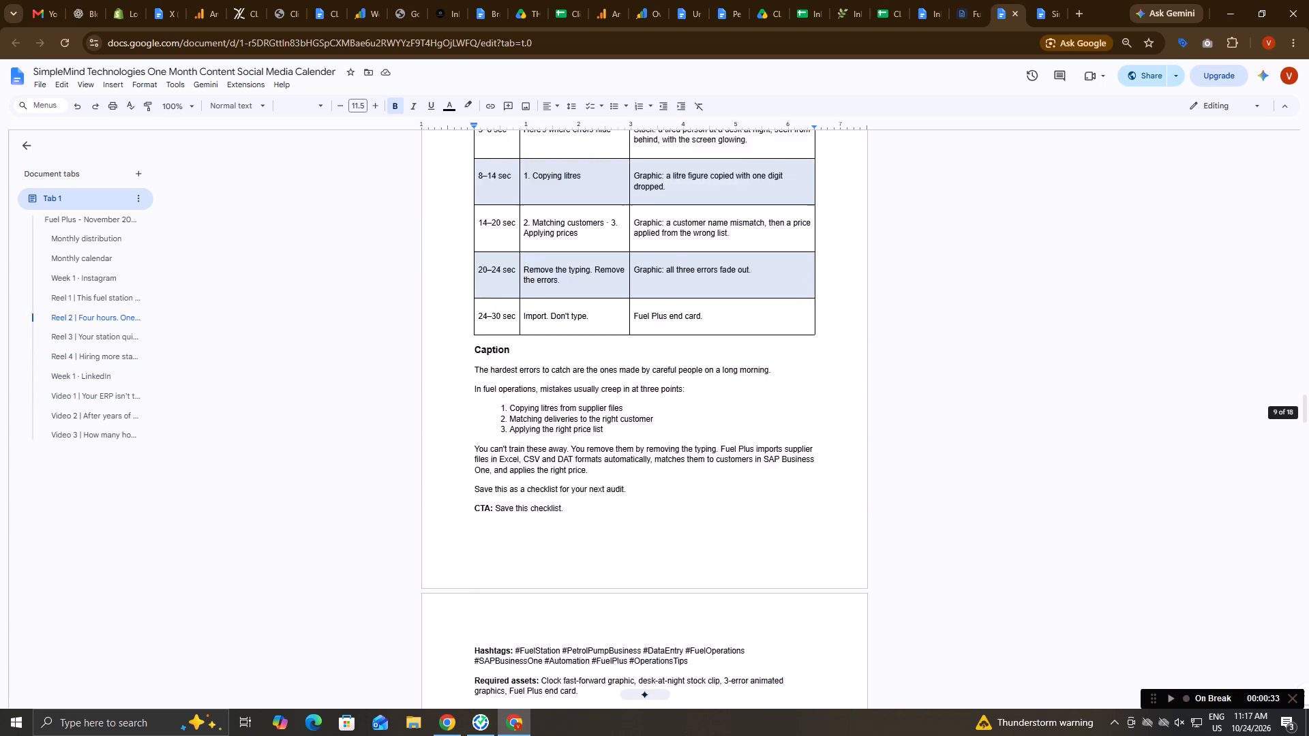
{"action": "scroll", "coordinate": [650, 319], "scroll_direction": "up", "scroll_amount": 8}
{"action": "scroll", "coordinate": [661, 444], "scroll_direction": "up", "scroll_amount": 7}
{"action": "scroll", "coordinate": [915, 735], "scroll_direction": "up", "scroll_amount": 5}
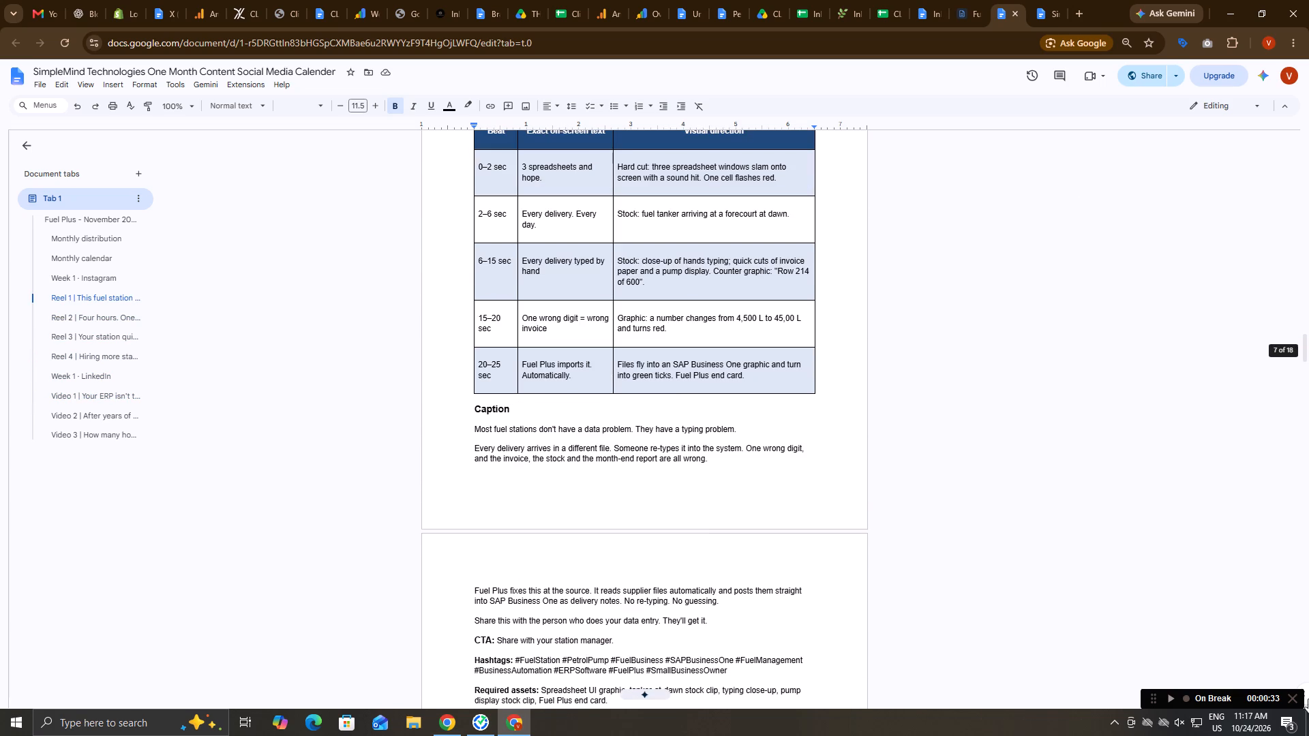
{"action": "scroll", "coordinate": [1308, 699], "scroll_direction": "up", "scroll_amount": 2}
{"action": "scroll", "coordinate": [861, 179], "scroll_direction": "up", "scroll_amount": 14}
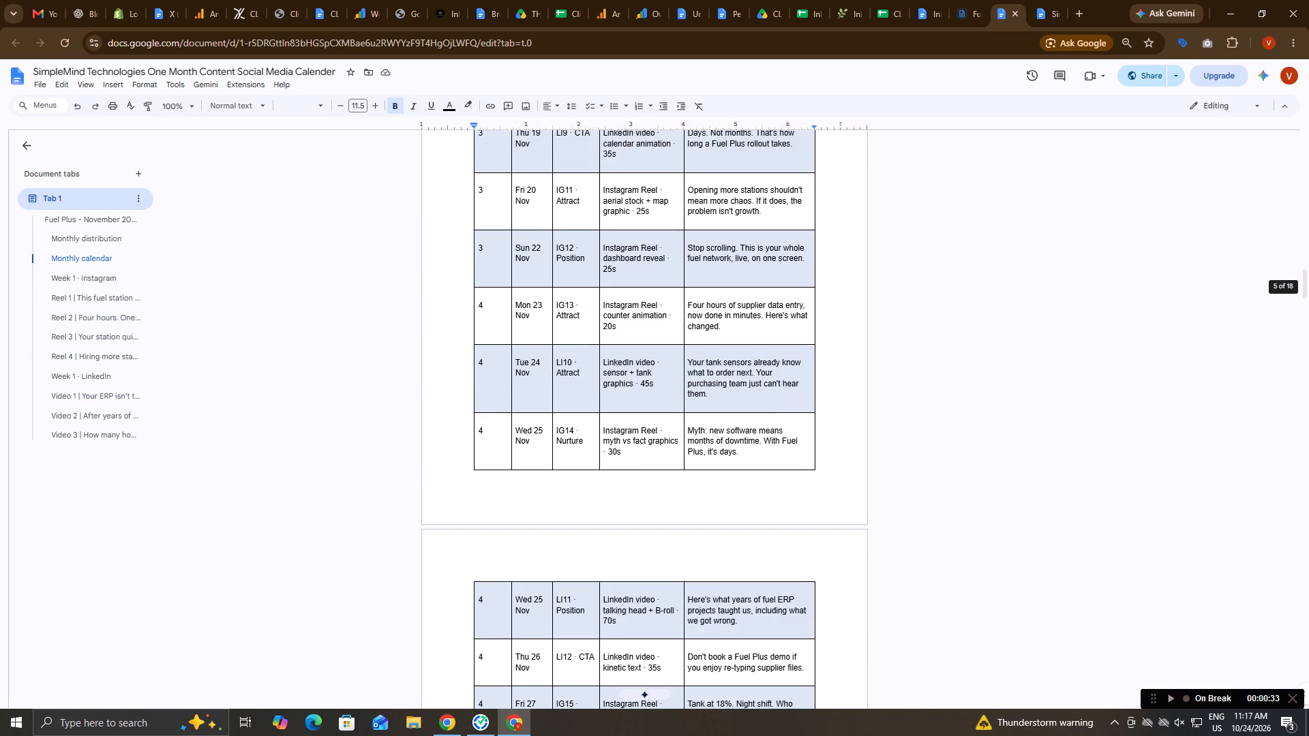